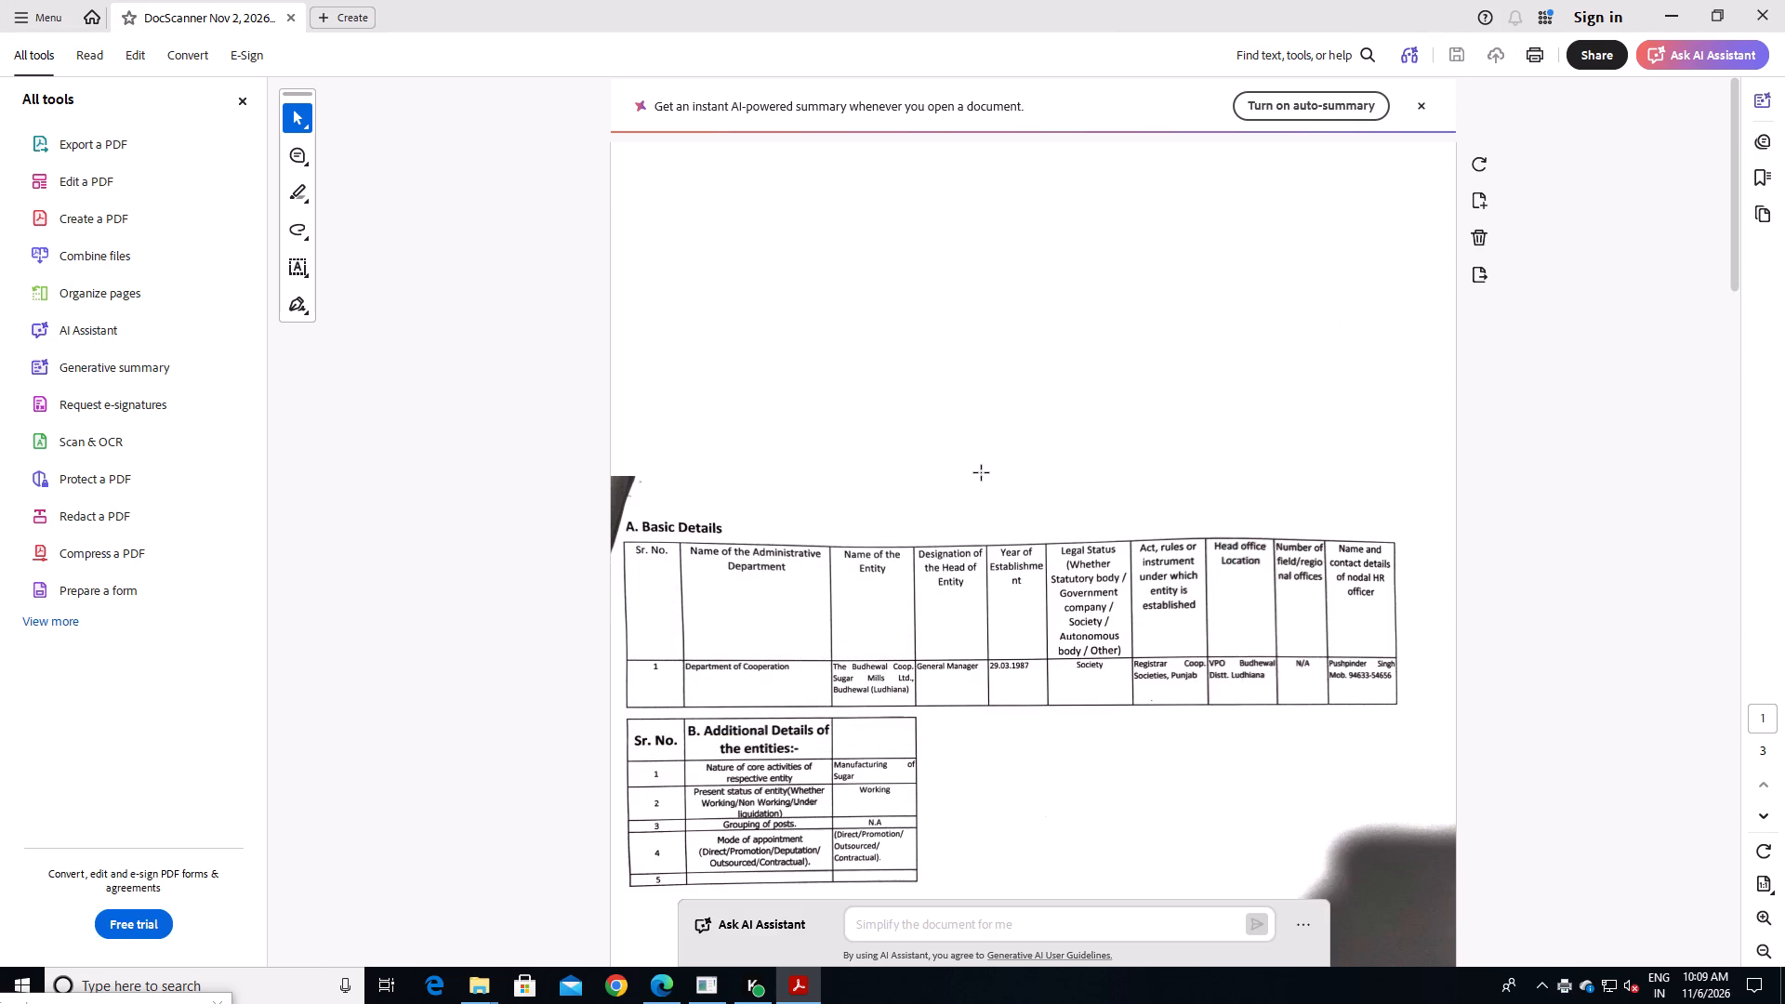
Review all three pages of the scanned document, from the Basic Details table through the entity's list of posts.
scroll(1027, 613, down, 10)
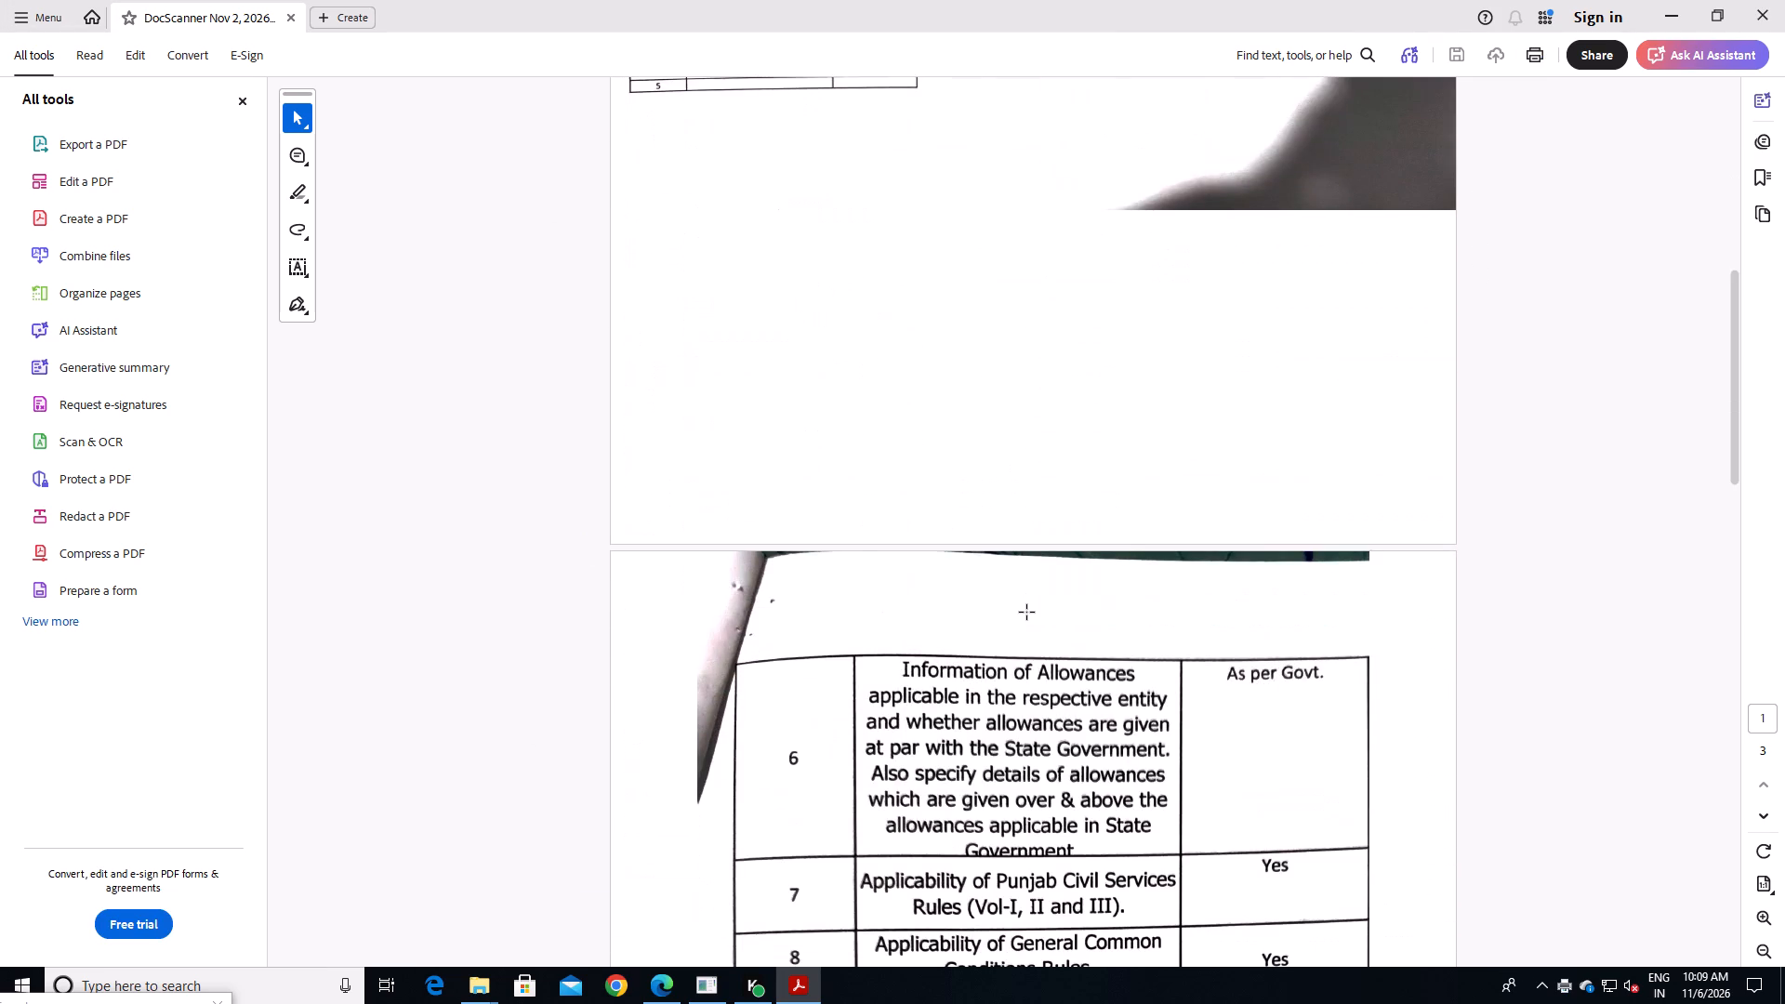
scroll(1027, 613, down, 3)
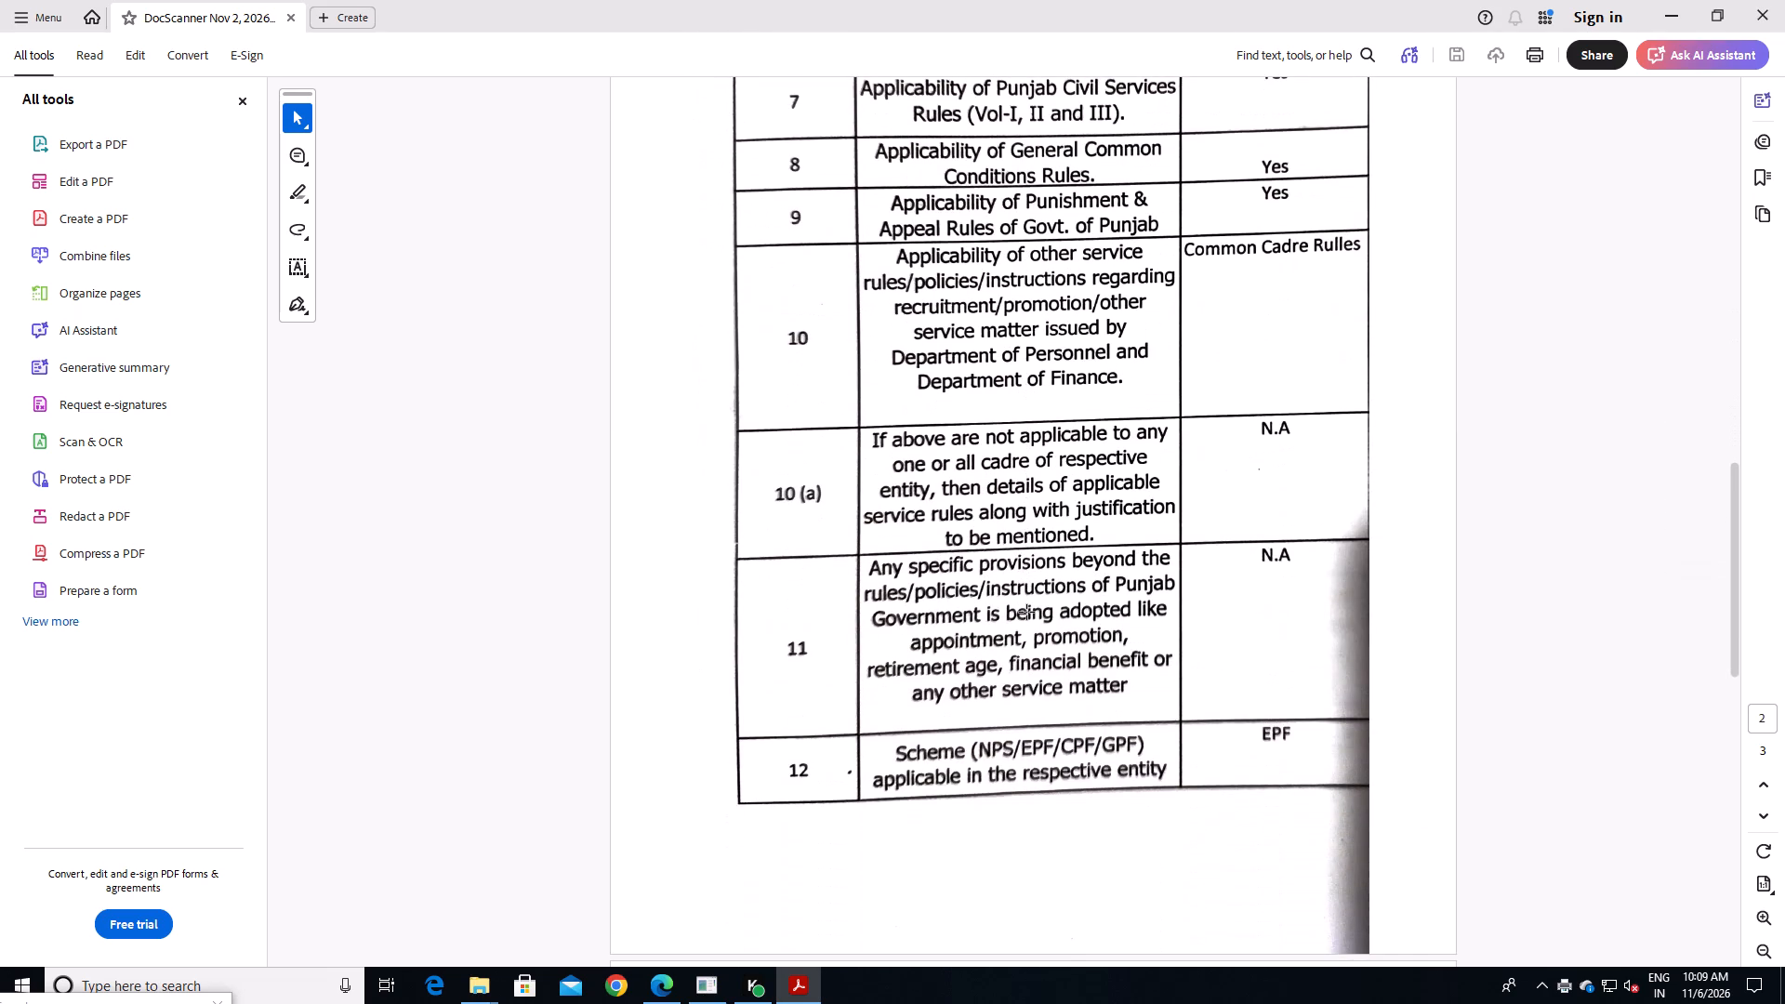
scroll(1027, 613, down, 11)
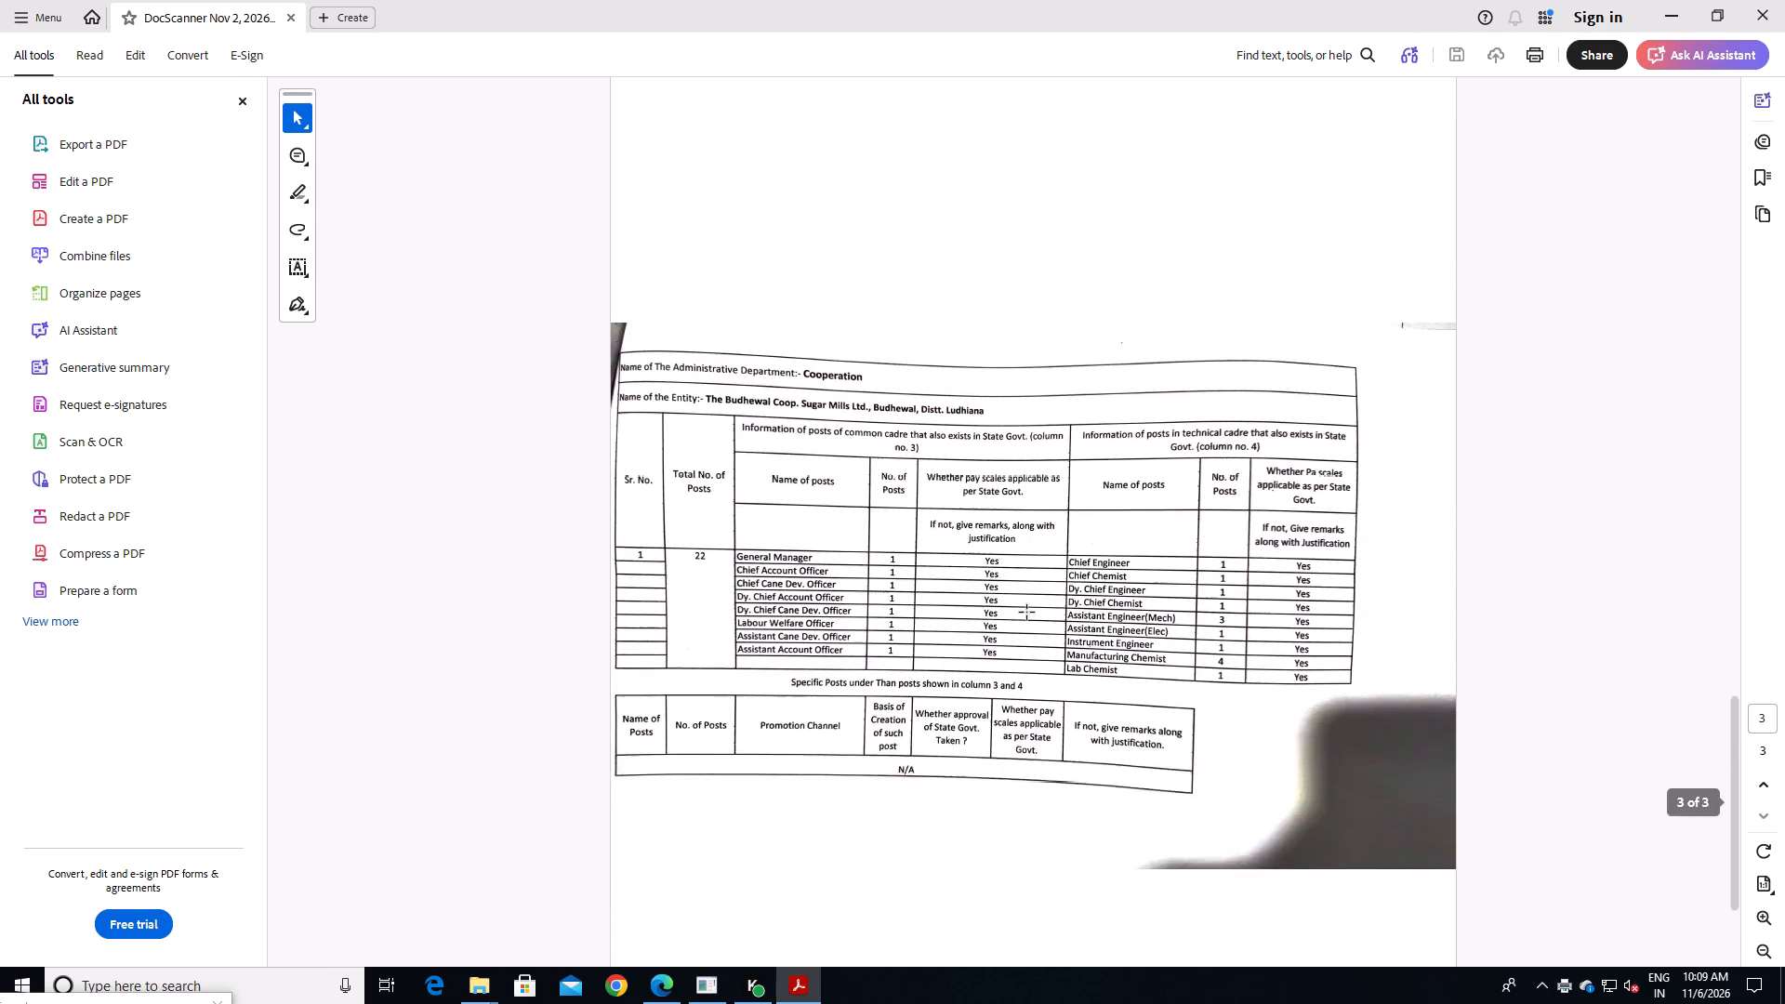
scroll(1027, 613, down, 4)
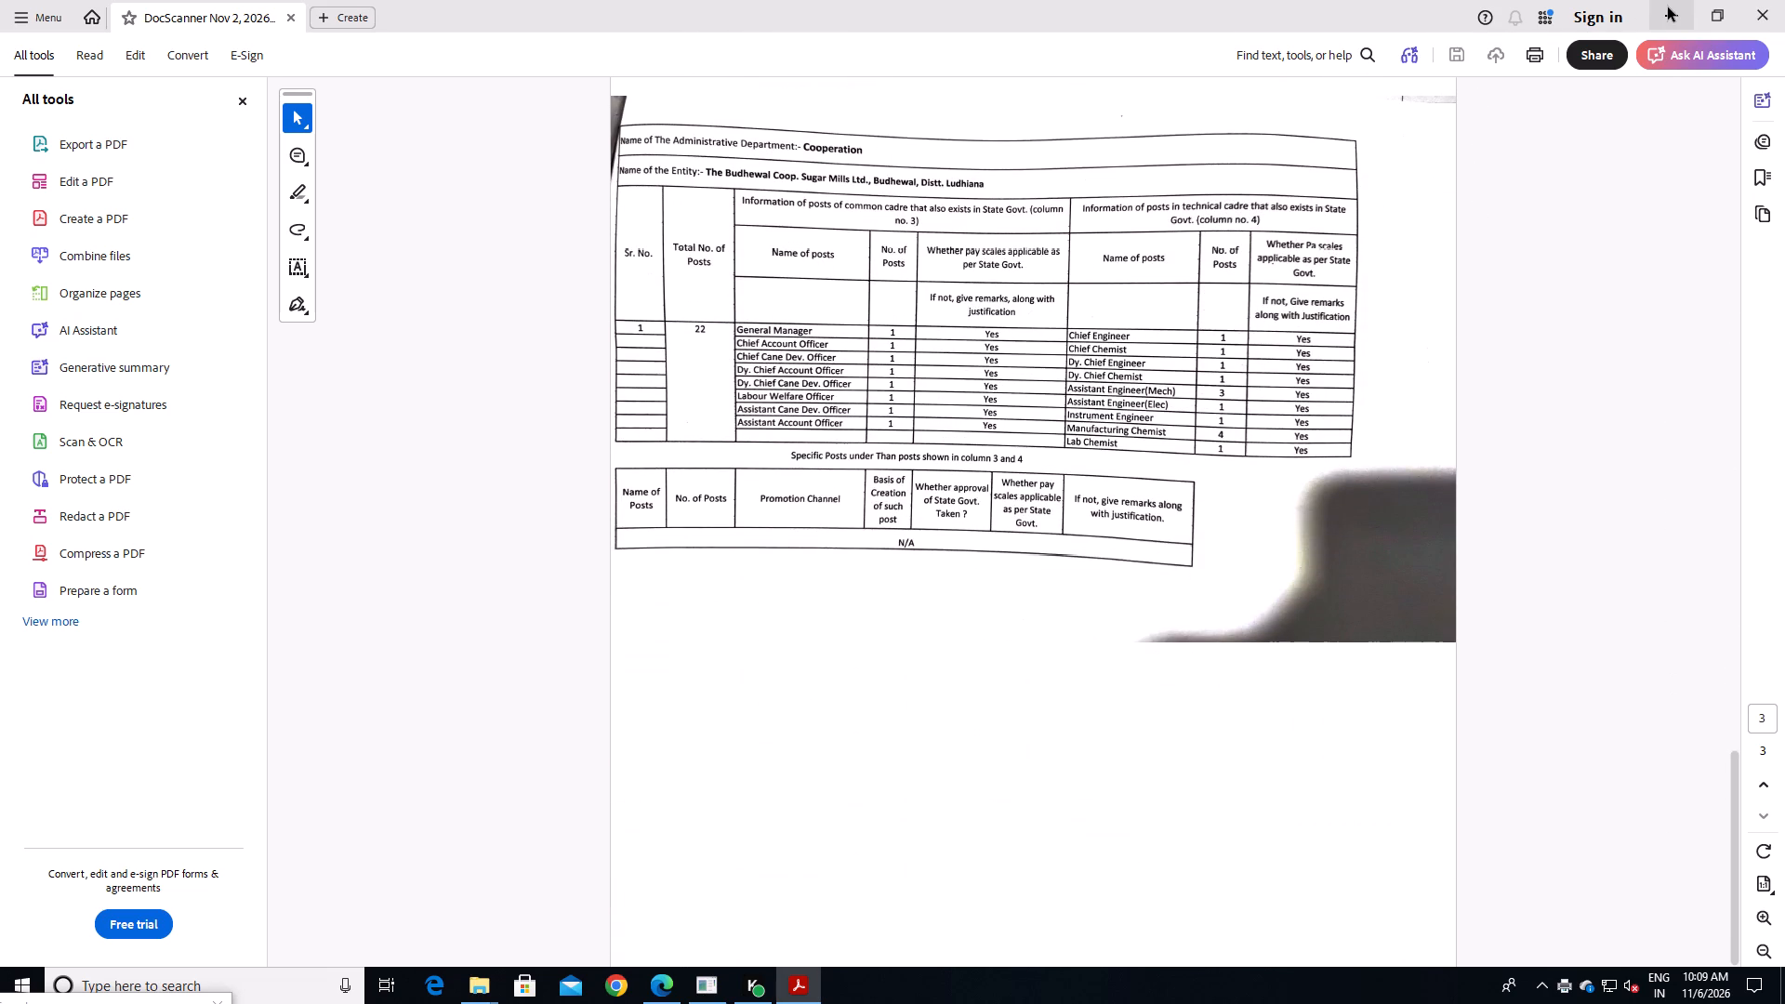
Minimize the Acrobat window with the scanned document to return to the browser's copy of the PDF.
click(1668, 7)
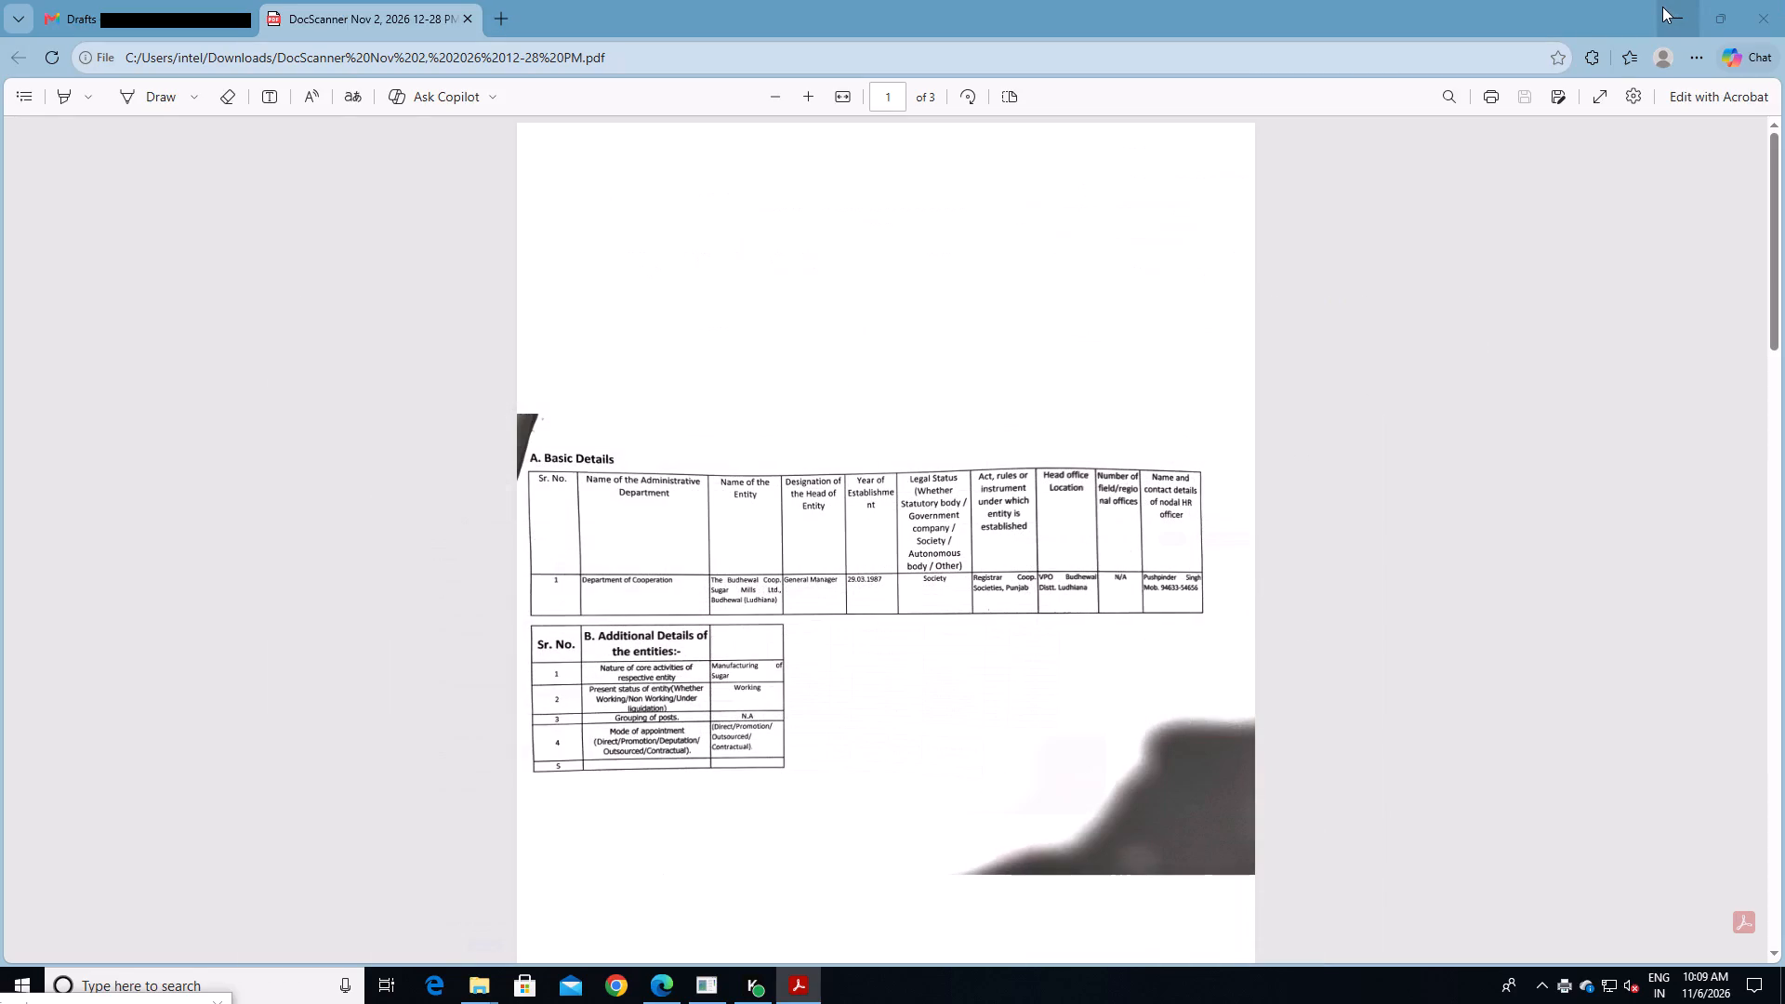
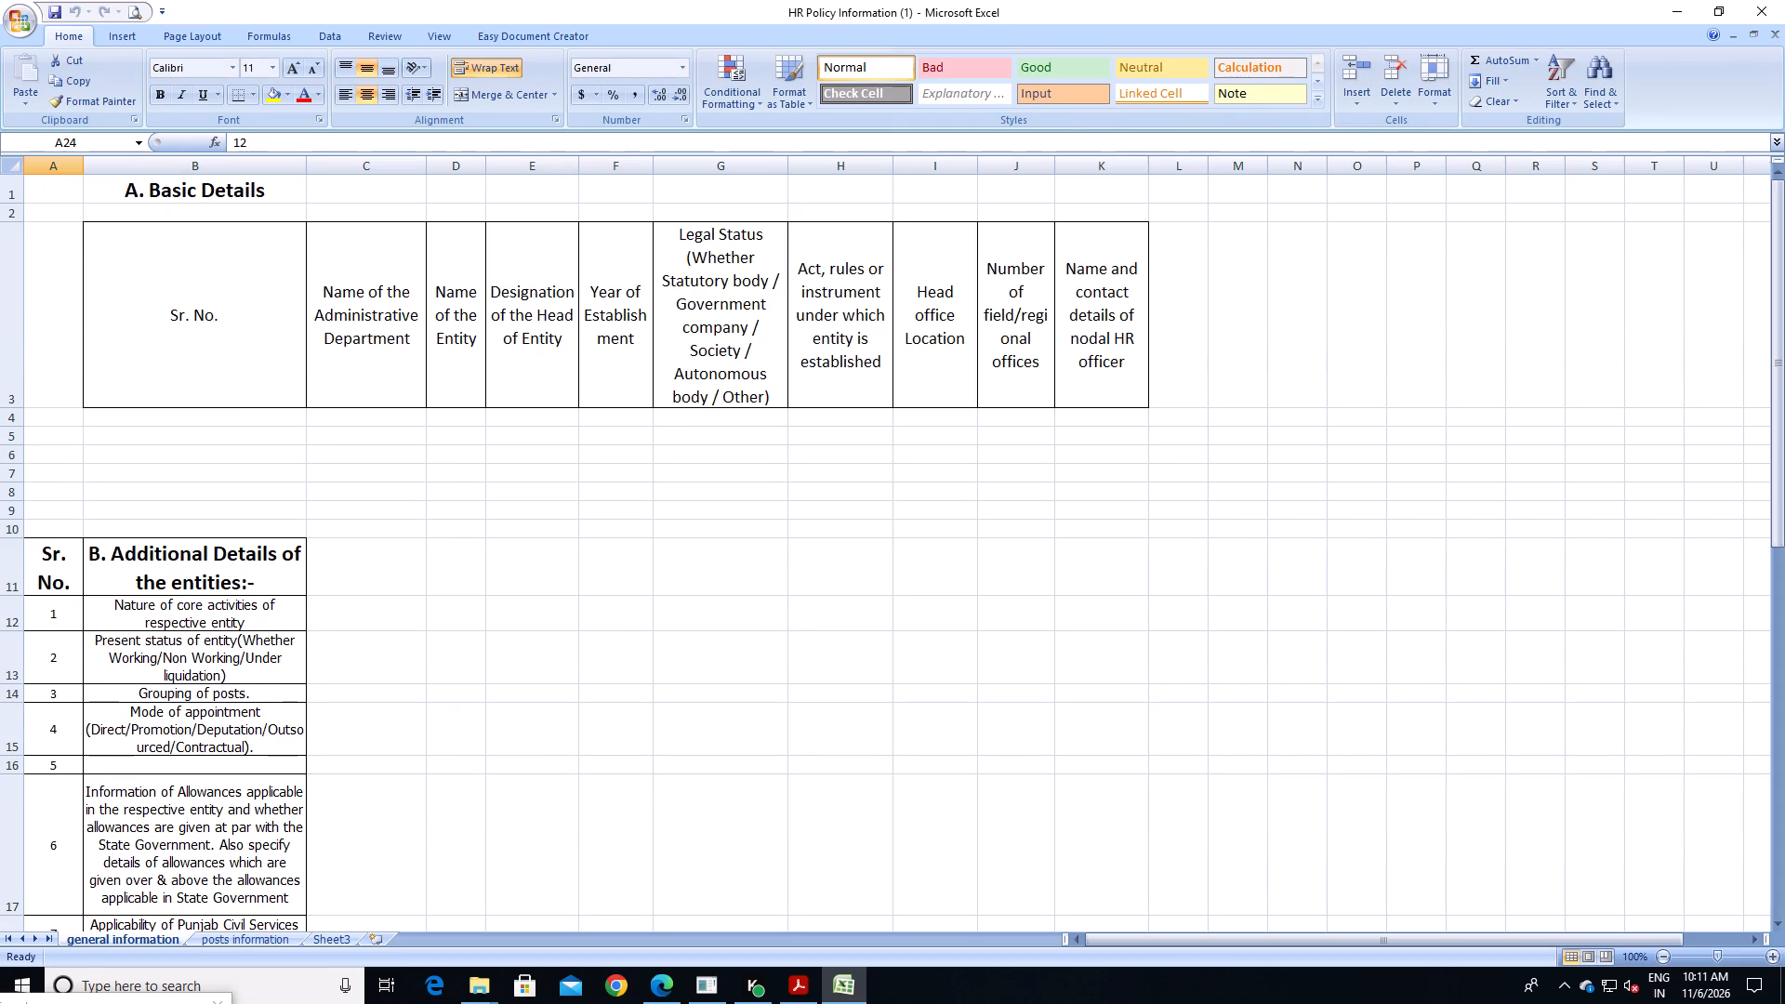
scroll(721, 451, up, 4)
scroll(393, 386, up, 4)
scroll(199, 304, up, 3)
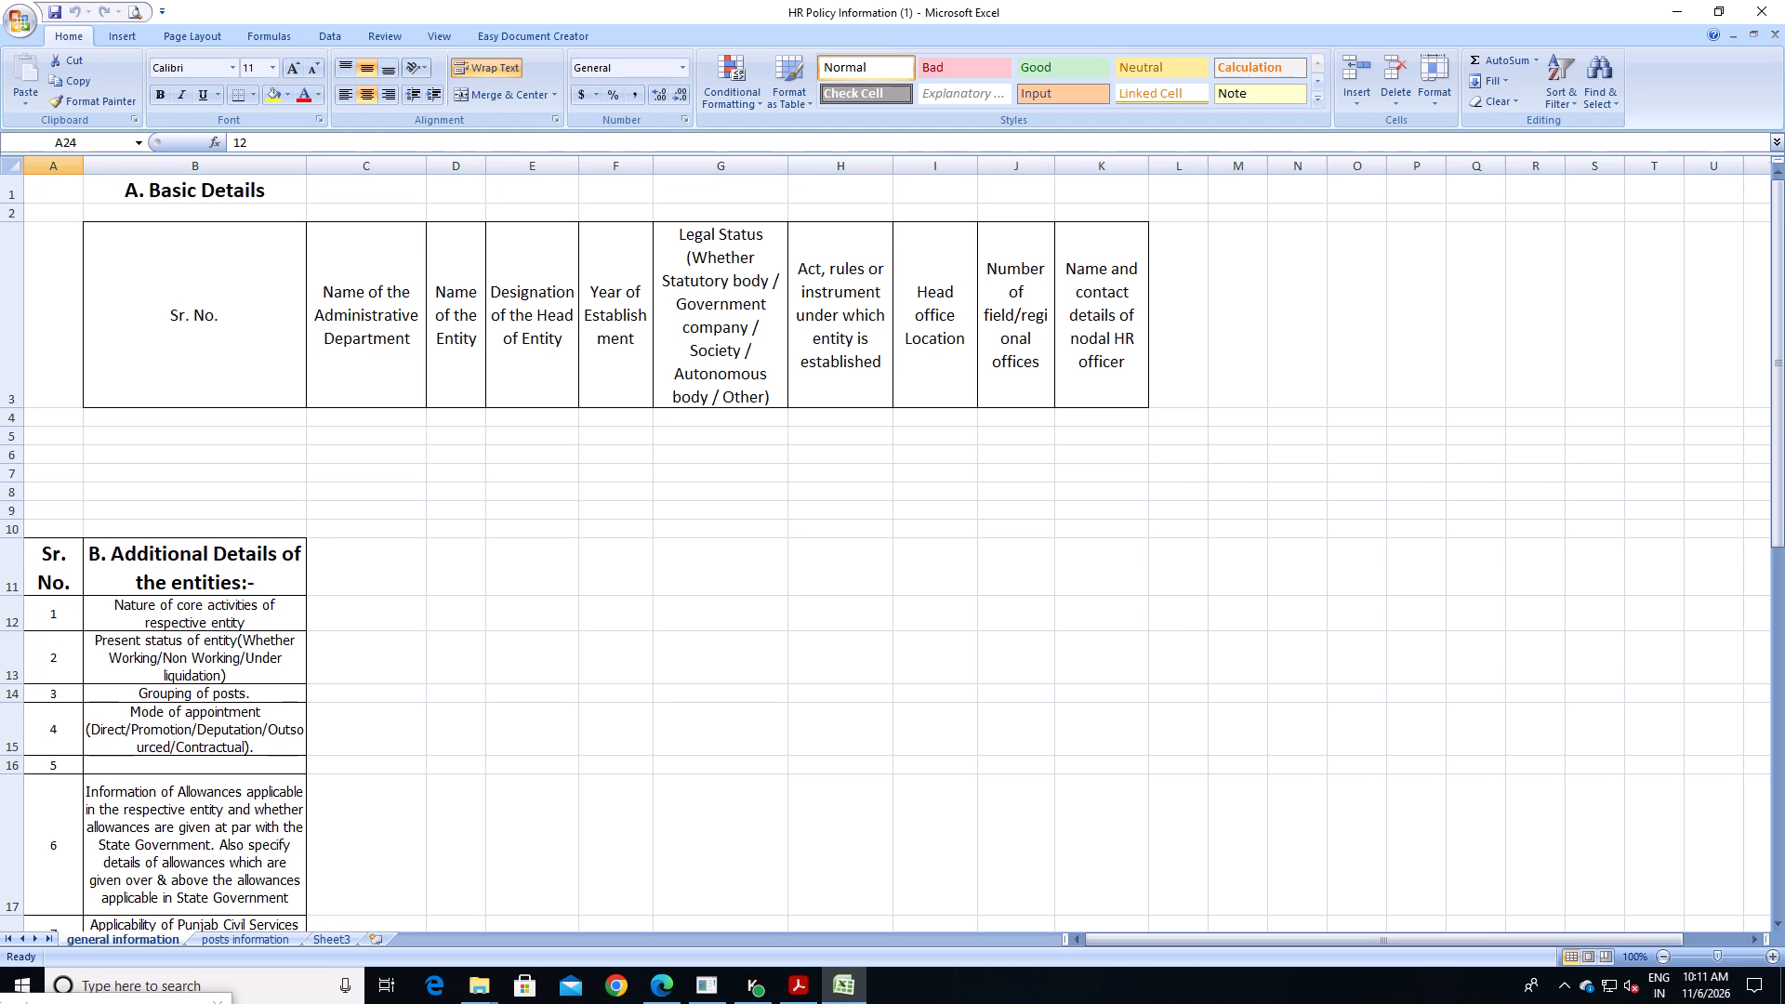
Move the Basic Details header row, from Sr. No. through nodal HR officer, one column over to start at A3.
drag(209, 291, 1079, 300)
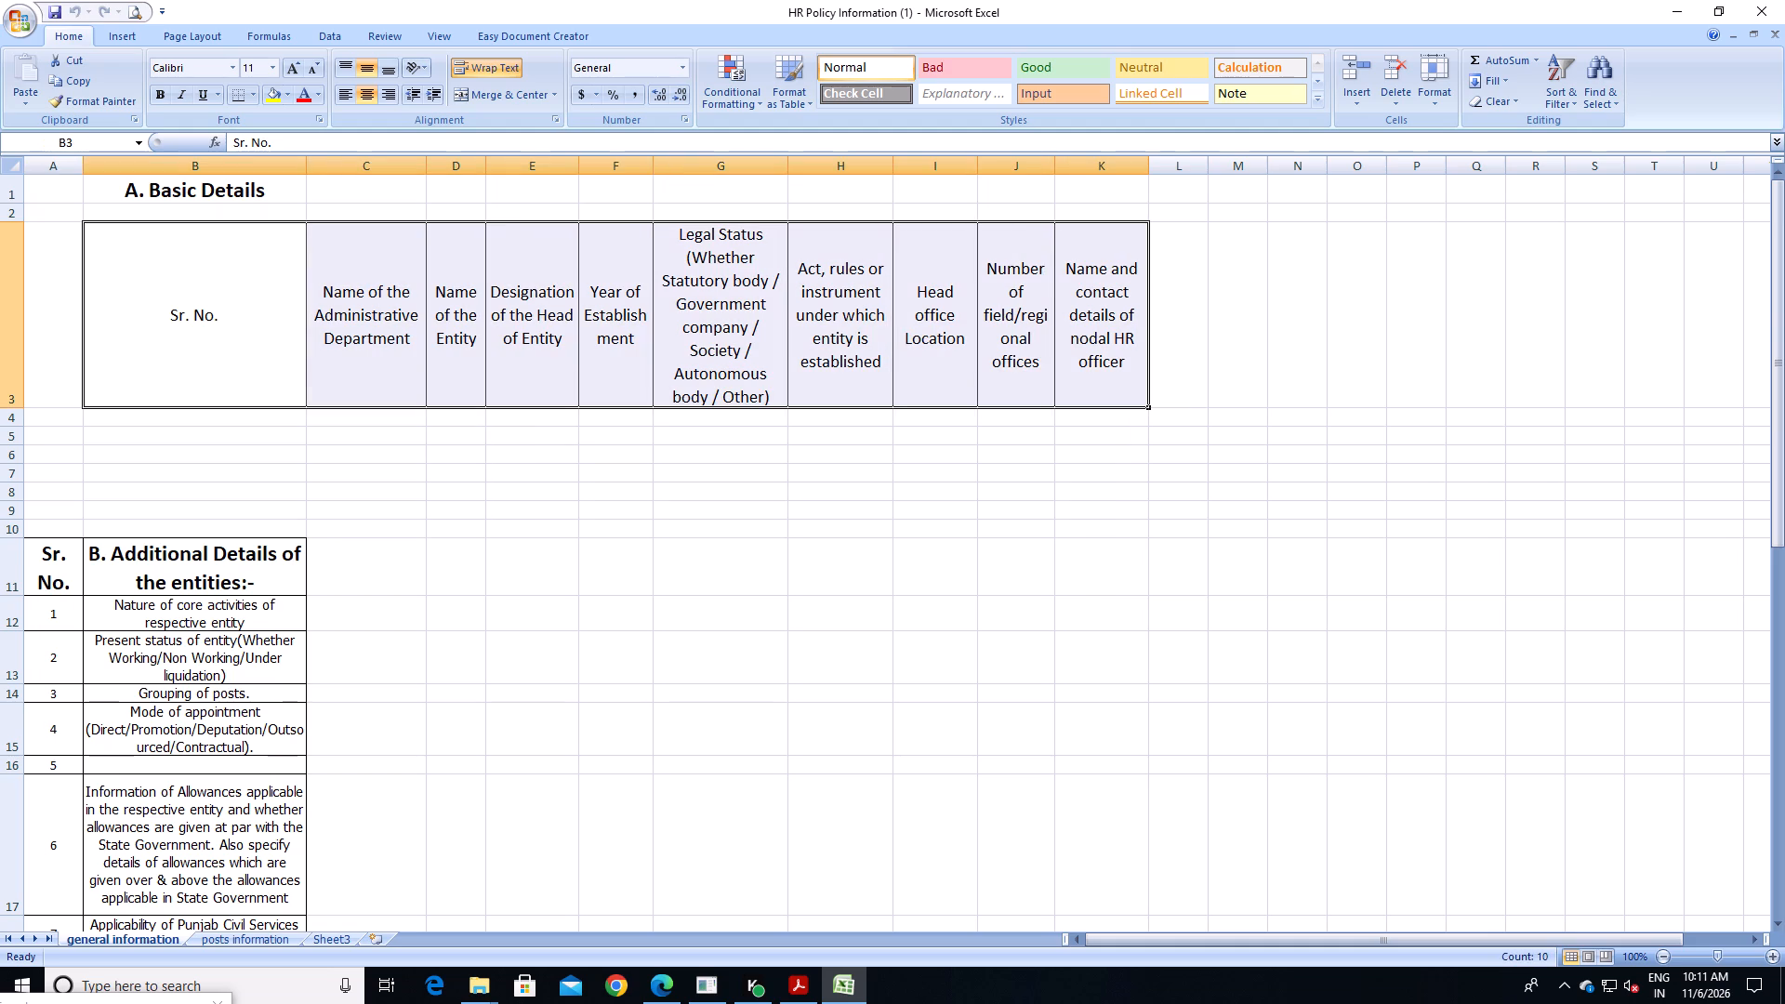
key(ctrl+x)
key(Left)
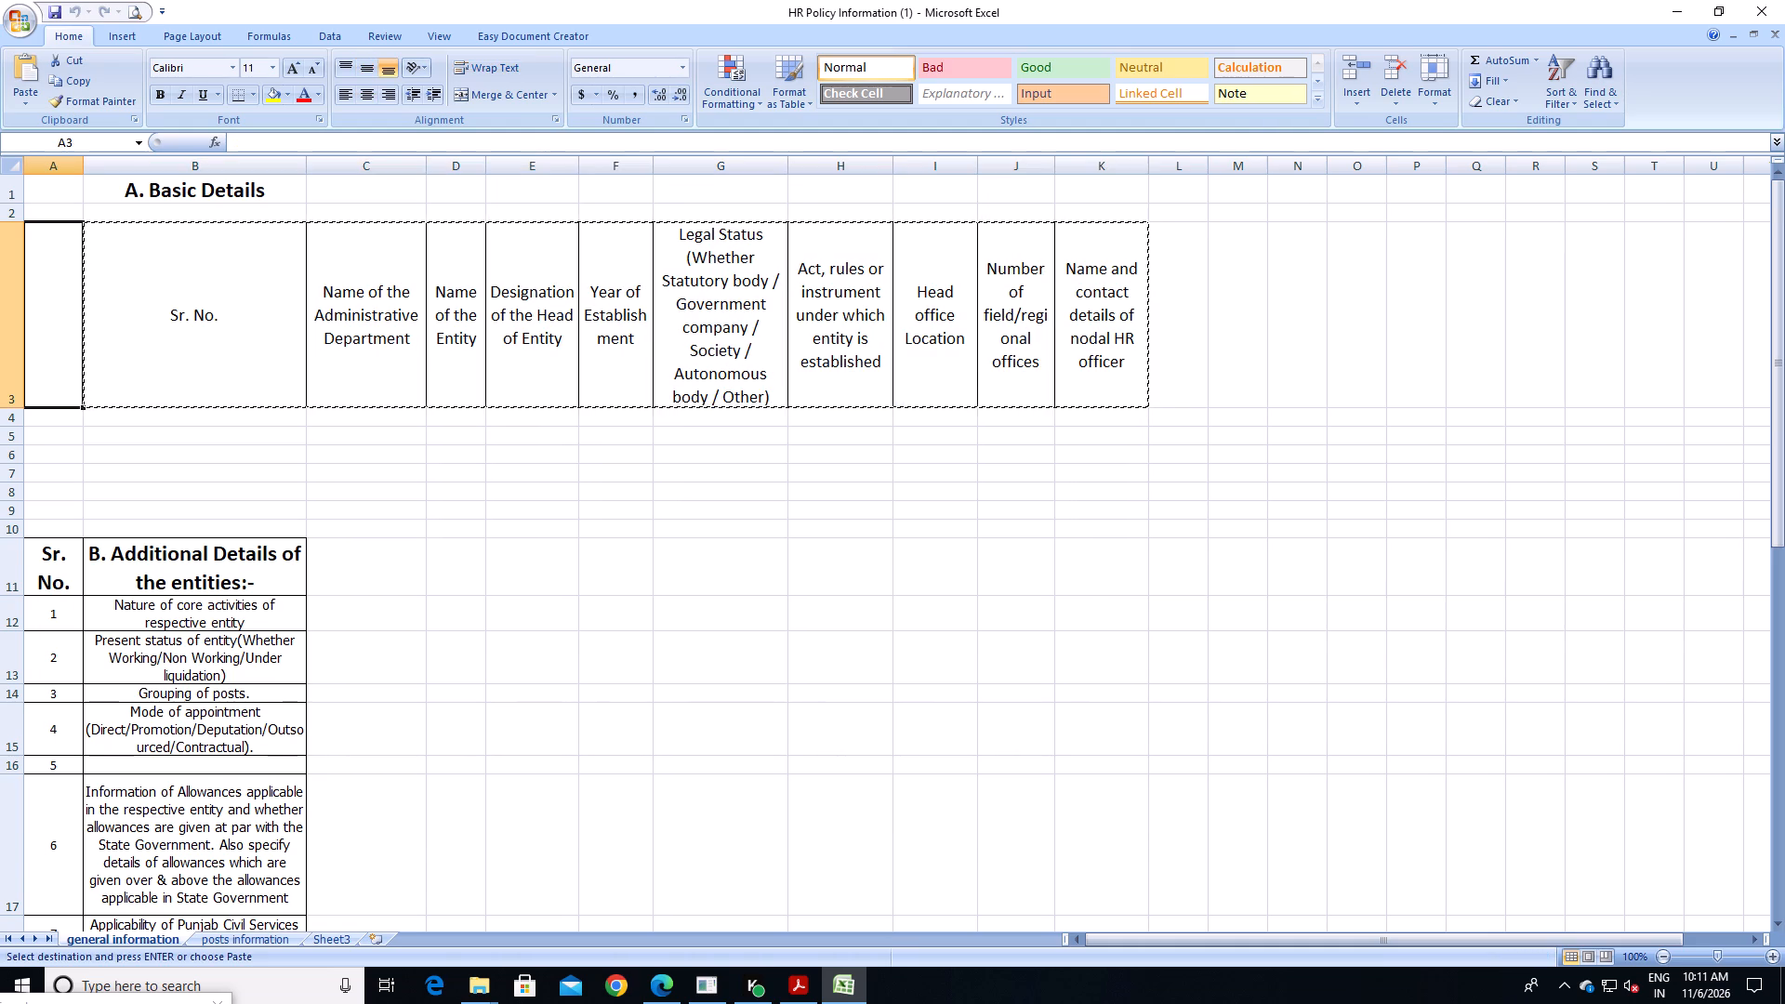
key(Return)
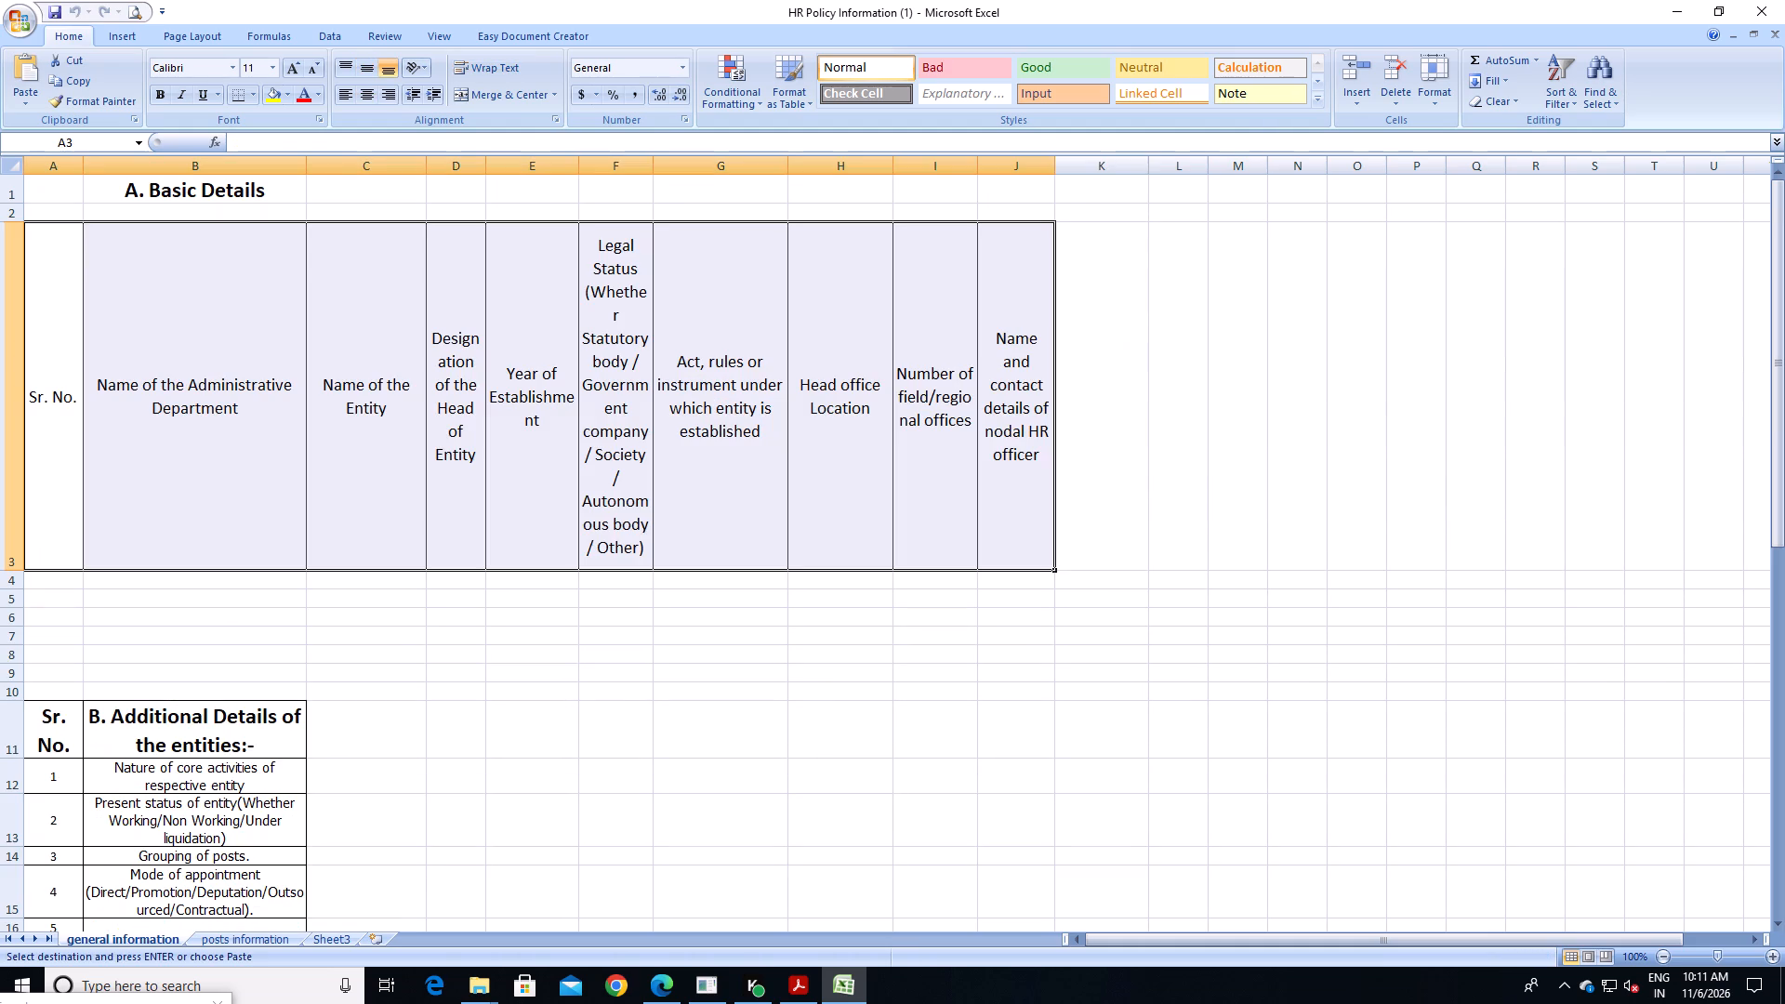
Merge the "A. Basic Details" title across A1:J1 and left-align it.
drag(62, 190, 1034, 190)
click(504, 91)
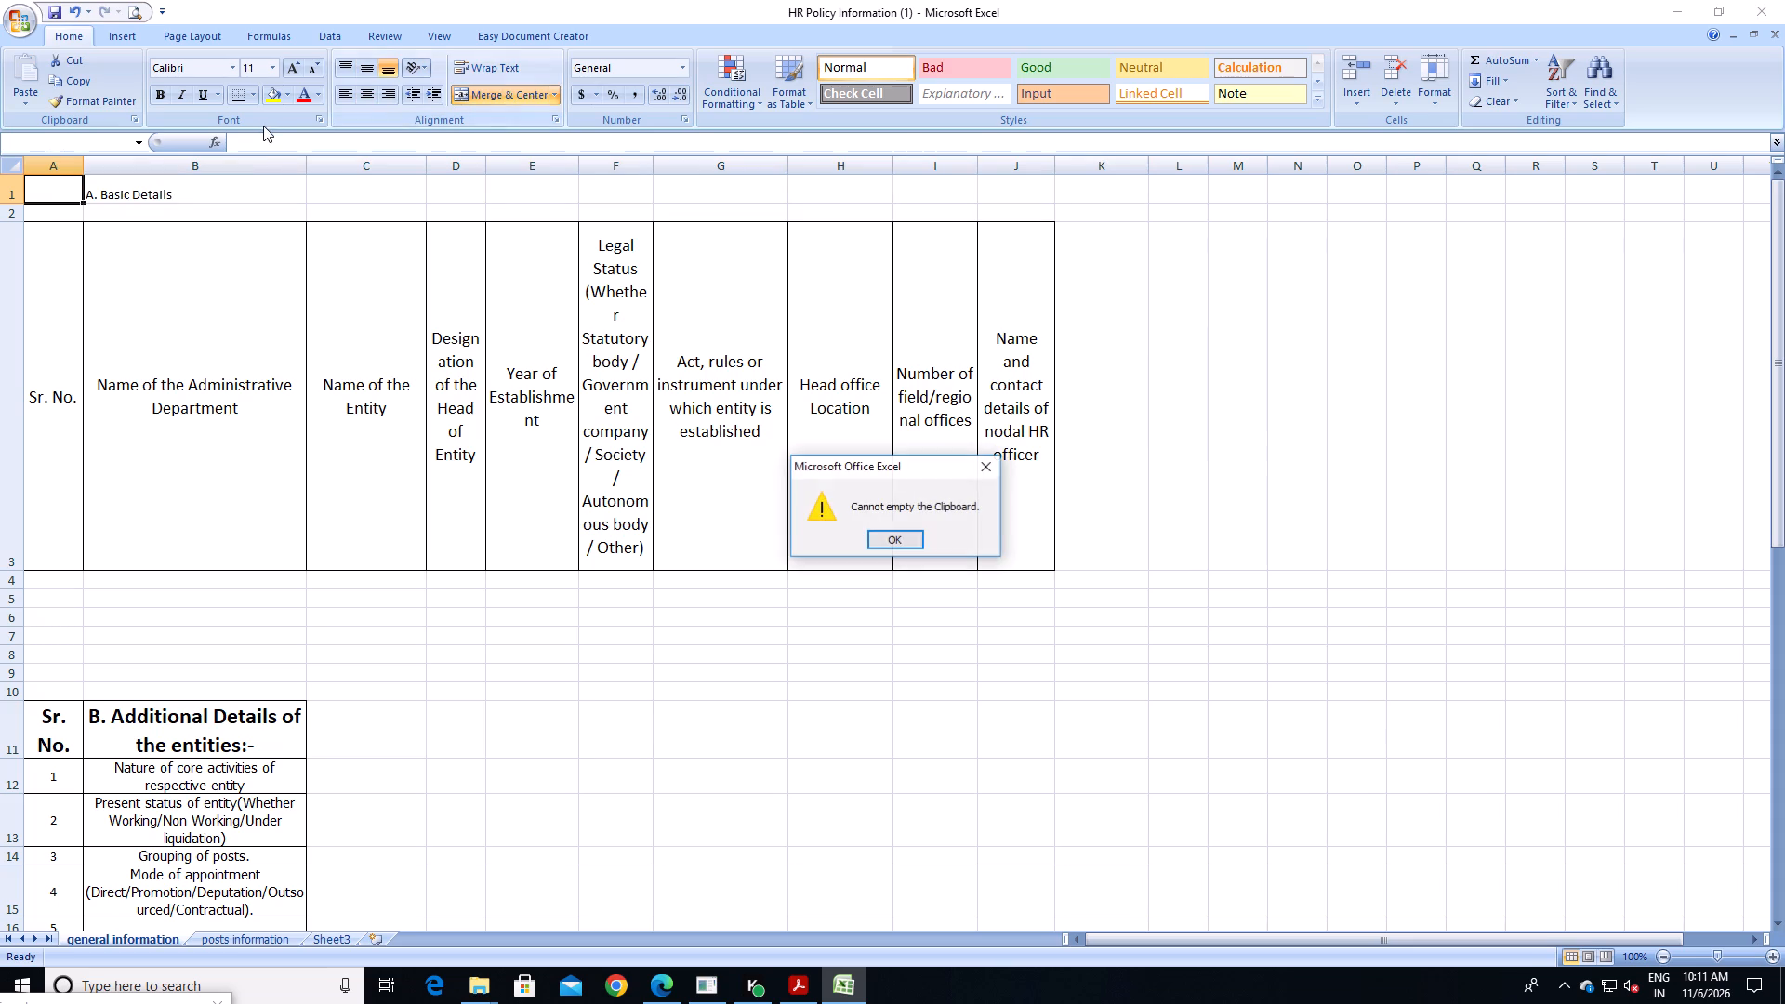
click(919, 539)
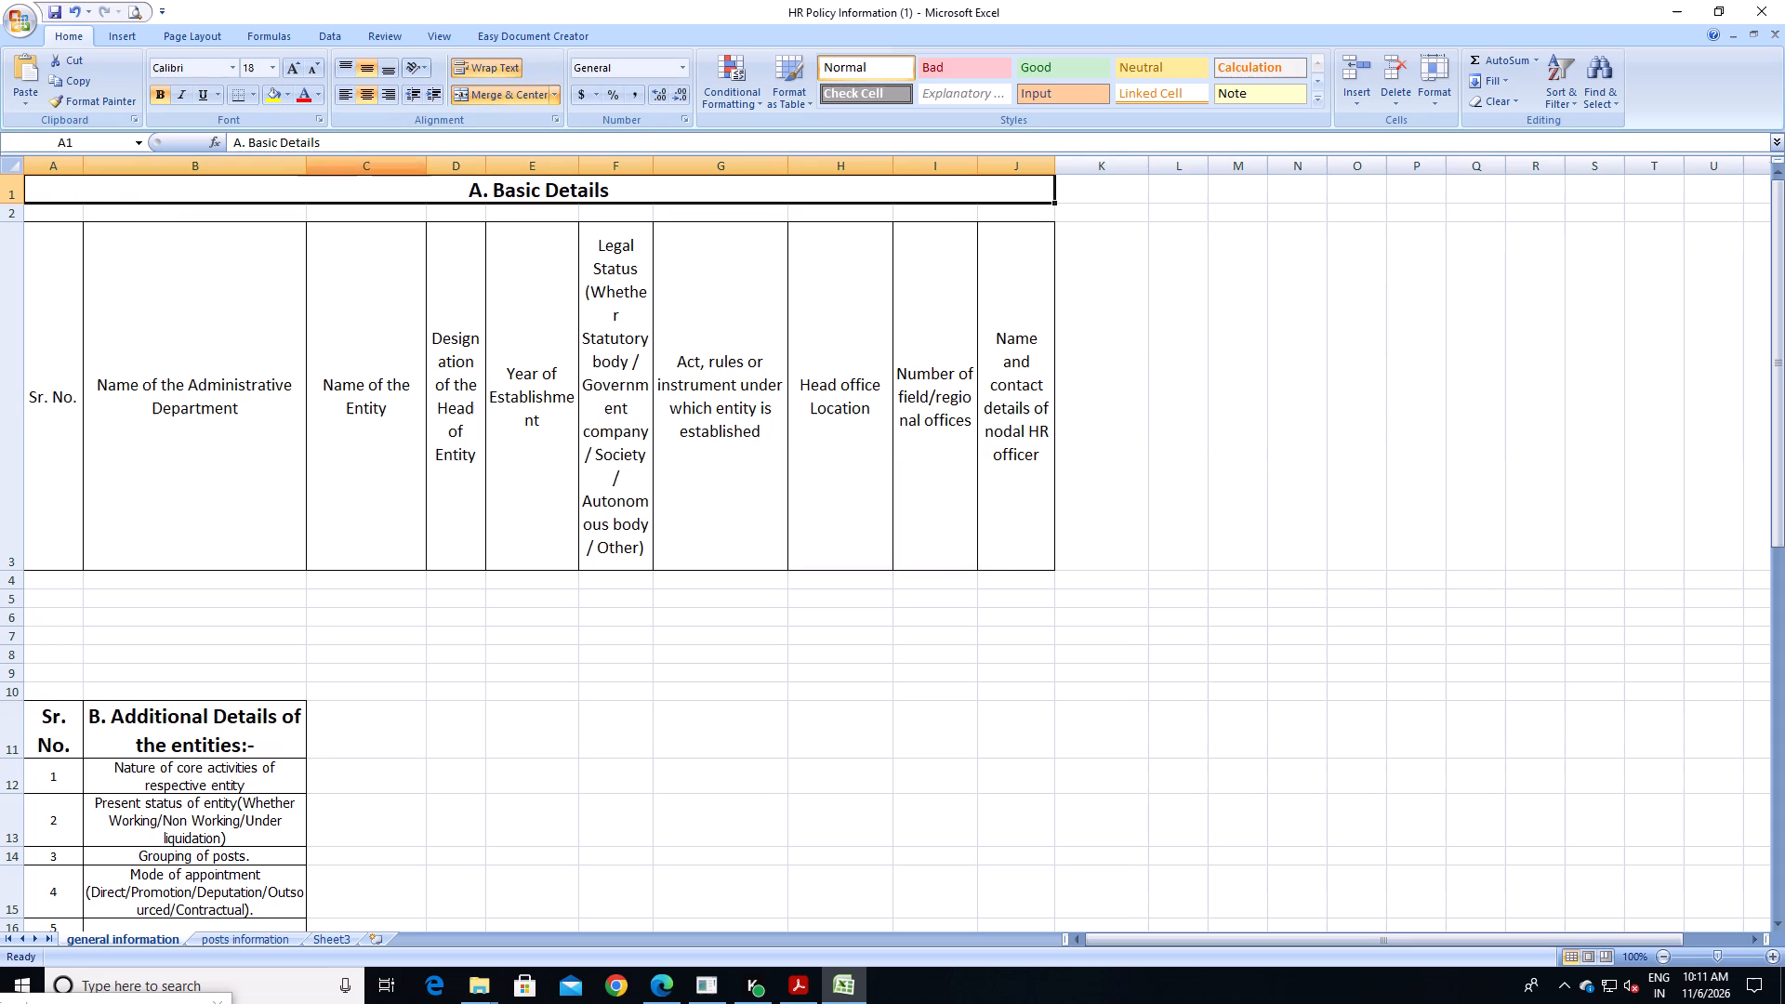
click(350, 99)
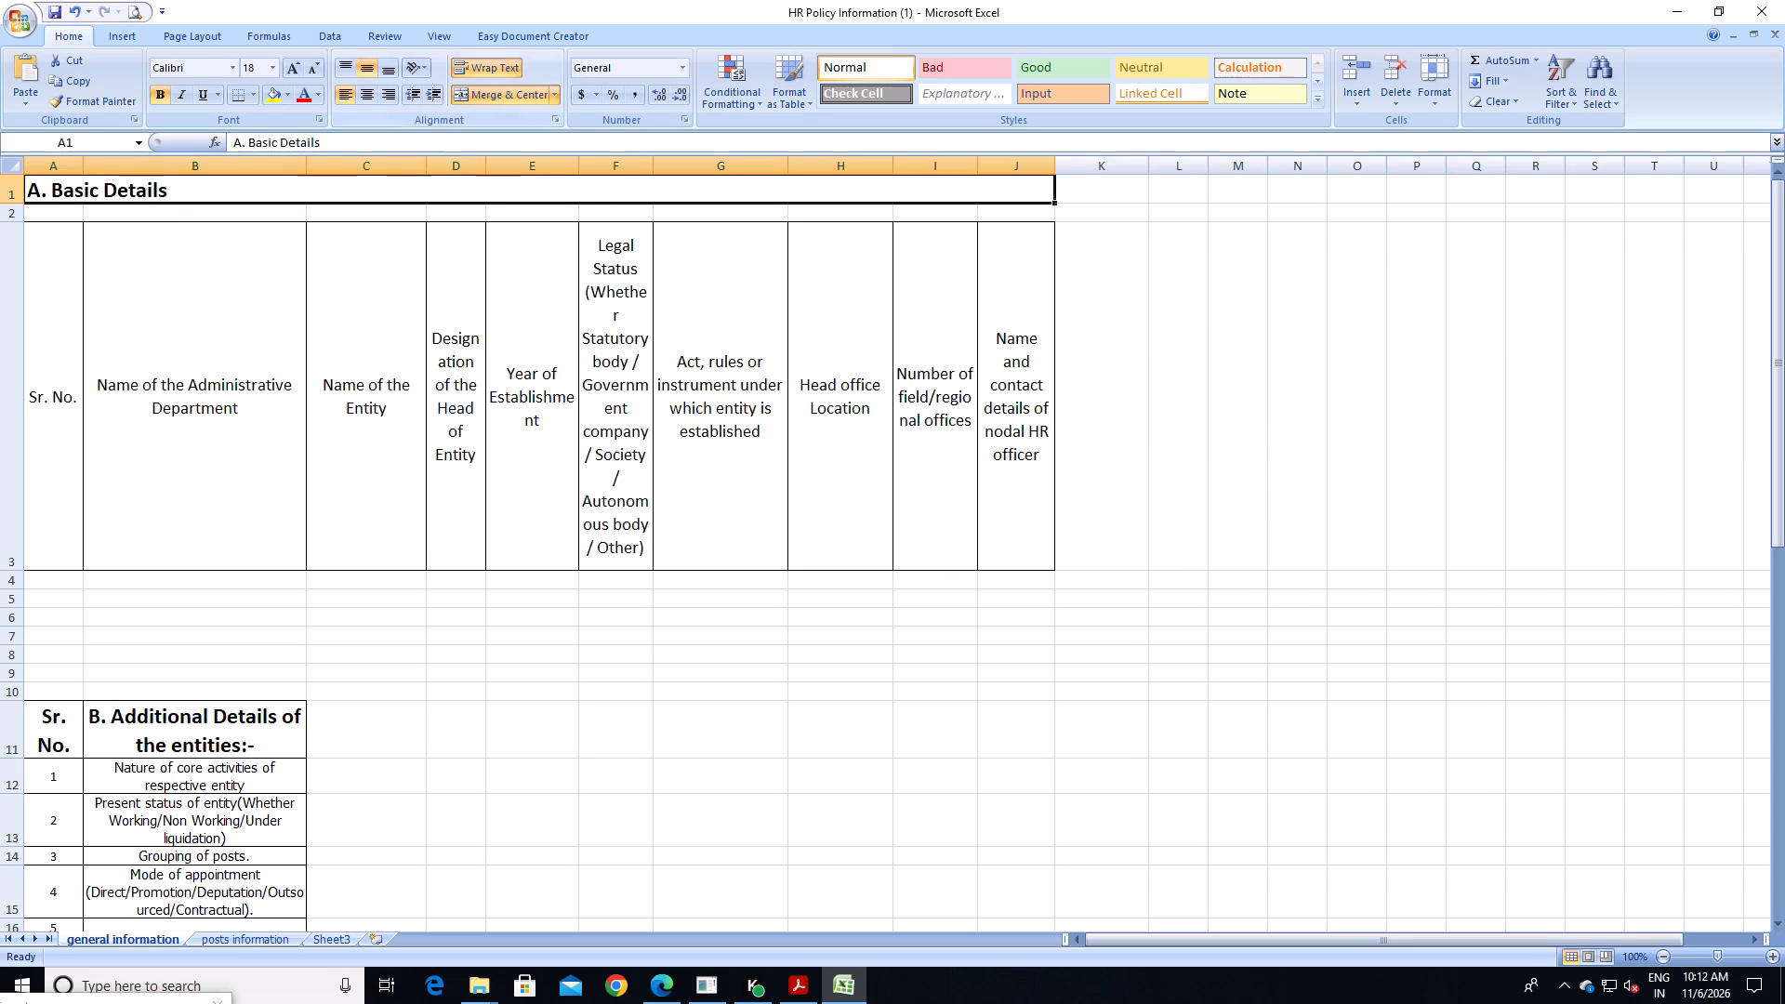
click(386, 312)
Set the whole general information sheet to the Tahoma font and top-align all its cells.
click(14, 162)
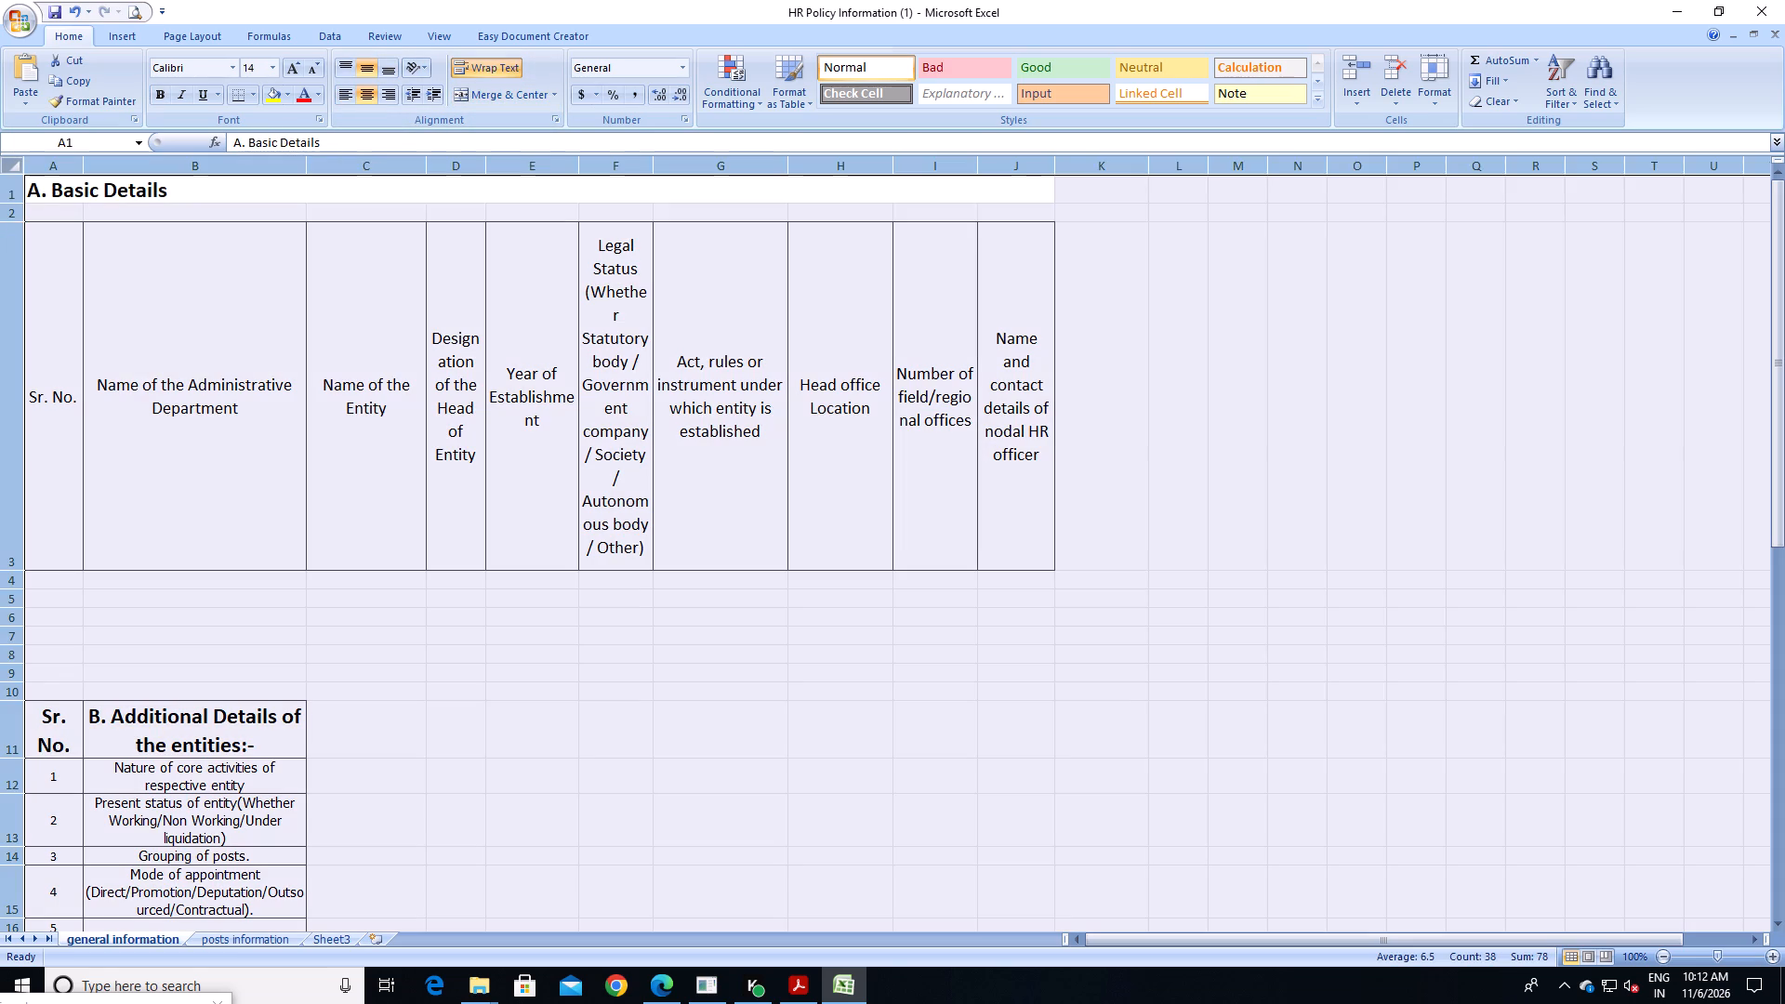
double_click(21, 218)
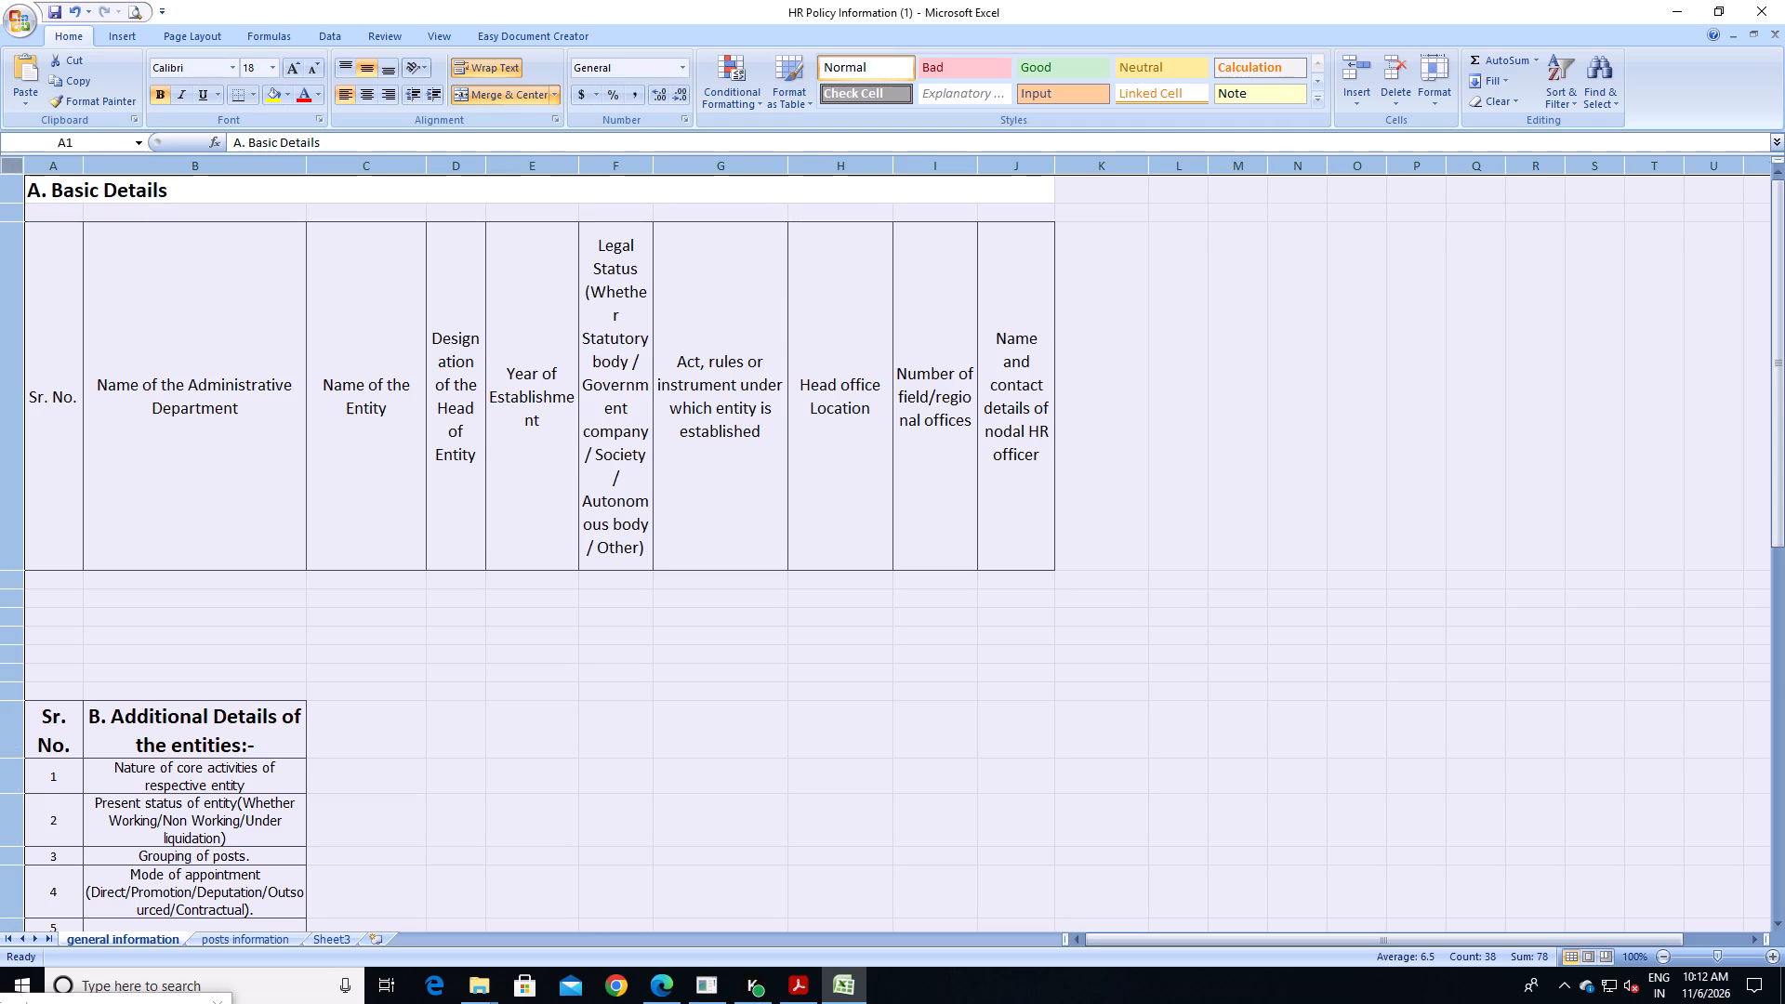
click(16, 172)
click(206, 68)
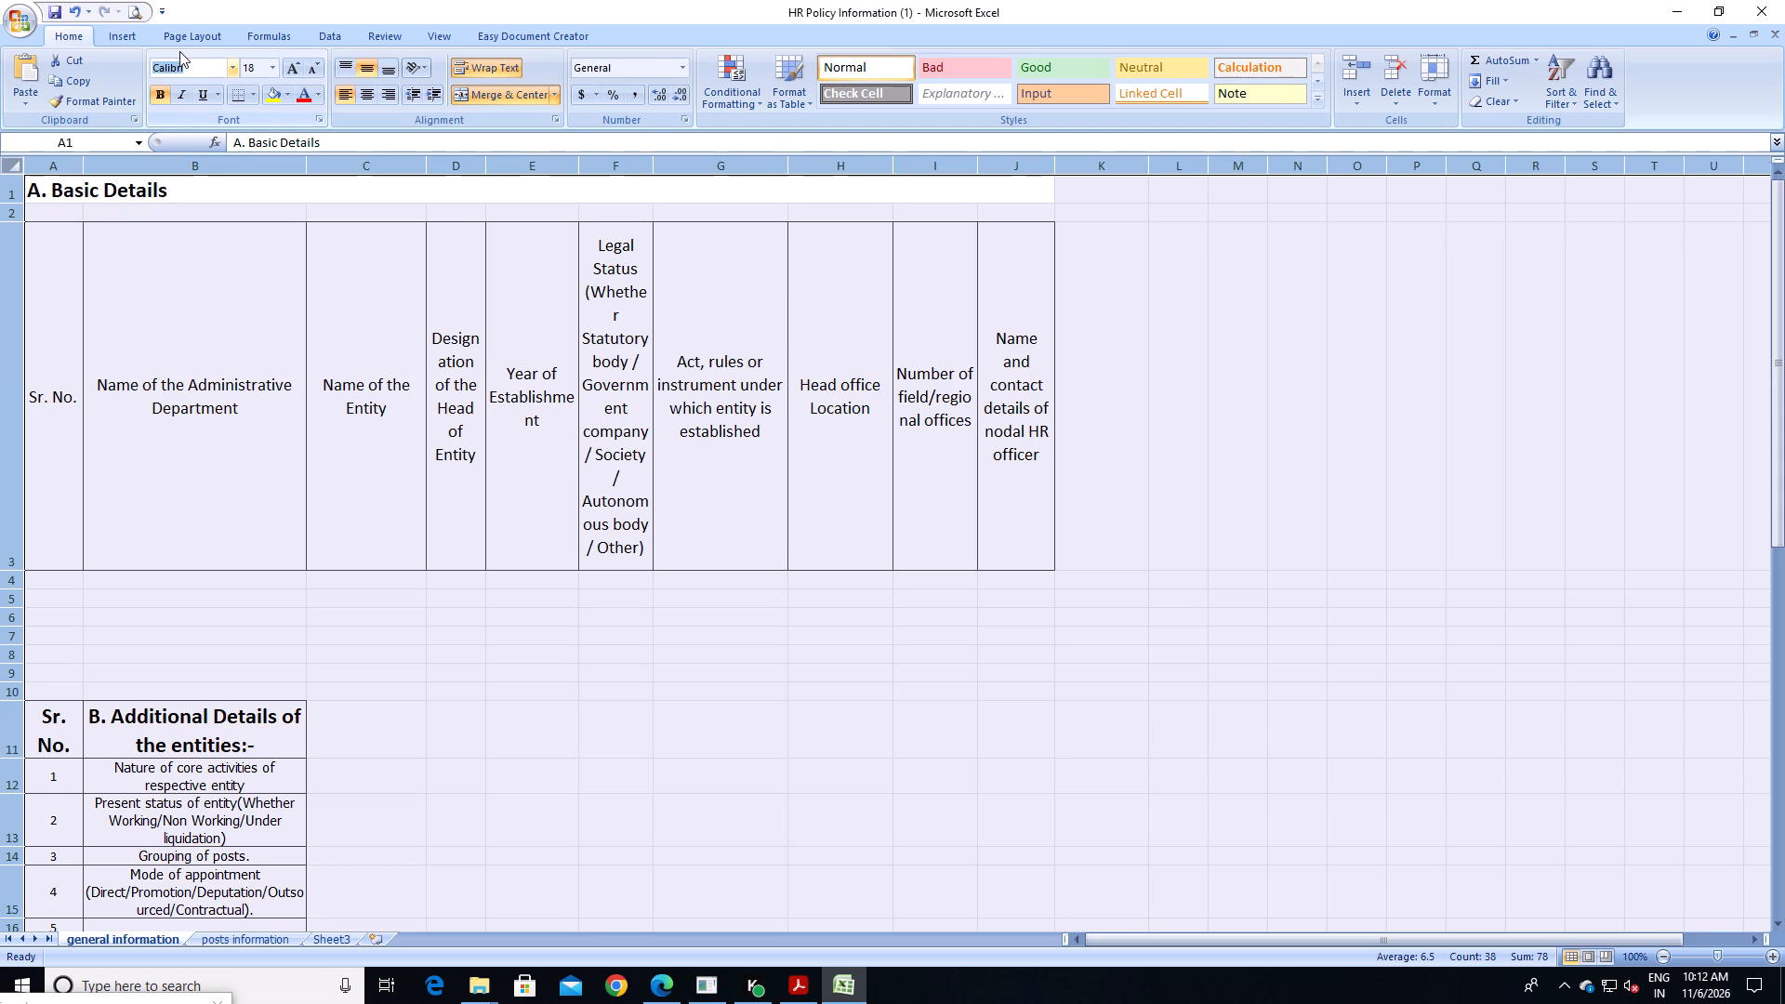
text(ta)
key(Return)
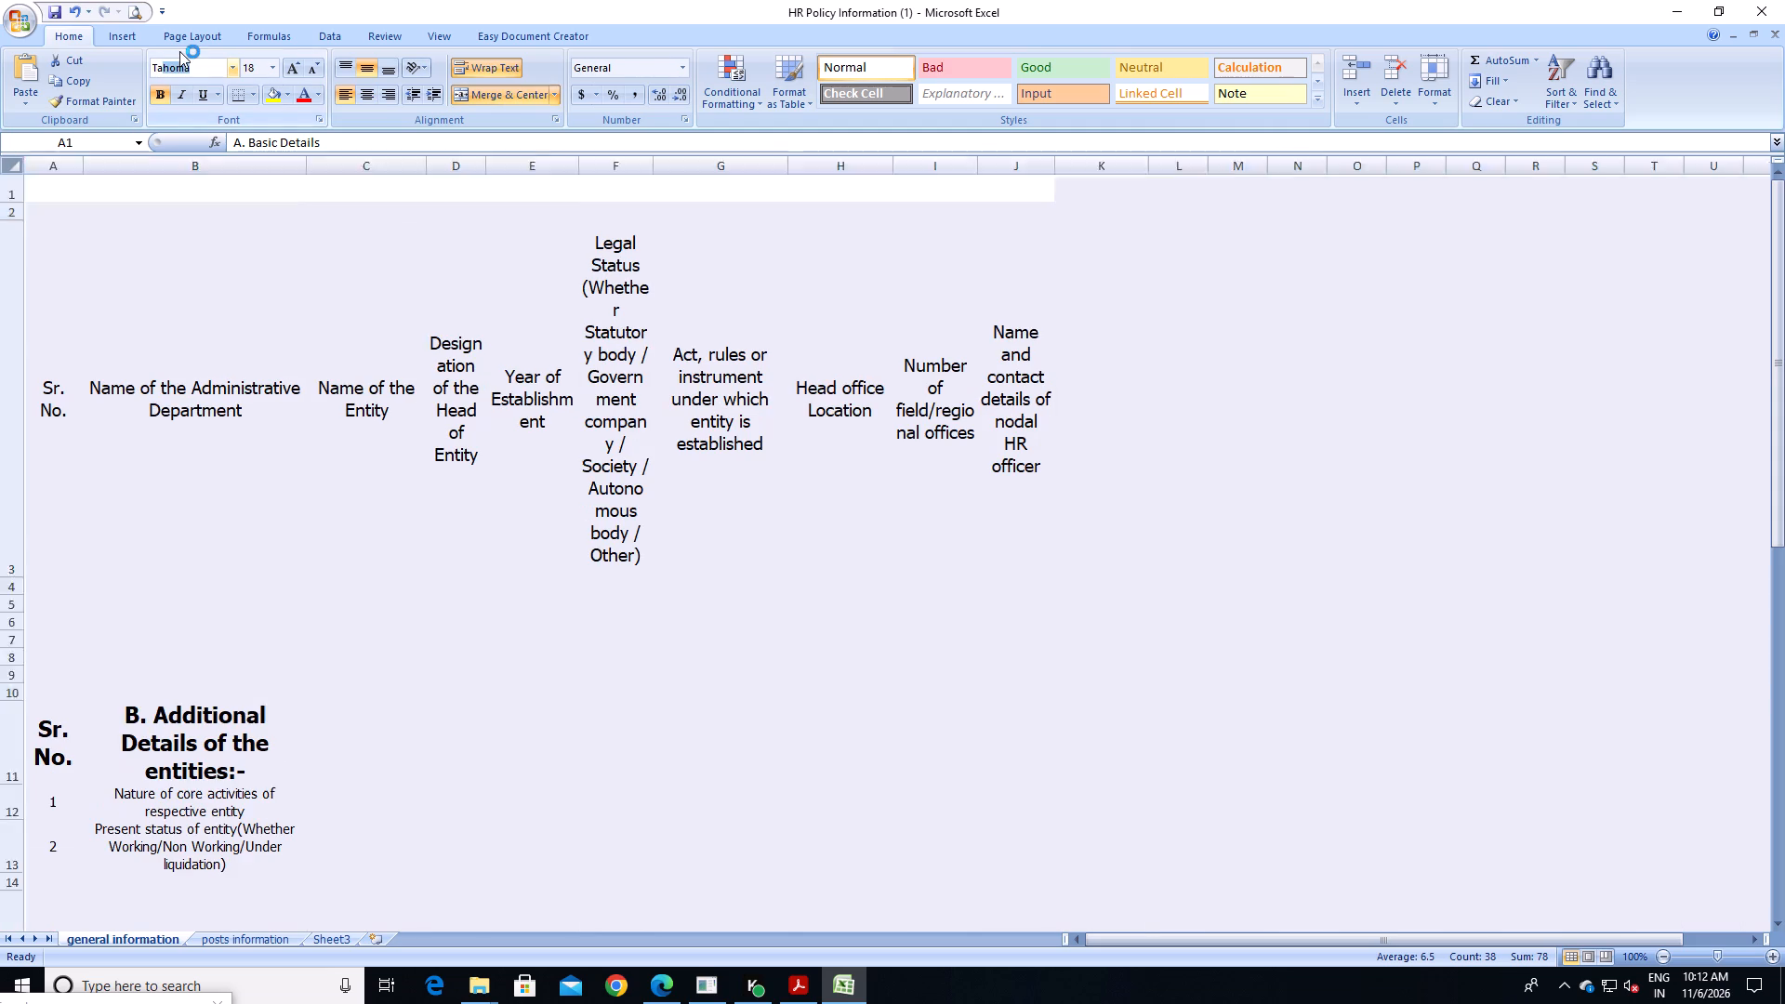
click(345, 65)
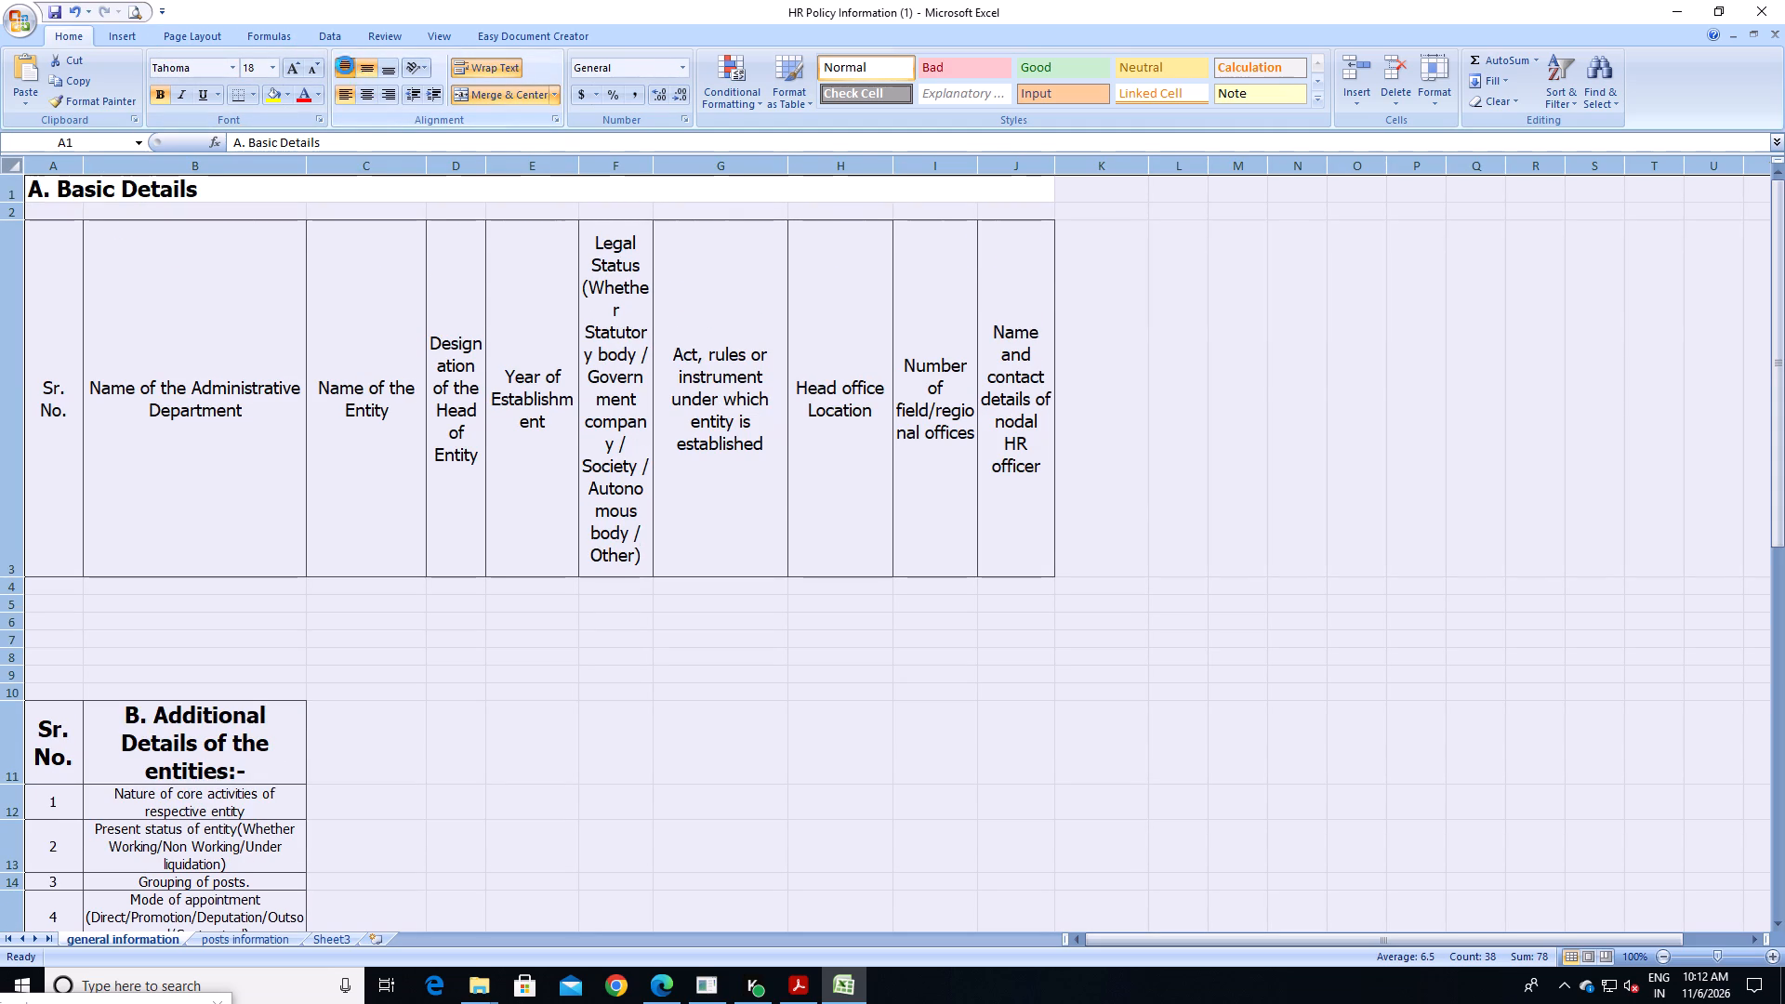
click(552, 676)
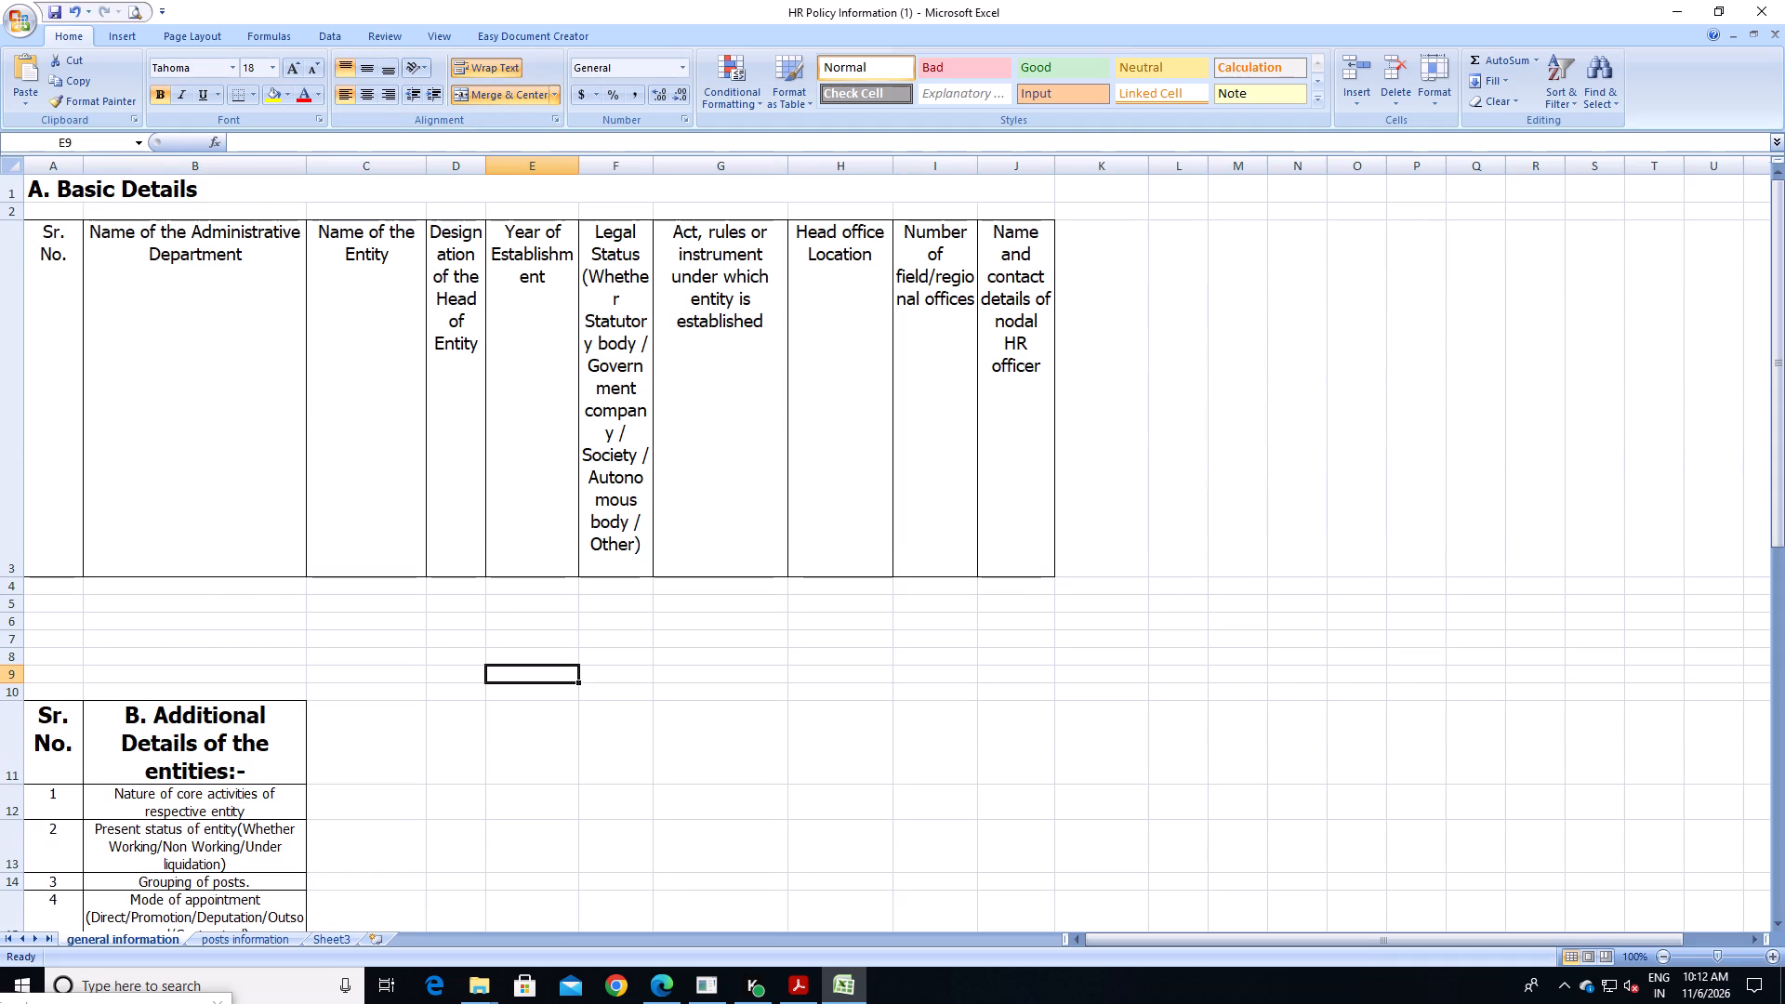
Check the sheet's layout against the scanned three-page PDF in Acrobat, covering the basic details, additional details and posts tables.
scroll(692, 707, down, 10)
scroll(692, 707, up, 9)
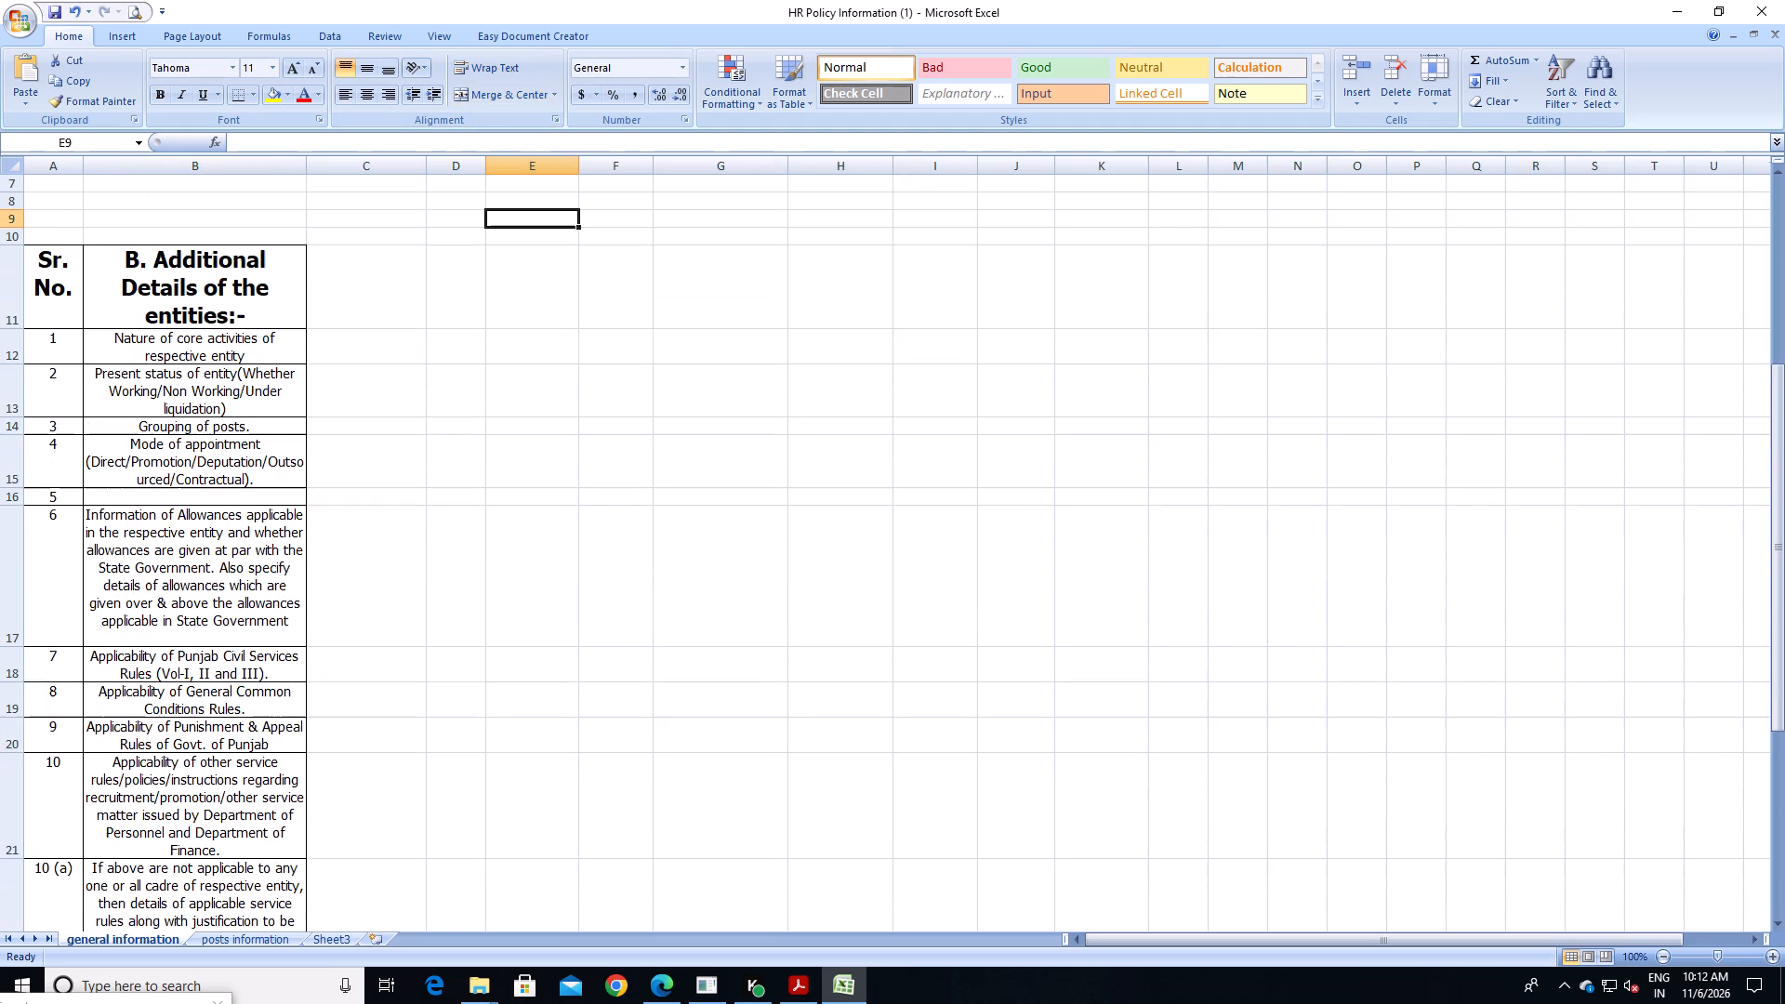
scroll(692, 707, up, 1)
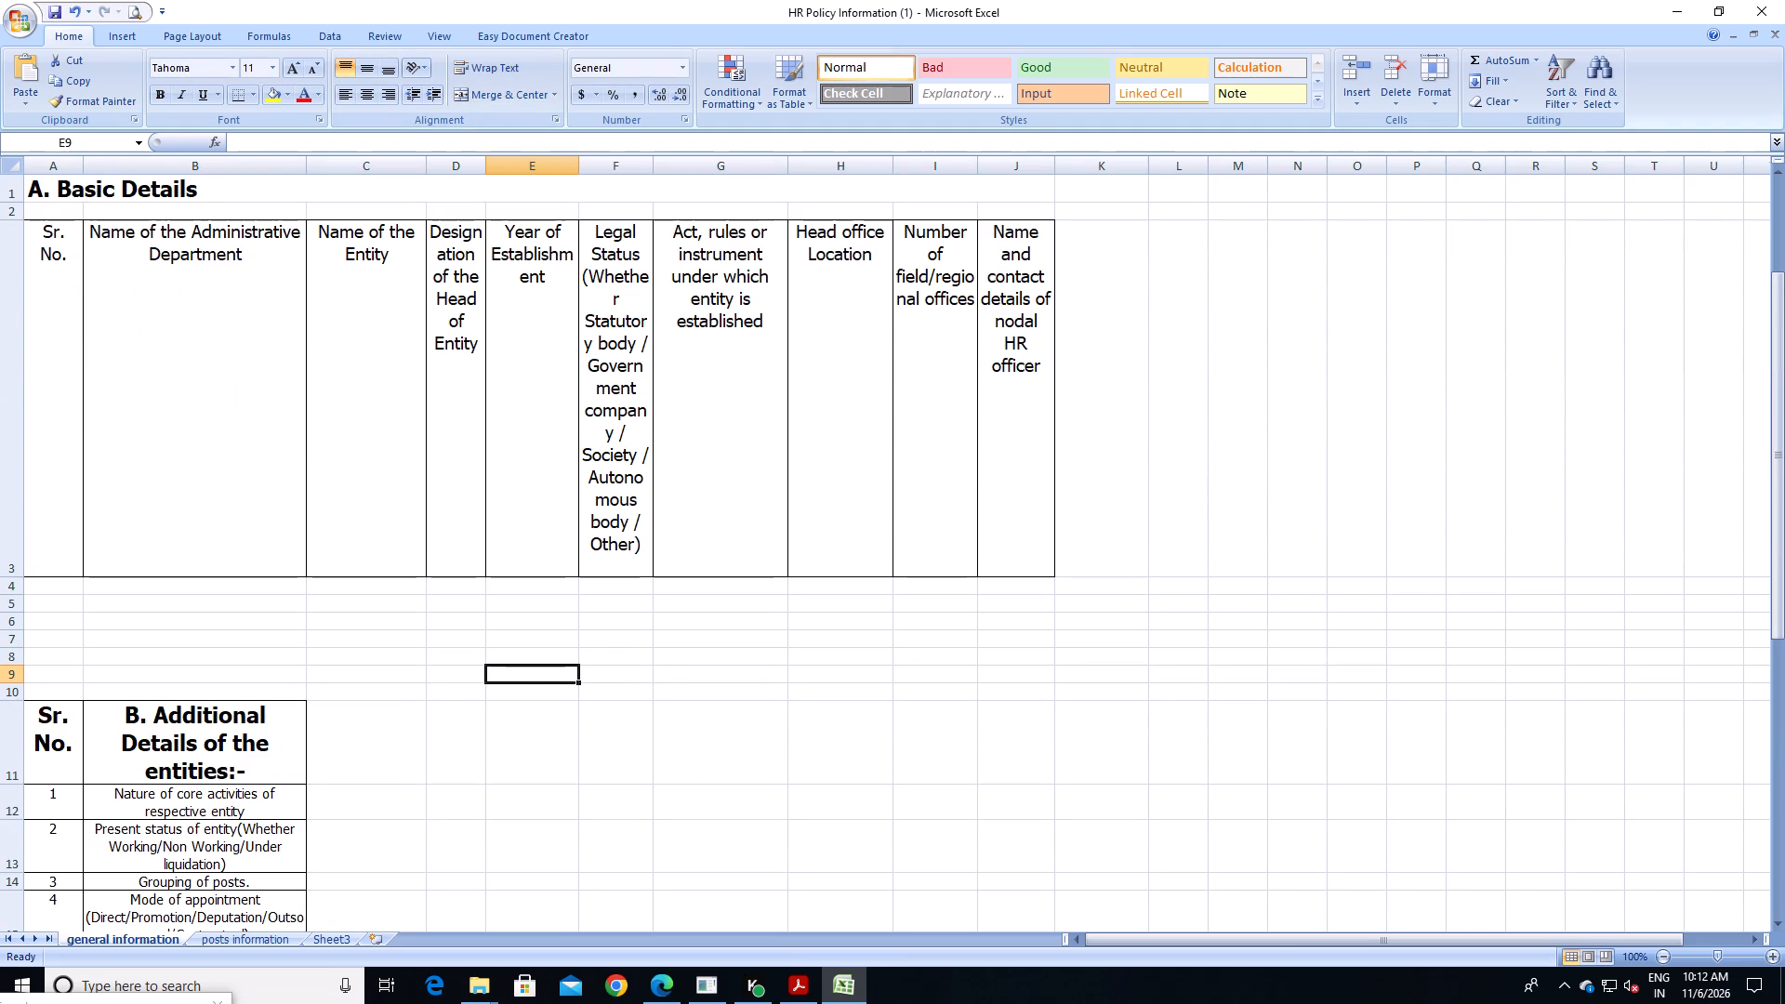
click(793, 982)
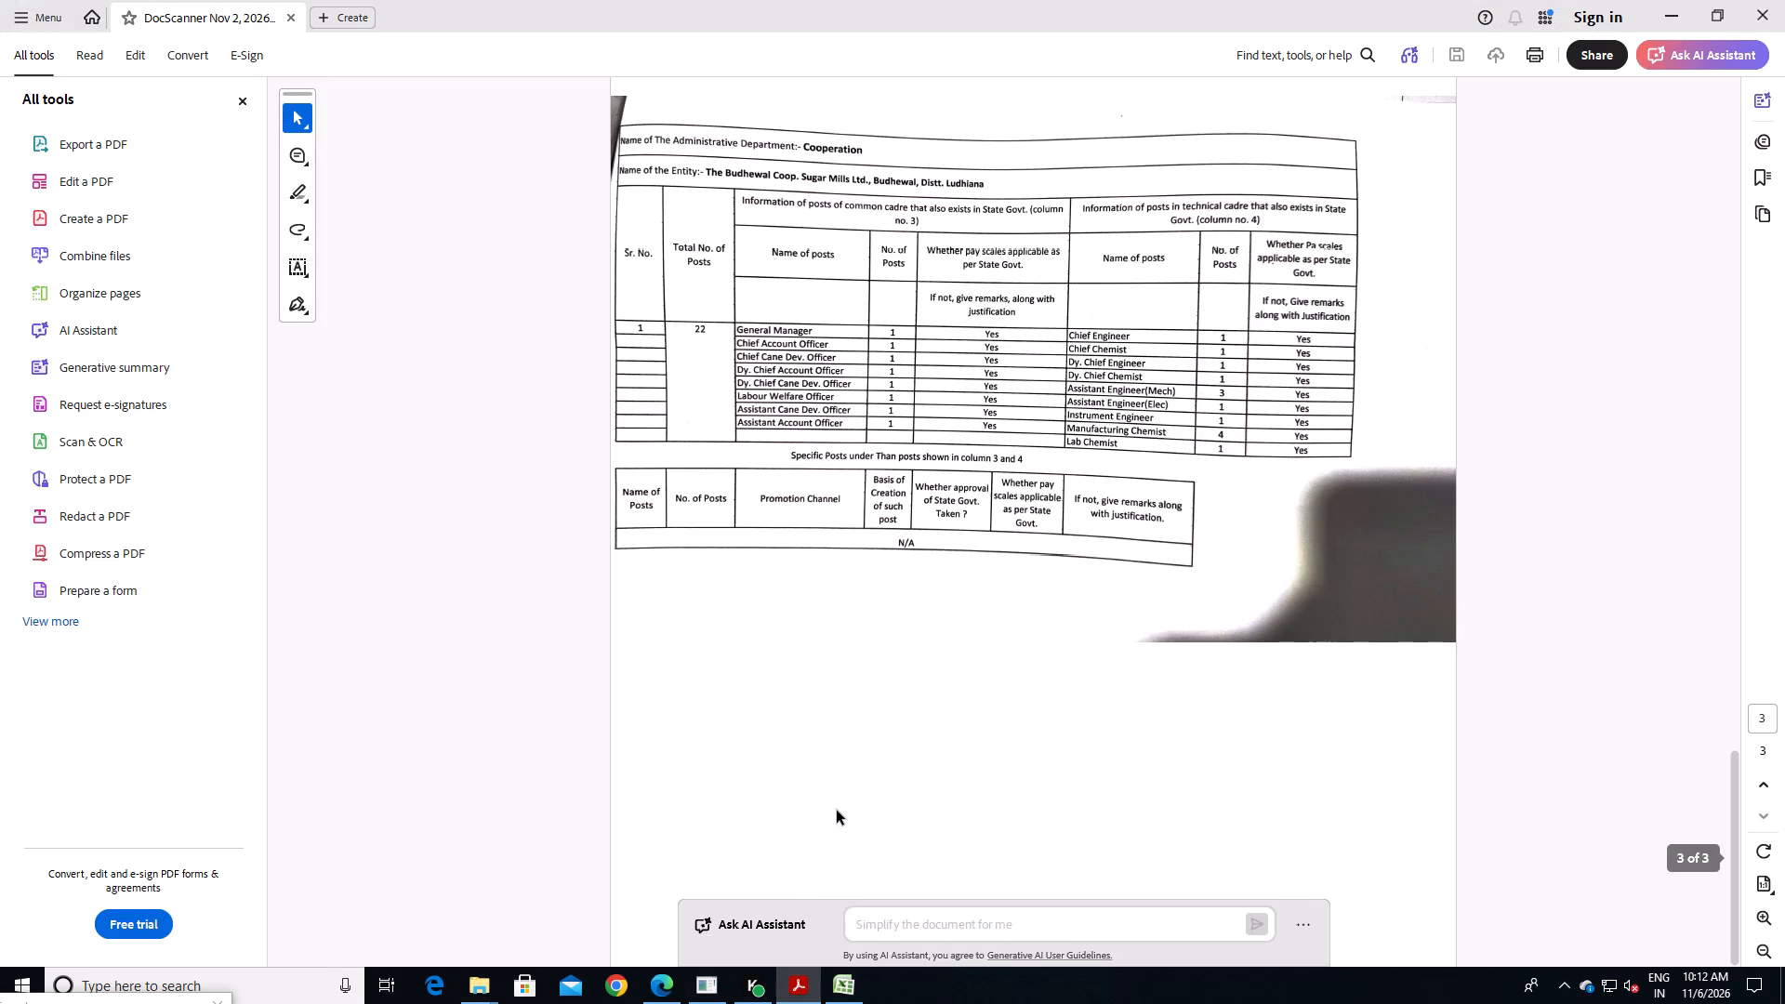
scroll(837, 806, up, 16)
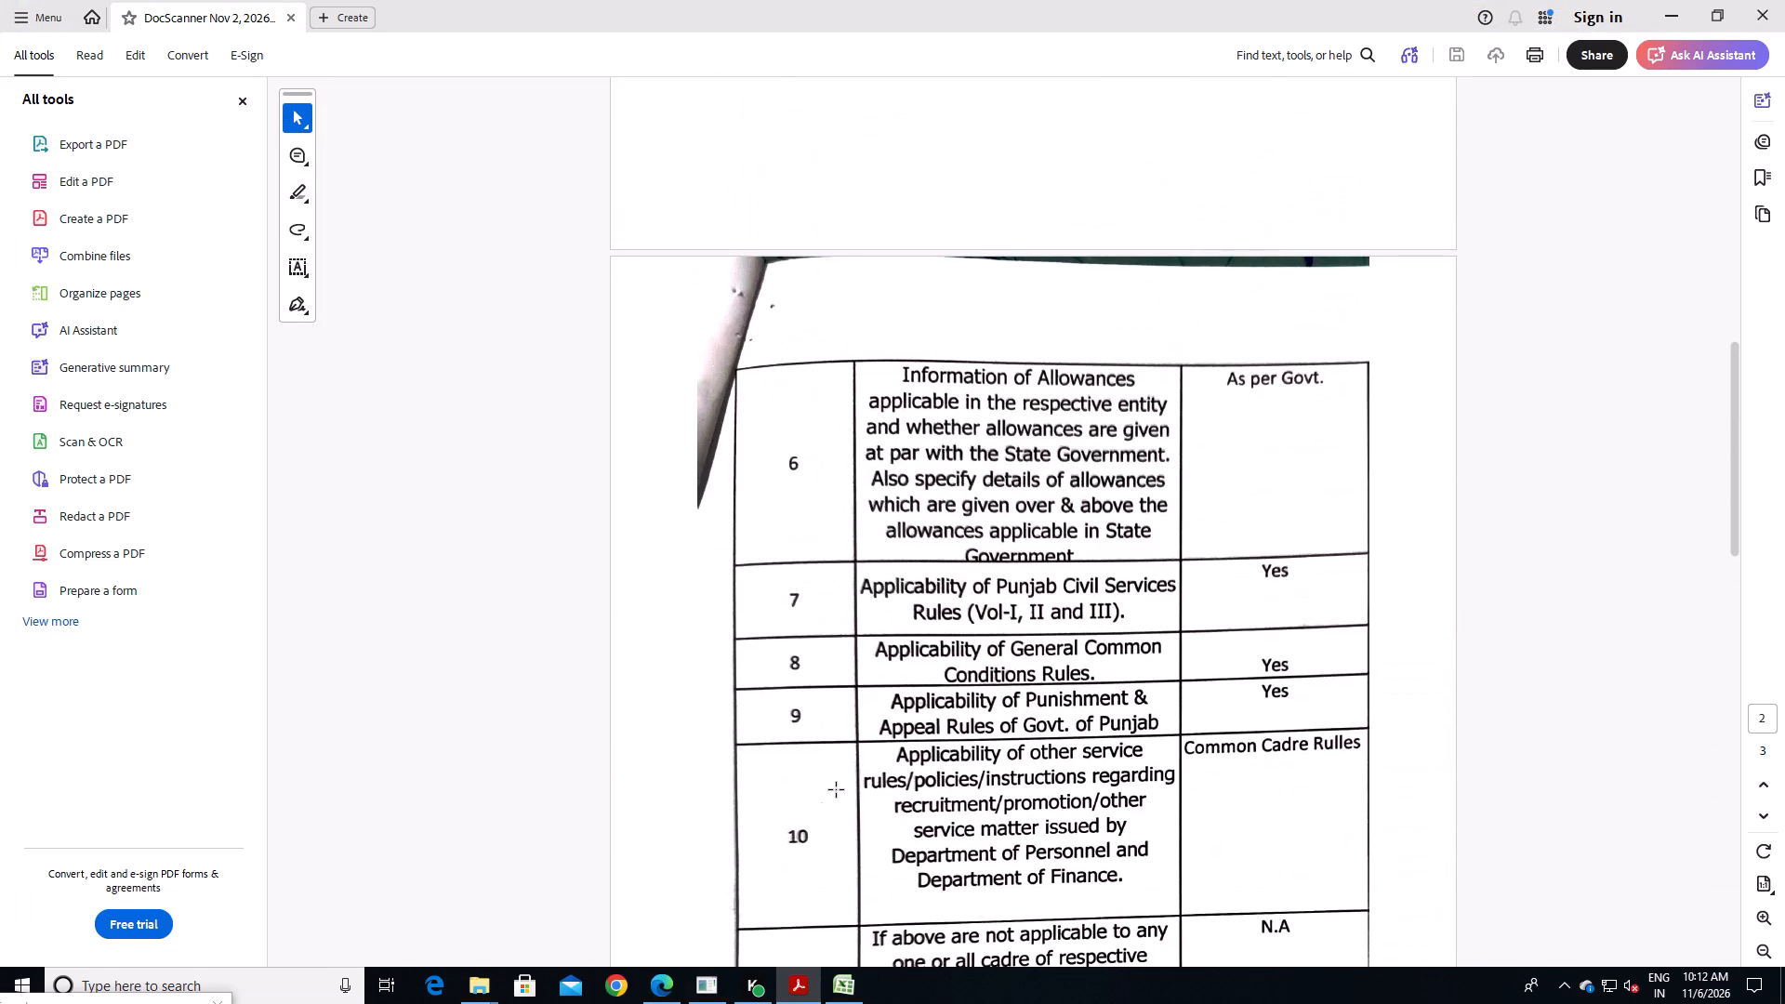
scroll(837, 790, up, 9)
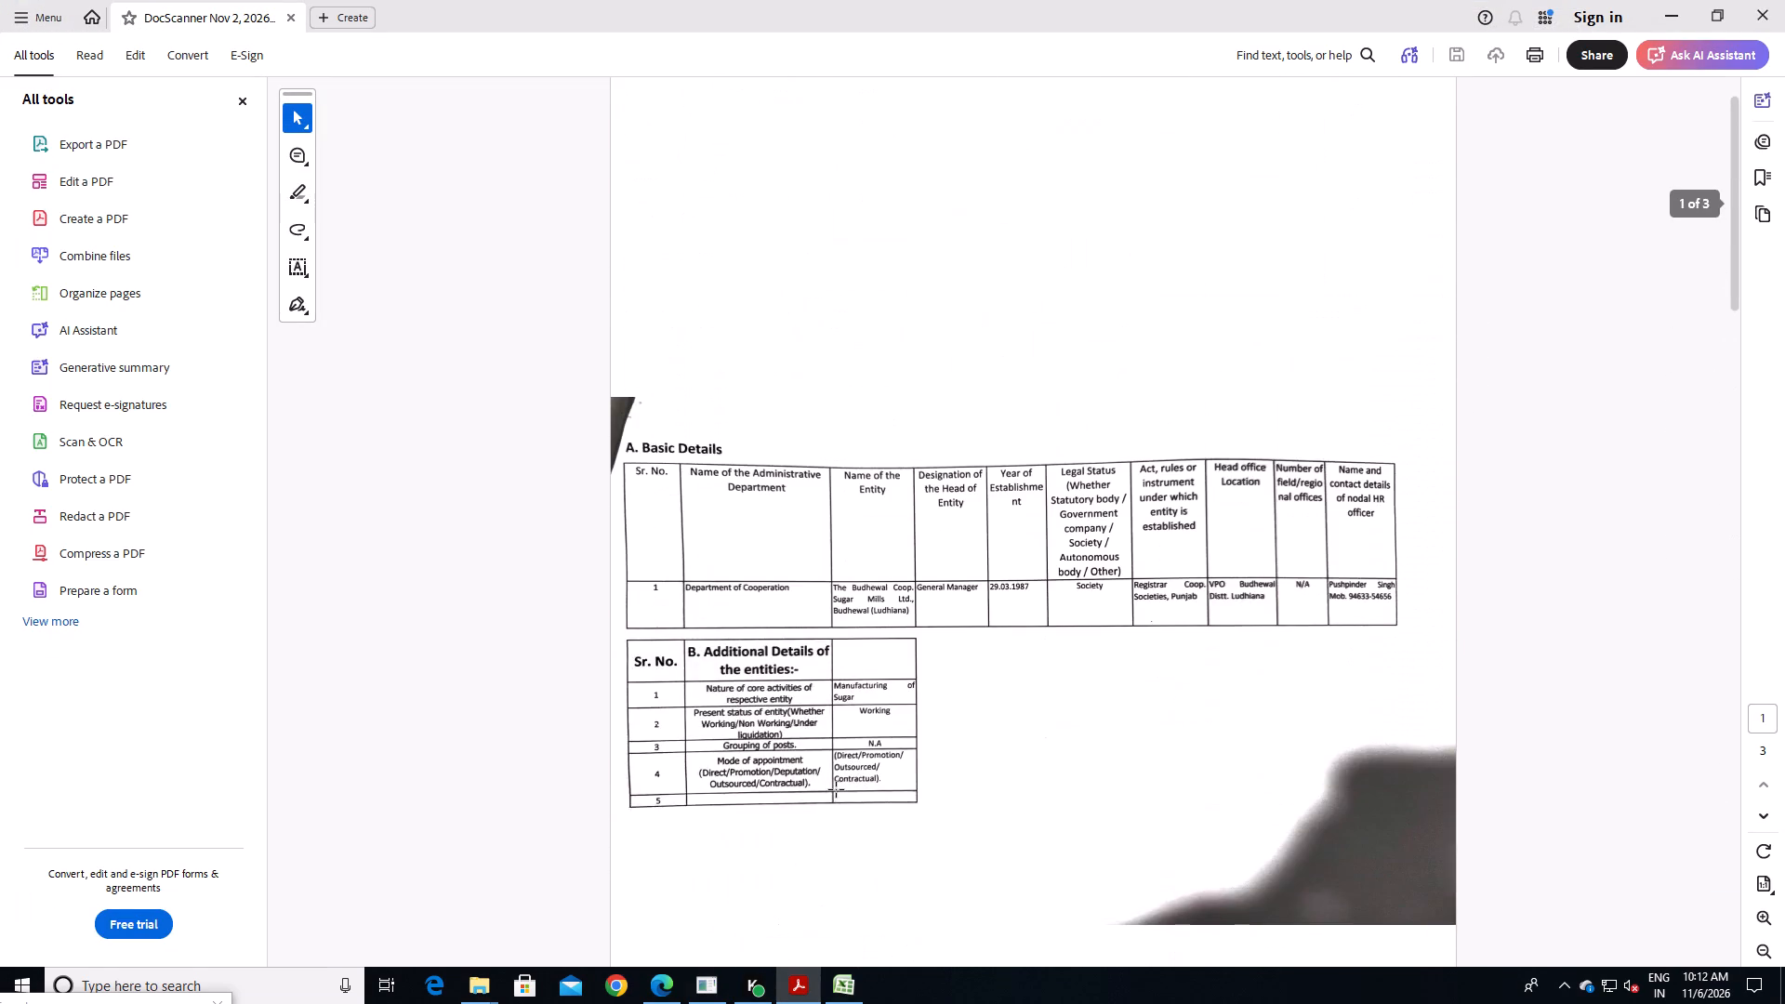
scroll(837, 790, down, 20)
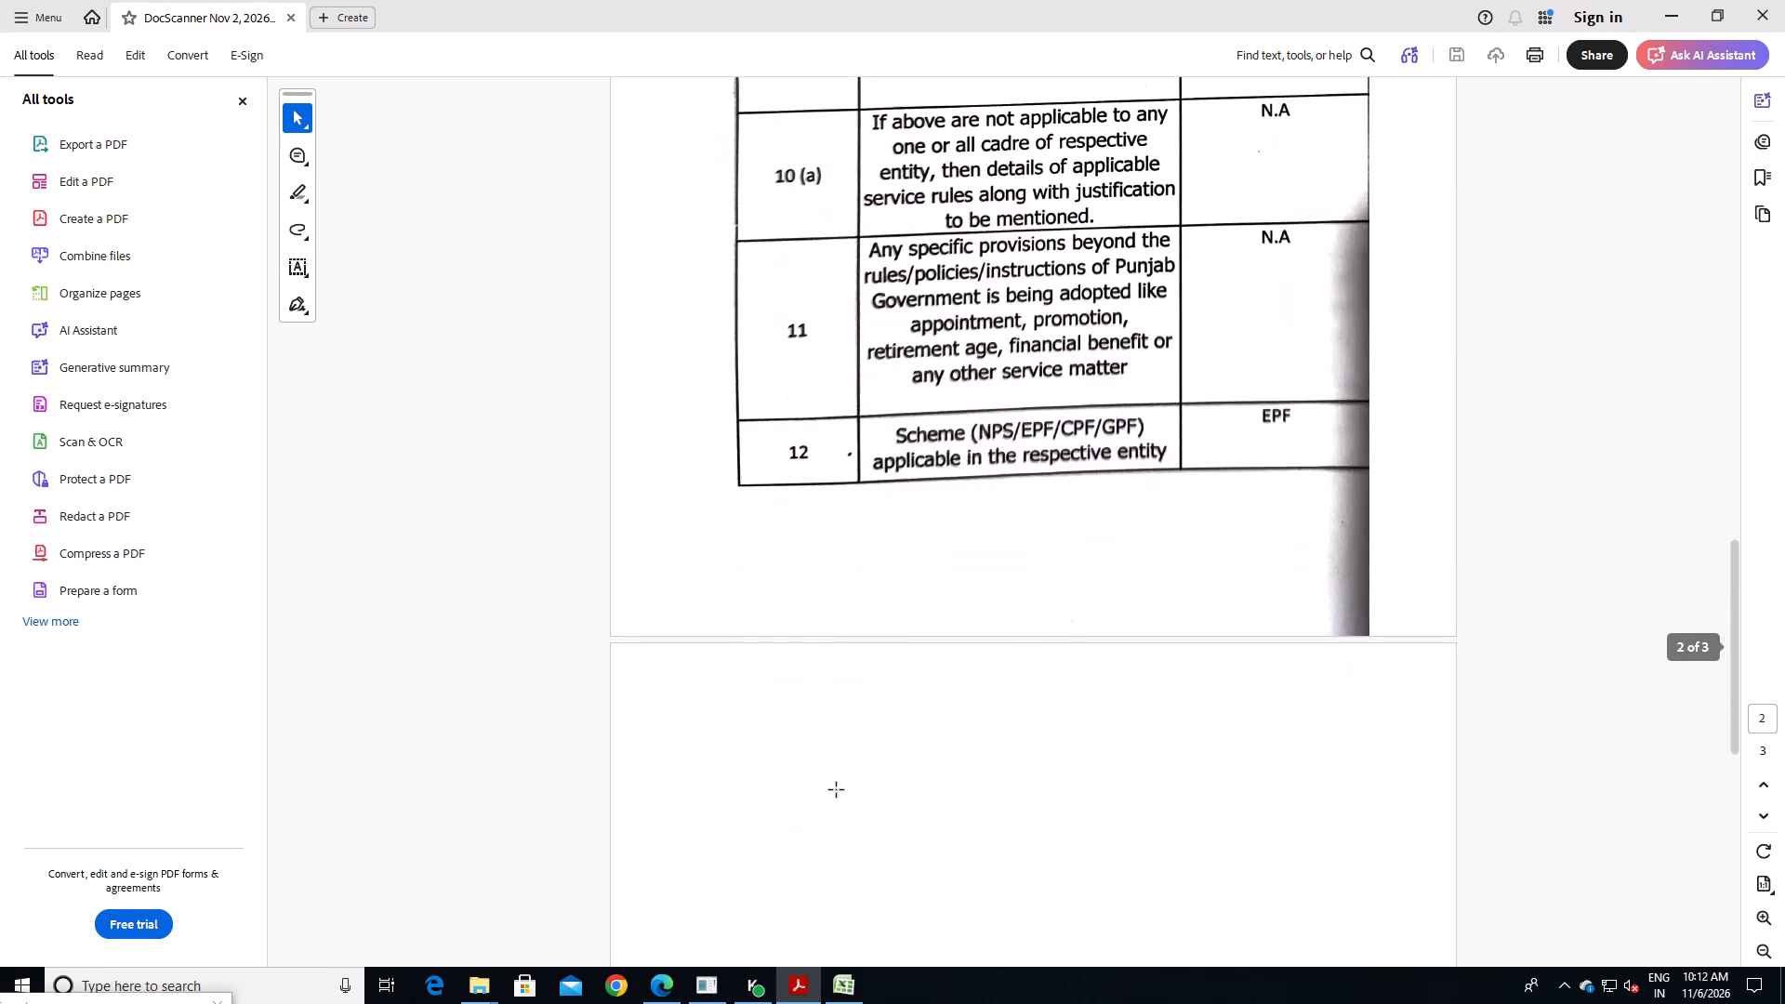
scroll(837, 790, down, 6)
scroll(837, 790, up, 19)
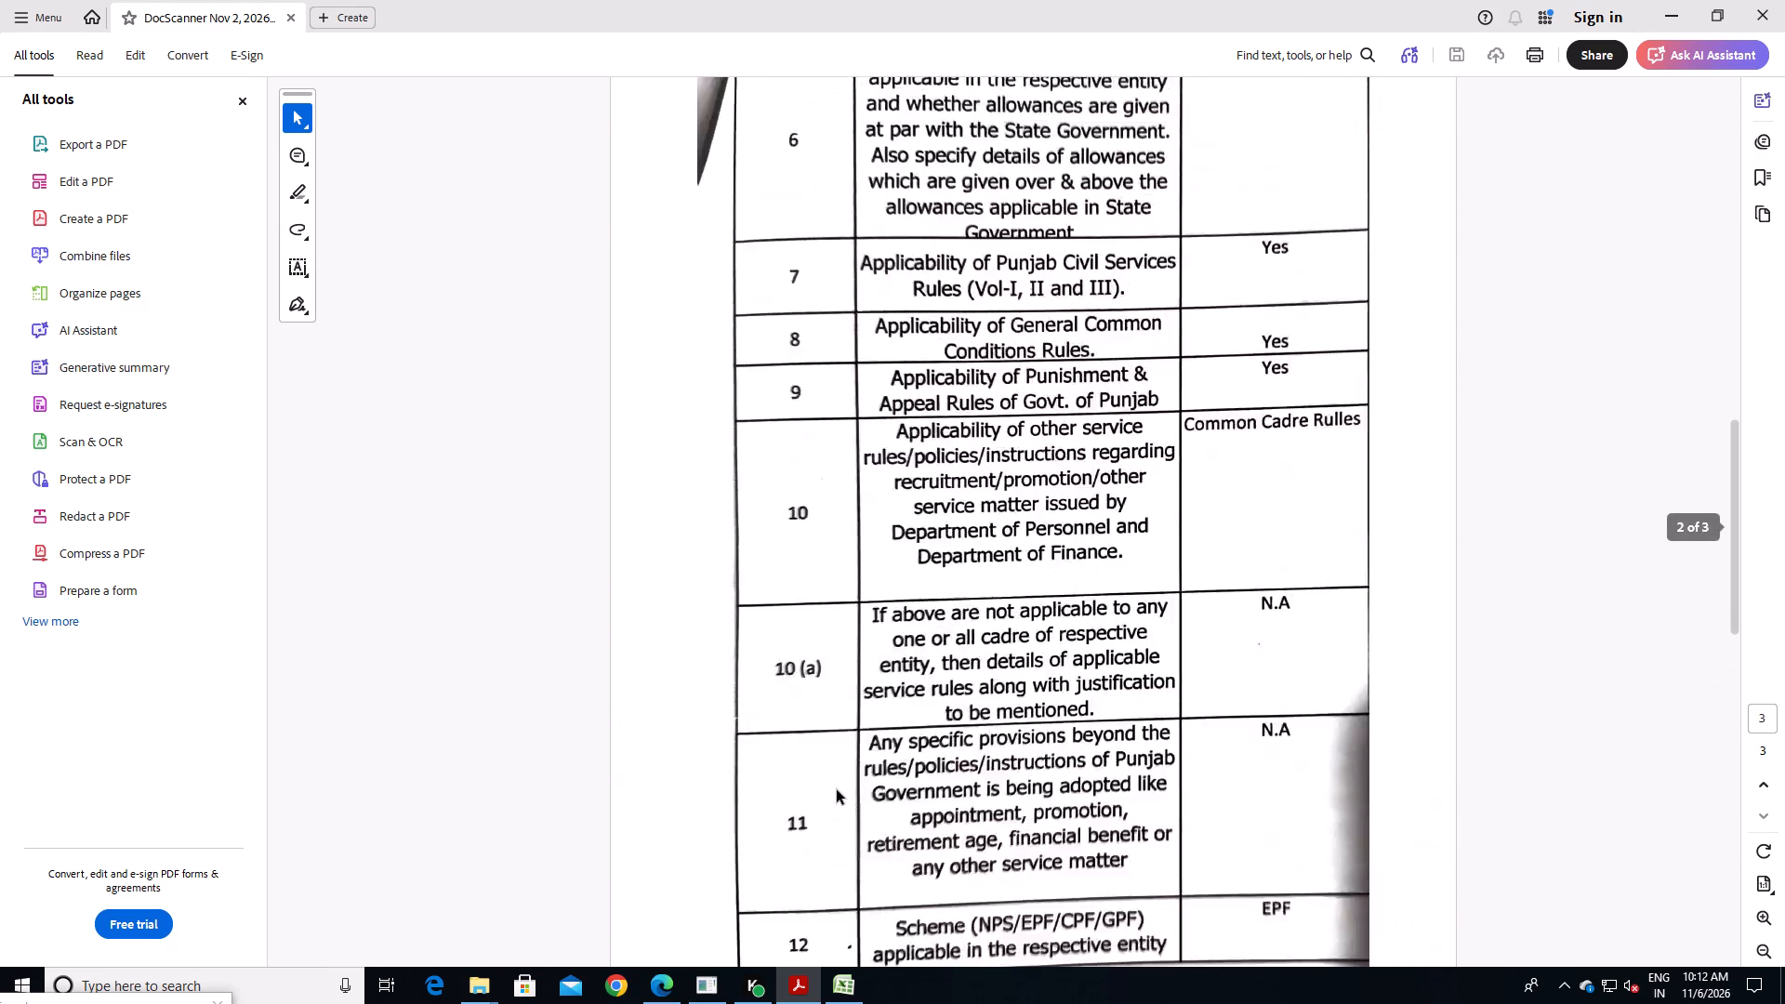
scroll(837, 790, up, 6)
key(alt+Tab)
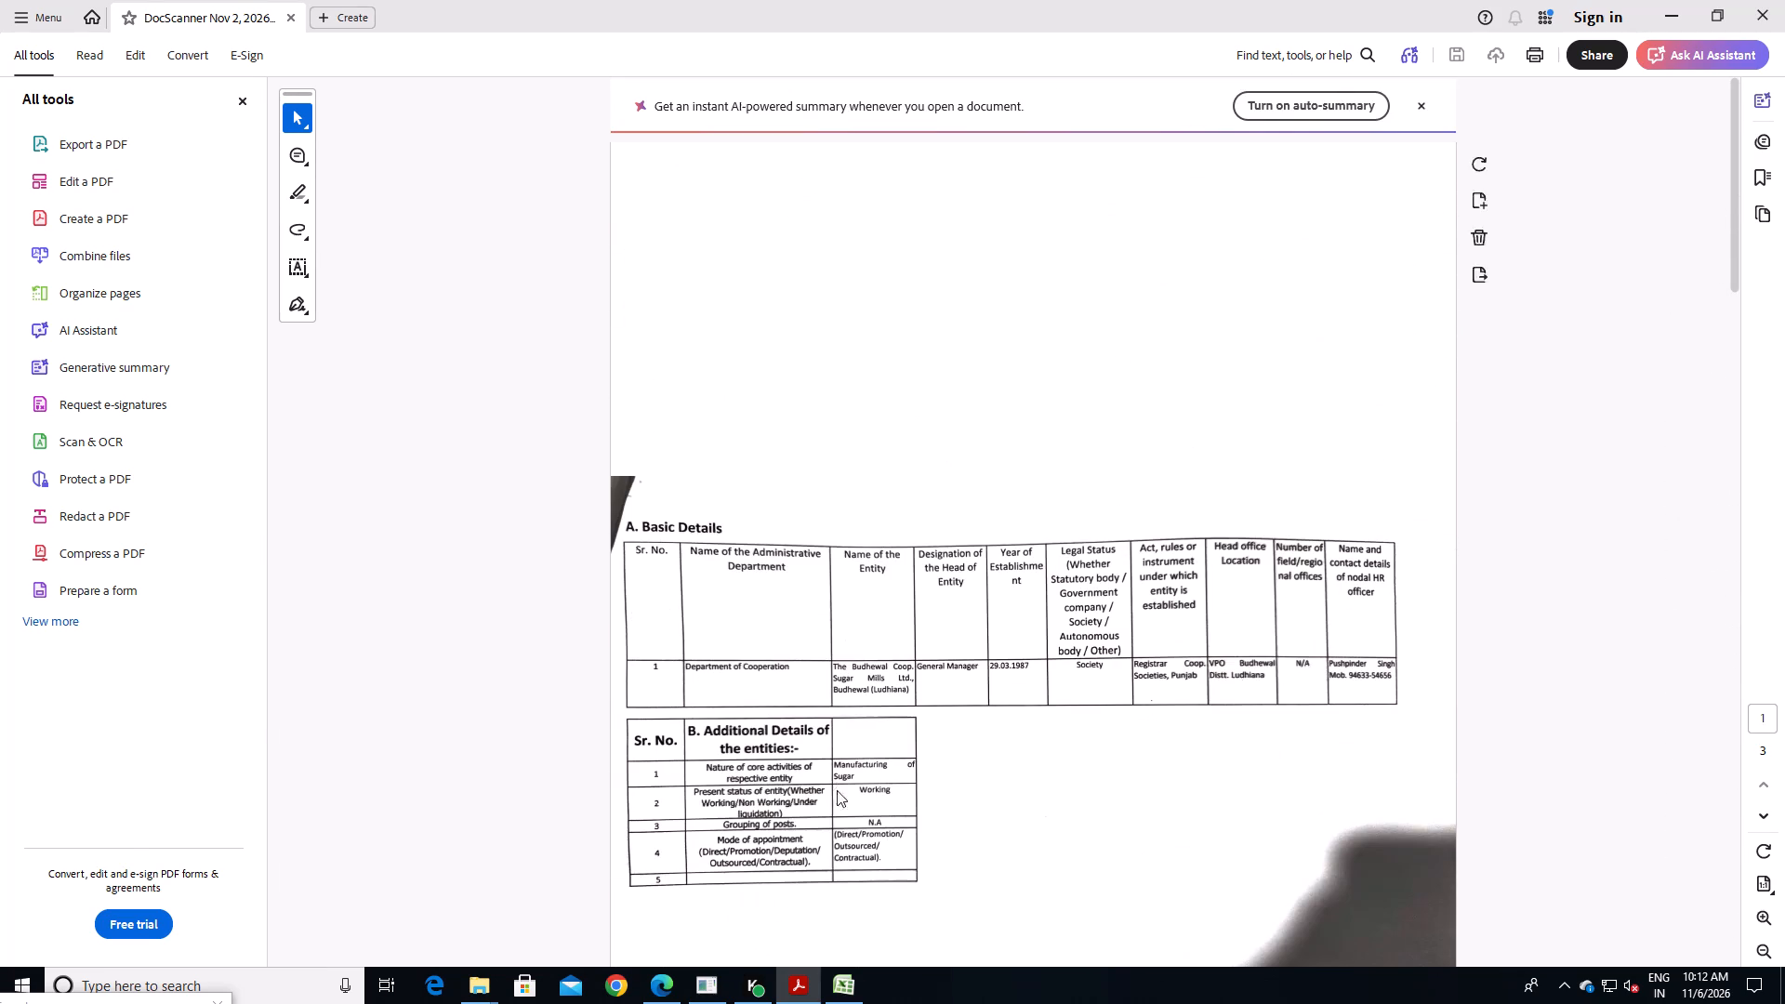
Back in the Excel workbook, delete empty rows 5 to 8 between the Basic Details and Additional Details tables.
scroll(819, 772, down, 7)
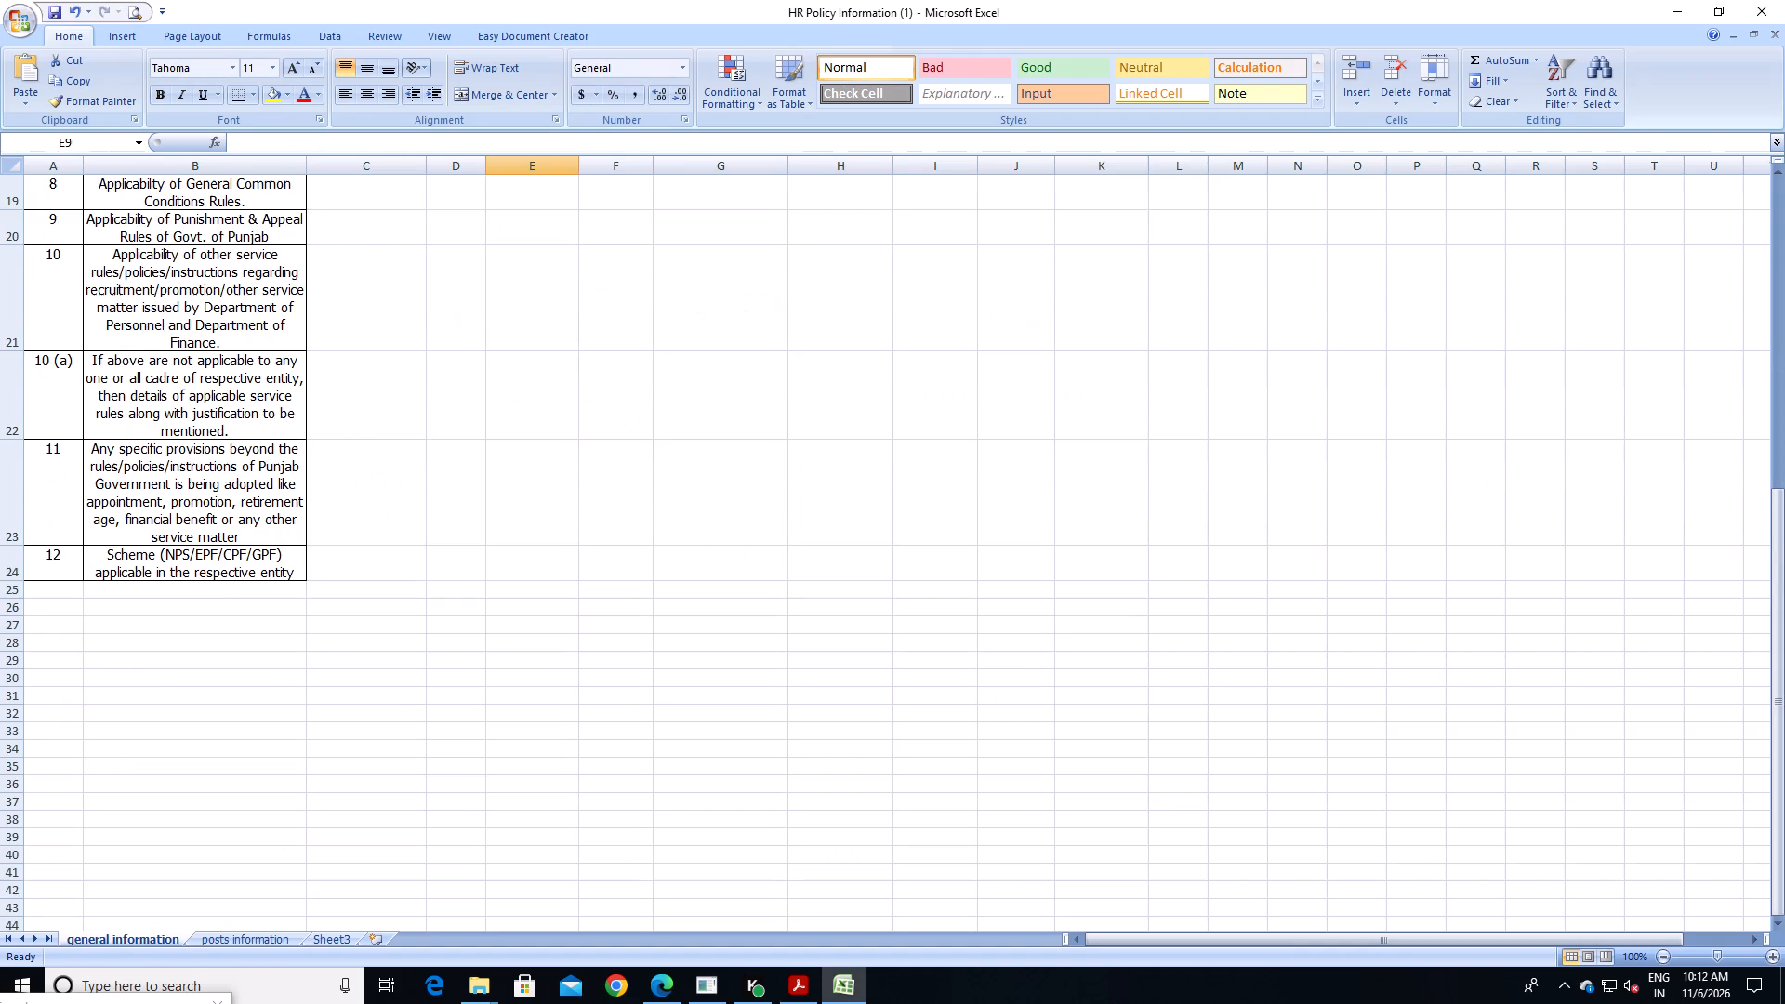
scroll(819, 772, down, 12)
scroll(819, 772, up, 19)
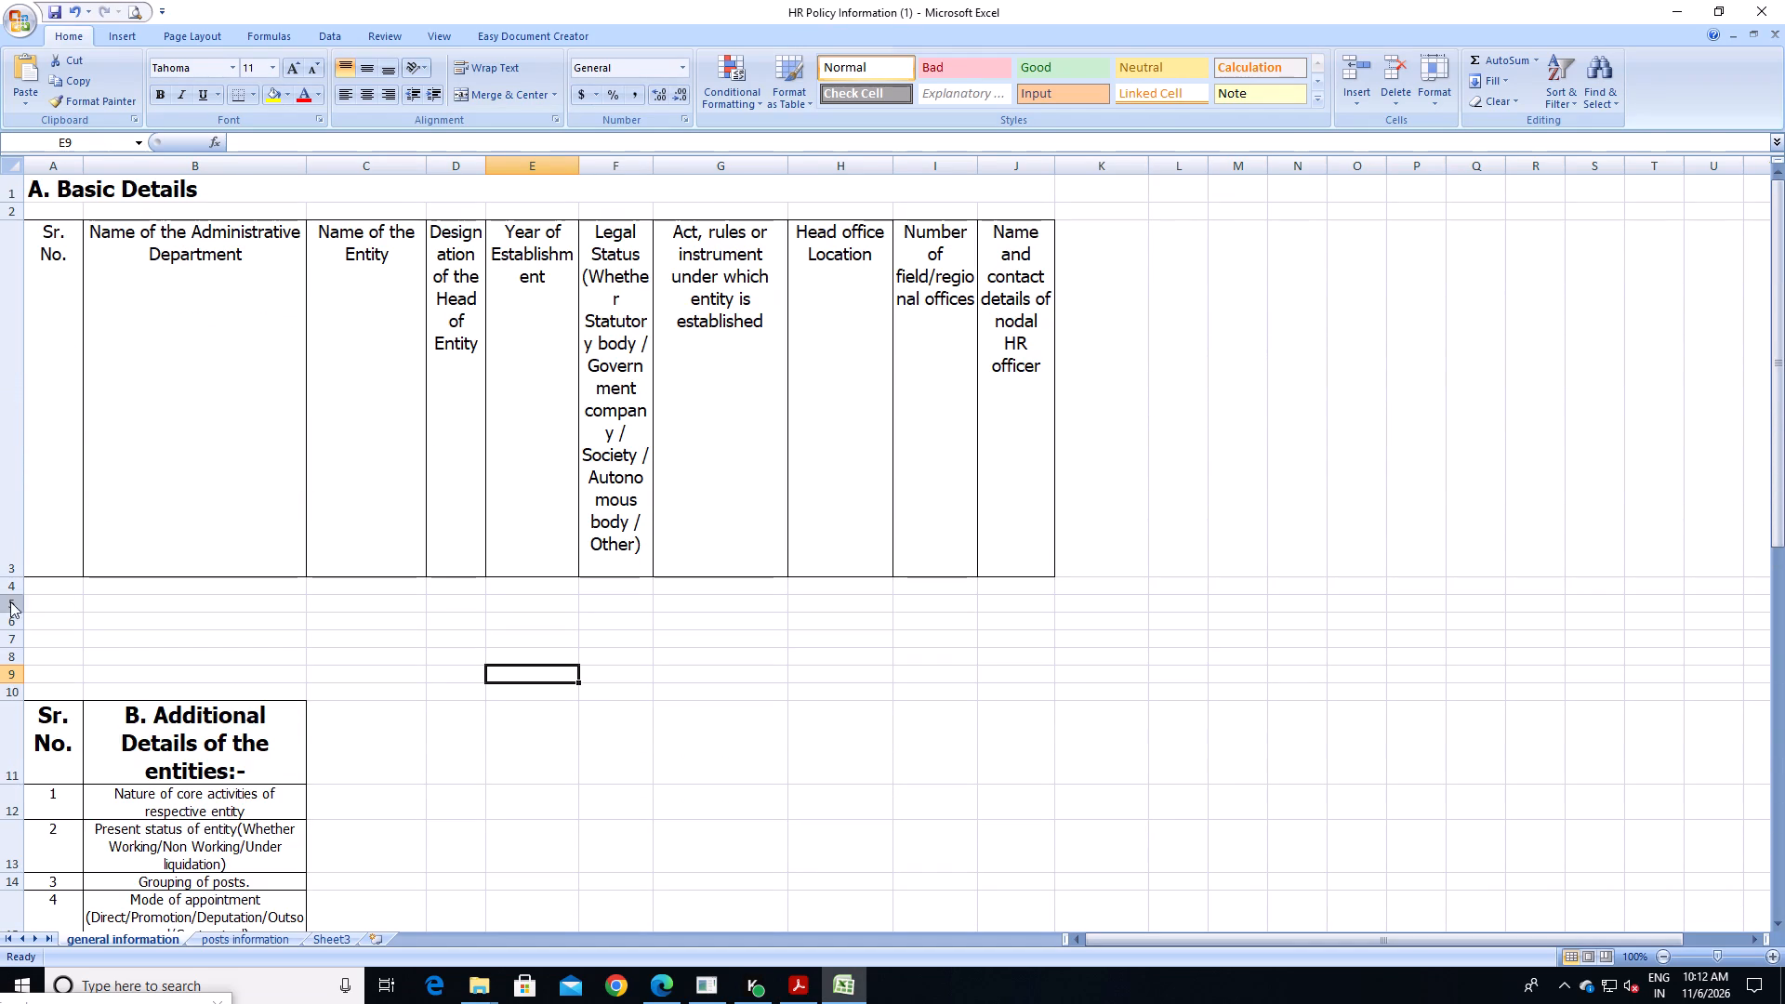
drag(10, 603, 7, 659)
right_click(7, 659)
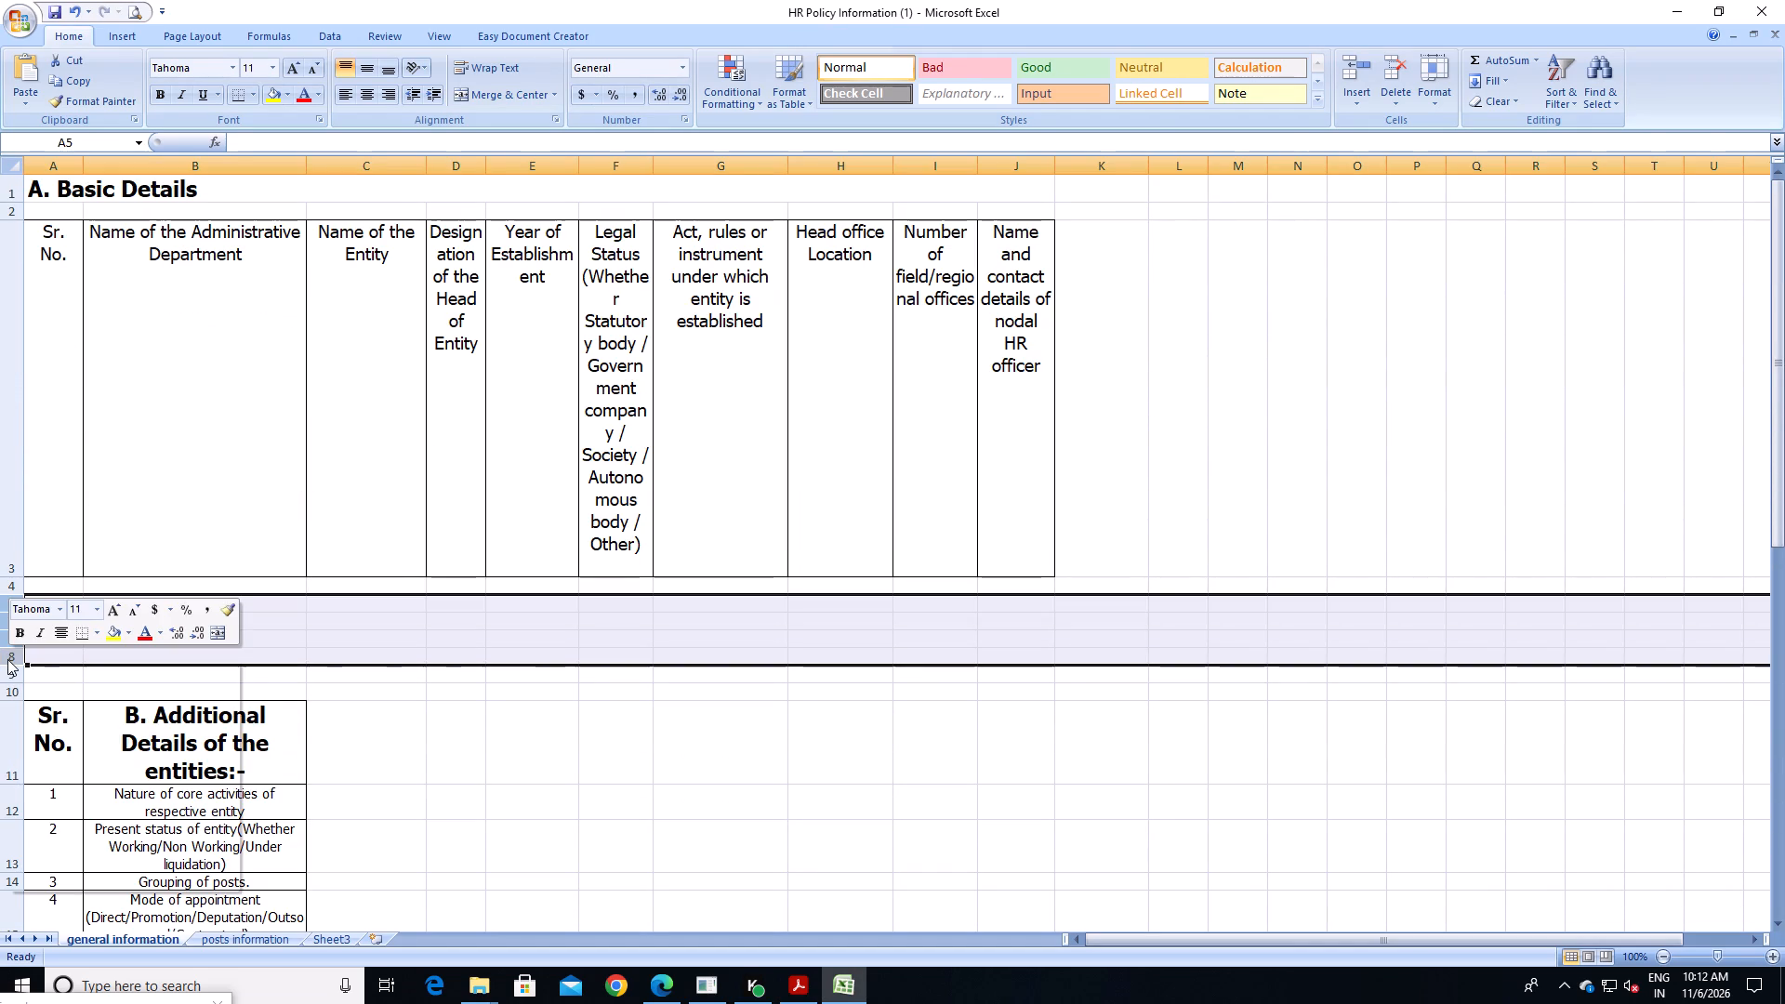
click(83, 774)
click(438, 714)
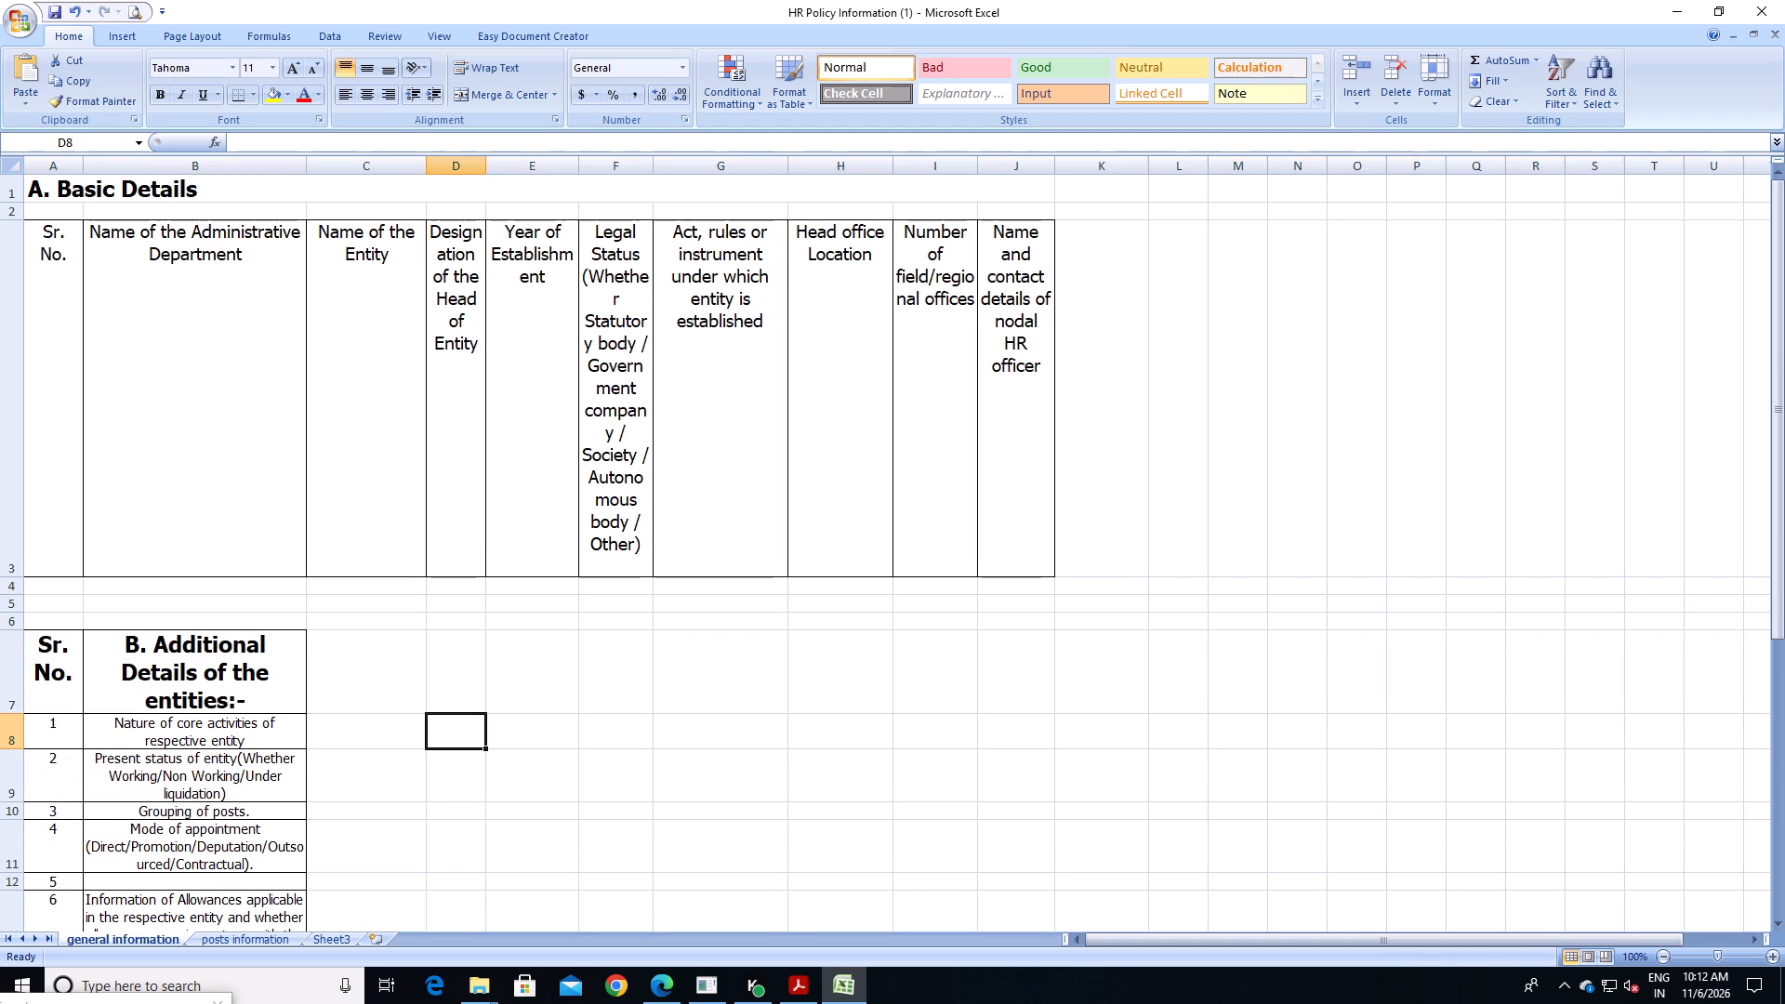
Merge and center the "B. Additional Details of the entities:-" heading across B7:J7.
drag(149, 670, 619, 673)
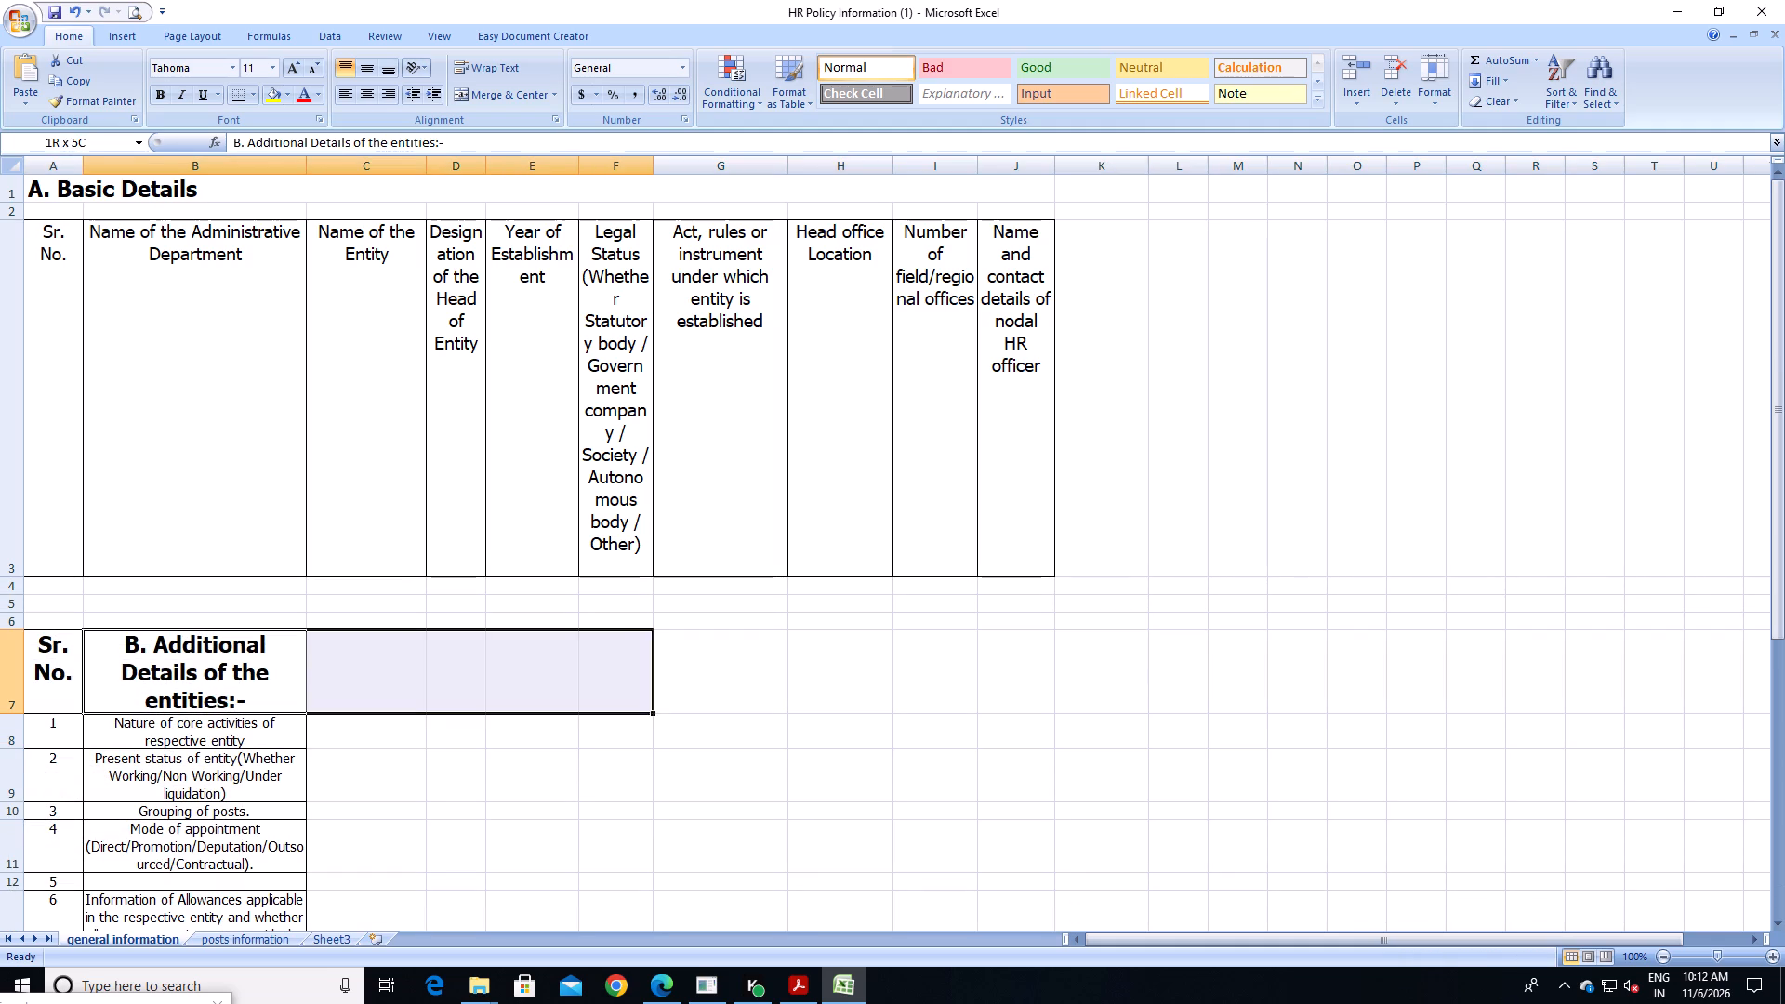
drag(619, 673, 1006, 673)
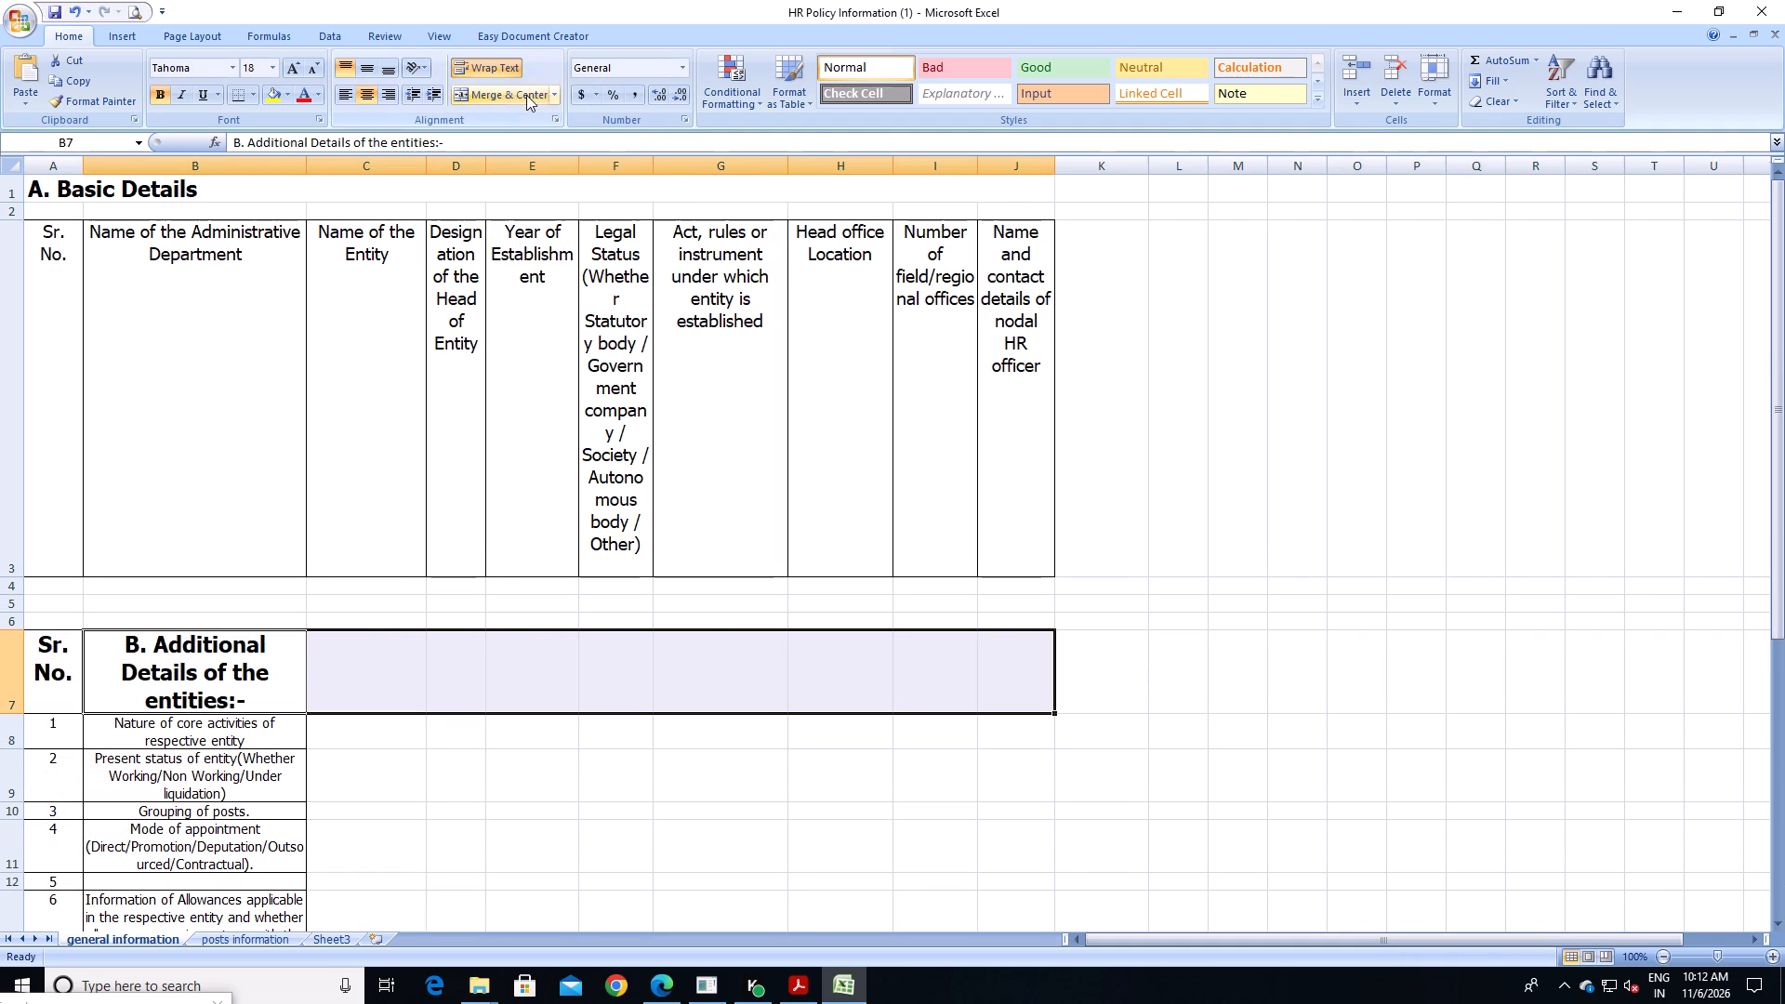
click(526, 95)
Merge and center the "Nature of core activities of respective entity" row across B8:G8.
scroll(499, 694, down, 3)
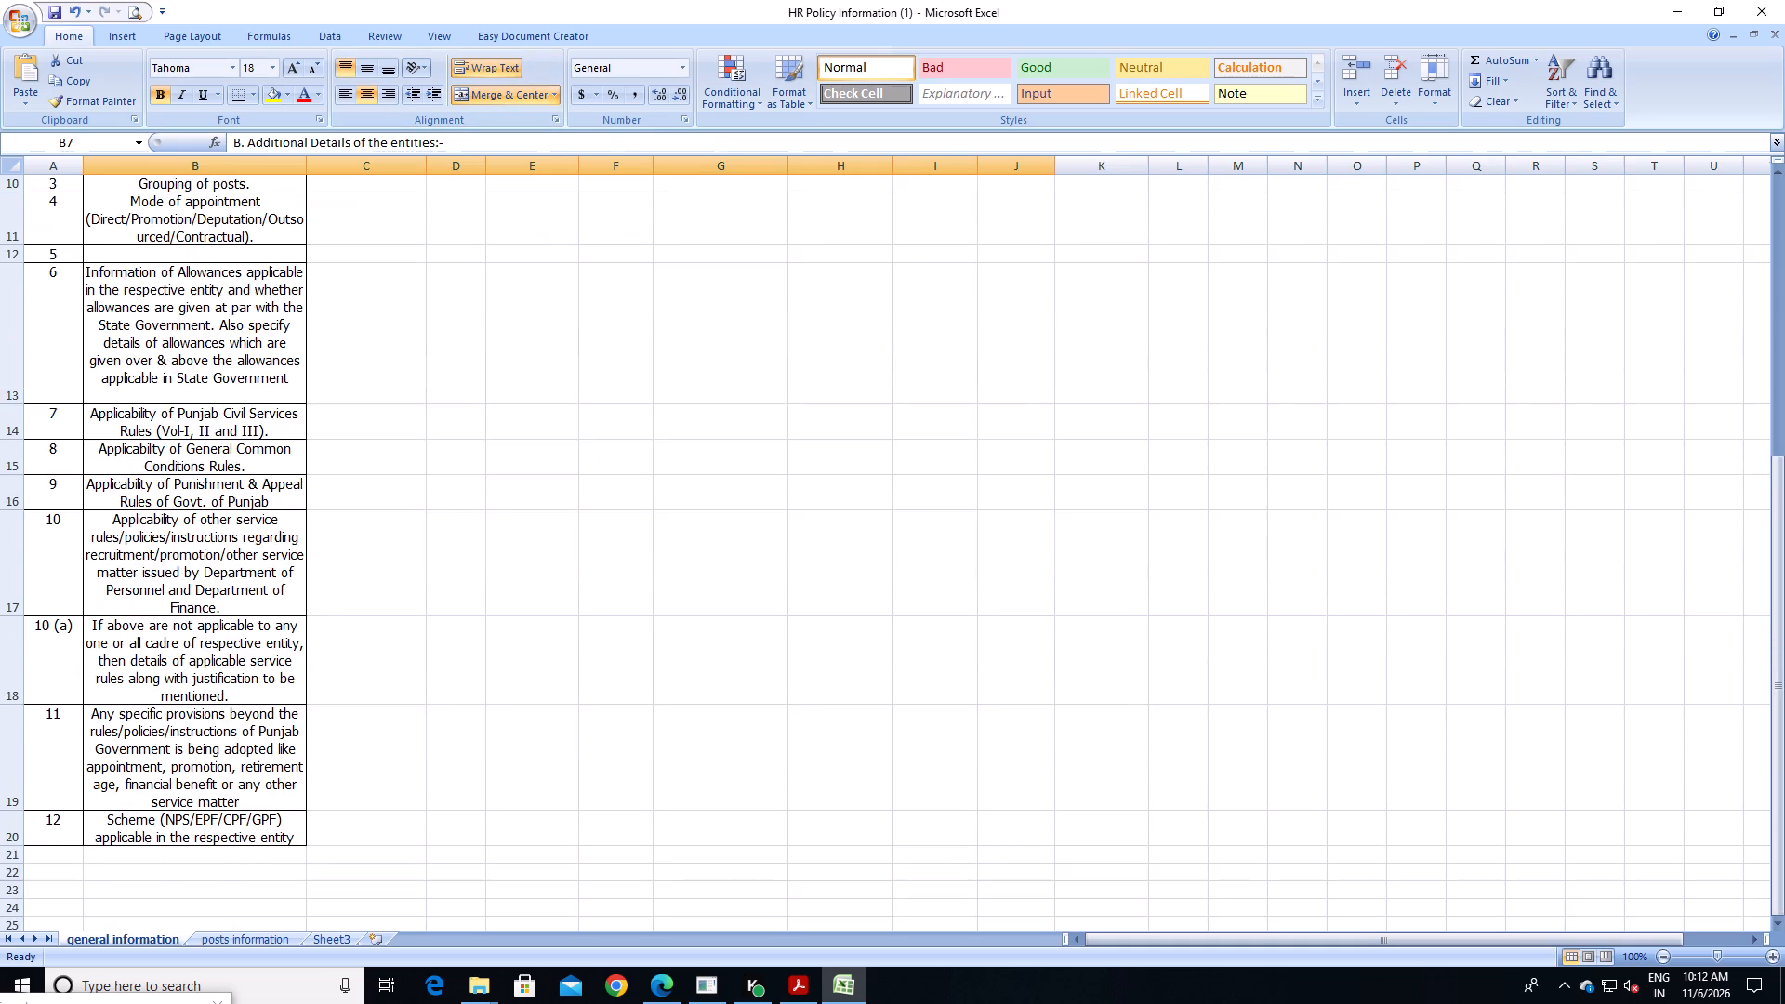
scroll(495, 641, up, 3)
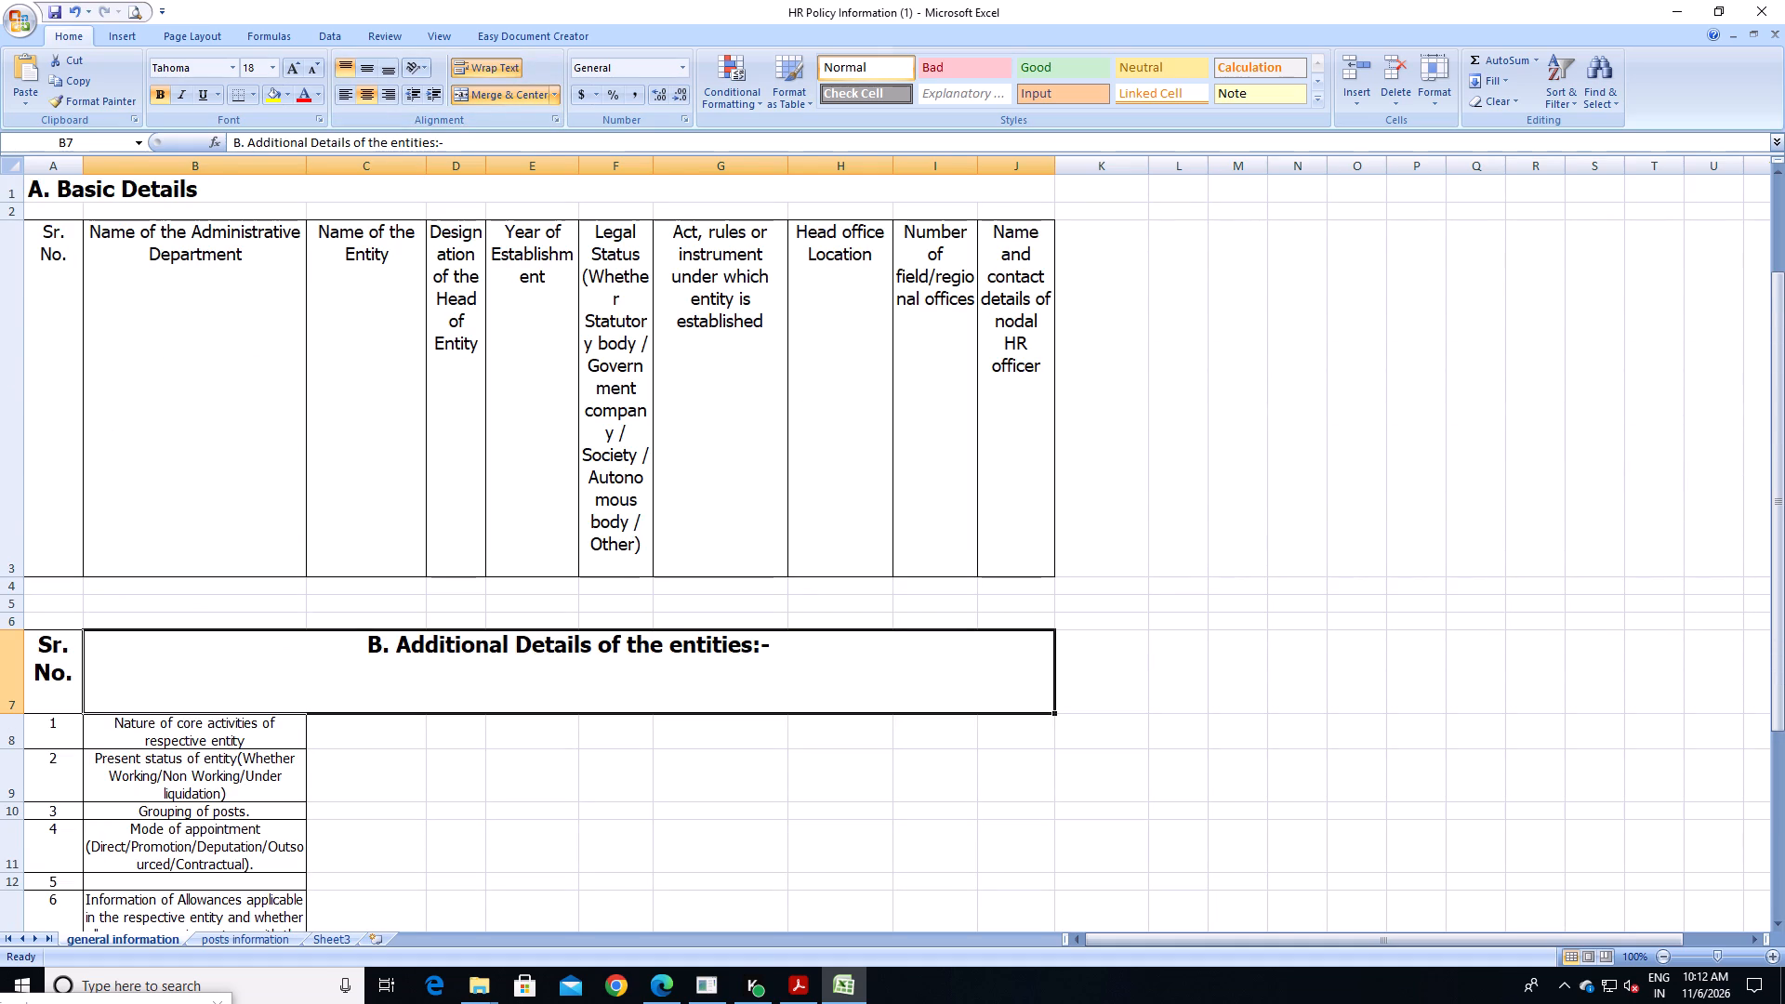
scroll(435, 712, down, 2)
scroll(375, 524, up, 2)
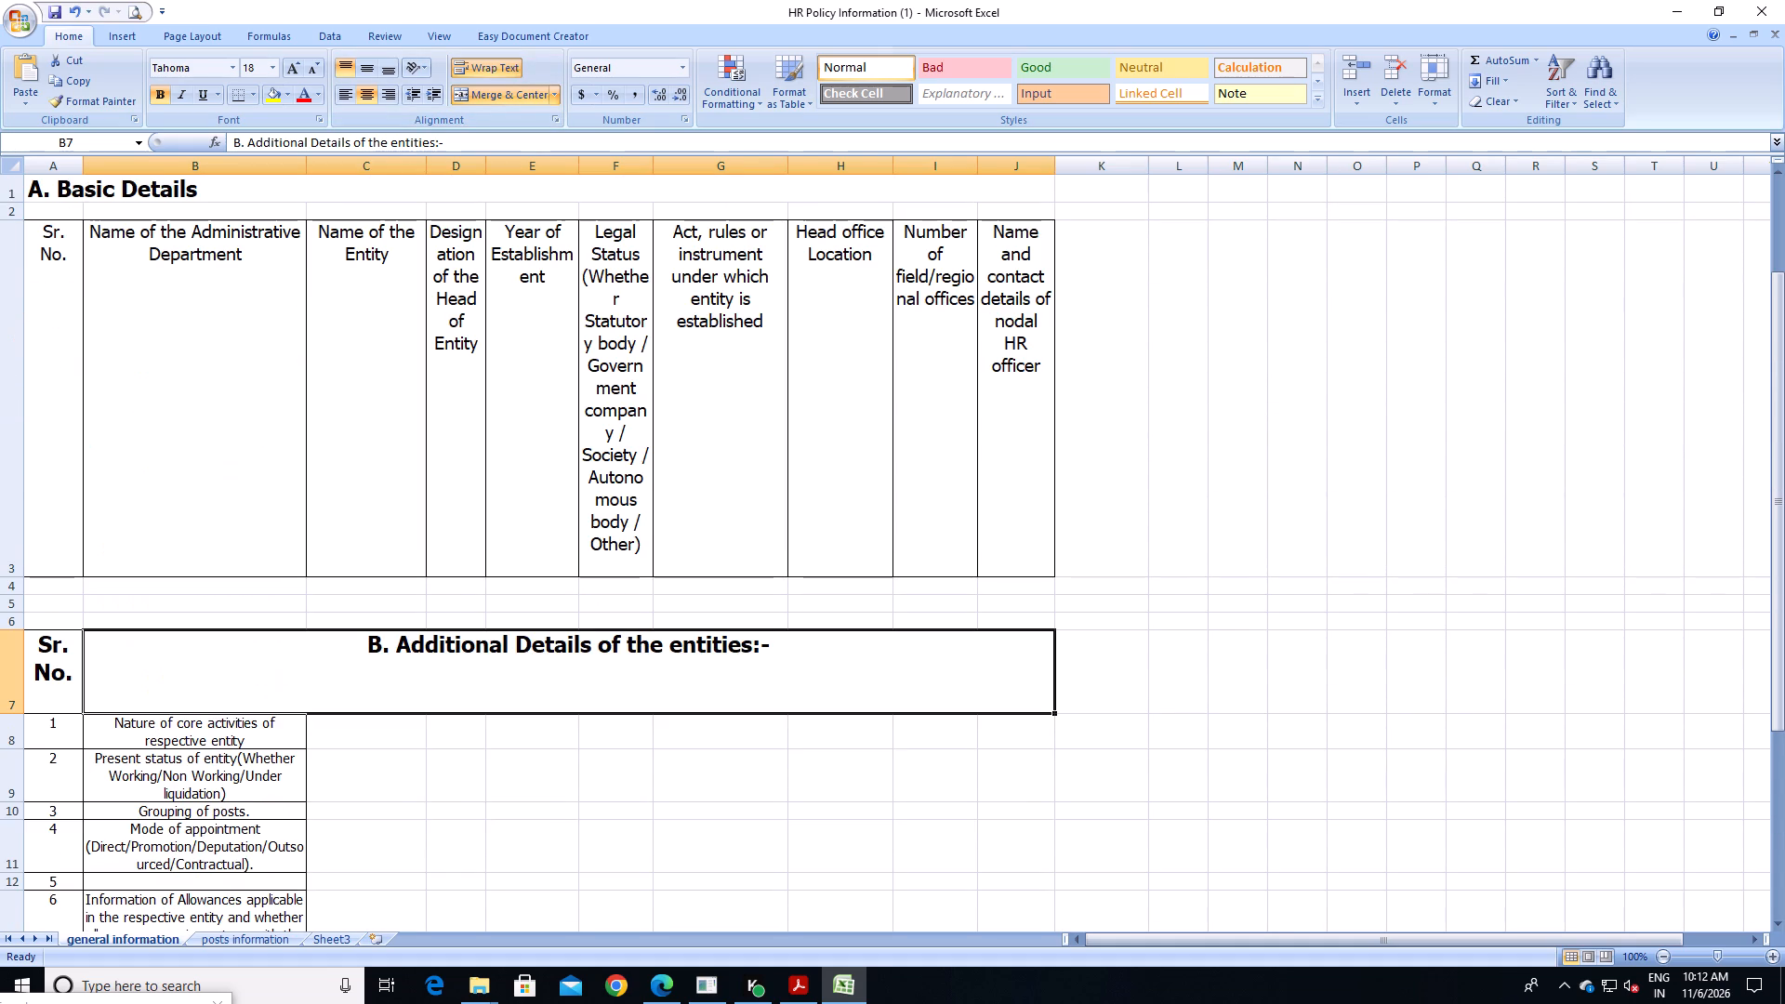
drag(249, 736, 679, 733)
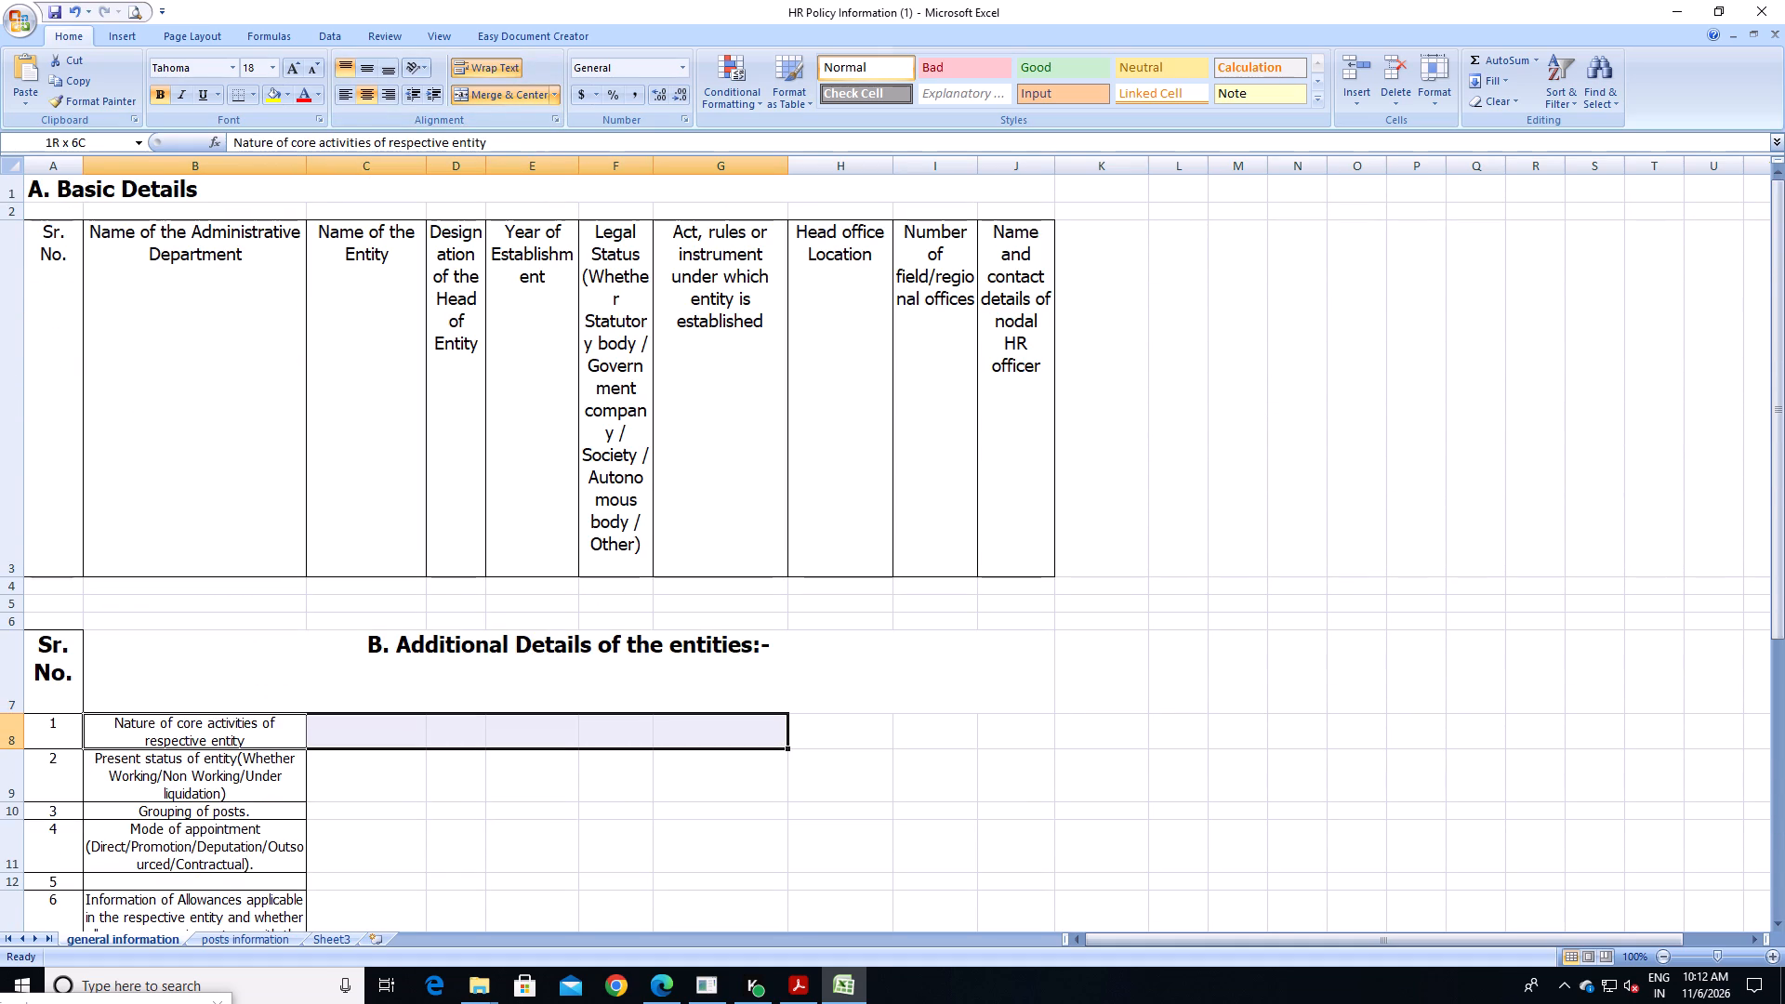
drag(679, 733, 704, 733)
click(511, 100)
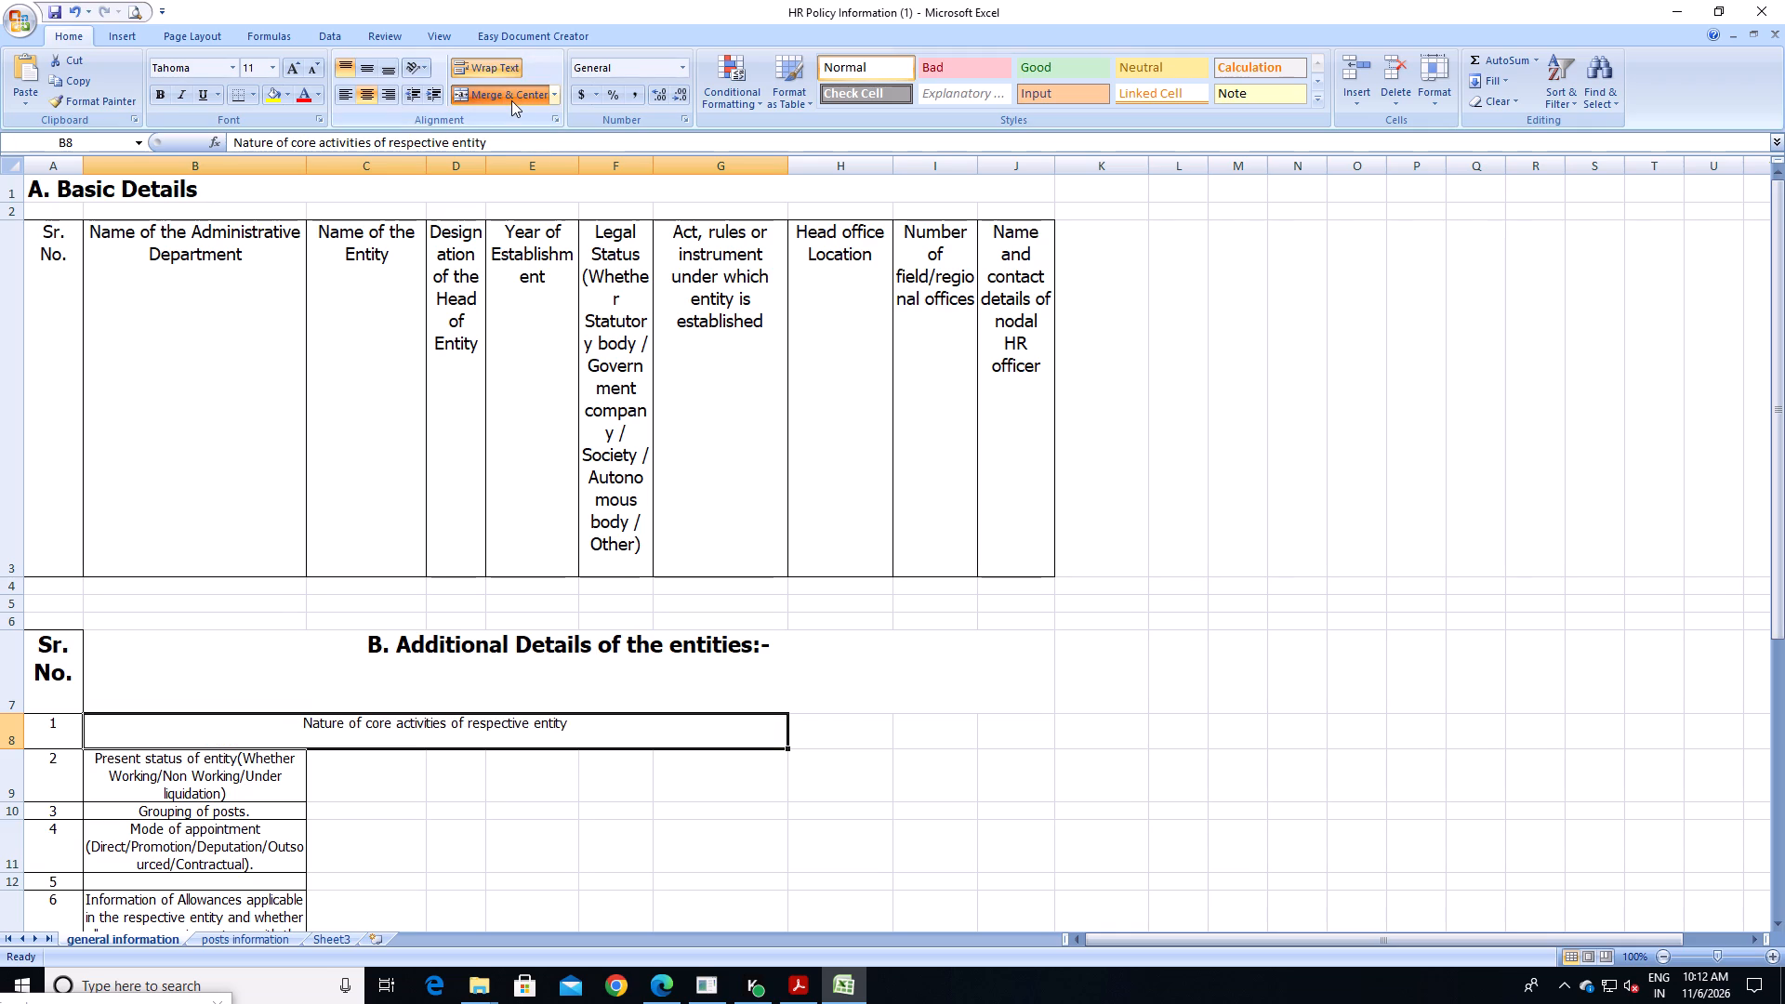
Copy the merged format of the core activities row onto items 2 to 11, in B9:G19, with Format Painter.
click(117, 95)
scroll(382, 441, down, 2)
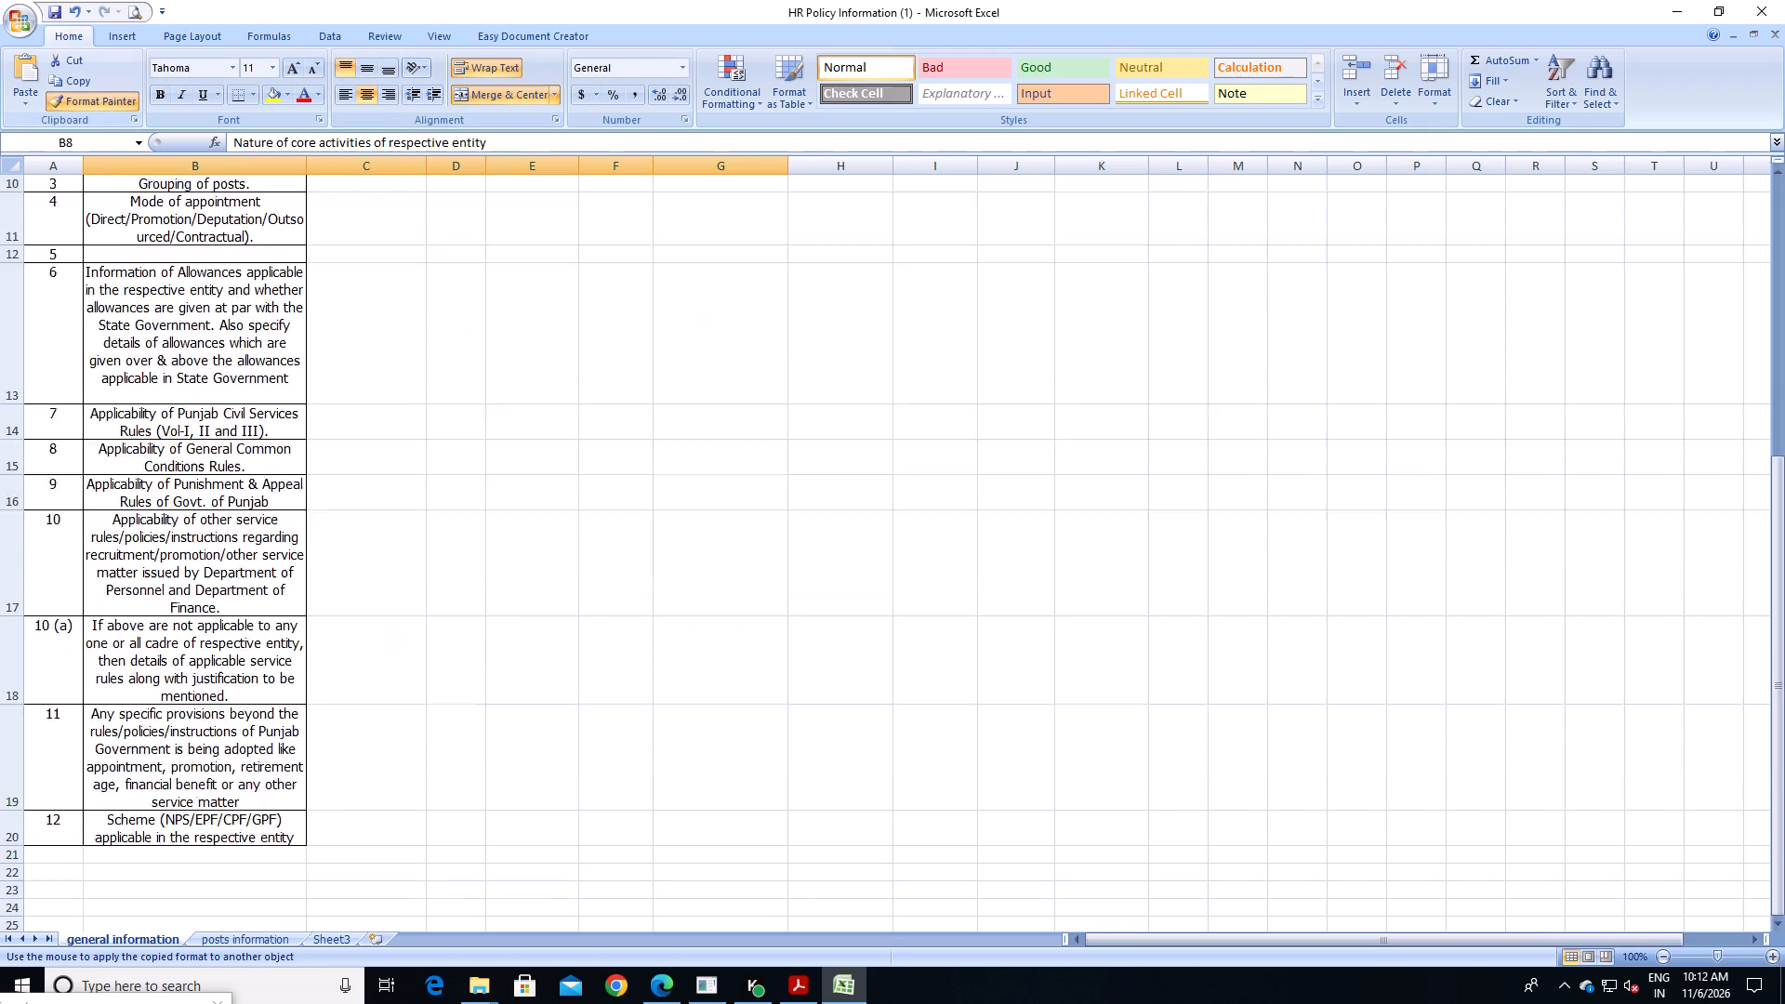
scroll(384, 444, down, 2)
scroll(263, 342, up, 2)
drag(252, 327, 651, 706)
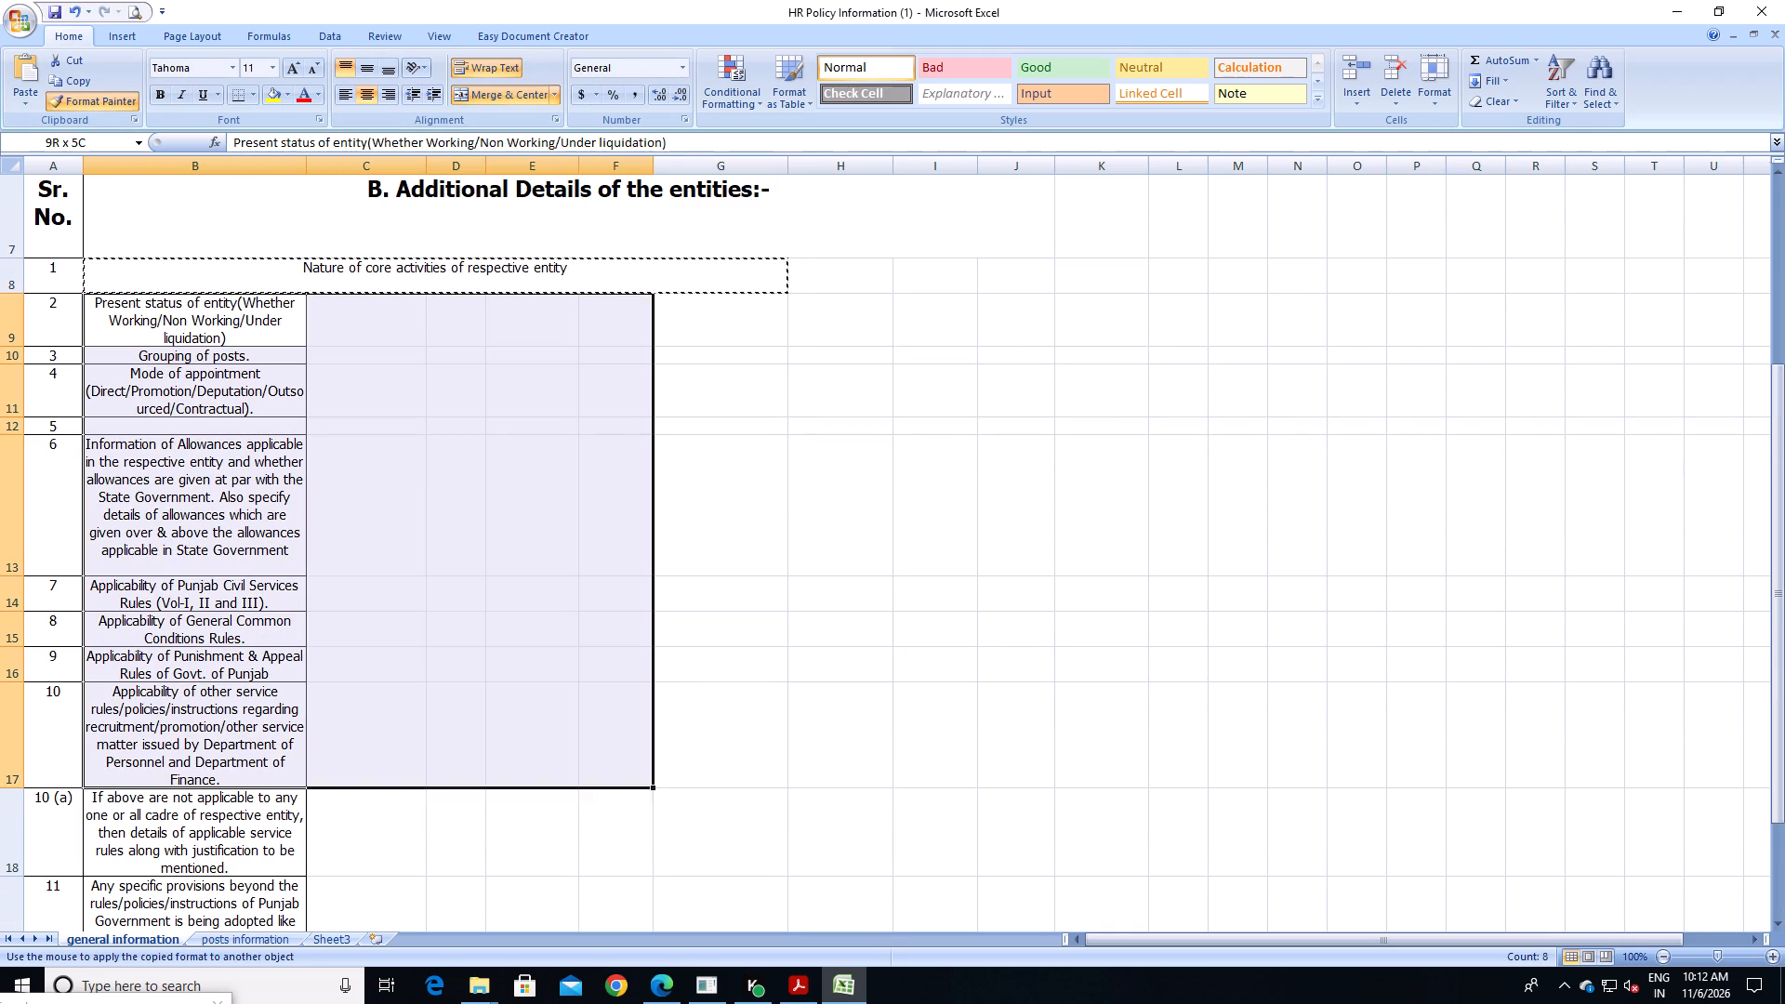
drag(651, 706, 696, 899)
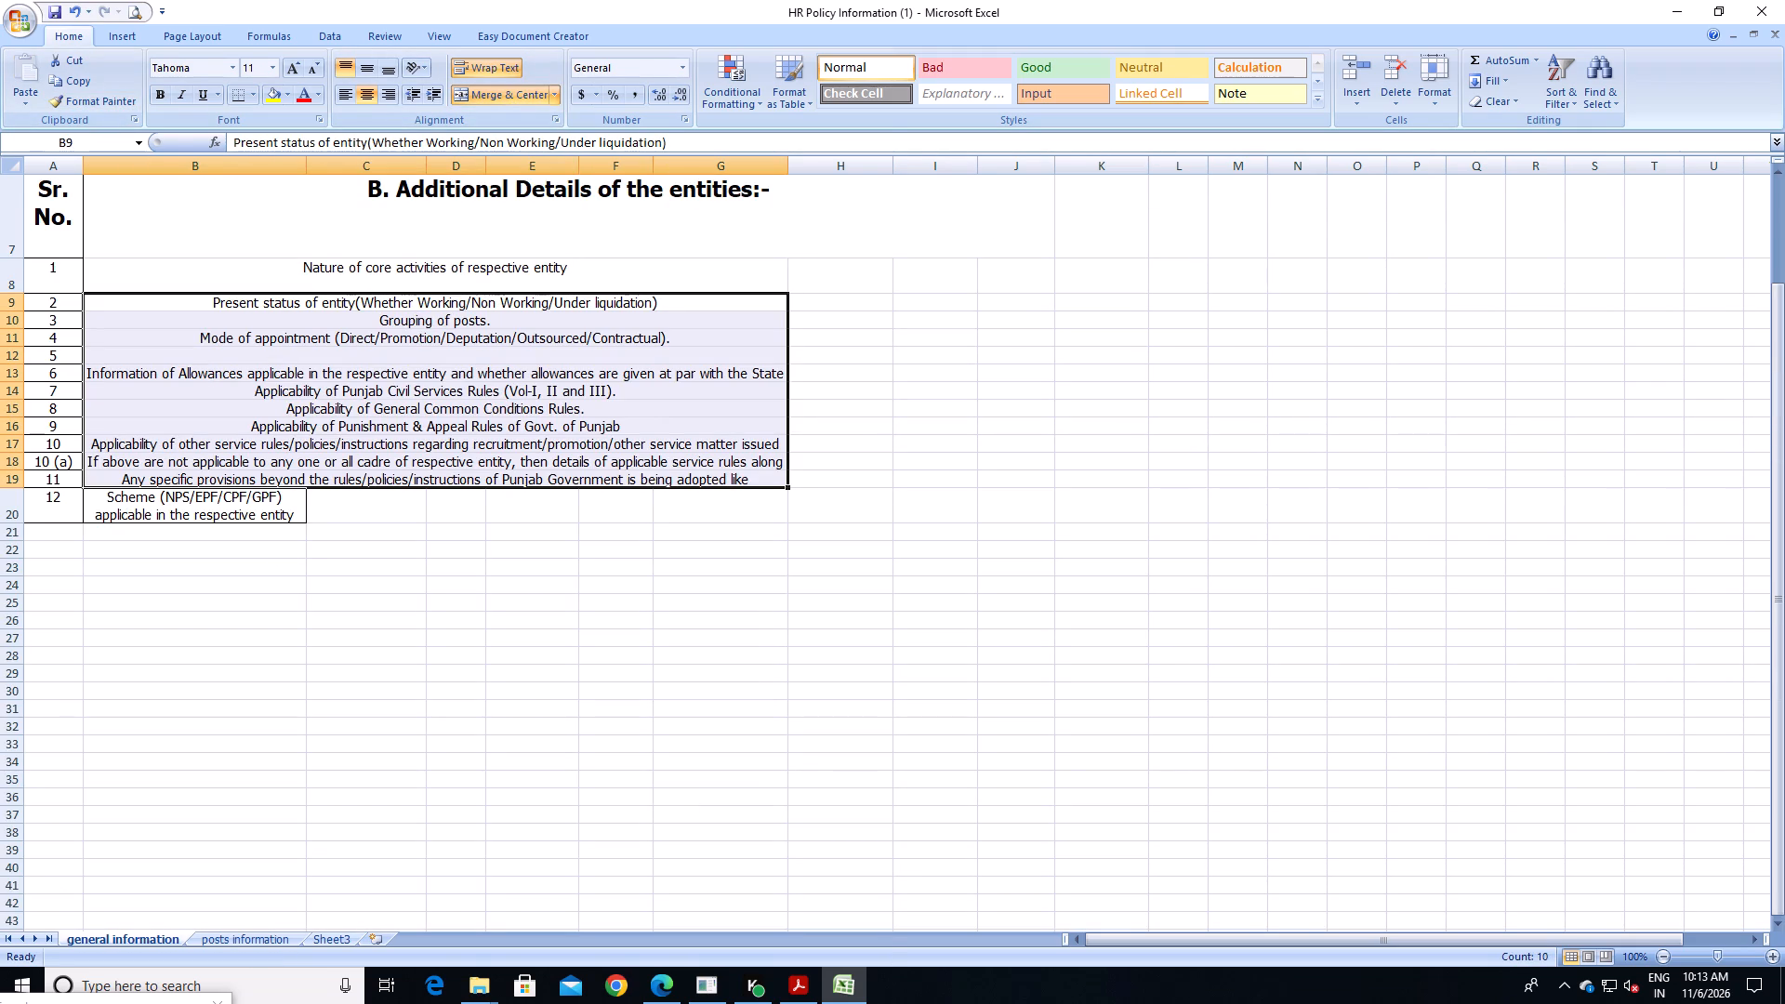
Copy the merged format of items 2 to 11 onto item 12, in B20:G20, with Format Painter.
click(103, 104)
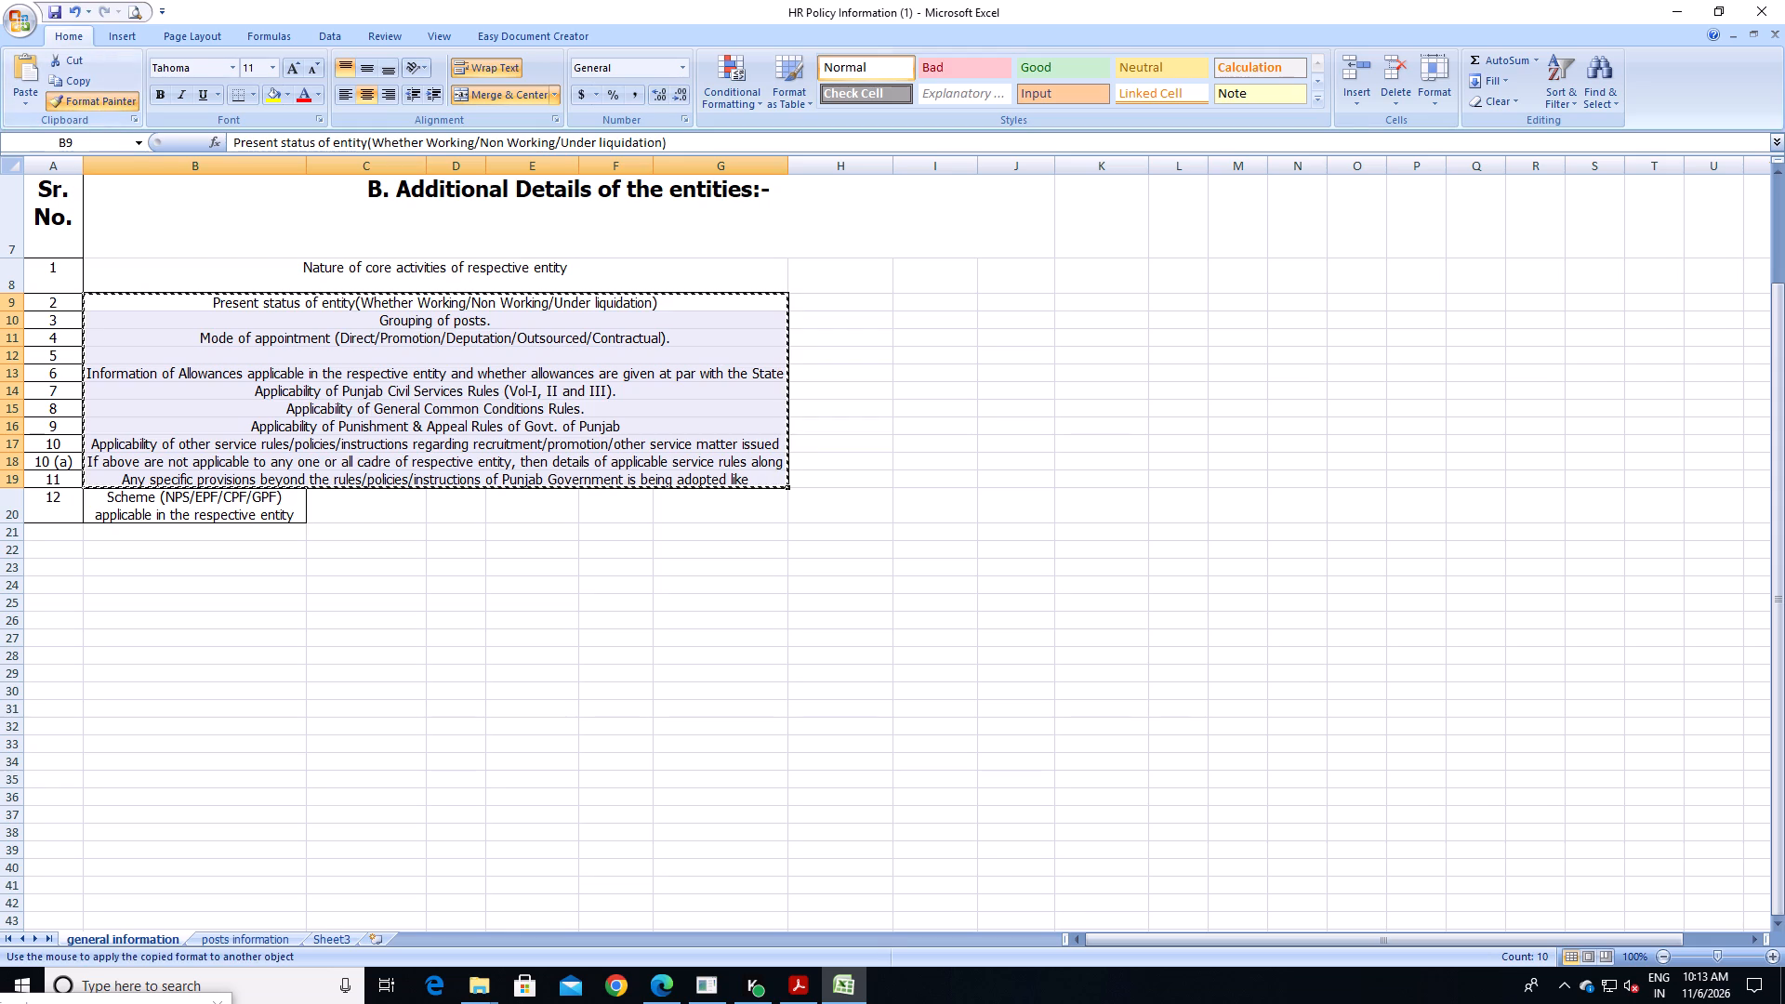
drag(192, 500, 720, 499)
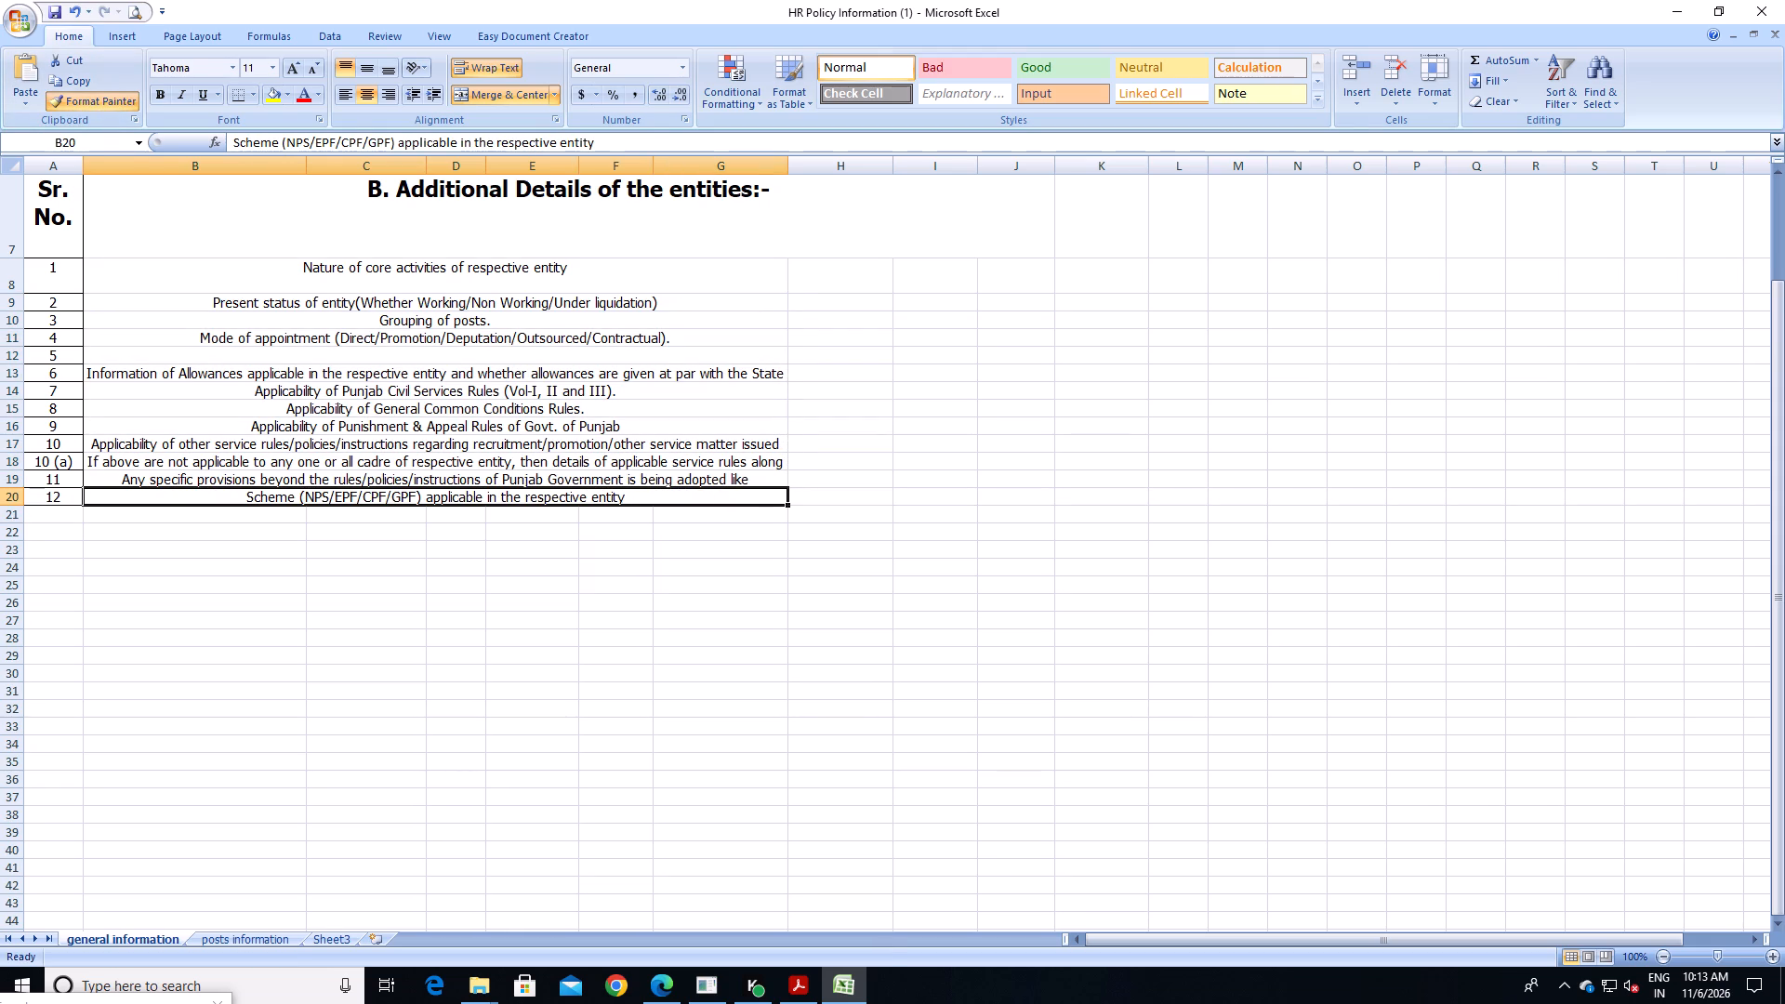
Left-align the text of items 1 to 12 in B8:G20 of the Additional Details table.
drag(517, 279, 528, 497)
click(341, 99)
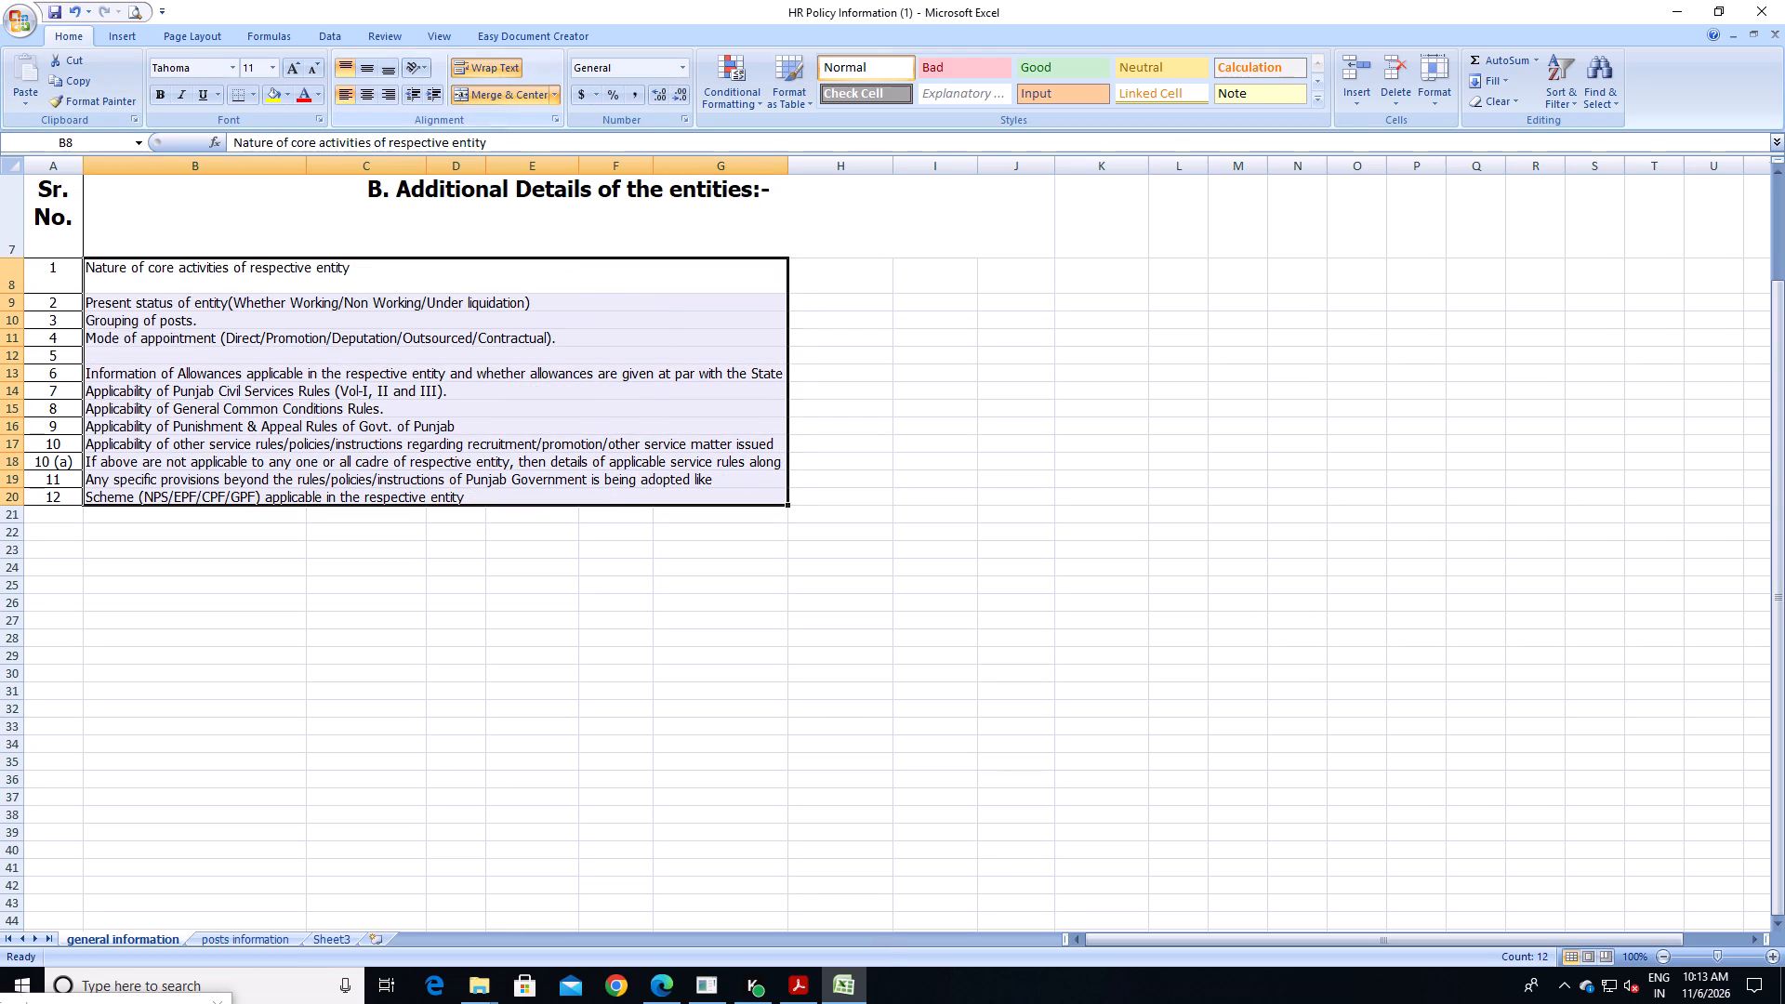
click(1055, 416)
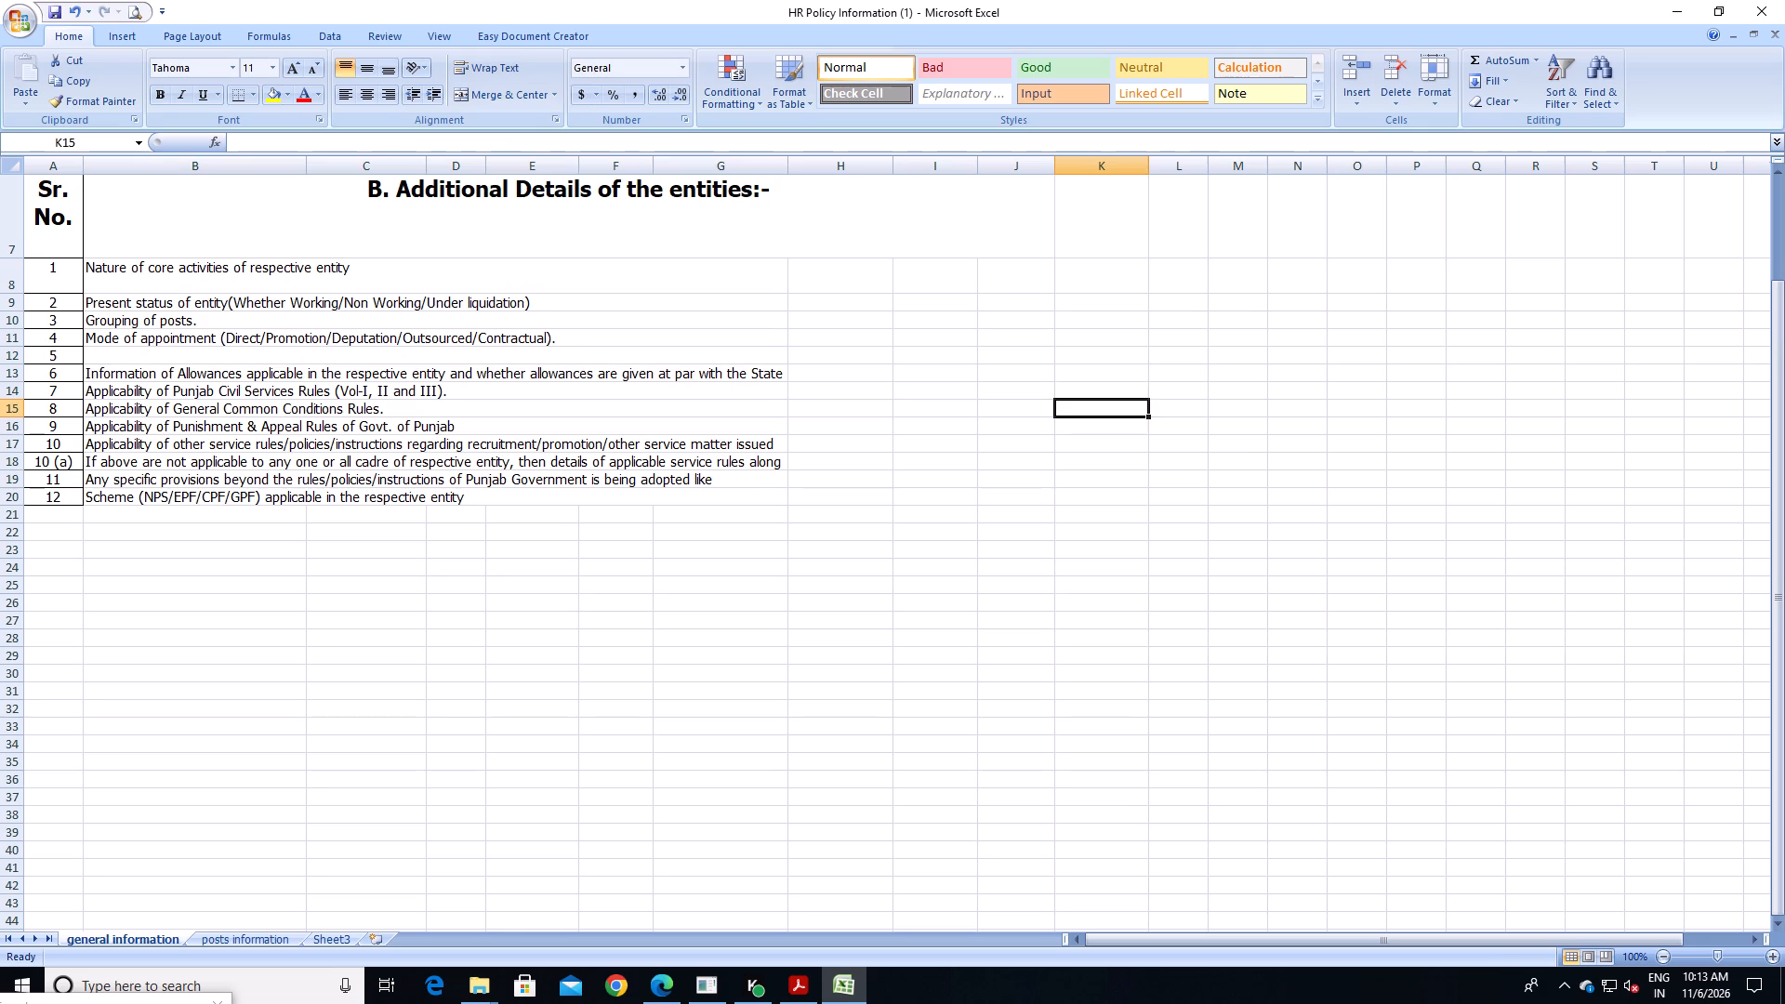
Set the font size of the entire general information sheet to 12.
click(434, 361)
scroll(287, 458, up, 3)
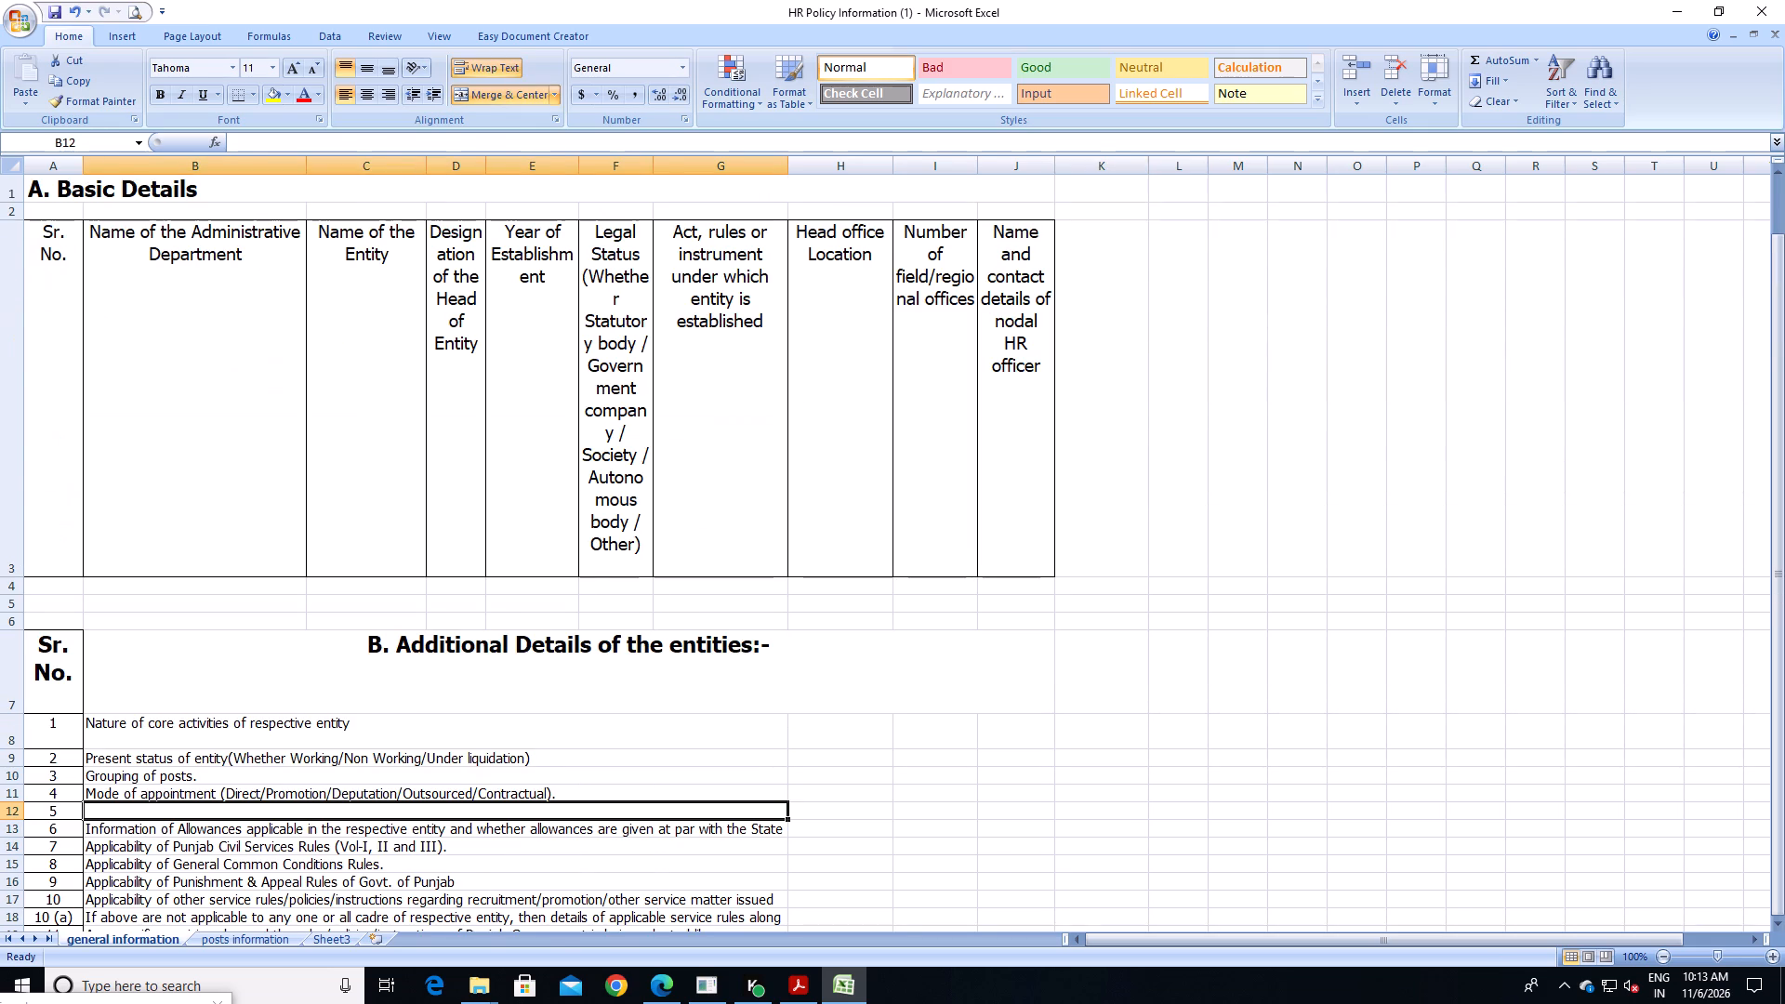
scroll(287, 458, down, 3)
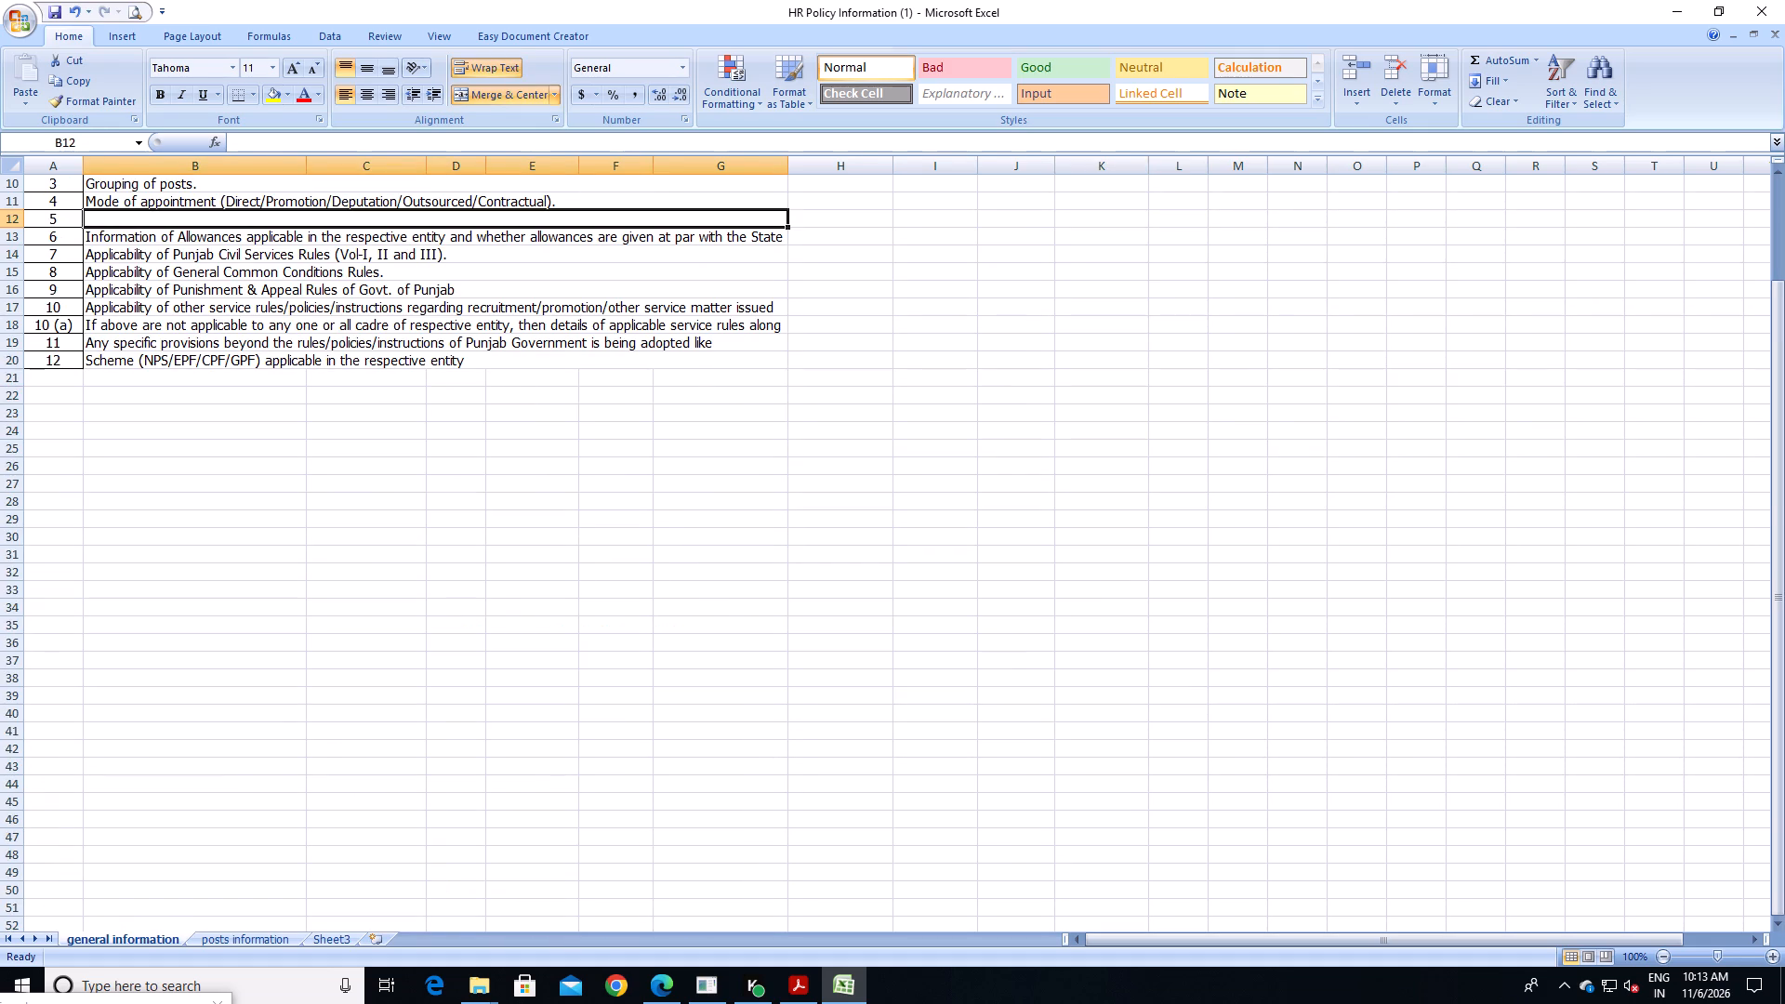
scroll(298, 474, up, 2)
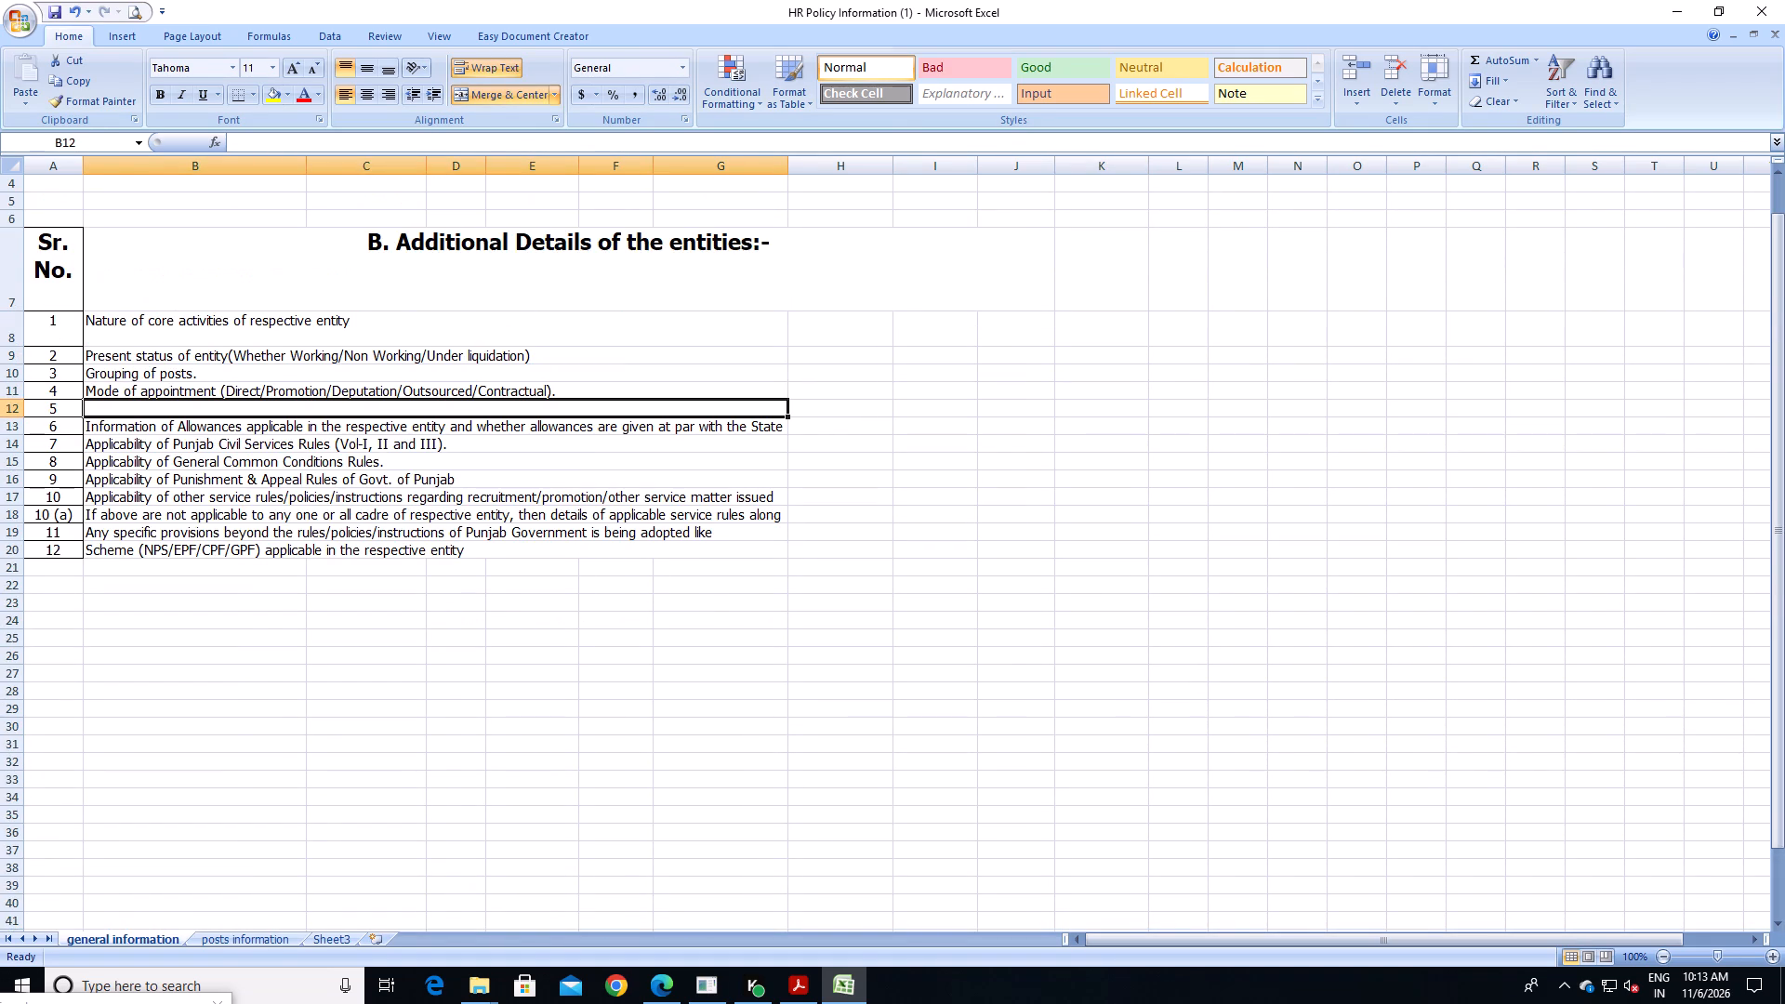
click(14, 163)
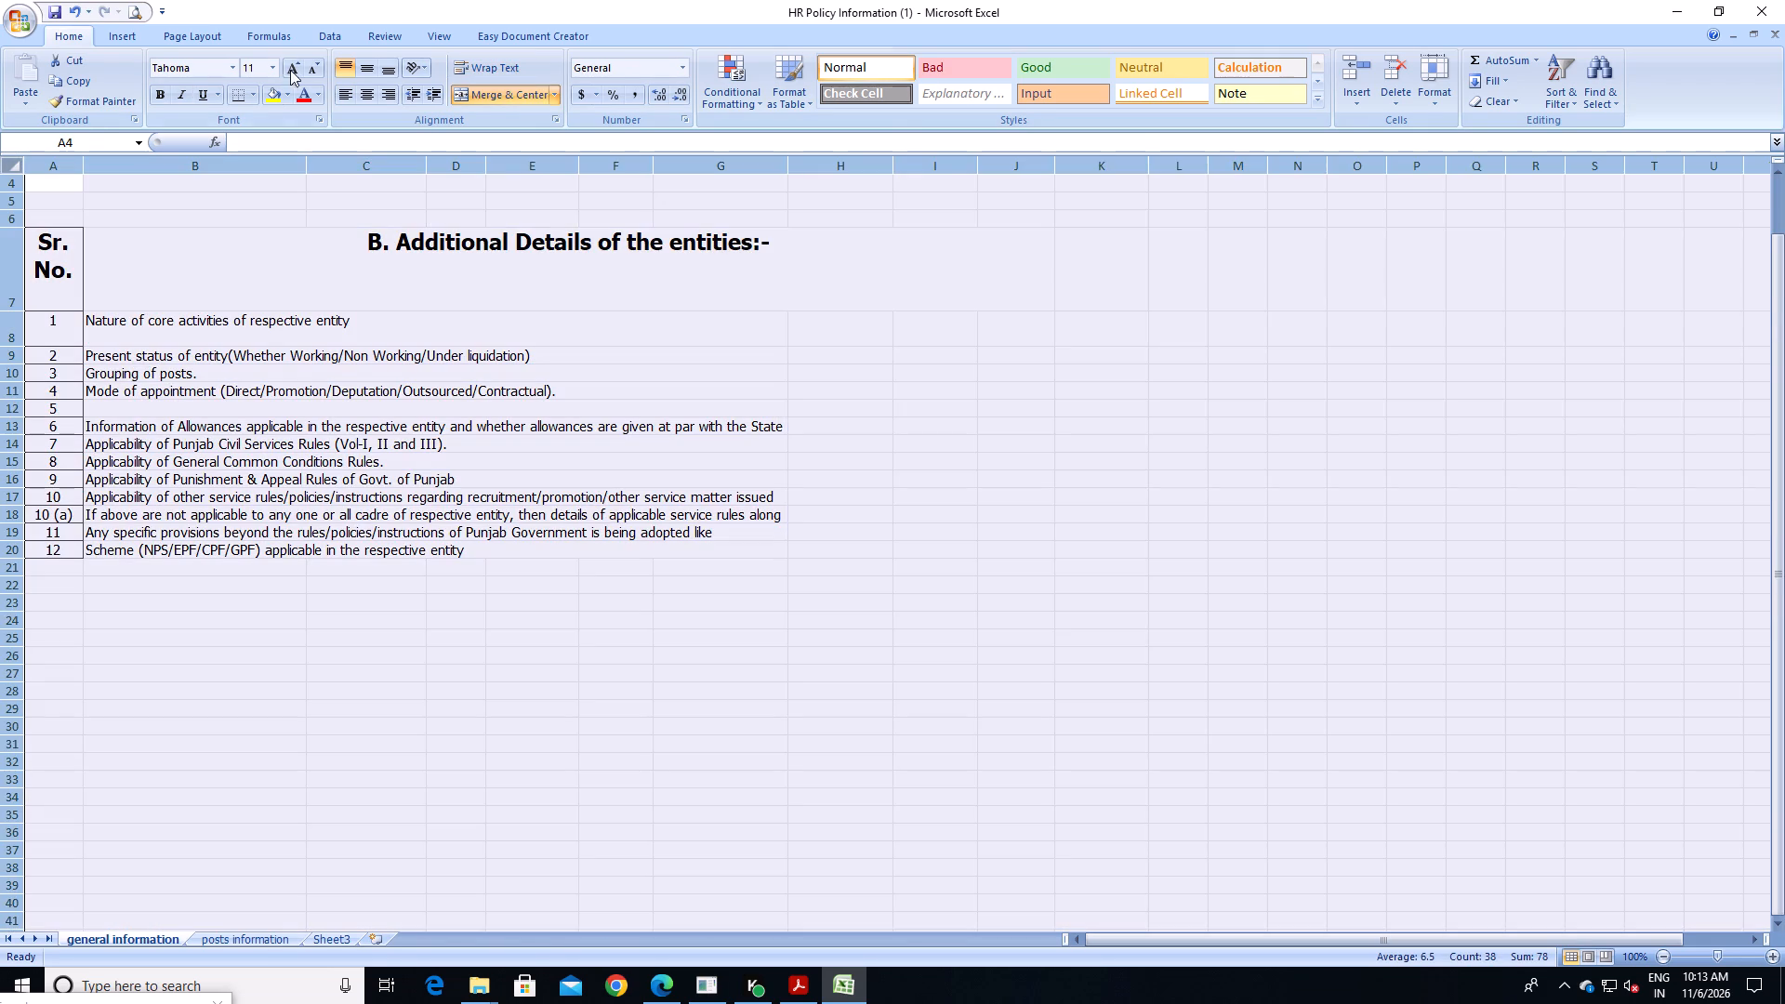
click(258, 68)
text(12)
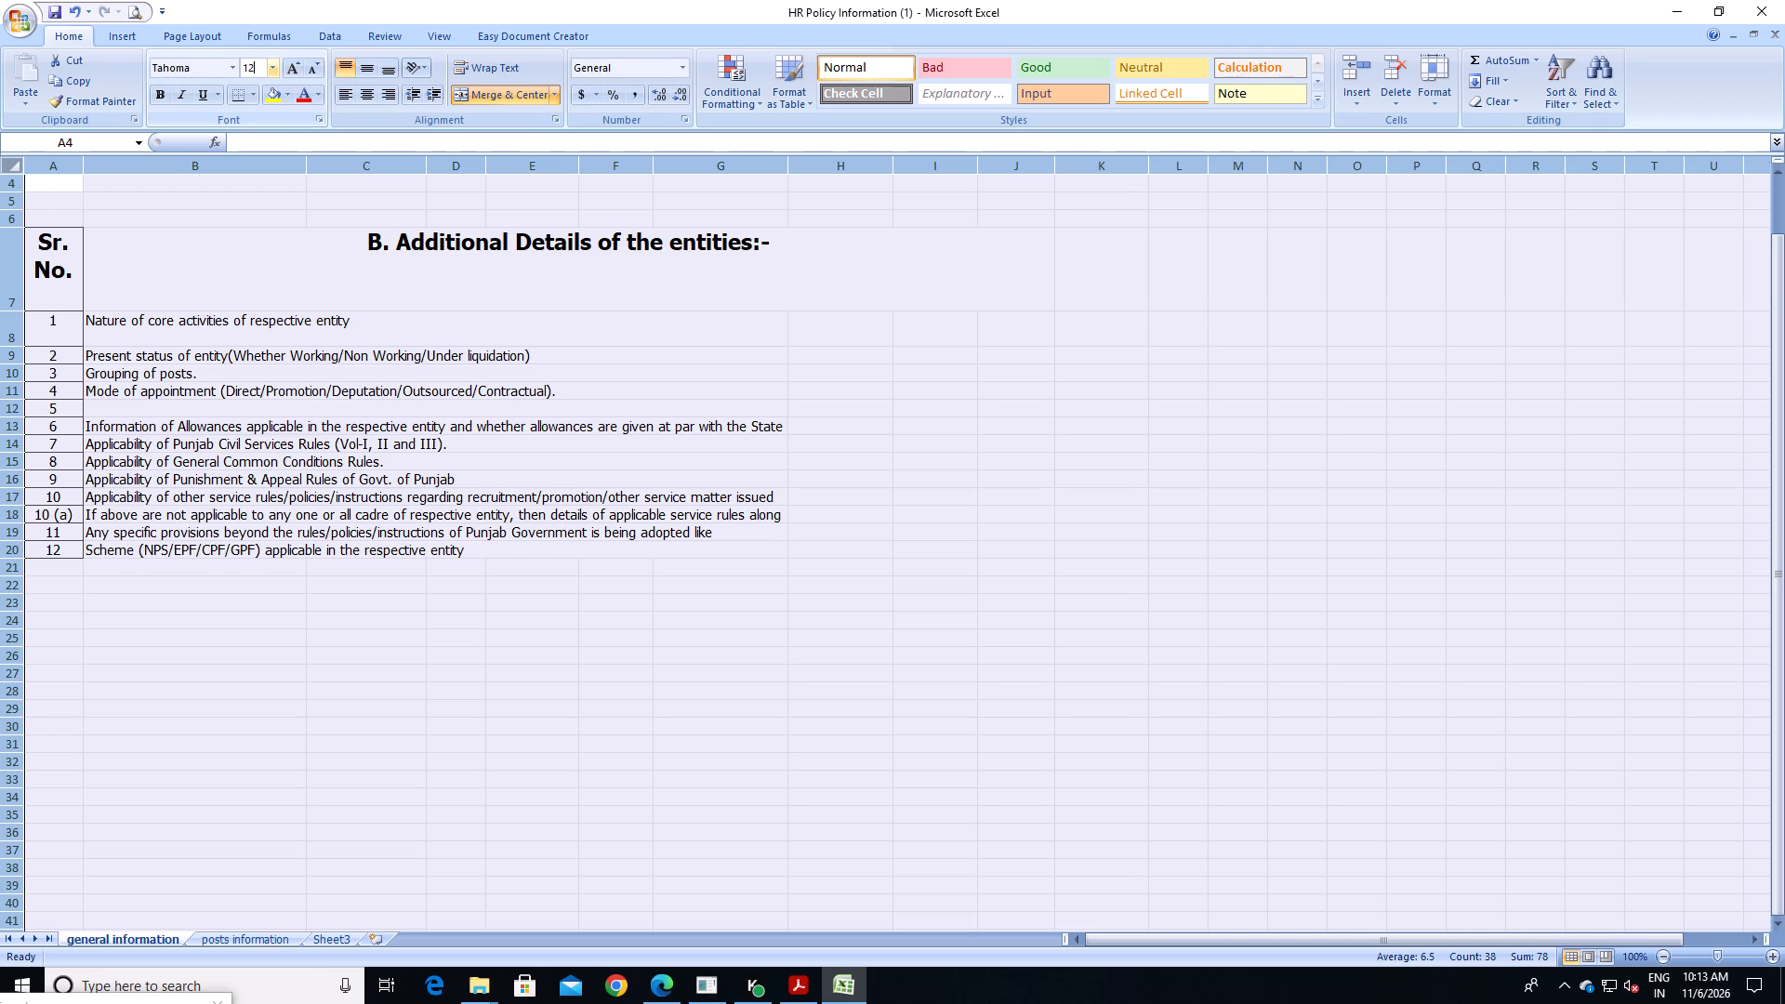
key(Return)
click(969, 379)
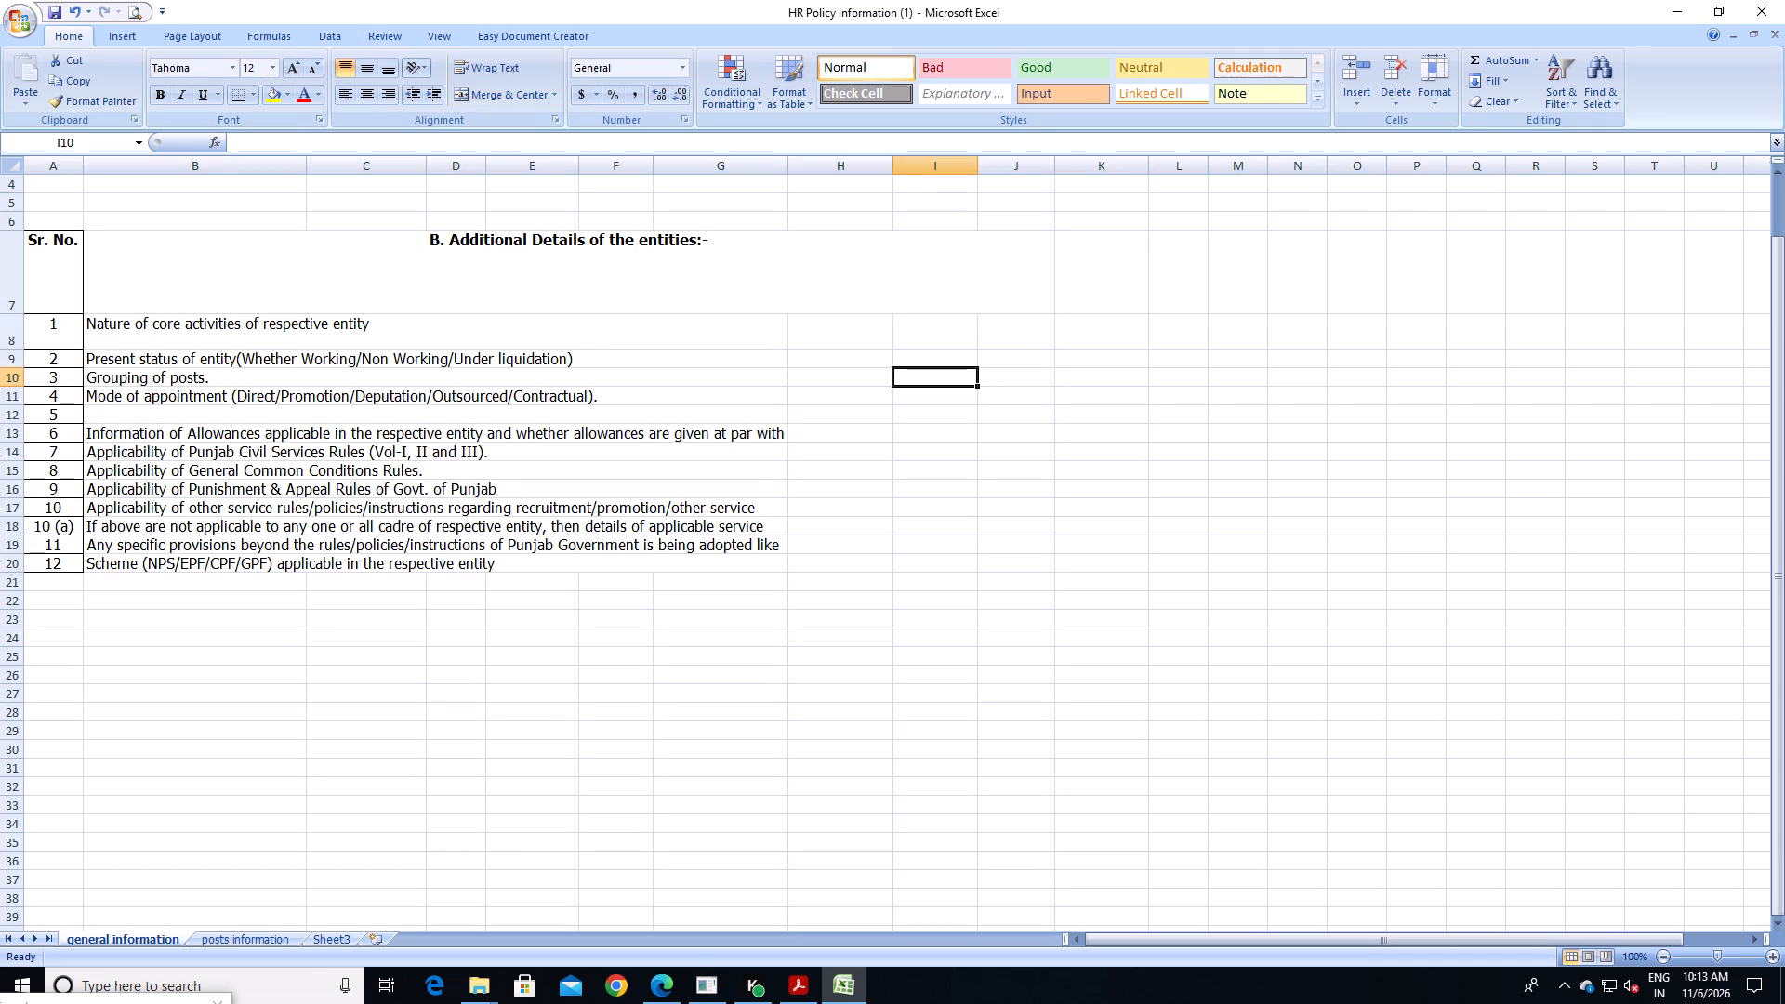
Auto-fit the heights of the Additional Details table's rows, including heading row 7 and item row 8.
click(55, 337)
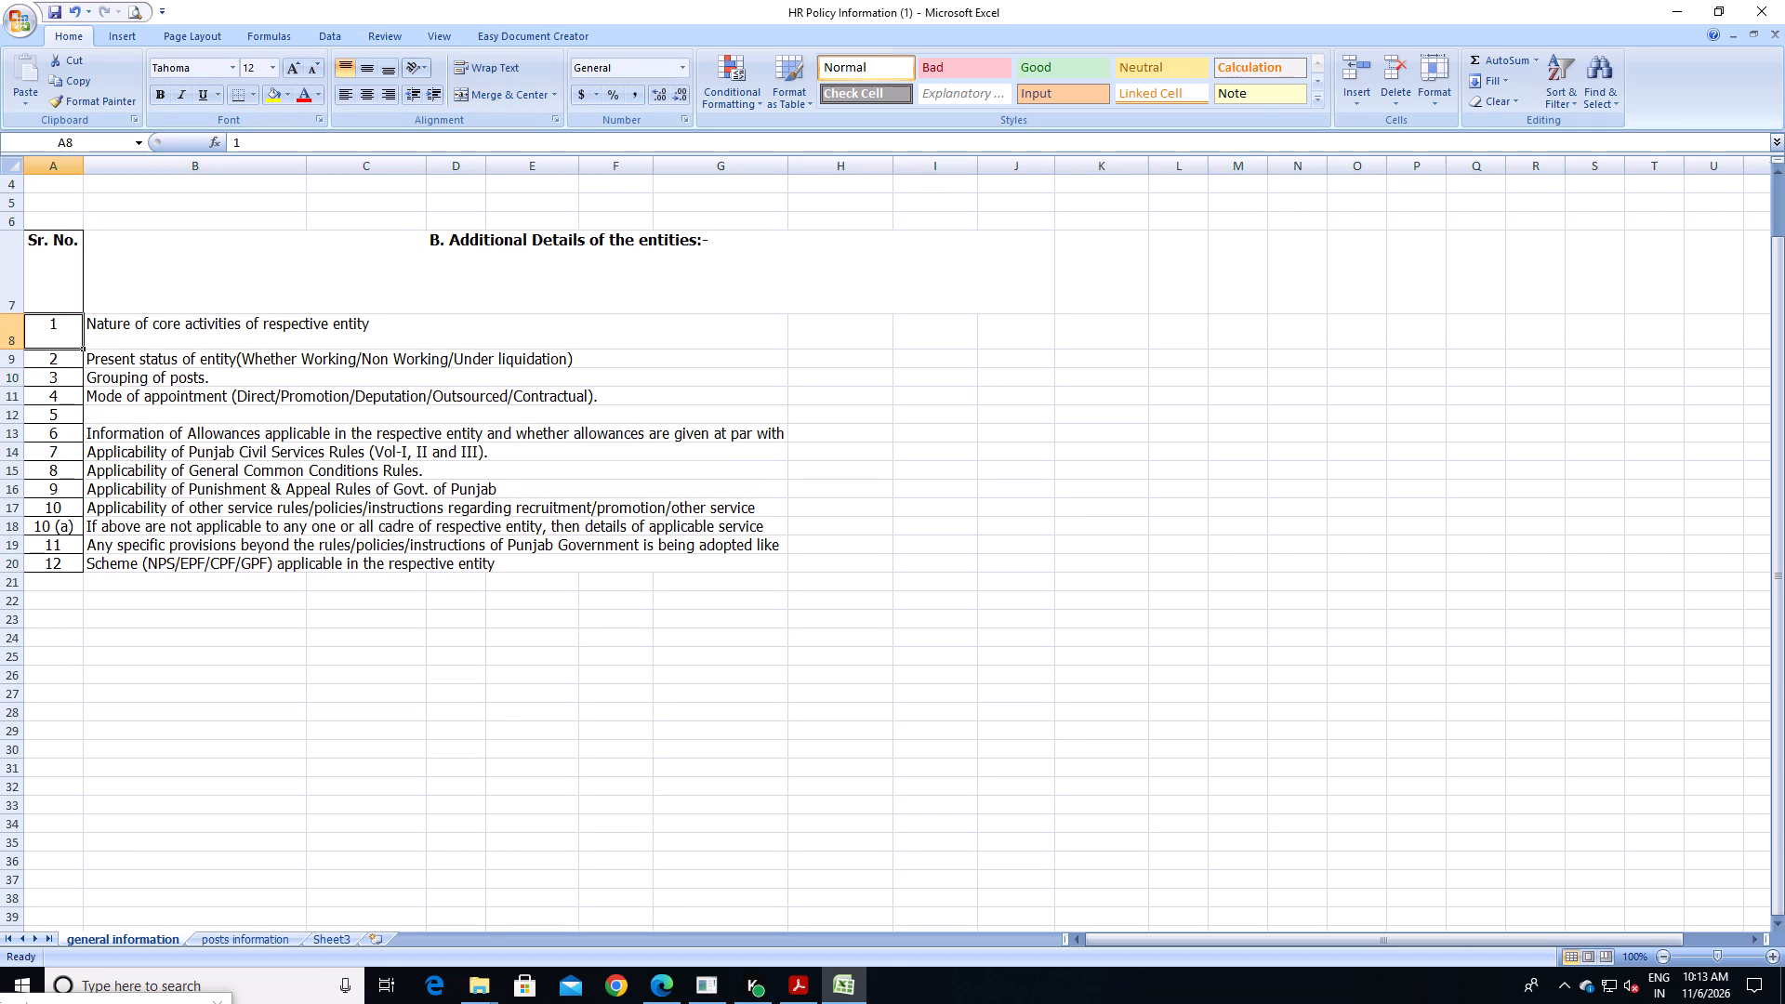
double_click(15, 346)
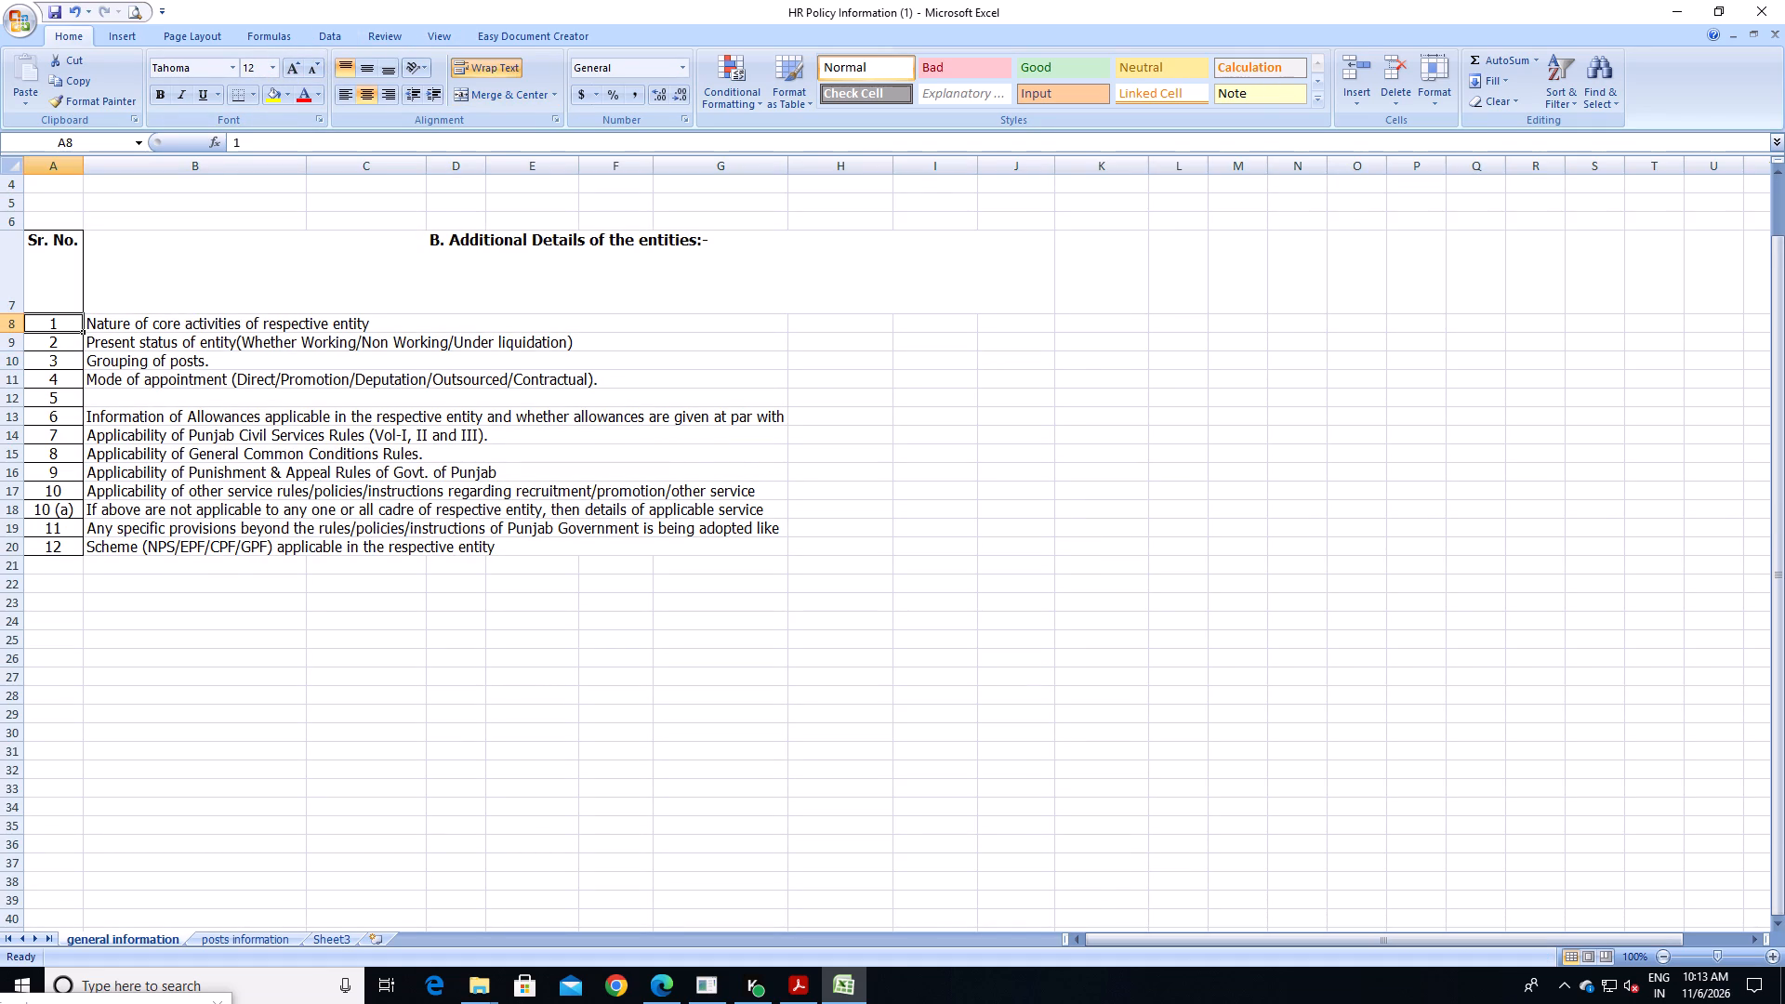
click(21, 166)
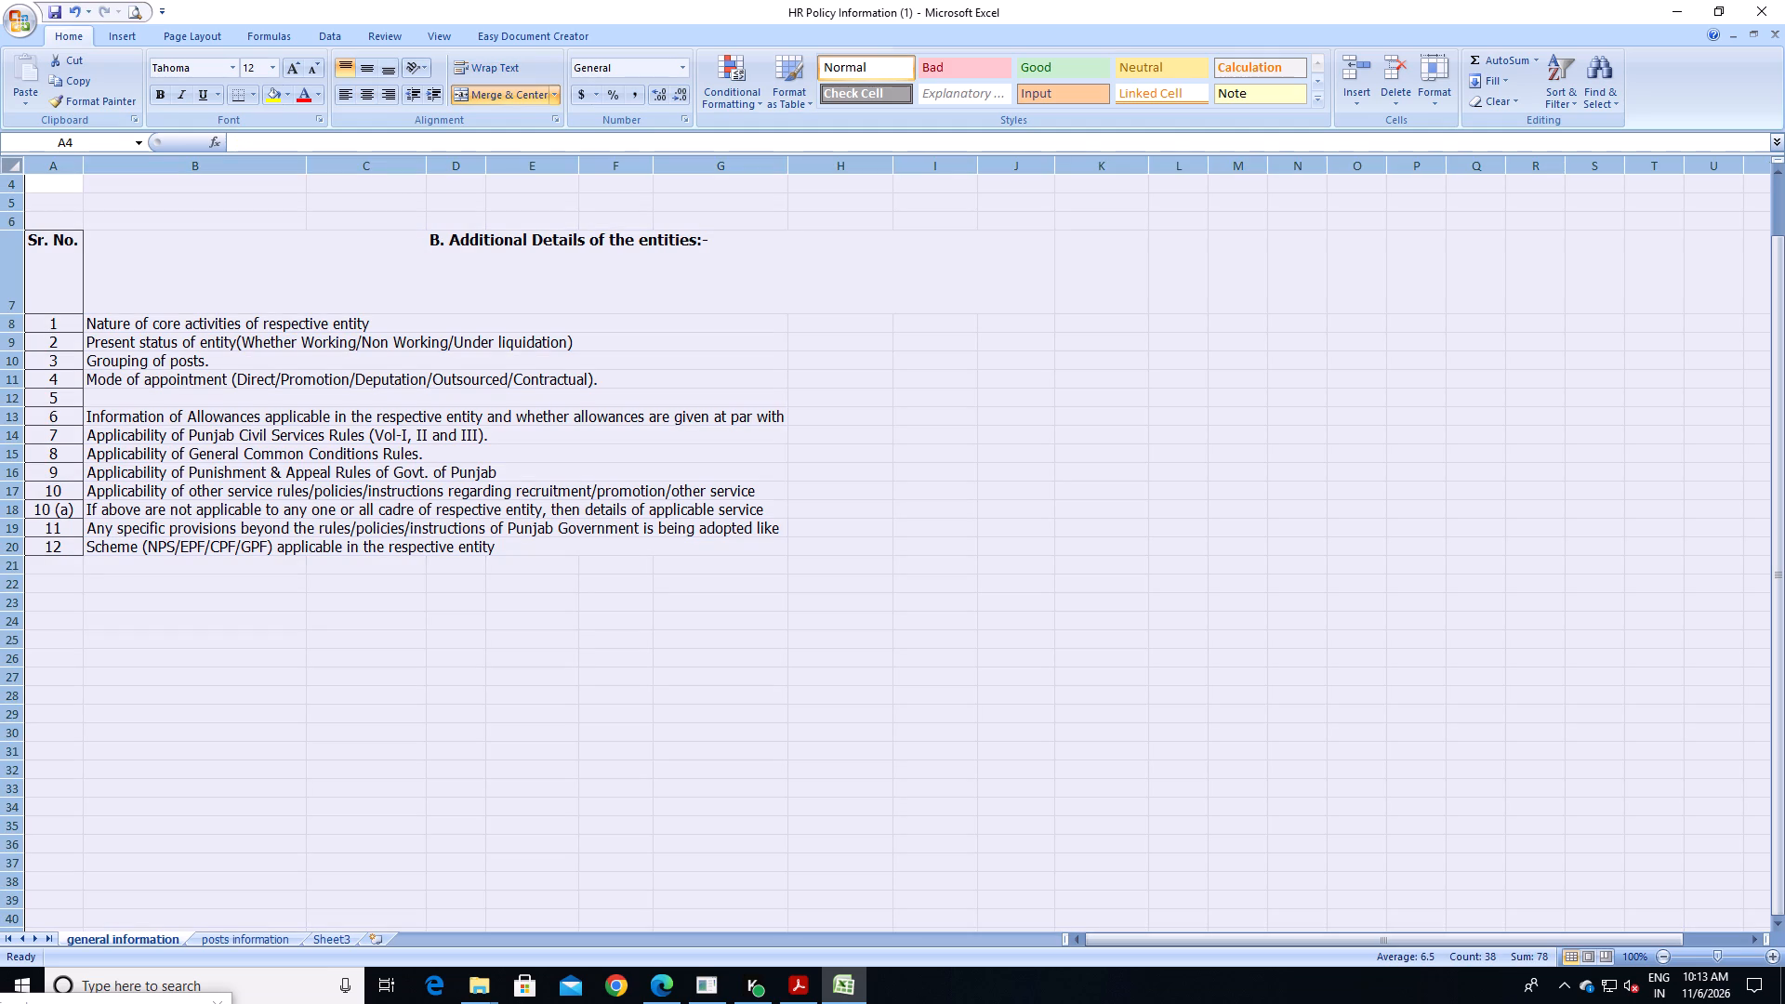
double_click(22, 330)
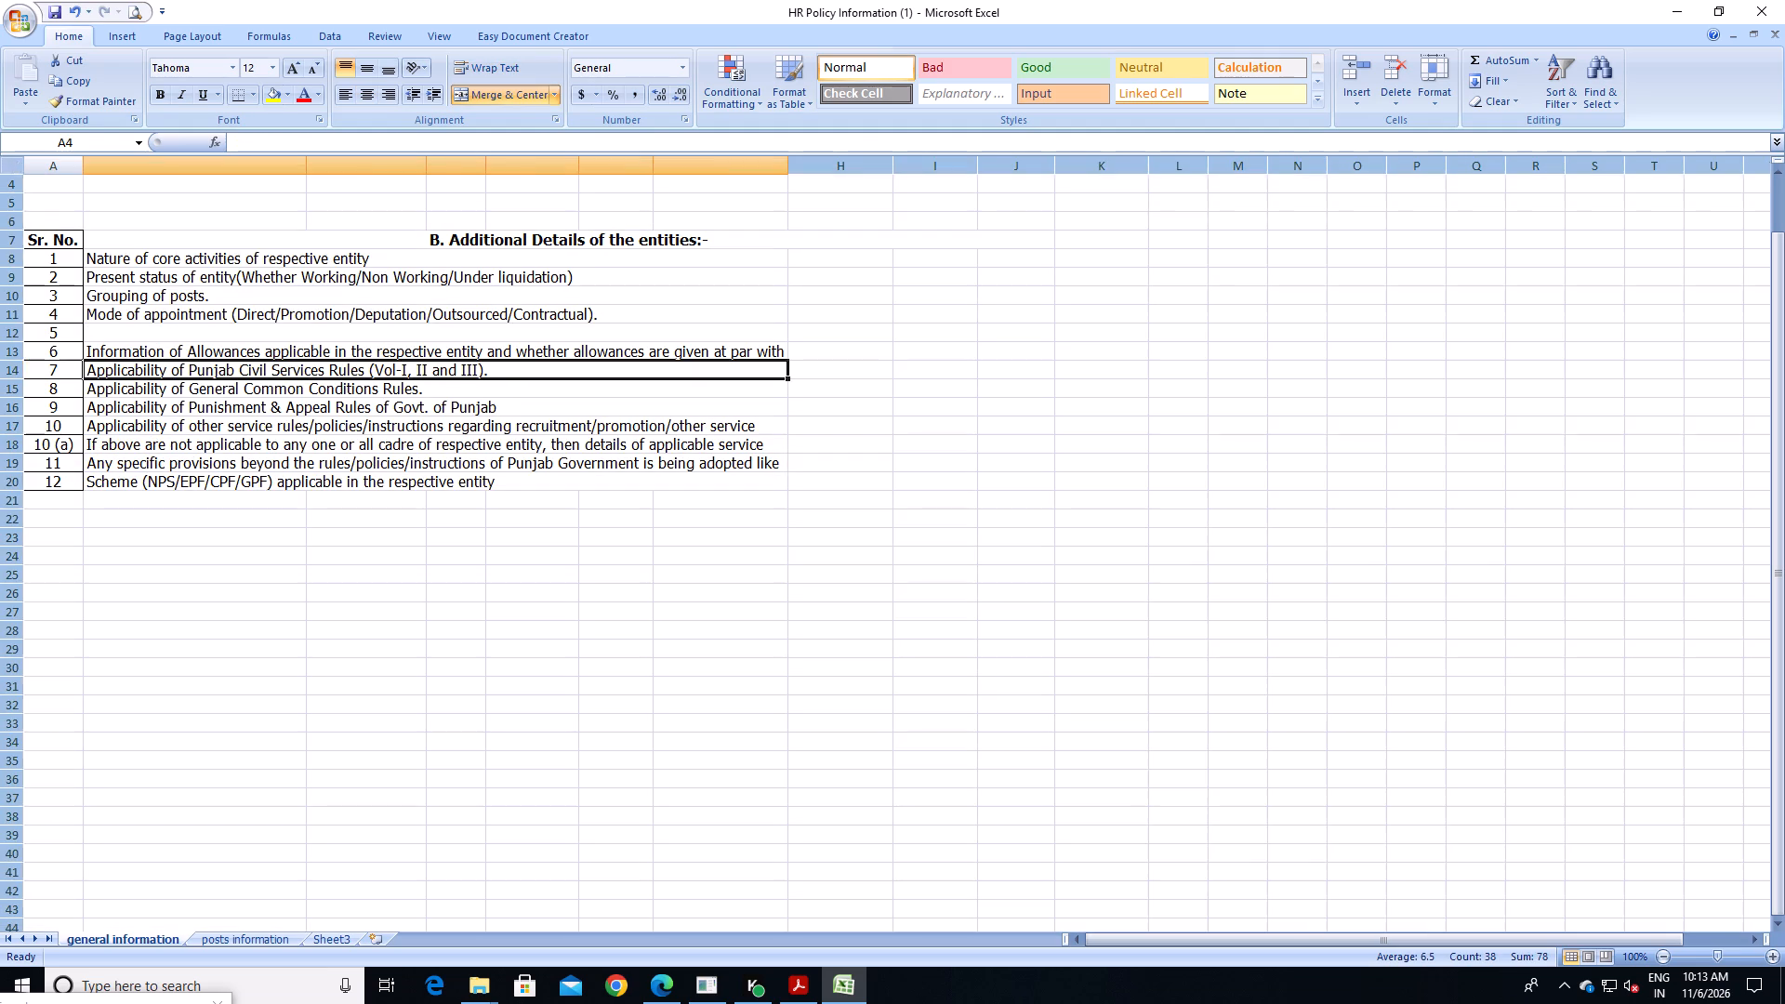
click(182, 363)
Apply all borders to the Additional Details table, A7:J20, leaving its cells with no fill.
drag(62, 242, 712, 424)
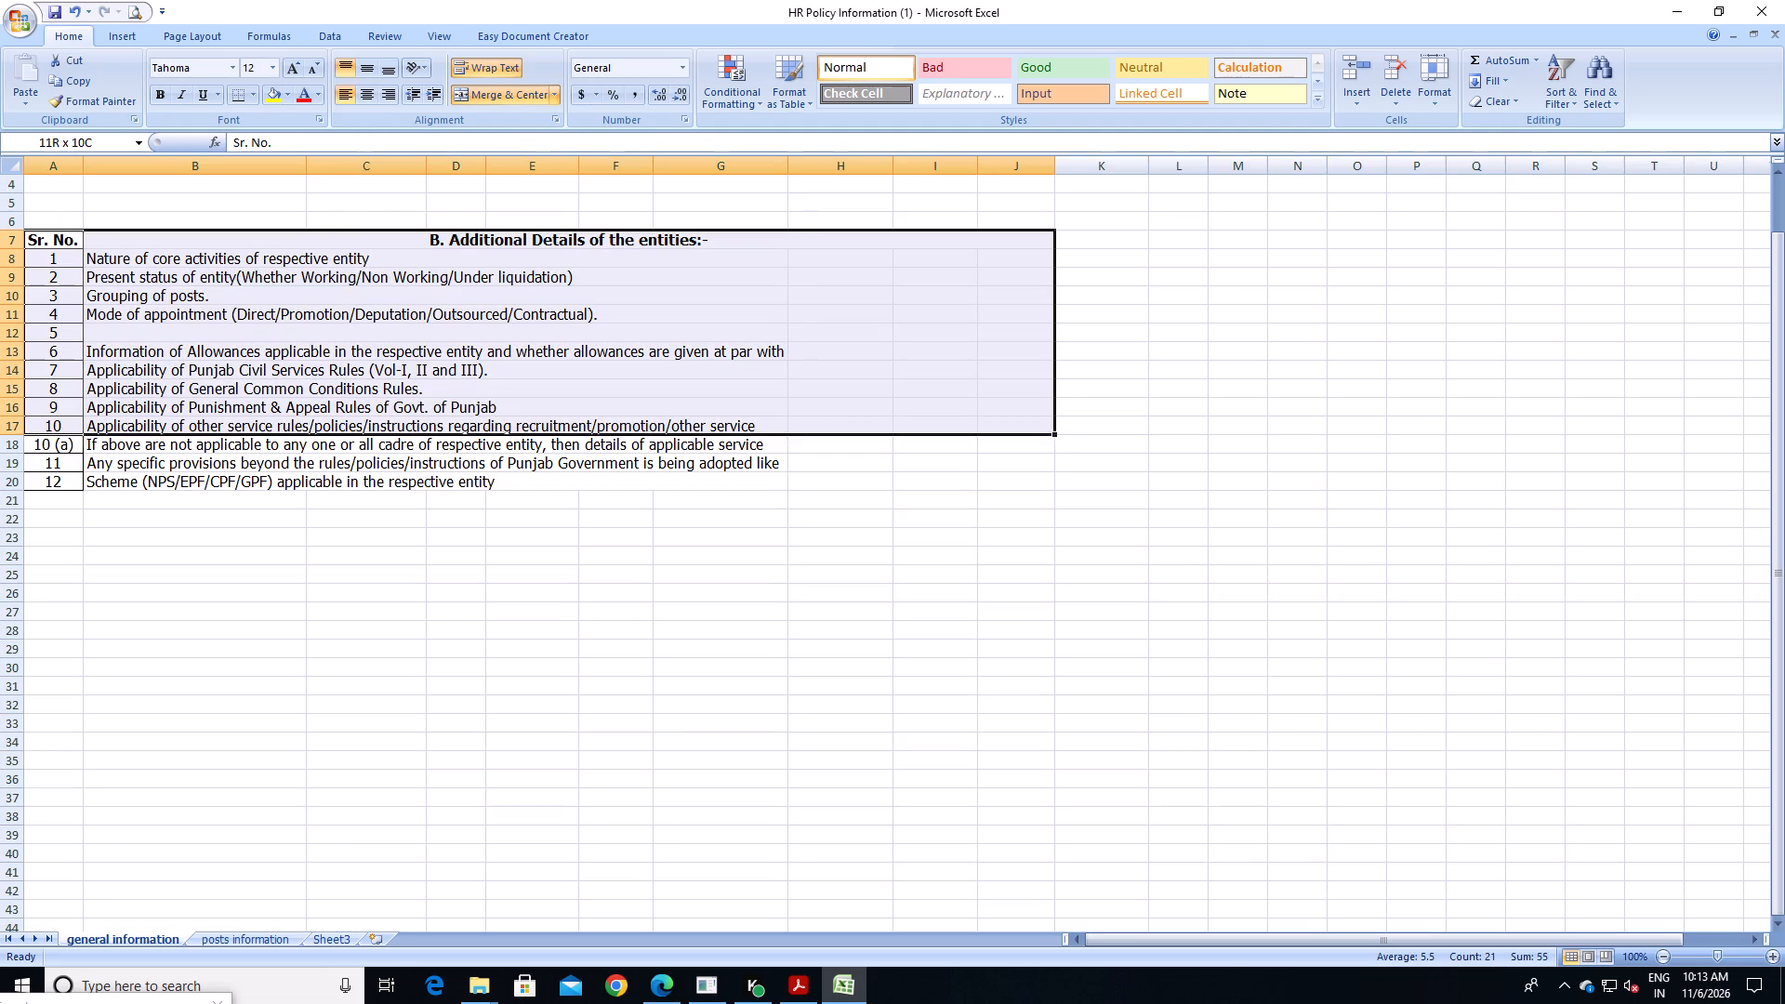
drag(712, 424, 720, 477)
scroll(826, 559, up, 5)
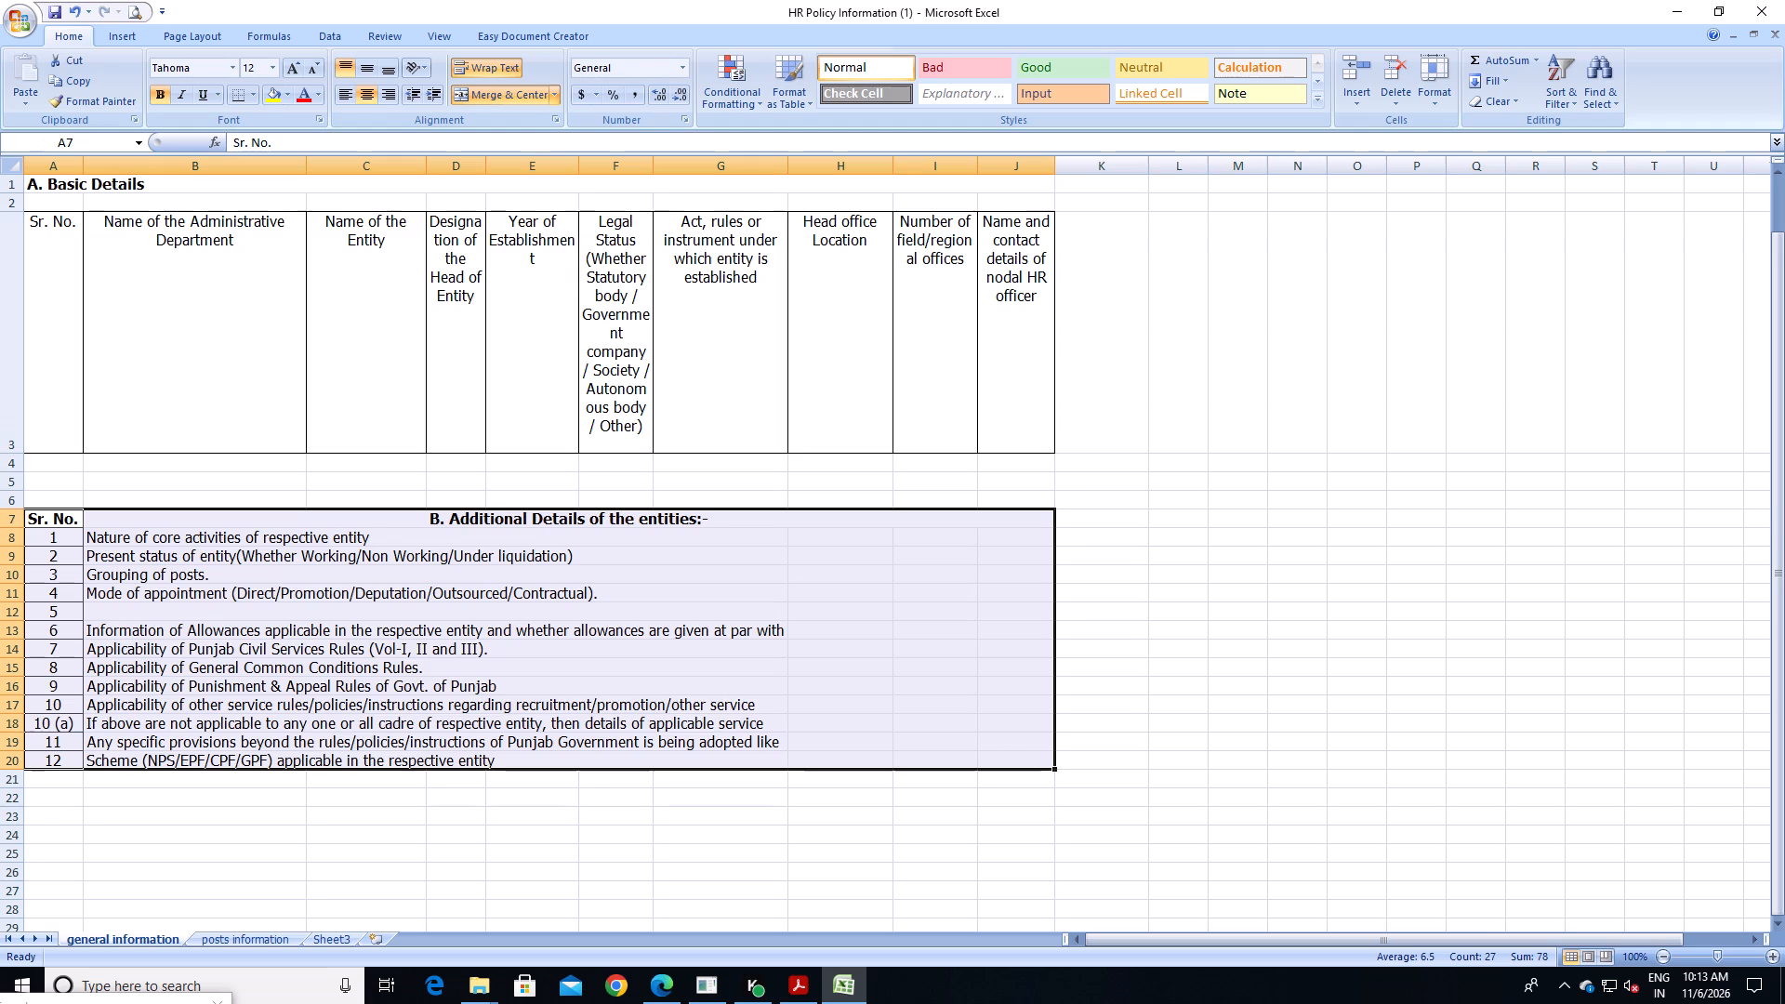
click(262, 93)
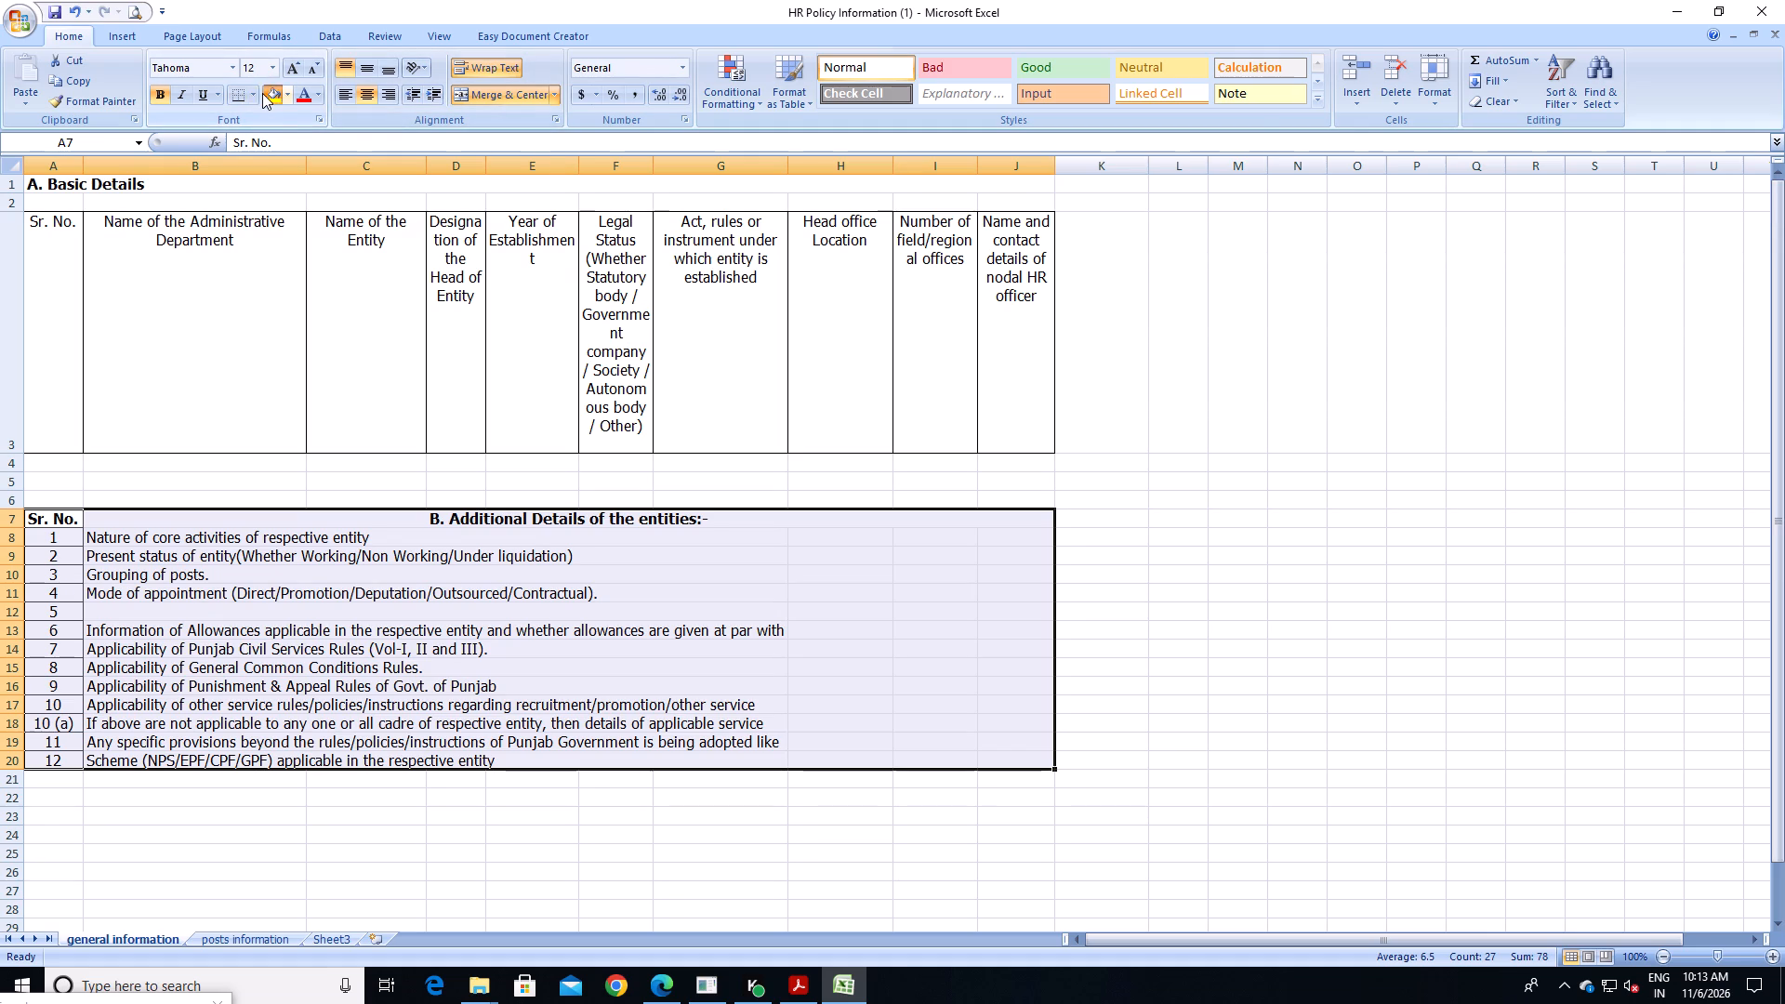
click(251, 94)
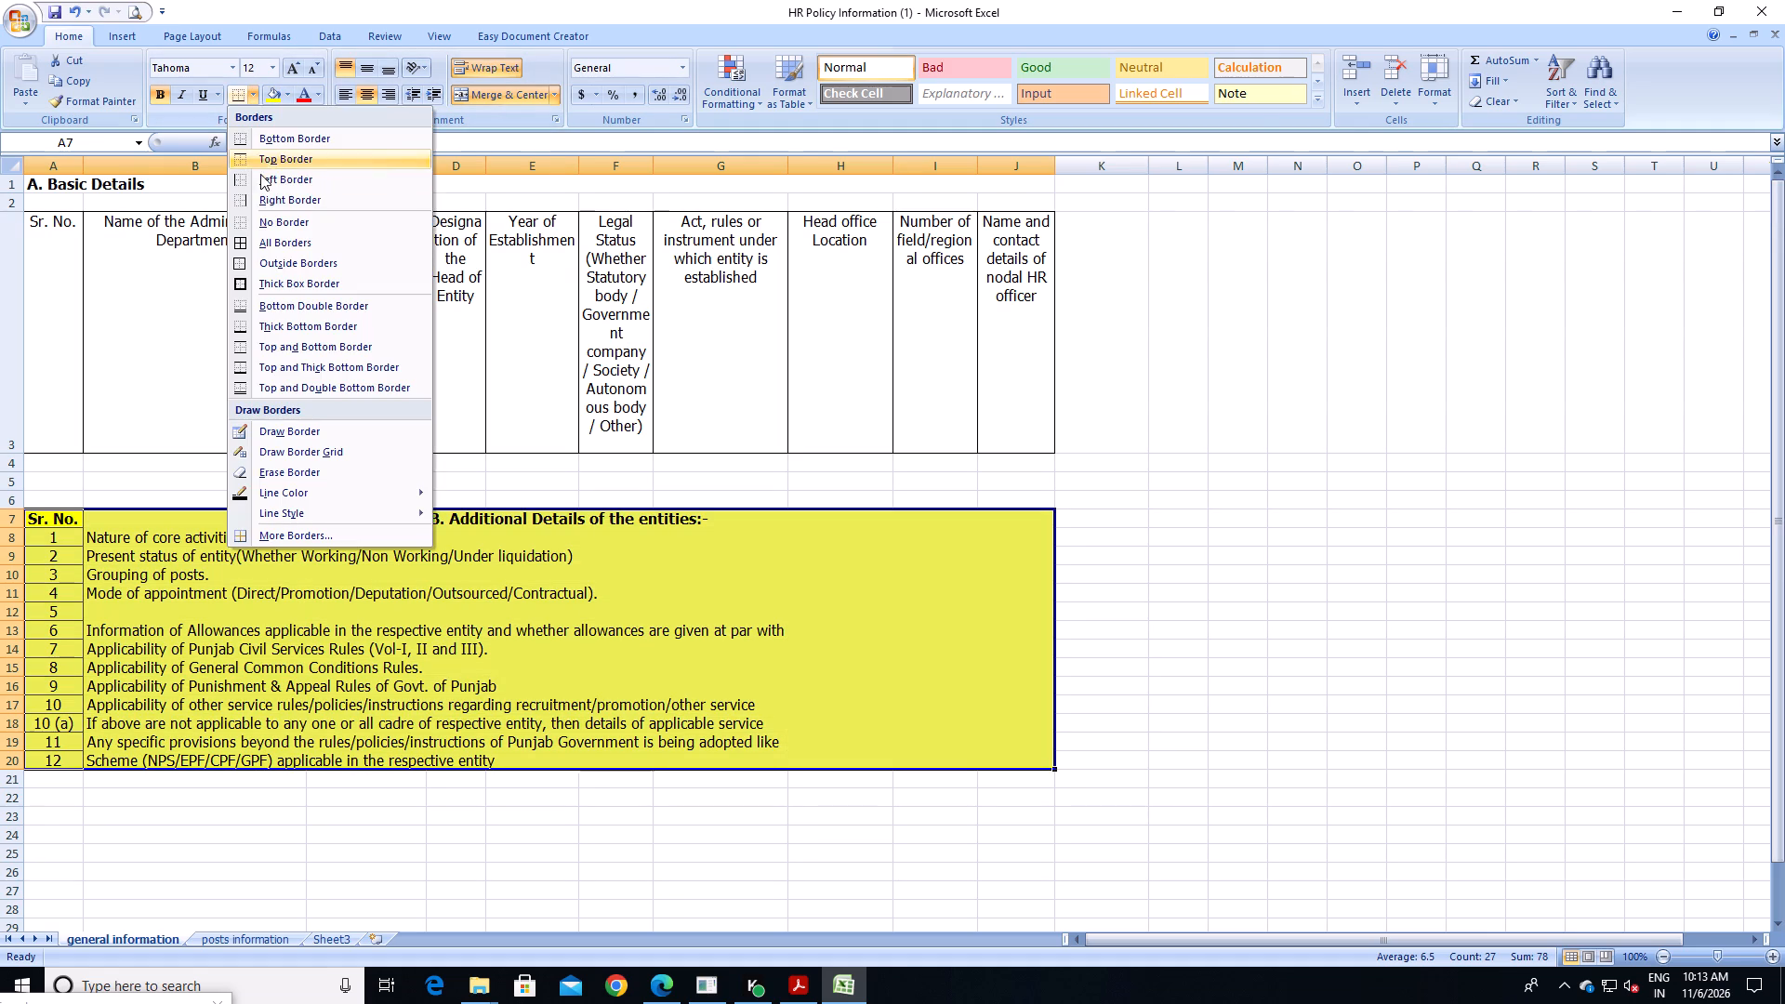
click(263, 241)
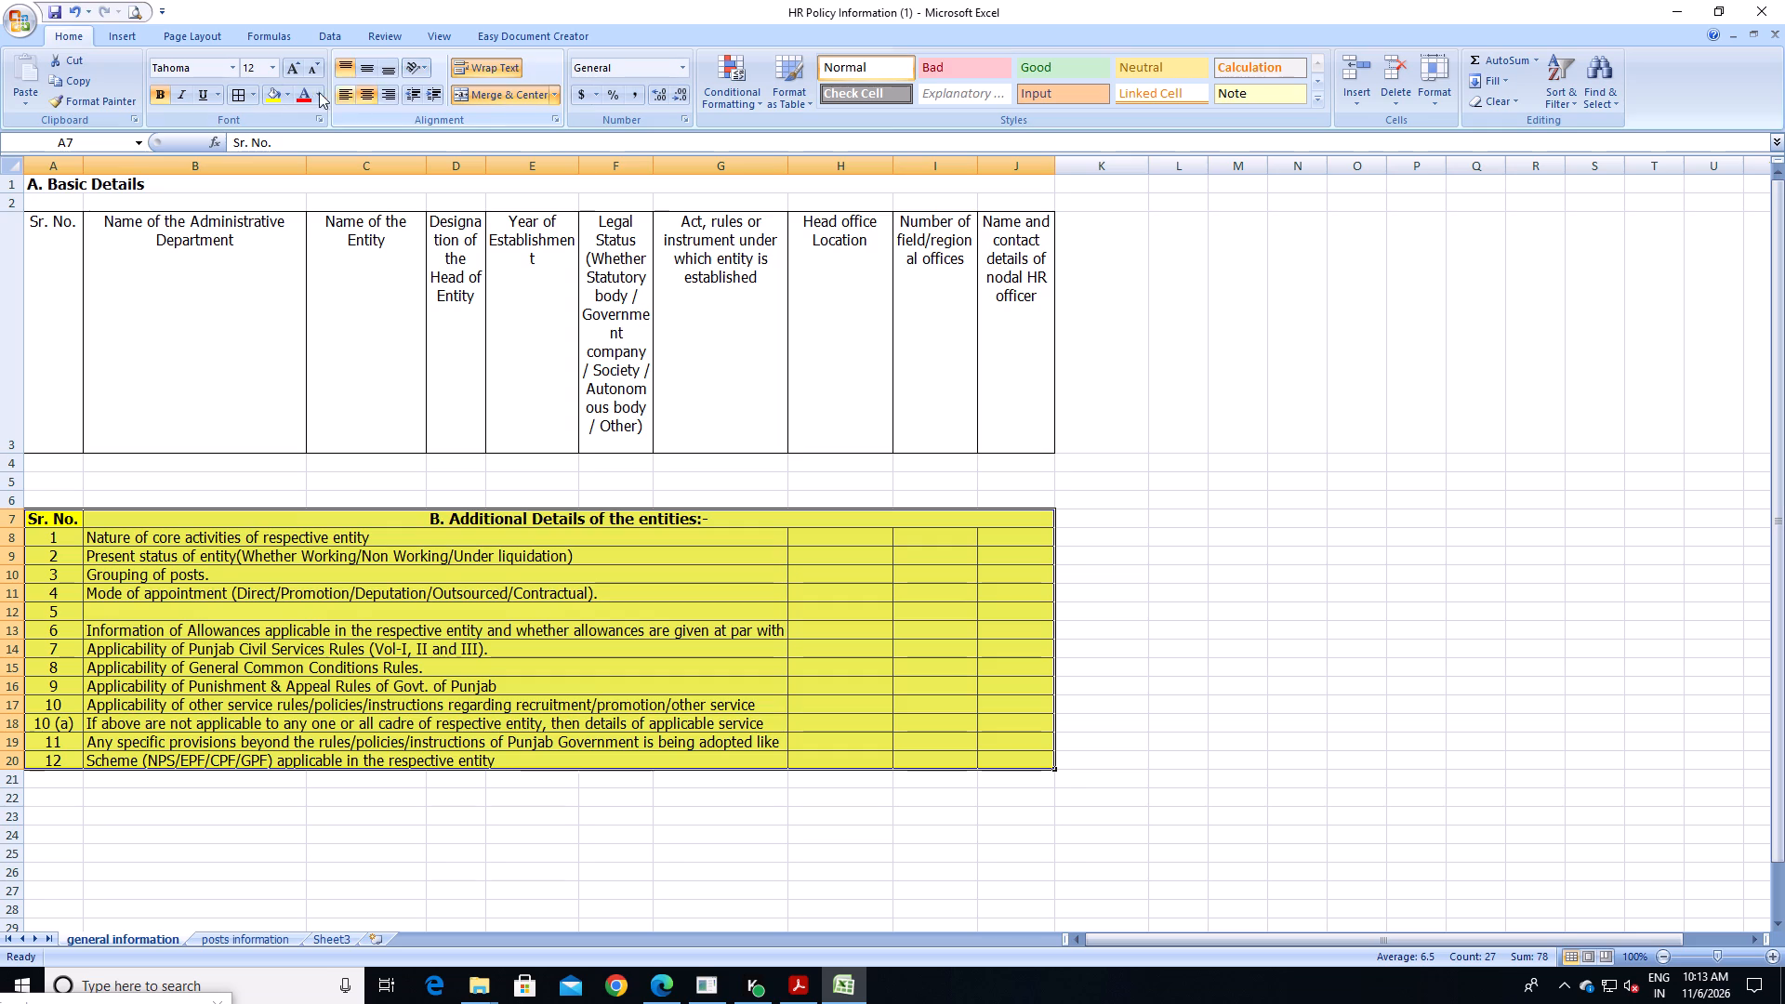
click(258, 94)
click(284, 94)
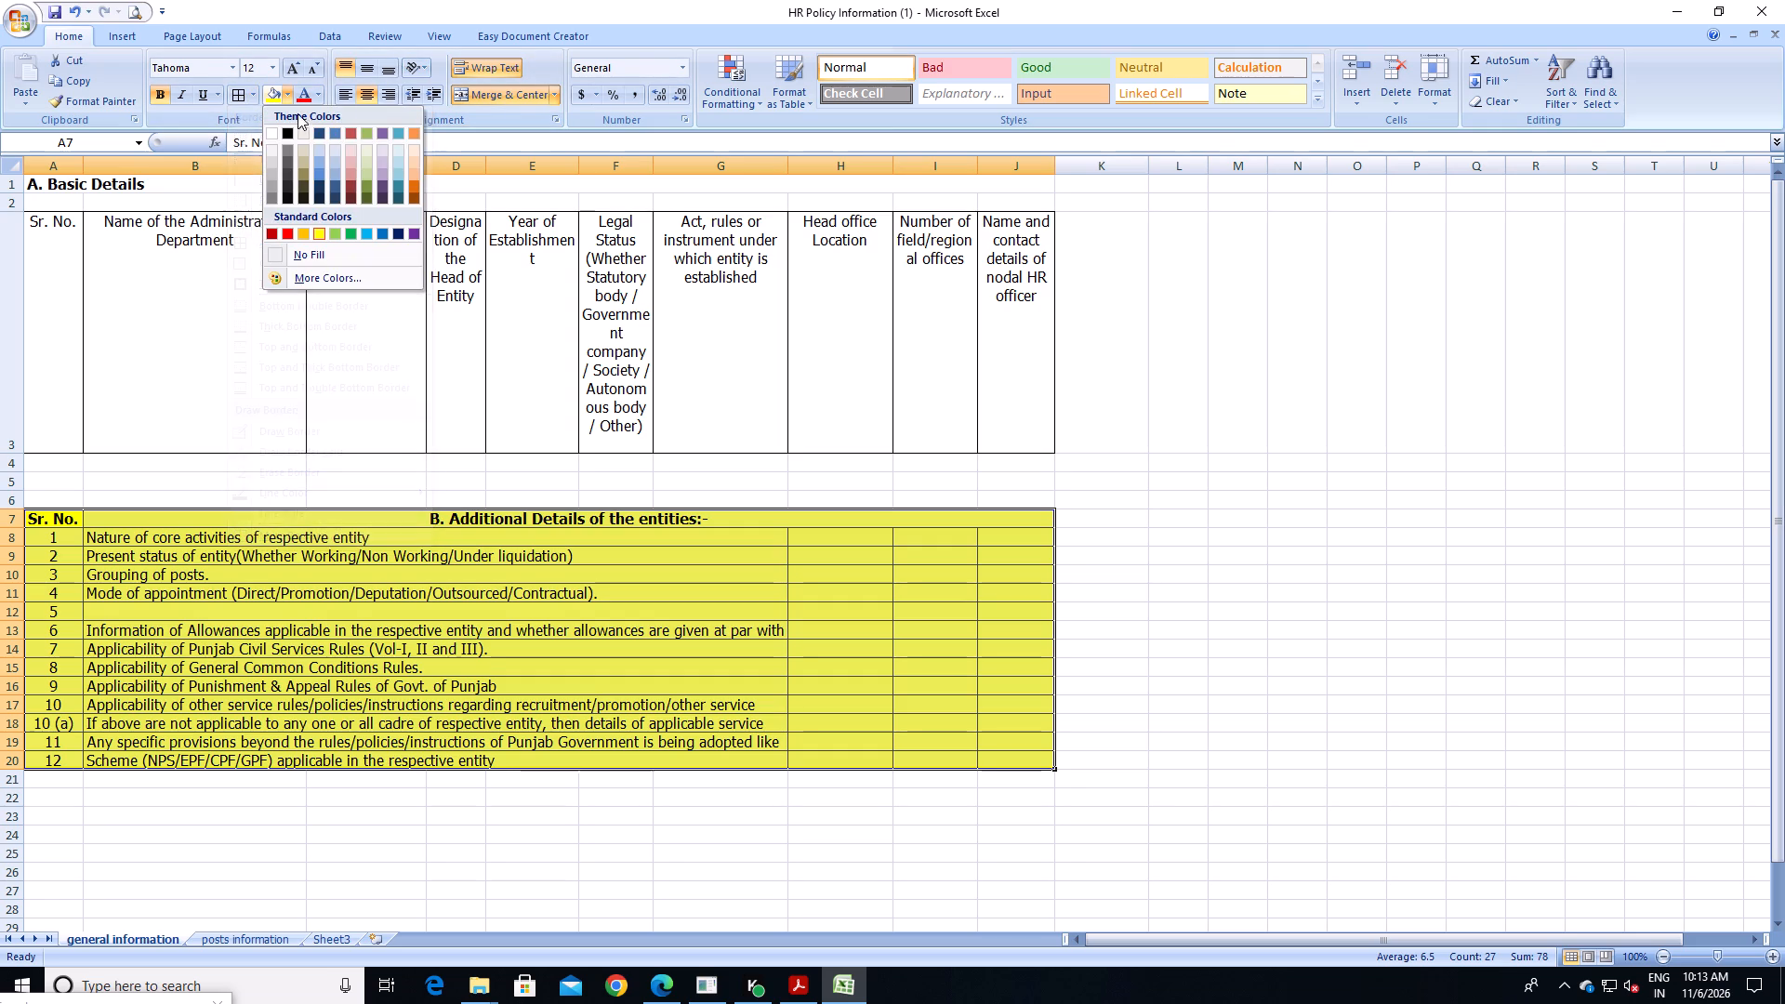
click(328, 258)
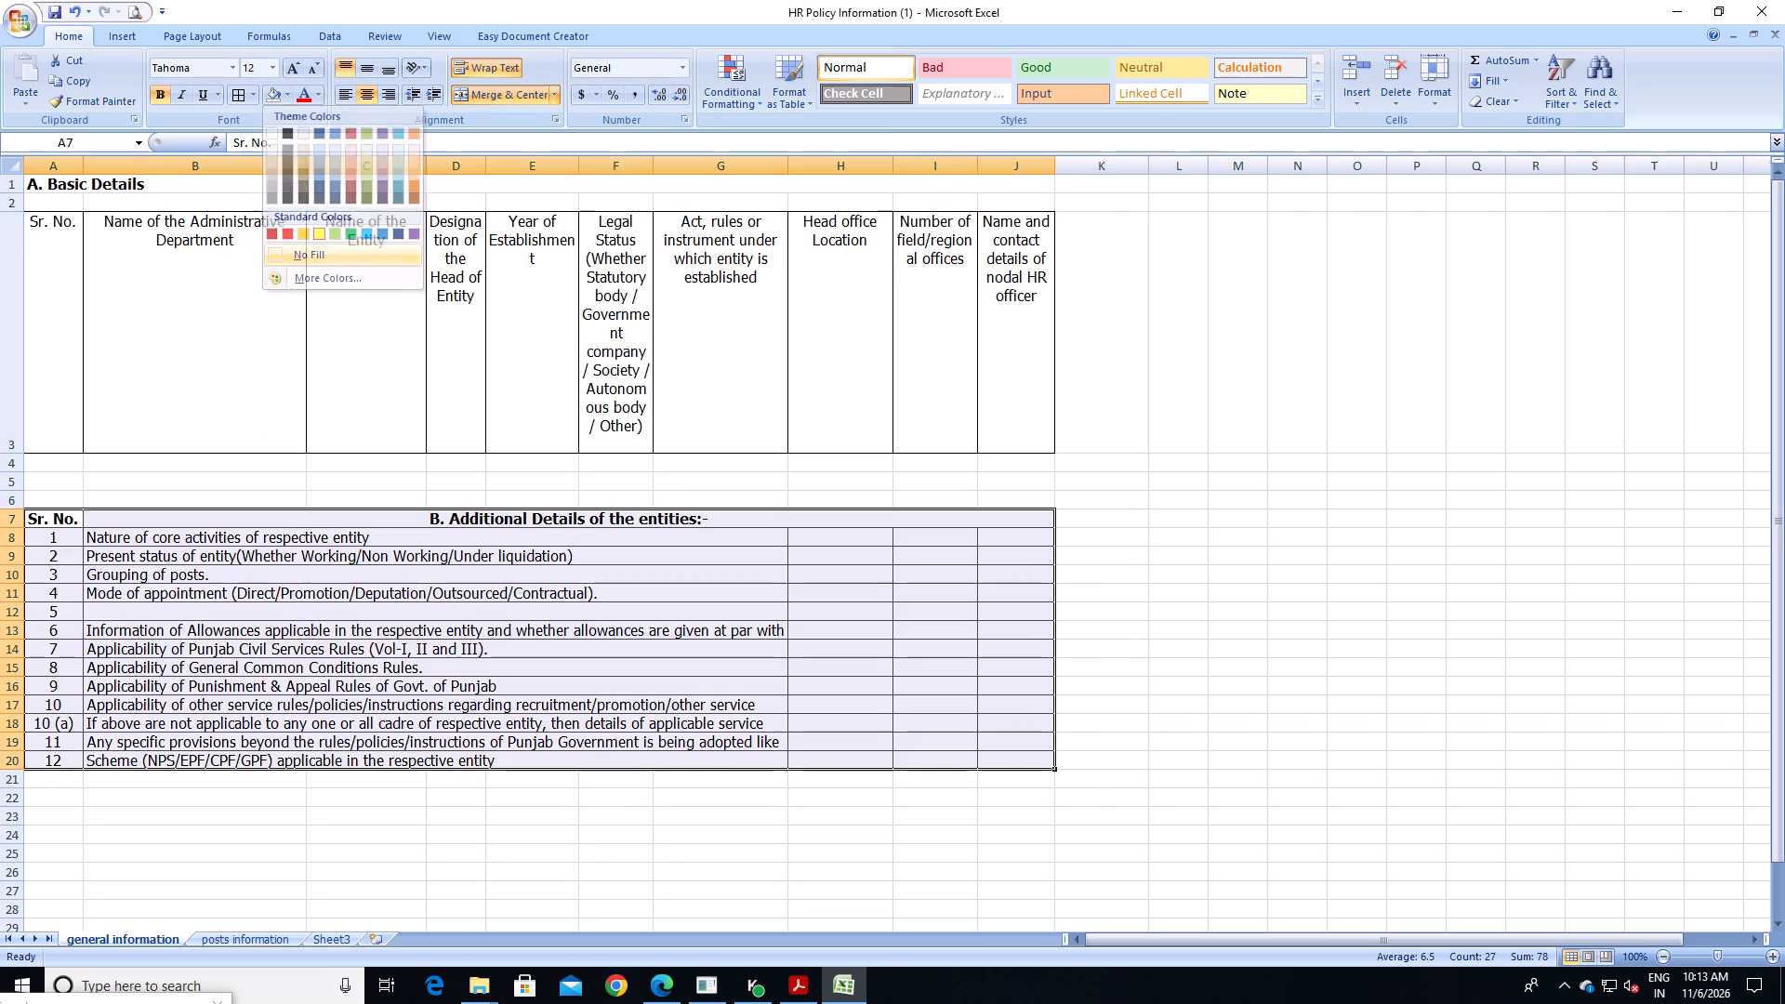
click(1298, 535)
Adjust the column widths to suit the Basic Details headings, widening E, F, I and J and narrowing B and C.
scroll(1143, 535, up, 2)
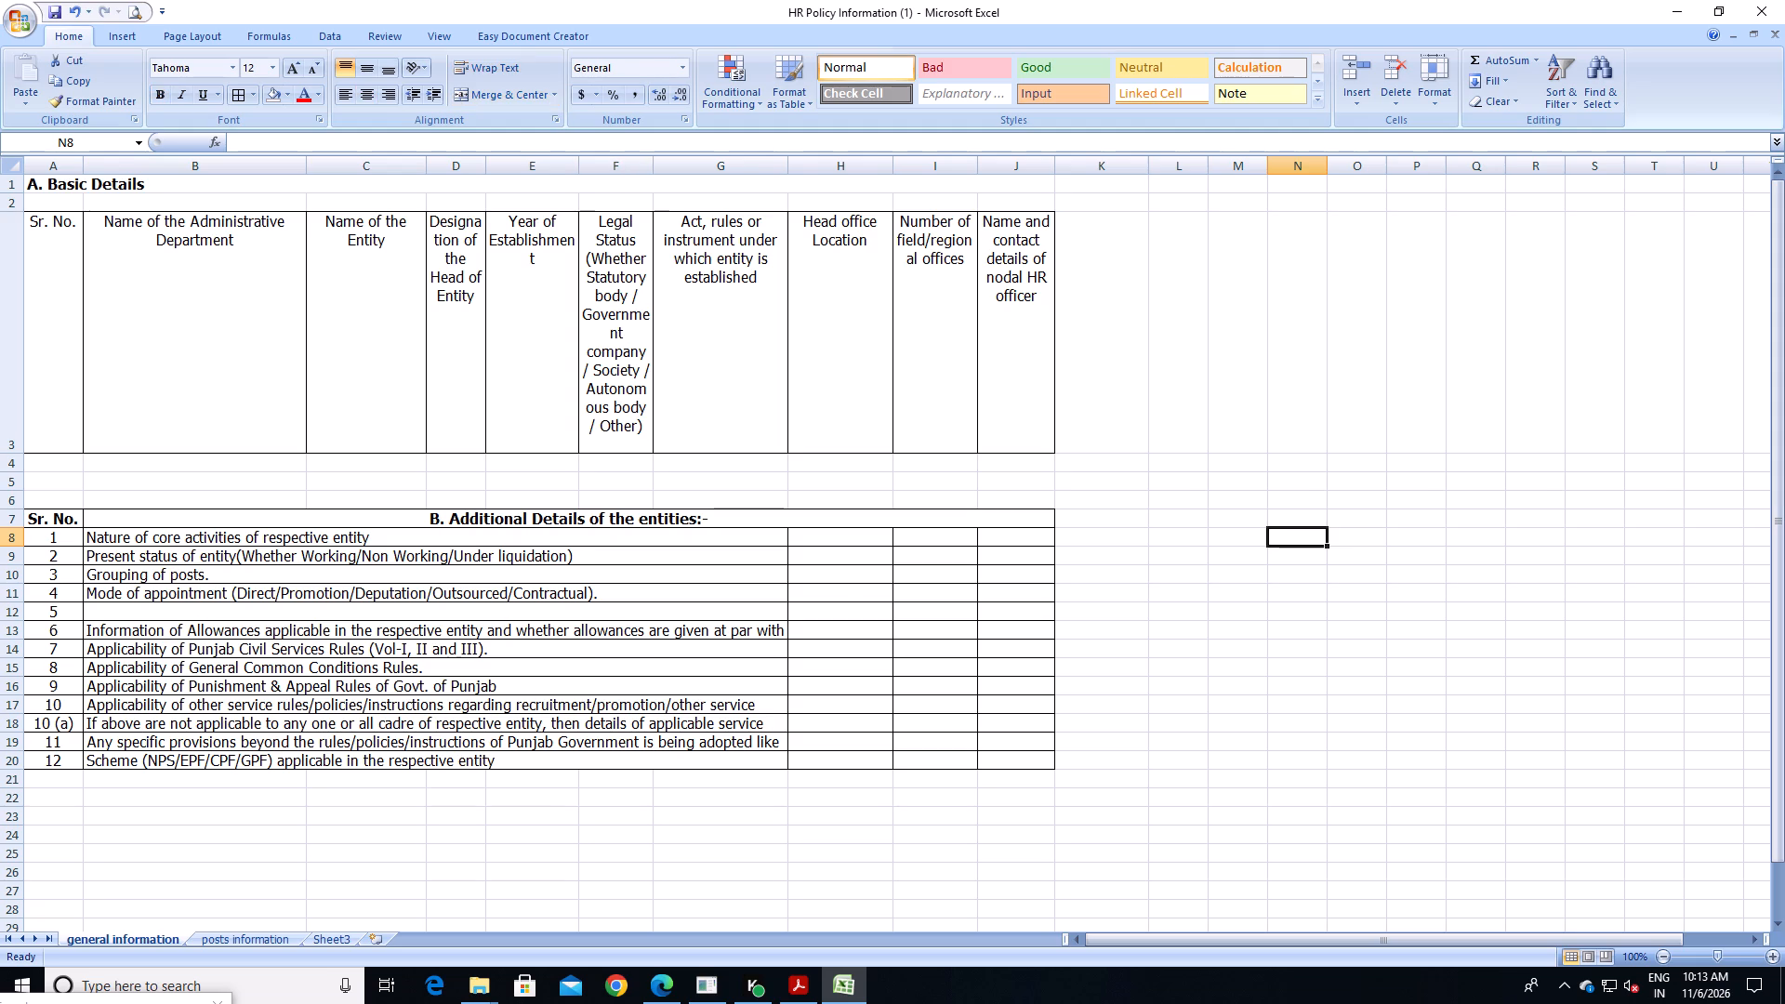
drag(654, 167, 712, 167)
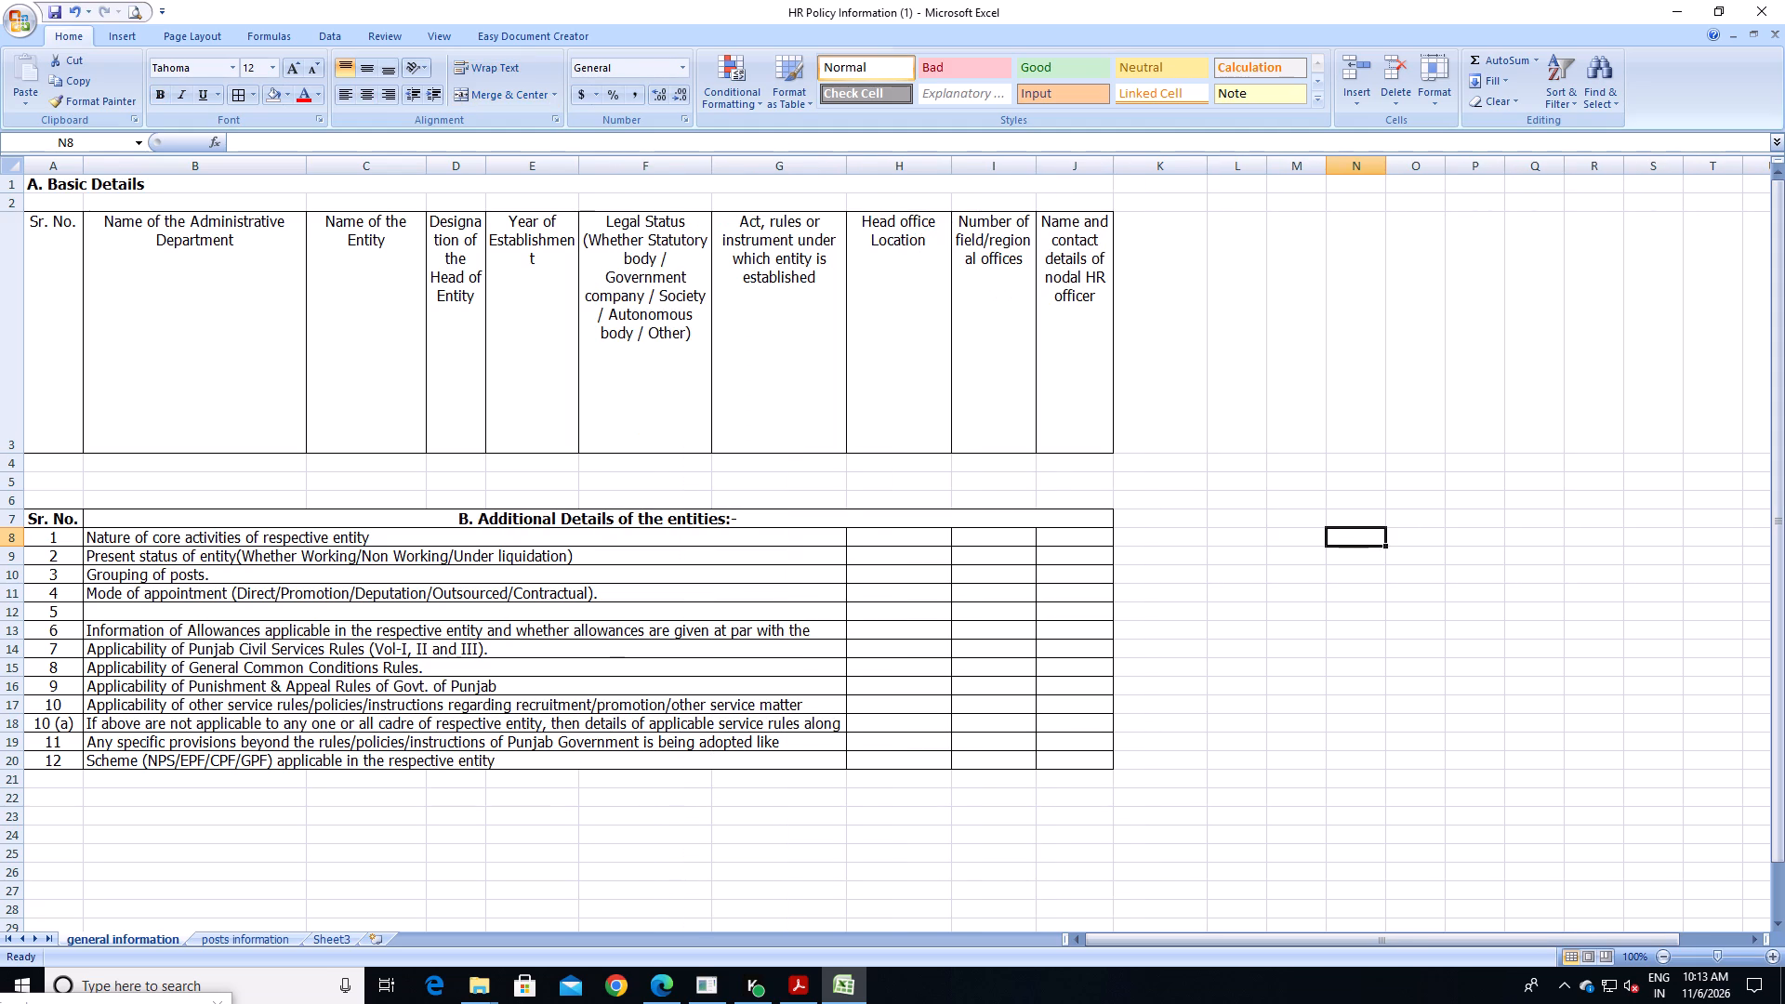
drag(714, 165, 734, 166)
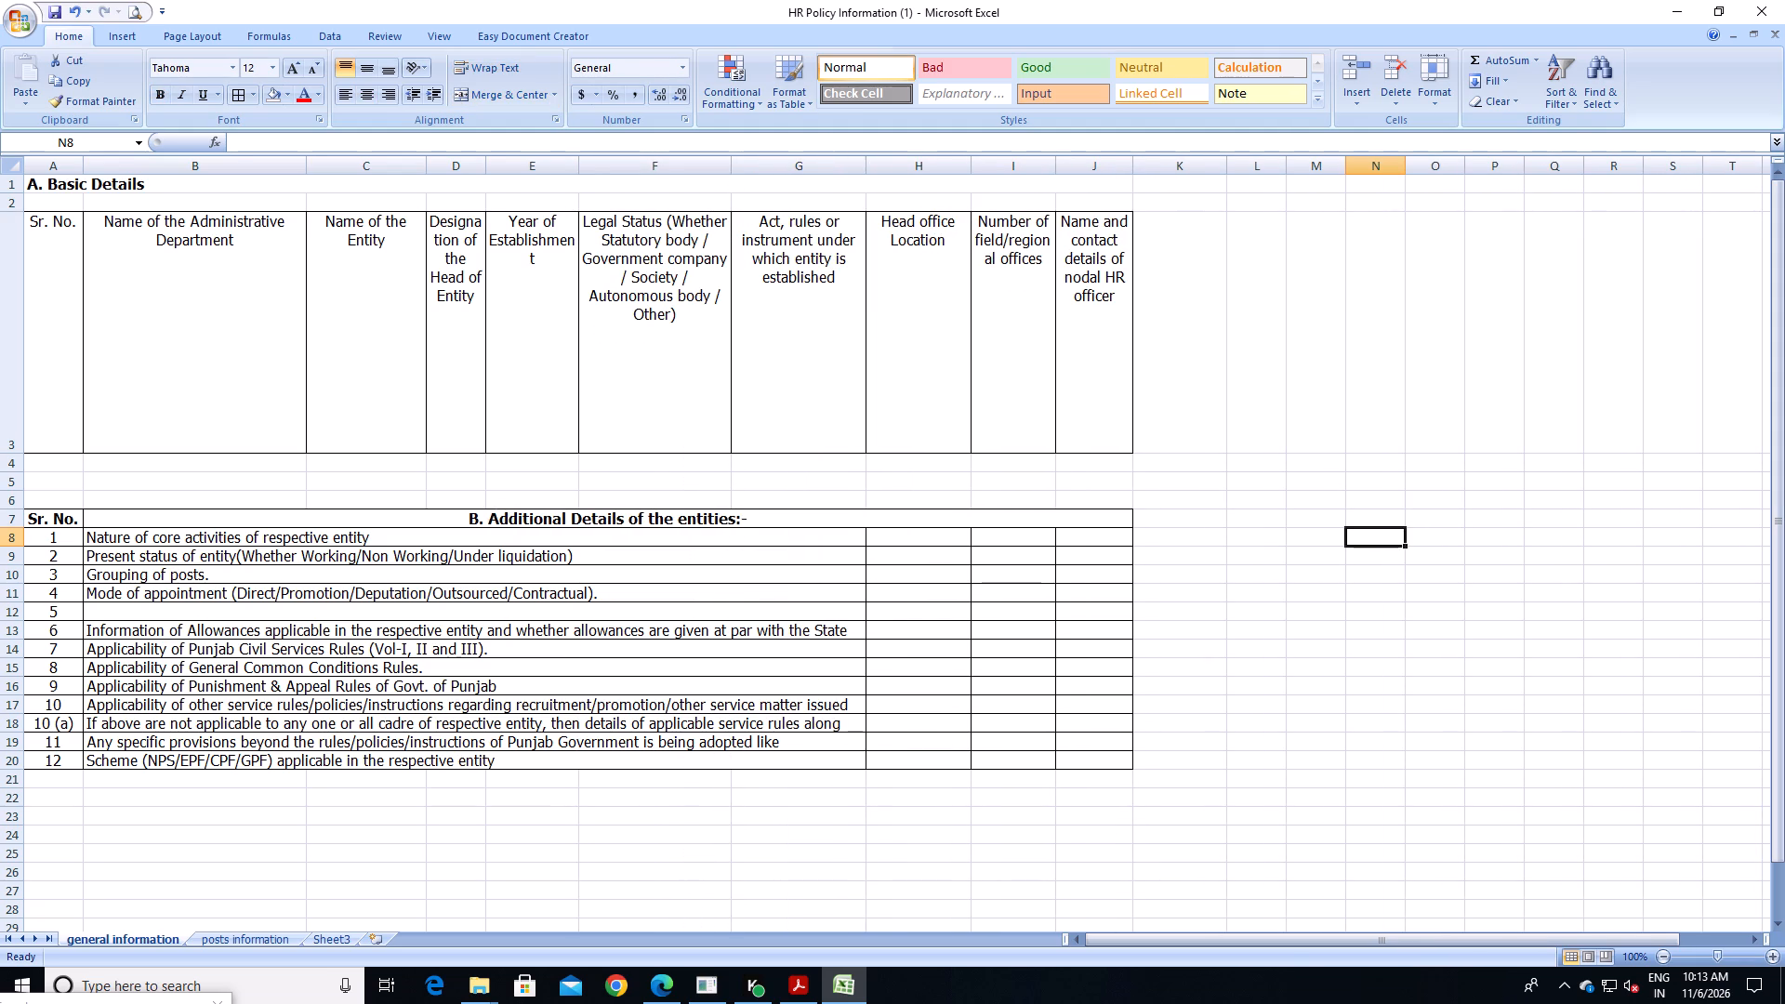
drag(577, 171, 593, 170)
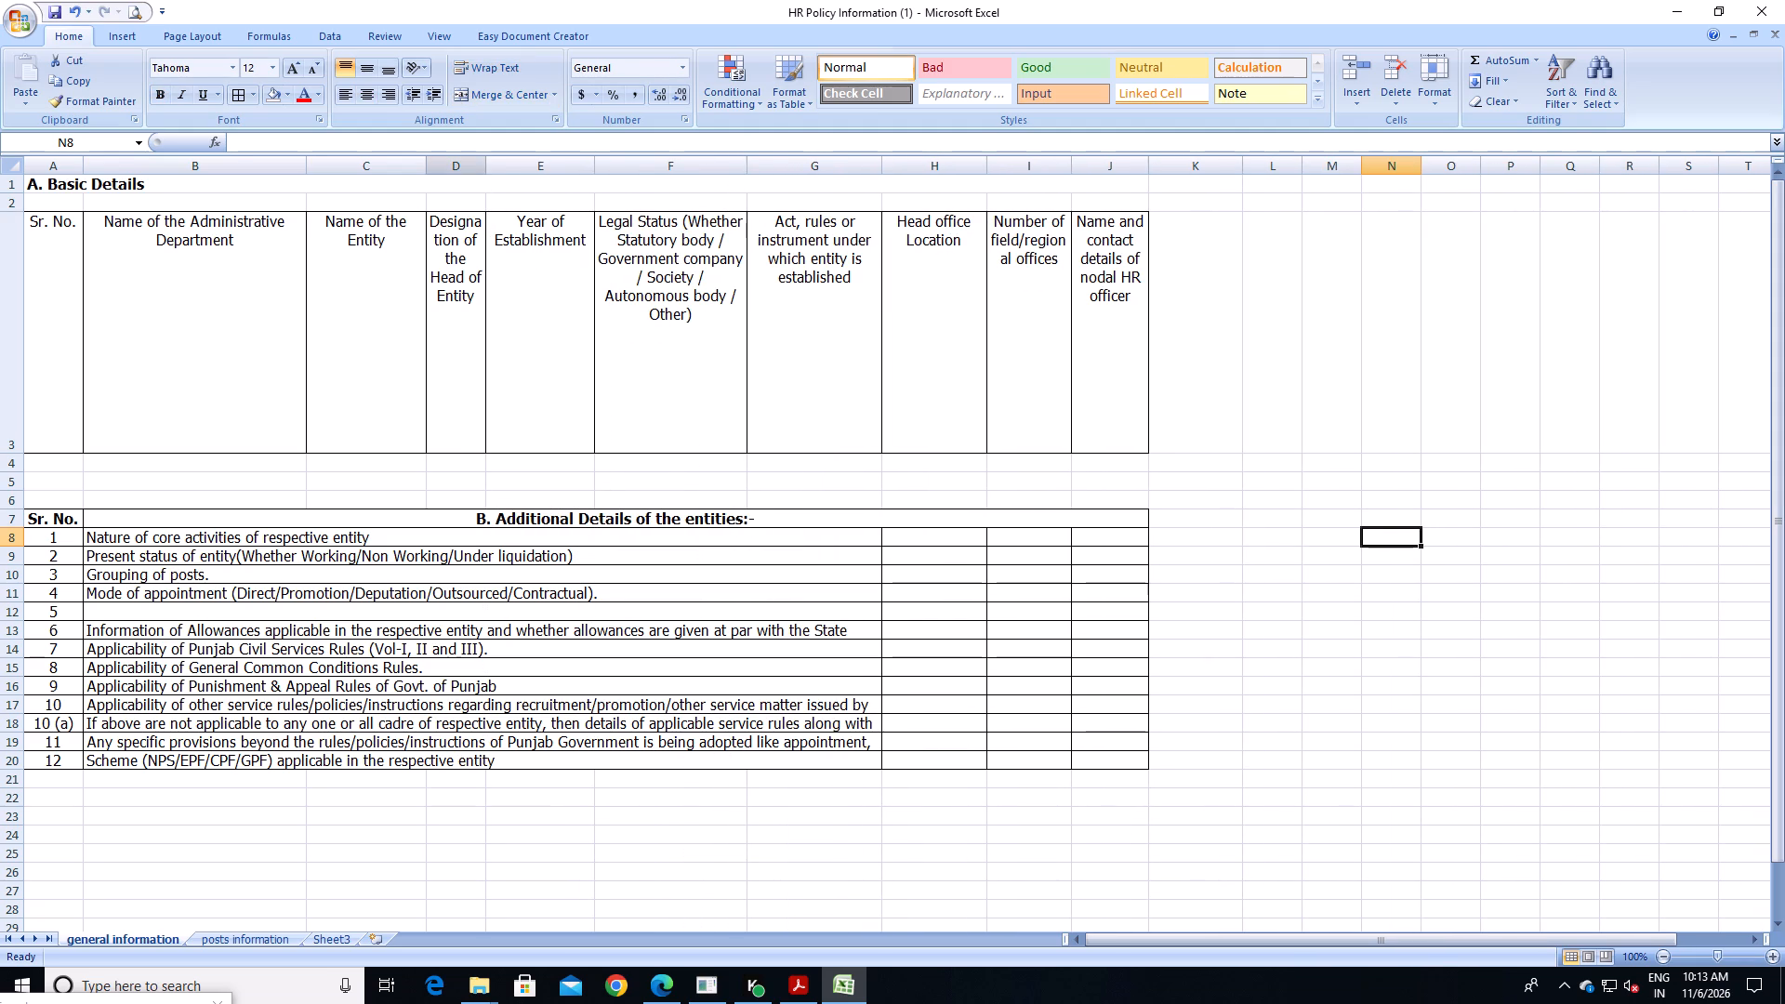
drag(303, 164, 238, 169)
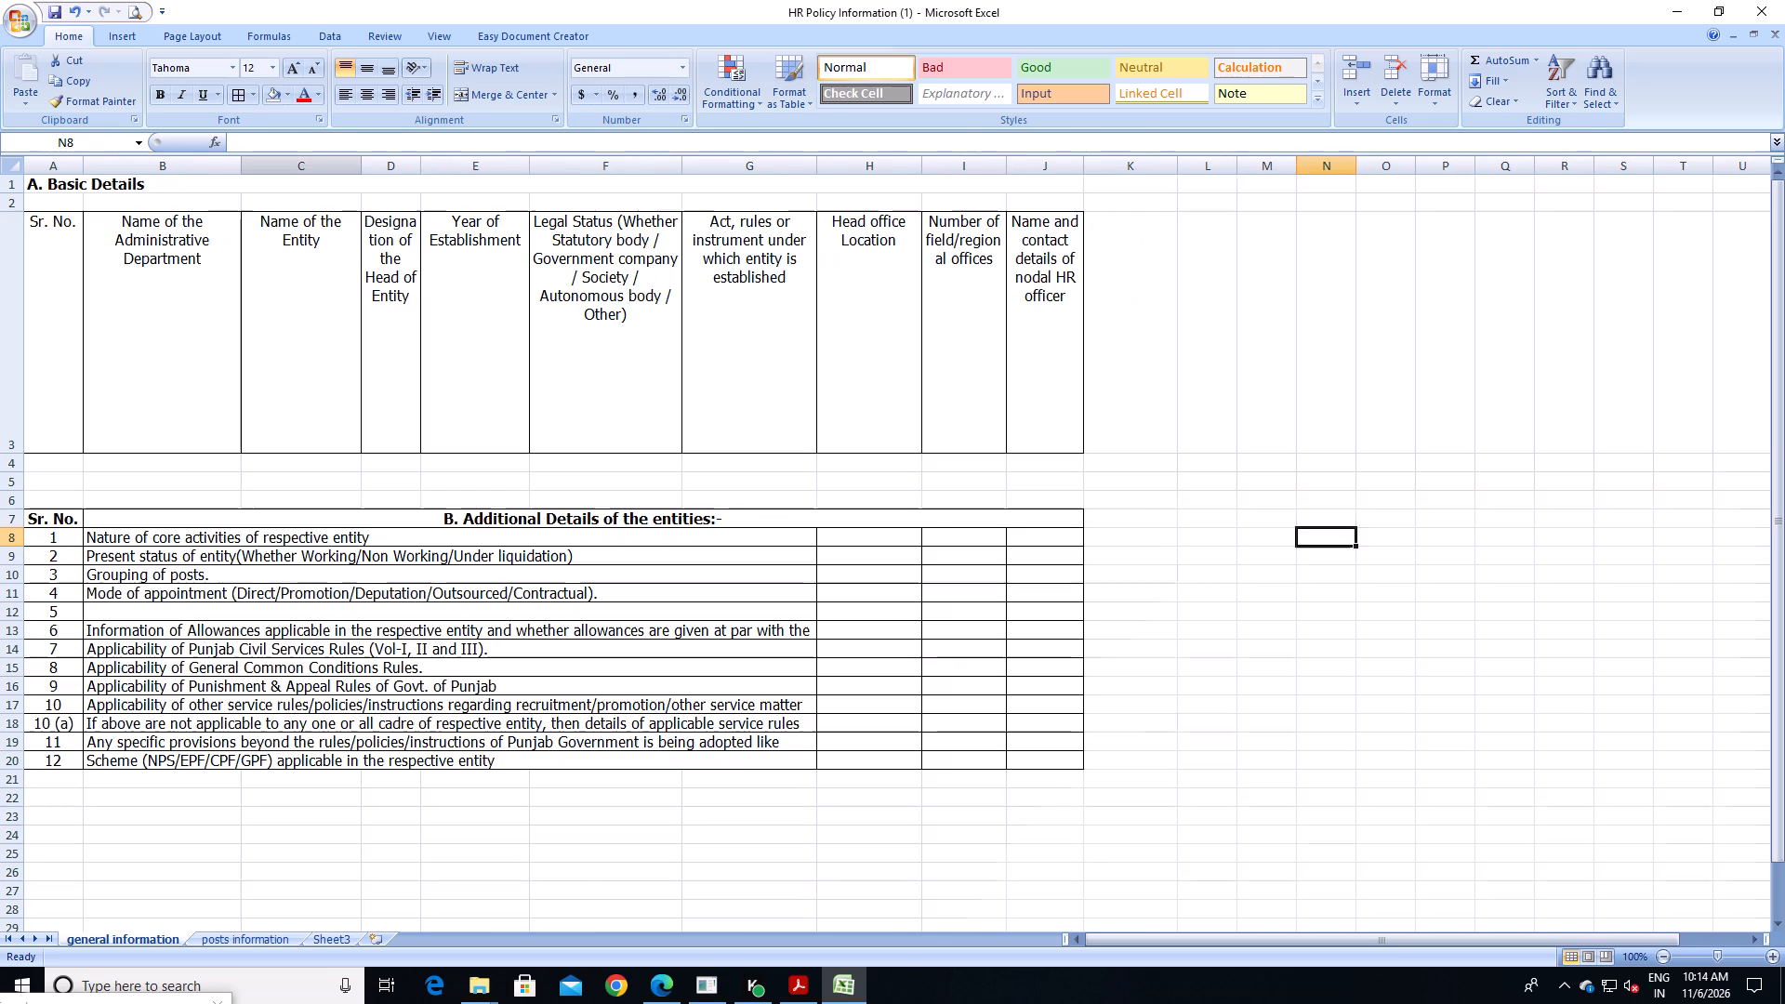
drag(359, 165, 336, 166)
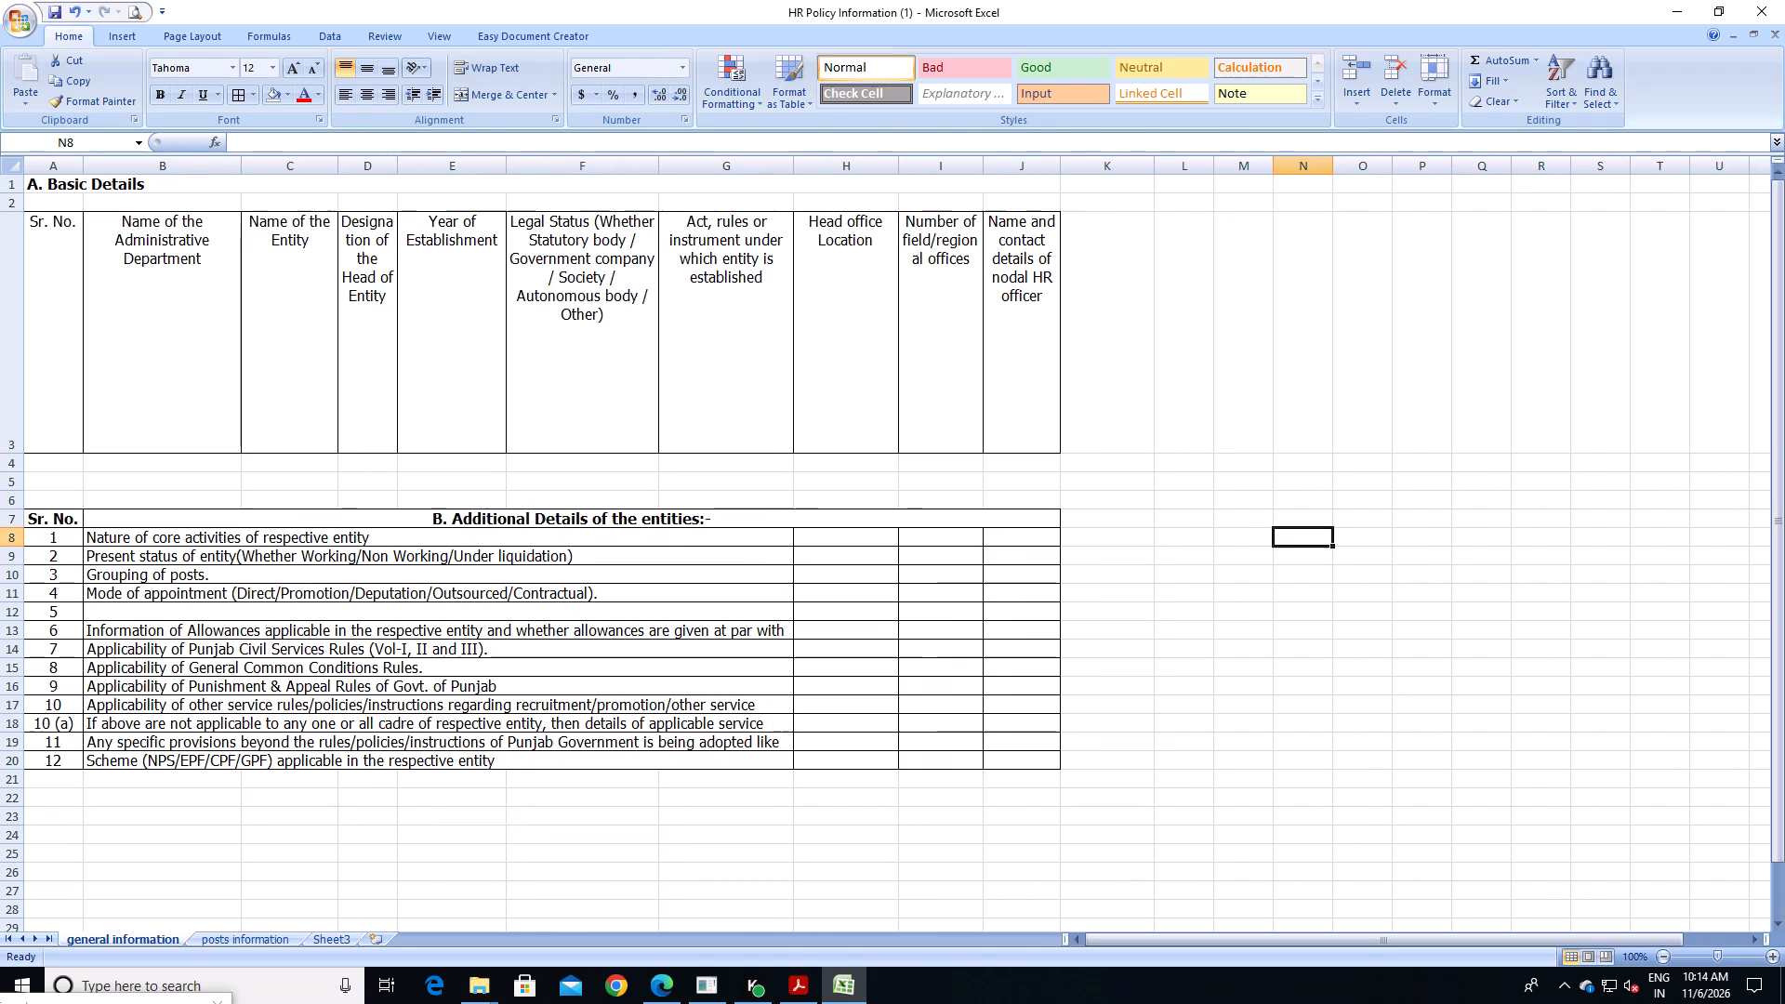
drag(244, 168, 221, 170)
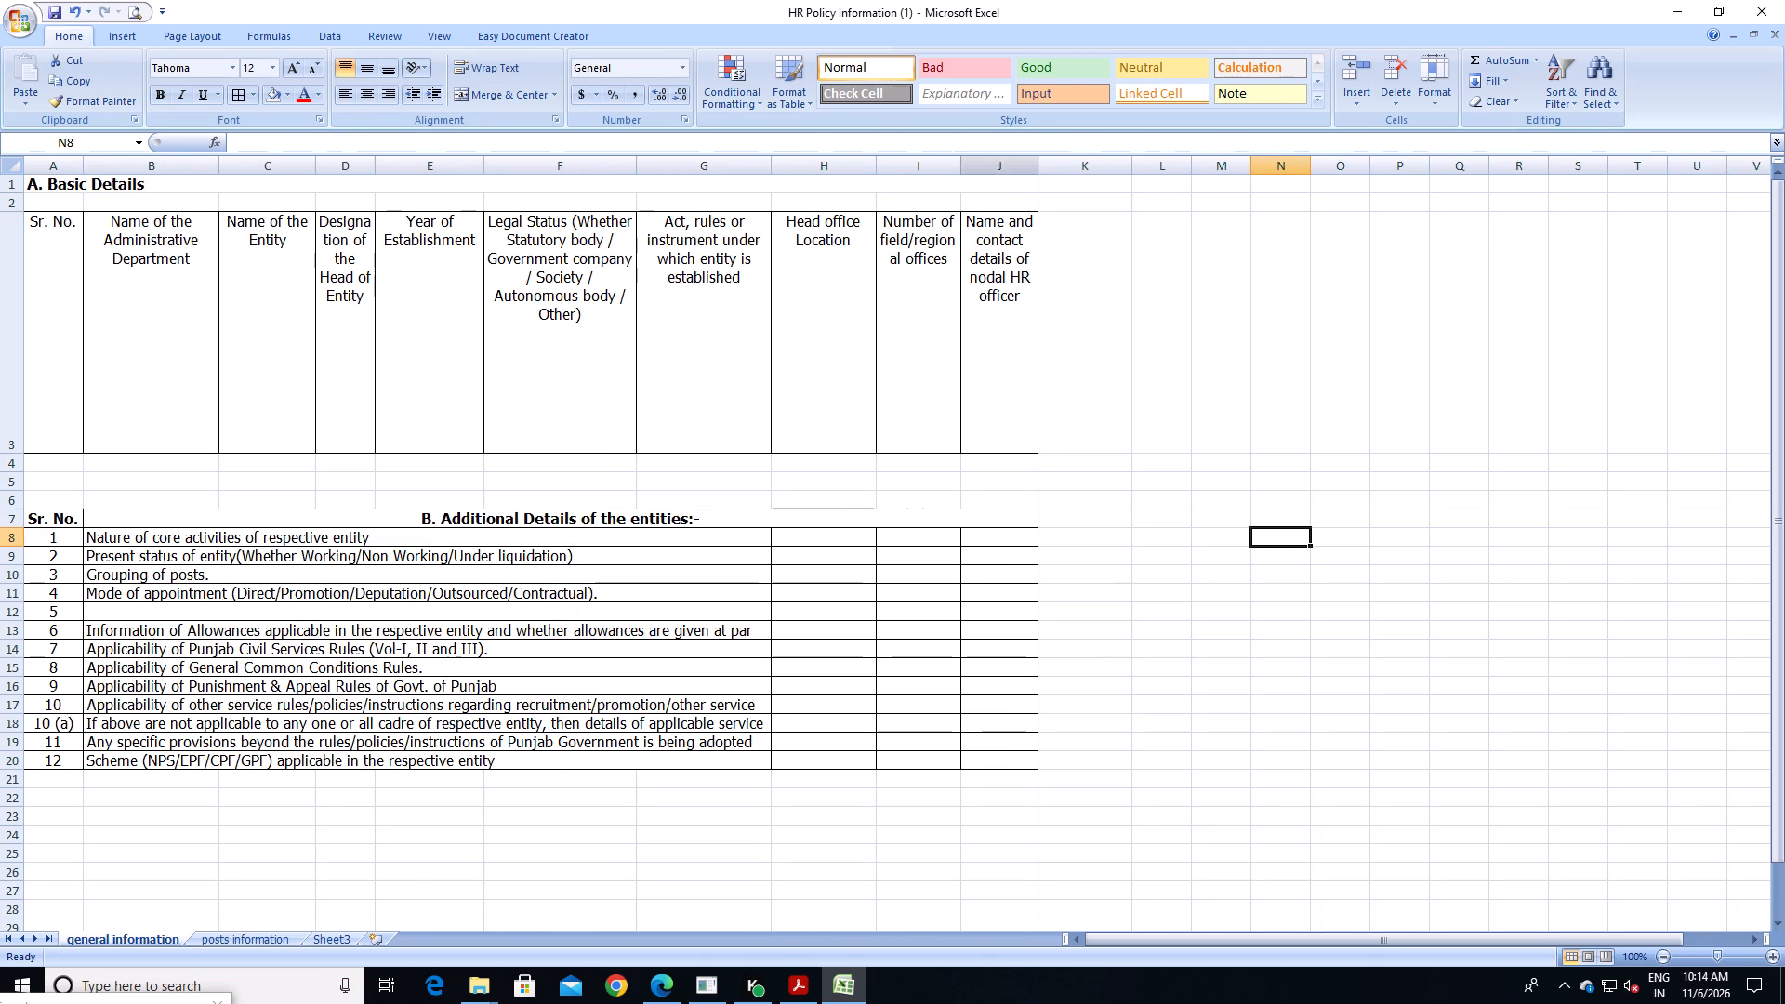
drag(960, 163, 980, 164)
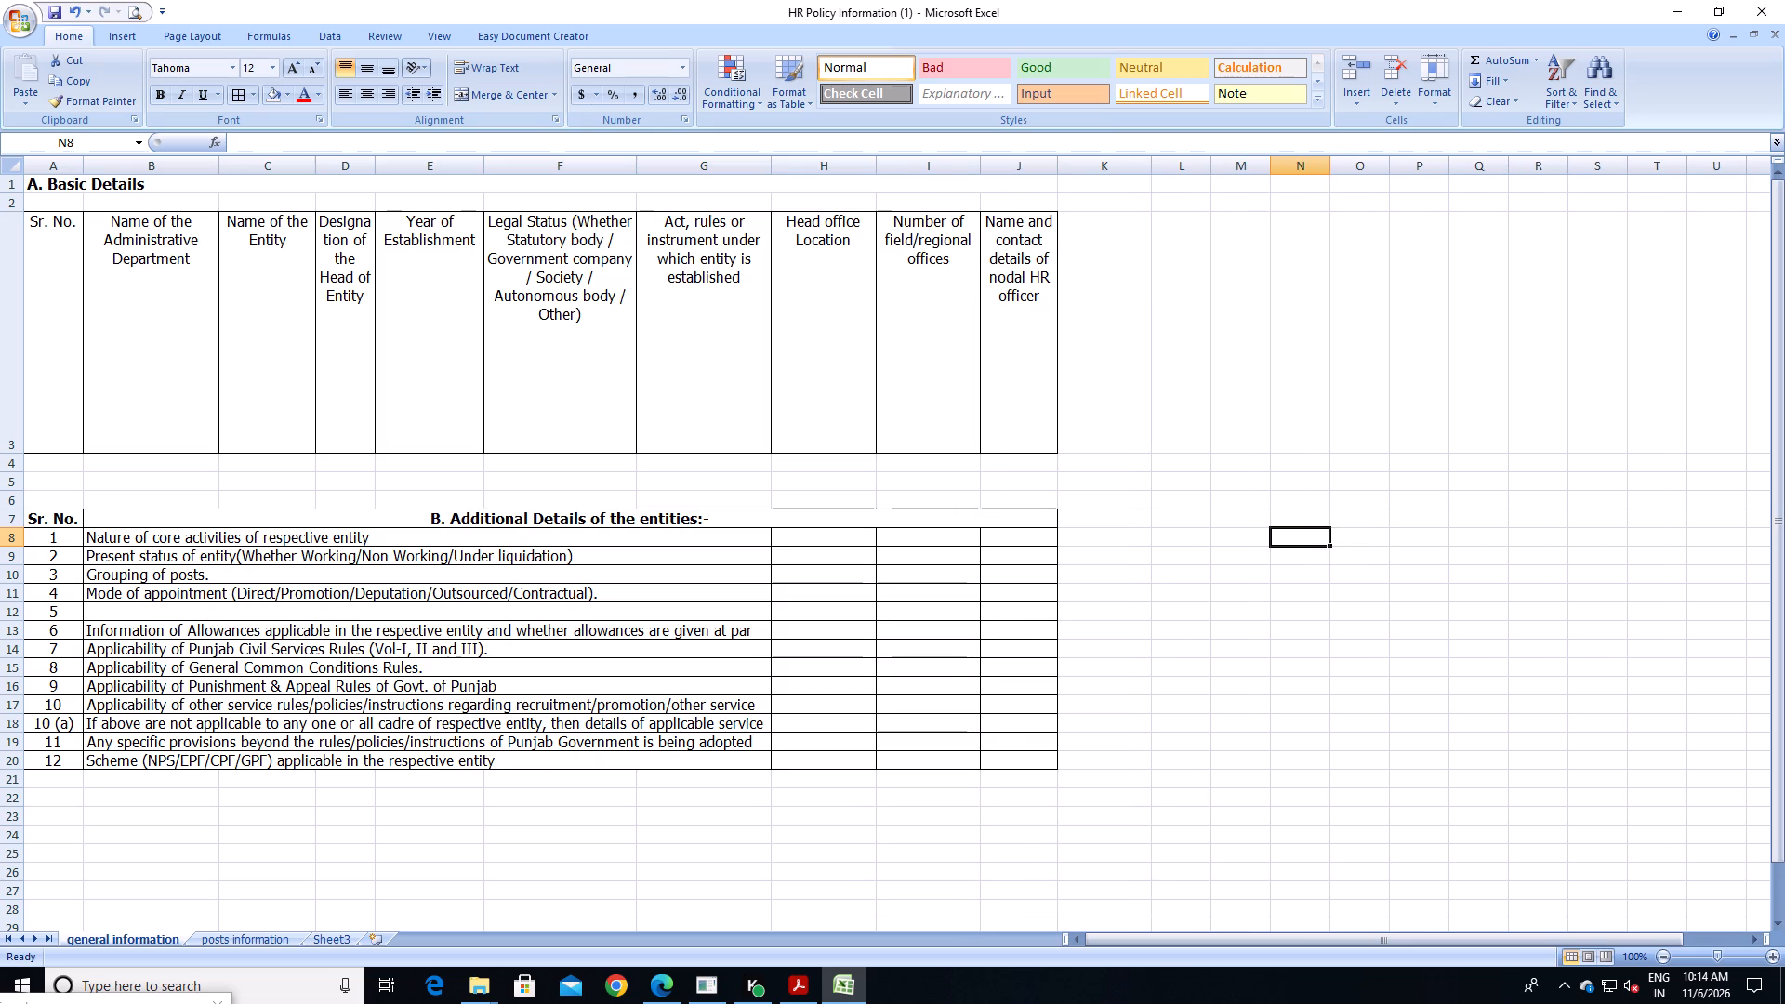
drag(1057, 173, 1094, 177)
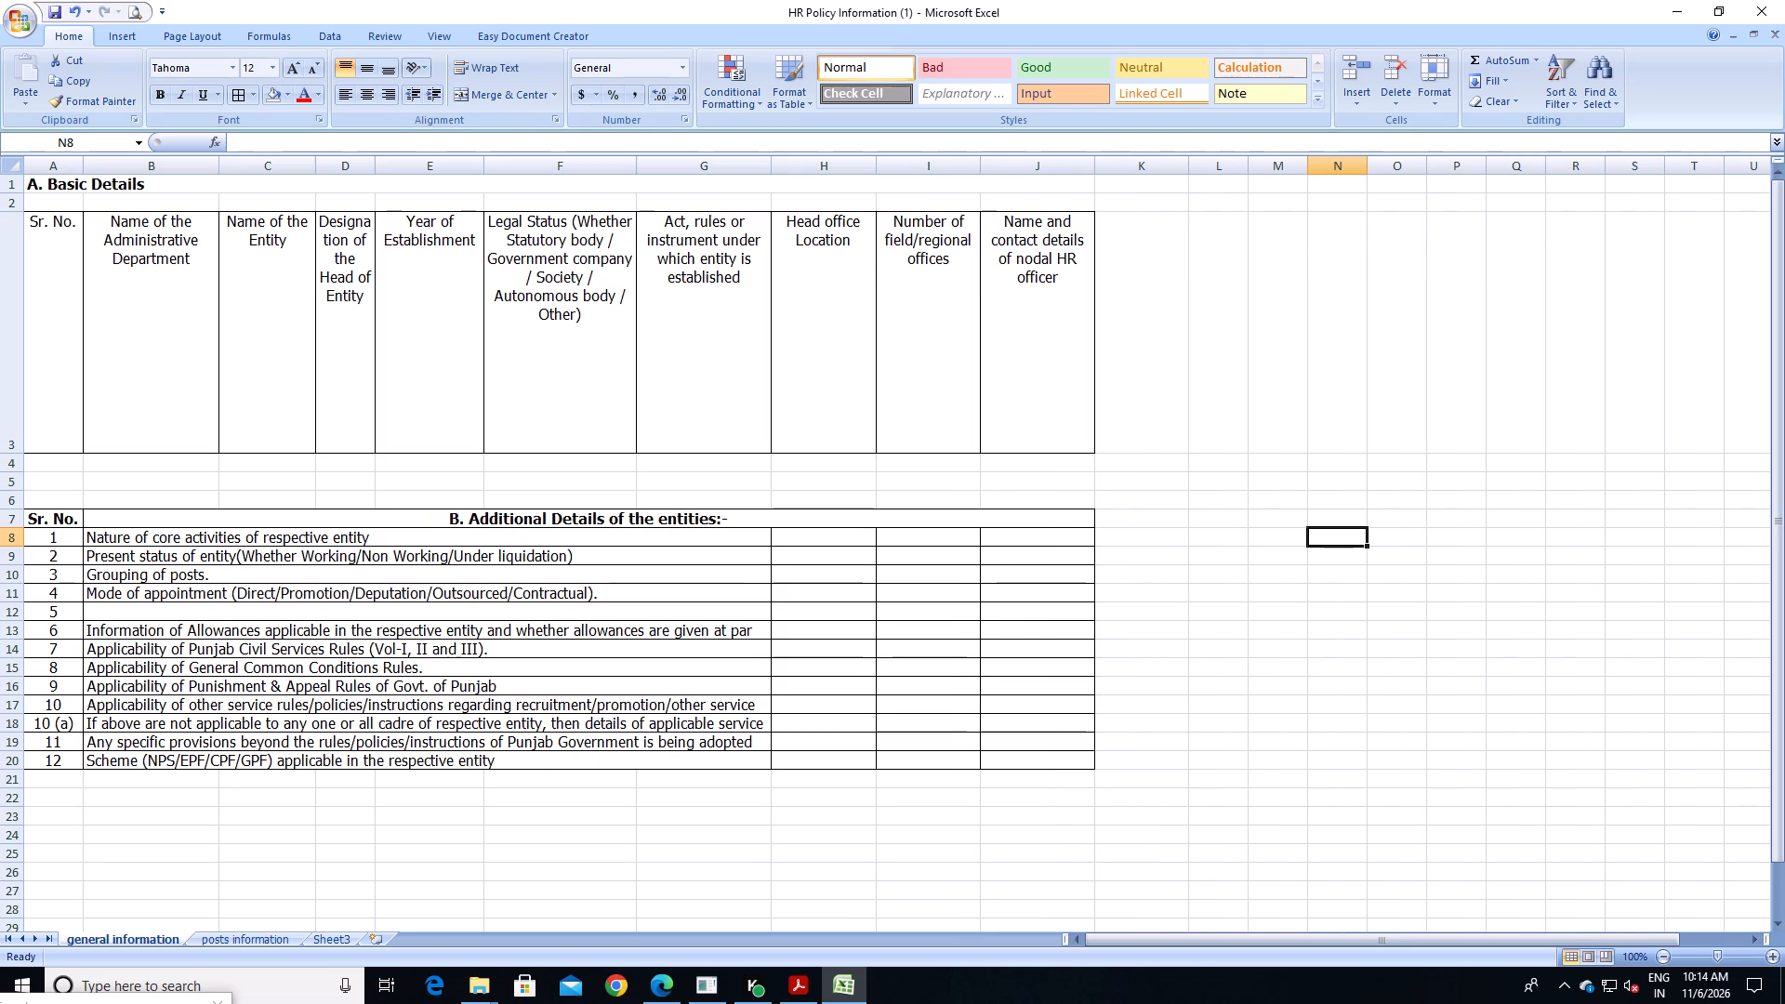
Auto-fit the height of the Basic Details heading row, row 3.
double_click(16, 454)
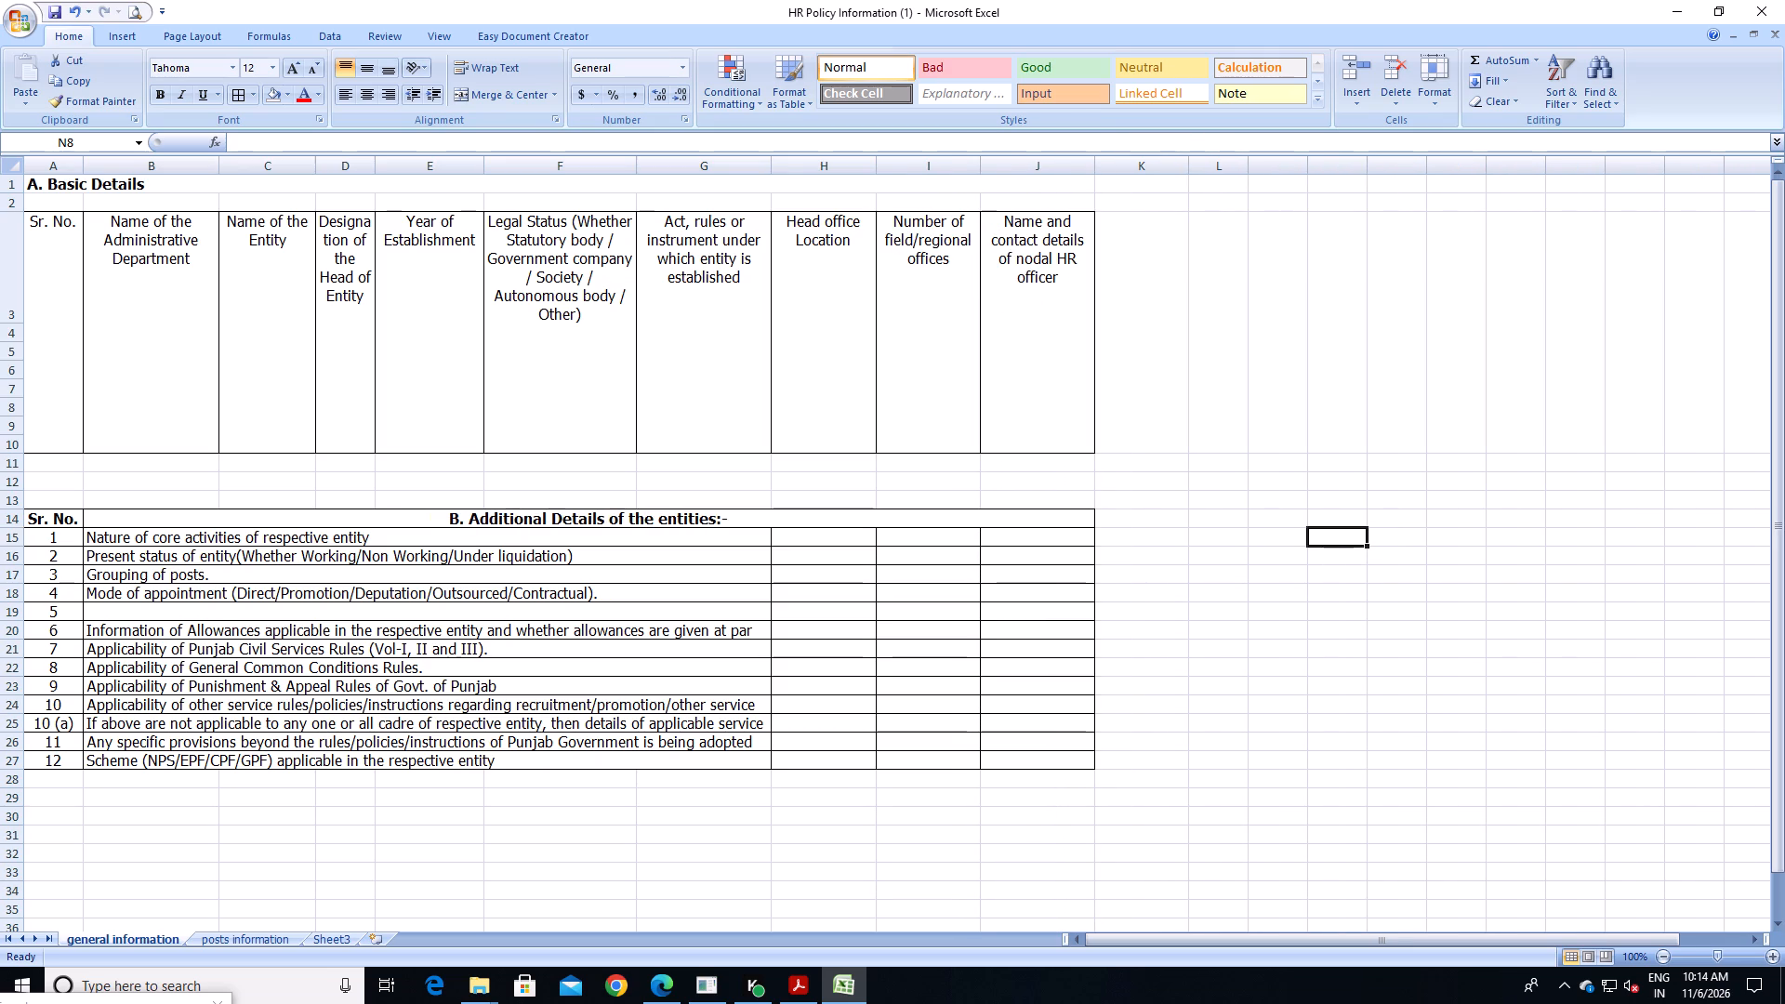
click(210, 413)
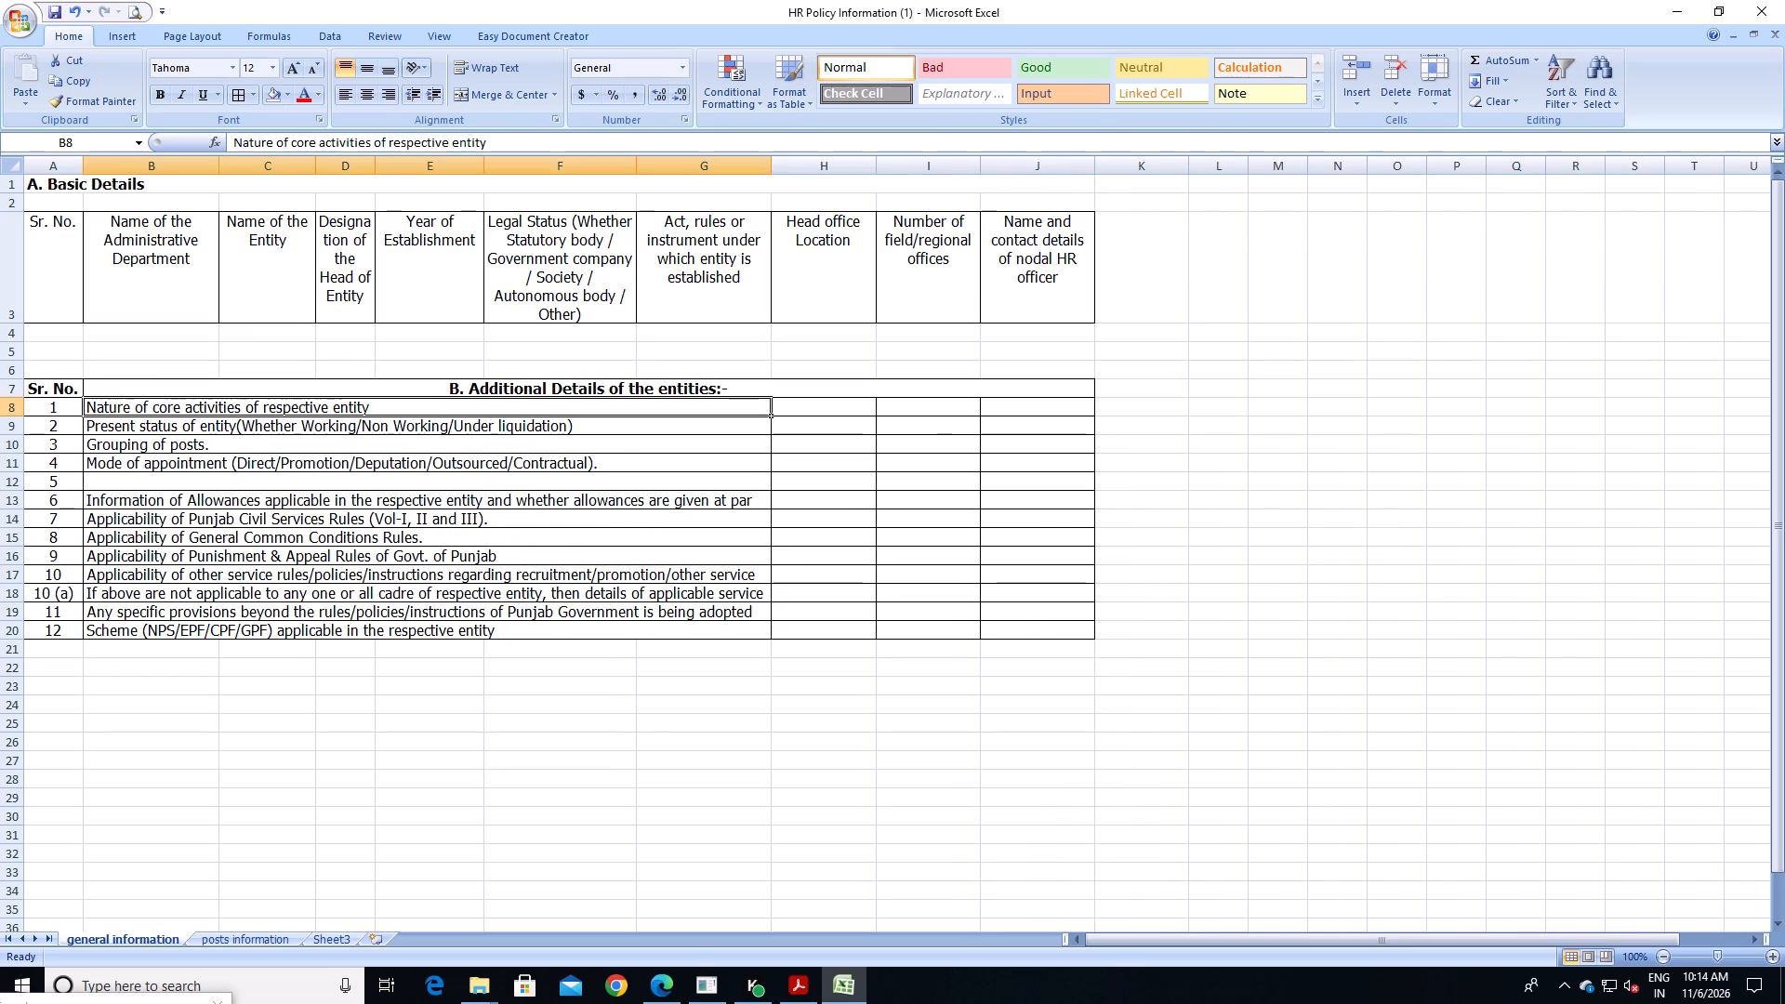
Set the horizontal alignment of the Name of the Administrative Department heading, B3, to Justify.
right_click(165, 260)
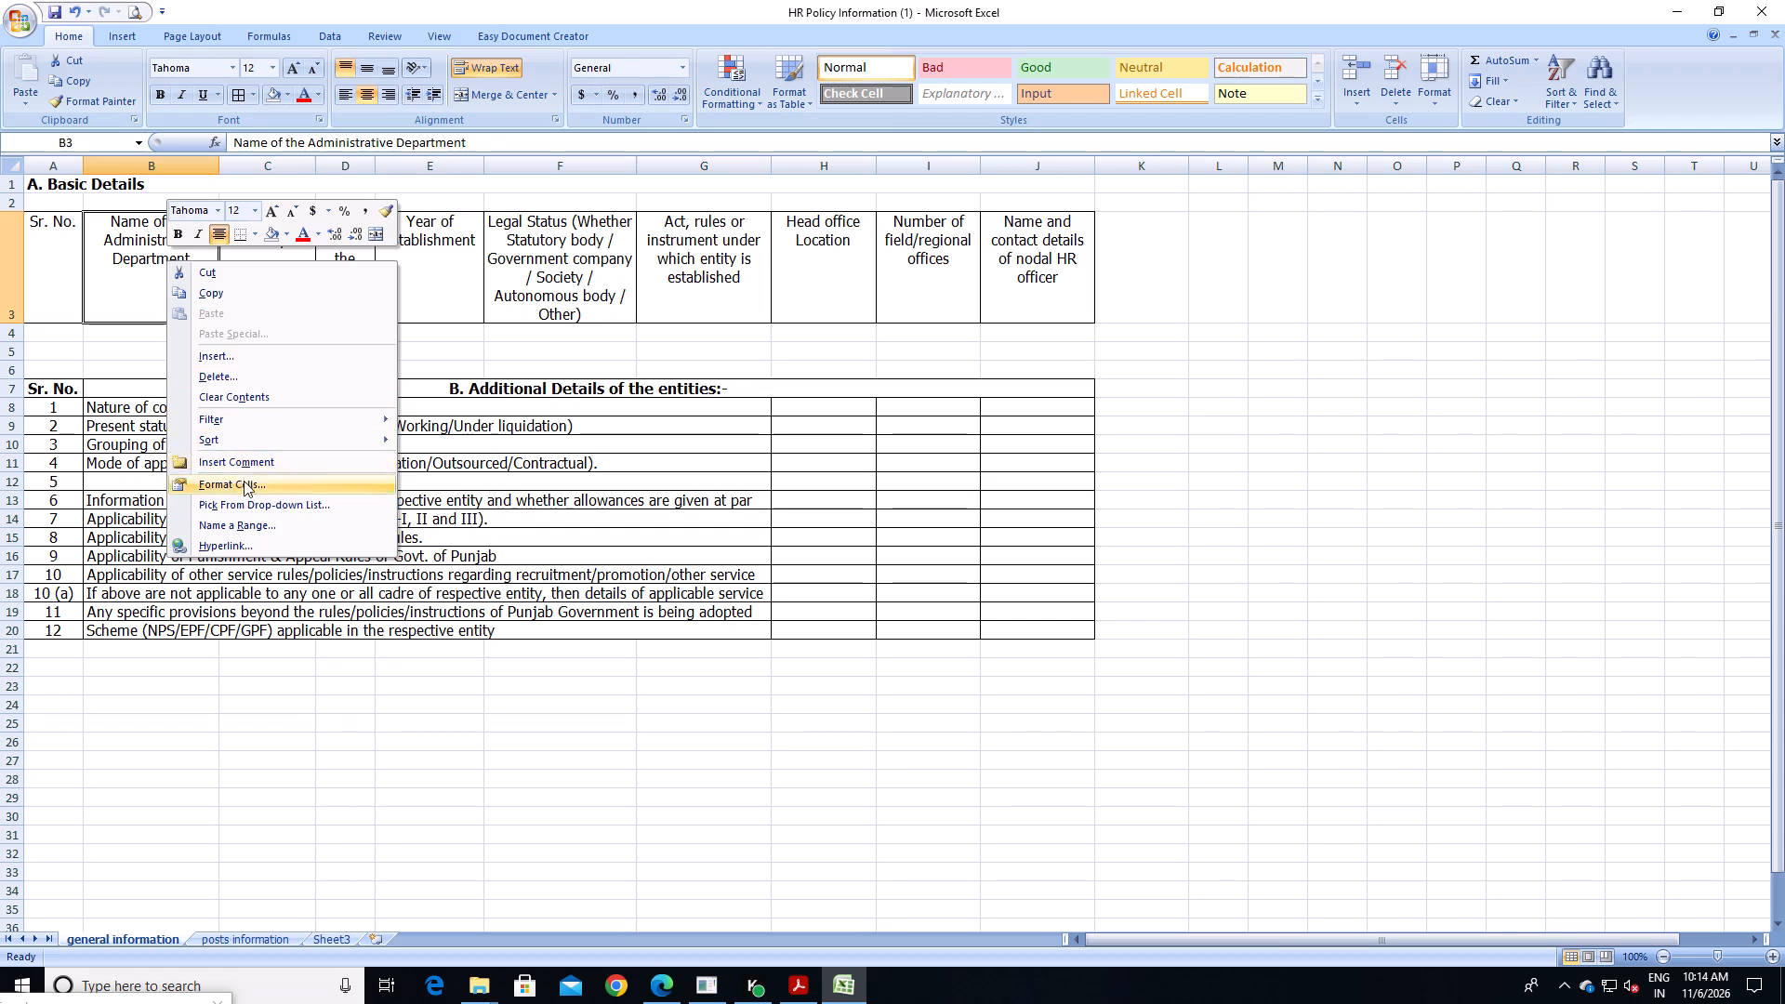
click(245, 483)
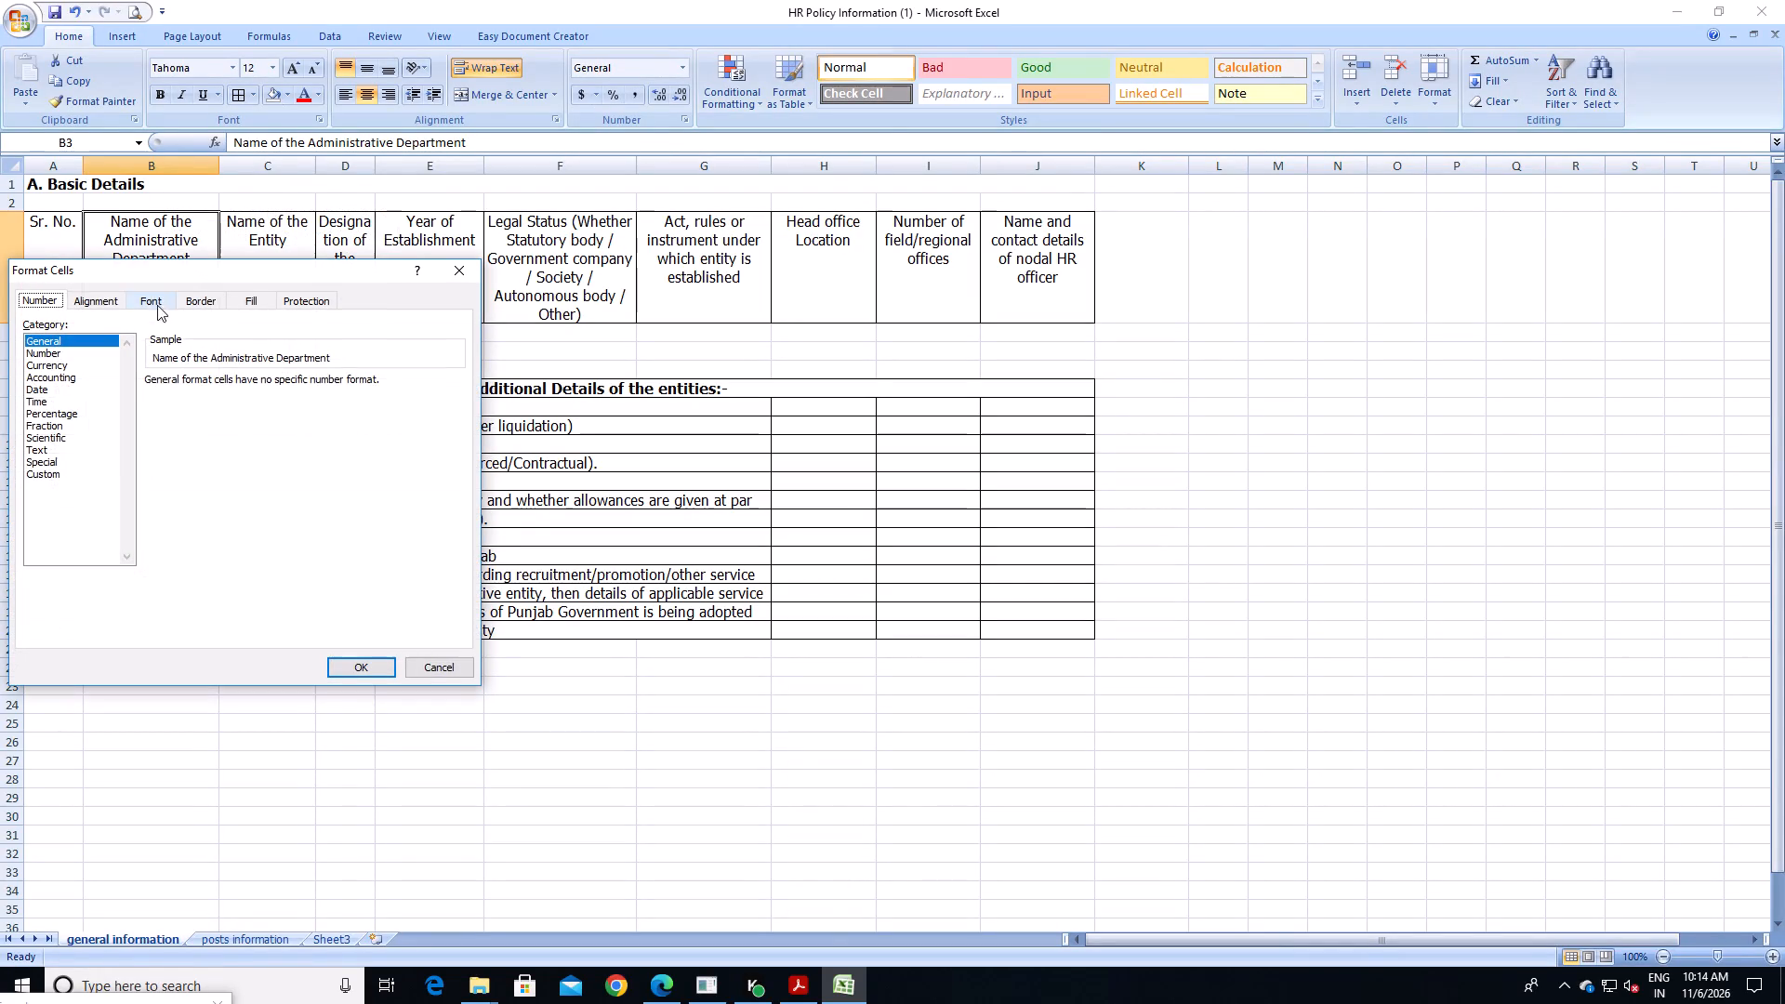
click(106, 299)
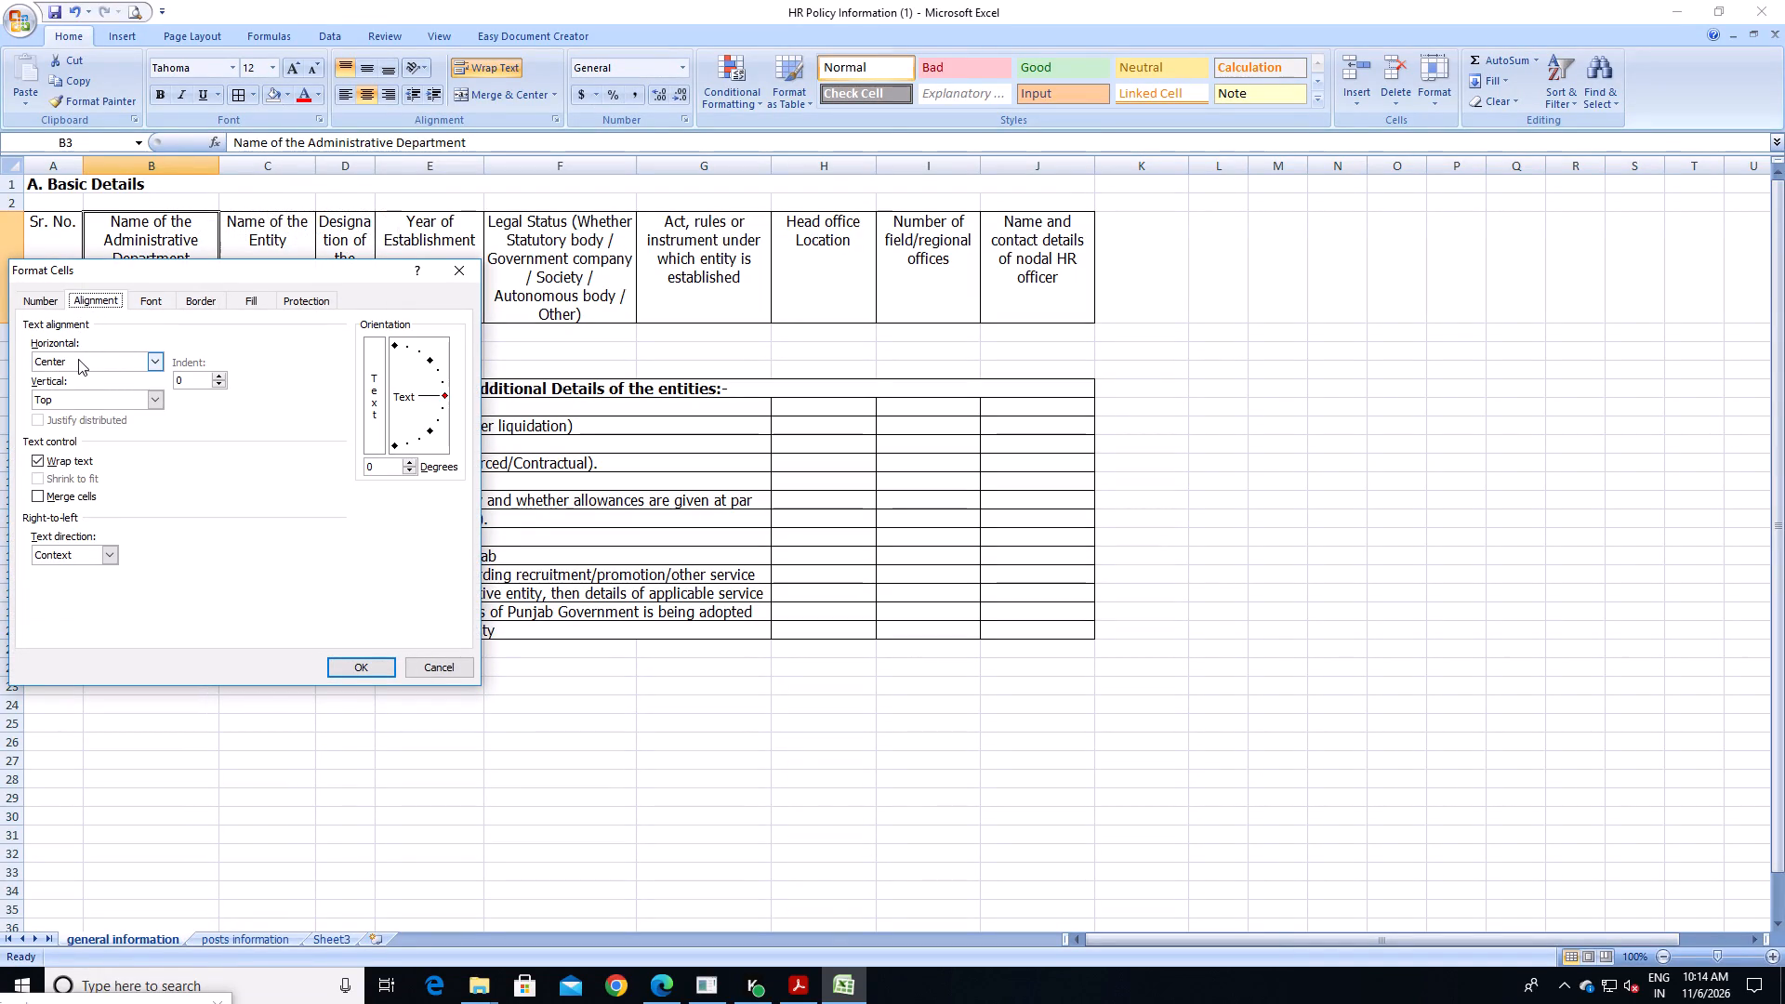
click(78, 359)
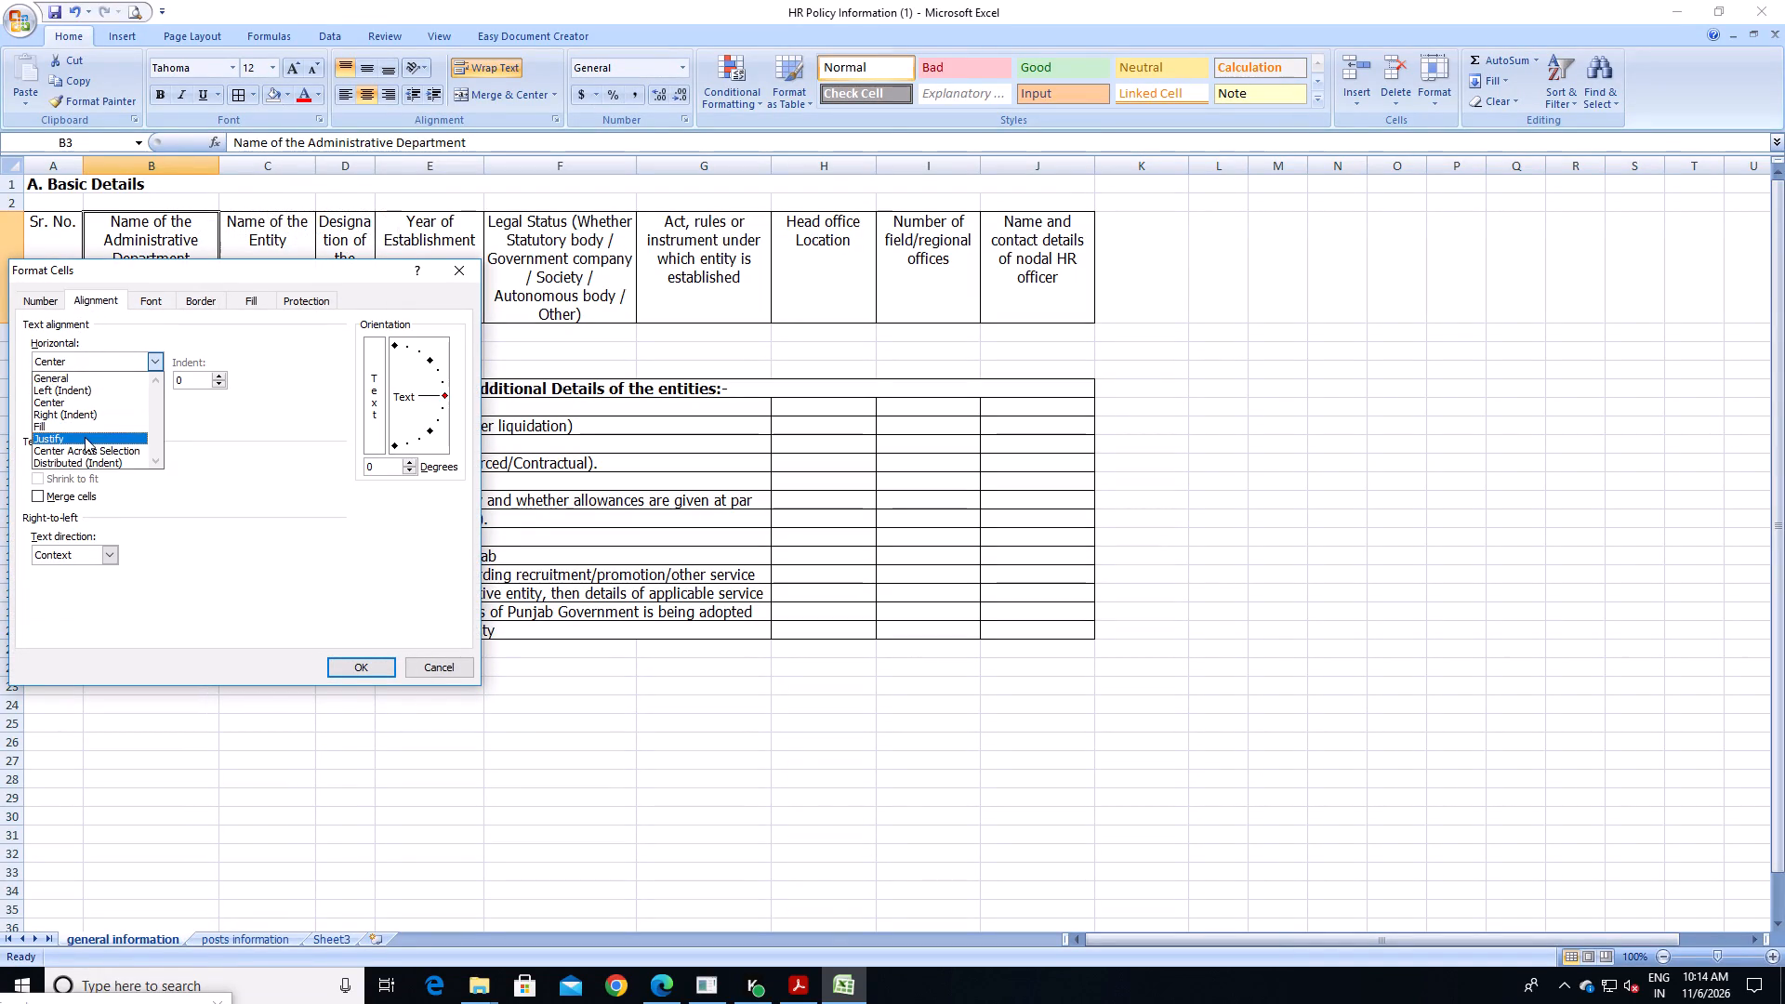
click(85, 437)
click(354, 661)
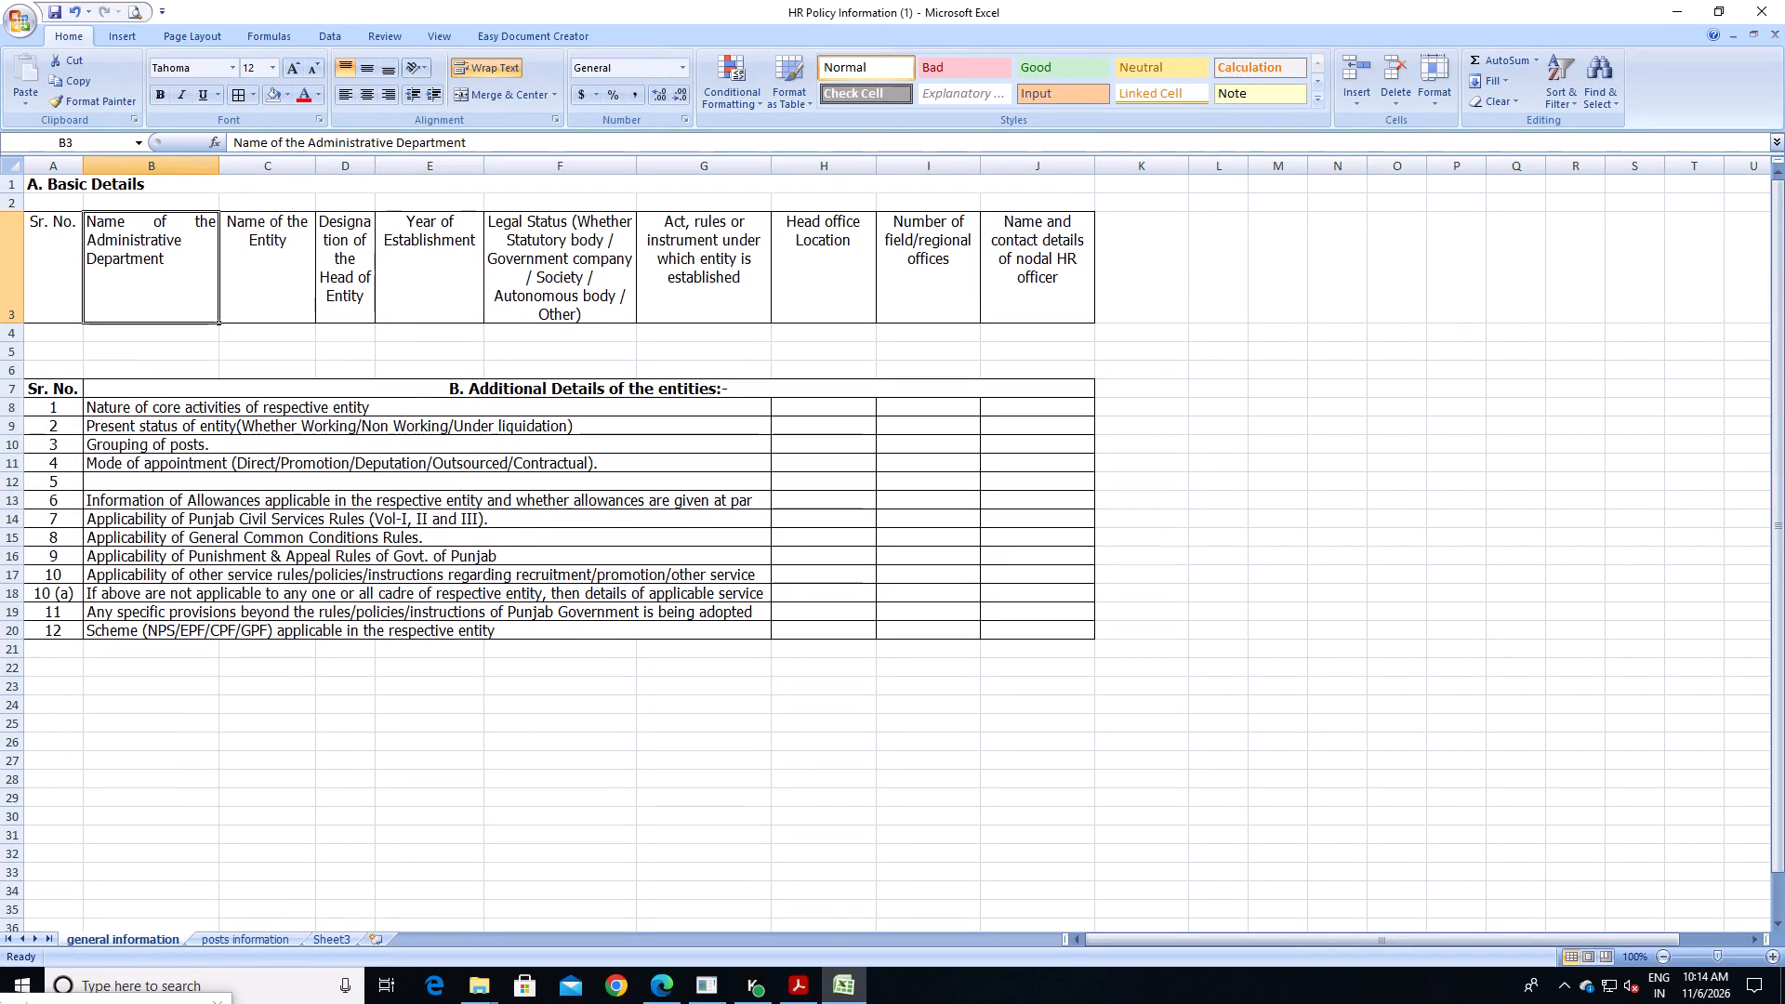
Copy the formatting of heading B3 to the remaining Basic Details headings, C3:J3, with Format Painter.
click(116, 98)
drag(271, 252, 980, 250)
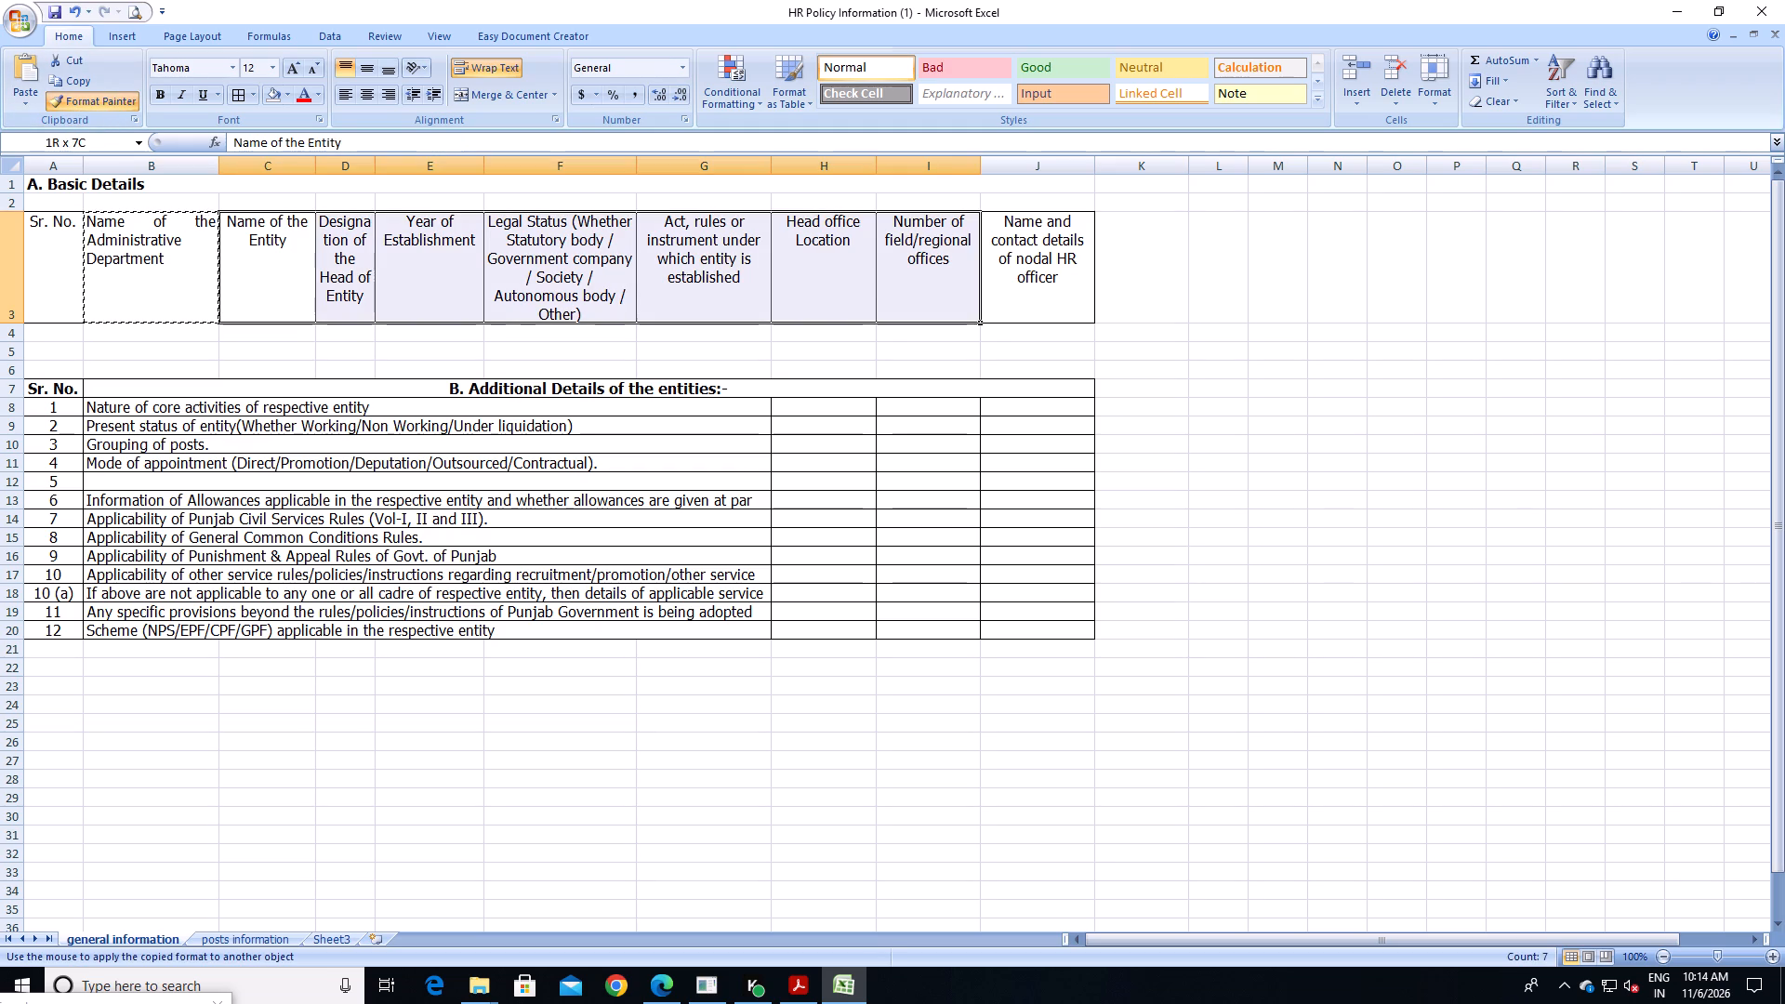
drag(980, 250, 1014, 250)
click(606, 303)
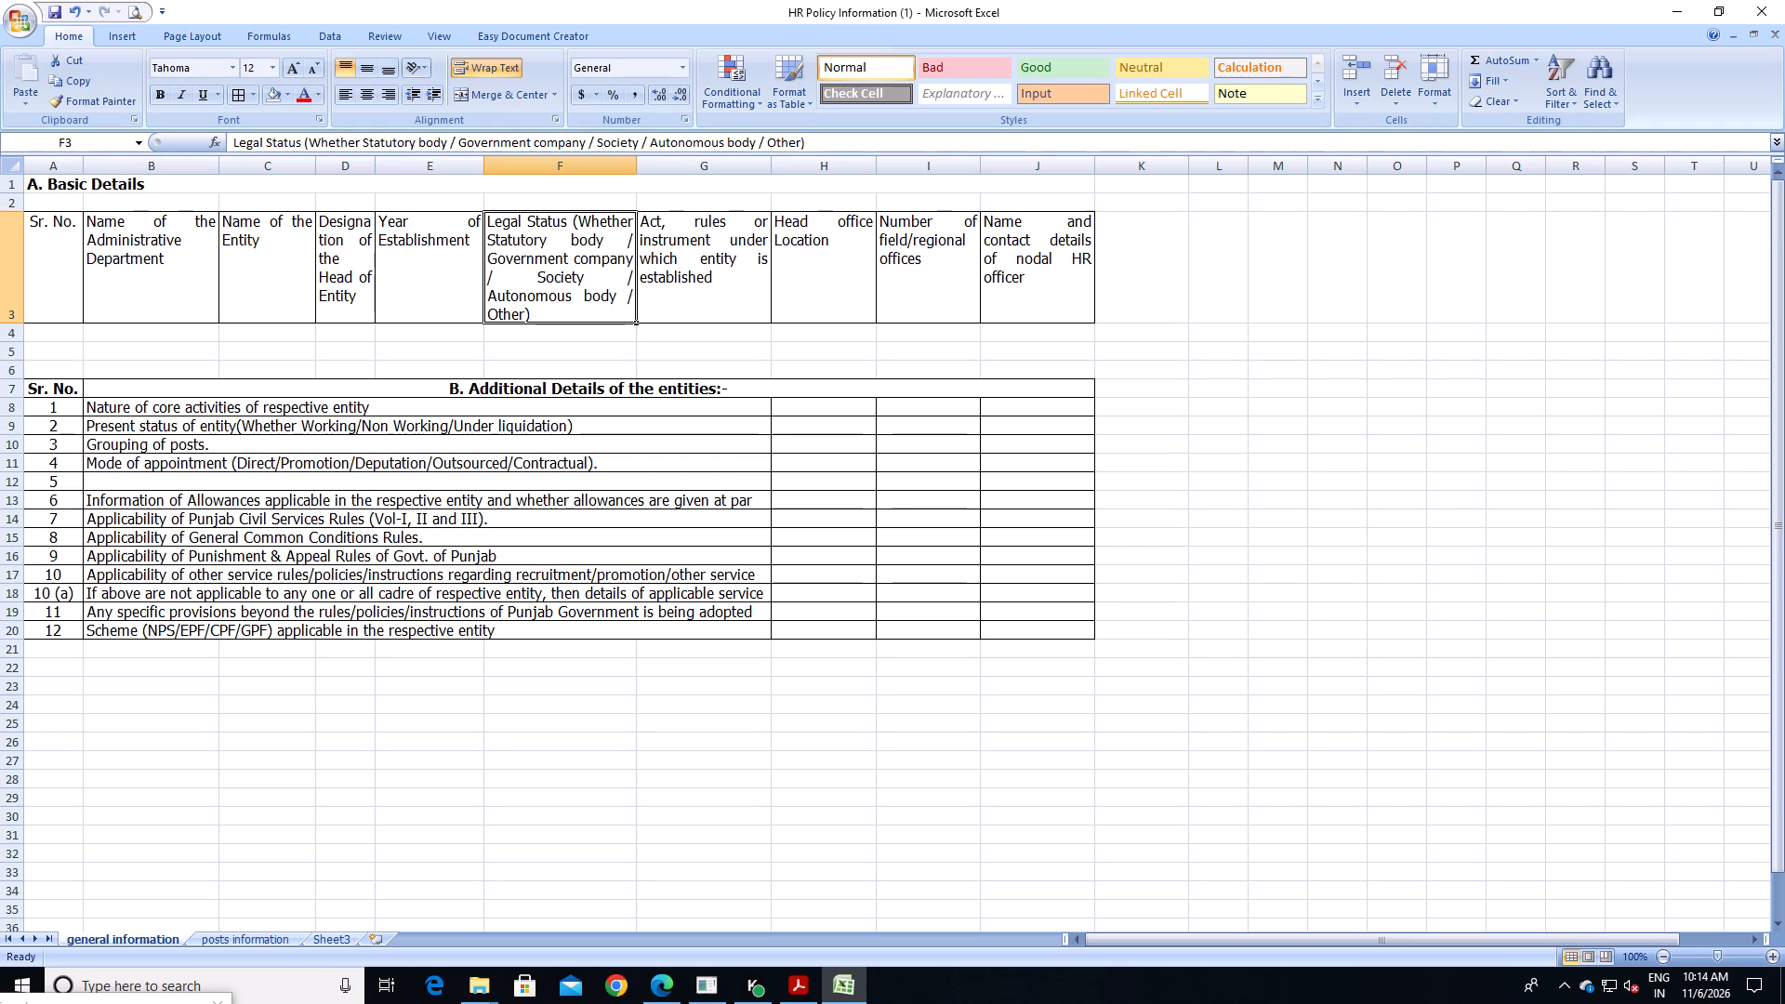
Apply all borders to the blank row under the Basic Details headings, A4:J4.
drag(39, 337, 957, 334)
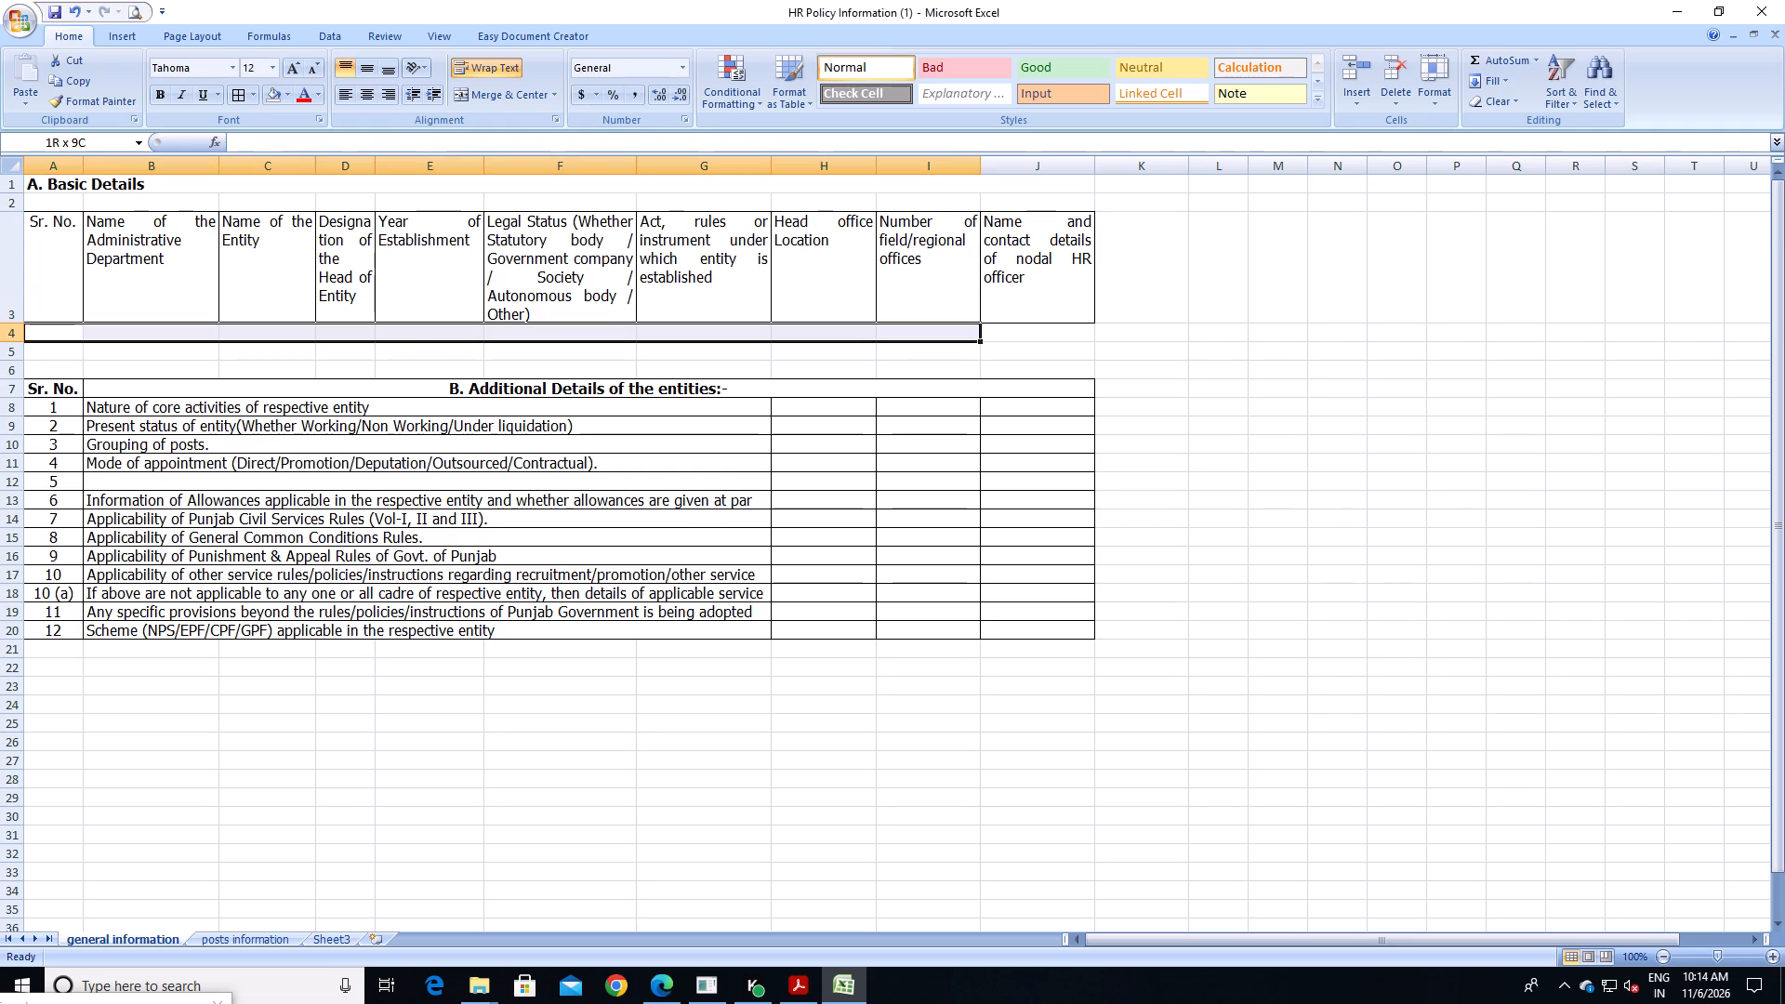
drag(957, 334, 1039, 334)
click(232, 91)
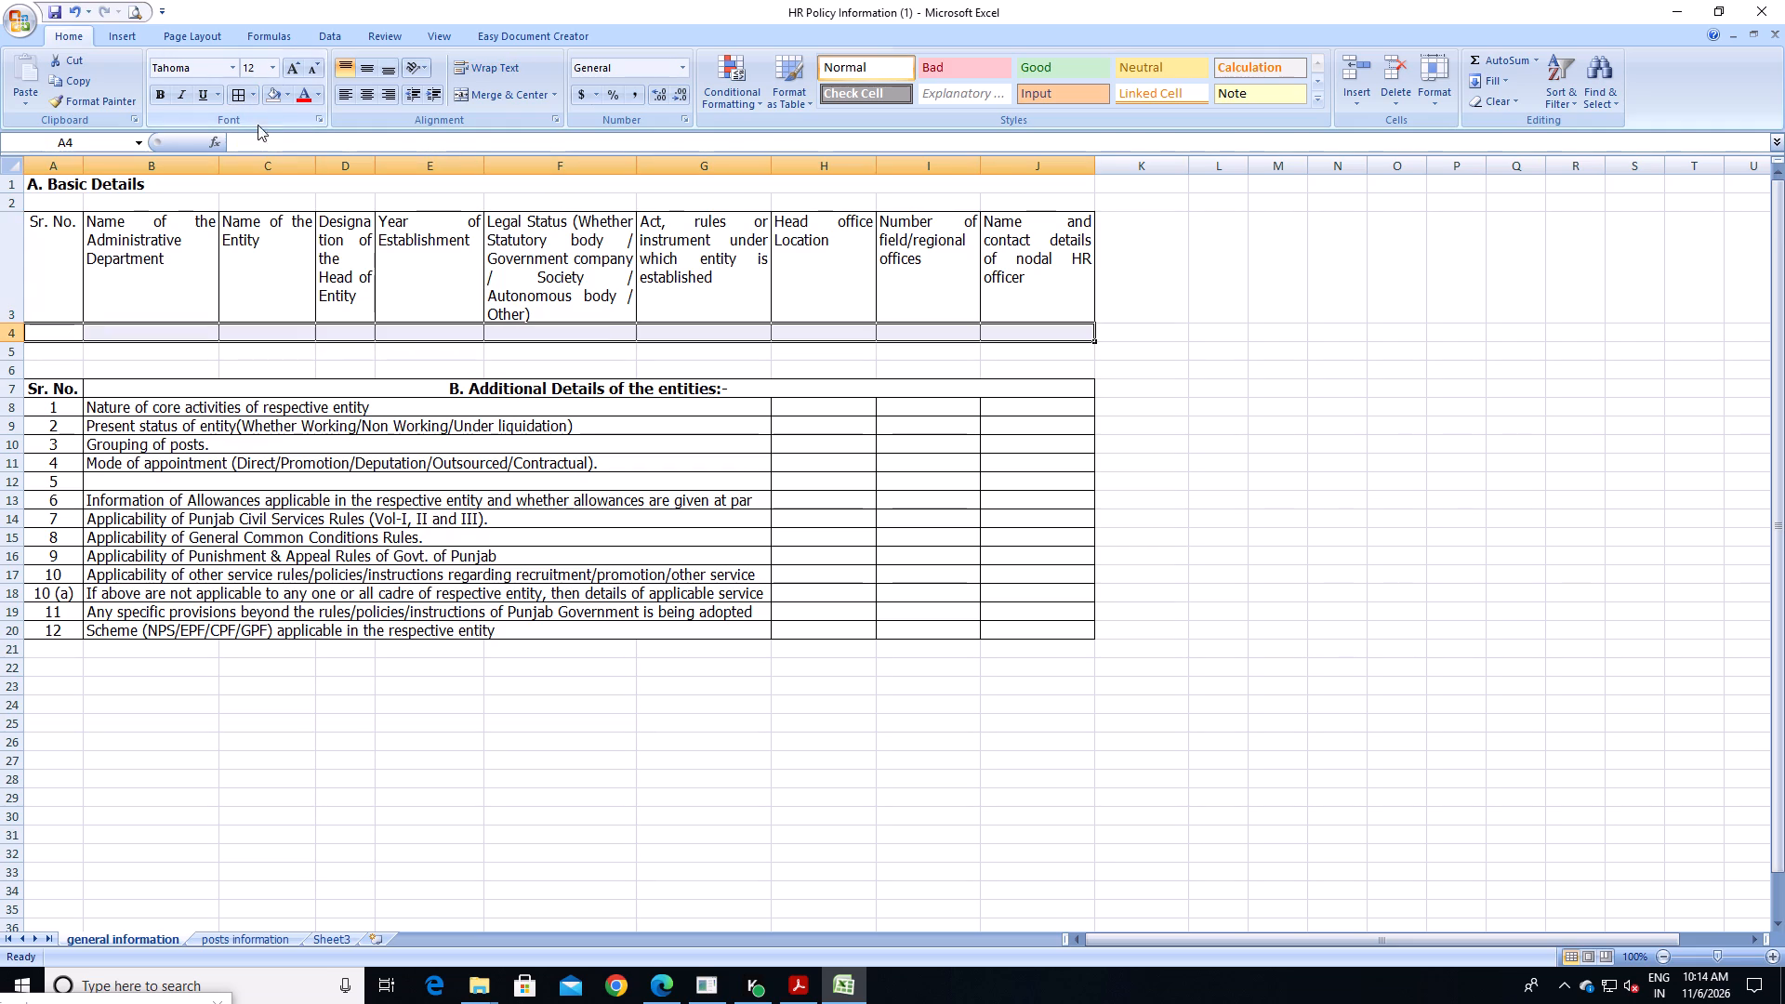
click(1412, 490)
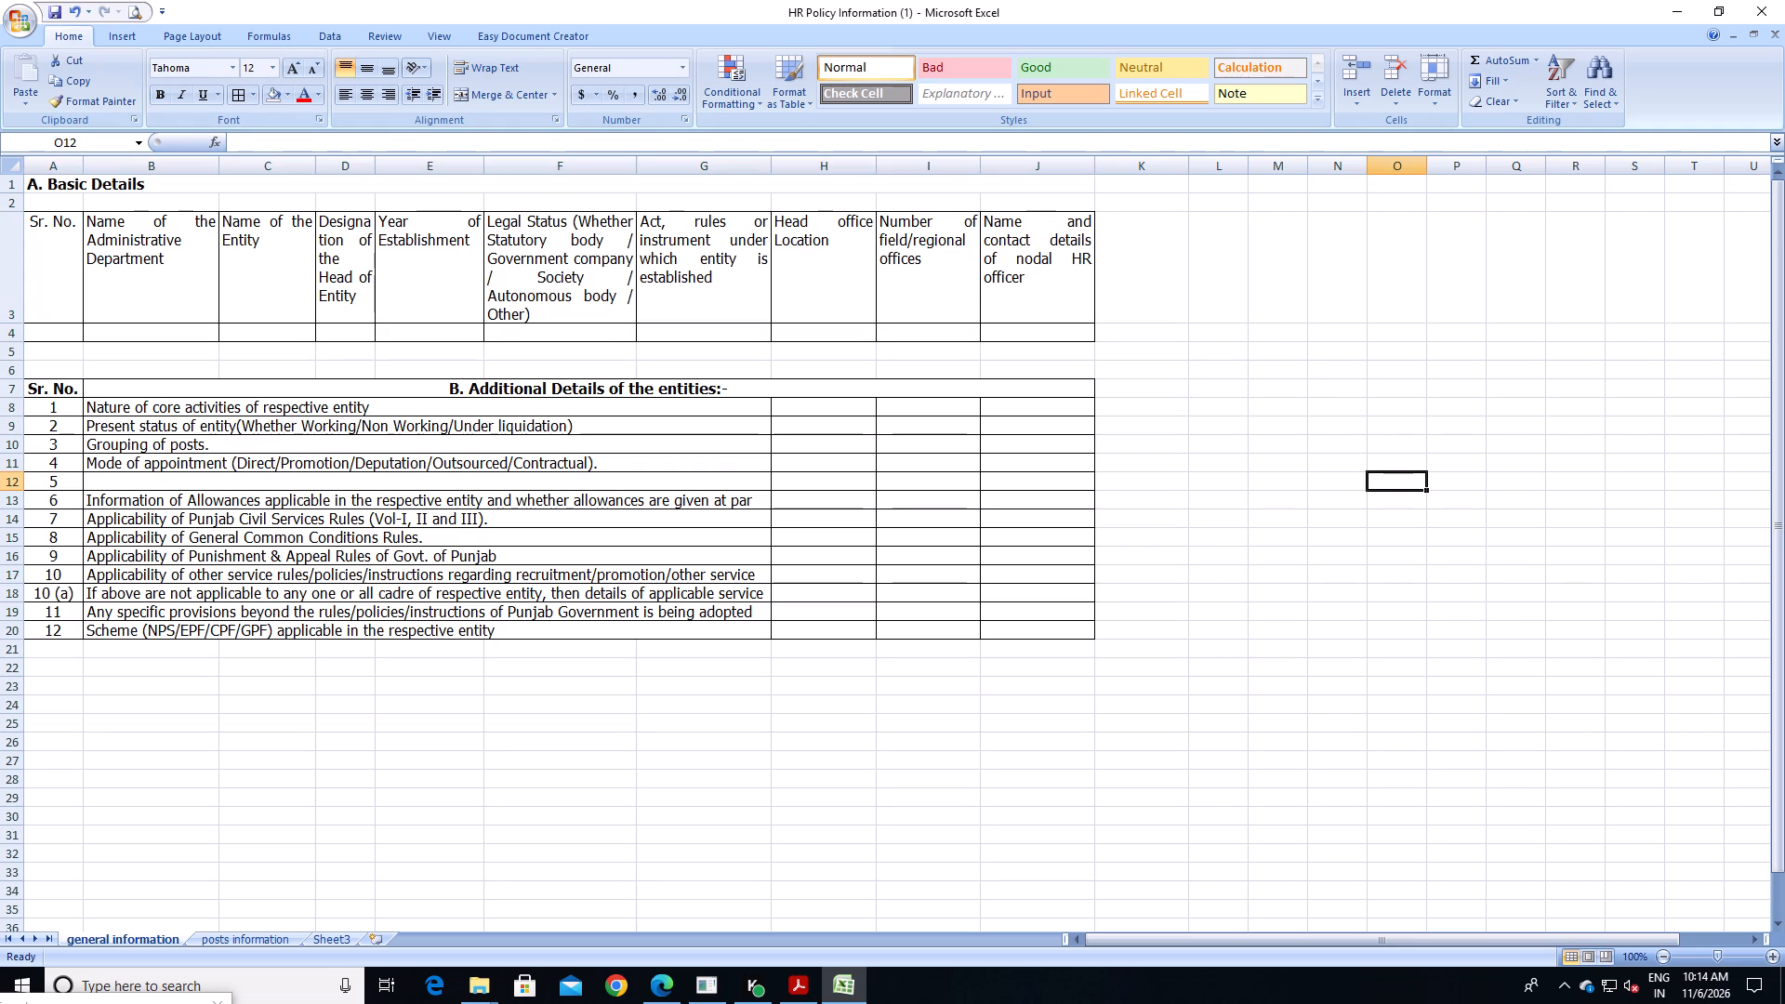
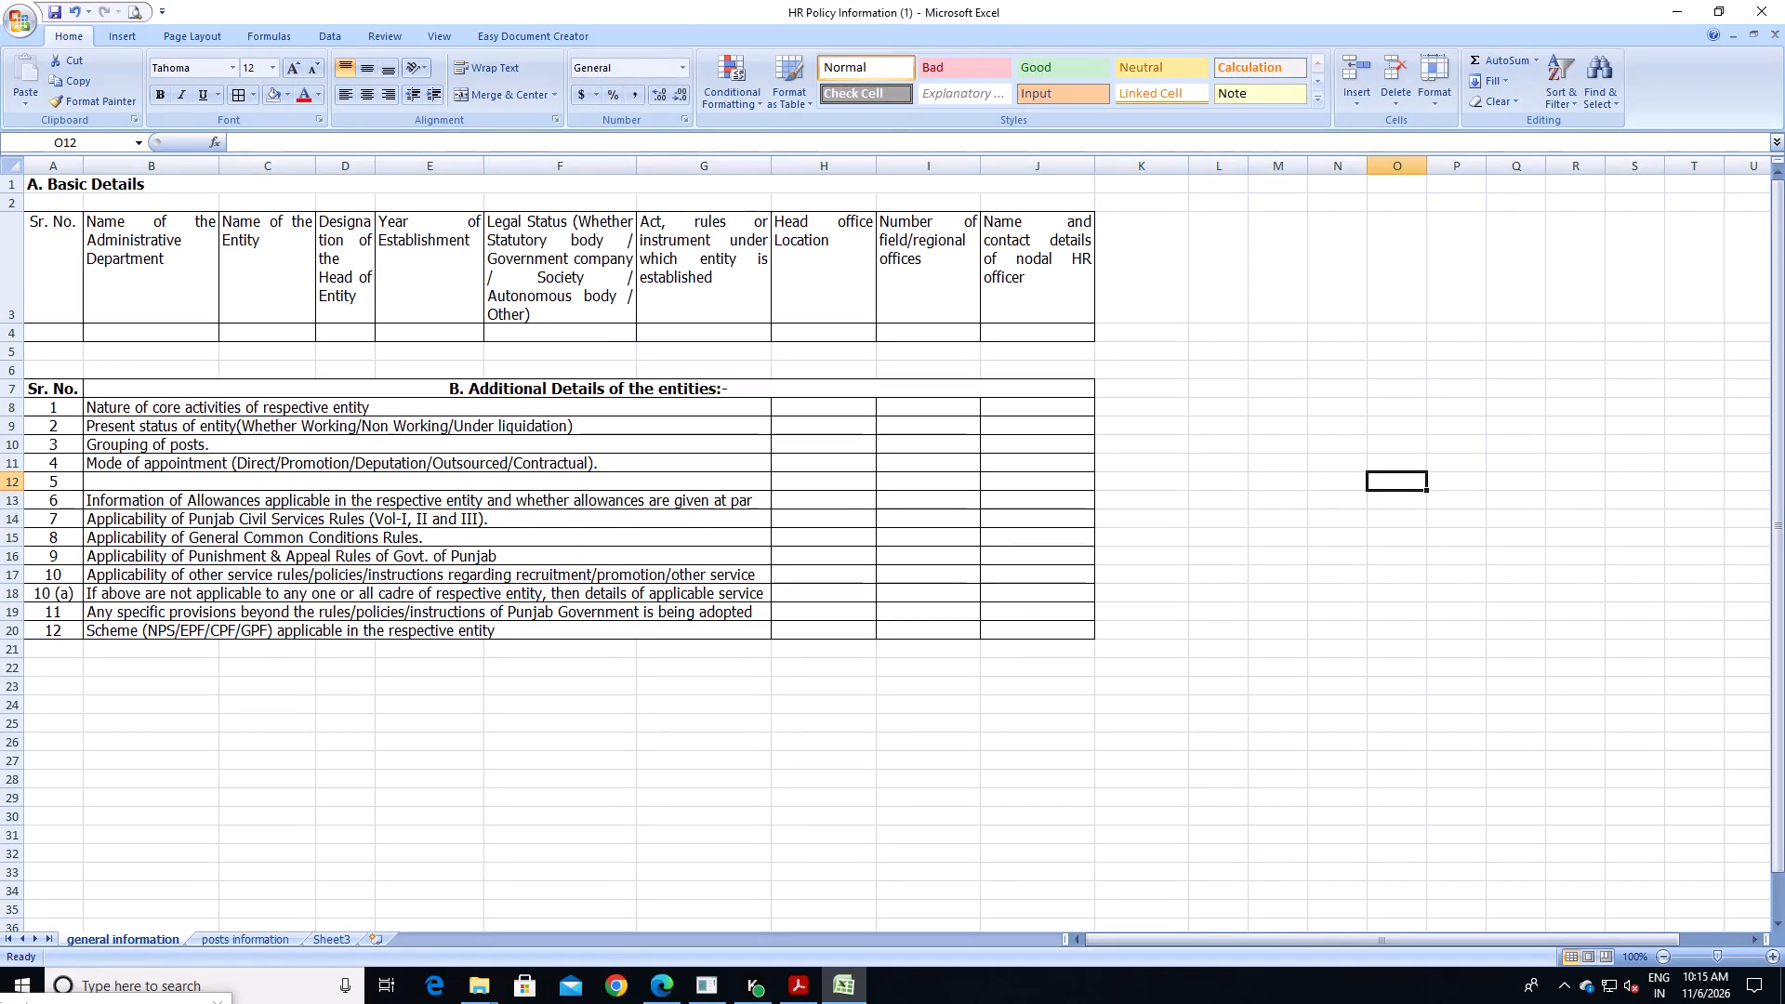
In Basic Details row 4, enter serial number 1 and "Department of Cooperation" as the administrative department.
click(68, 328)
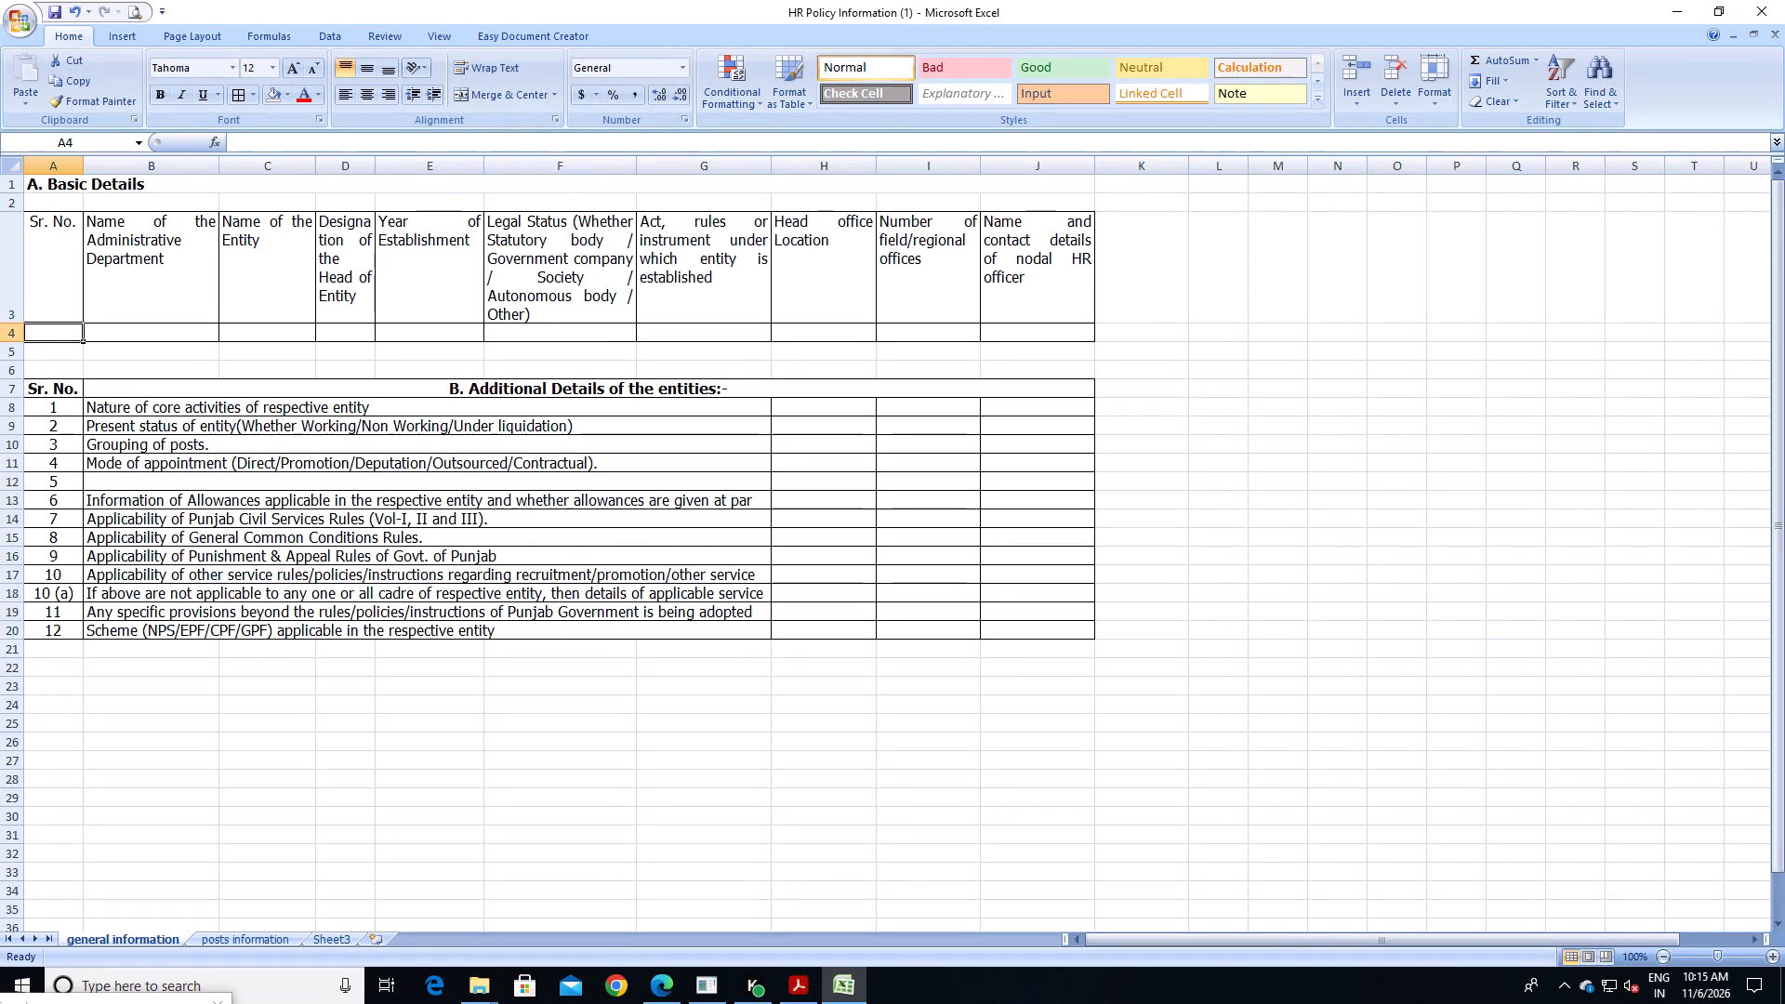
key(1)
key(Tab)
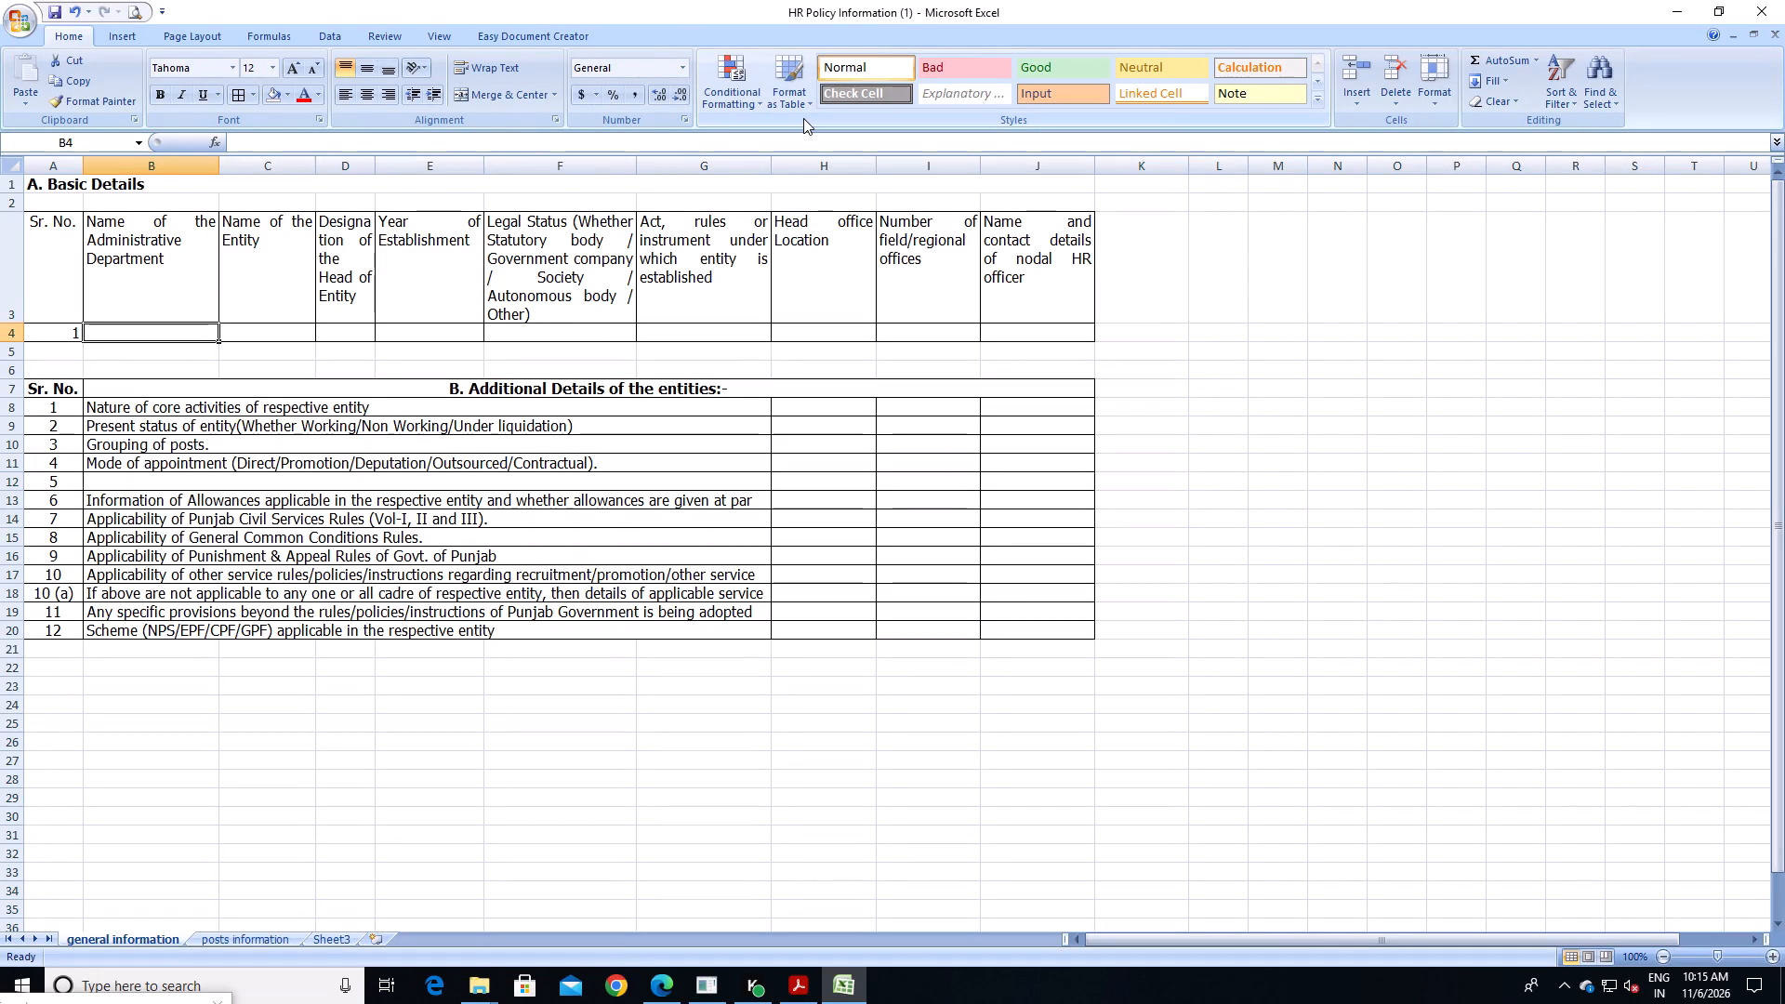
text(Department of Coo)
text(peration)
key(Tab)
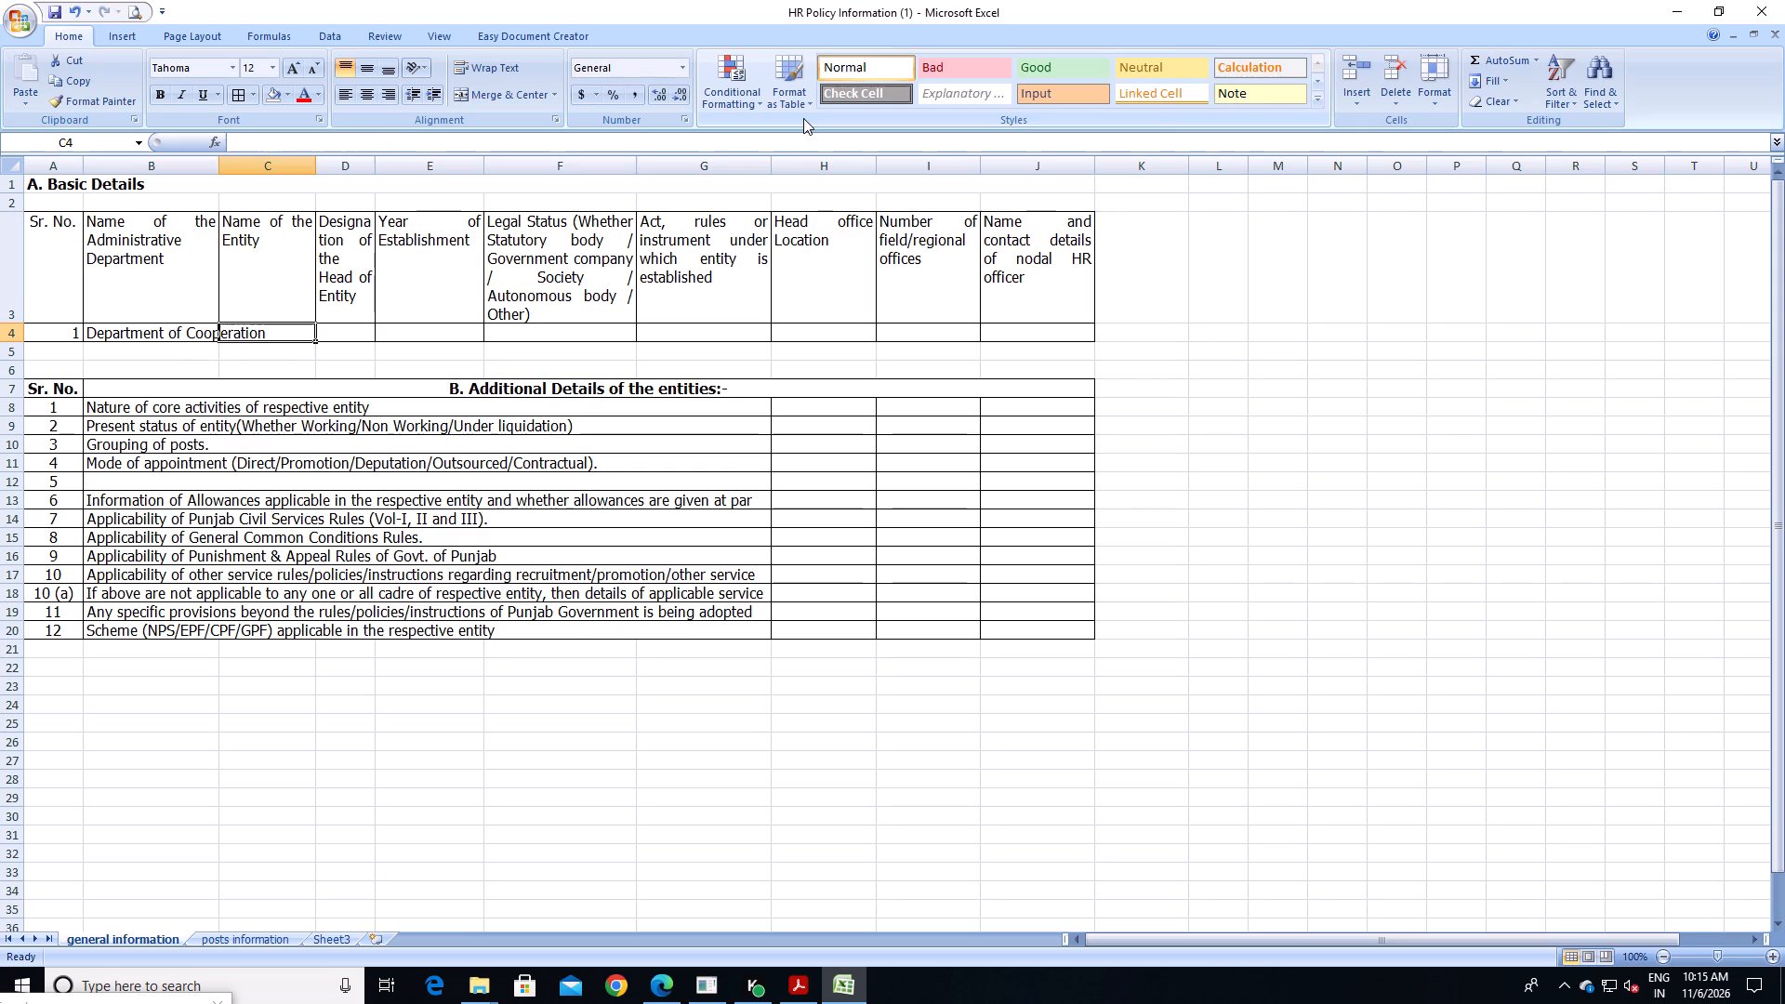
Enter "The Morinda Cooperative Sugar Mills Limited, Morinda" as the entity name in C4 and "General Manager" as the head's designation in D4.
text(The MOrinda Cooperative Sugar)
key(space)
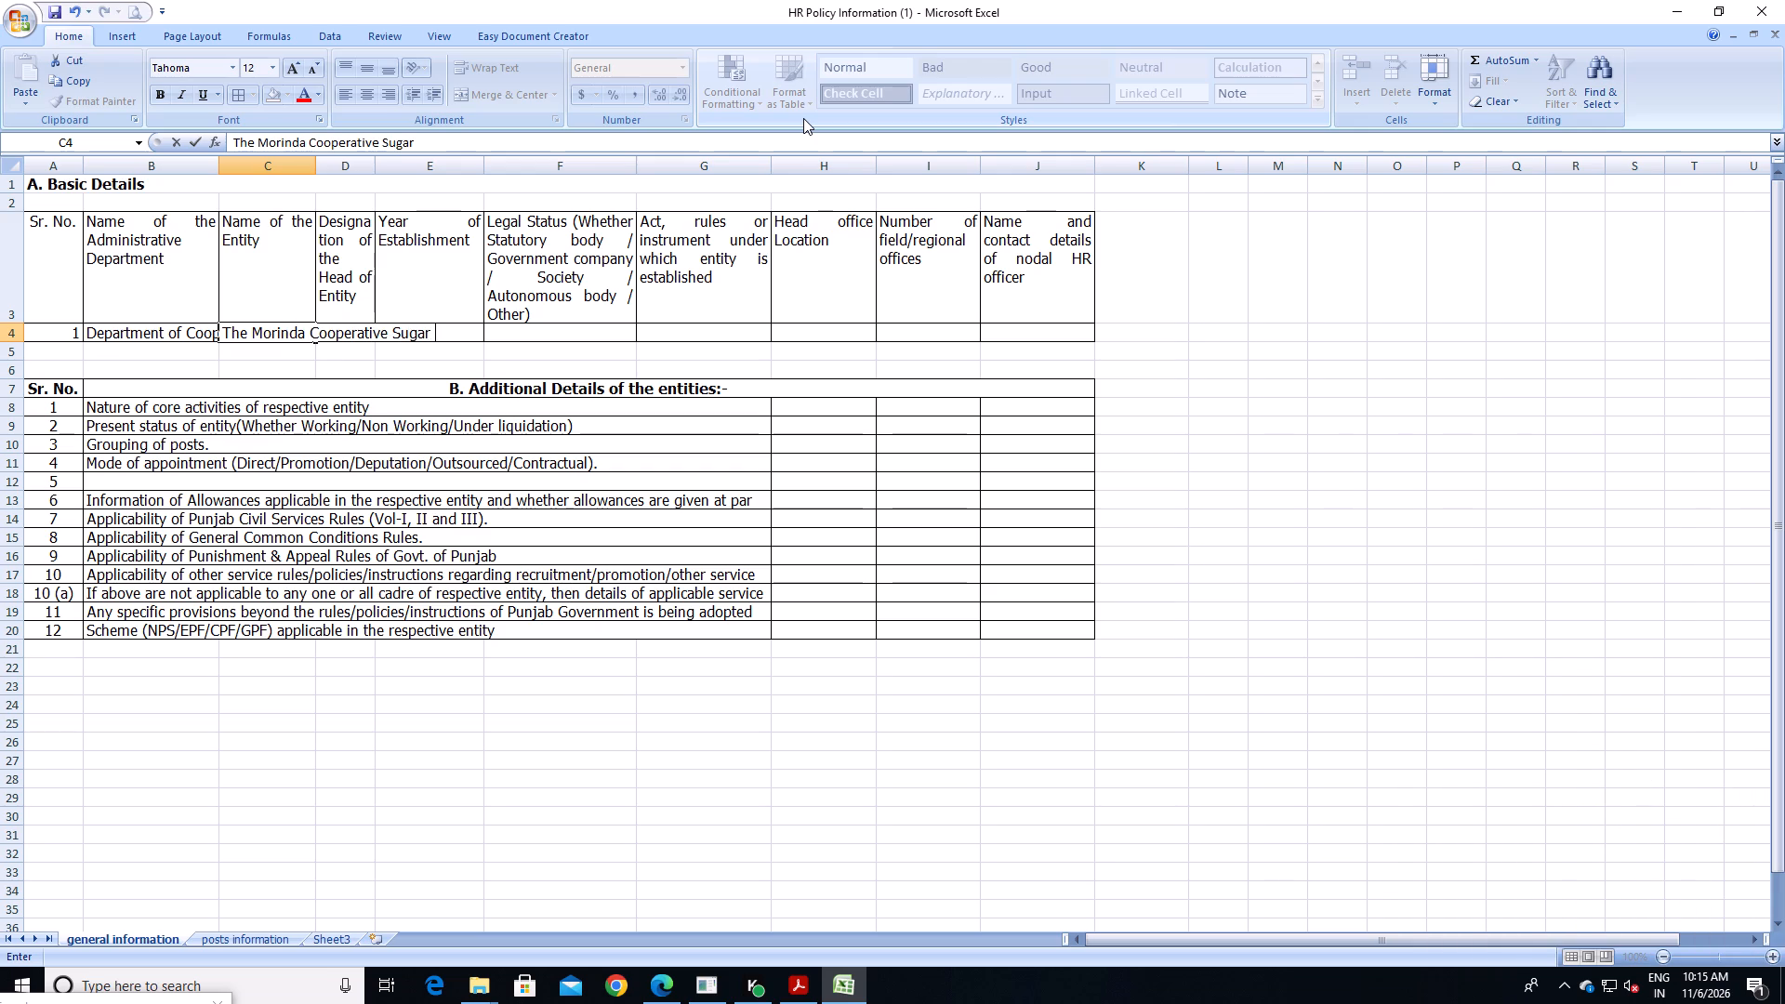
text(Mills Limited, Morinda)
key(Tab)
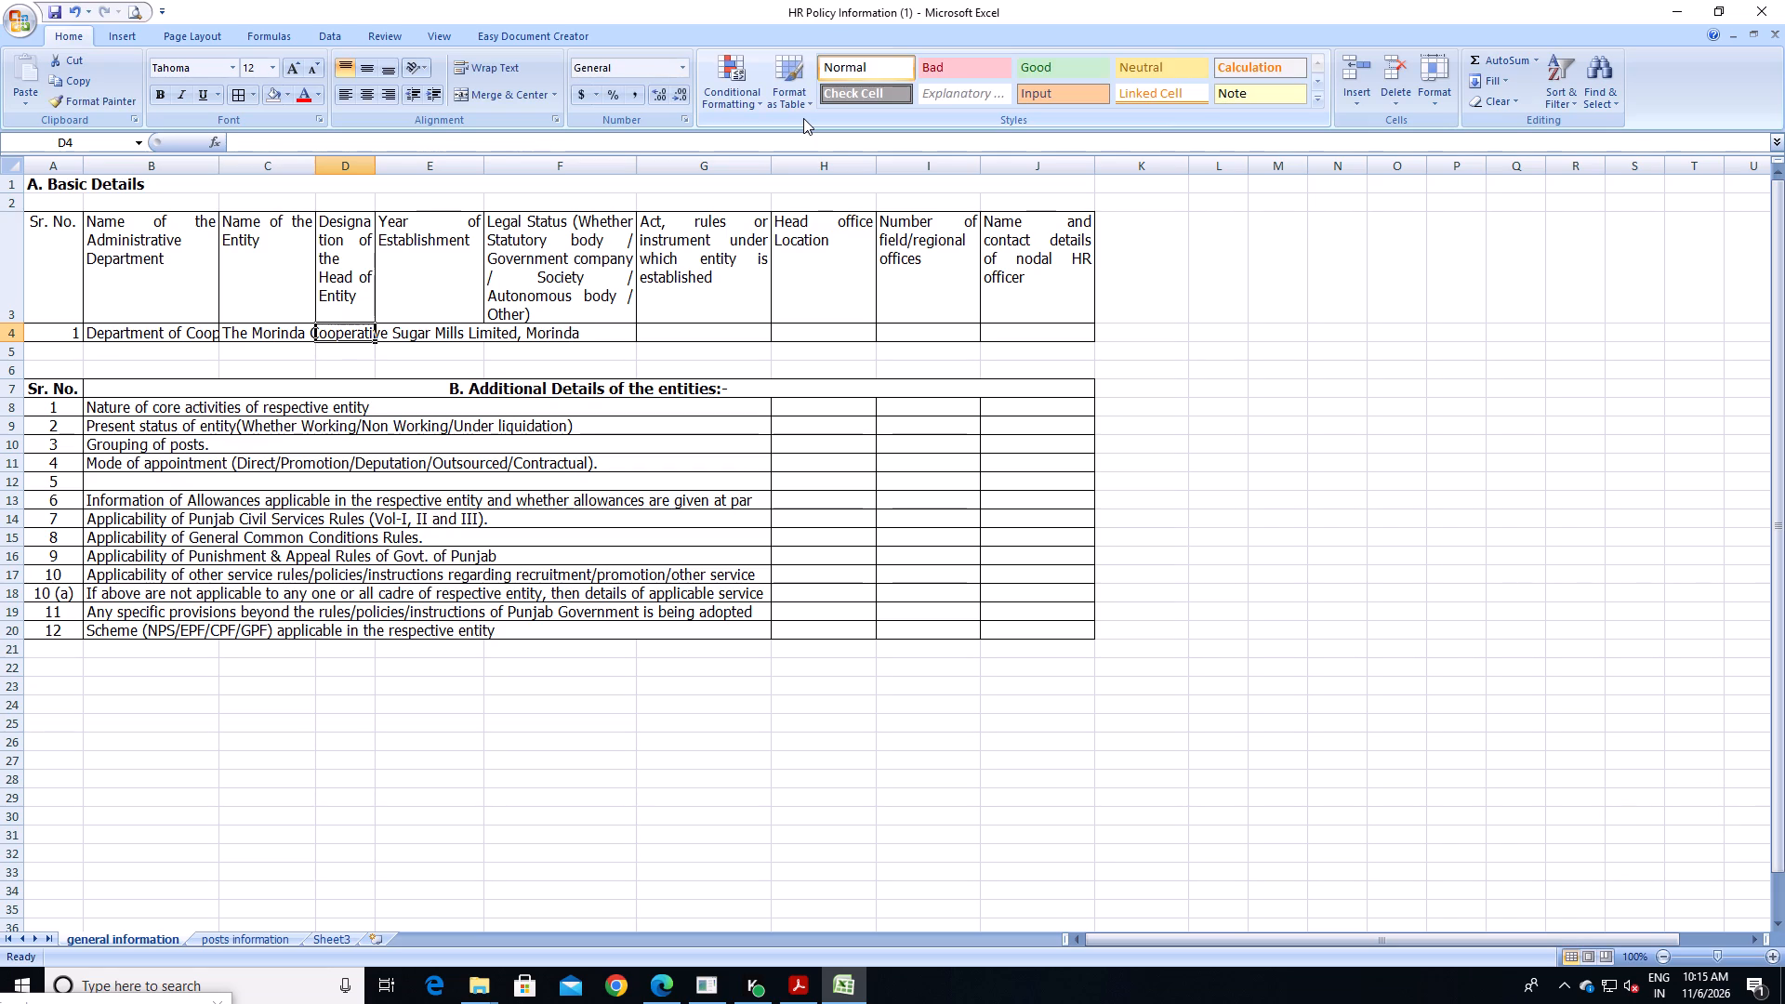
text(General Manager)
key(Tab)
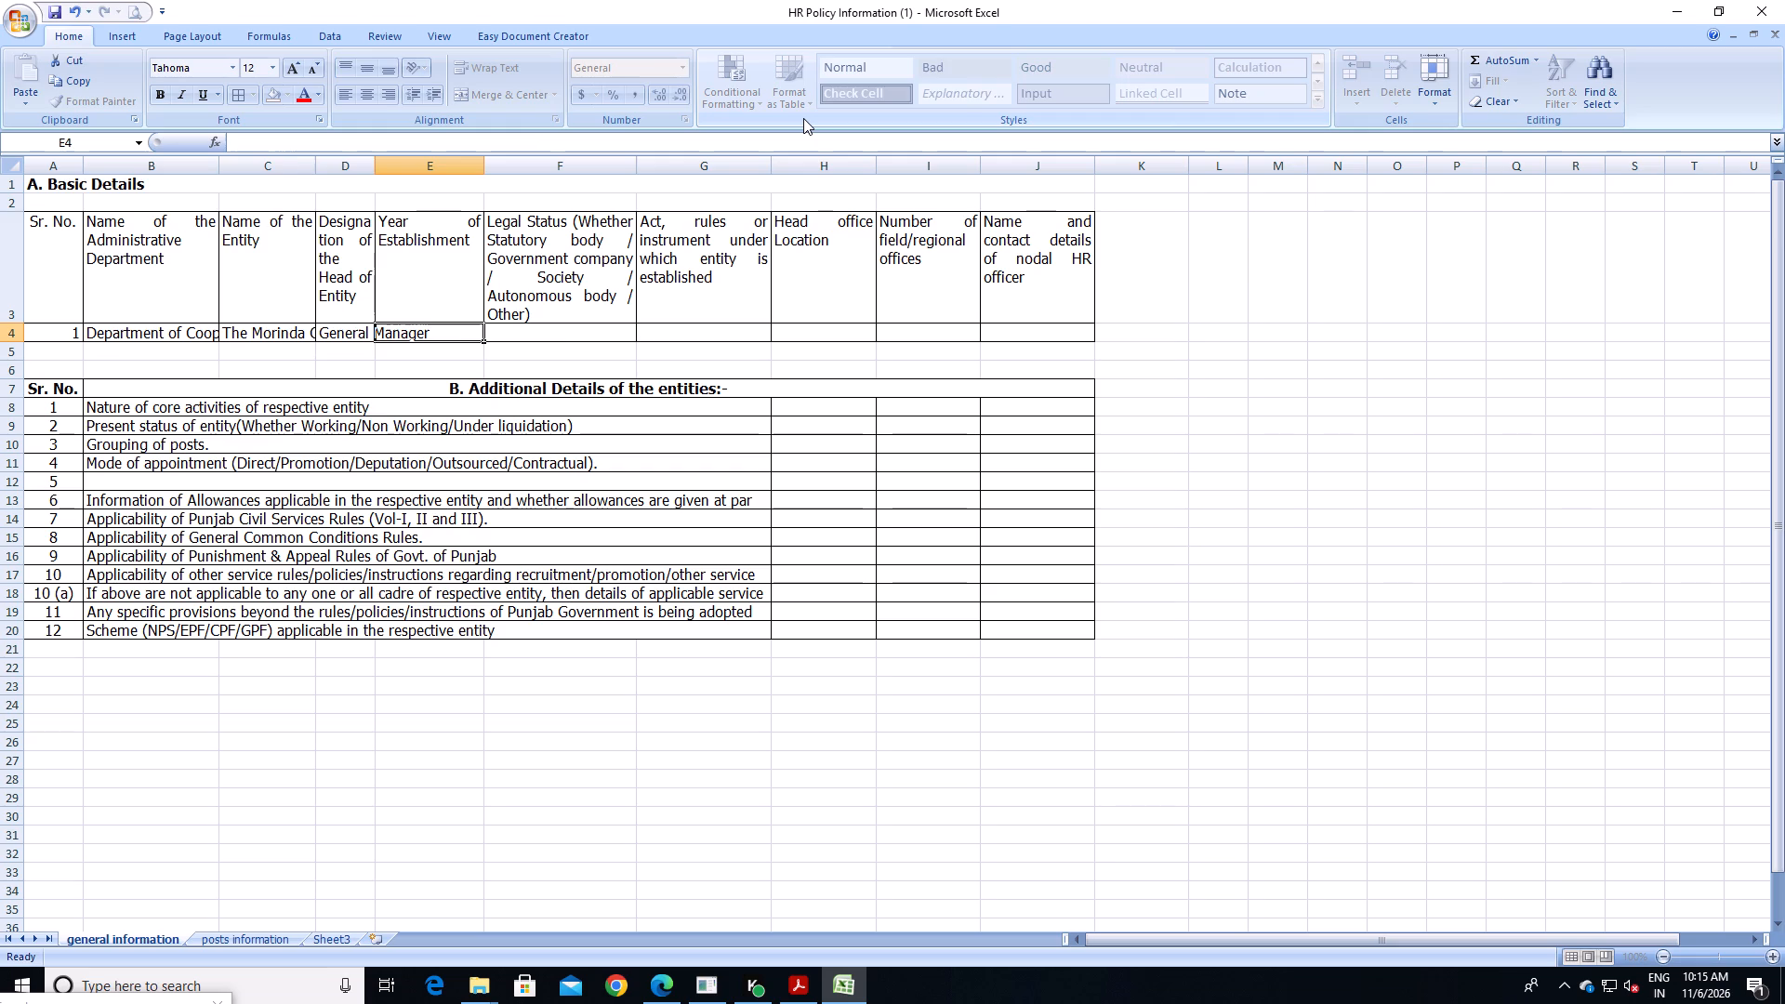
Enter 10.04.1956 under Year of Establishment in E4 and "Society" as the legal status in F4.
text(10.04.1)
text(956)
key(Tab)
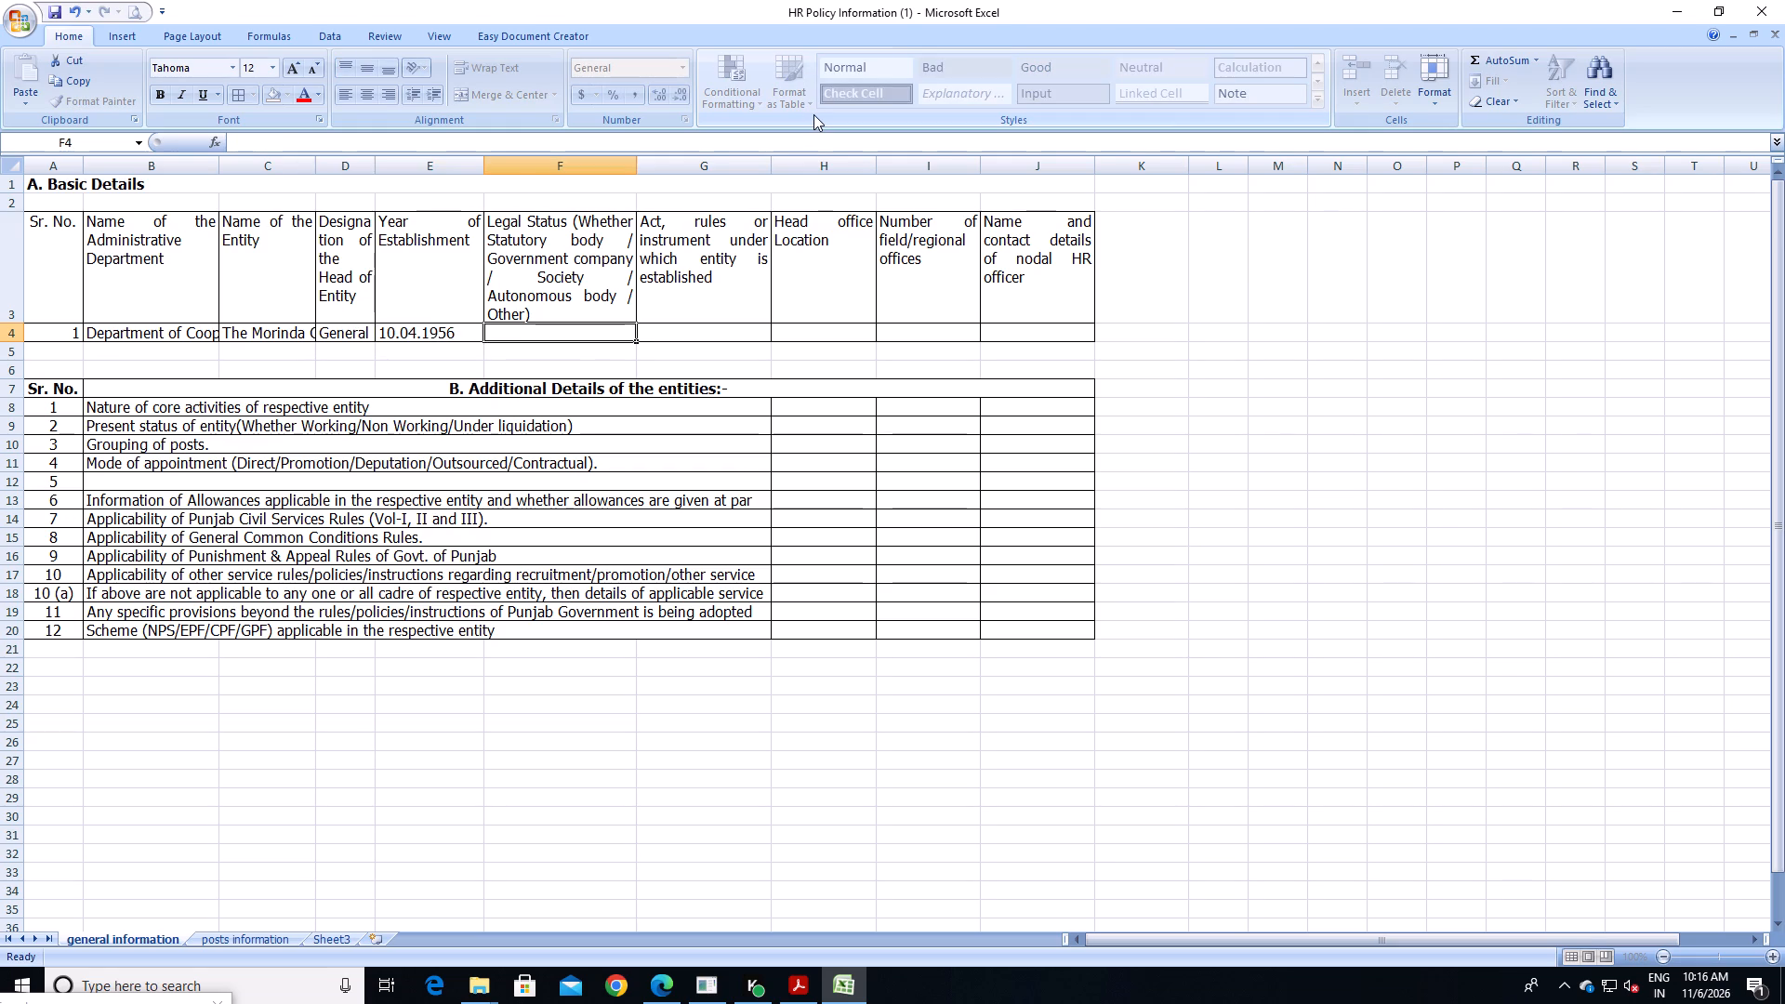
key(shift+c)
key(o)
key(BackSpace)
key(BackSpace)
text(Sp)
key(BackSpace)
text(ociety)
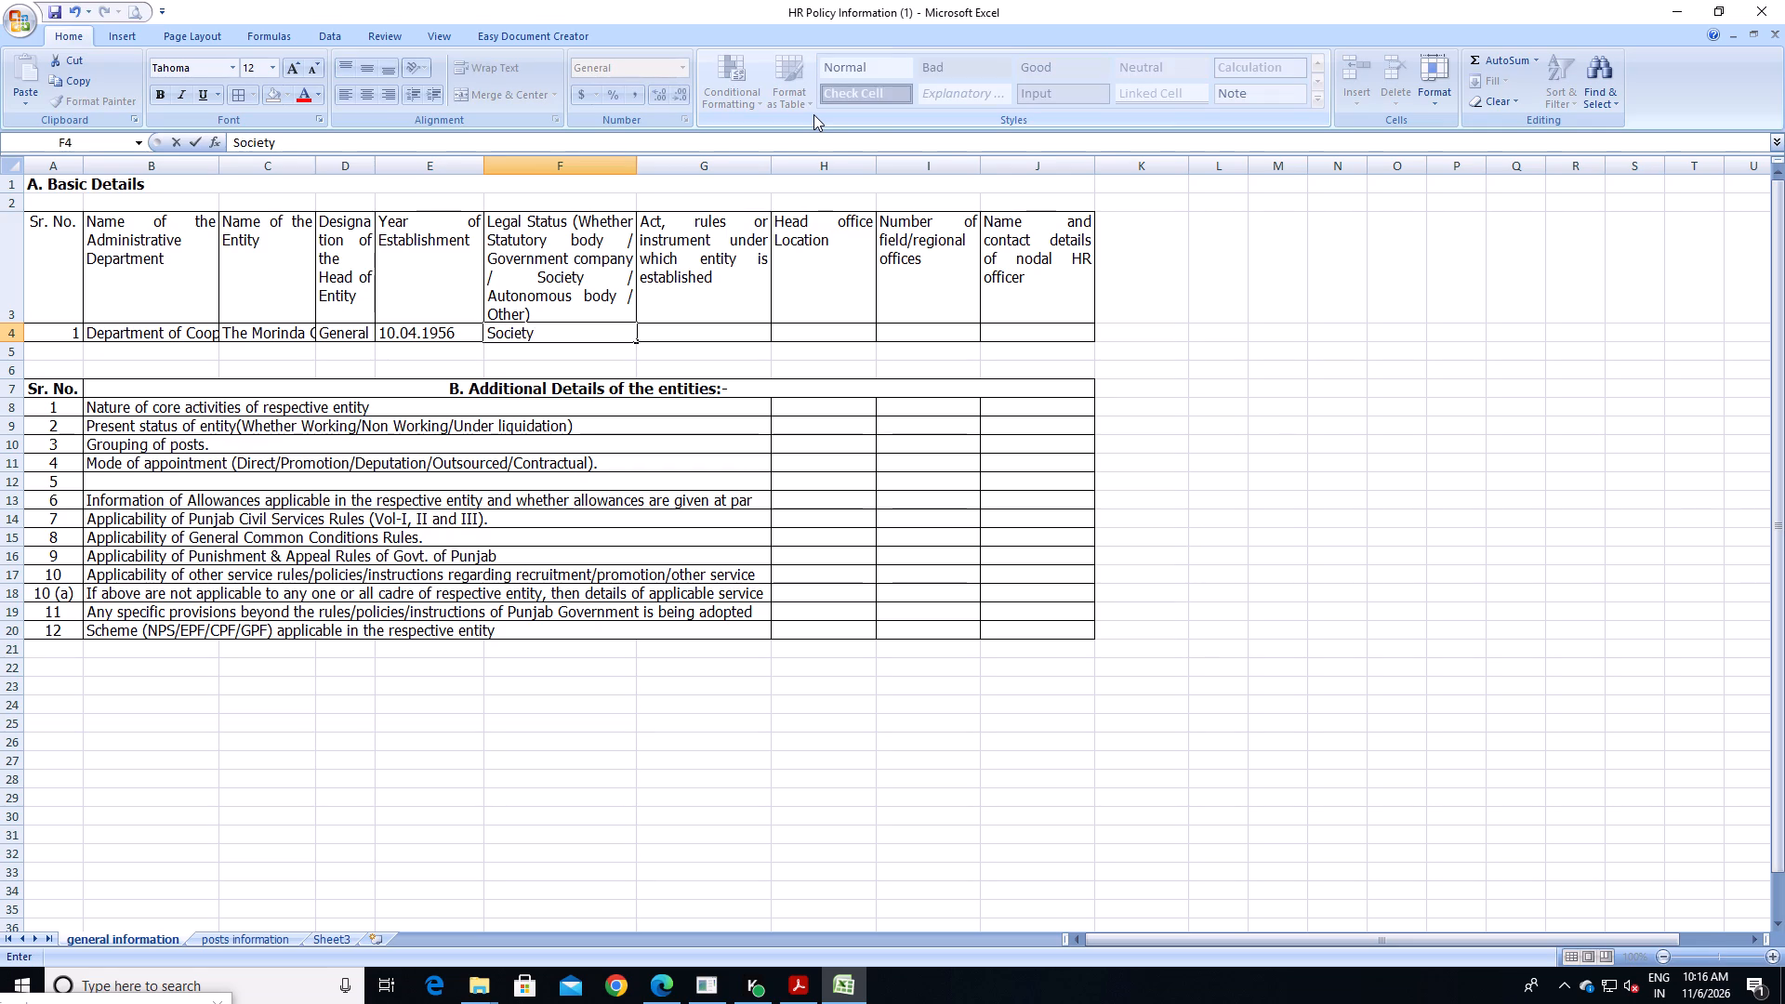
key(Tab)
Enter "Registrar, Cooperative Socities, Punjab" in G4 under the act, rules or instrument heading.
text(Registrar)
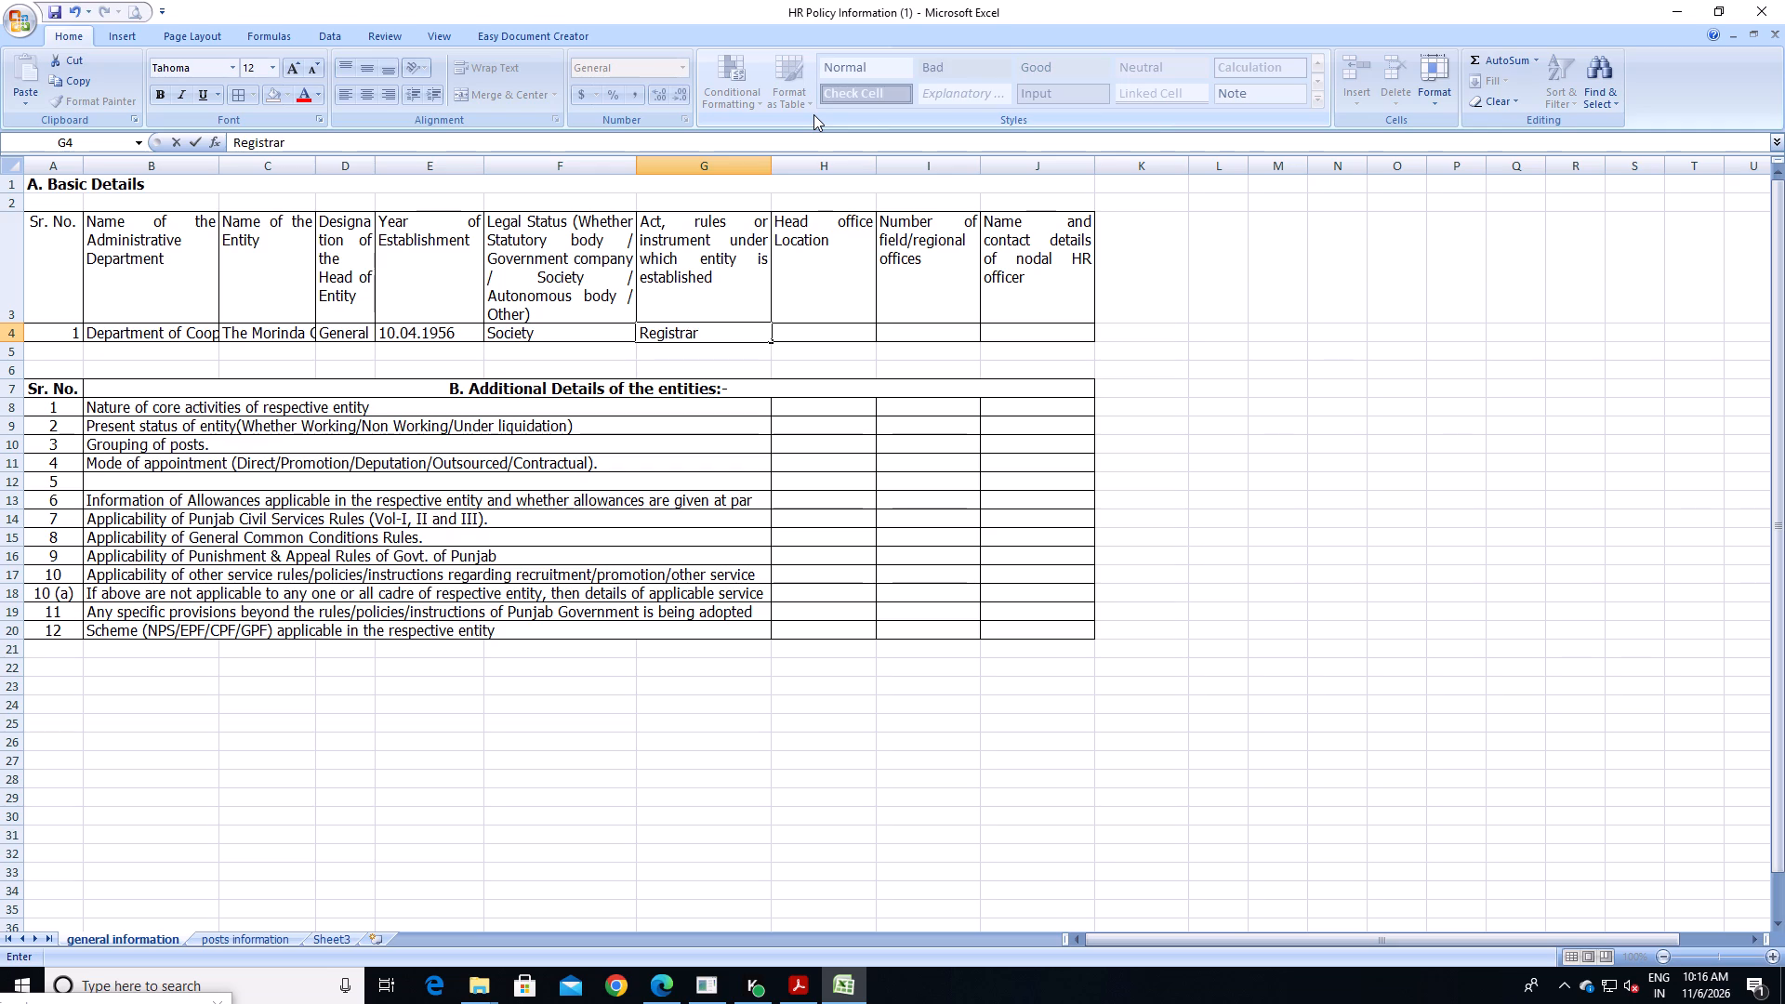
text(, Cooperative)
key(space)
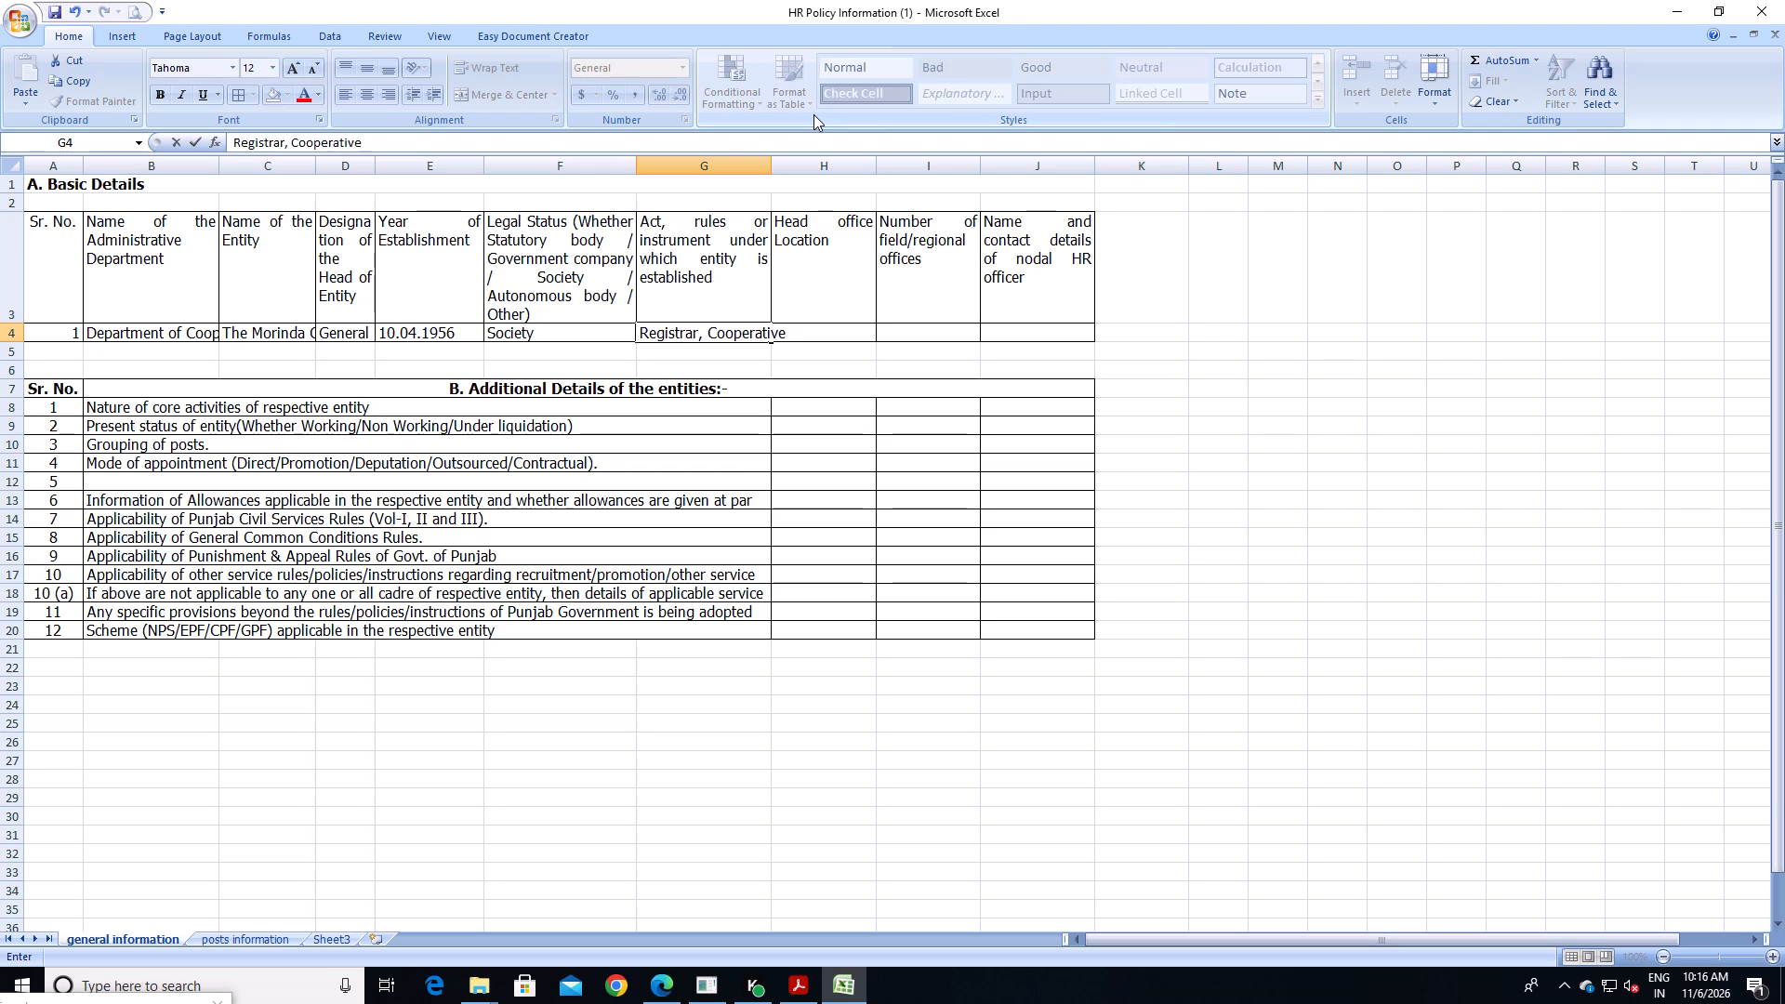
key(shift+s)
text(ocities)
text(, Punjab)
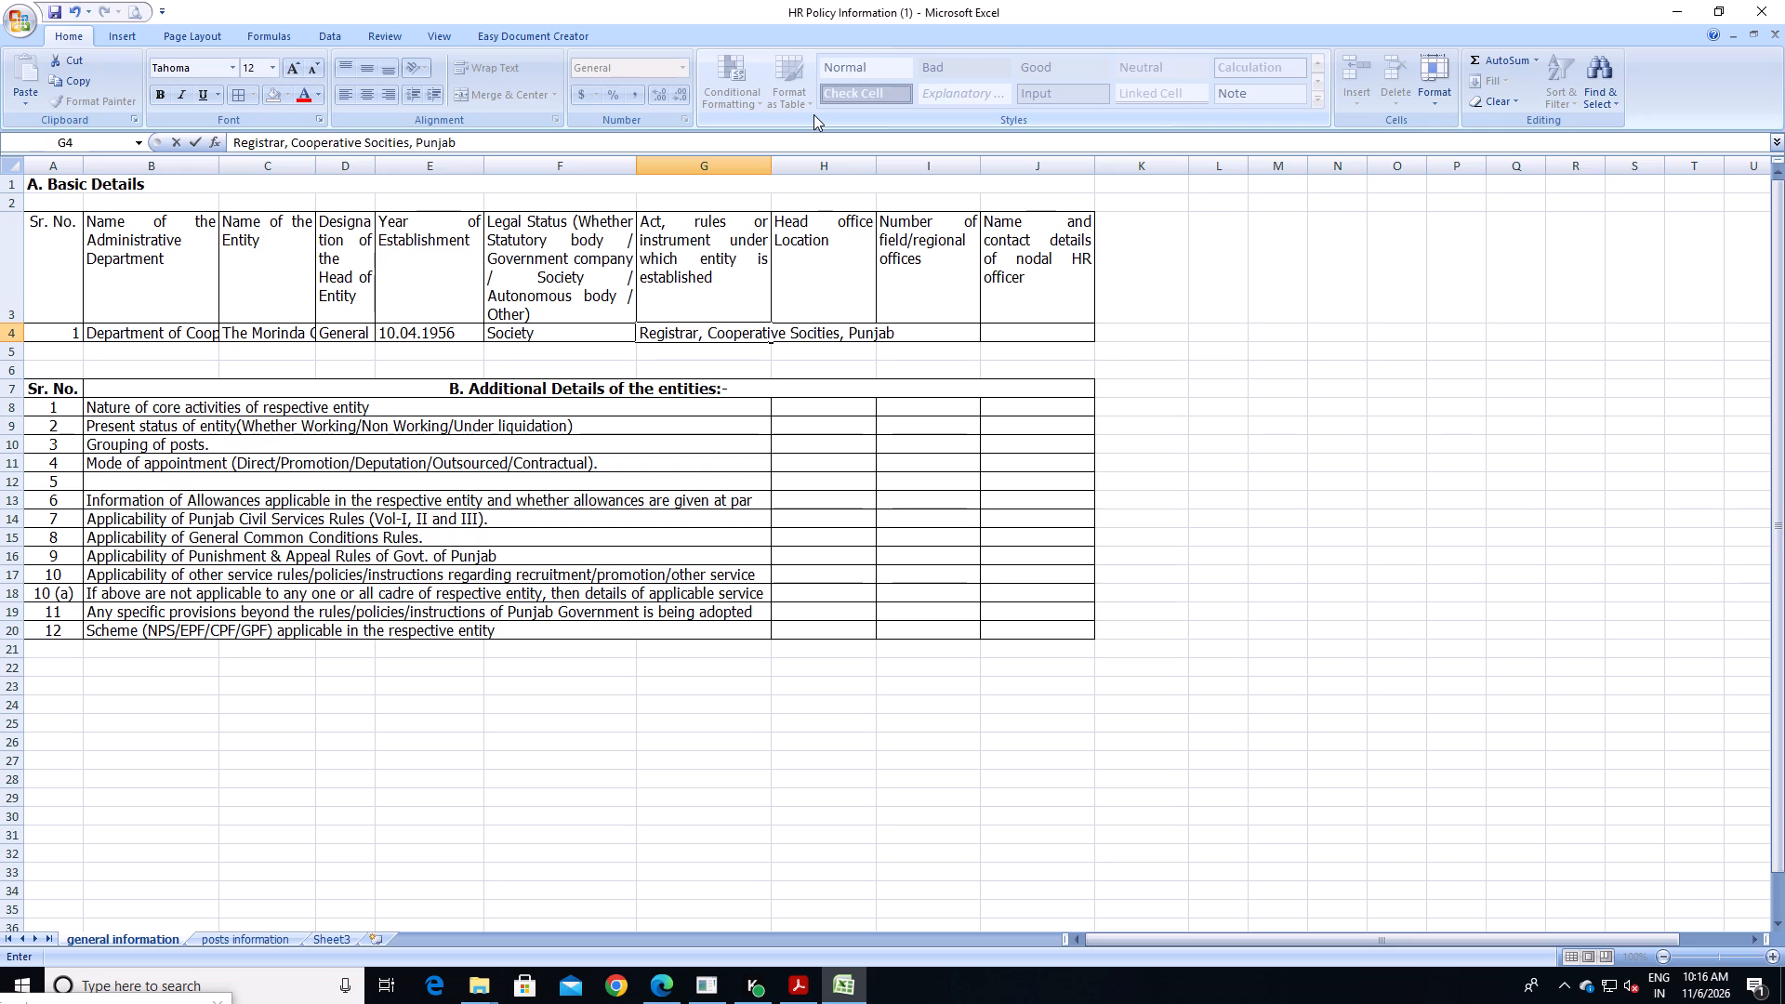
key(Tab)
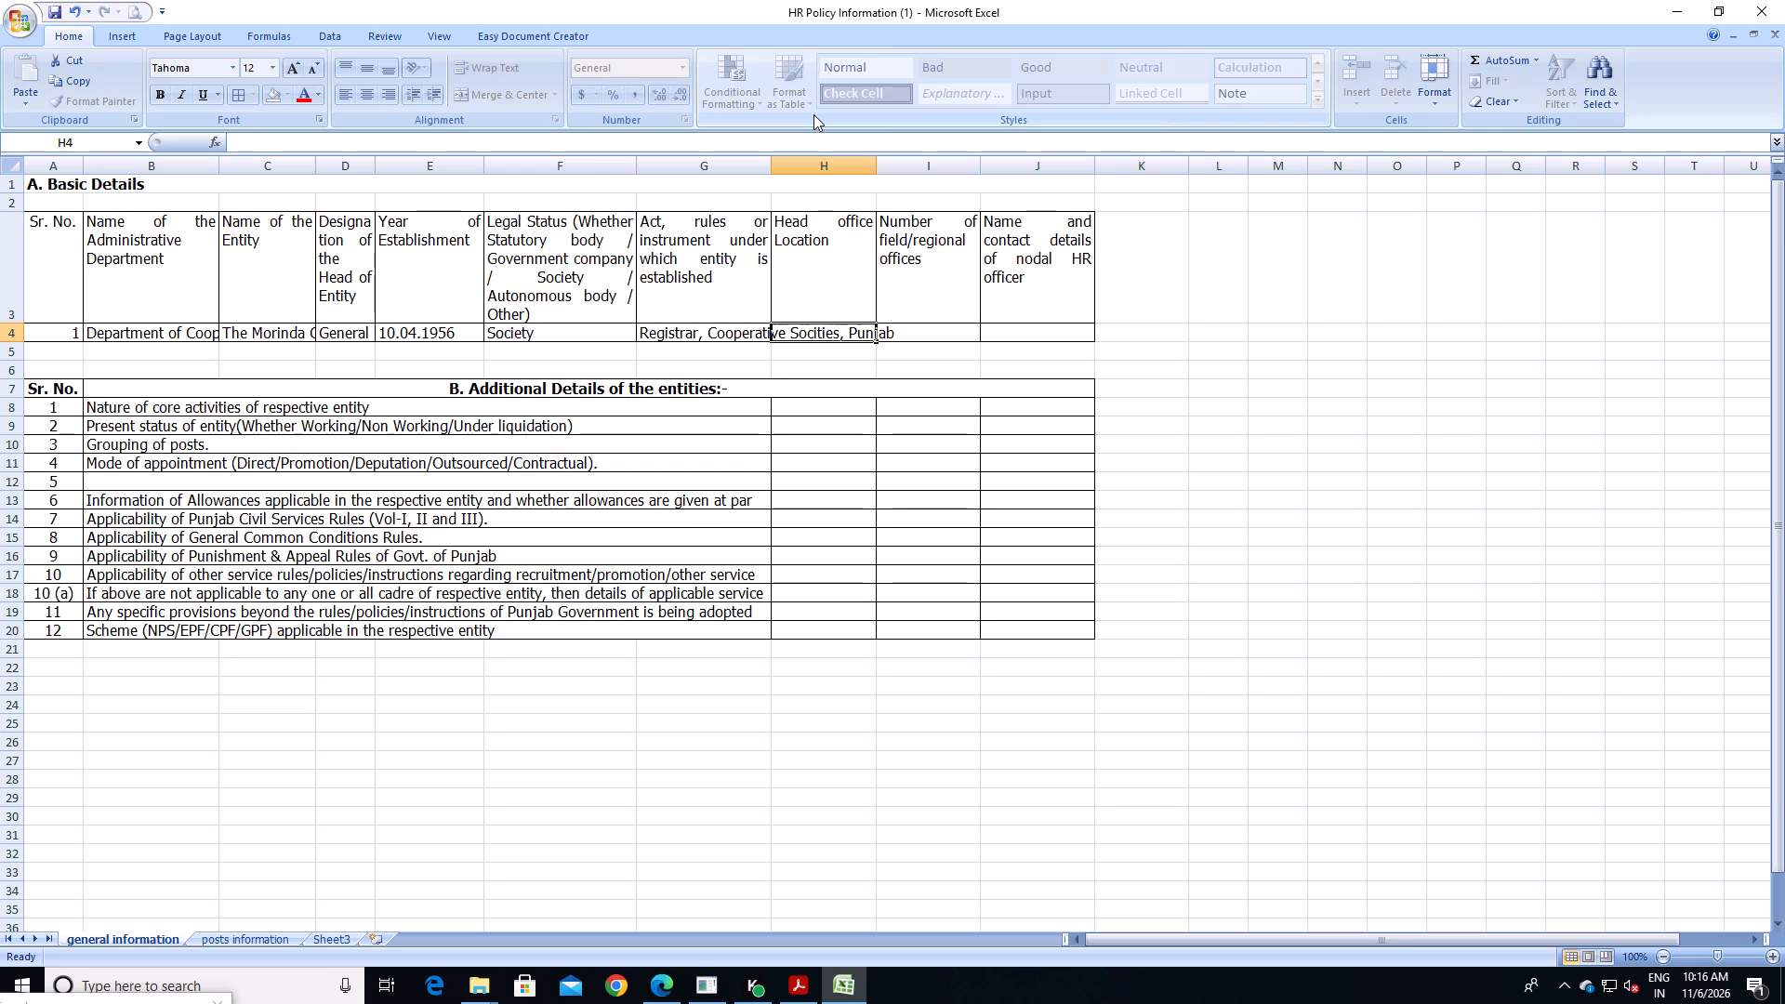
Enter "Ropar-Kainaur Road, Morinda" as the head office location in H4.
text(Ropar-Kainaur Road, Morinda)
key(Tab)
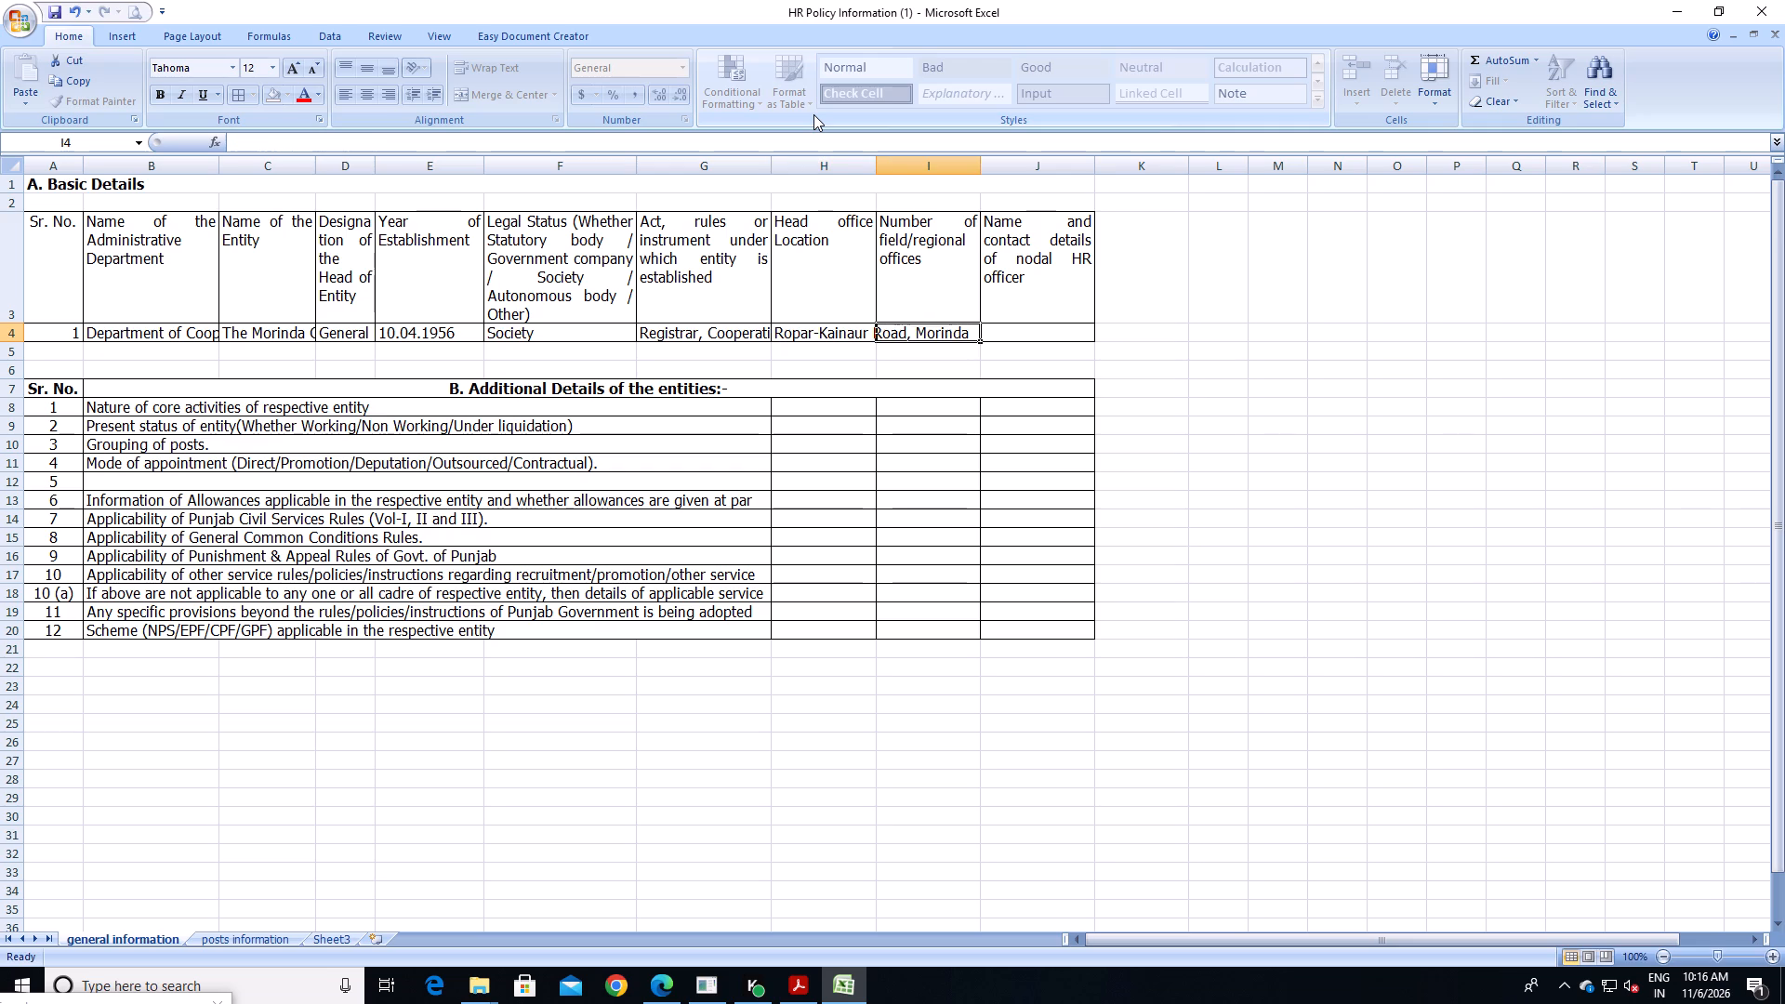
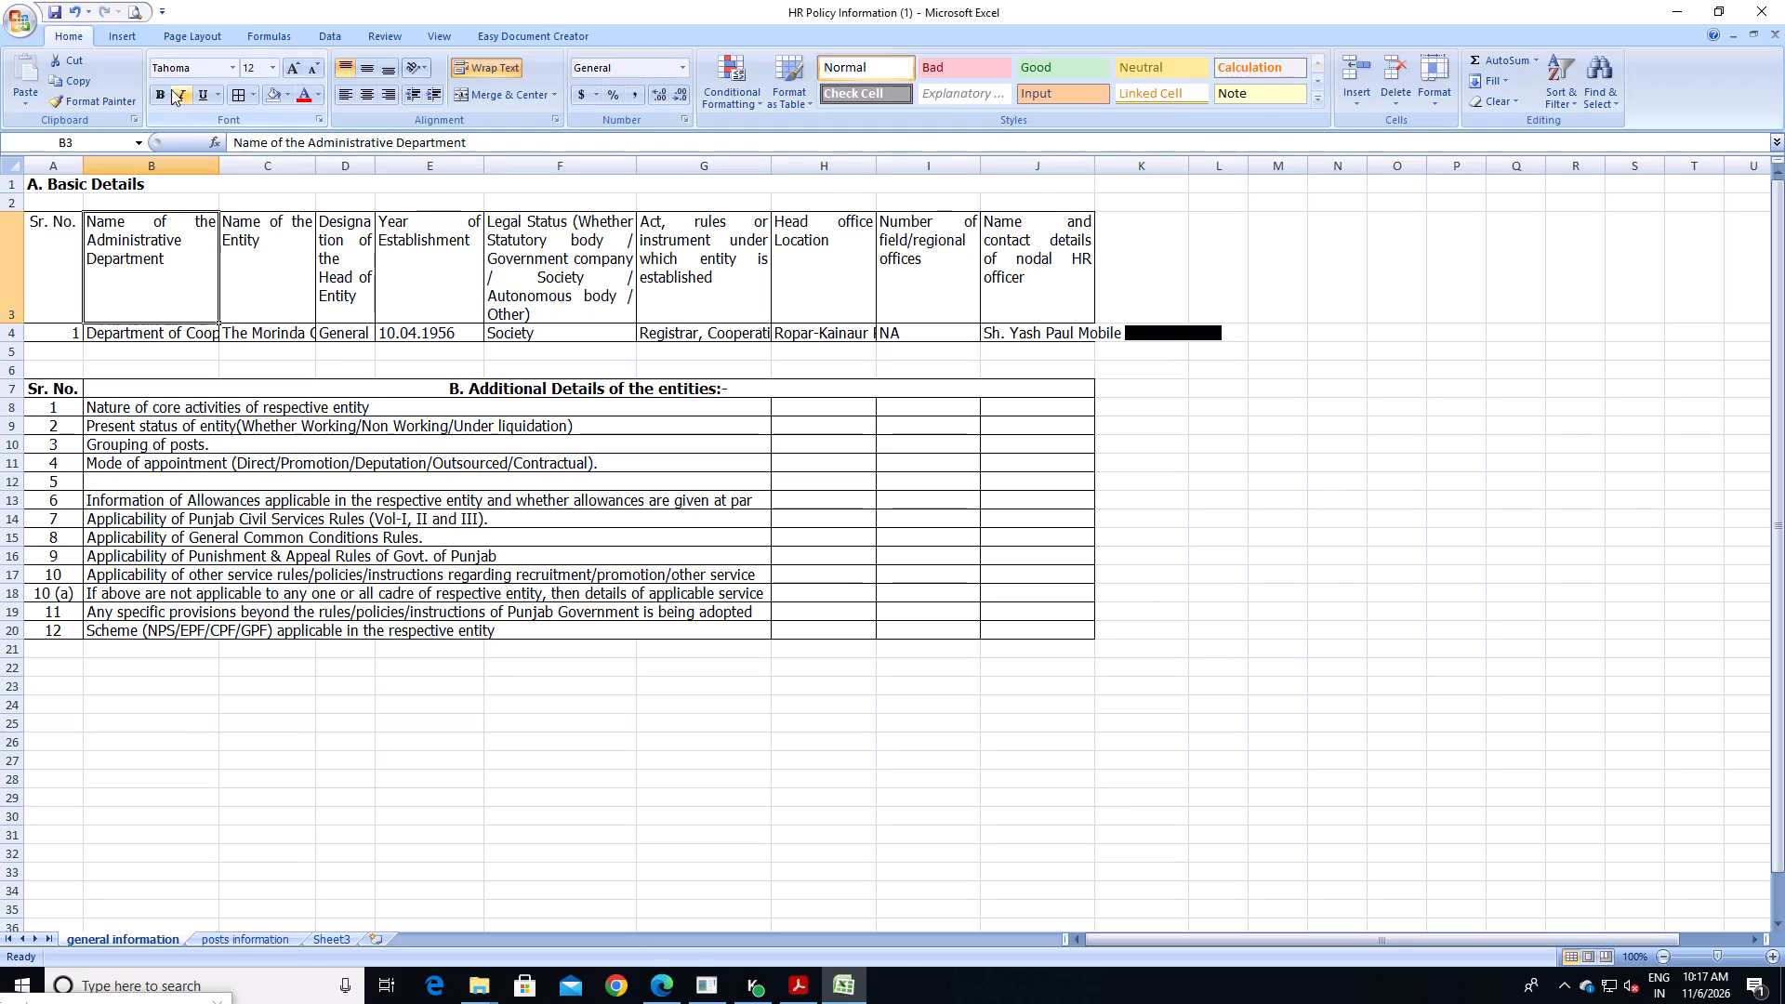
Copy the heading row's cell formatting from B3 onto the entity details in B4 to J4.
click(108, 104)
drag(154, 330, 899, 332)
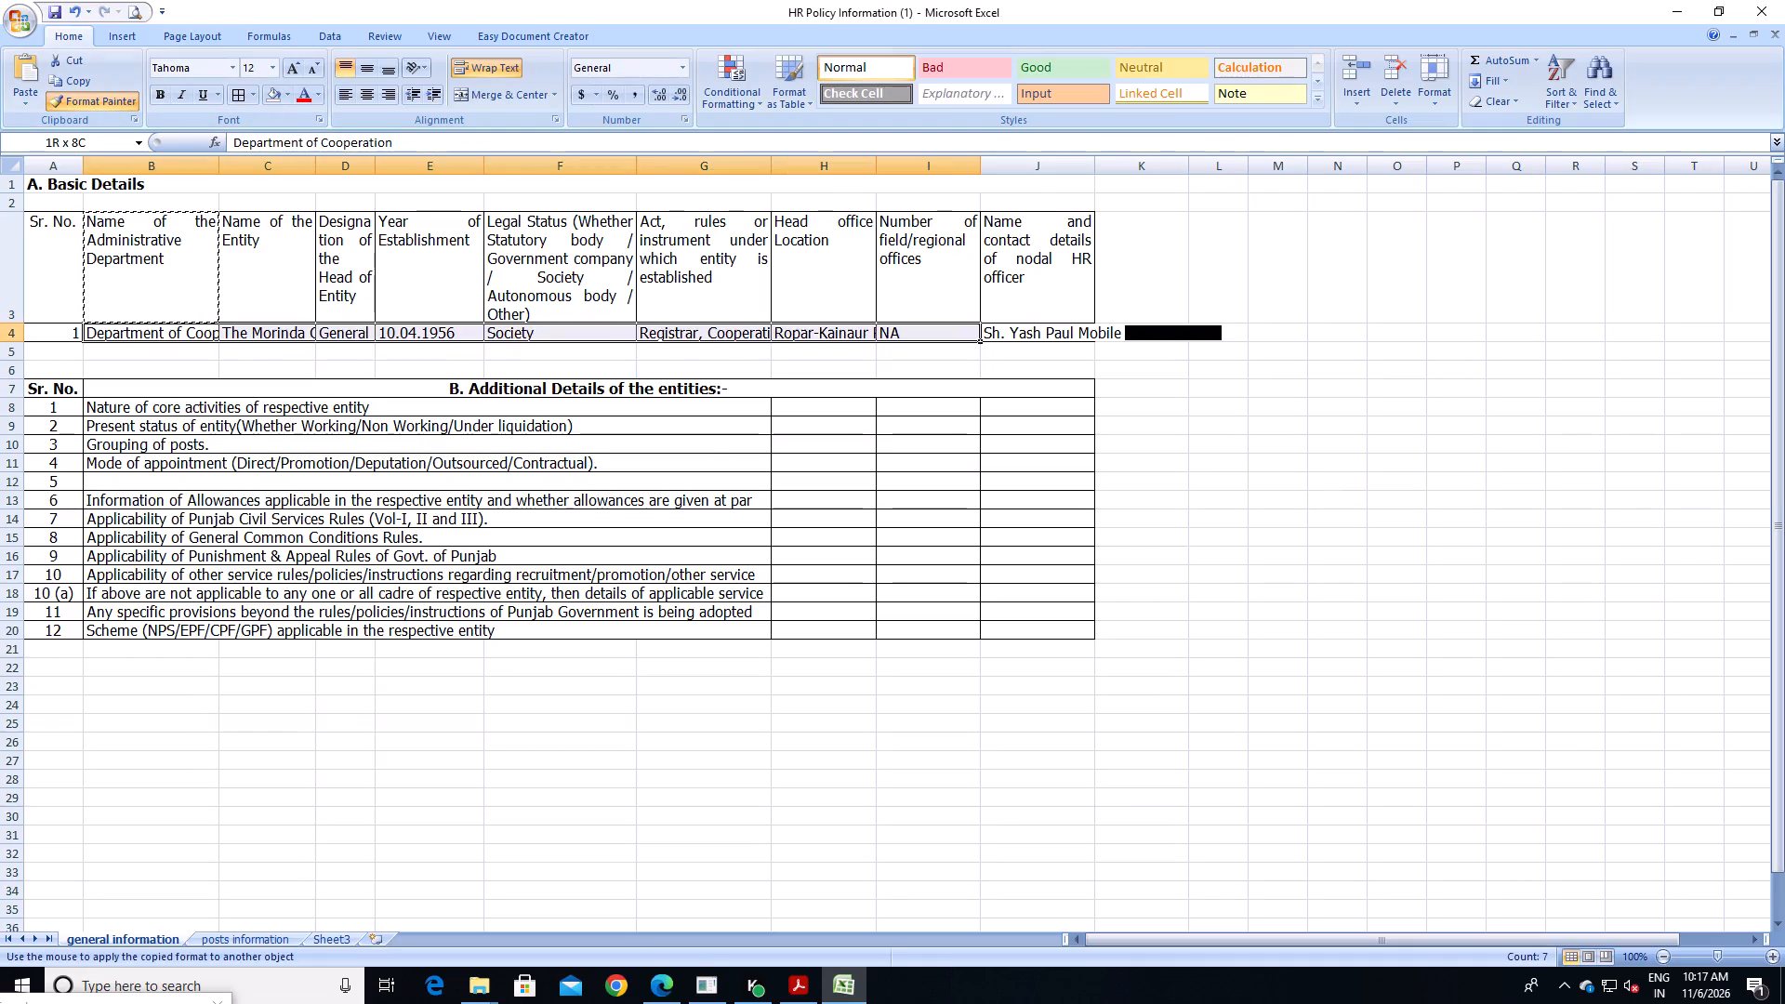
drag(899, 332, 1025, 332)
click(1167, 391)
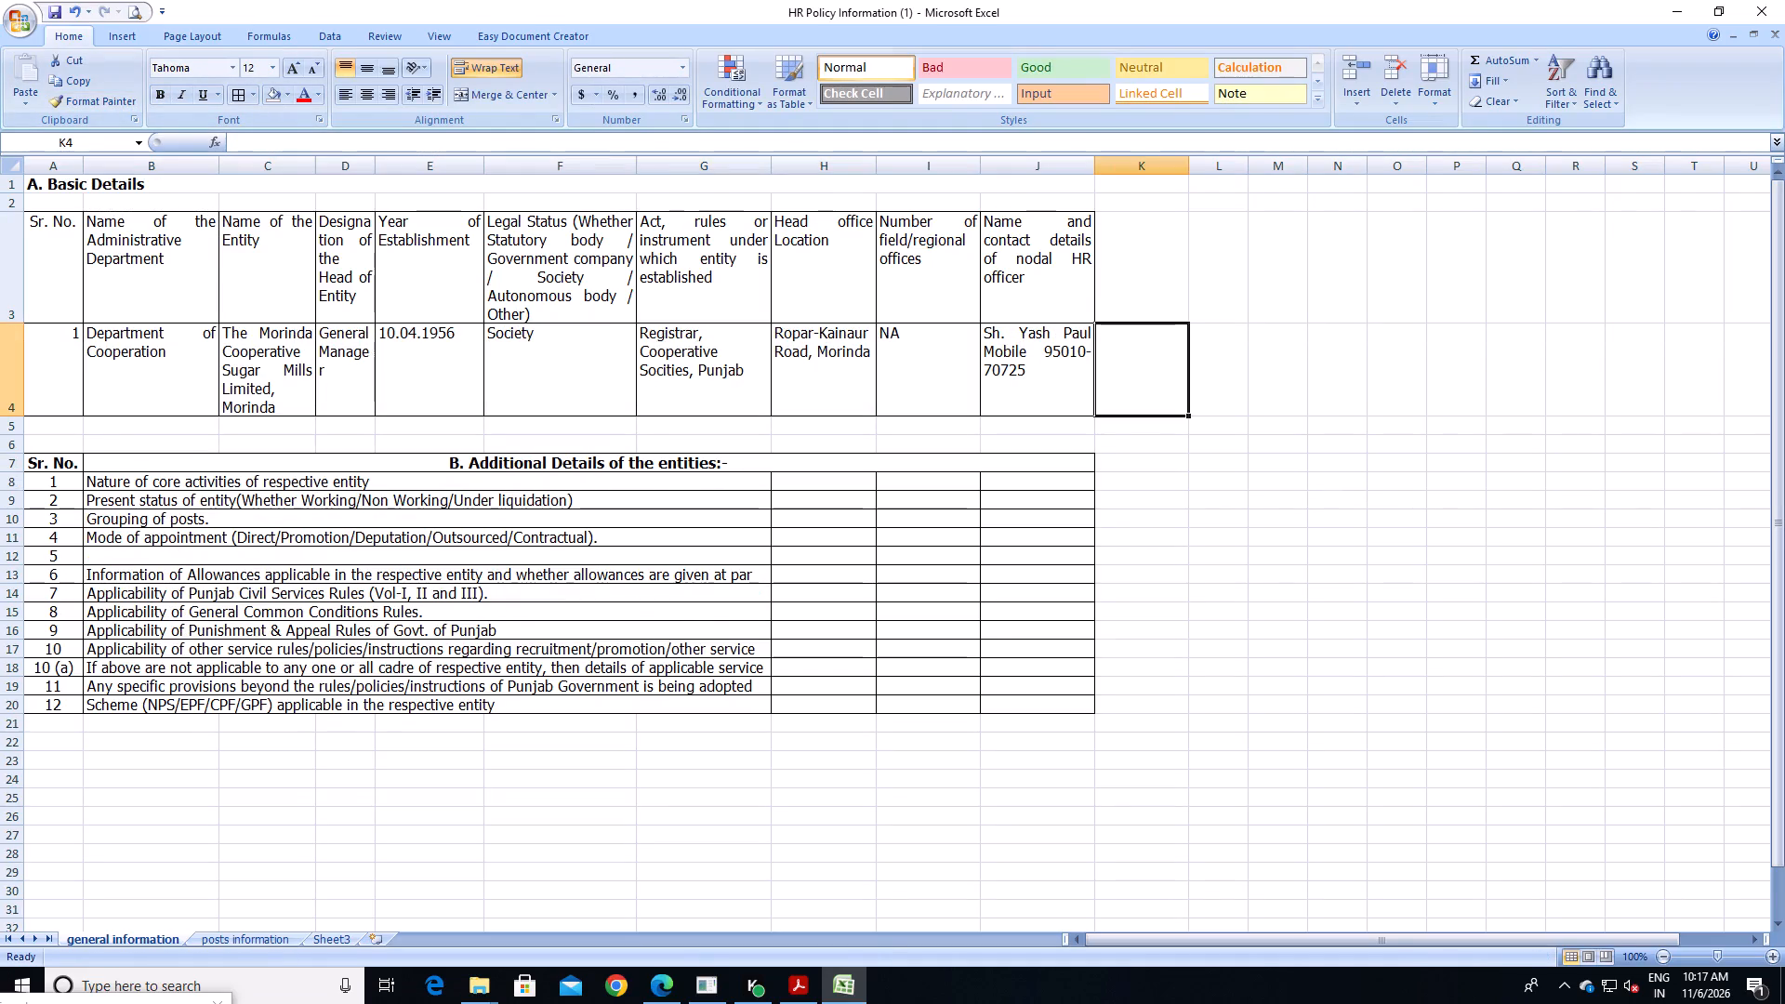
Widen column D to about 11 so "Manager" fits on one line, and widen column J for the nodal officer's details.
drag(374, 164, 391, 162)
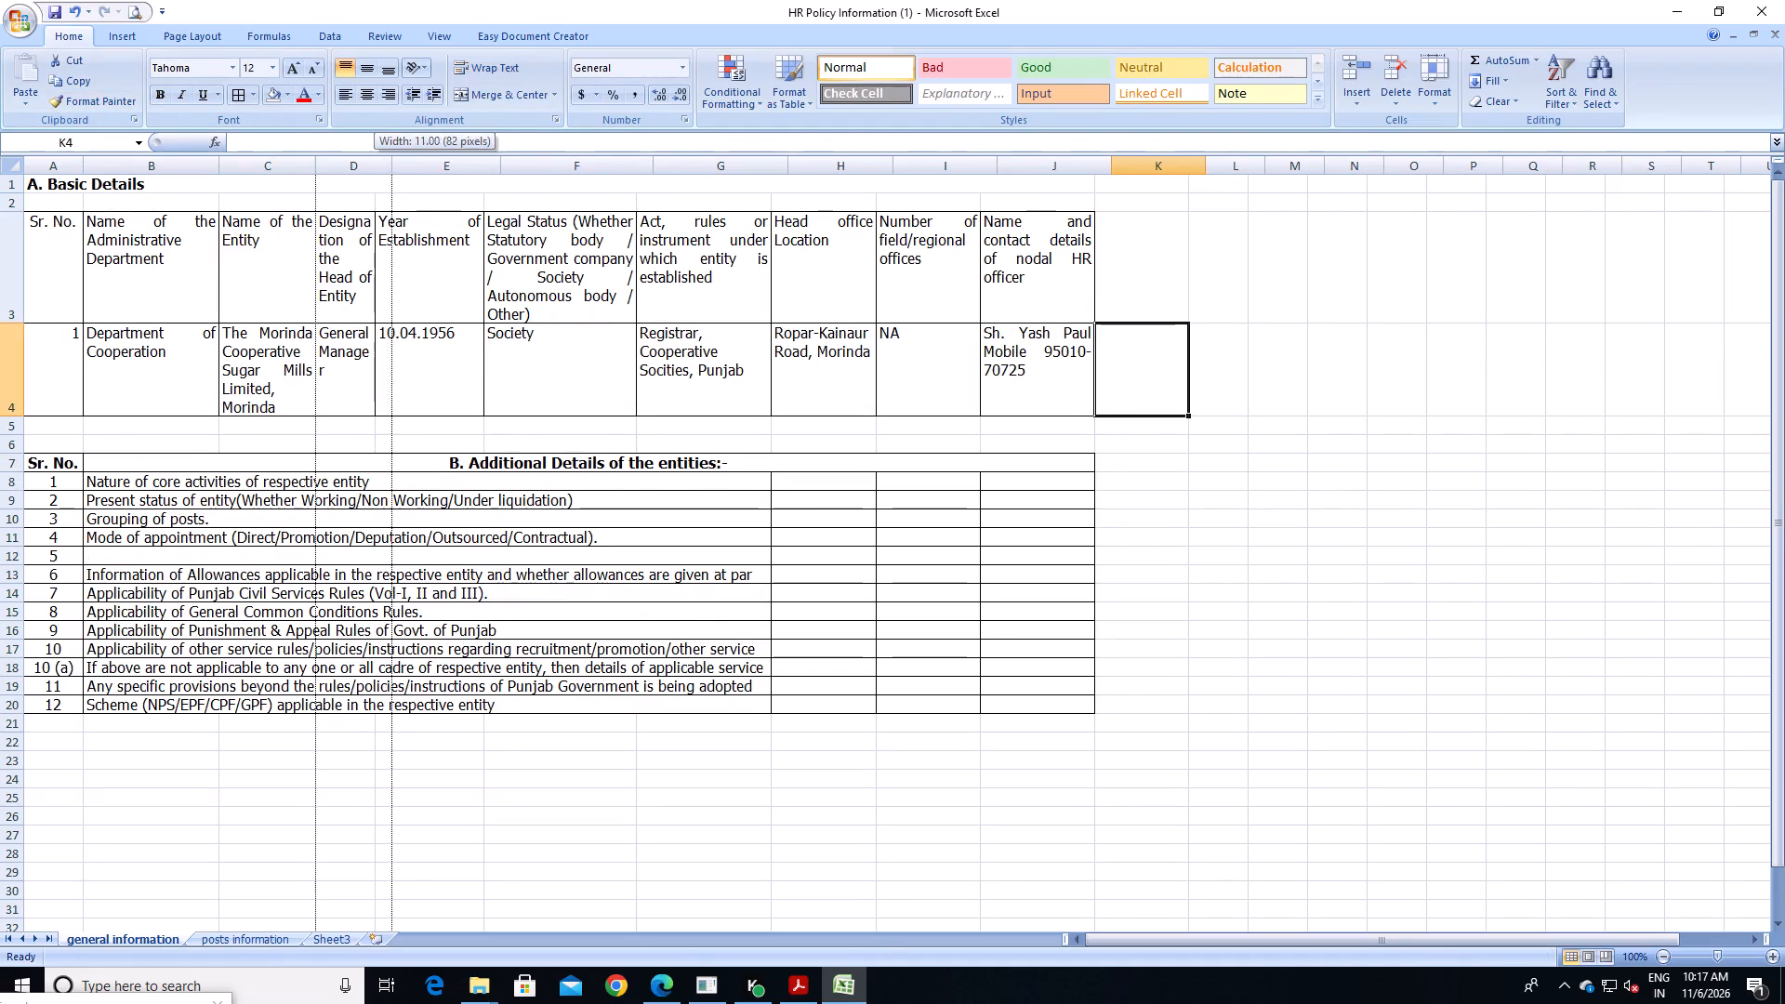
drag(391, 162, 392, 162)
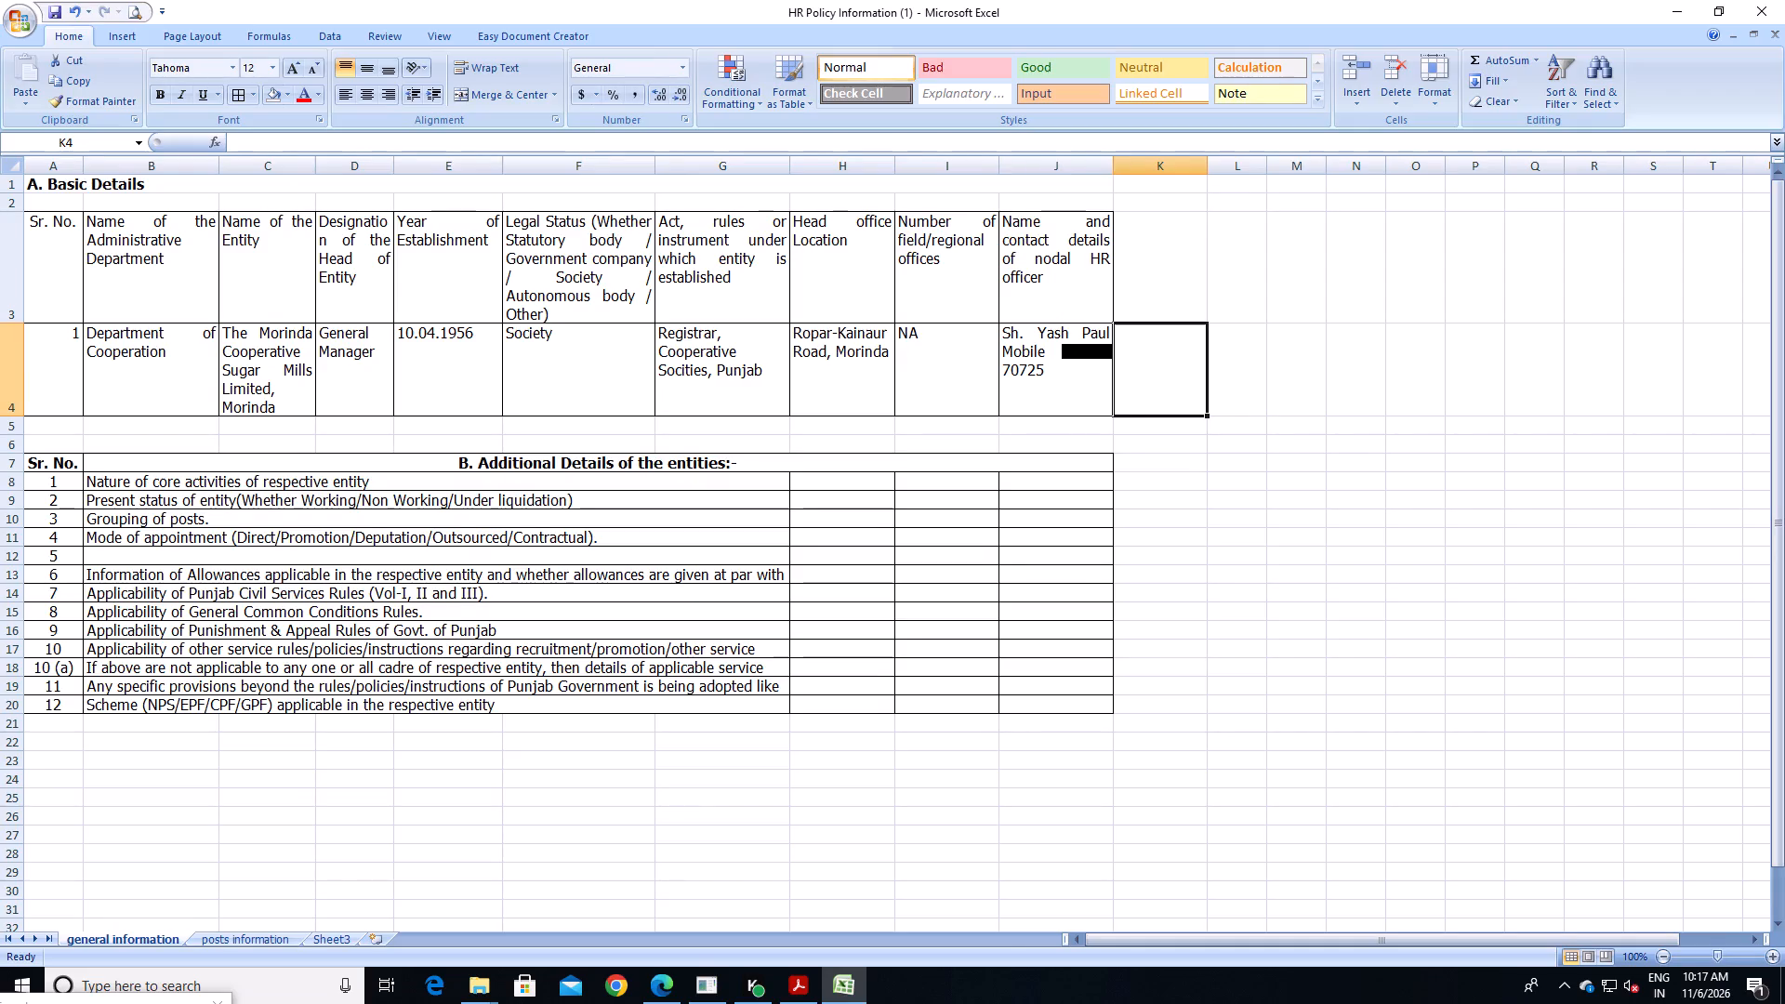
drag(1114, 166, 1149, 168)
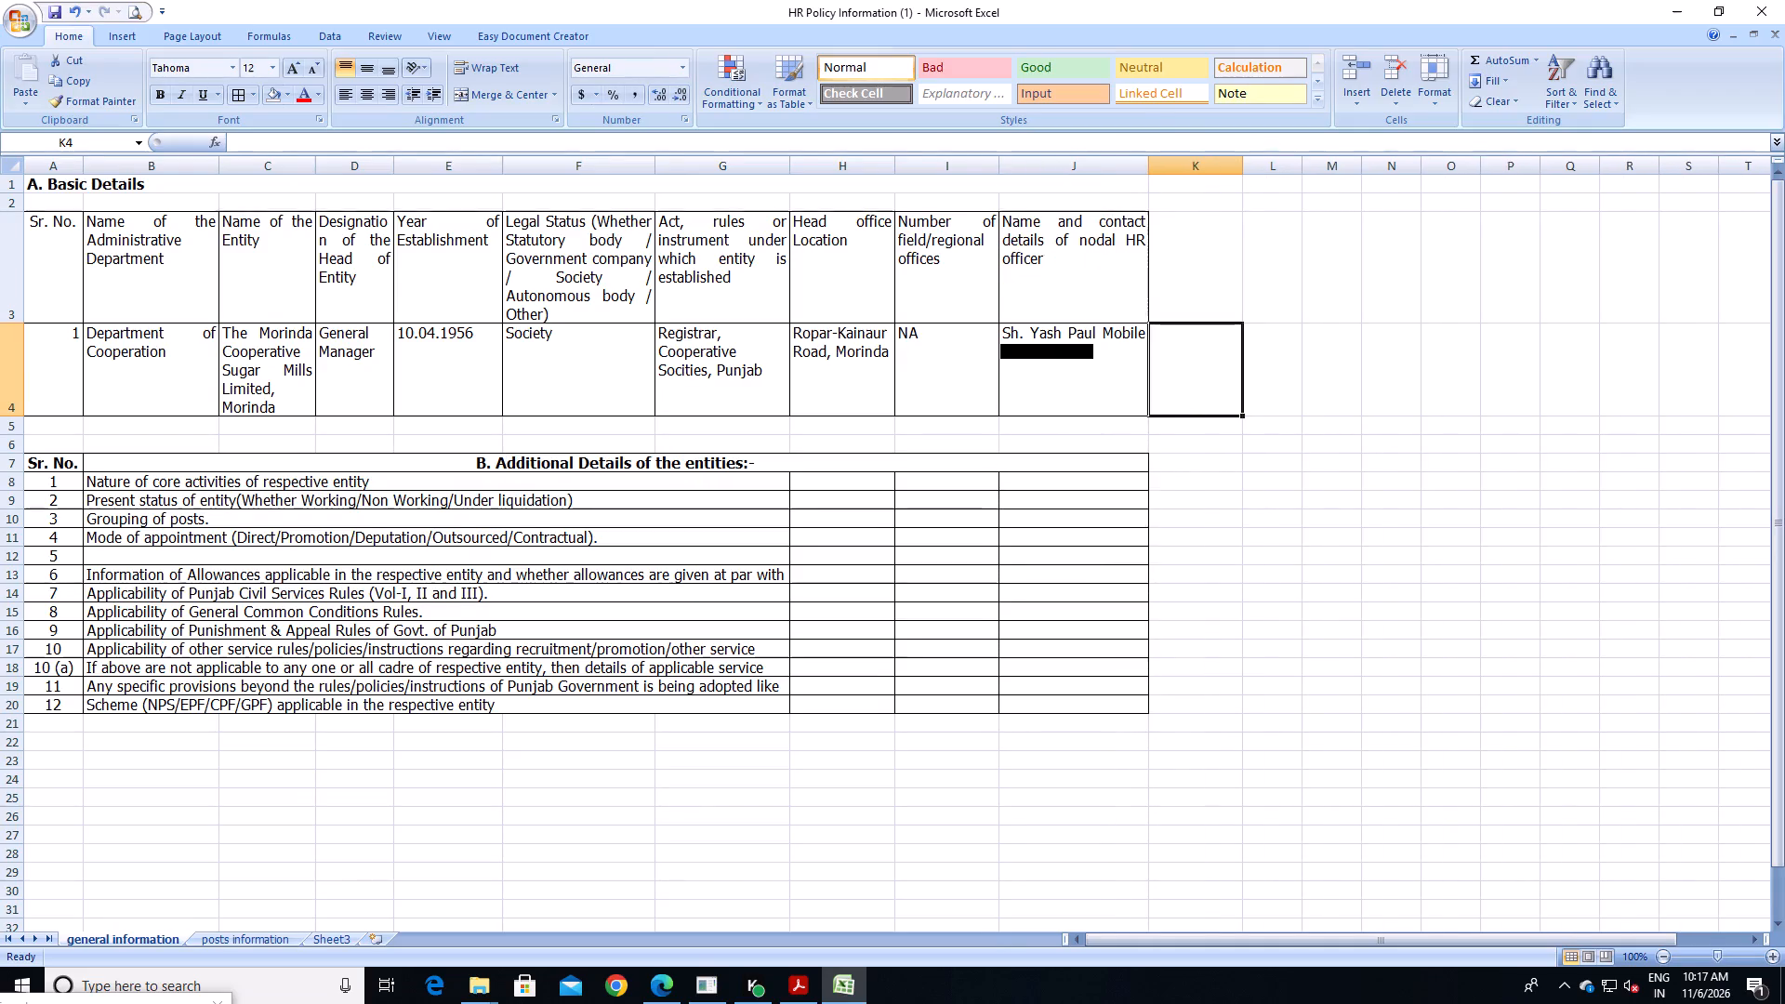
Insert a line break in J4 so the mobile details start on a new line below the nodal HR officer's name.
double_click(1098, 331)
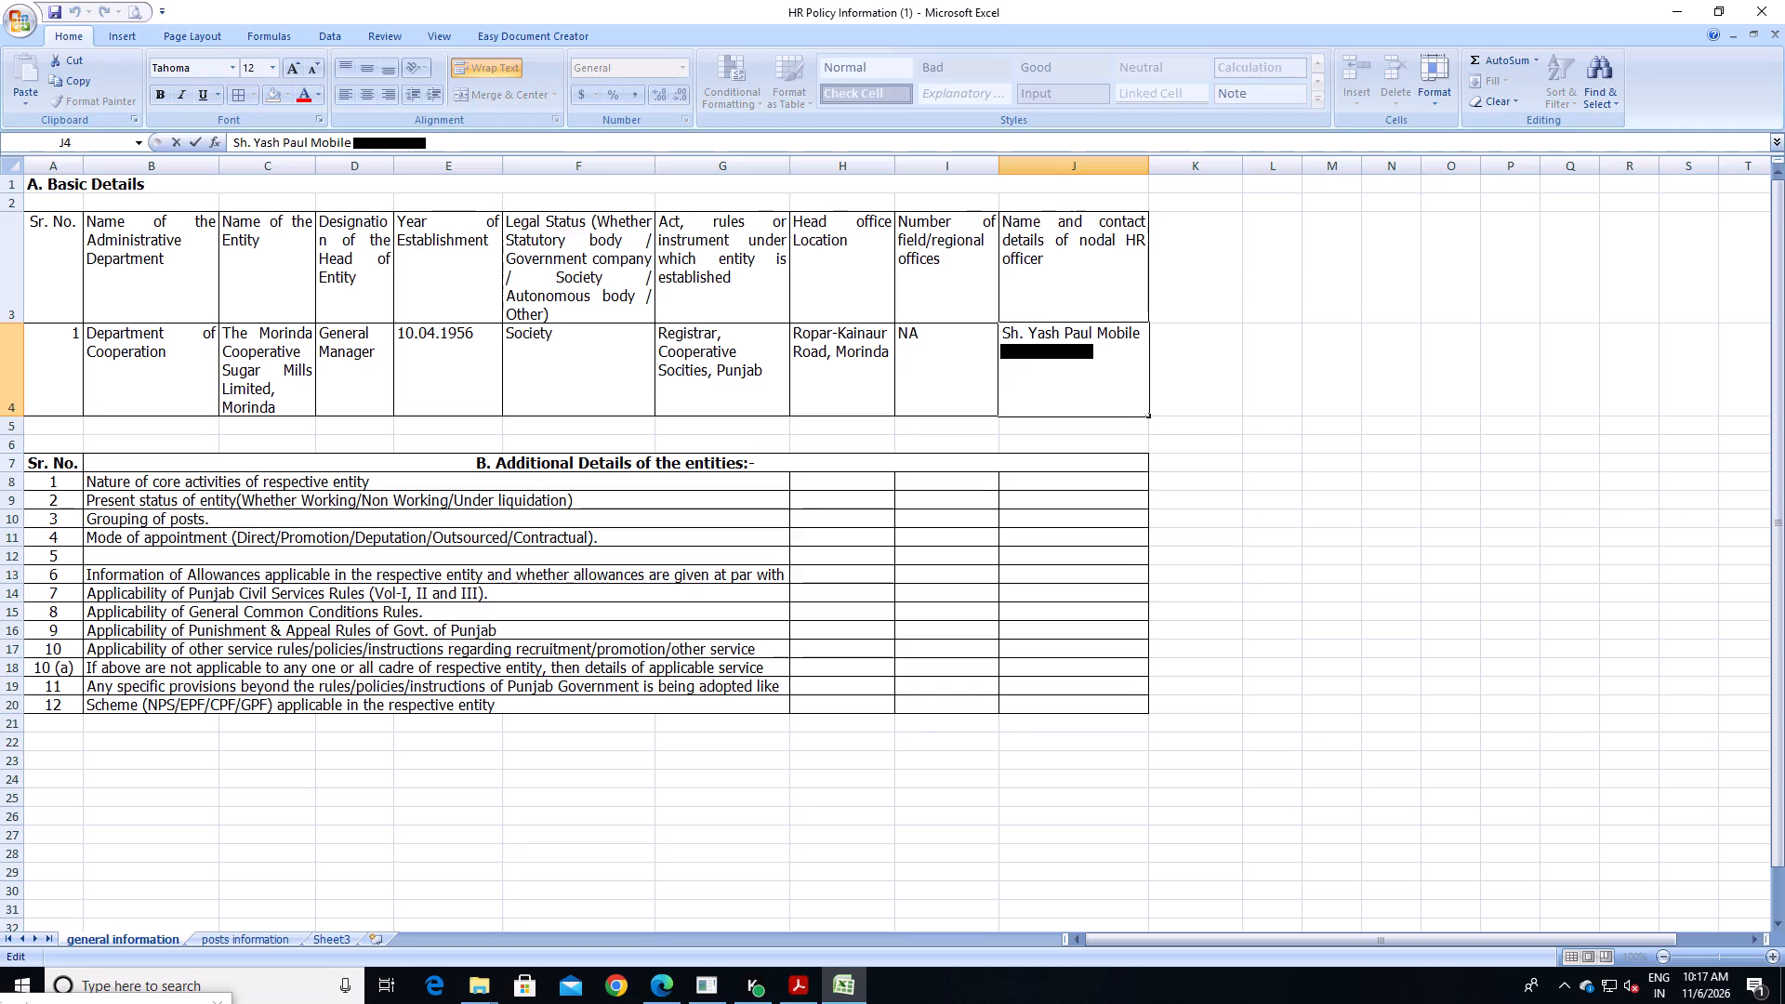
key(shift+Return)
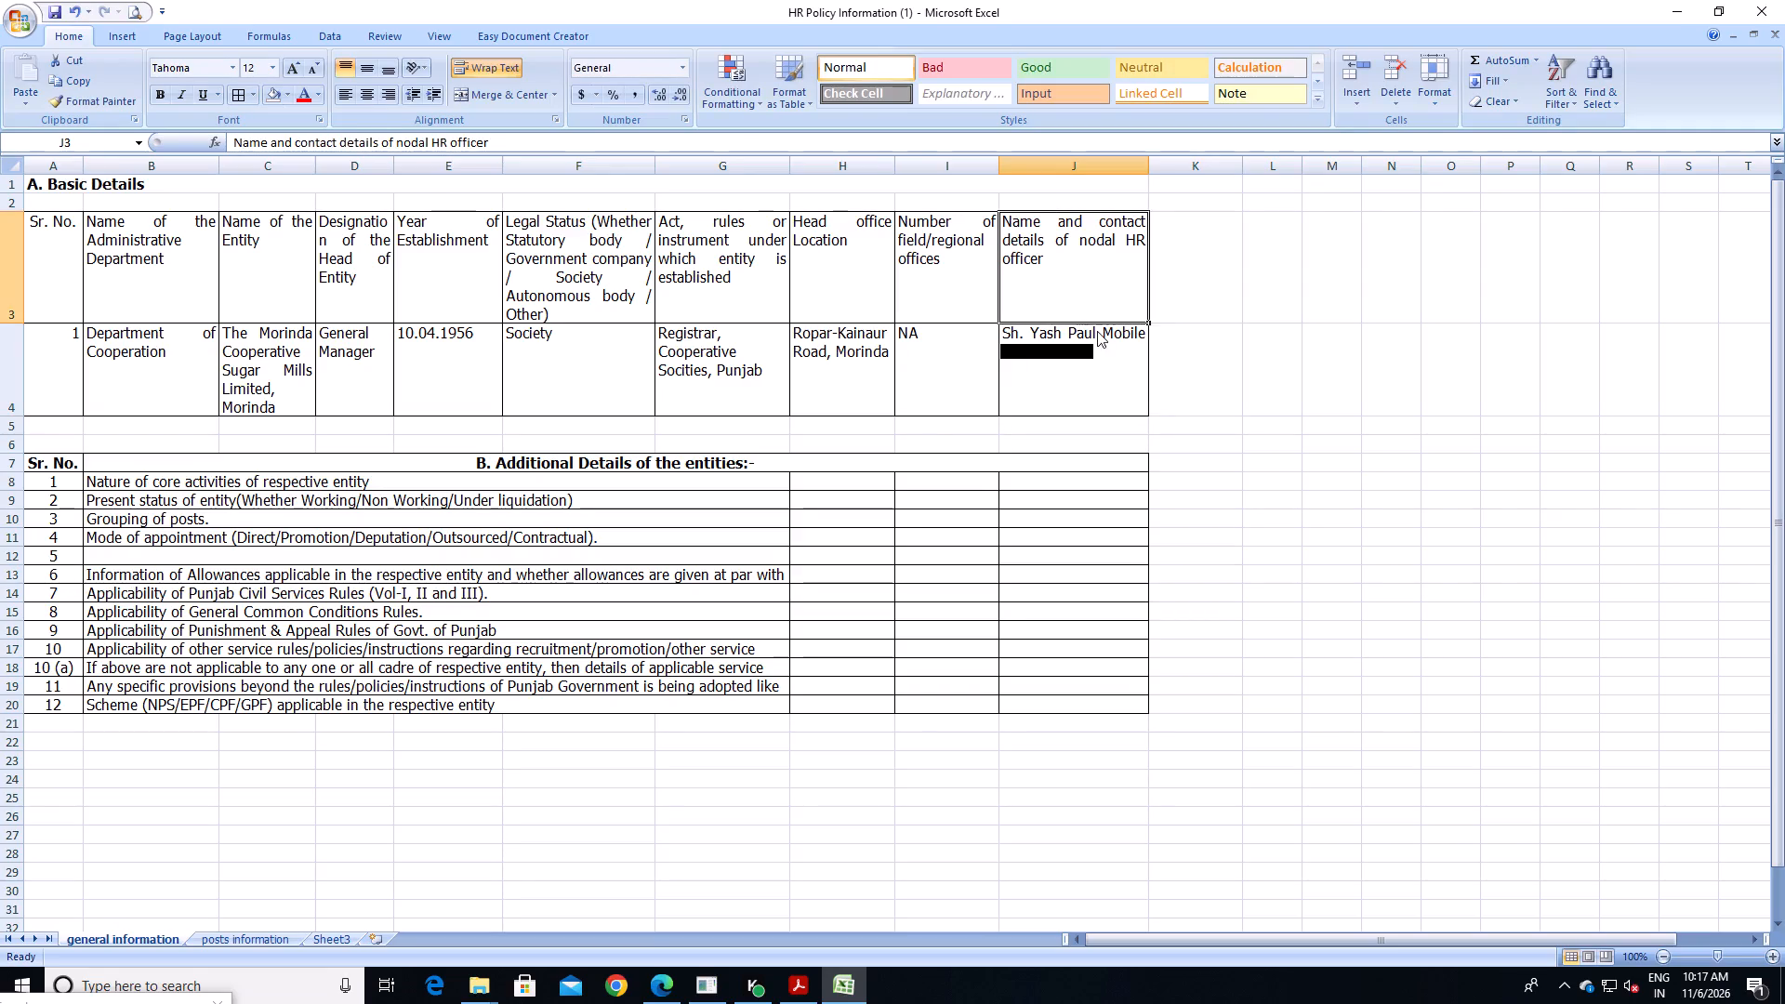
double_click(1099, 333)
key(ctrl+Return)
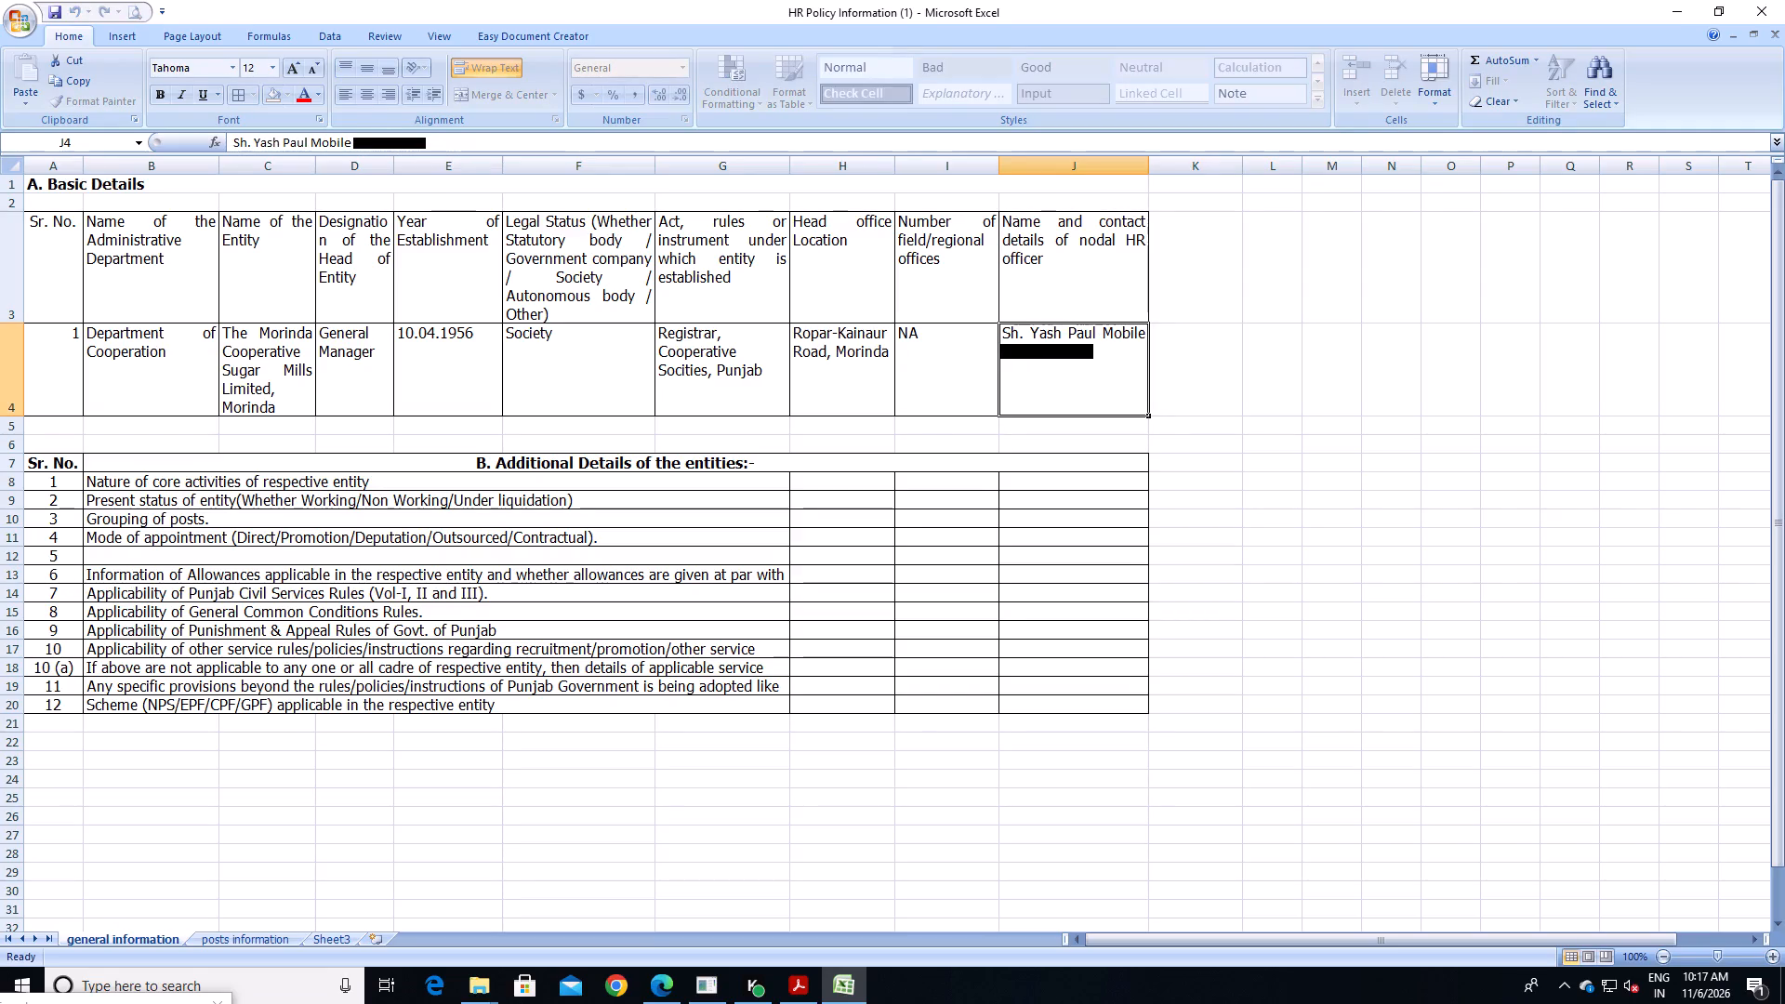
click(1103, 330)
click(1103, 330)
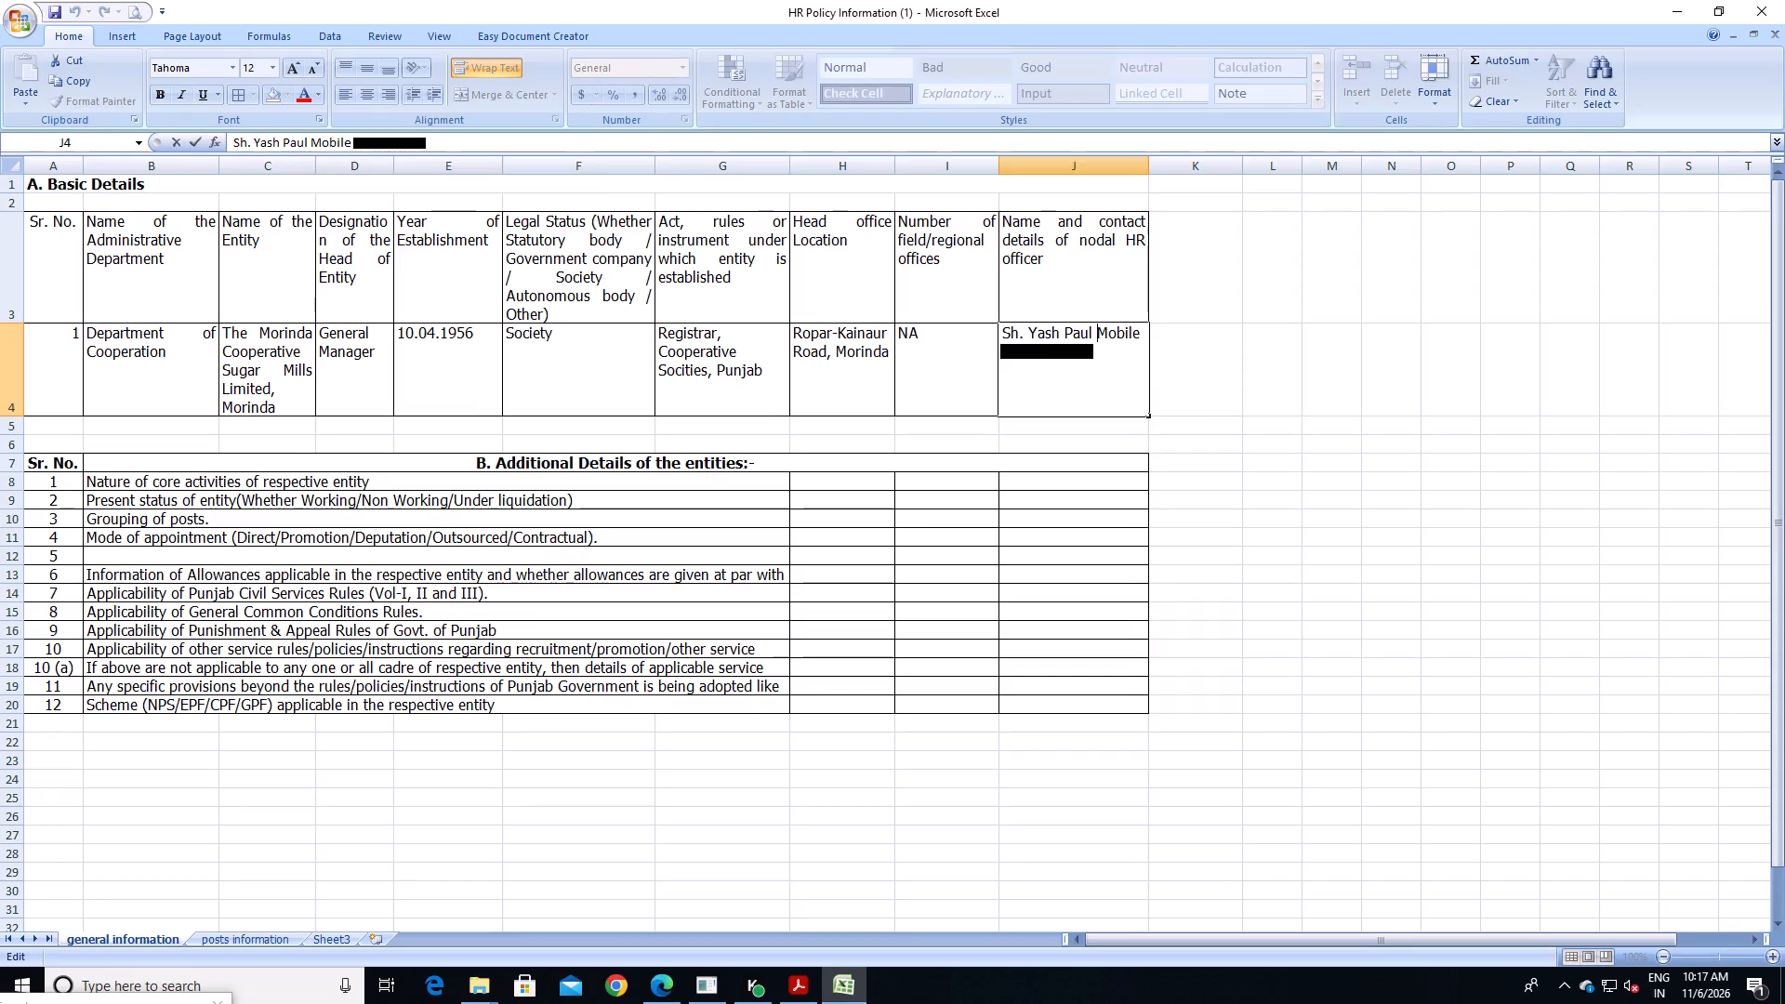
key(alt+Return)
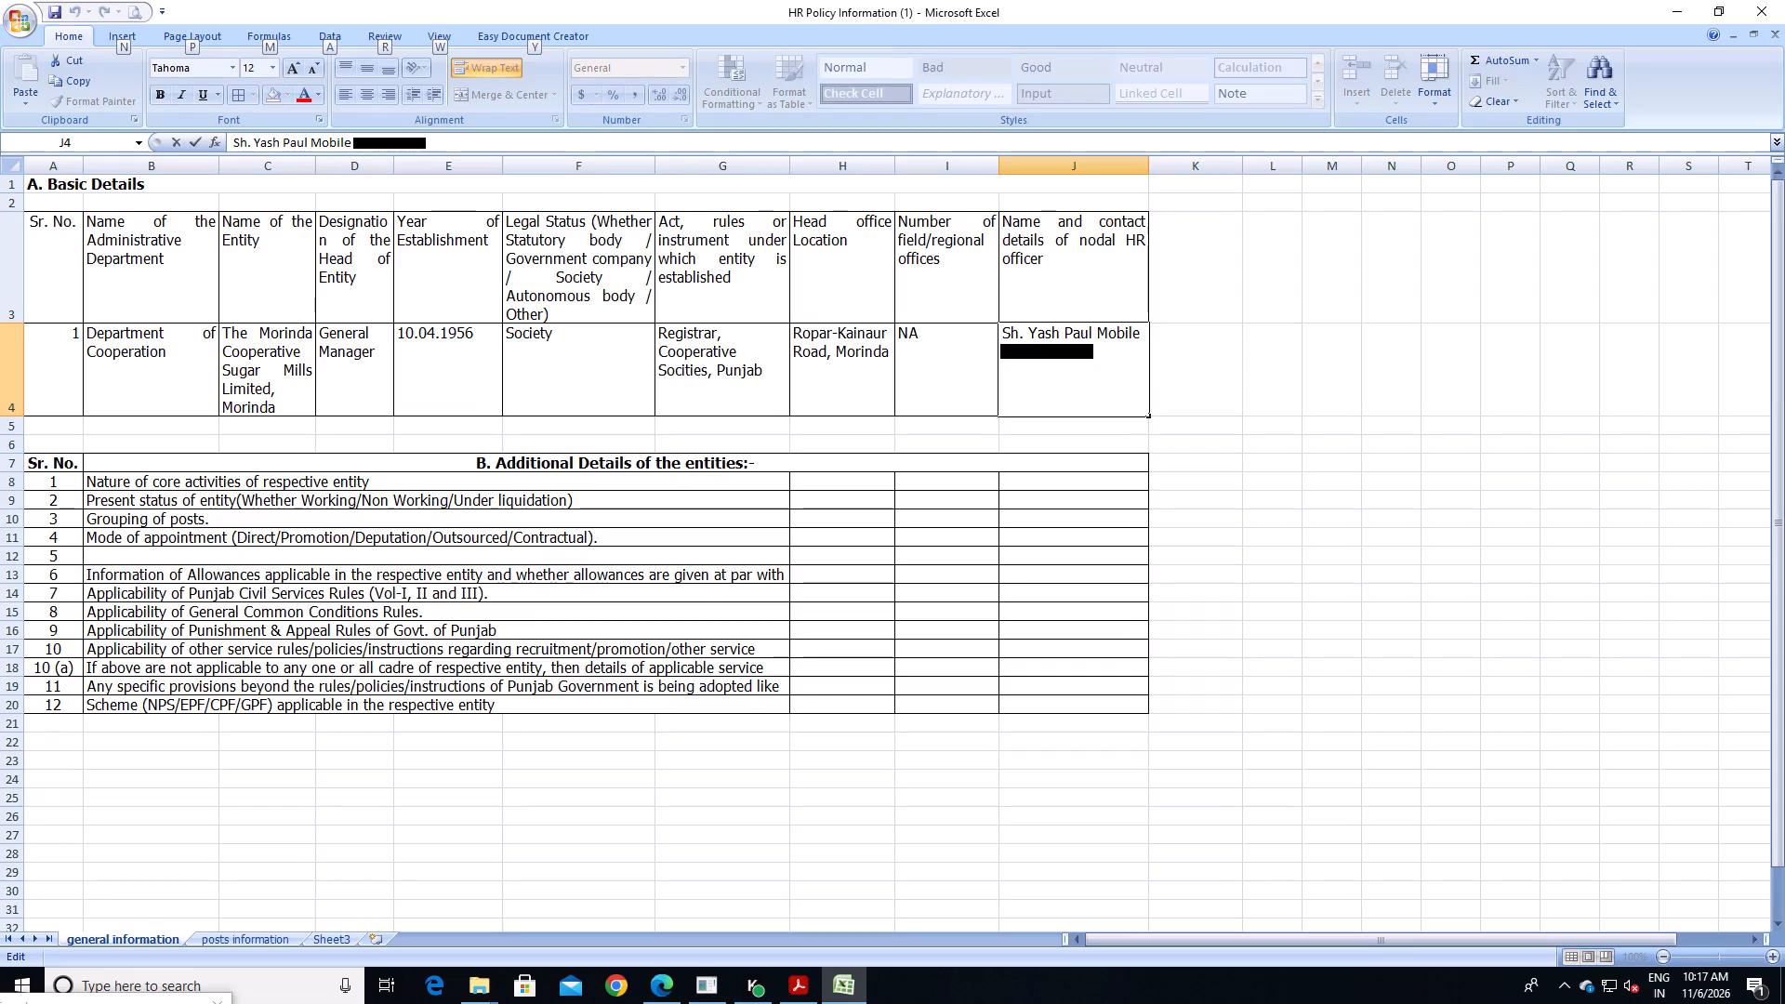
click(1289, 392)
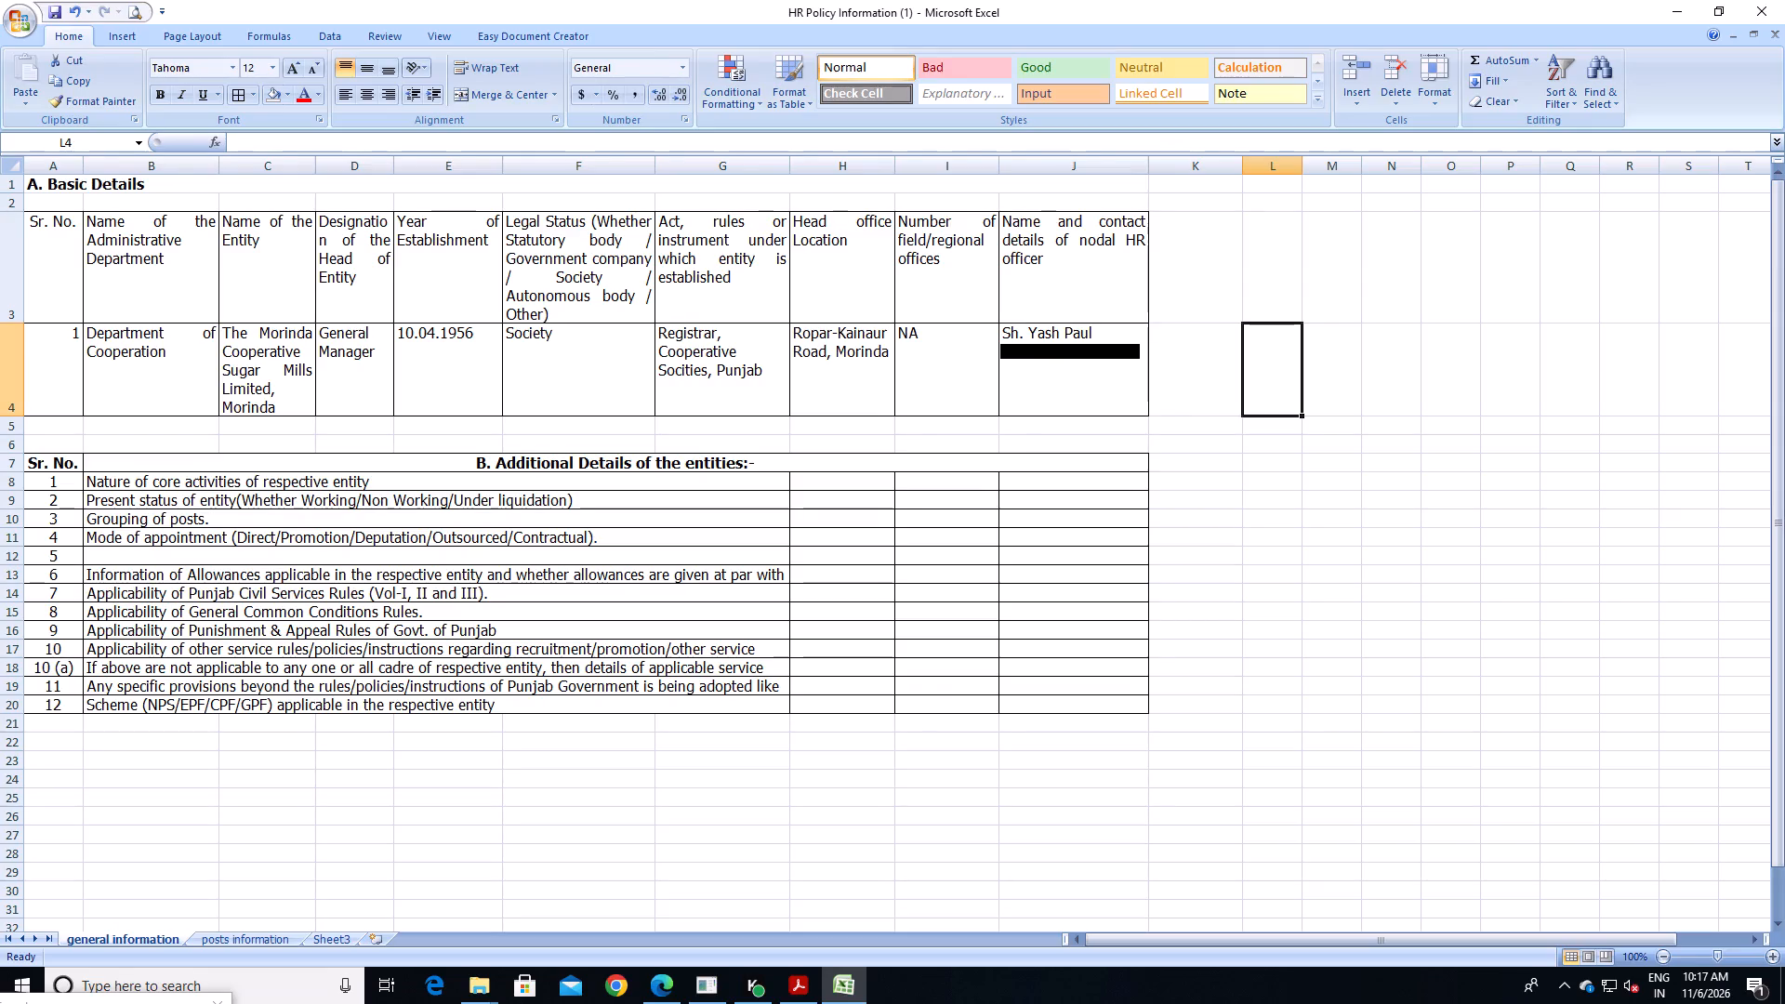
Enter "Manufacturing of Sugar" as the core activities in H8 and "Working" as the entity's present status in H9.
click(822, 482)
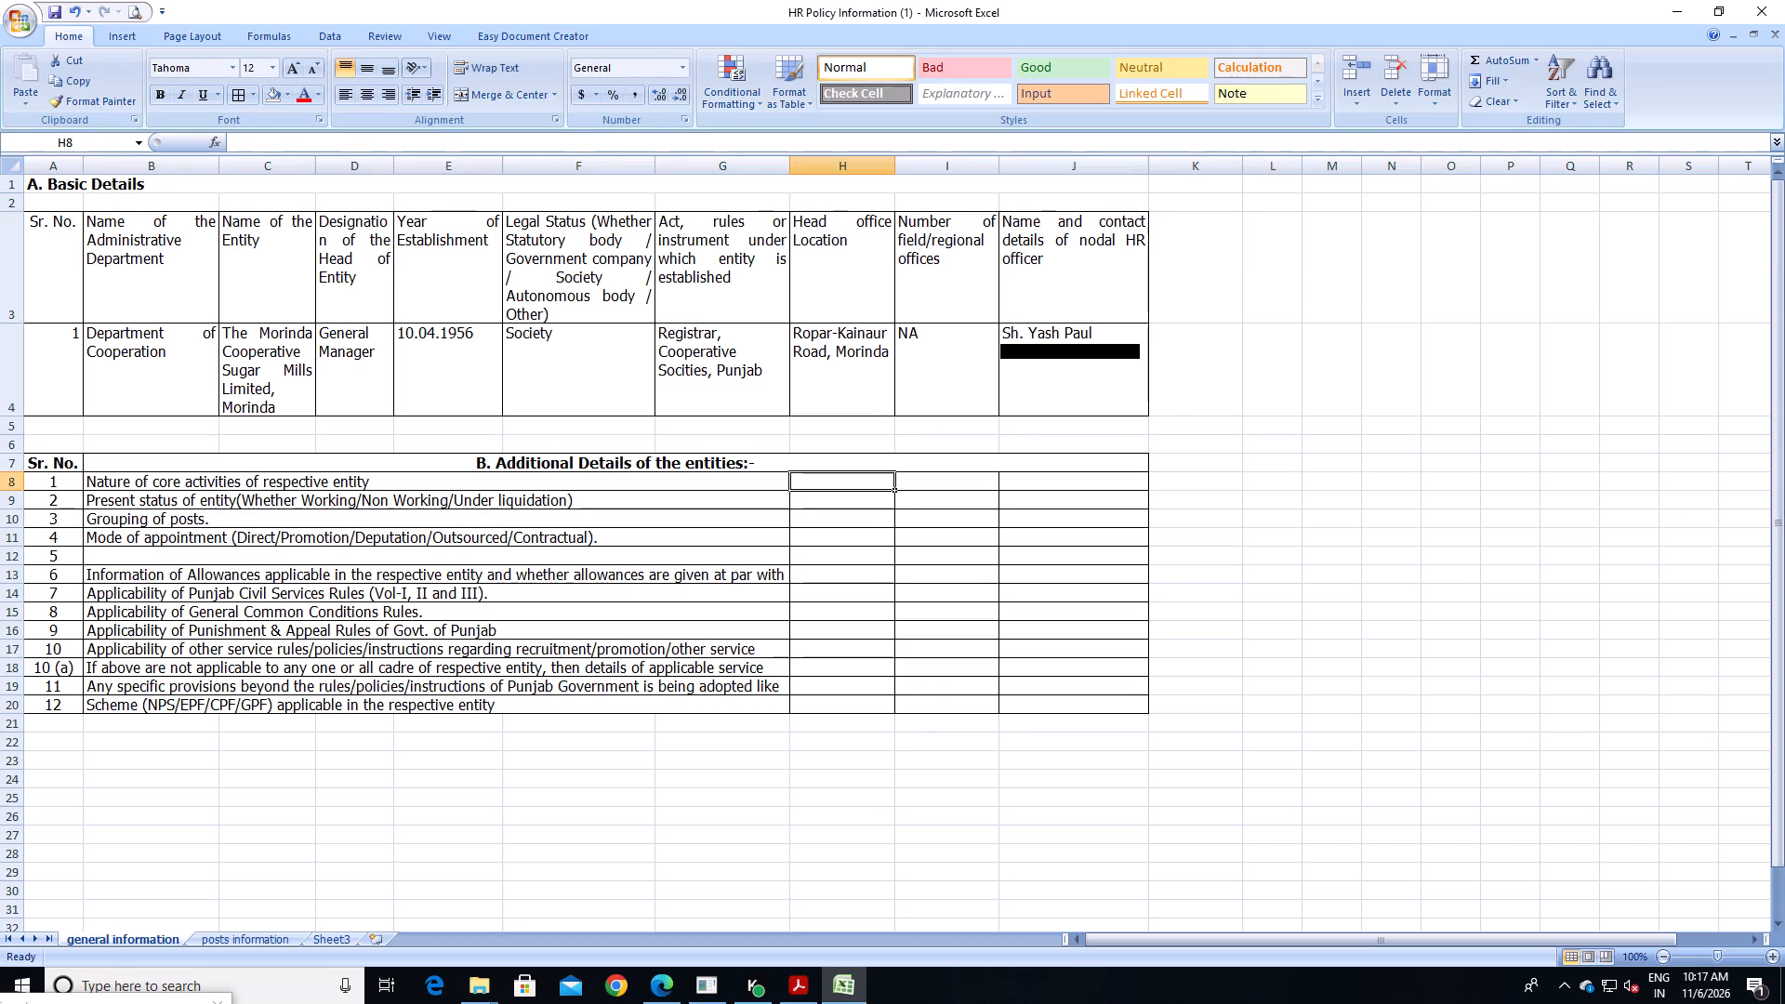
text(Manufacturing of Sugar)
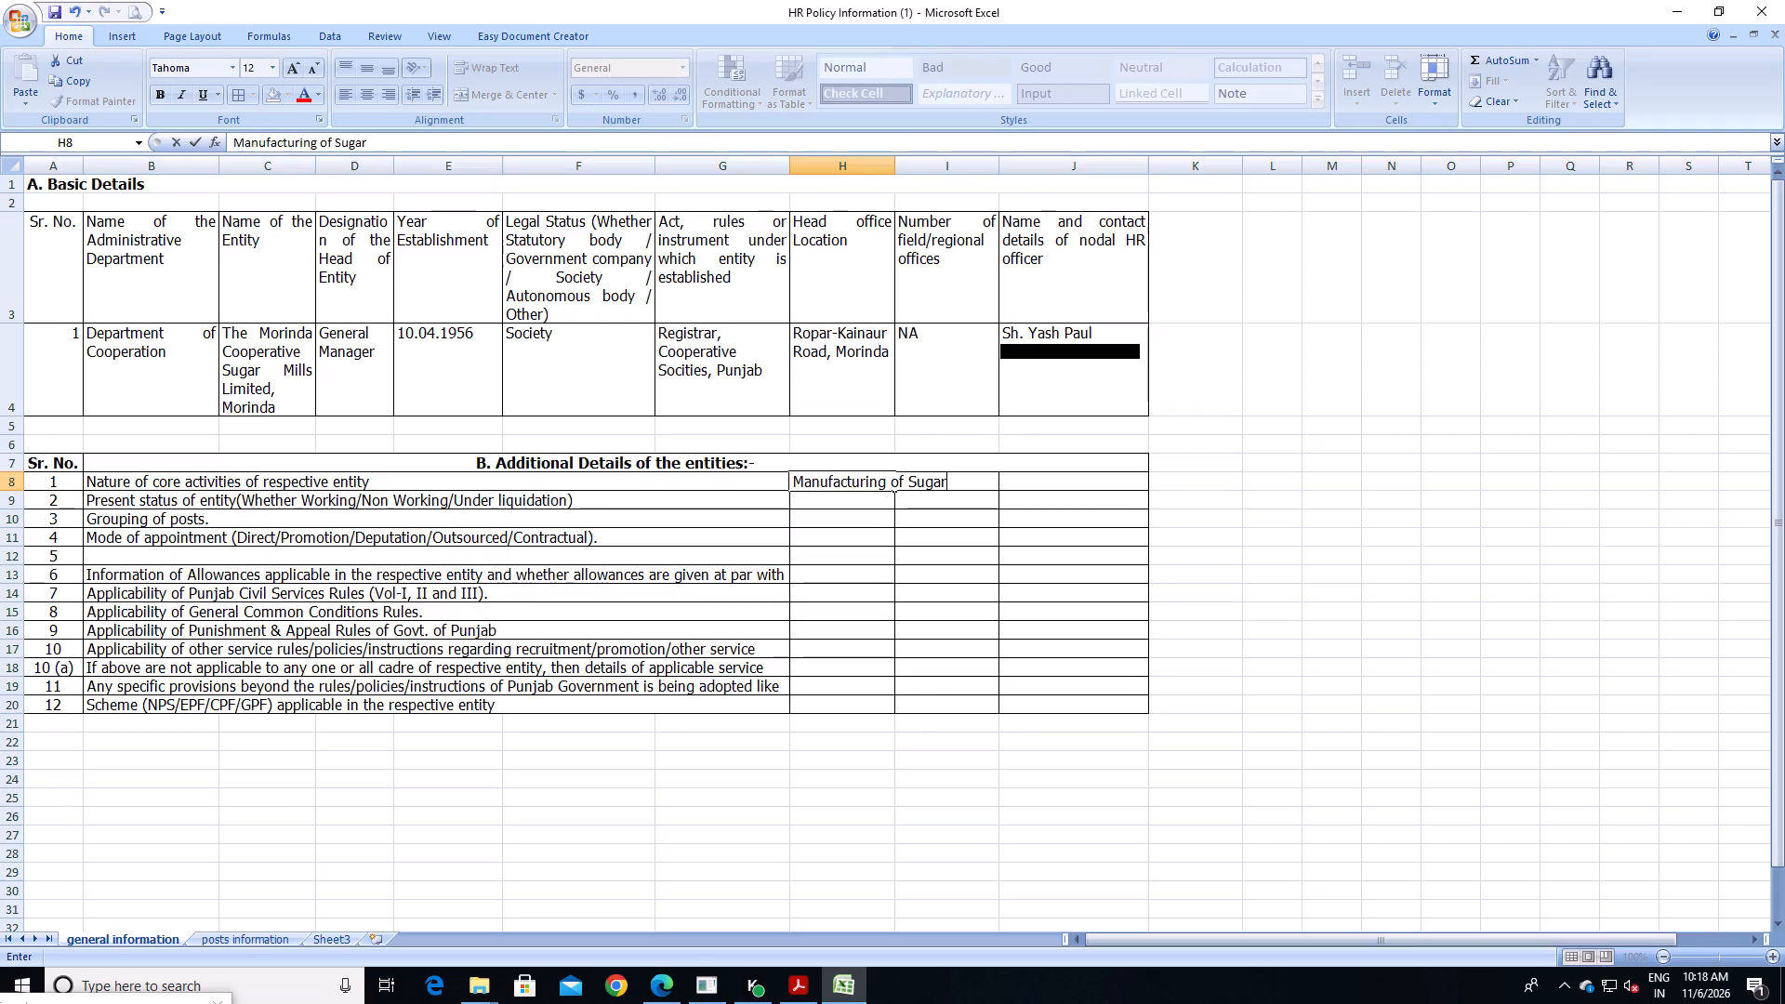
key(Return)
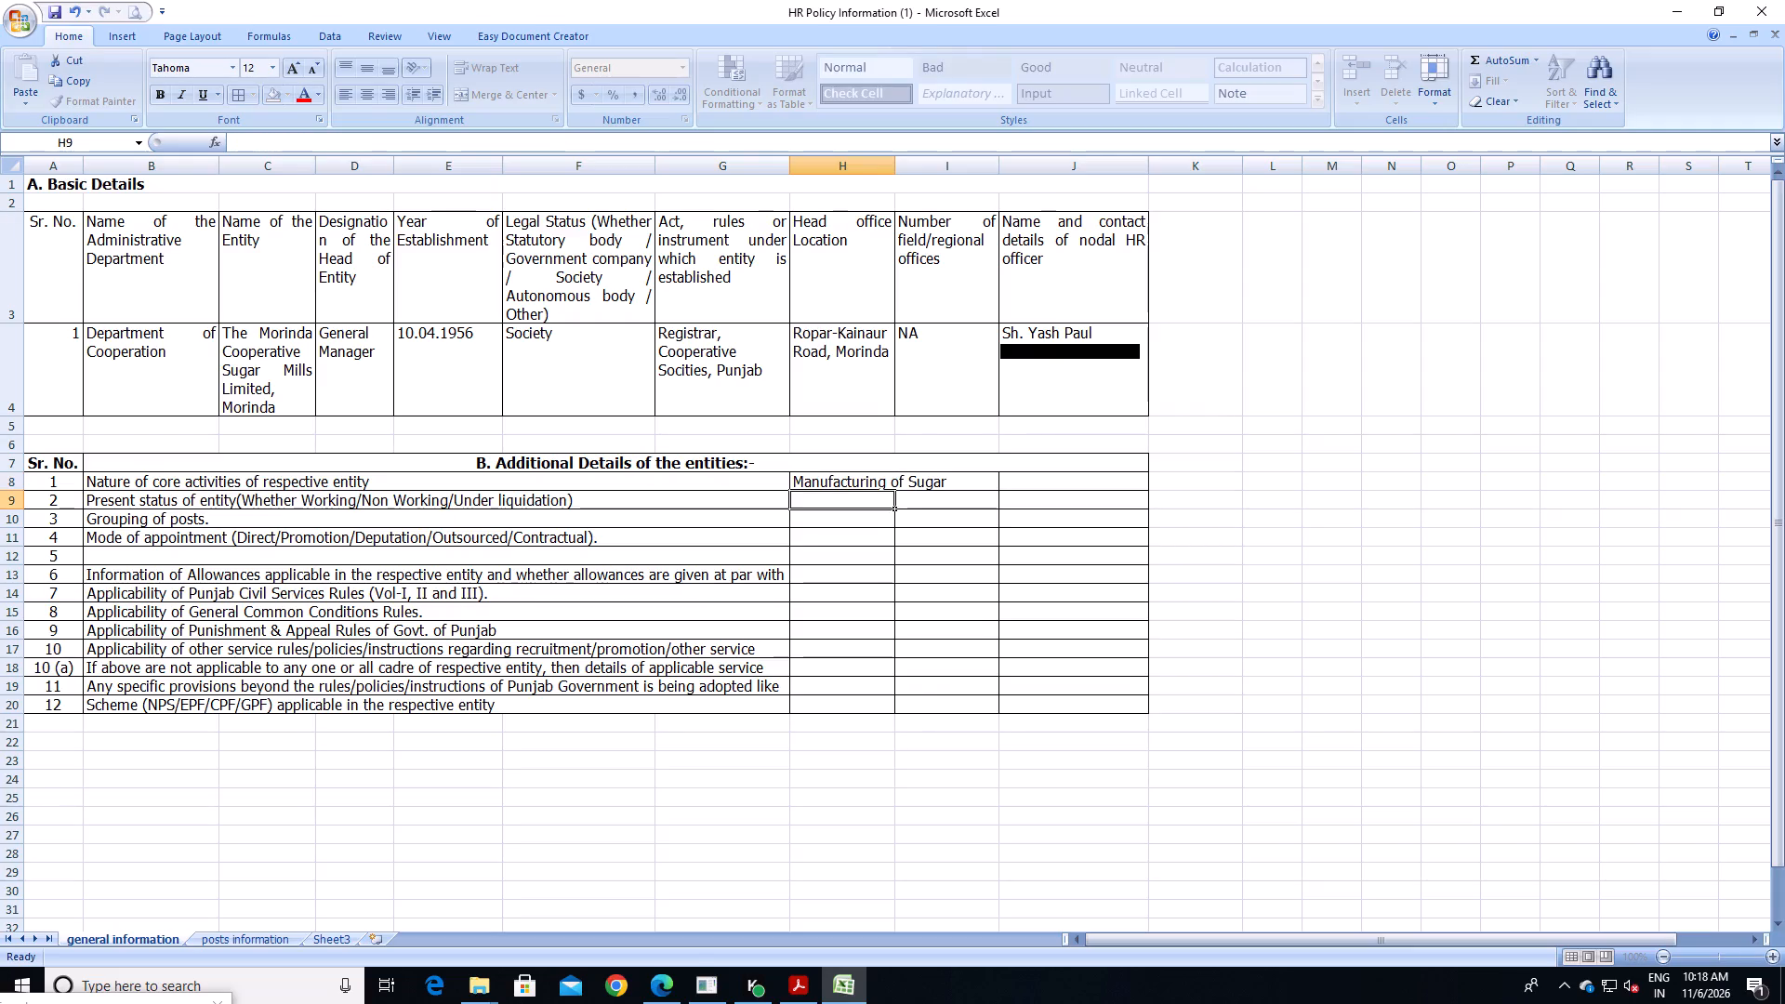
text(Working)
key(Return)
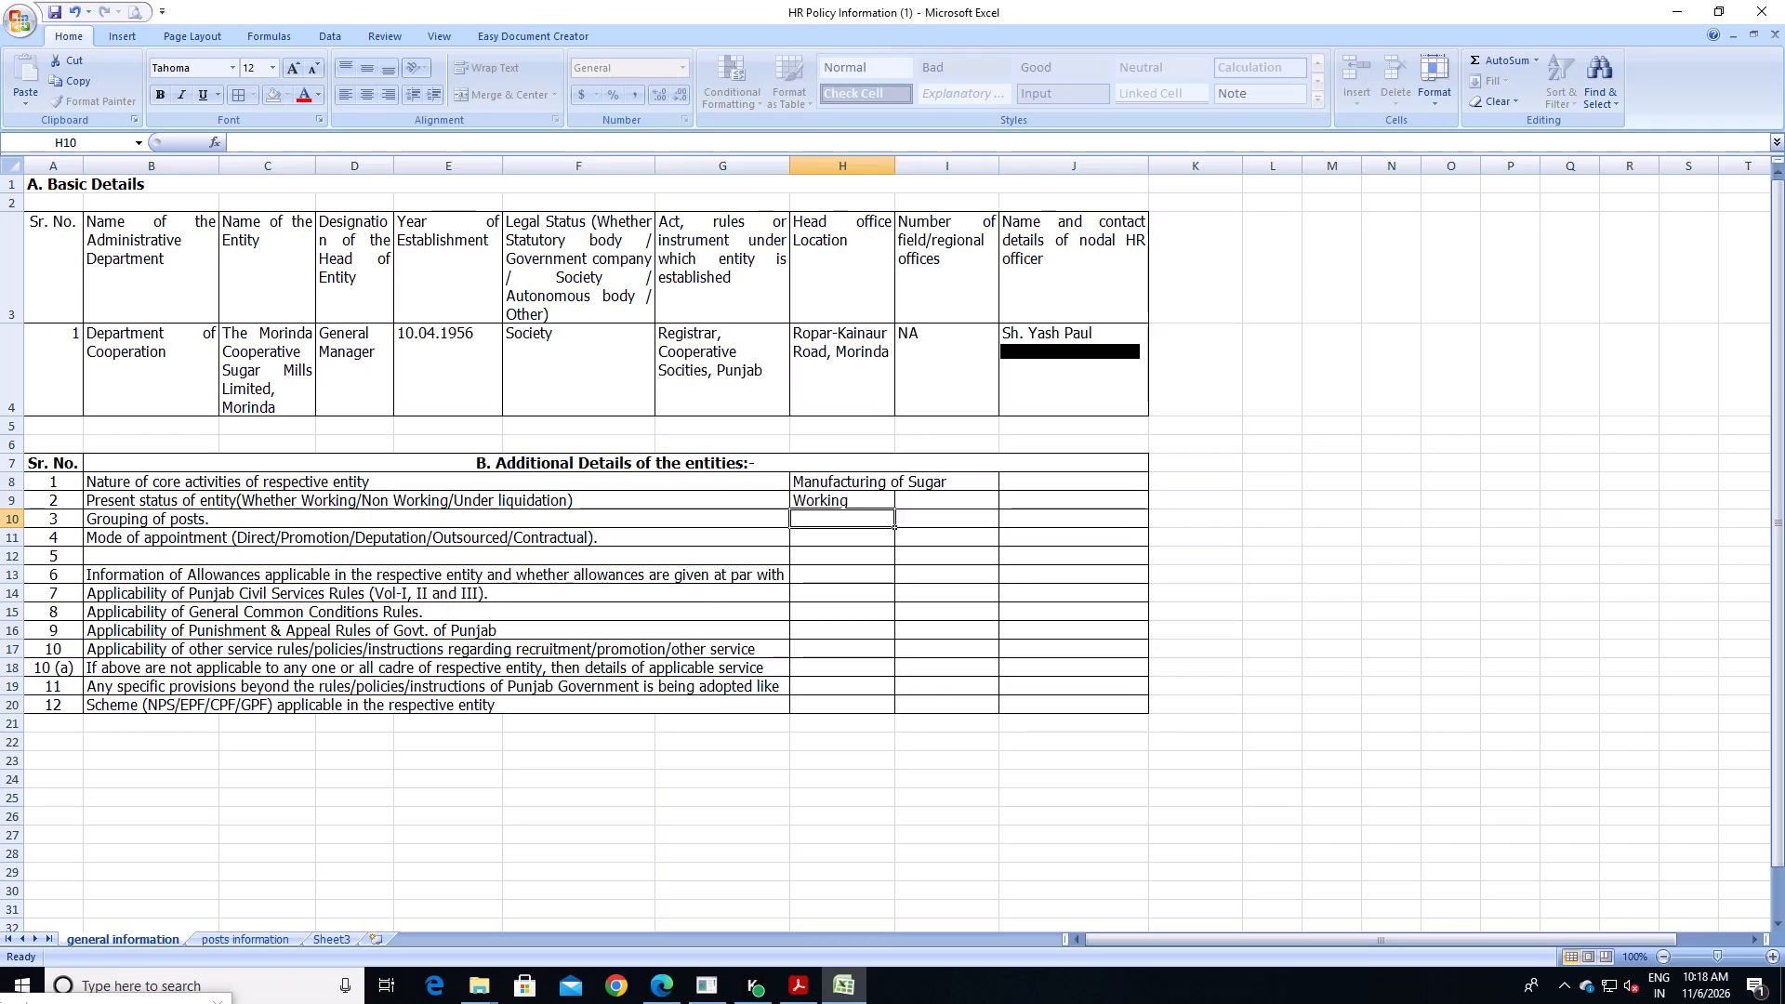
Enter "N.A" for grouping of posts in H10 and "Direct/Promotion/Contractual/Outsourced" as the mode of appointment in H11.
text(N.A)
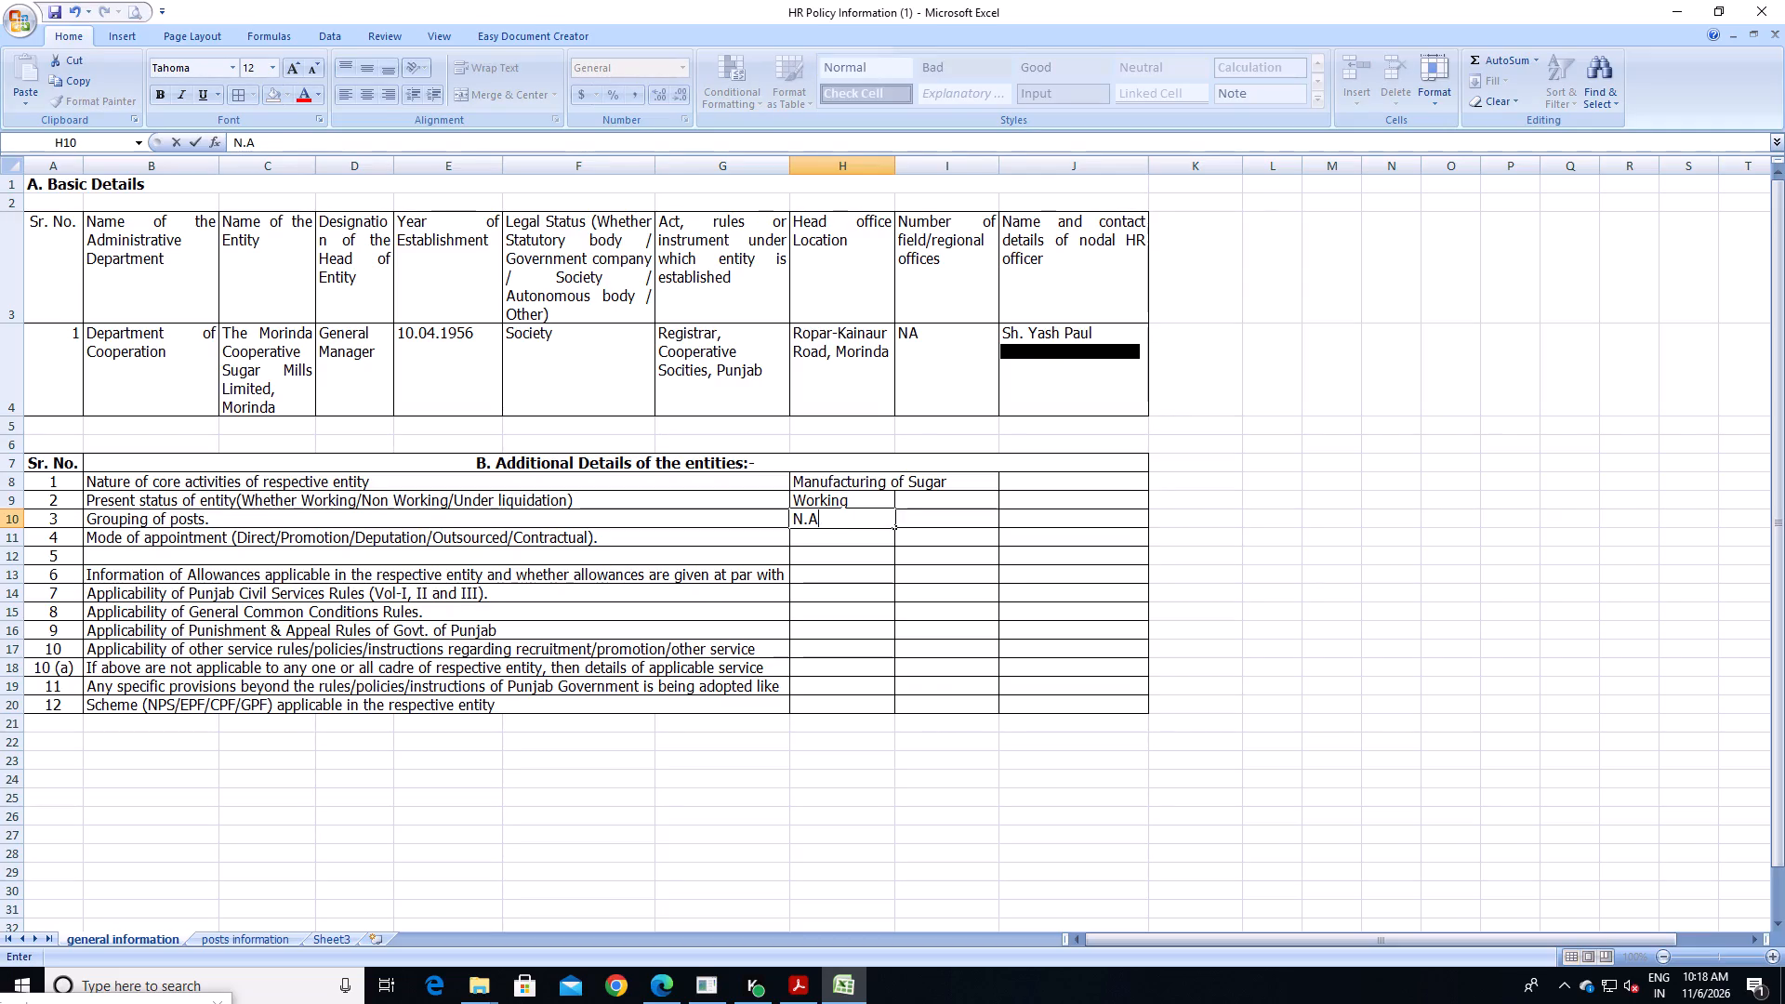
key(Return)
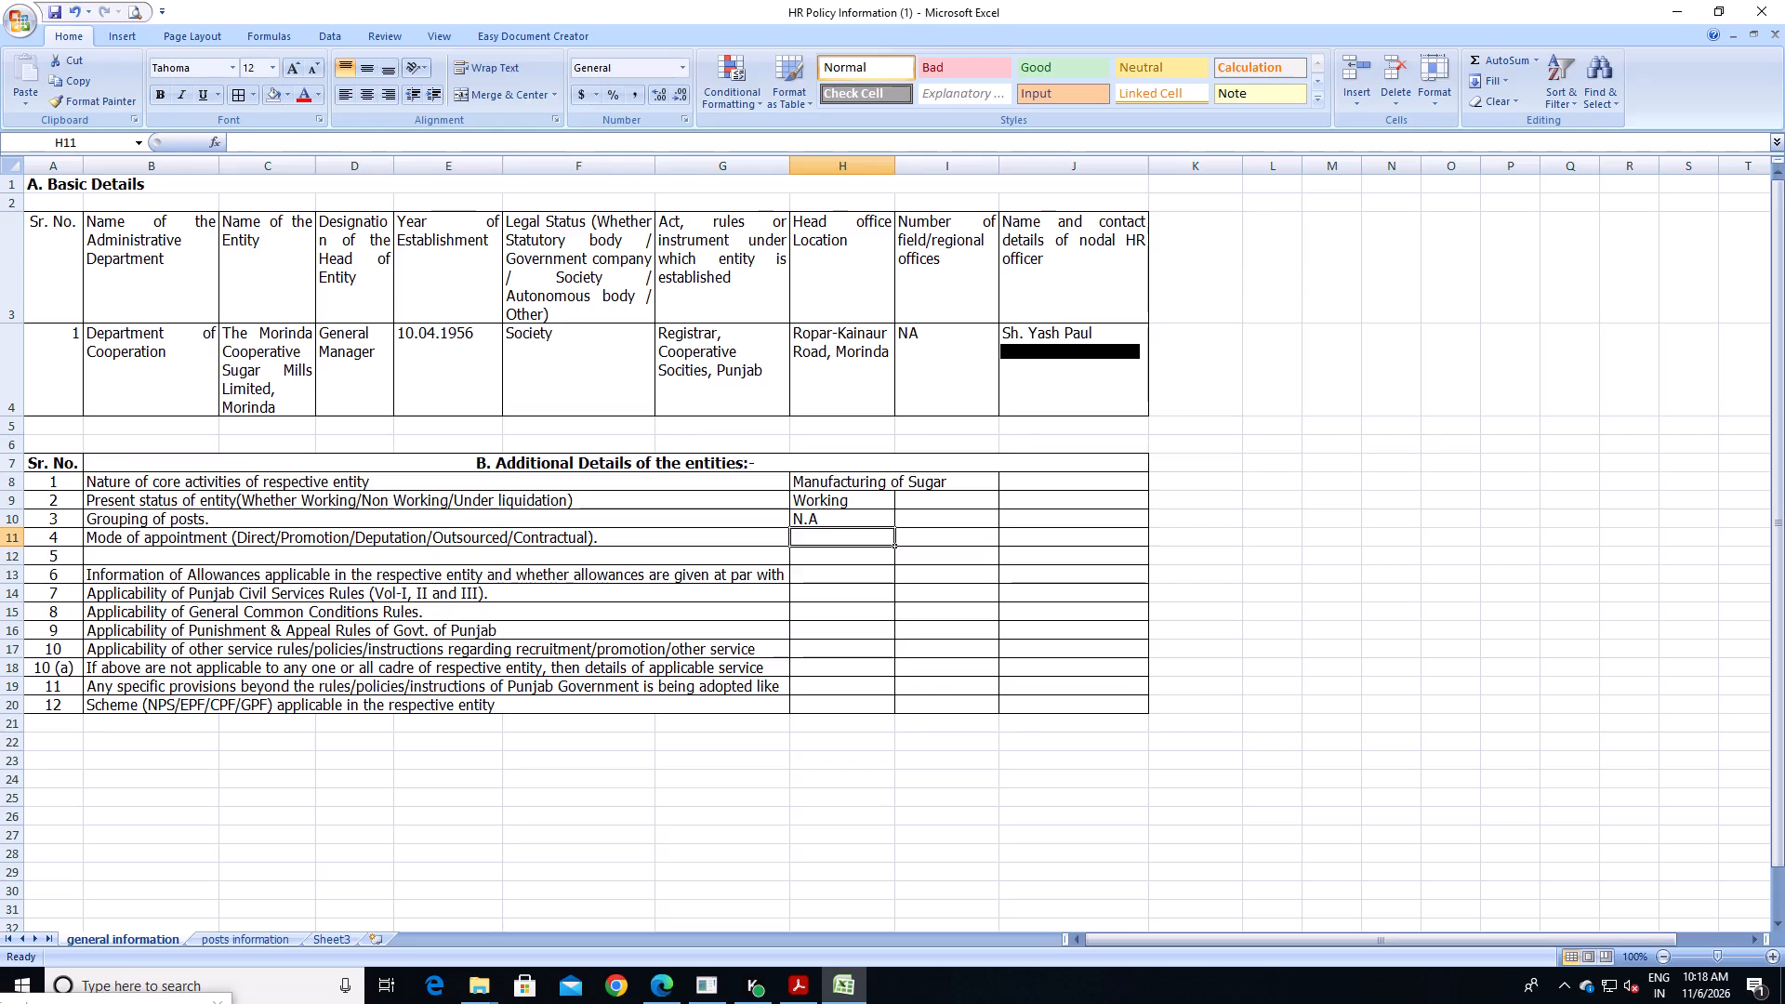
text(Direct)
key(slash)
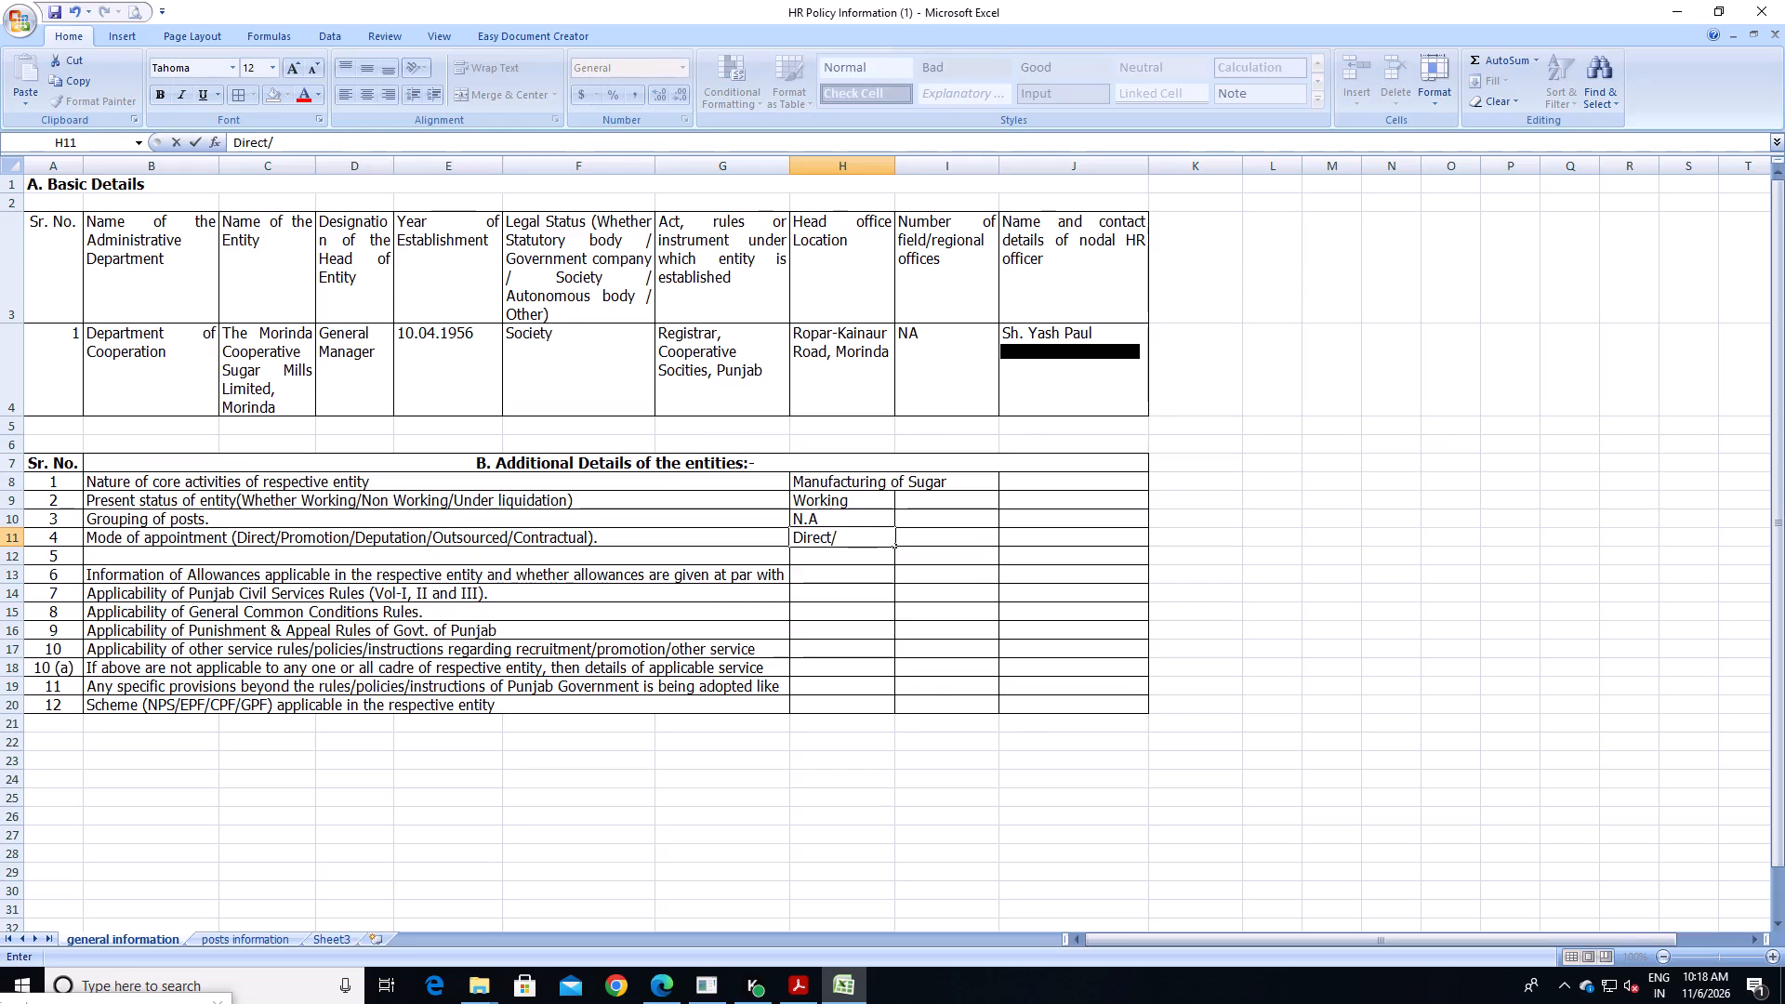
text(Promotion)
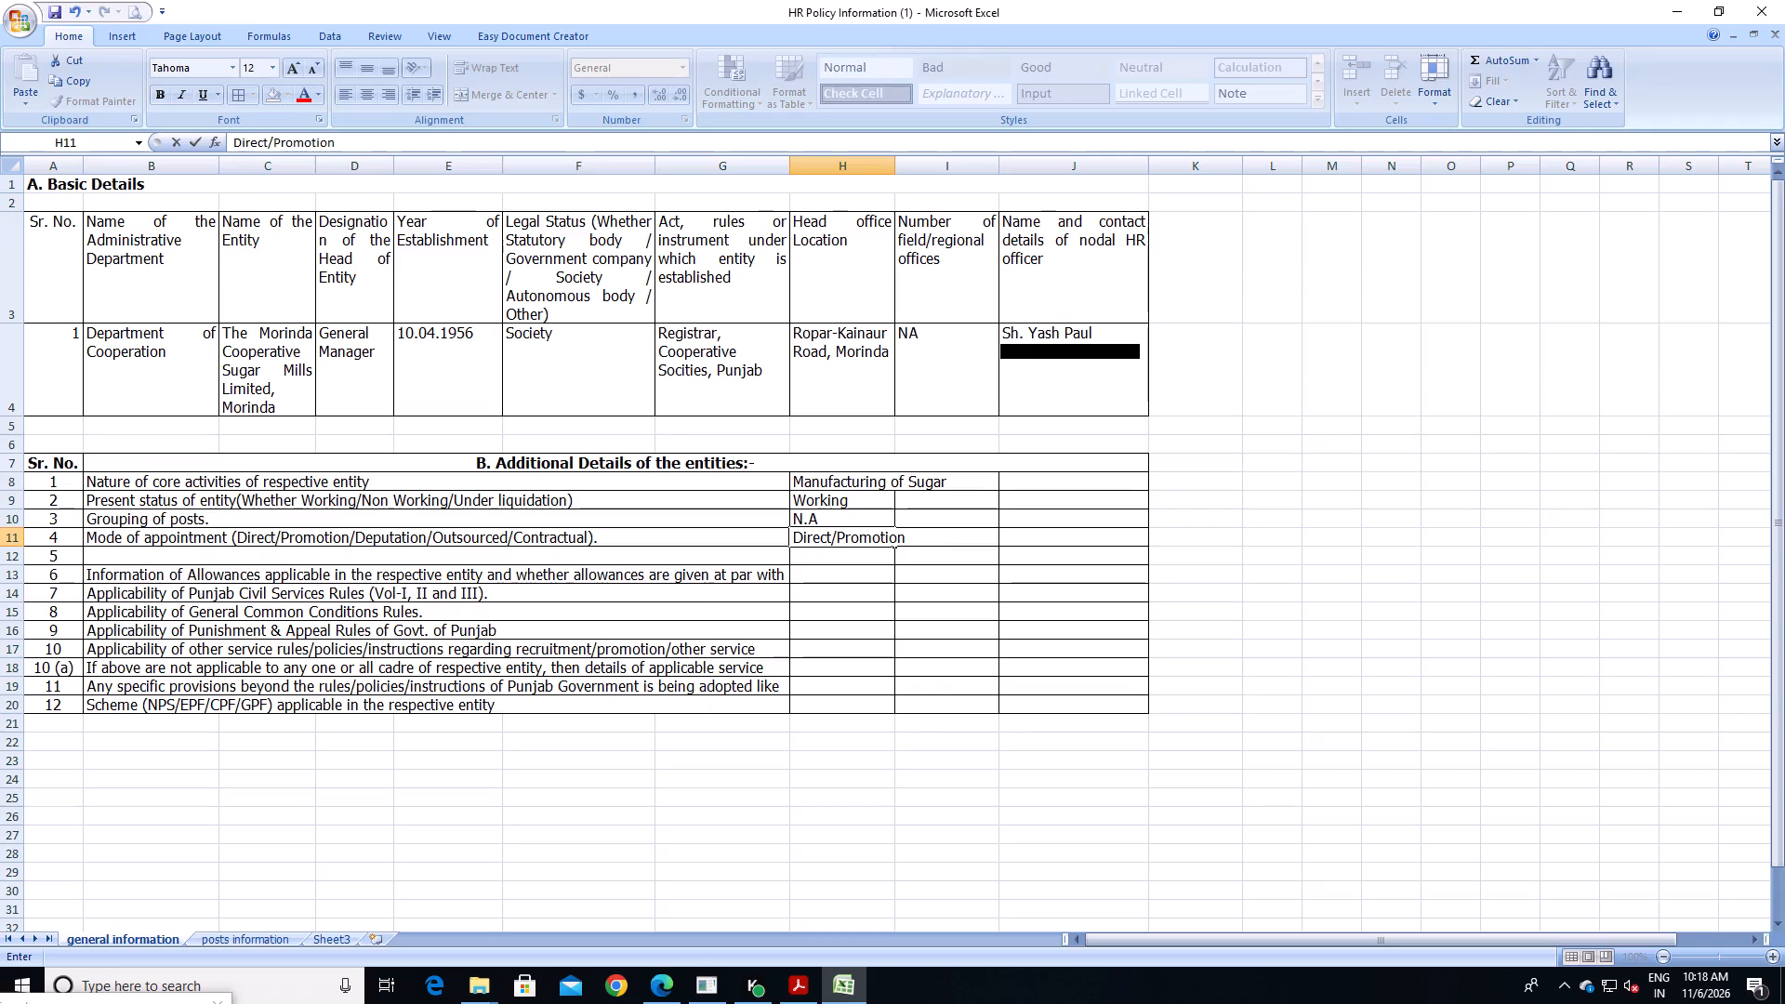
key(slash)
text(Ou)
key(BackSpace)
key(BackSpace)
text(Contractual)
text(/Outsourced)
key(Return)
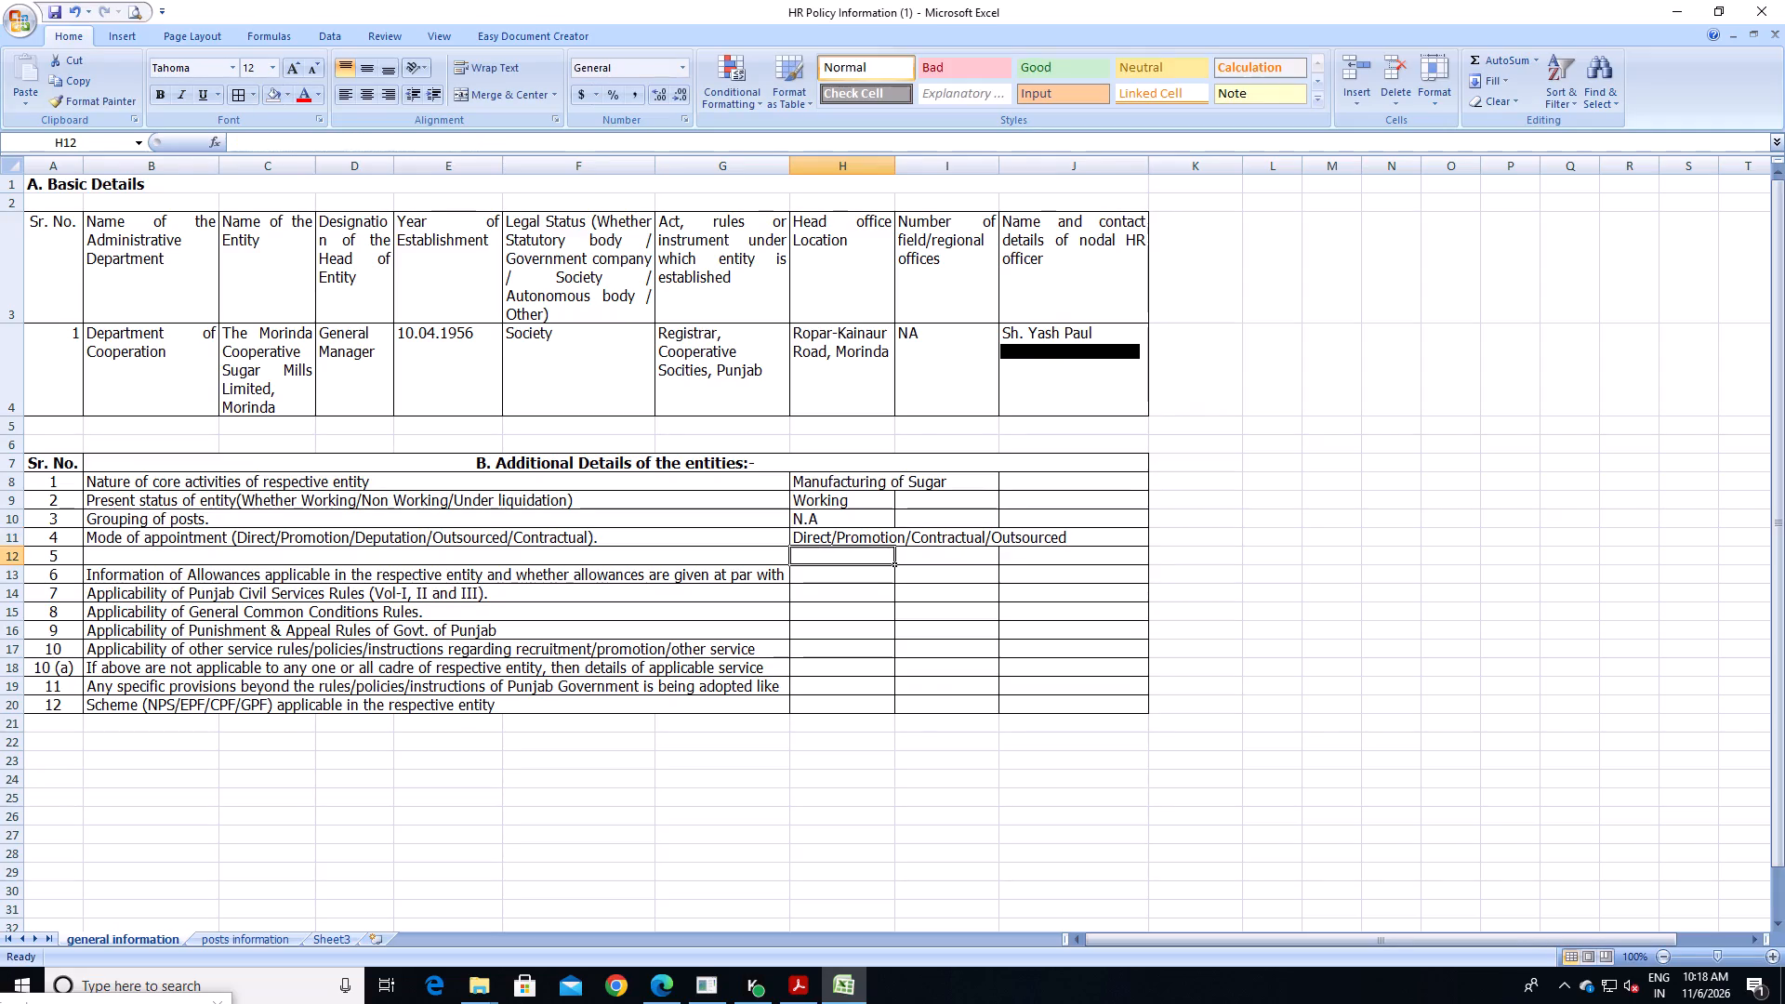
Leave row 12 blank and enter "As per Government" for the allowances information in H13.
key(Return)
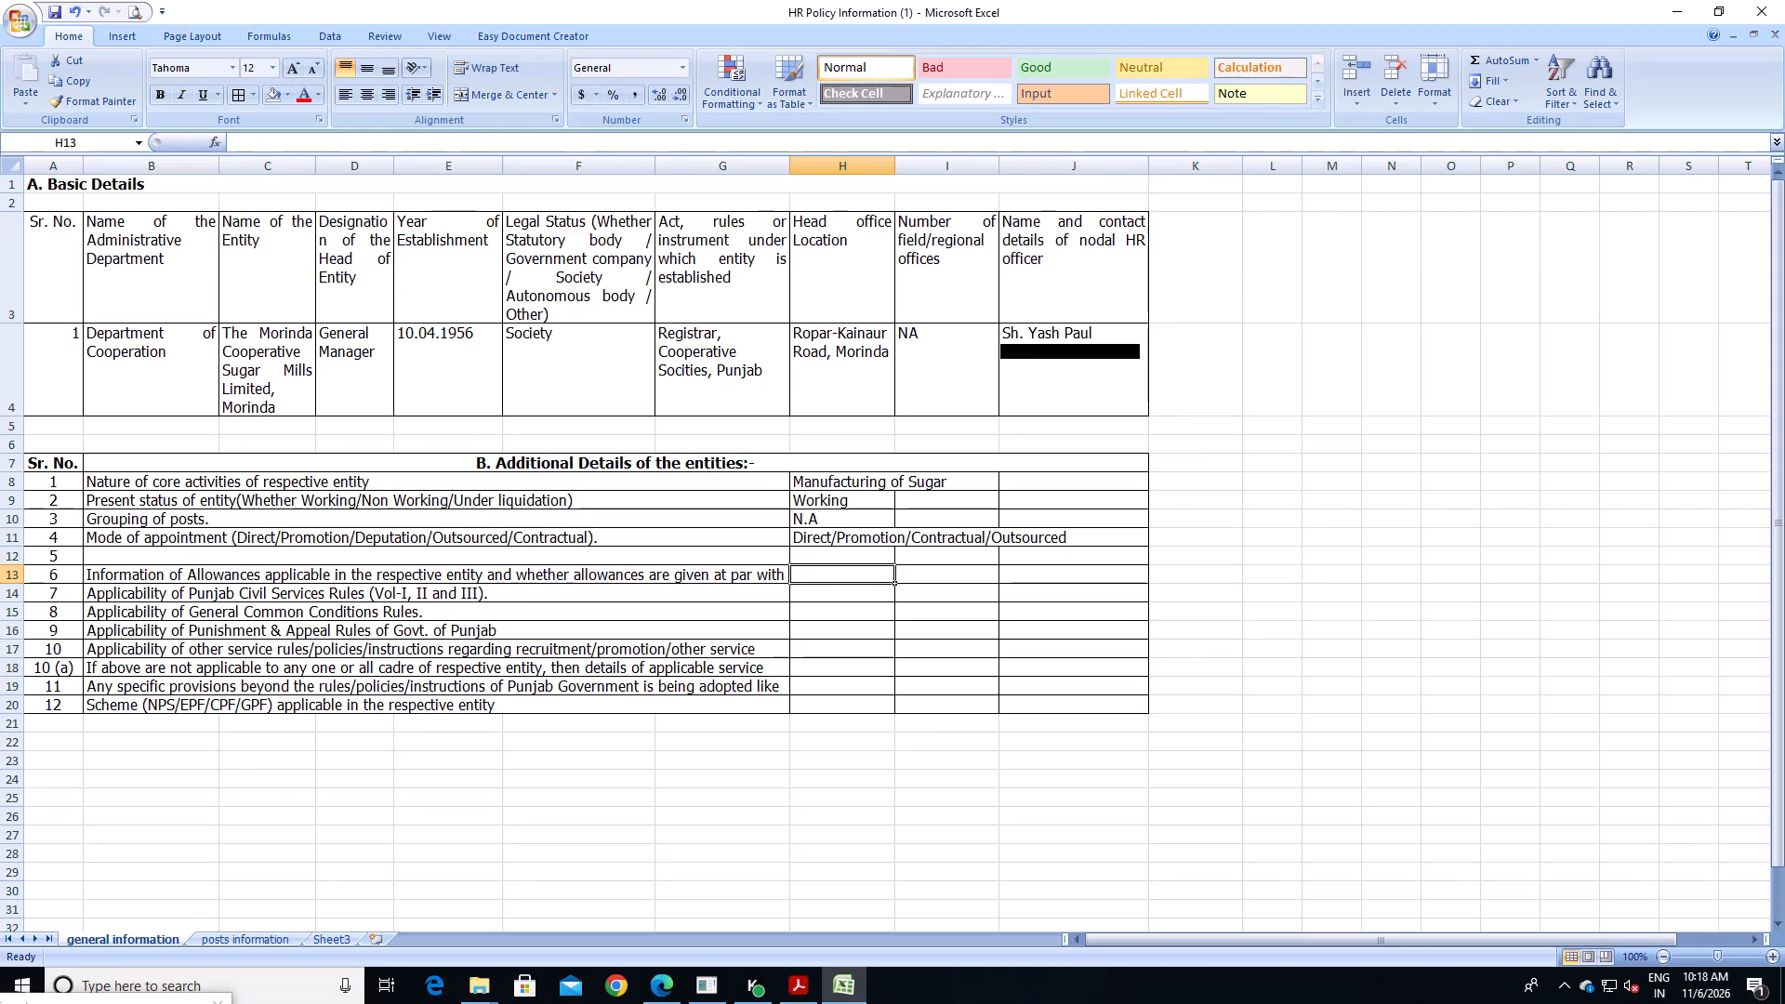
text(As)
key(space)
text(per)
key(space)
text(Government)
key(Return)
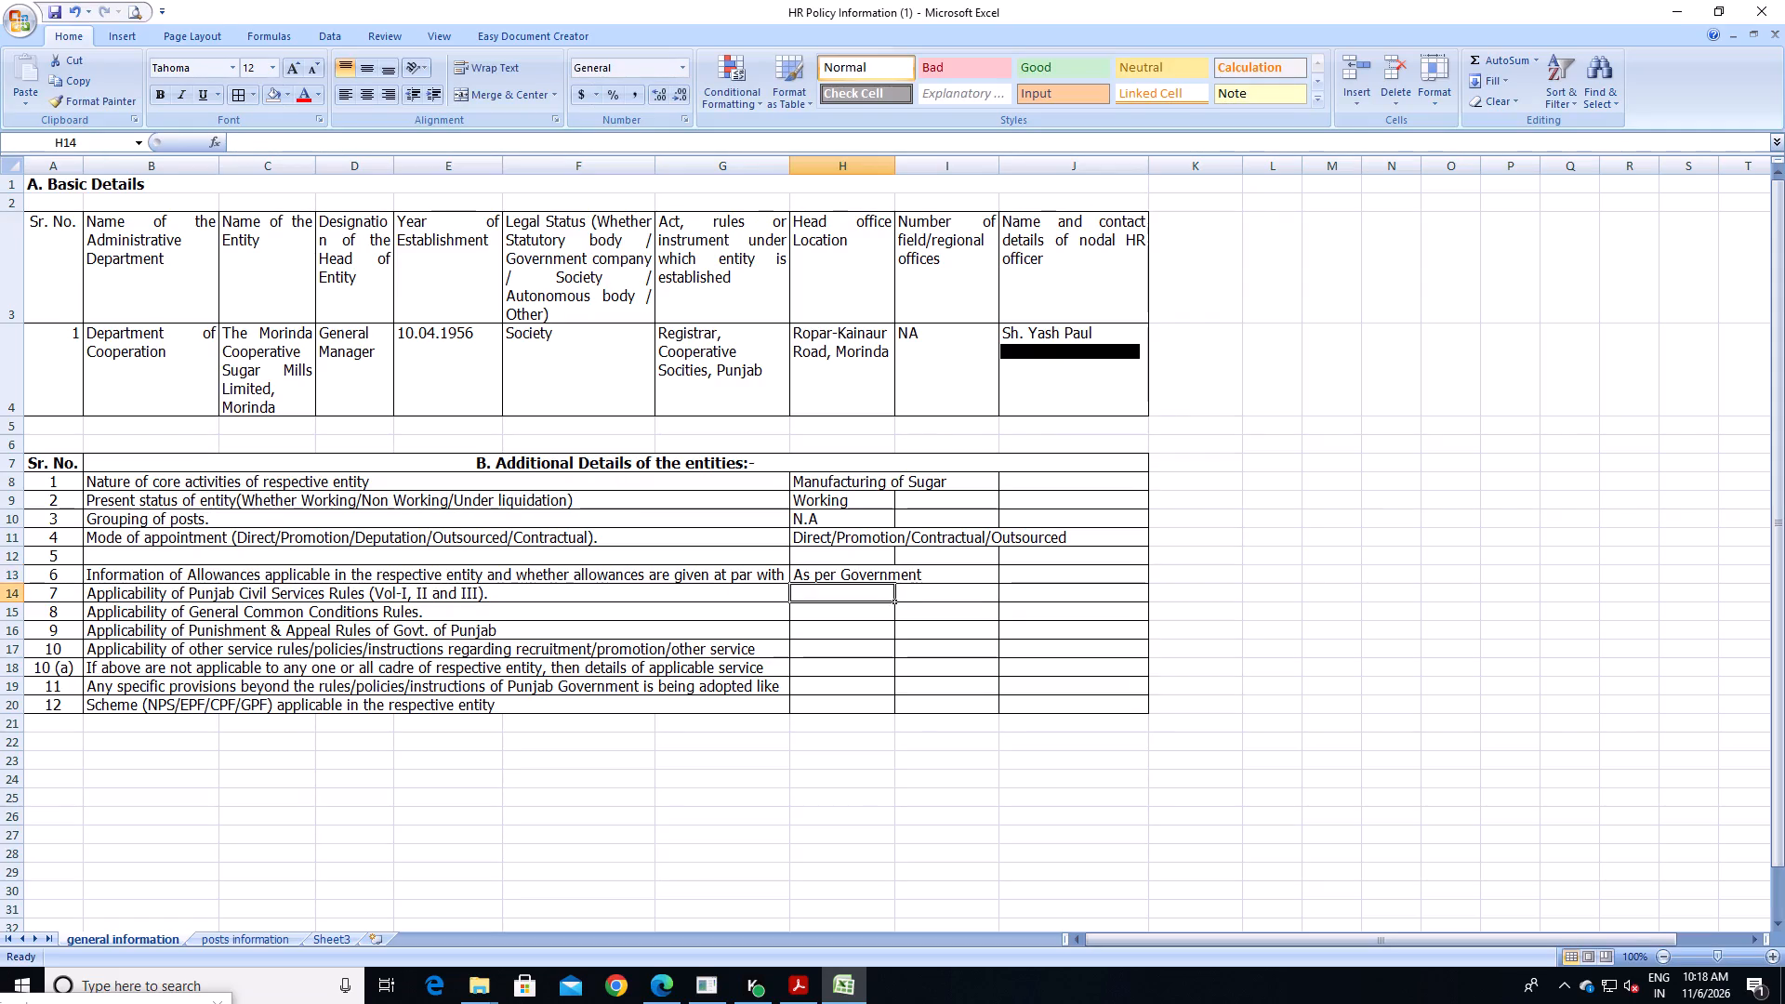
Enter "Yes" in H14 to H16 for the Civil Services, General Common Conditions, and Punishment & Appeal Rules.
text(Ye)
key(s)
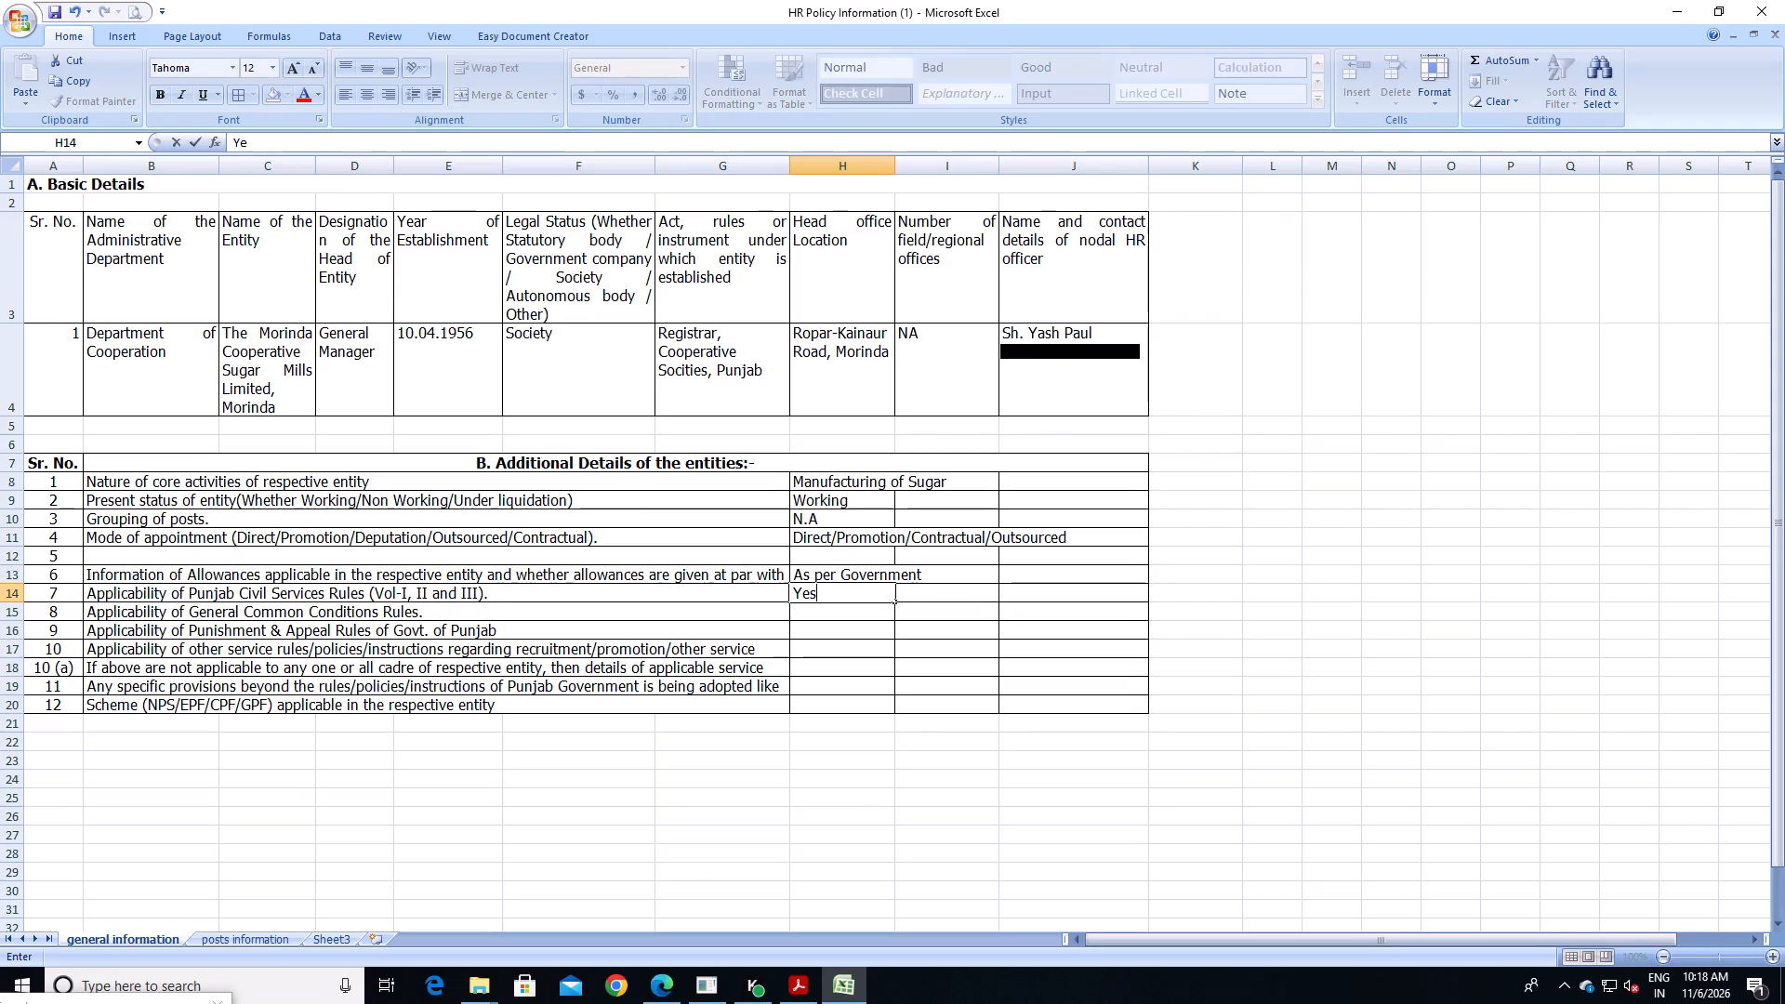
key(Return)
key(y)
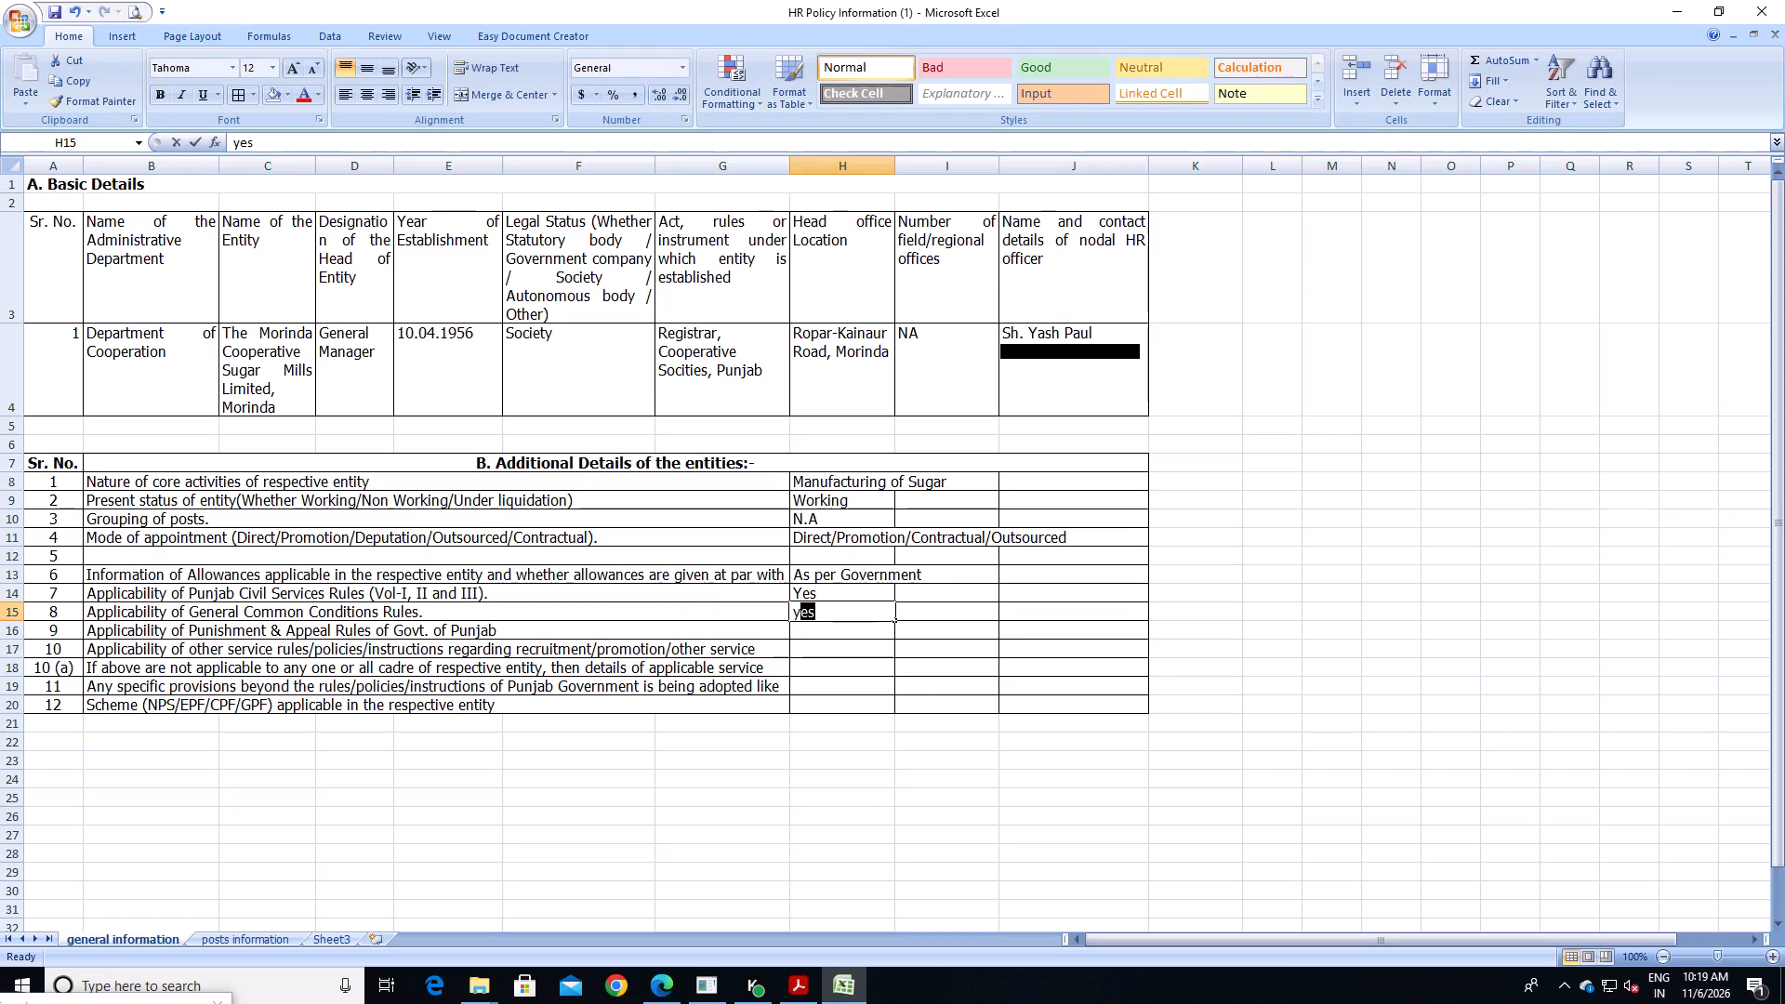
key(Return)
key(y)
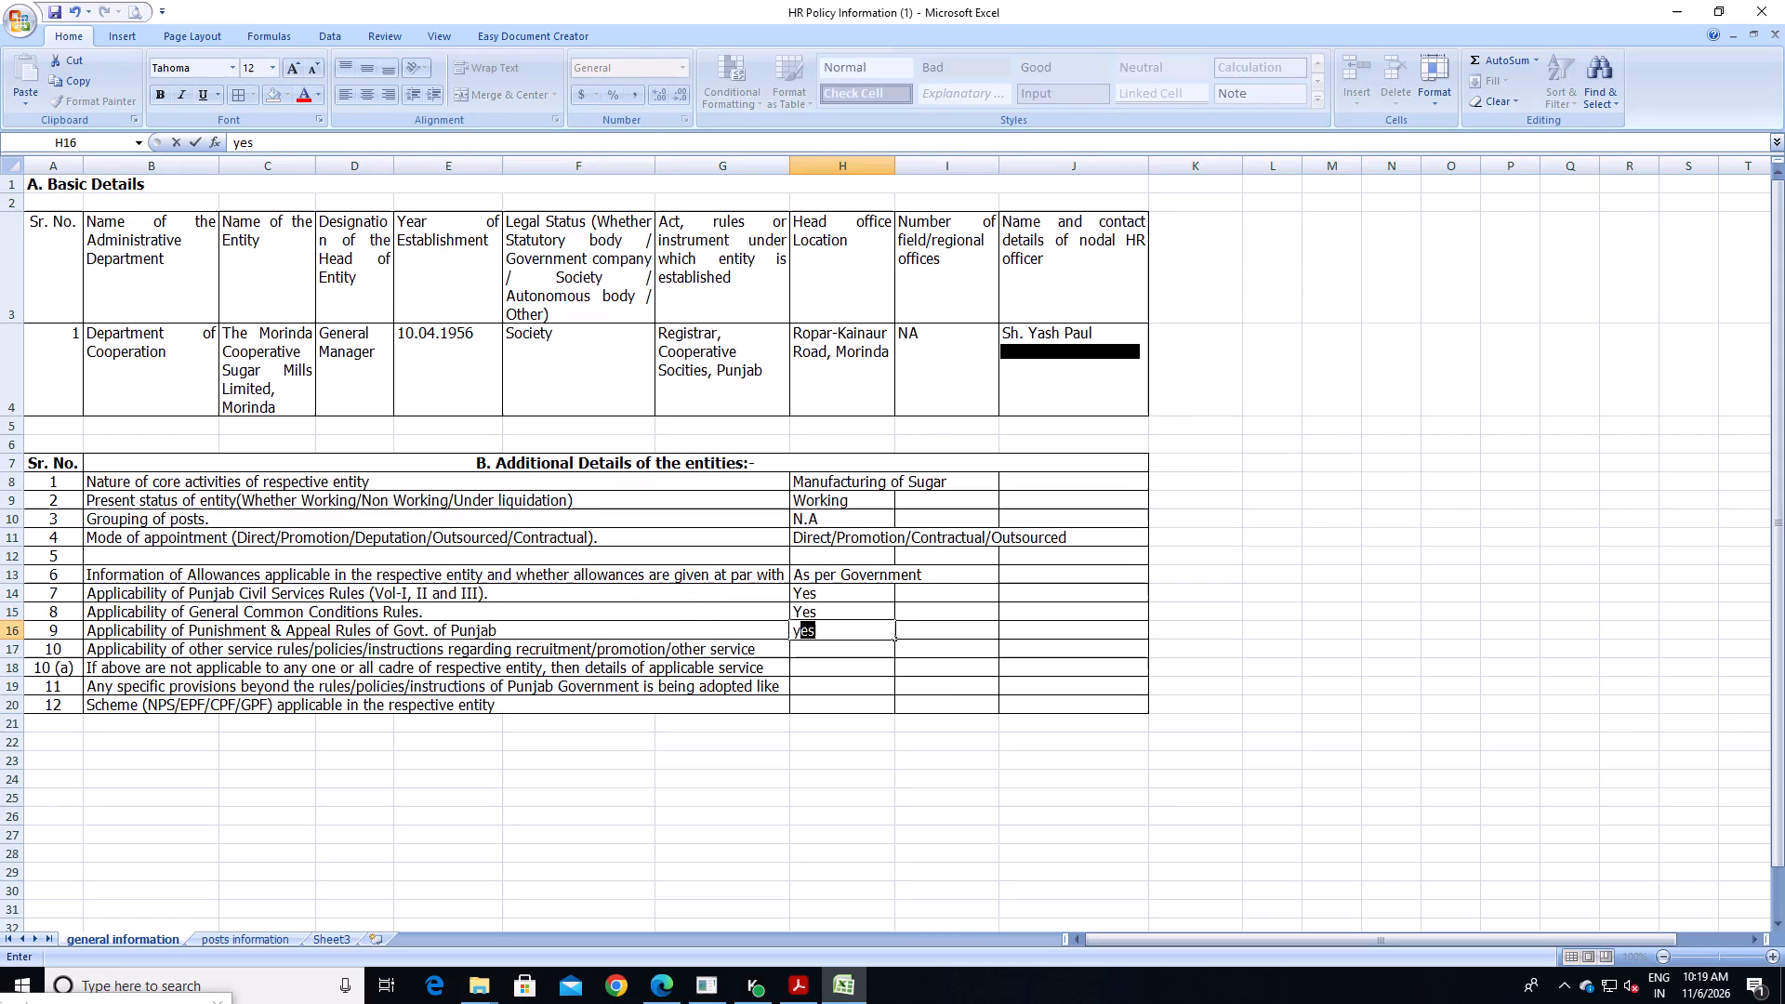
key(Return)
Enter "Common Cadre Rules" in H17 for the other applicable service rules and policies.
text(Common Cadre)
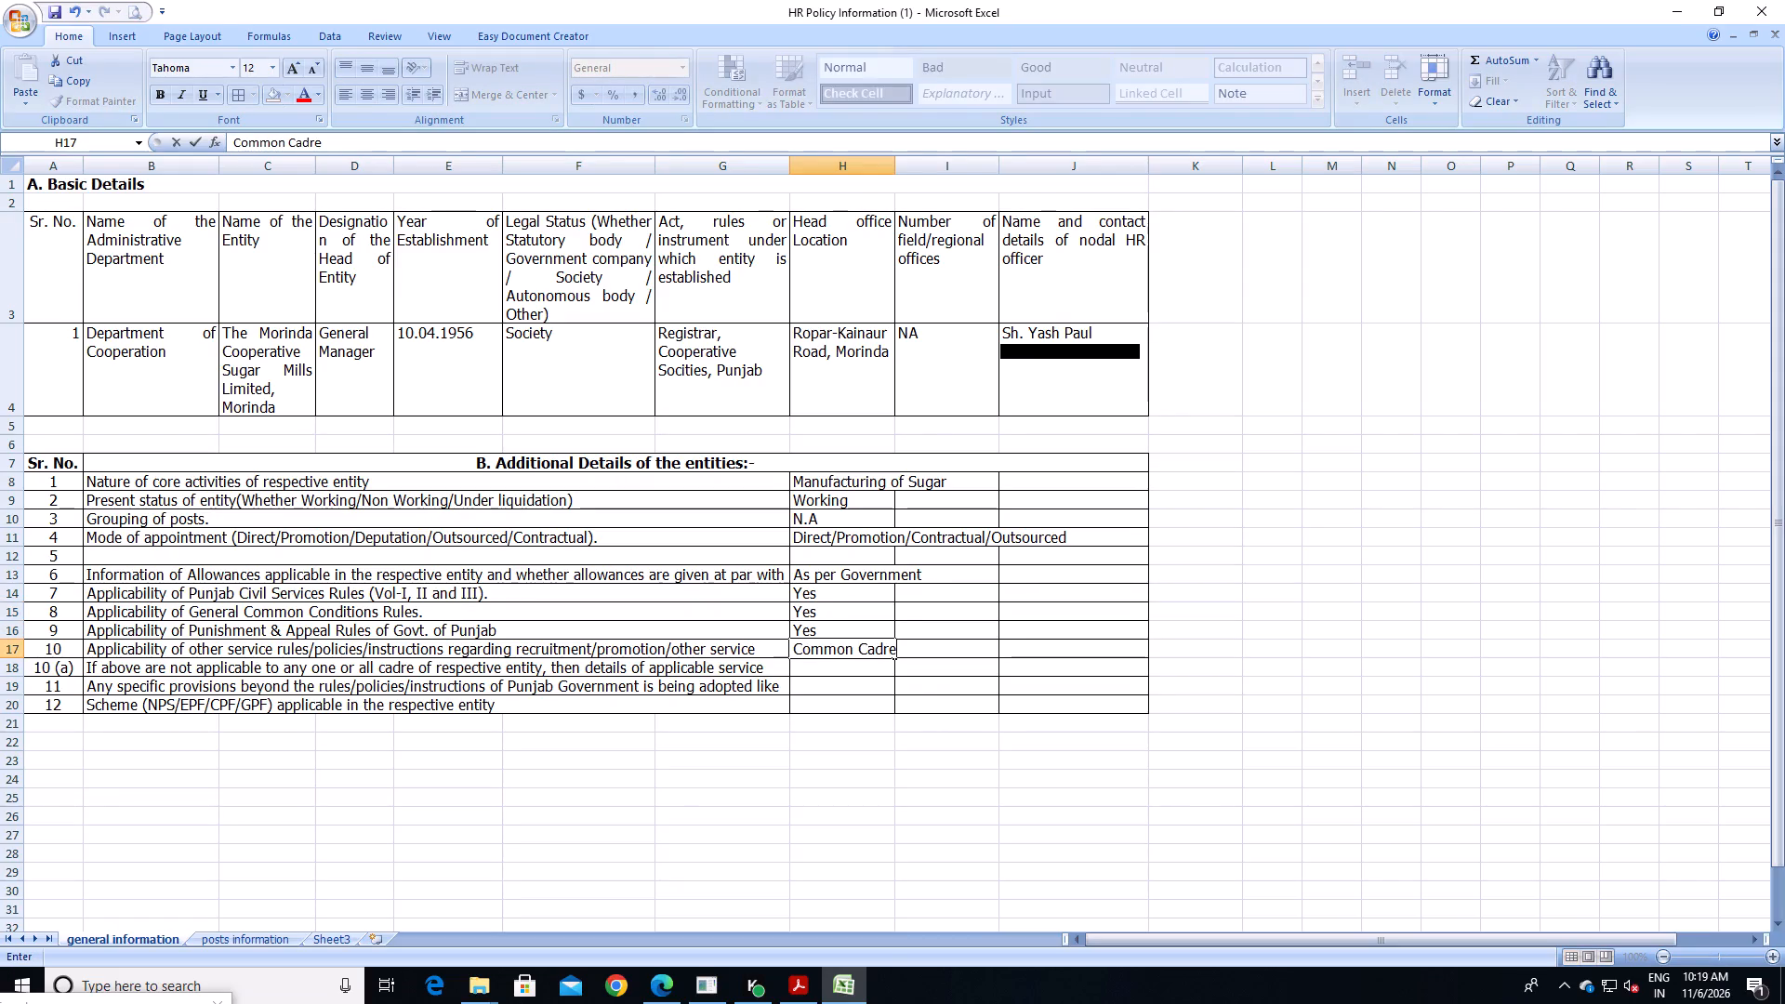
key(space)
text(Ru)
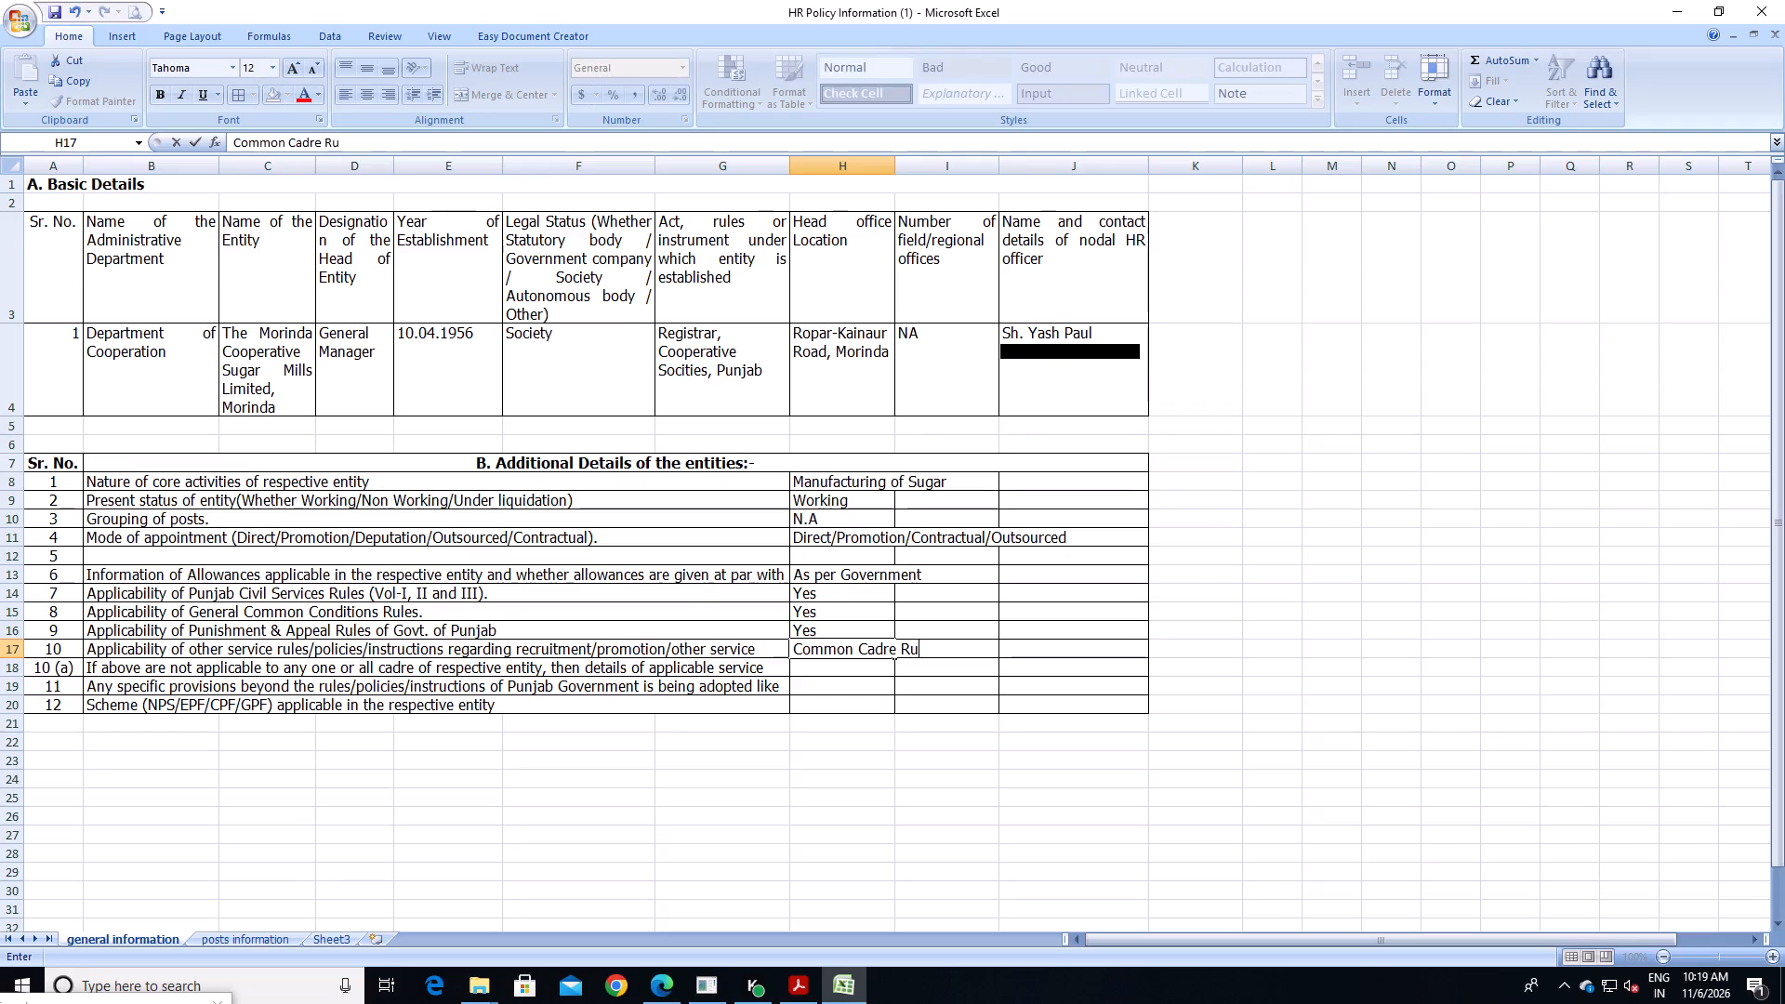
text(les)
key(Return)
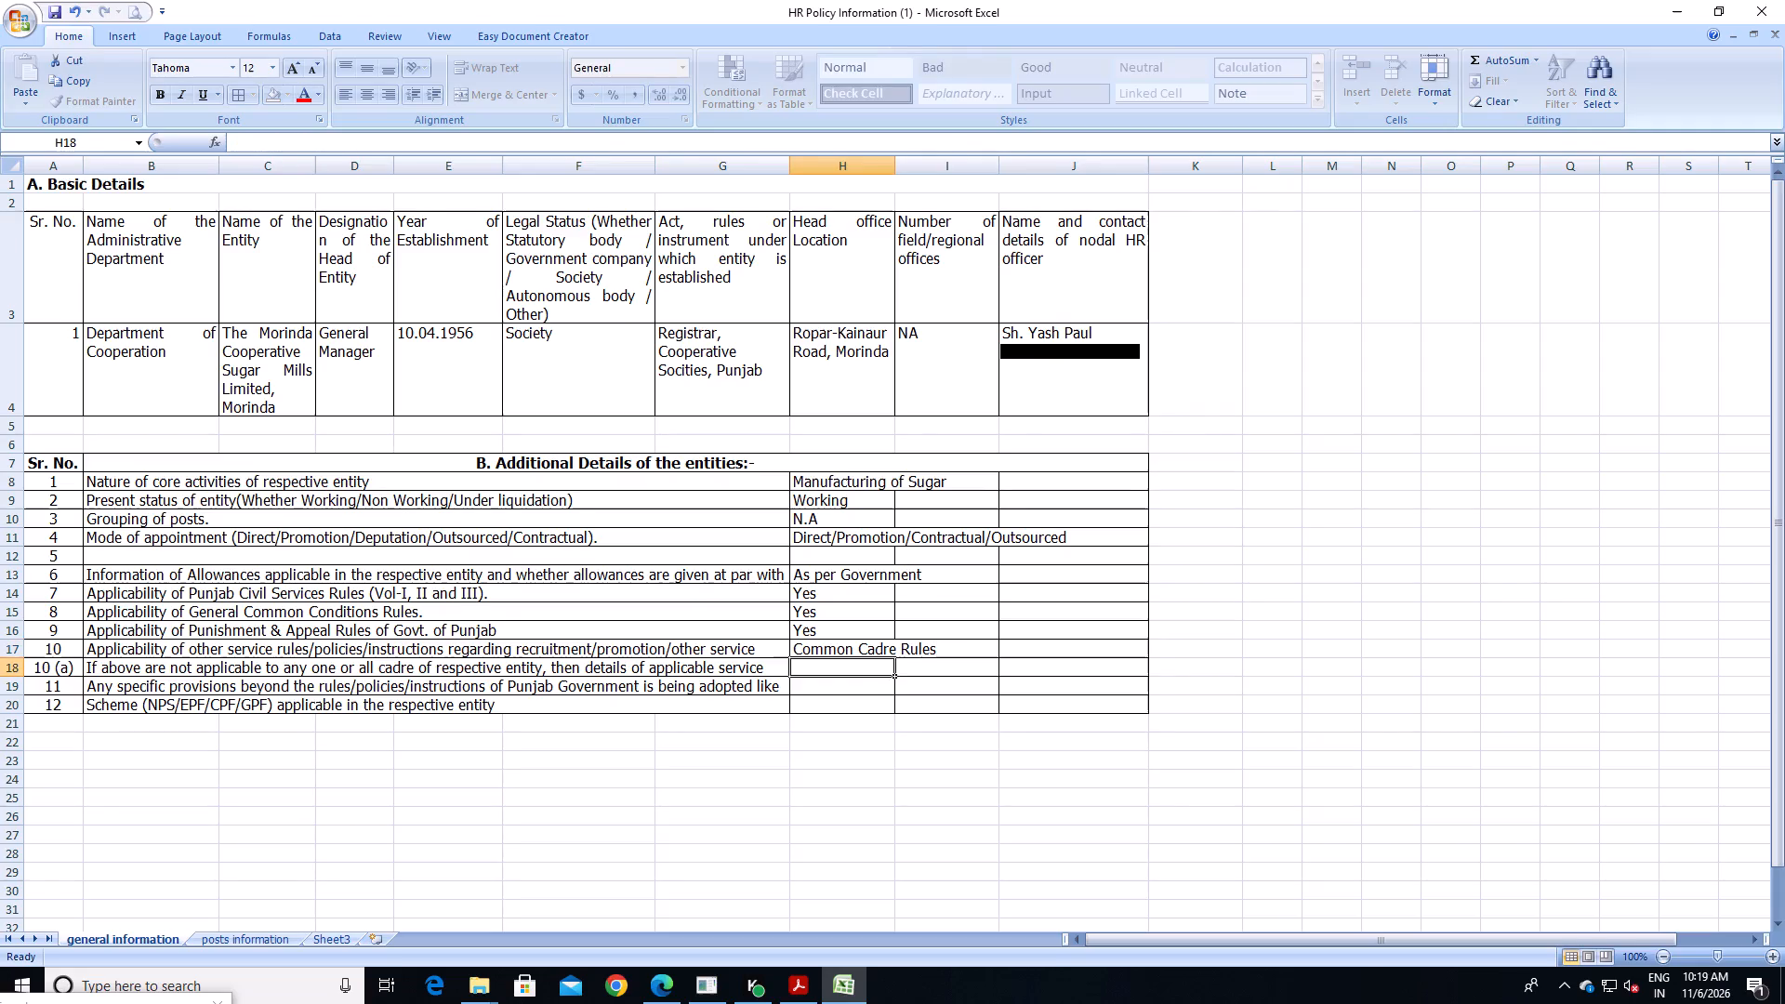
Enter "N.A" in H18 and H19 for items 10 (a) and 11, and "EP" as the applicable scheme in H20.
key(shift+n)
key(Return)
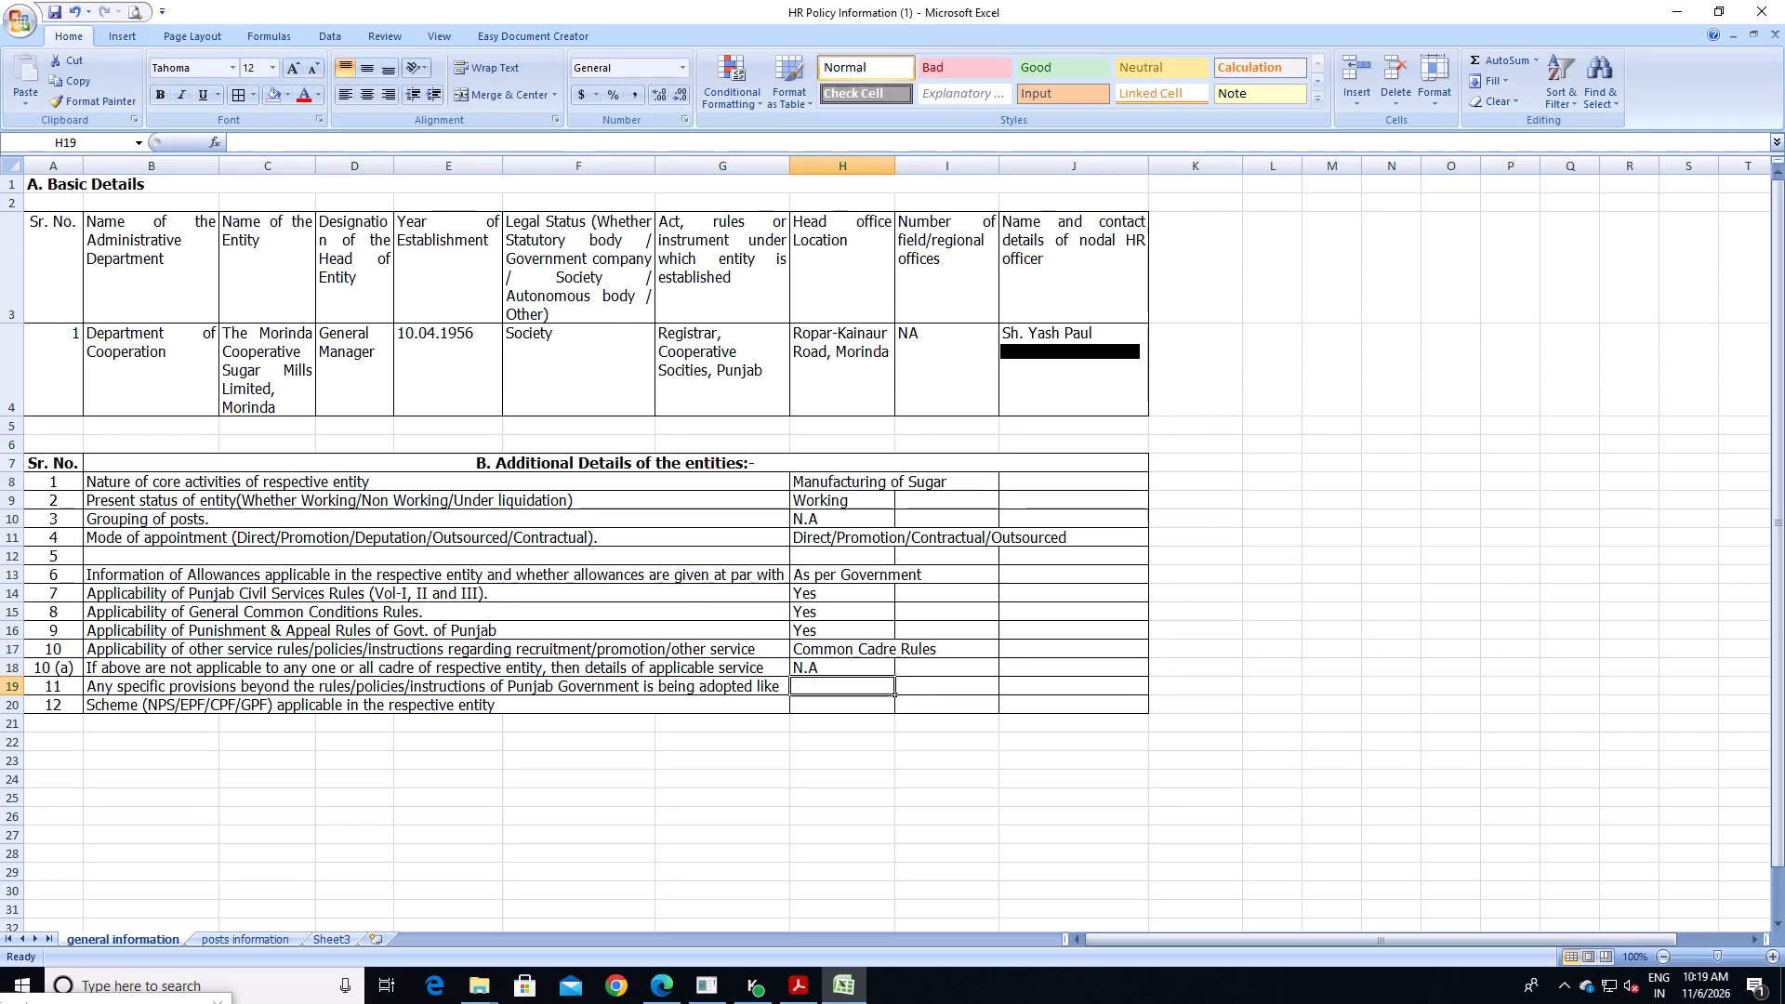
key(n)
key(Return)
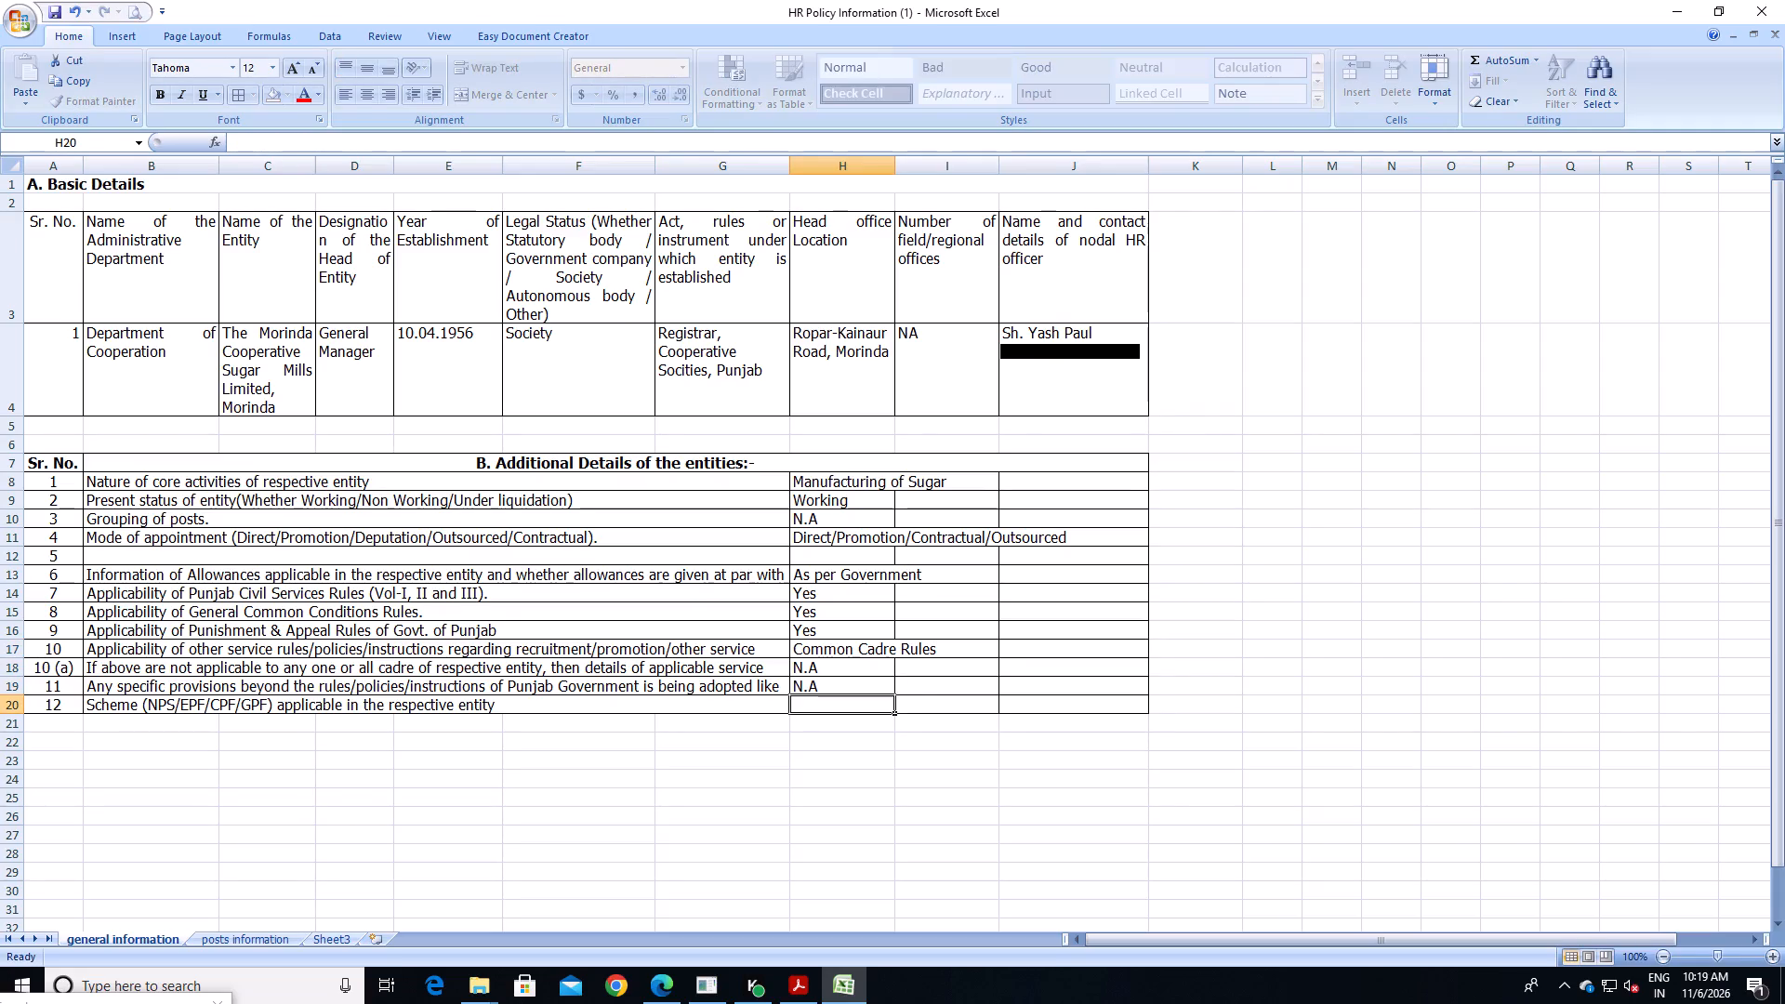
text(EP)
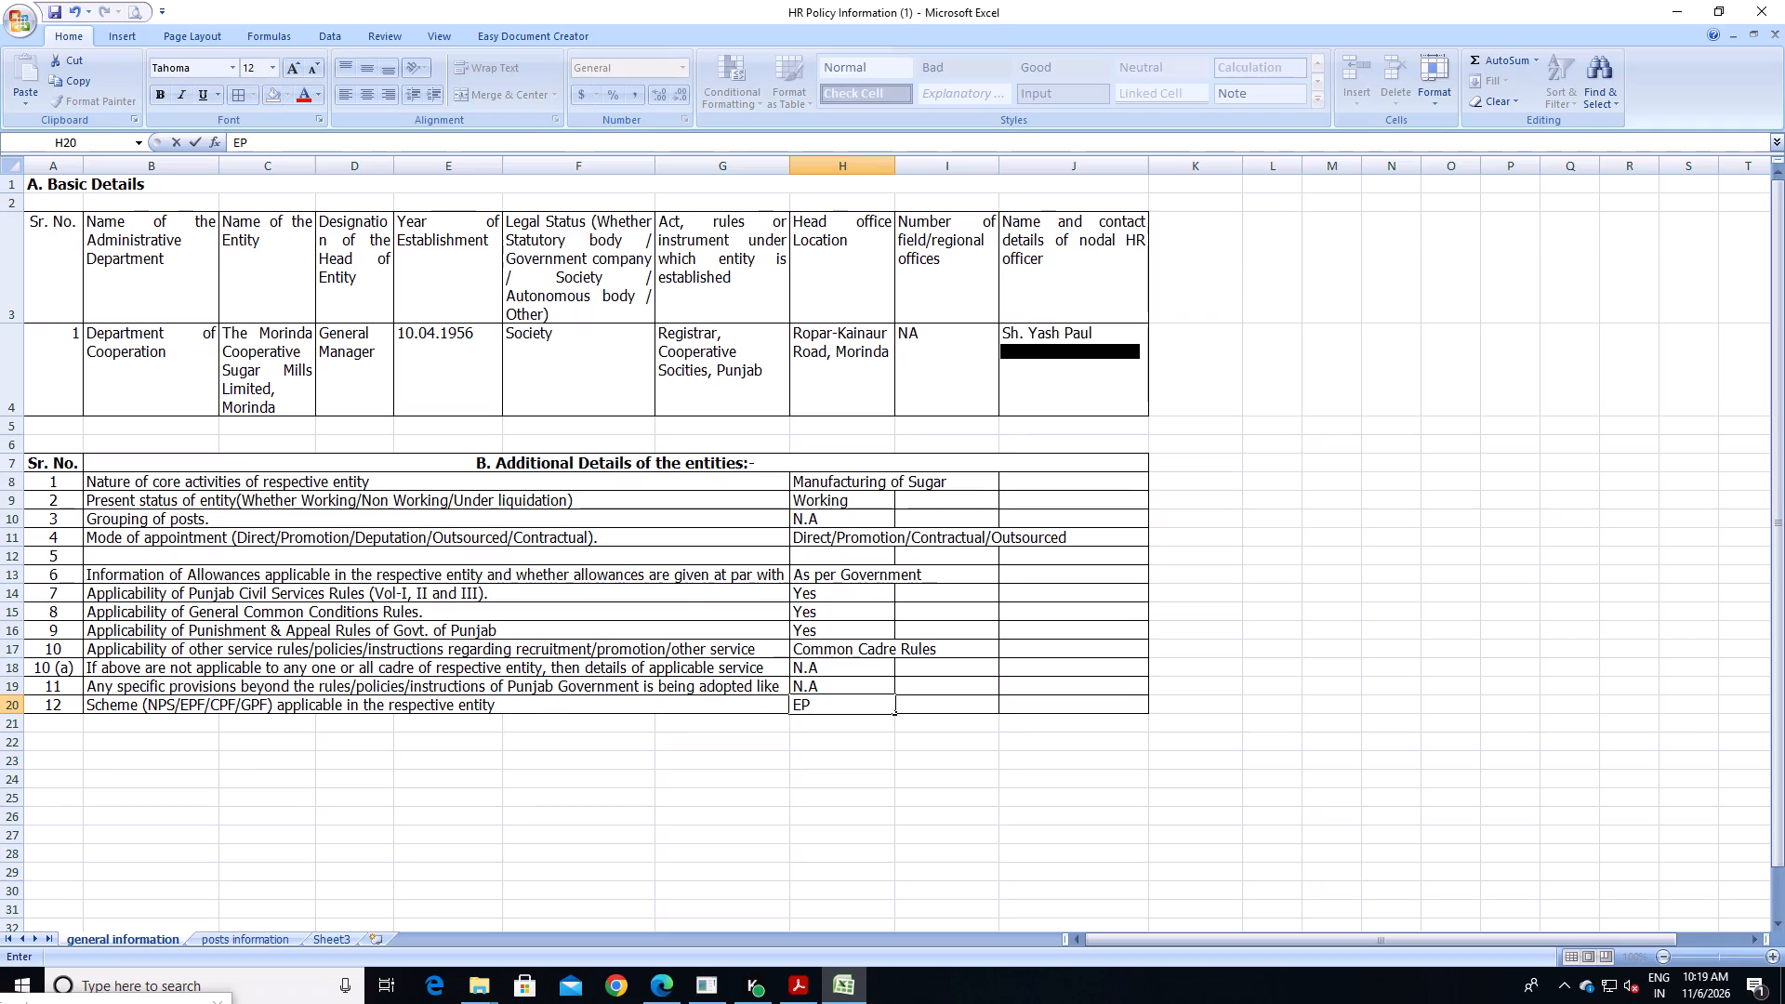
click(1259, 560)
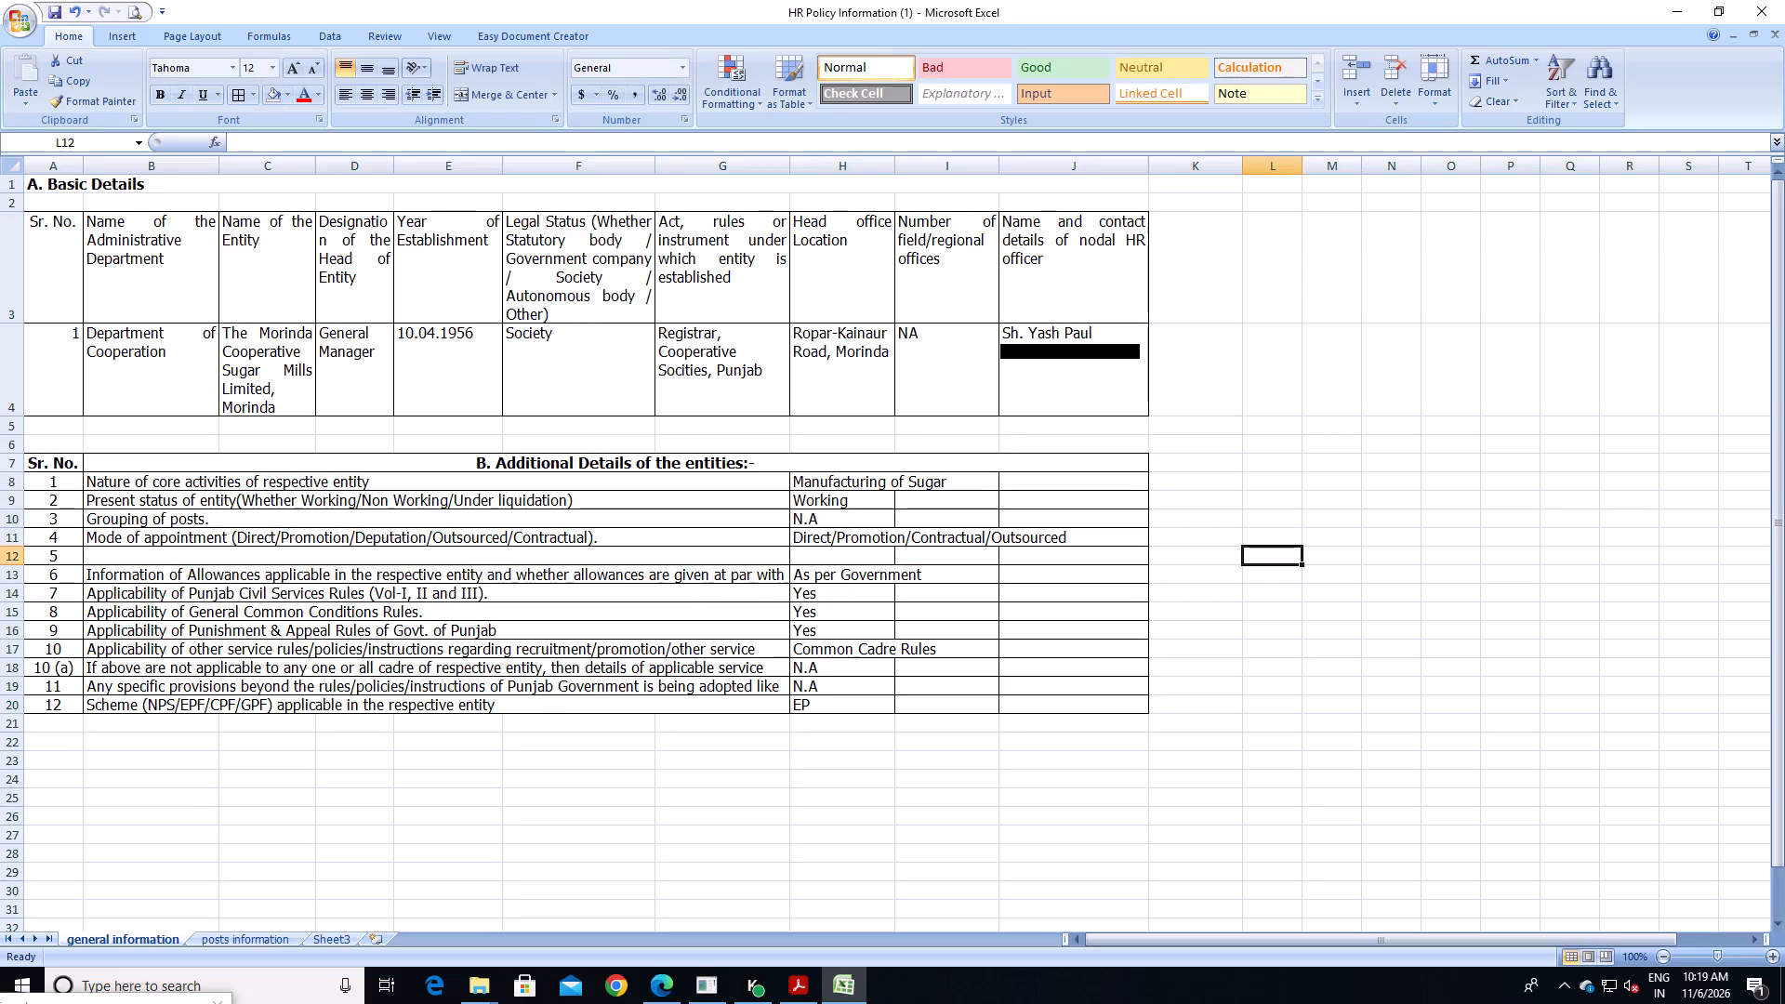
Merge columns H to J separately in each of rows 8 to 20 and left-align the merged answers.
drag(865, 485, 1035, 487)
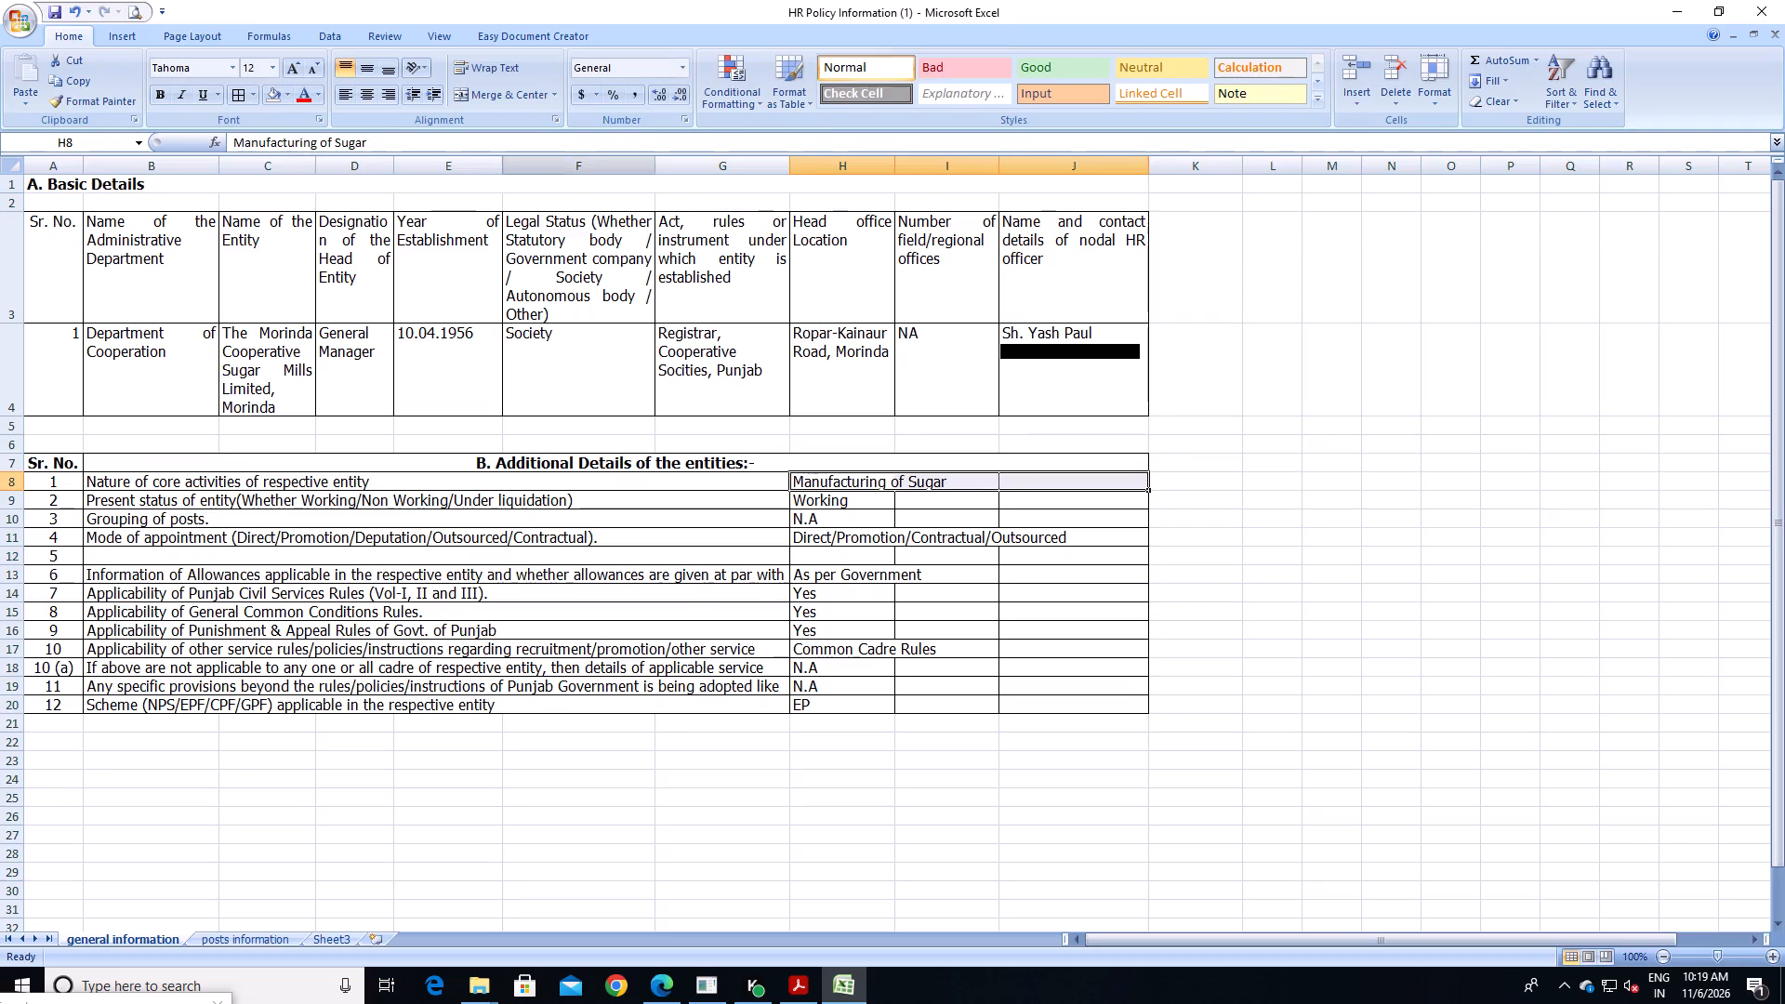
click(123, 100)
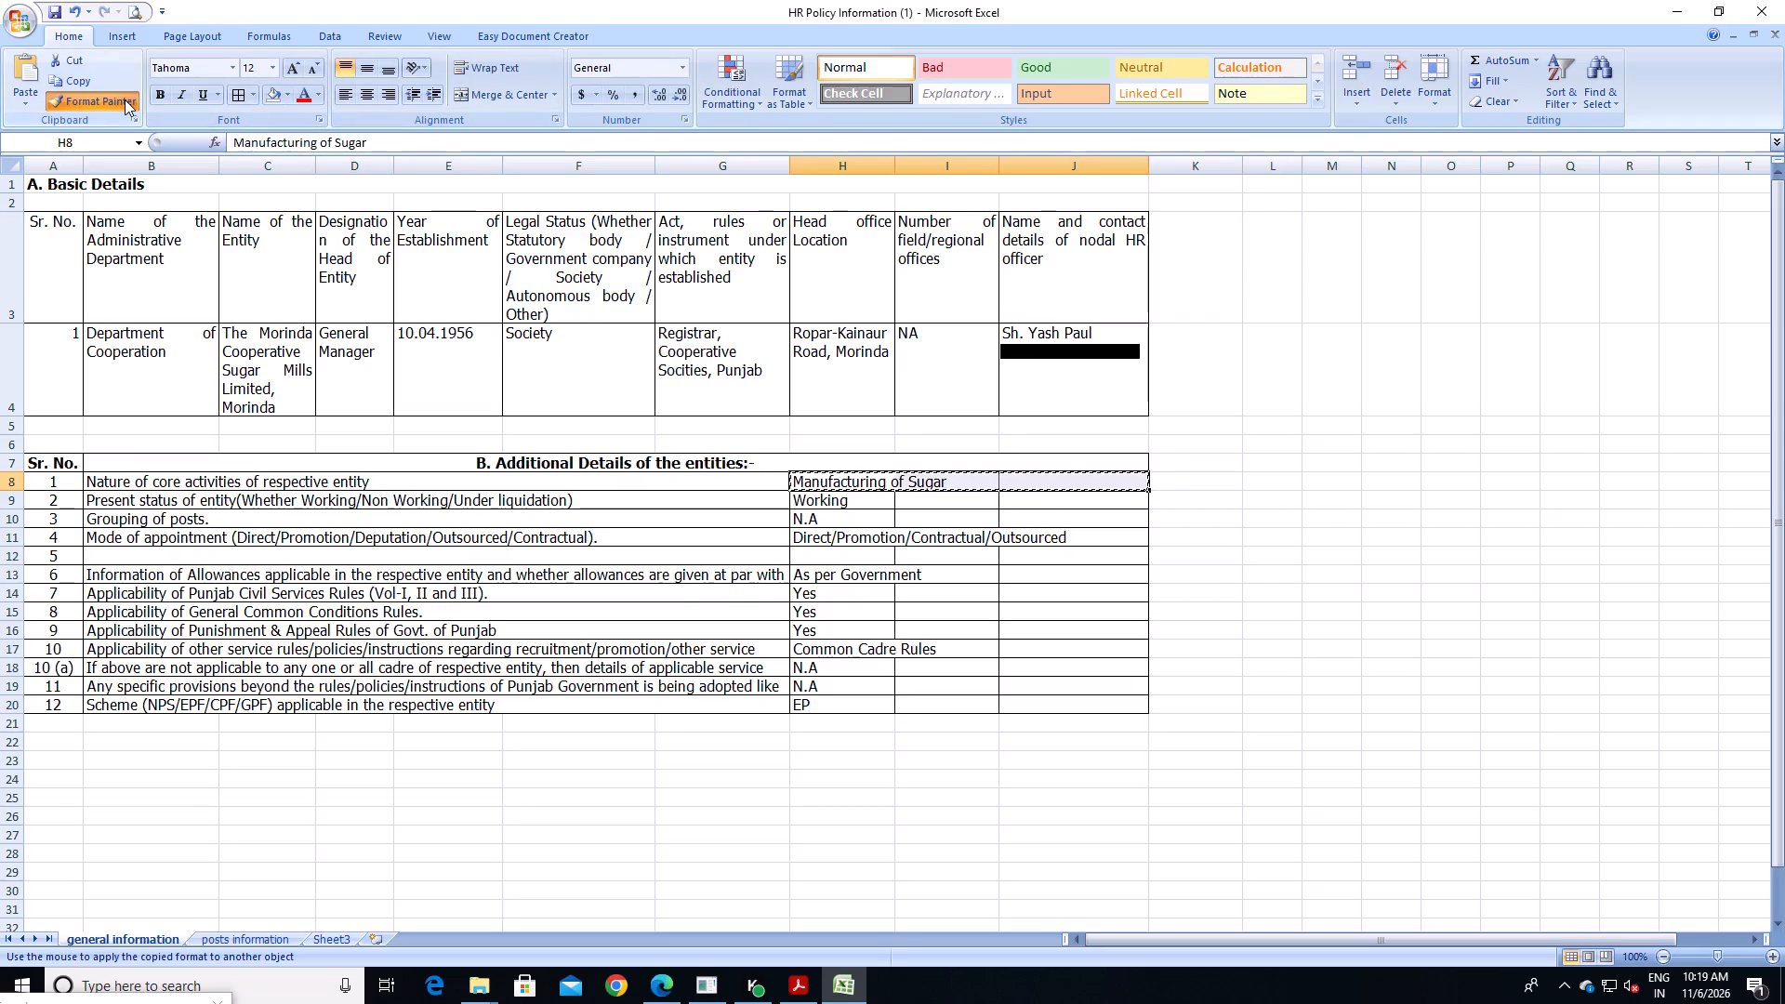
click(490, 92)
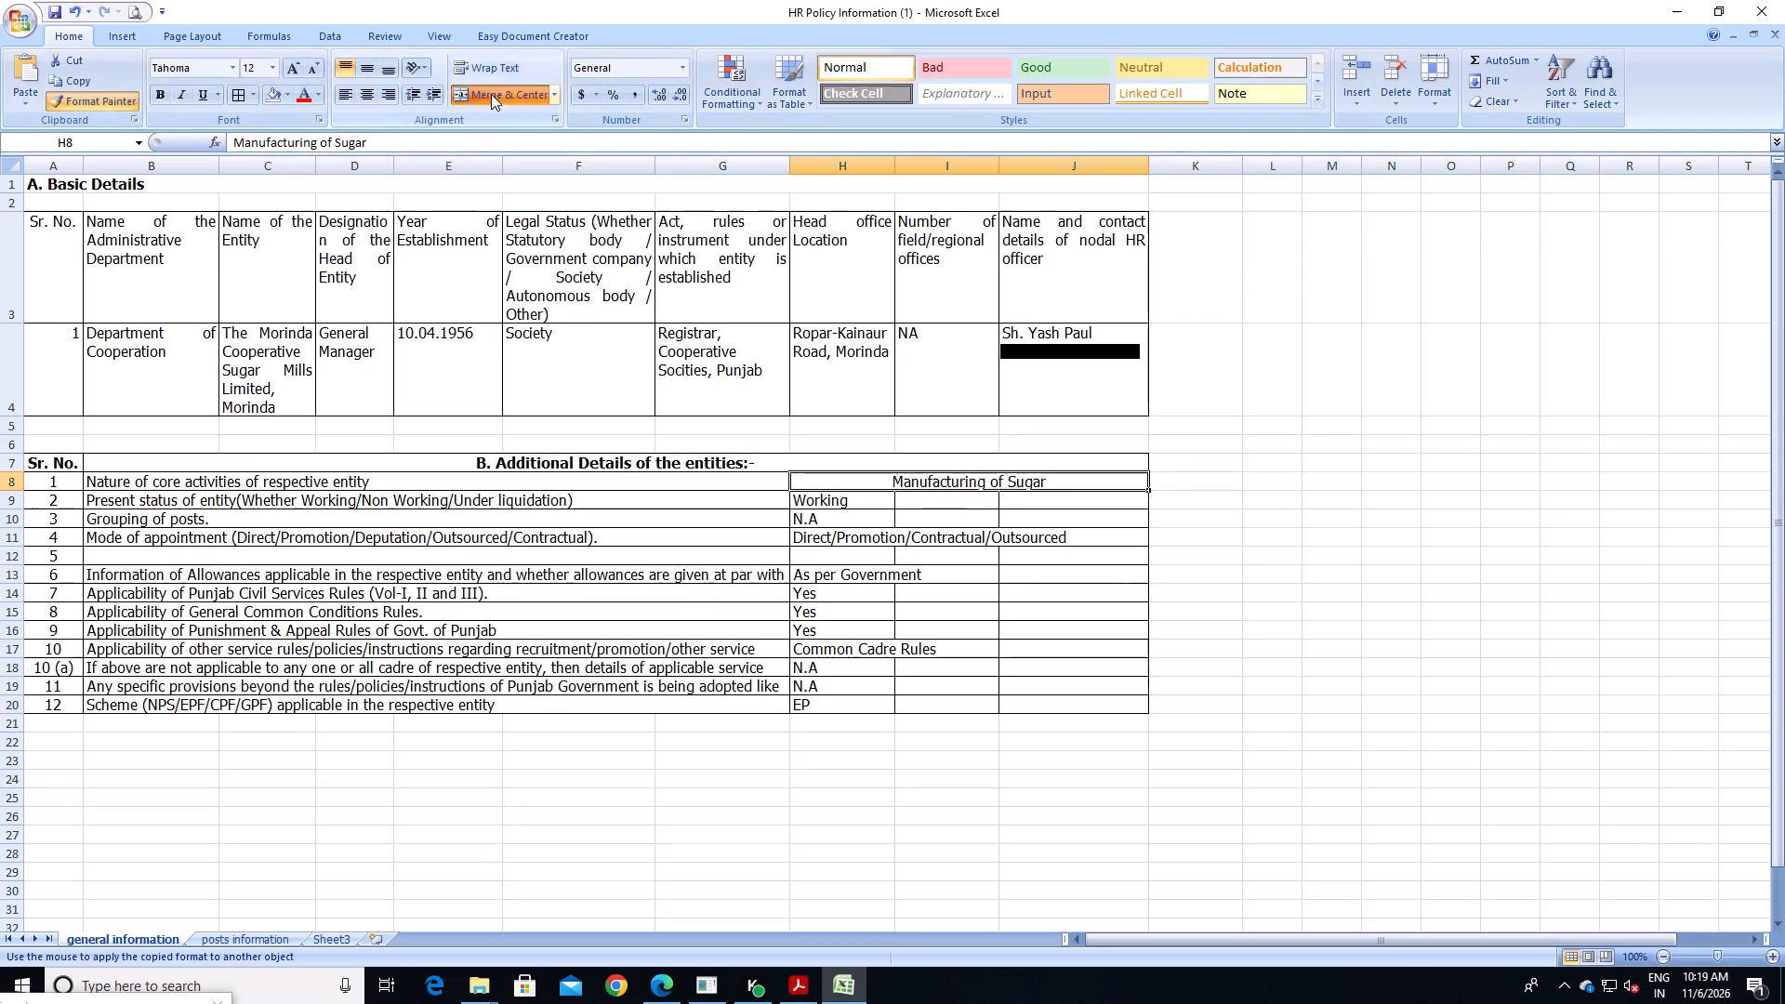
click(90, 98)
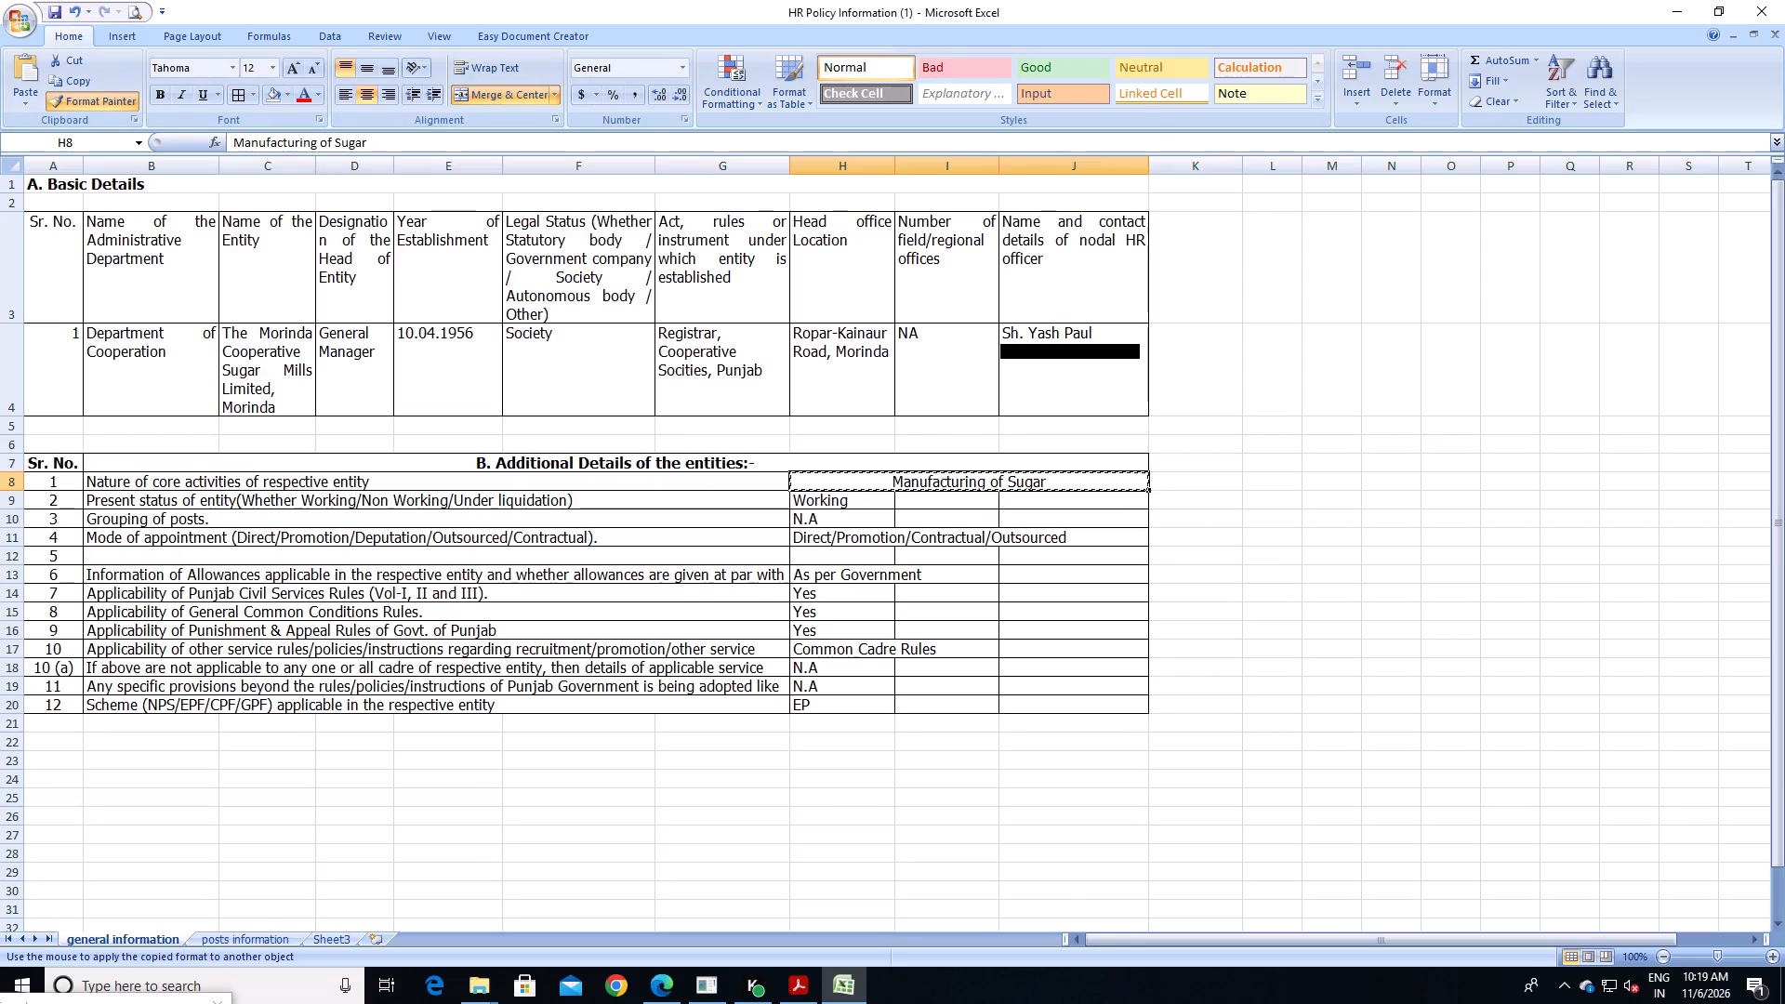
drag(828, 498, 1086, 698)
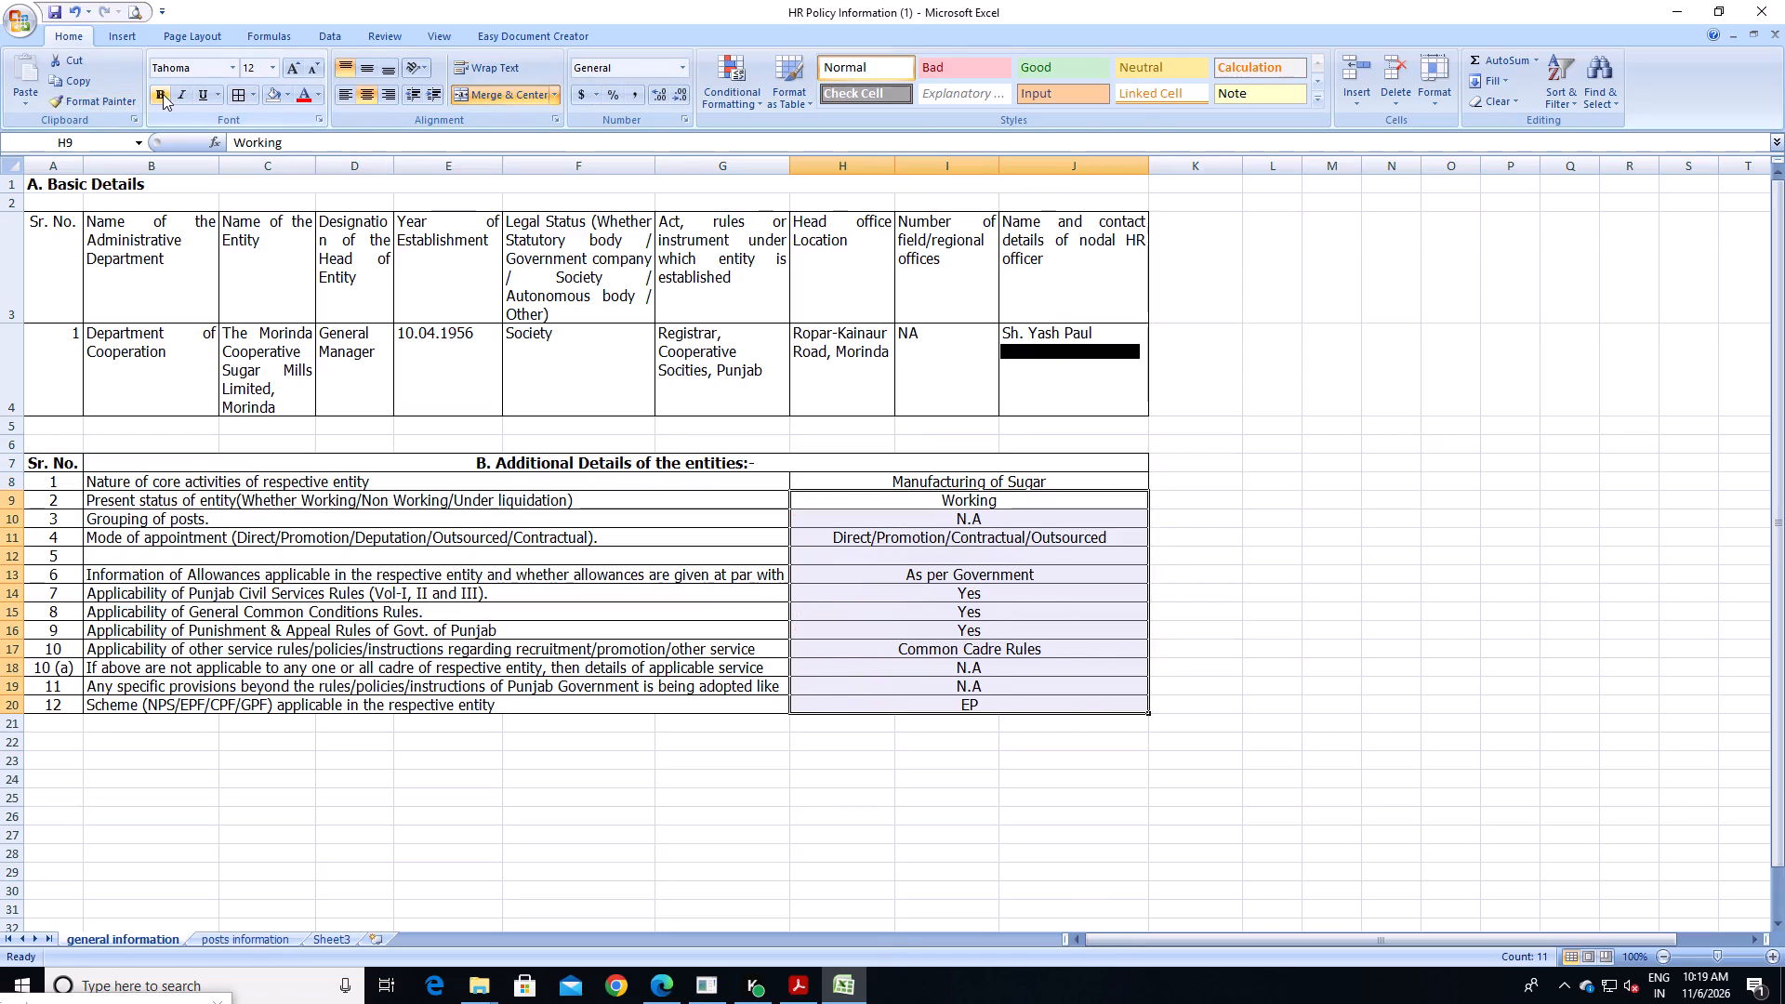
click(350, 99)
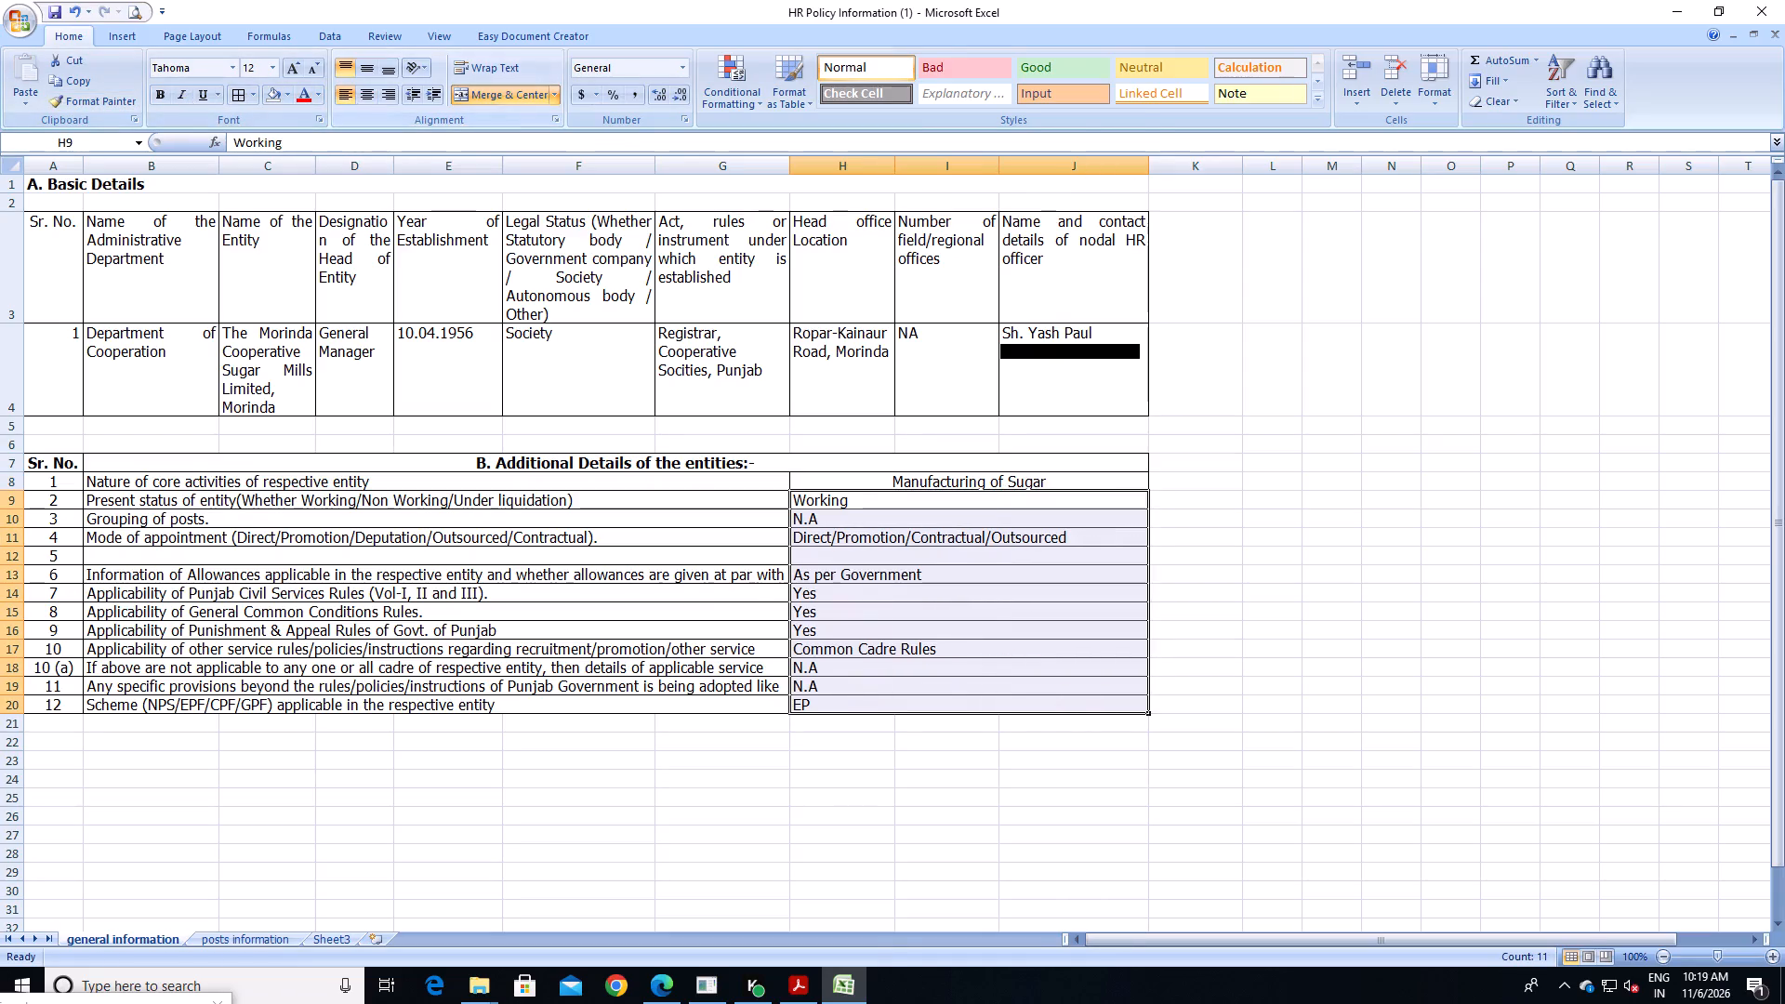
click(929, 482)
click(343, 98)
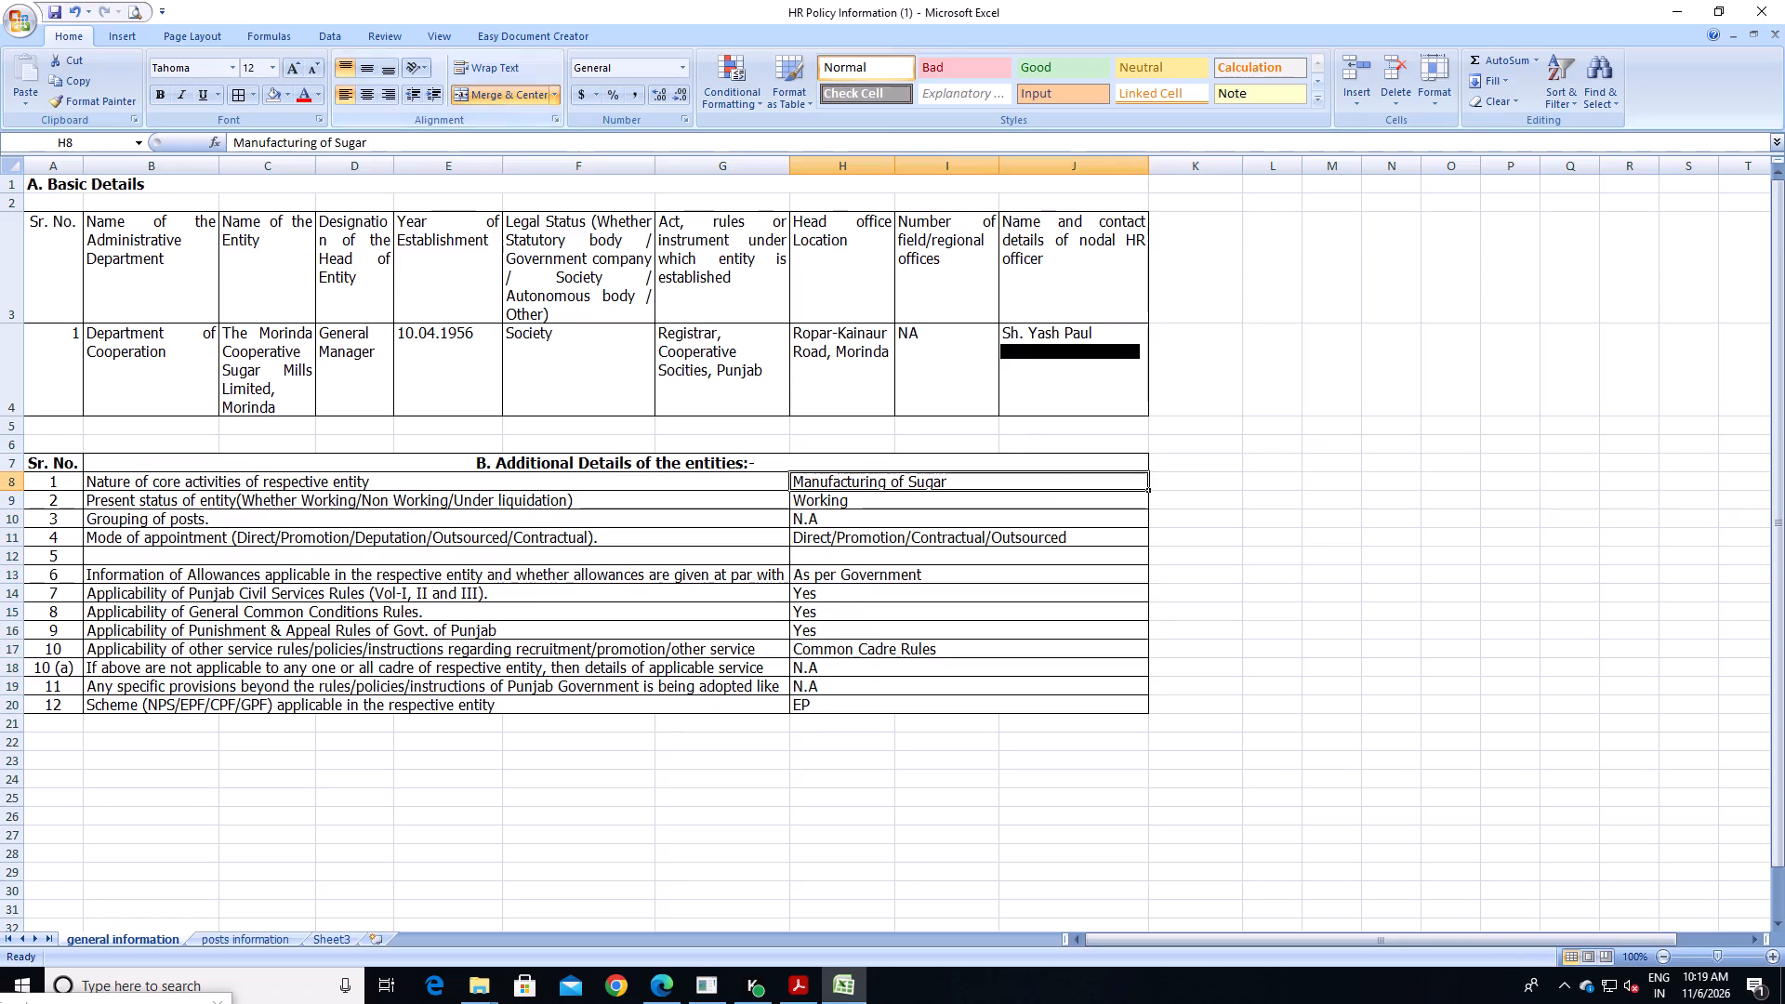
Make all the answers in H8 to H20 bold.
drag(875, 483, 902, 661)
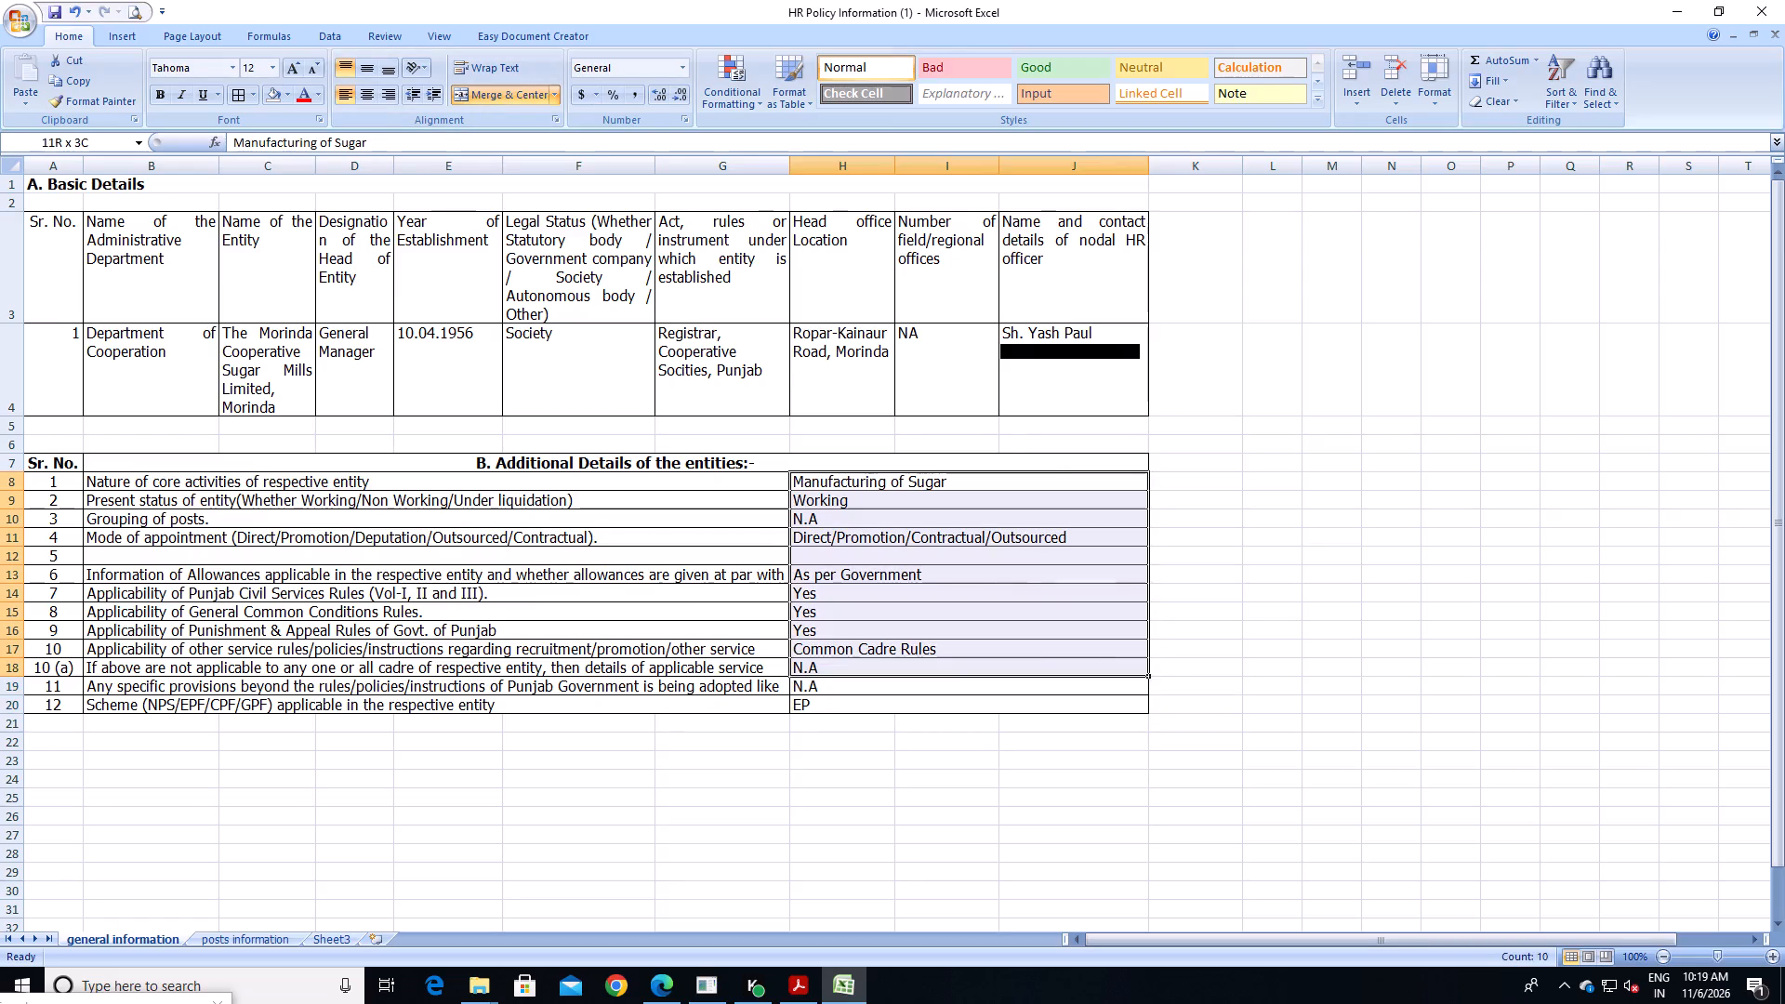
drag(902, 661, 909, 701)
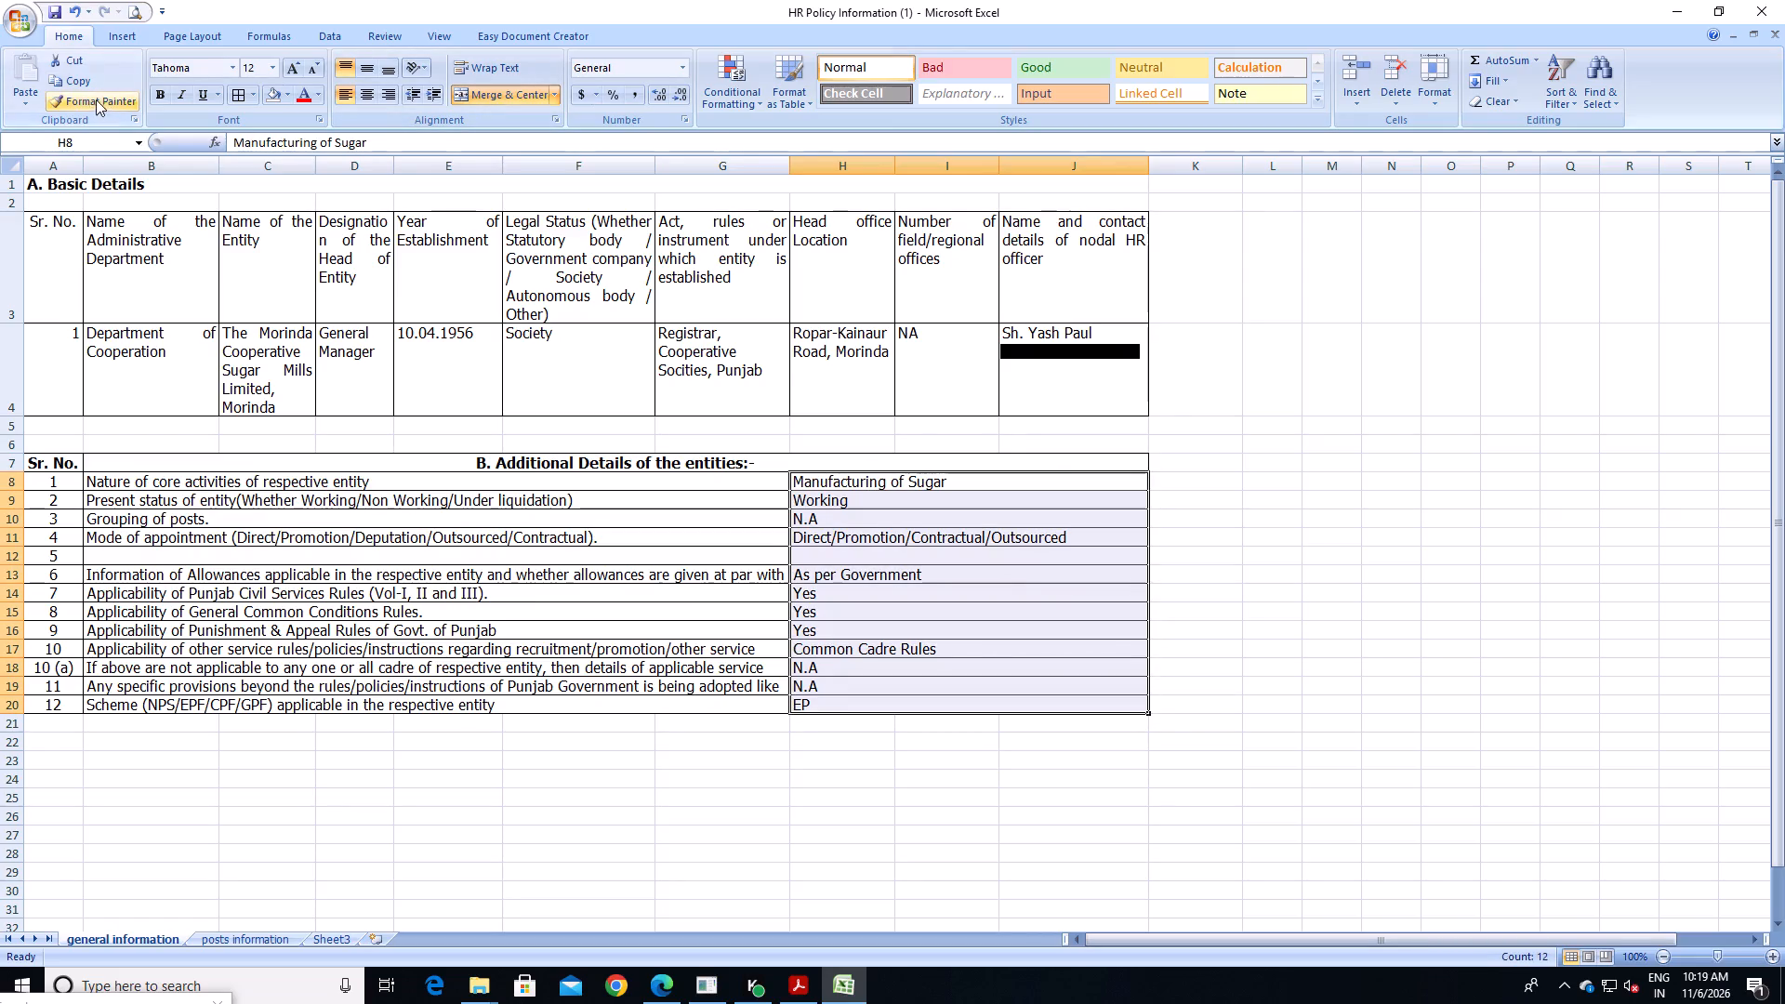
click(158, 99)
Complete the applicable scheme entry in H20 as "EPF".
double_click(820, 703)
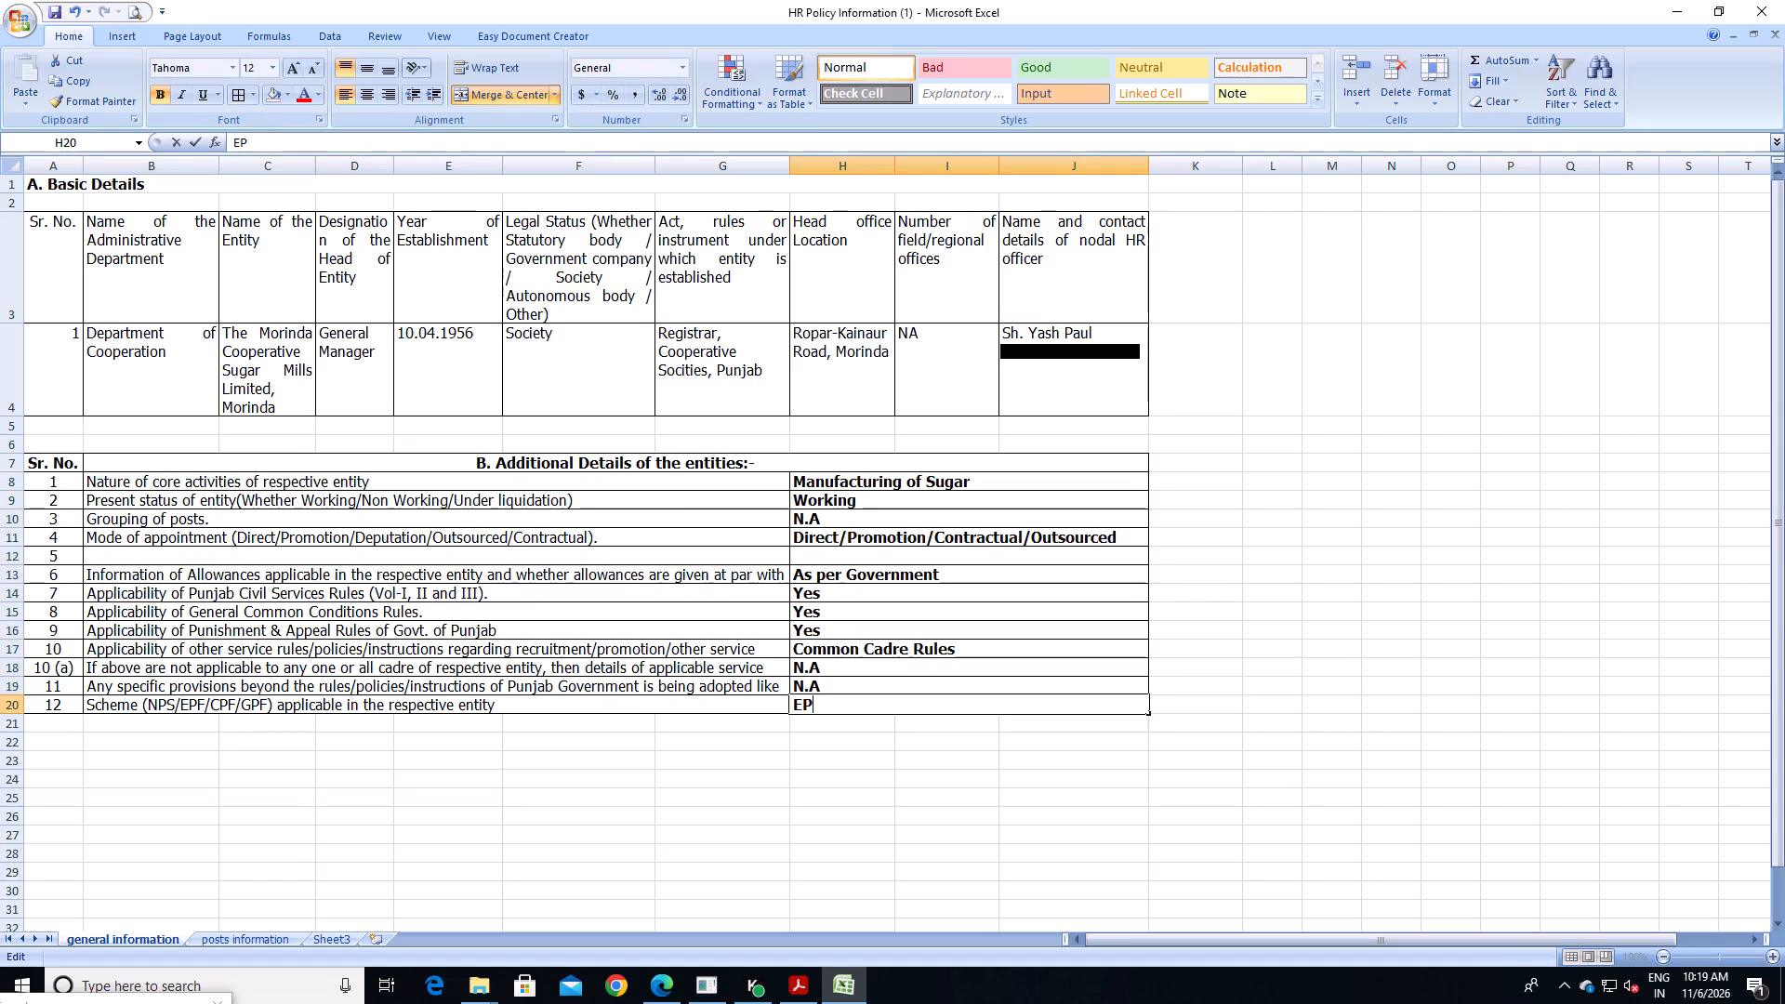
key(shift+f)
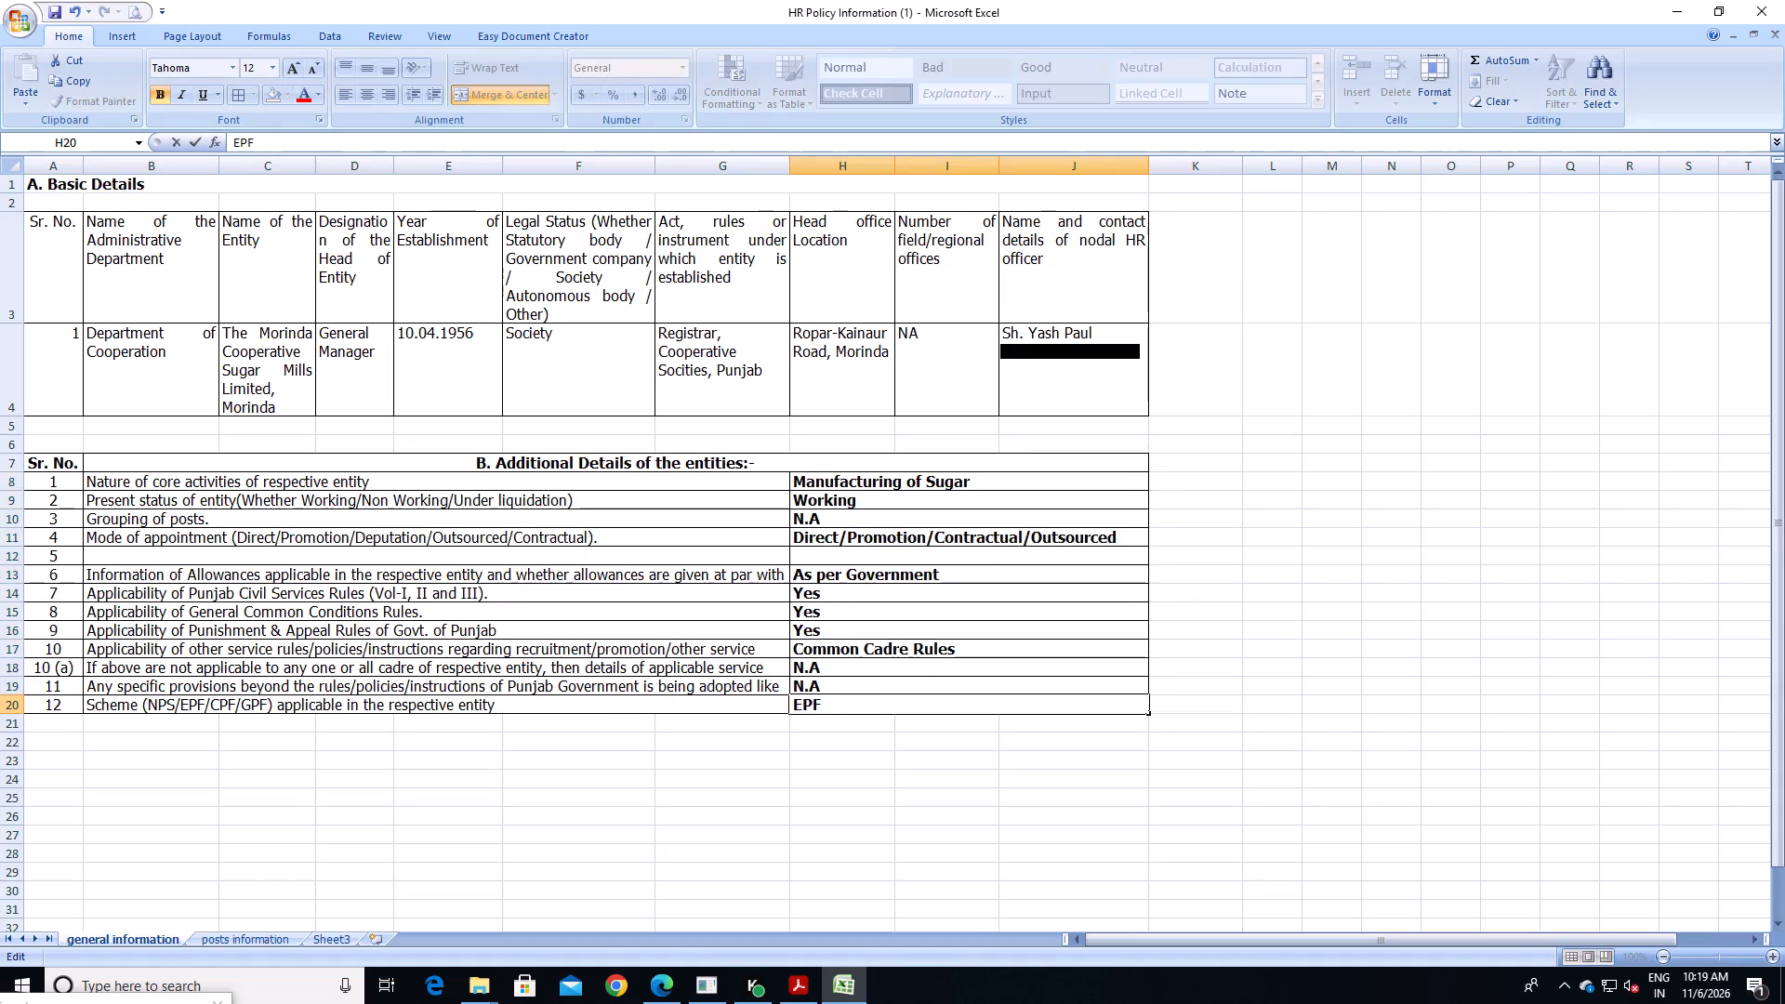
Bold the Basic Details entries in A4 to J4 and centre the serial number in A4 horizontally.
drag(59, 355, 551, 356)
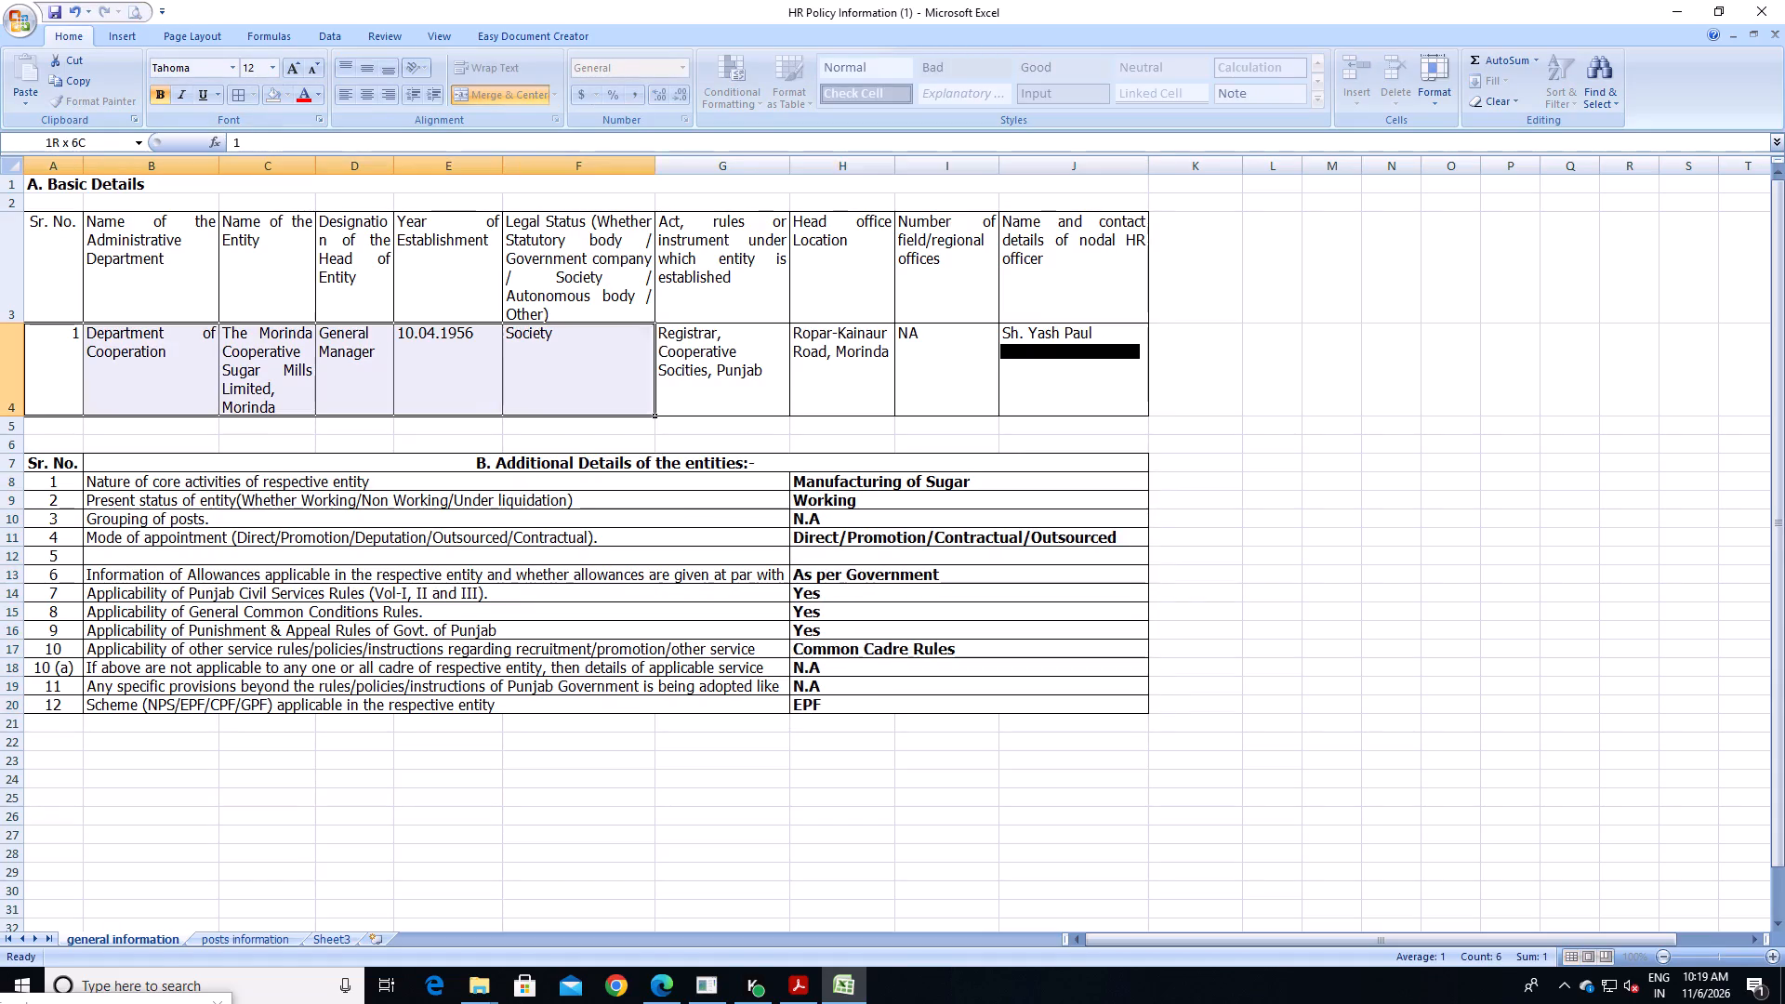
drag(551, 356, 1047, 354)
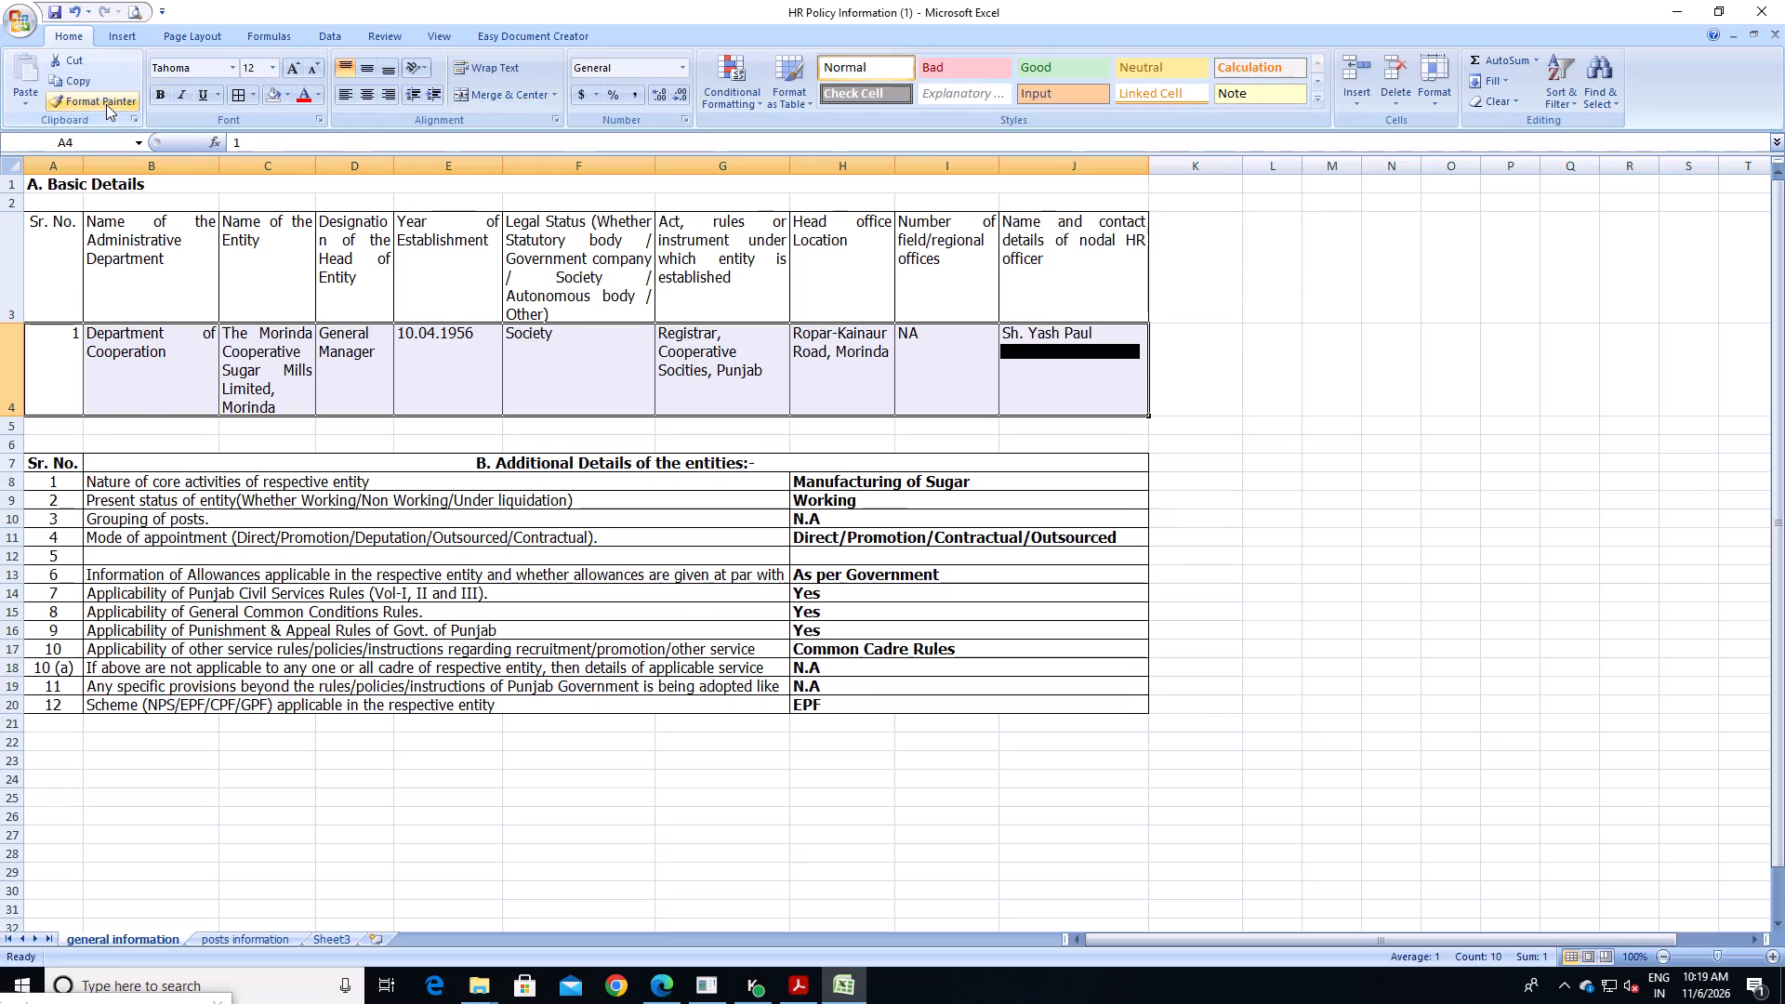
click(165, 97)
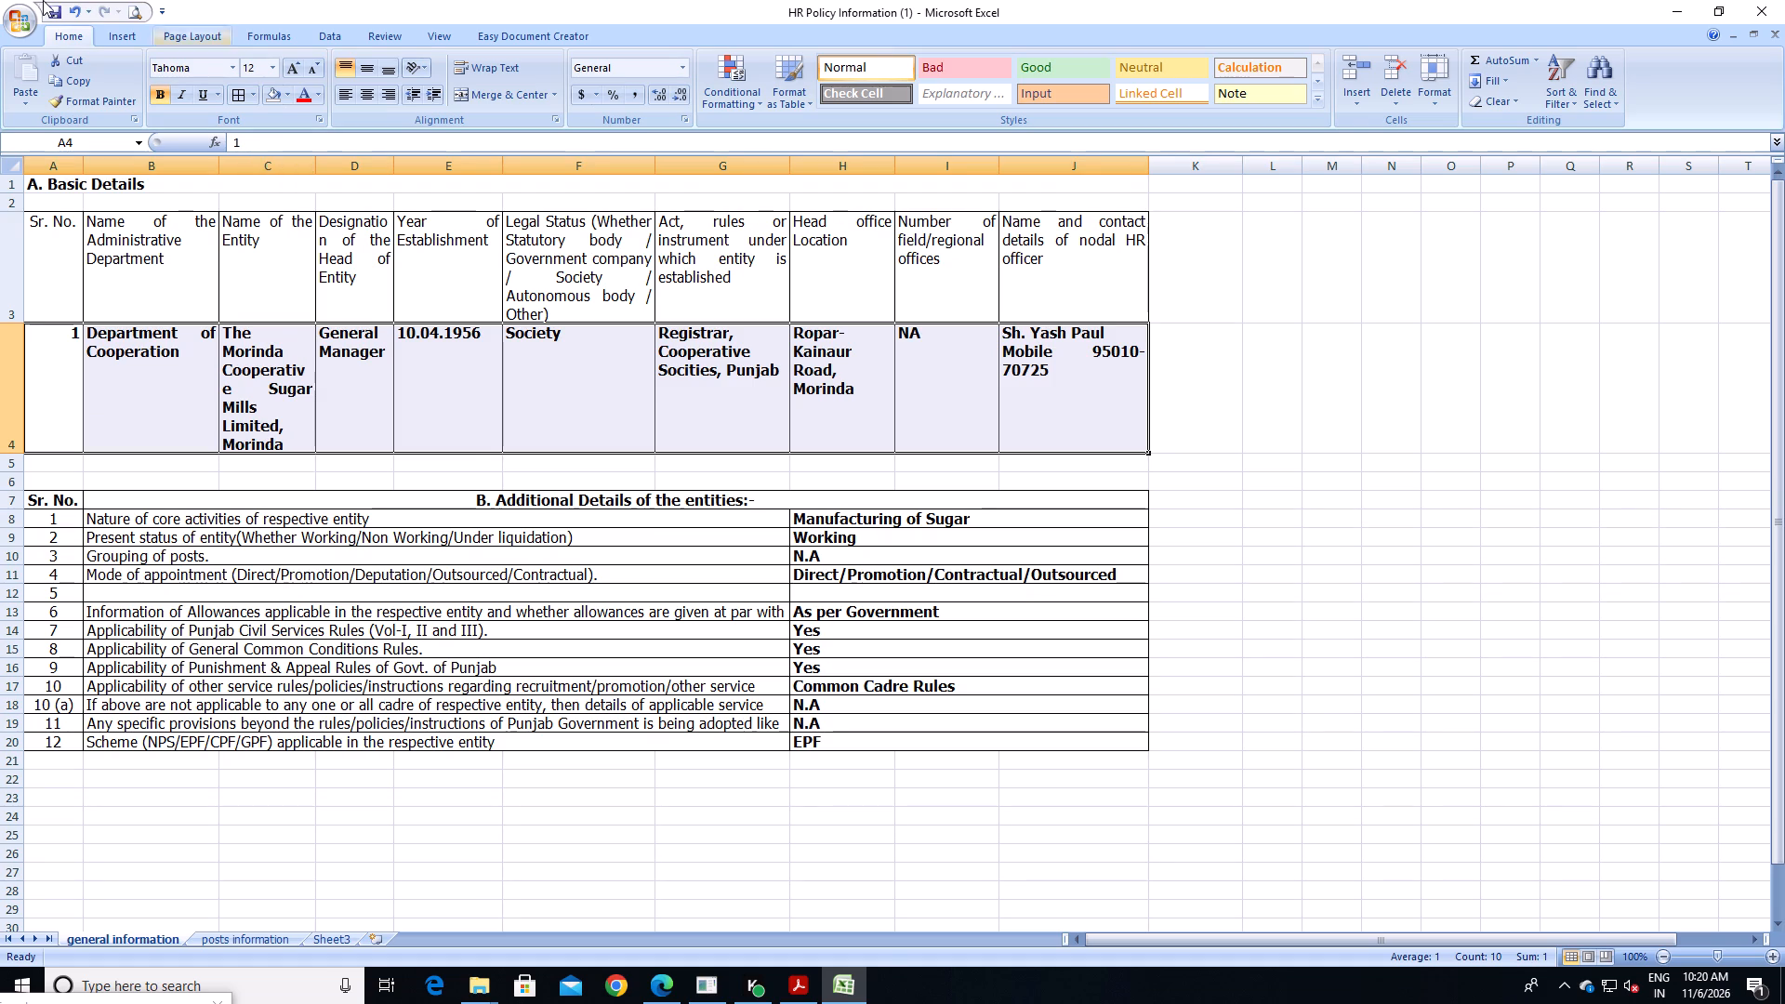
click(52, 360)
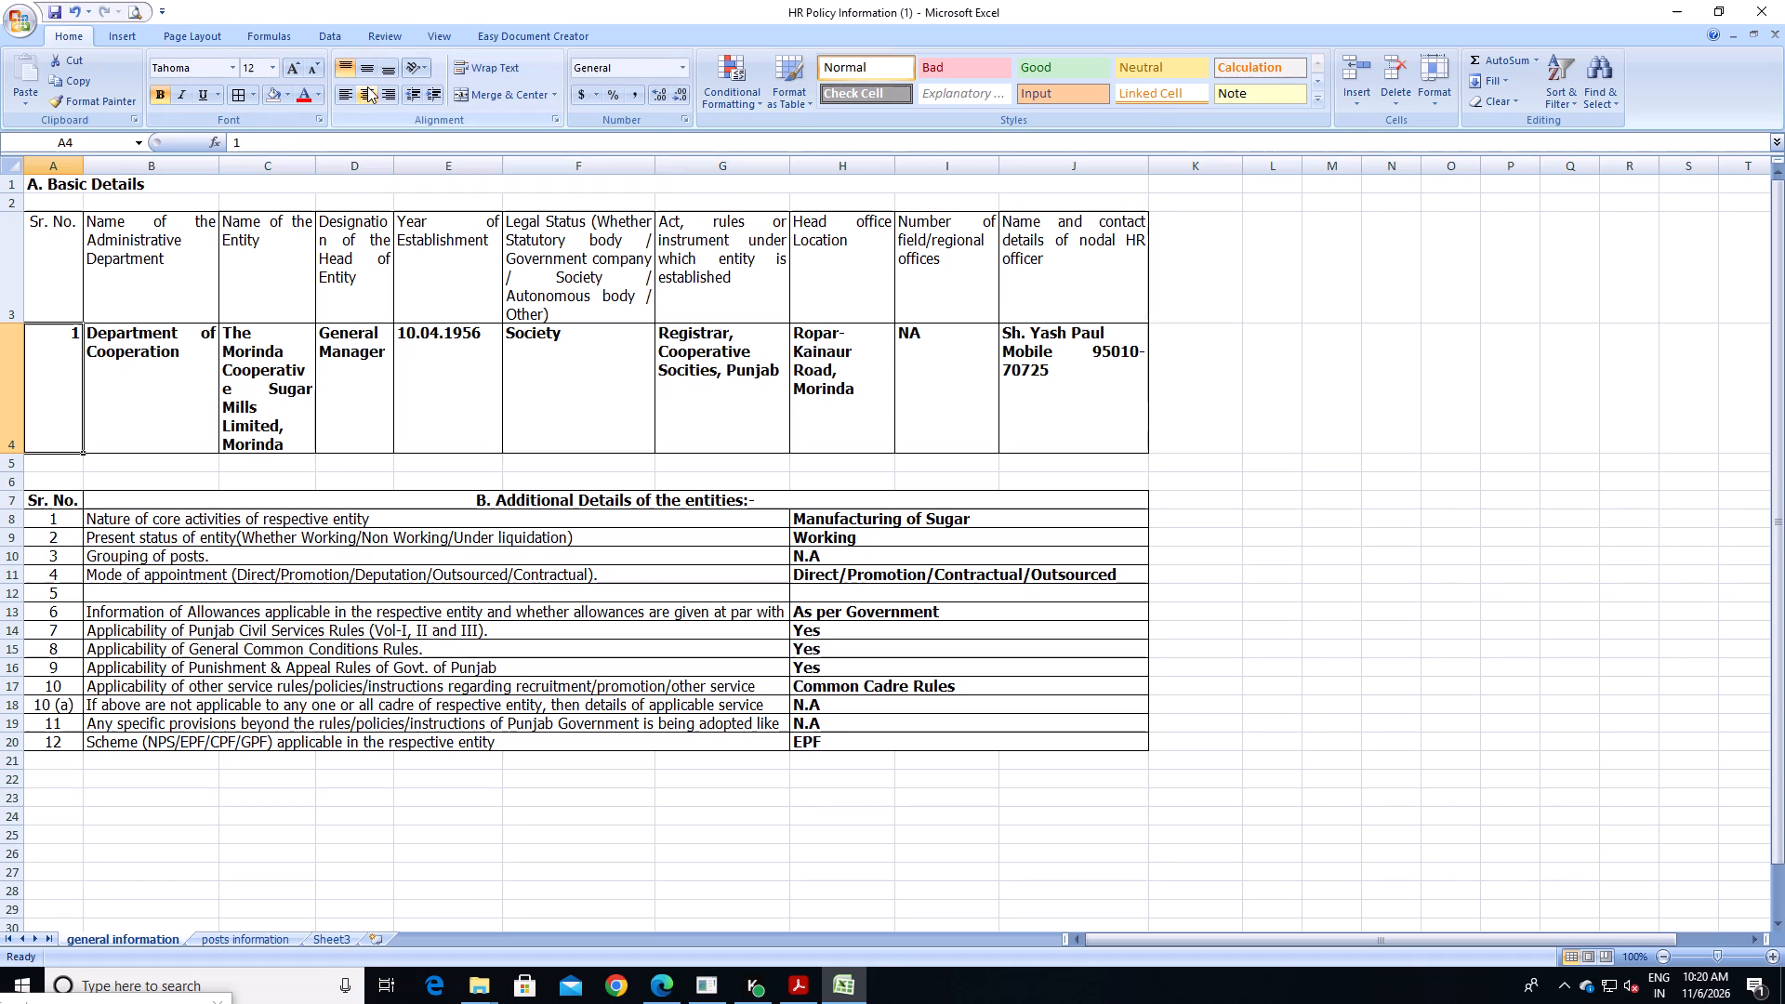
click(367, 96)
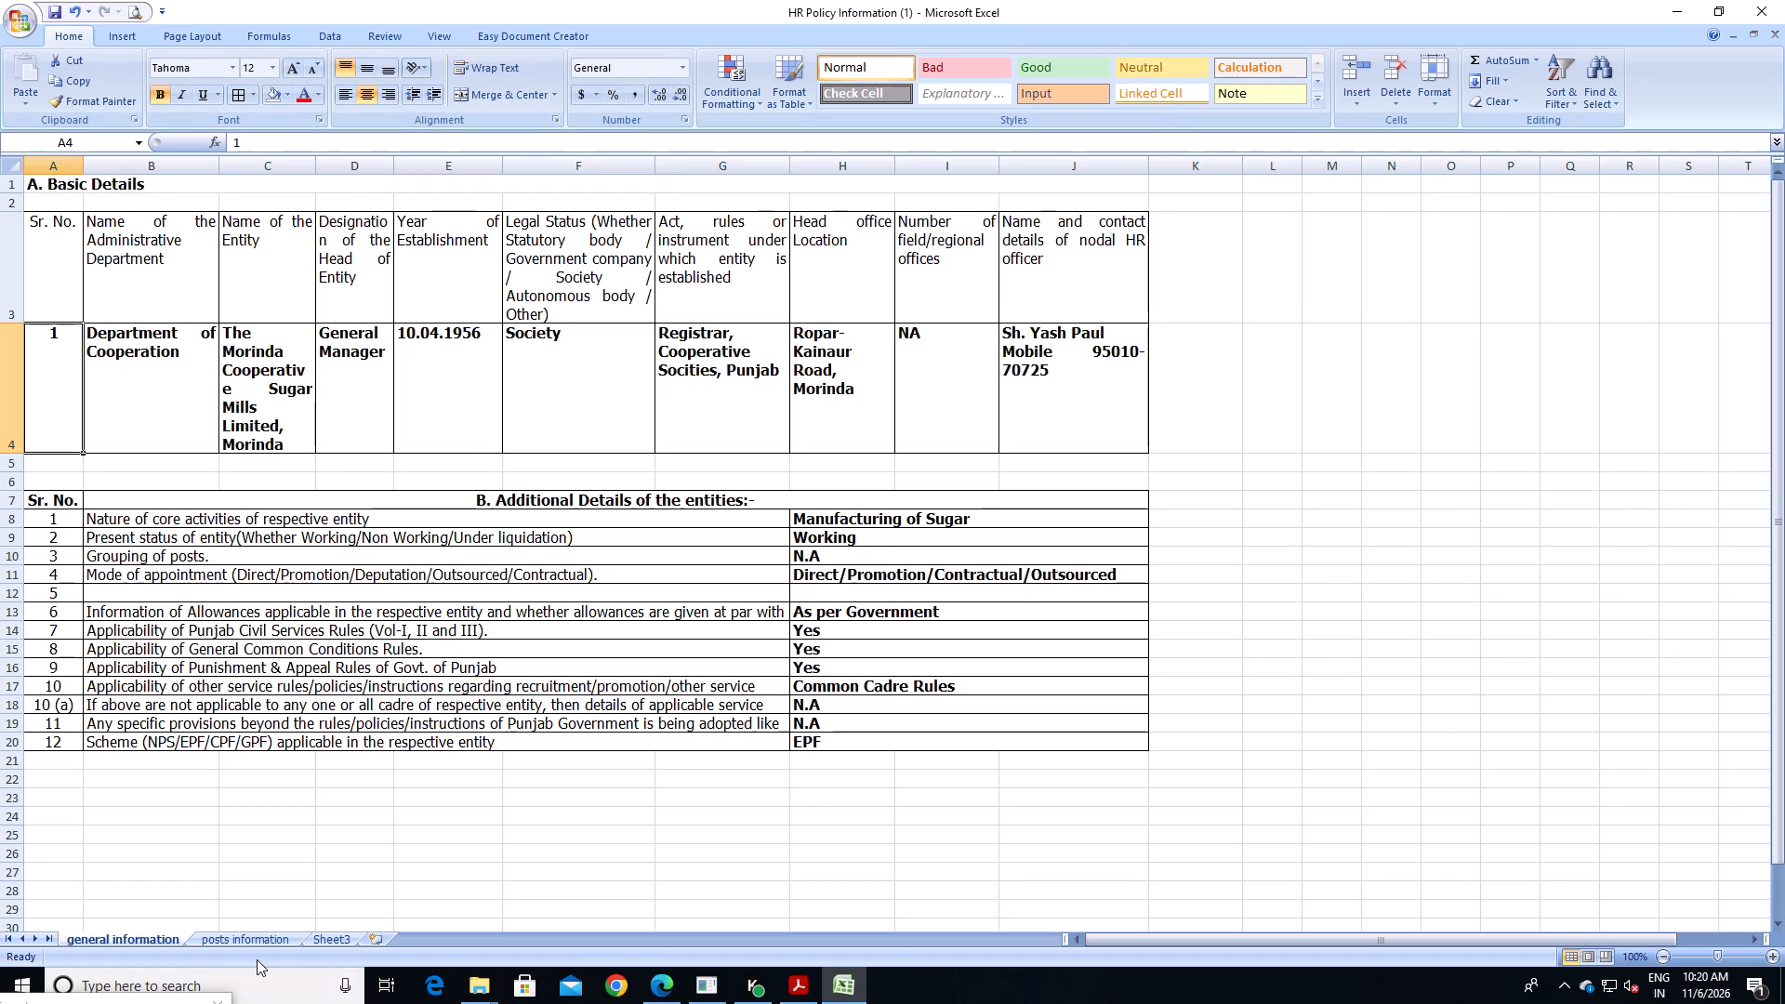
On the posts information sheet, delete the empty column A and the two blank rows above the table.
click(237, 934)
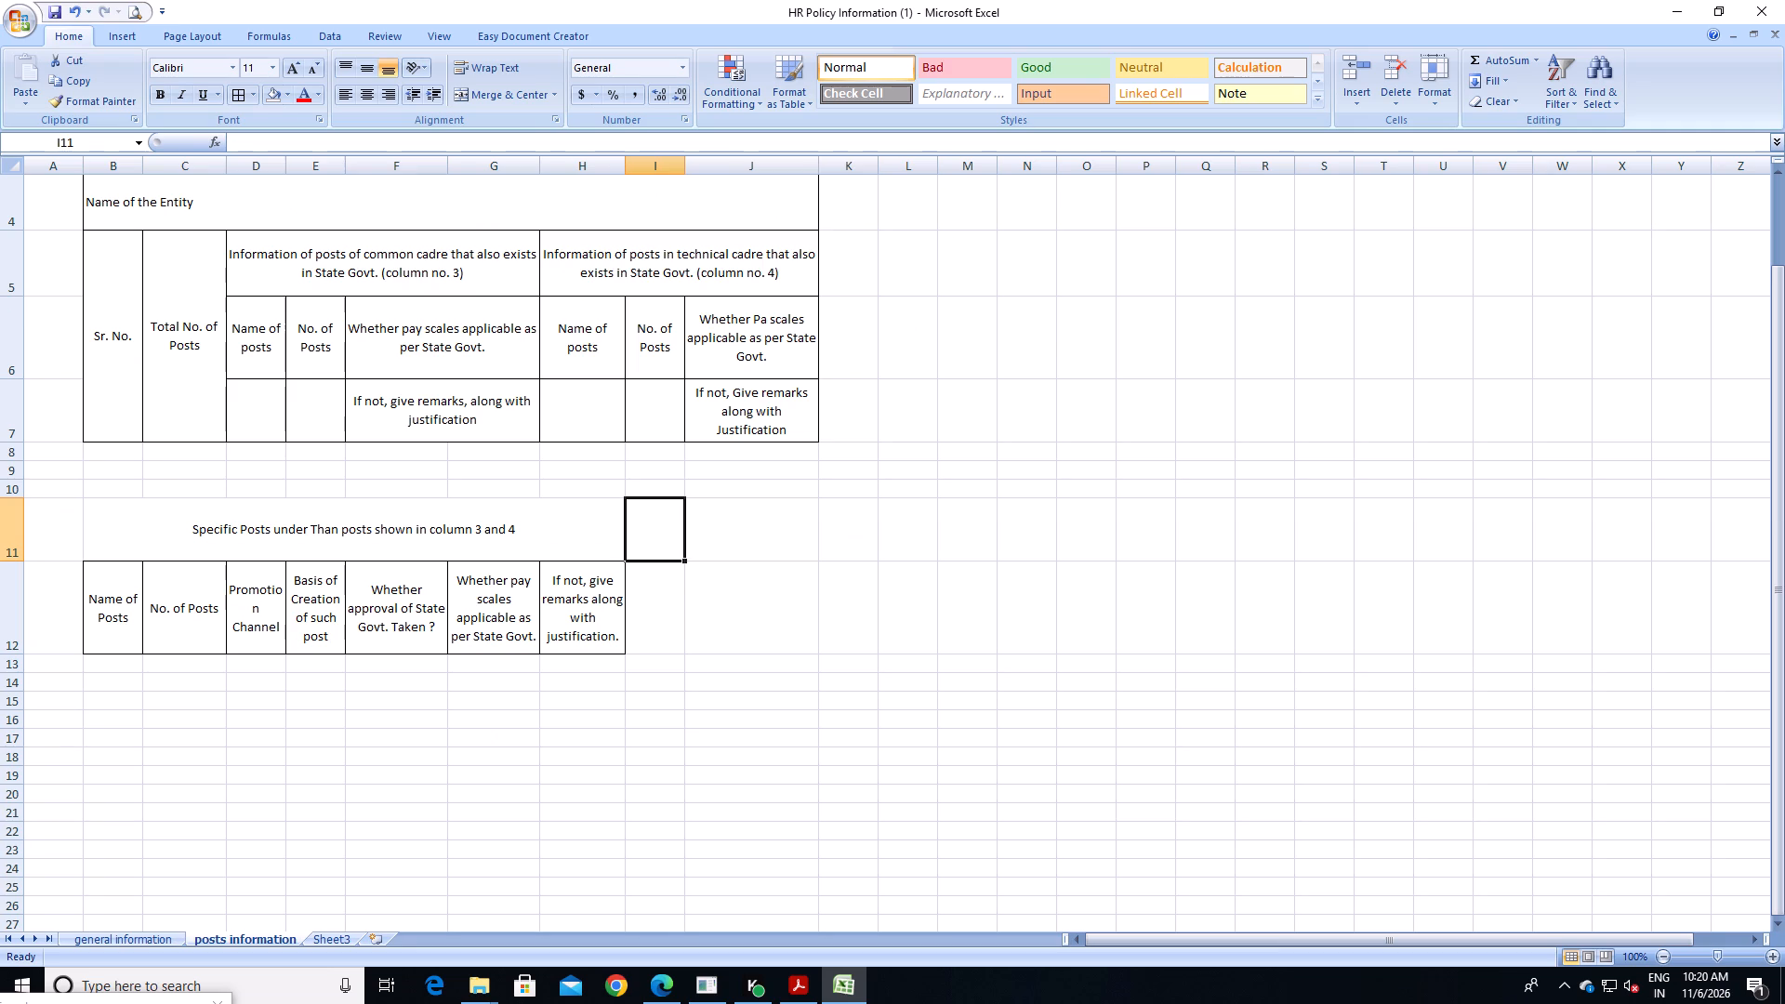
click(50, 166)
right_click(50, 166)
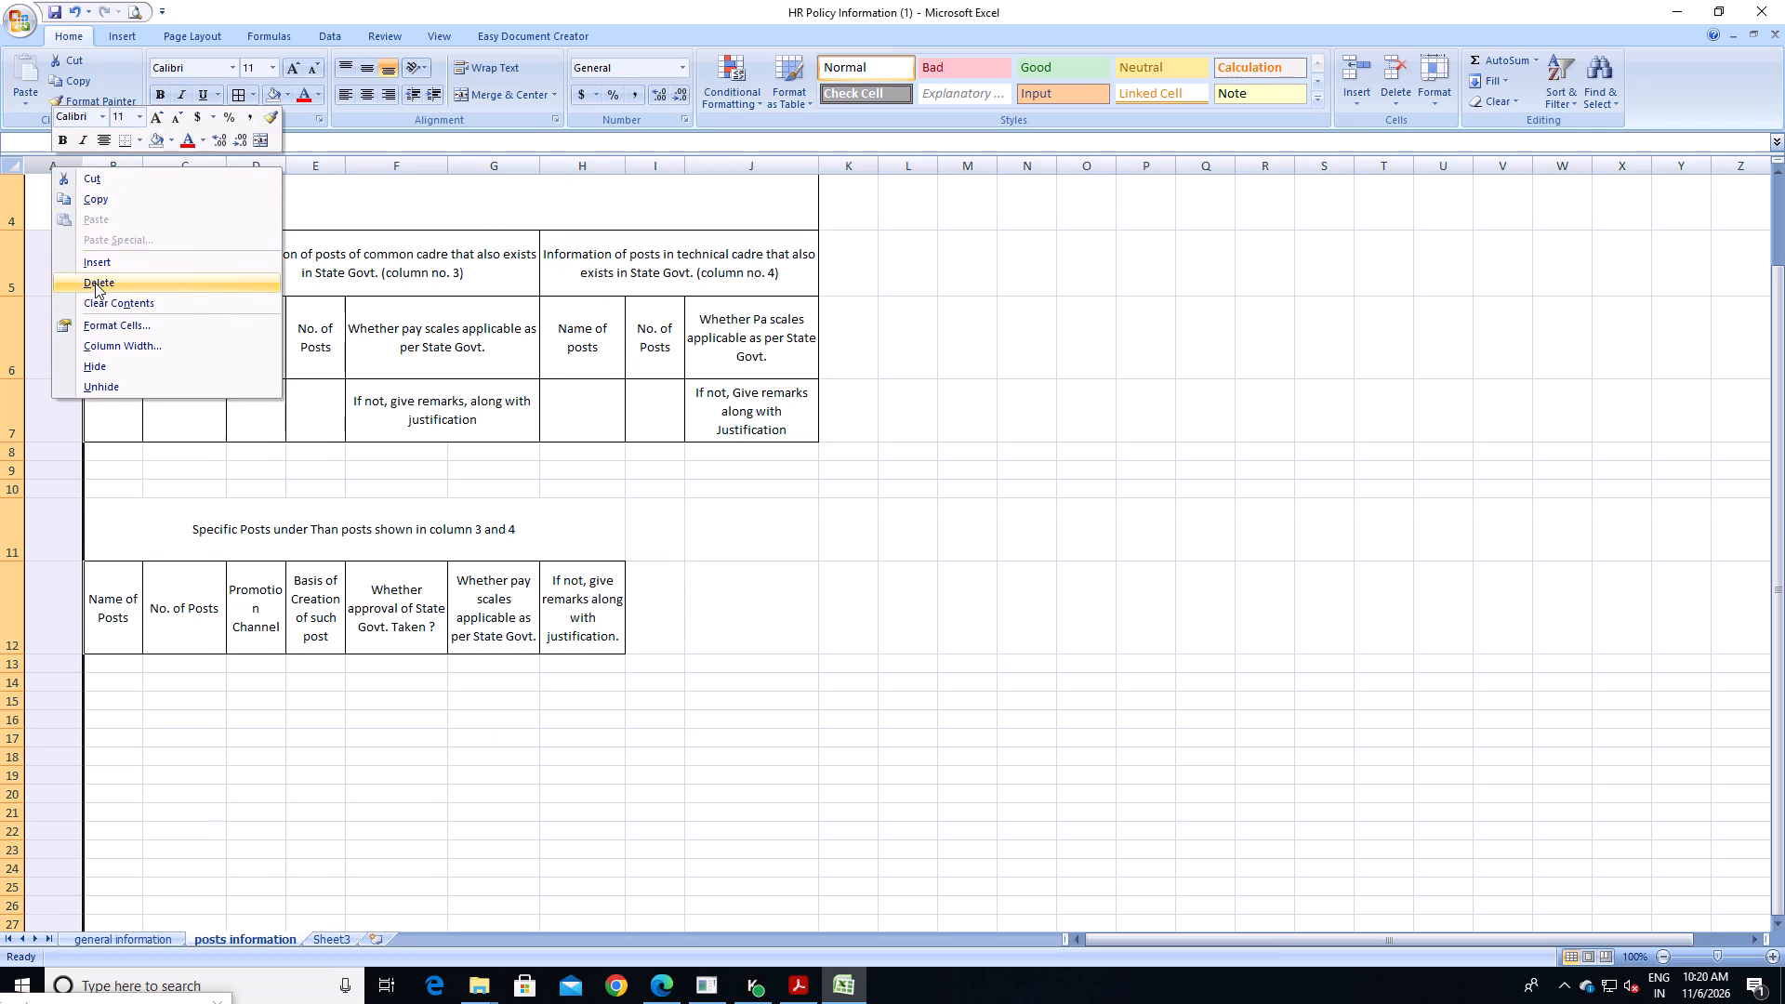
click(95, 283)
scroll(154, 313, up, 6)
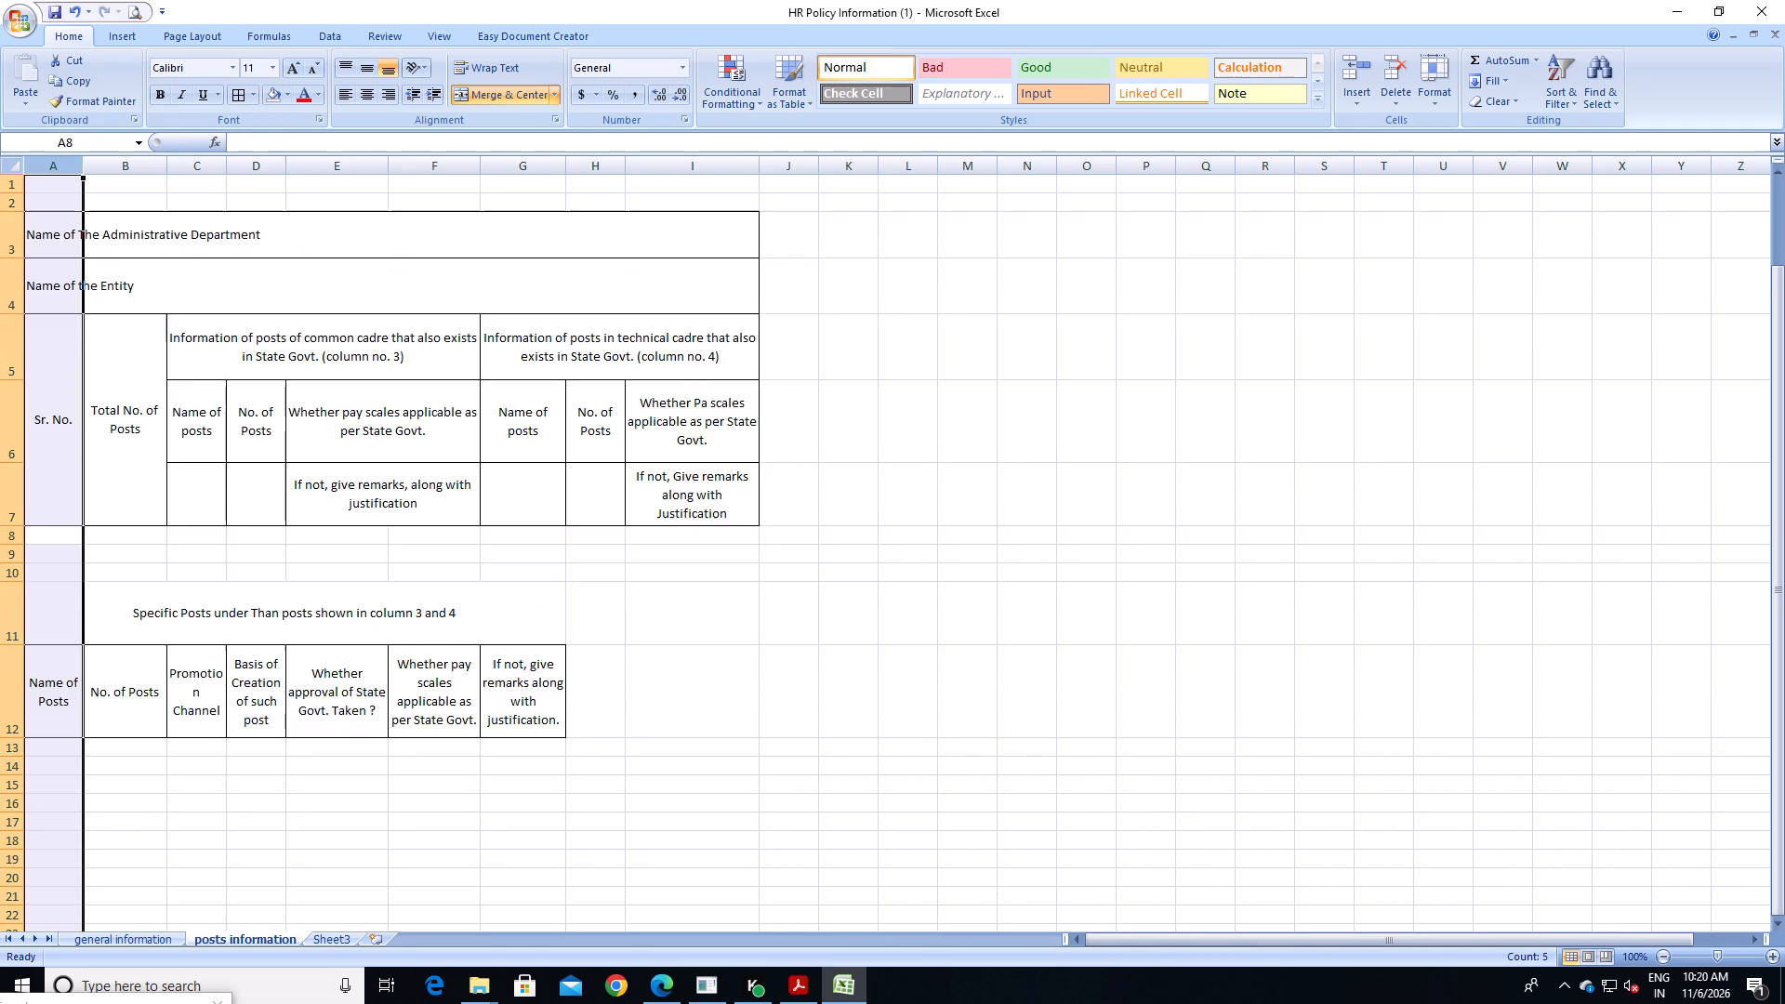
scroll(154, 313, up, 6)
drag(12, 178, 12, 194)
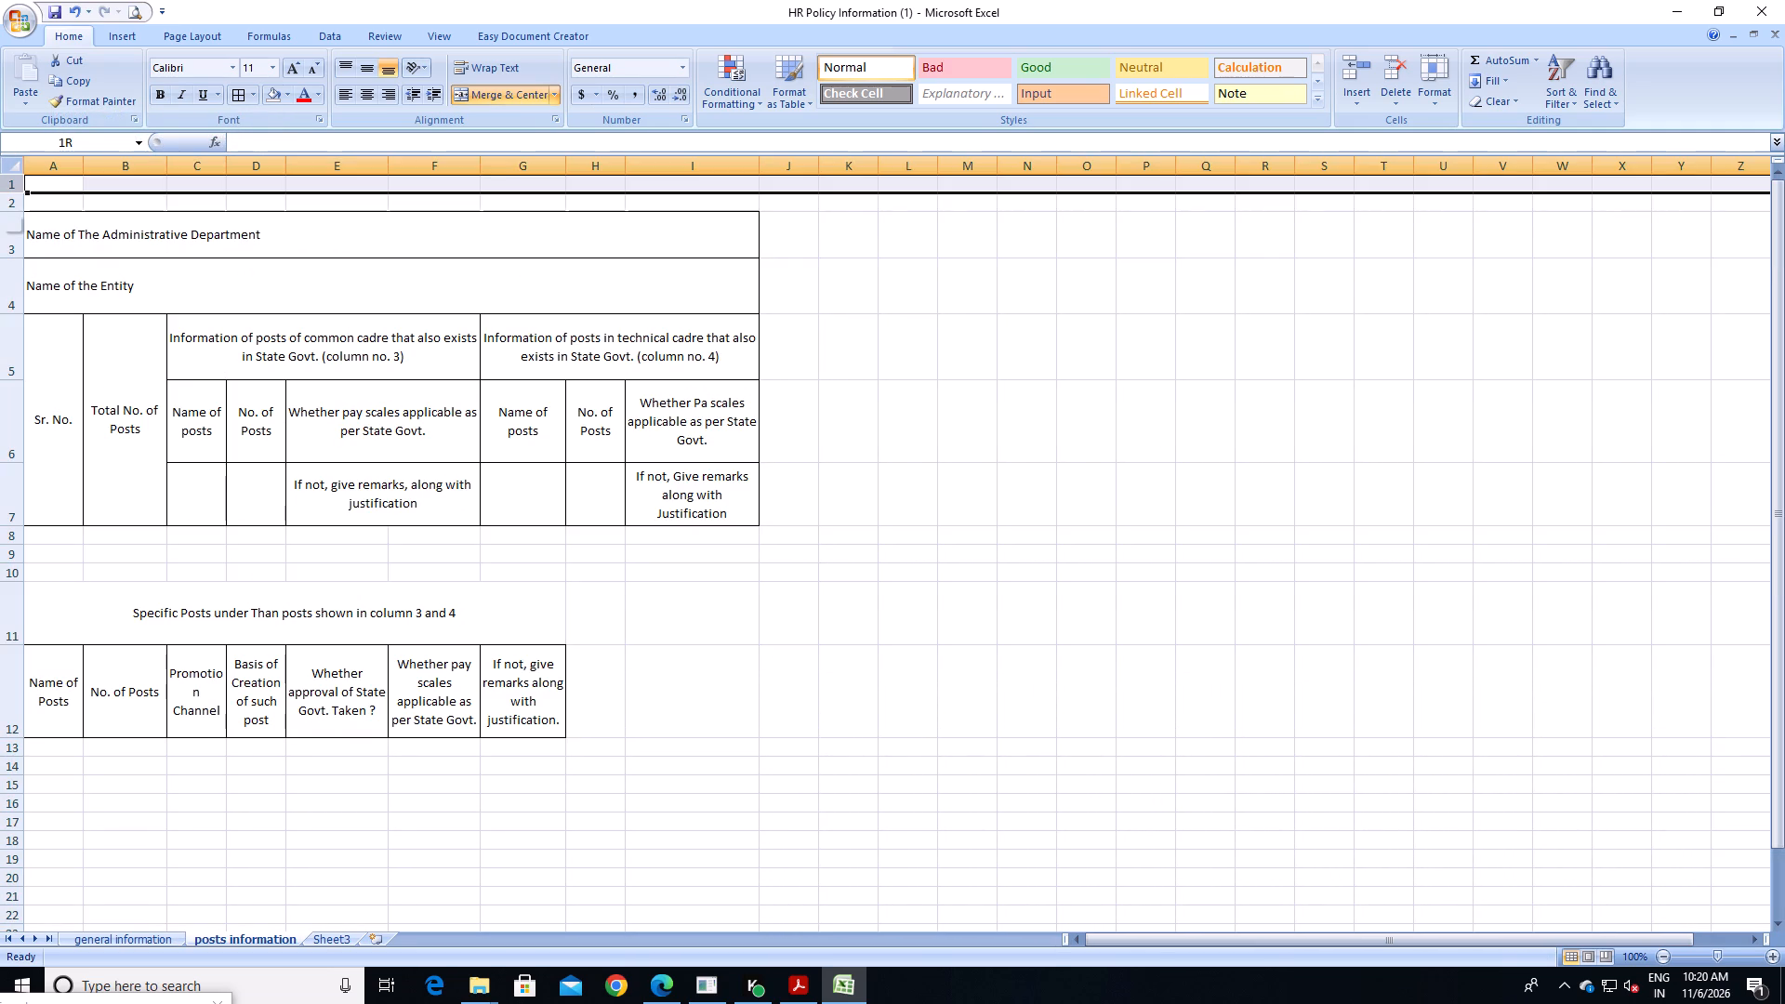
drag(12, 194, 12, 202)
right_click(12, 202)
click(71, 324)
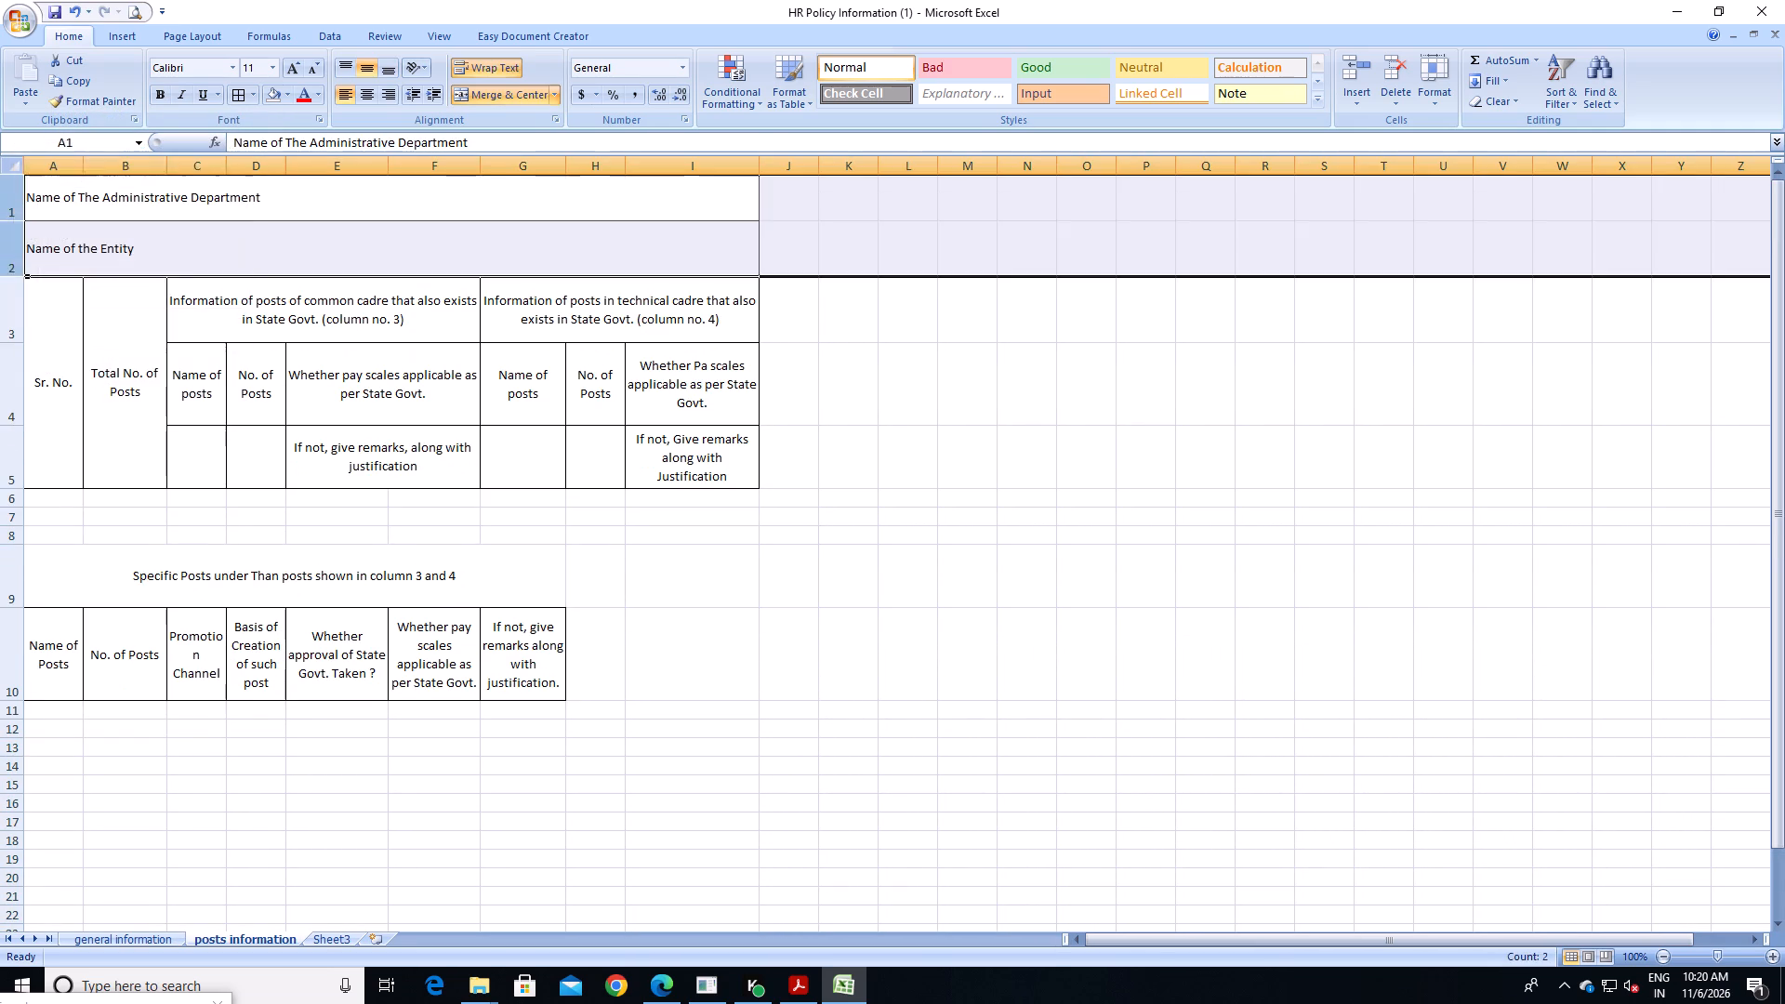
click(1058, 459)
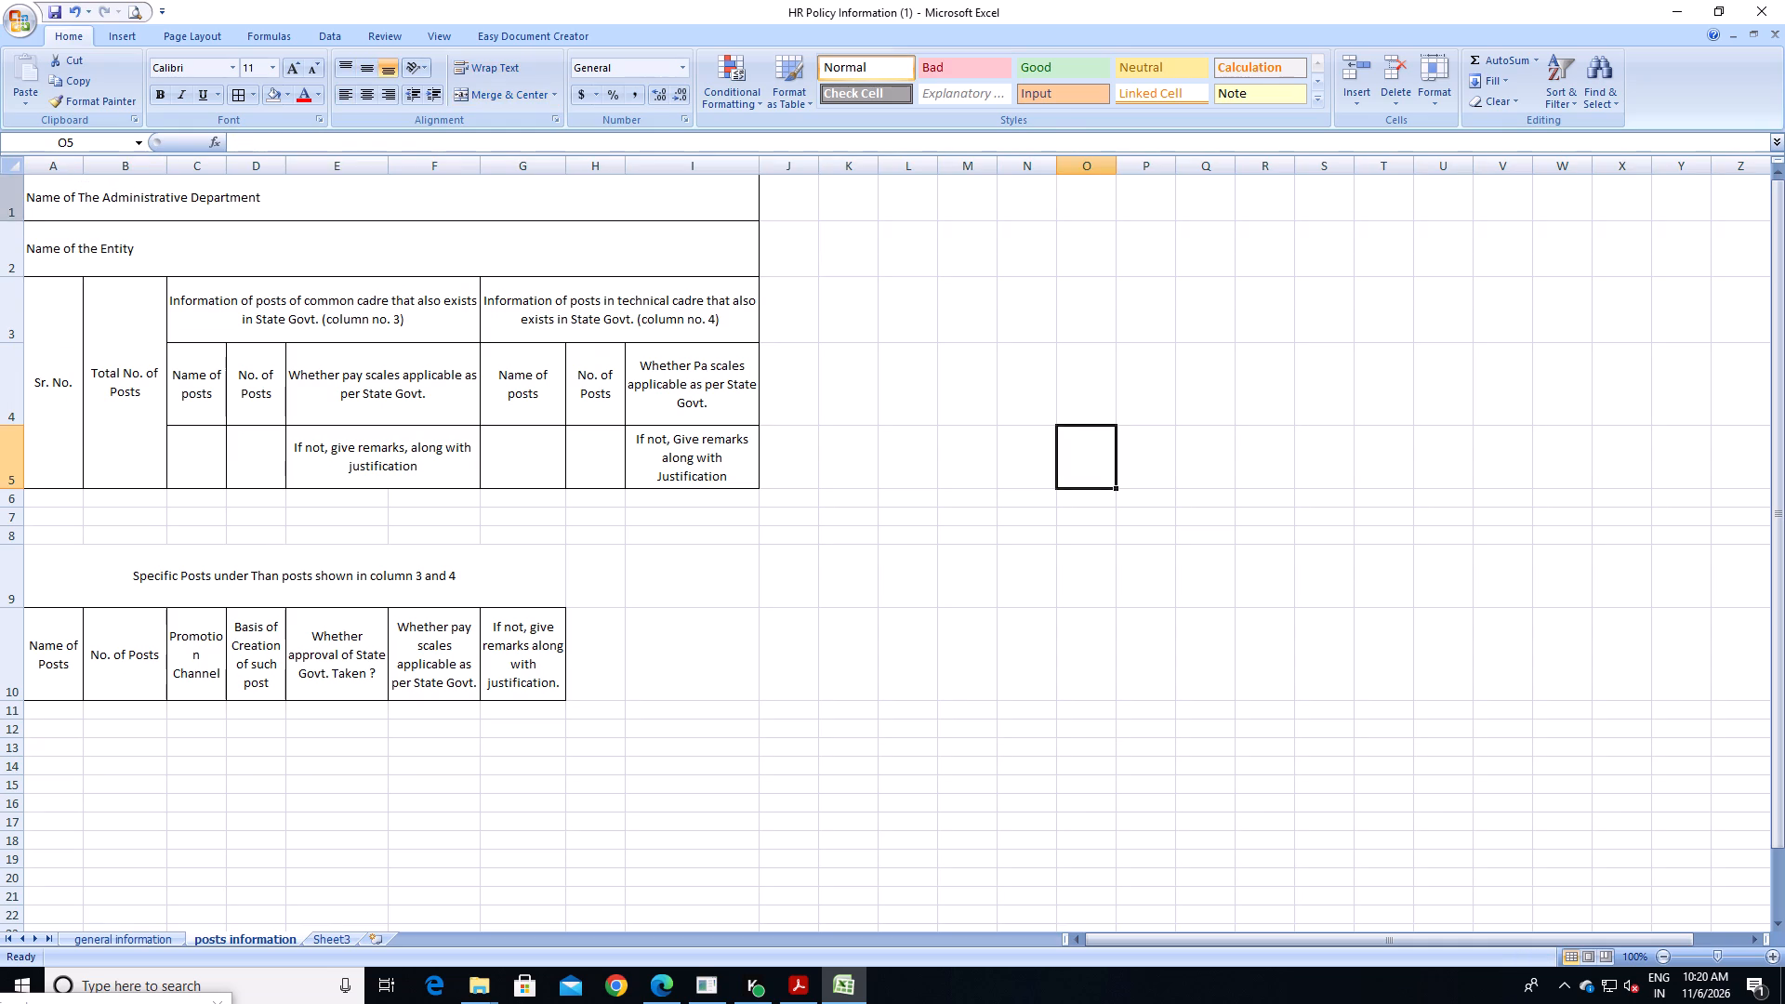
Set the whole posts information sheet to Tahoma, size 12, with top-aligned text.
click(17, 170)
click(231, 69)
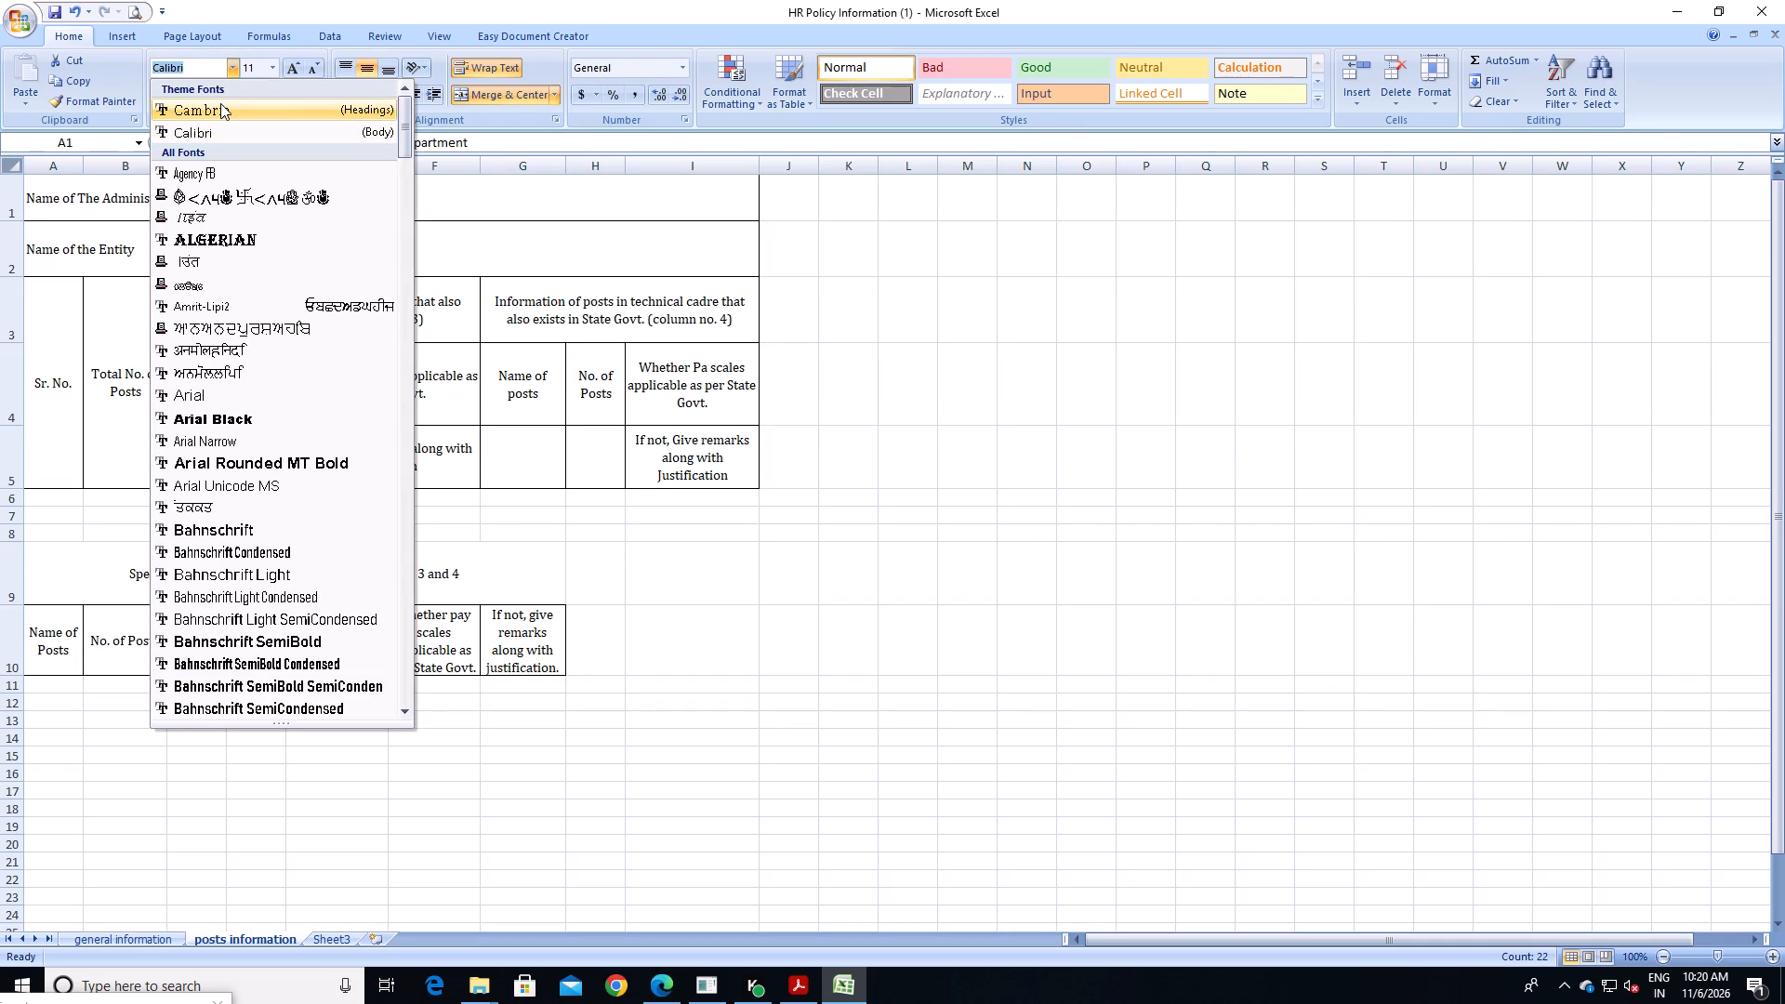
key(t)
key(Return)
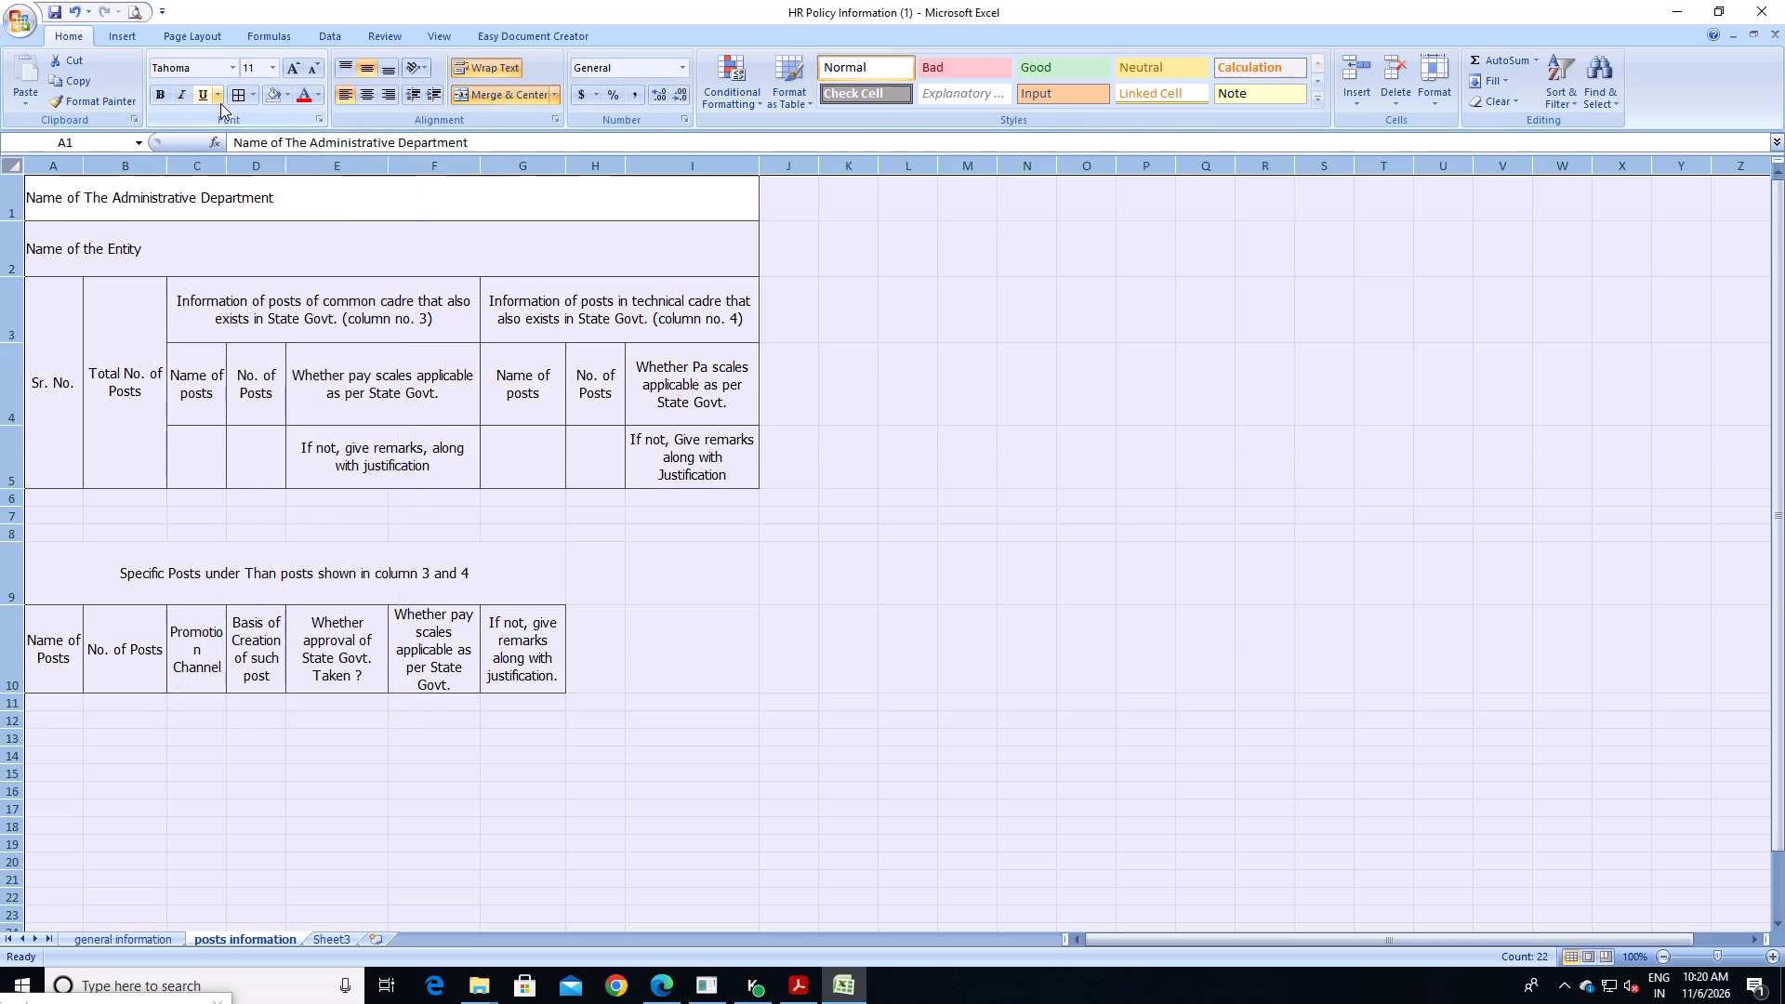
click(256, 69)
text(12)
key(Return)
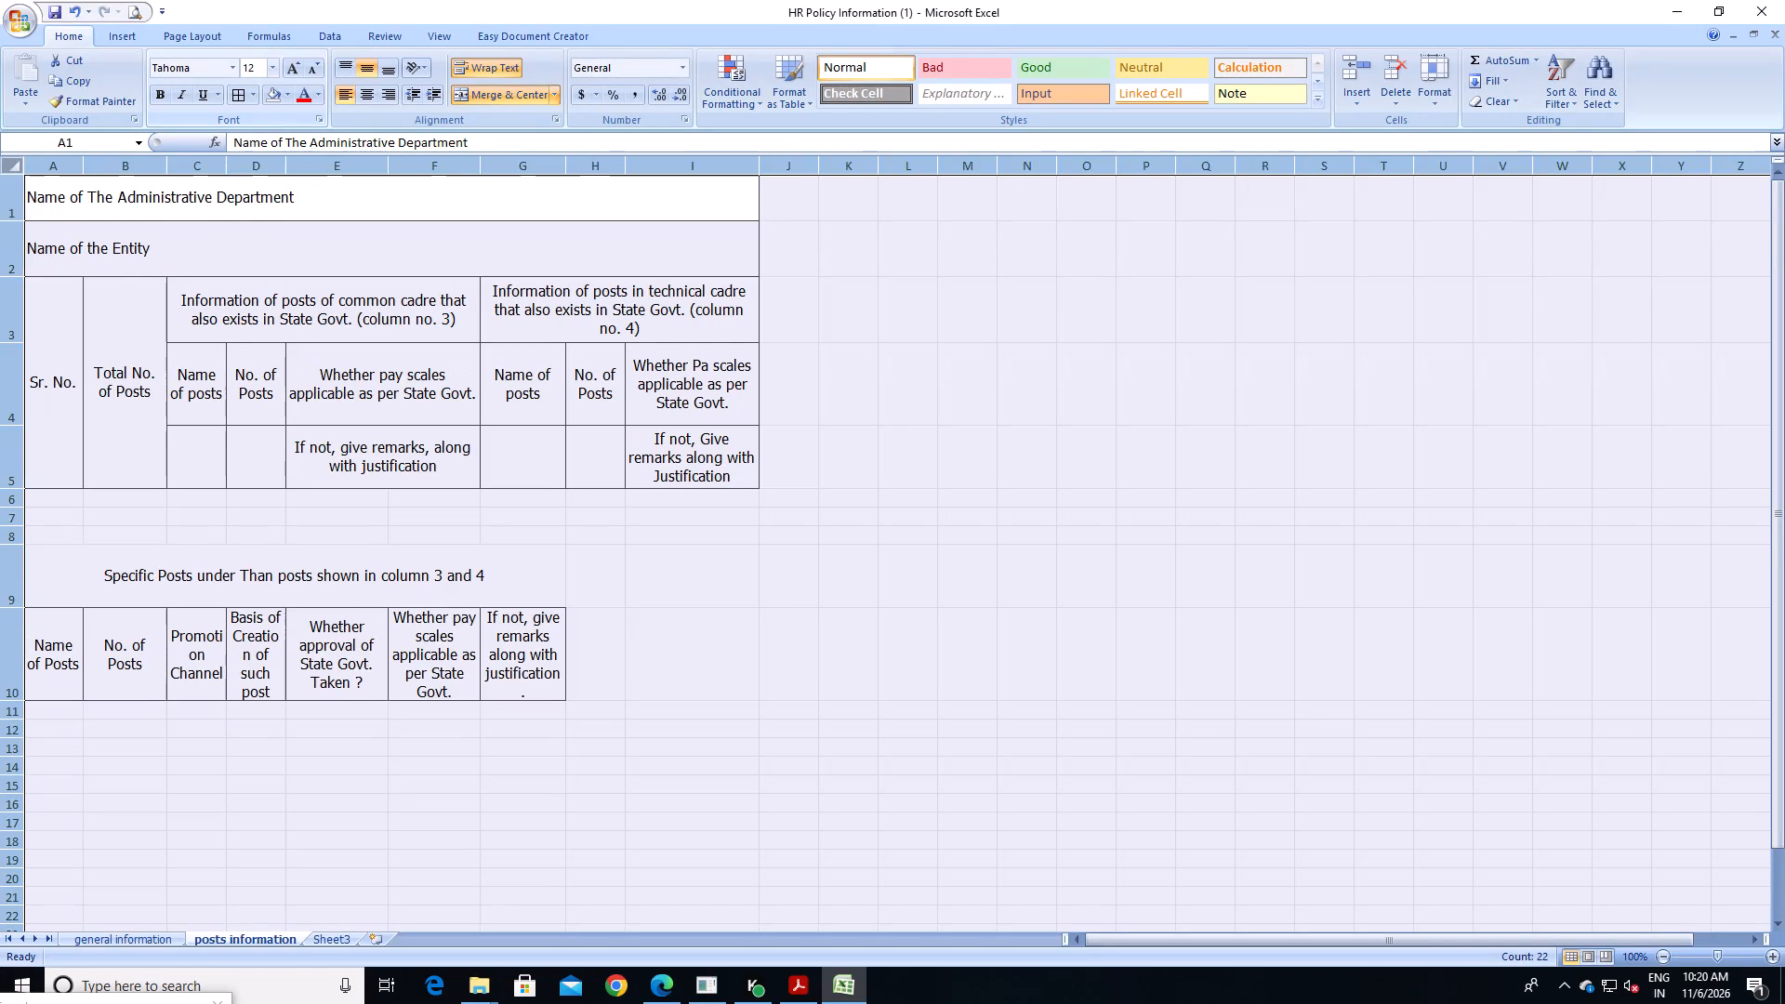
click(344, 69)
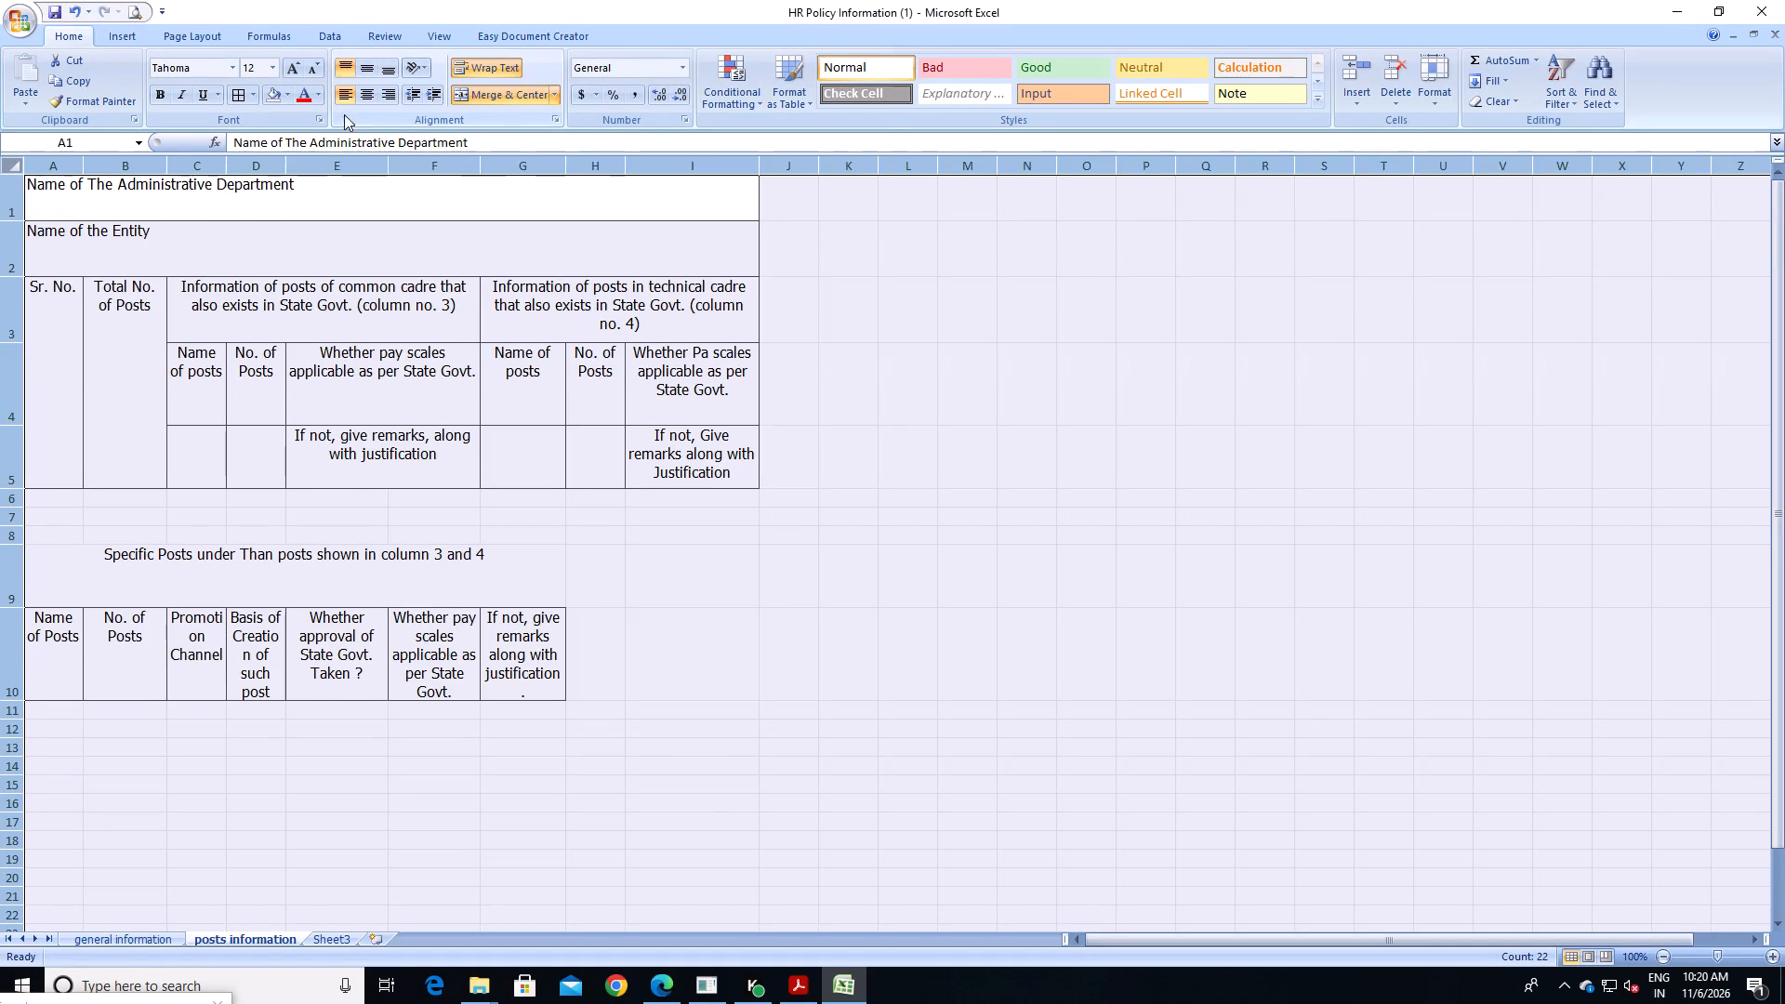
Autofit the row heights across the whole posts information sheet.
click(149, 205)
click(12, 165)
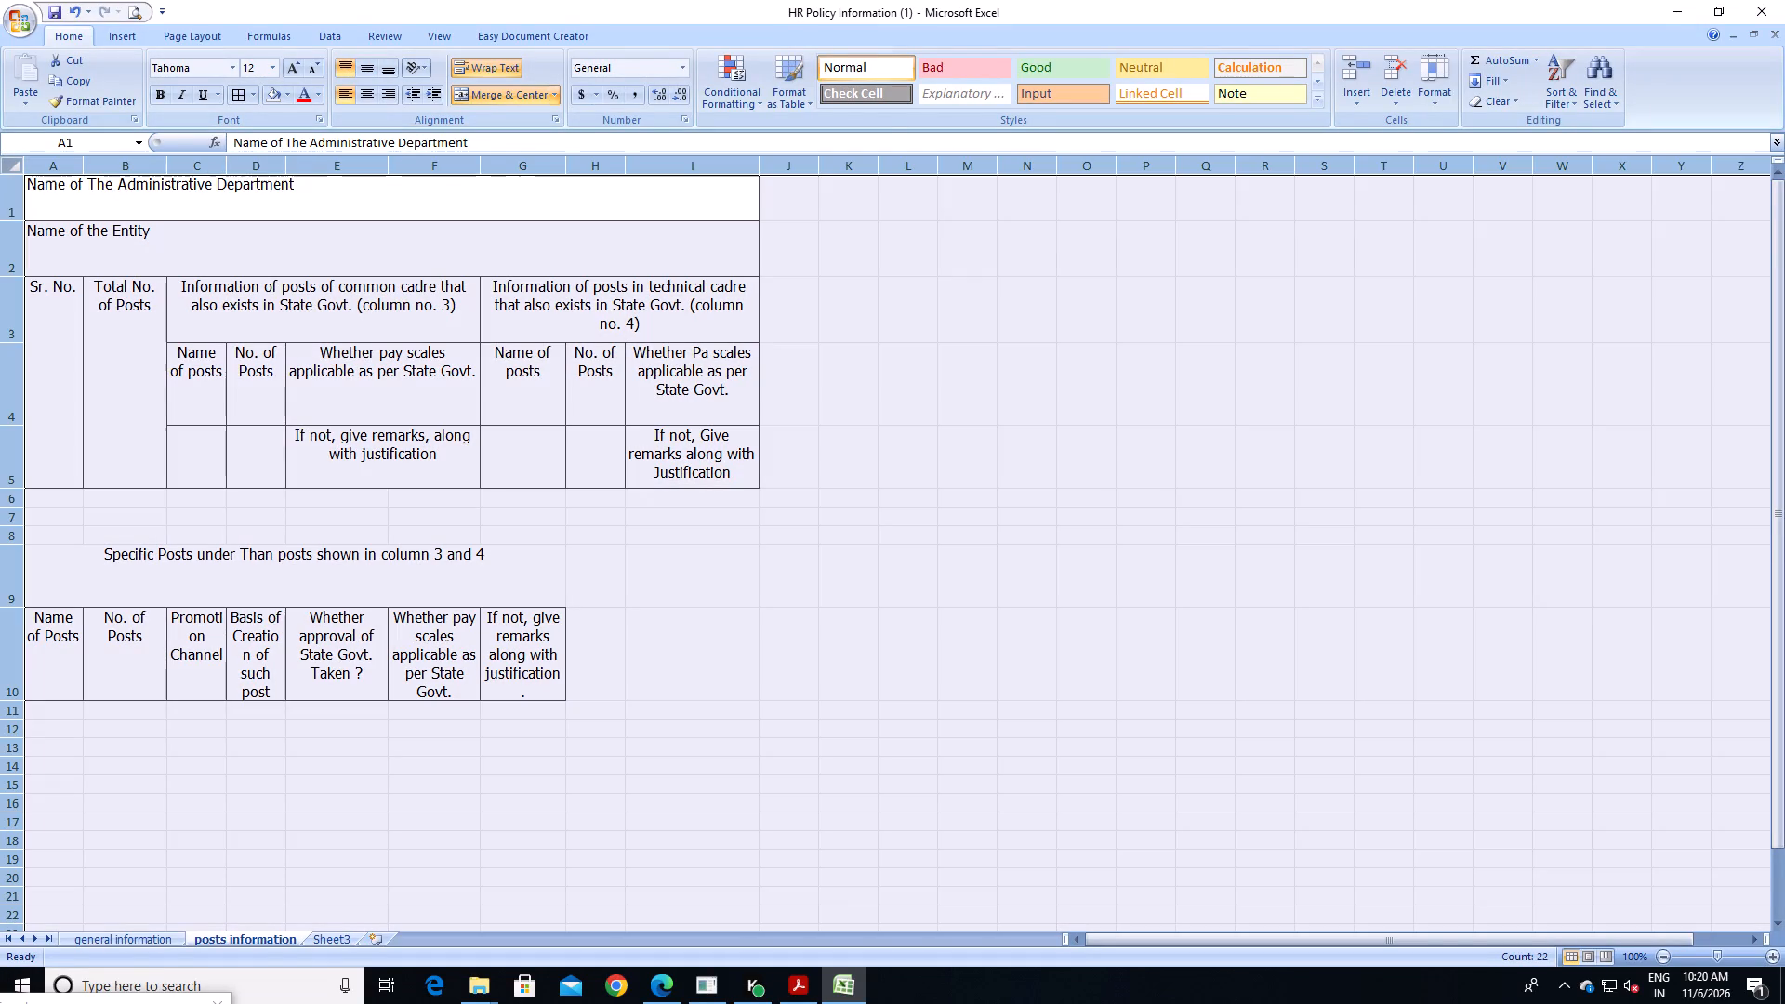
double_click(17, 221)
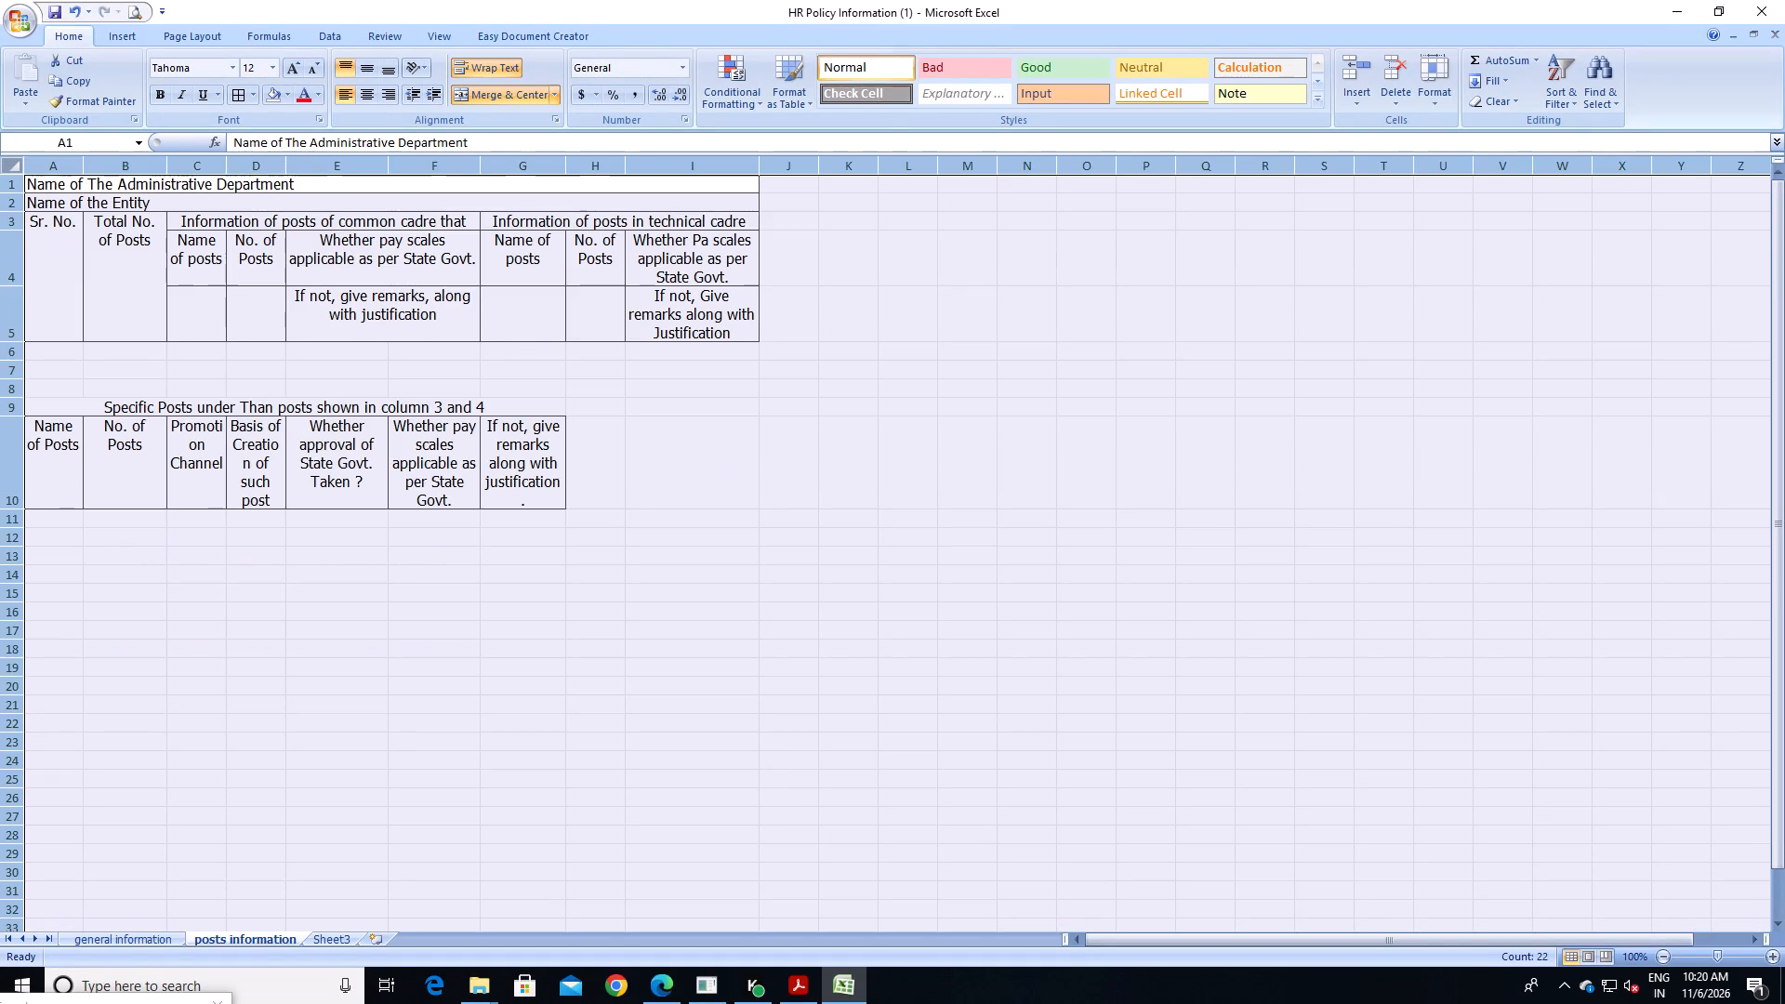
click(184, 260)
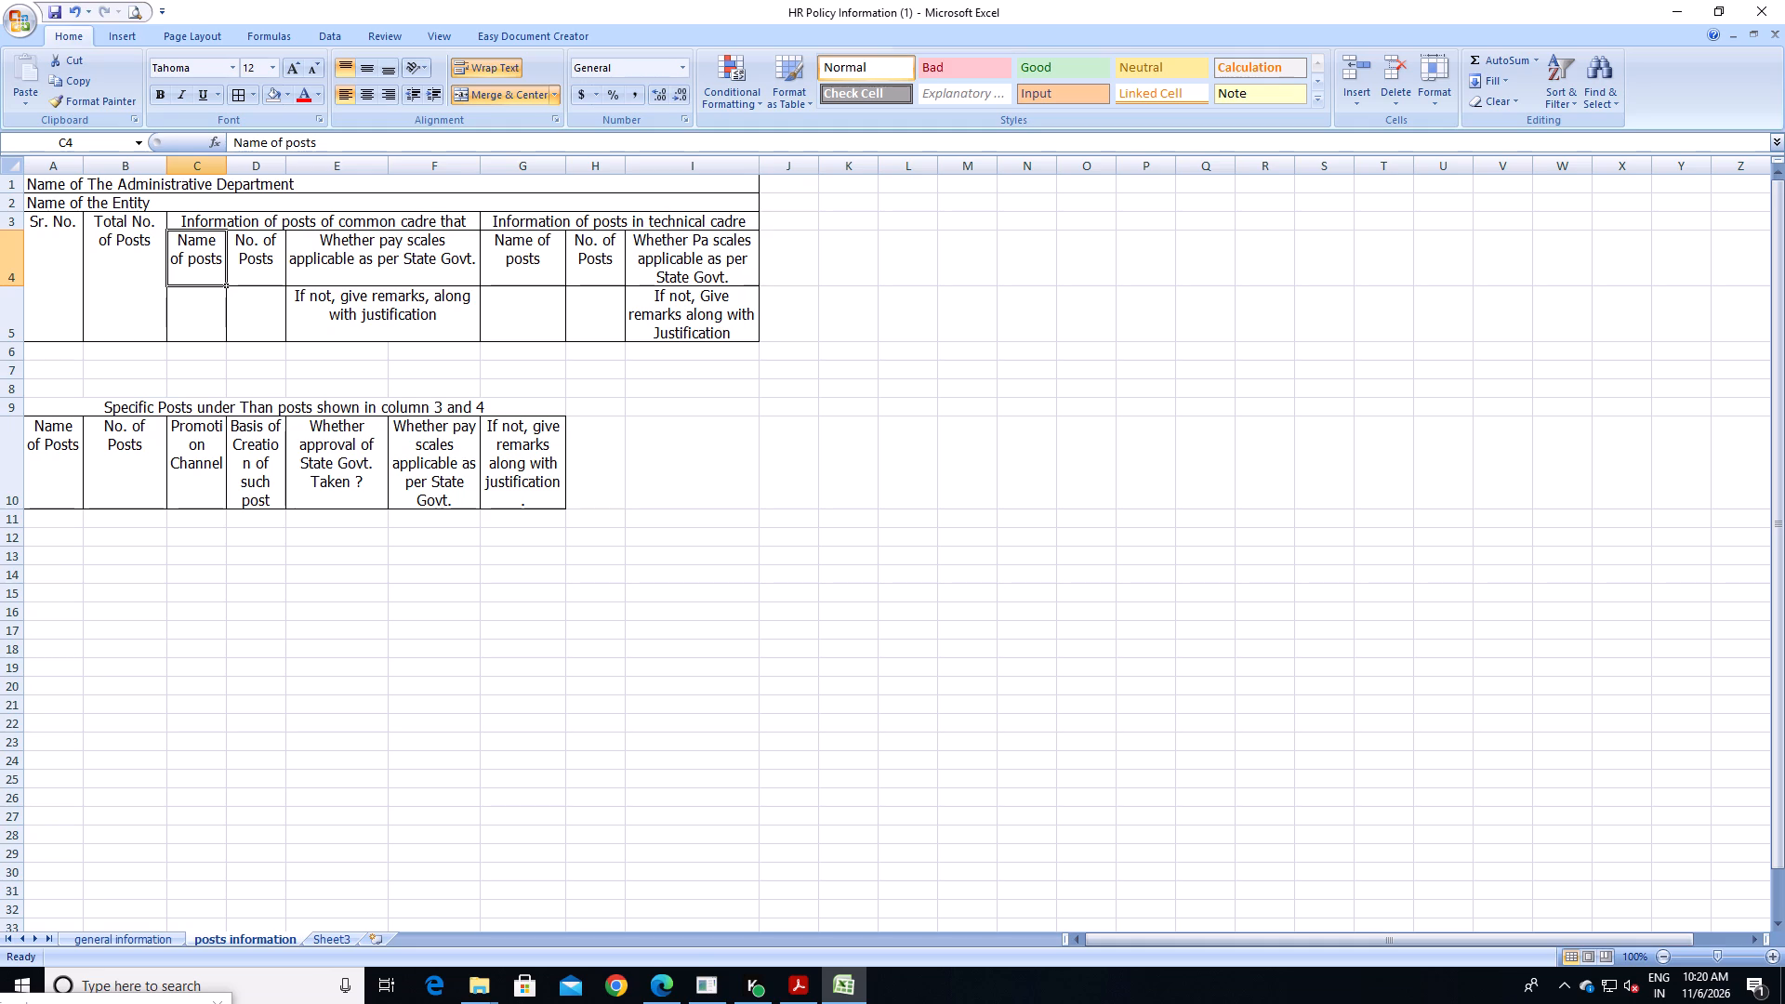
Append ": Cooperation" in bold after "Name of The Administrative Department" in A1.
double_click(346, 188)
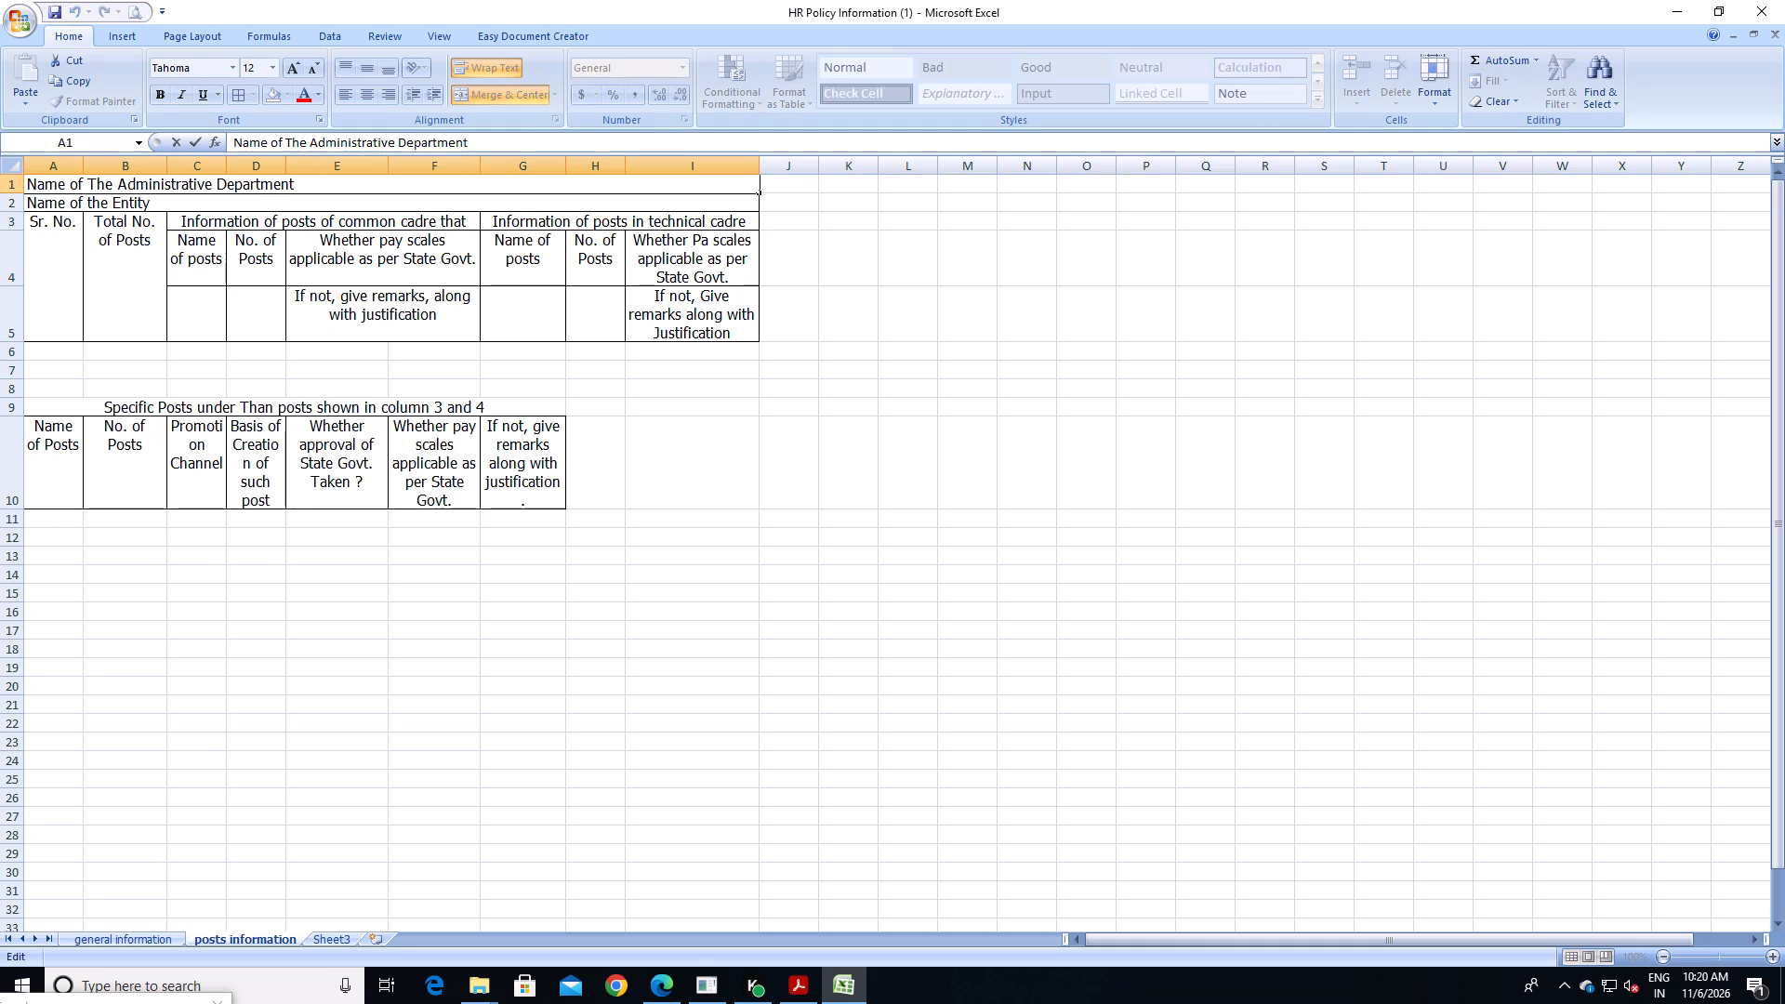
key(space)
key(ctrl+b)
text(:)
key(space)
text(Cooperation)
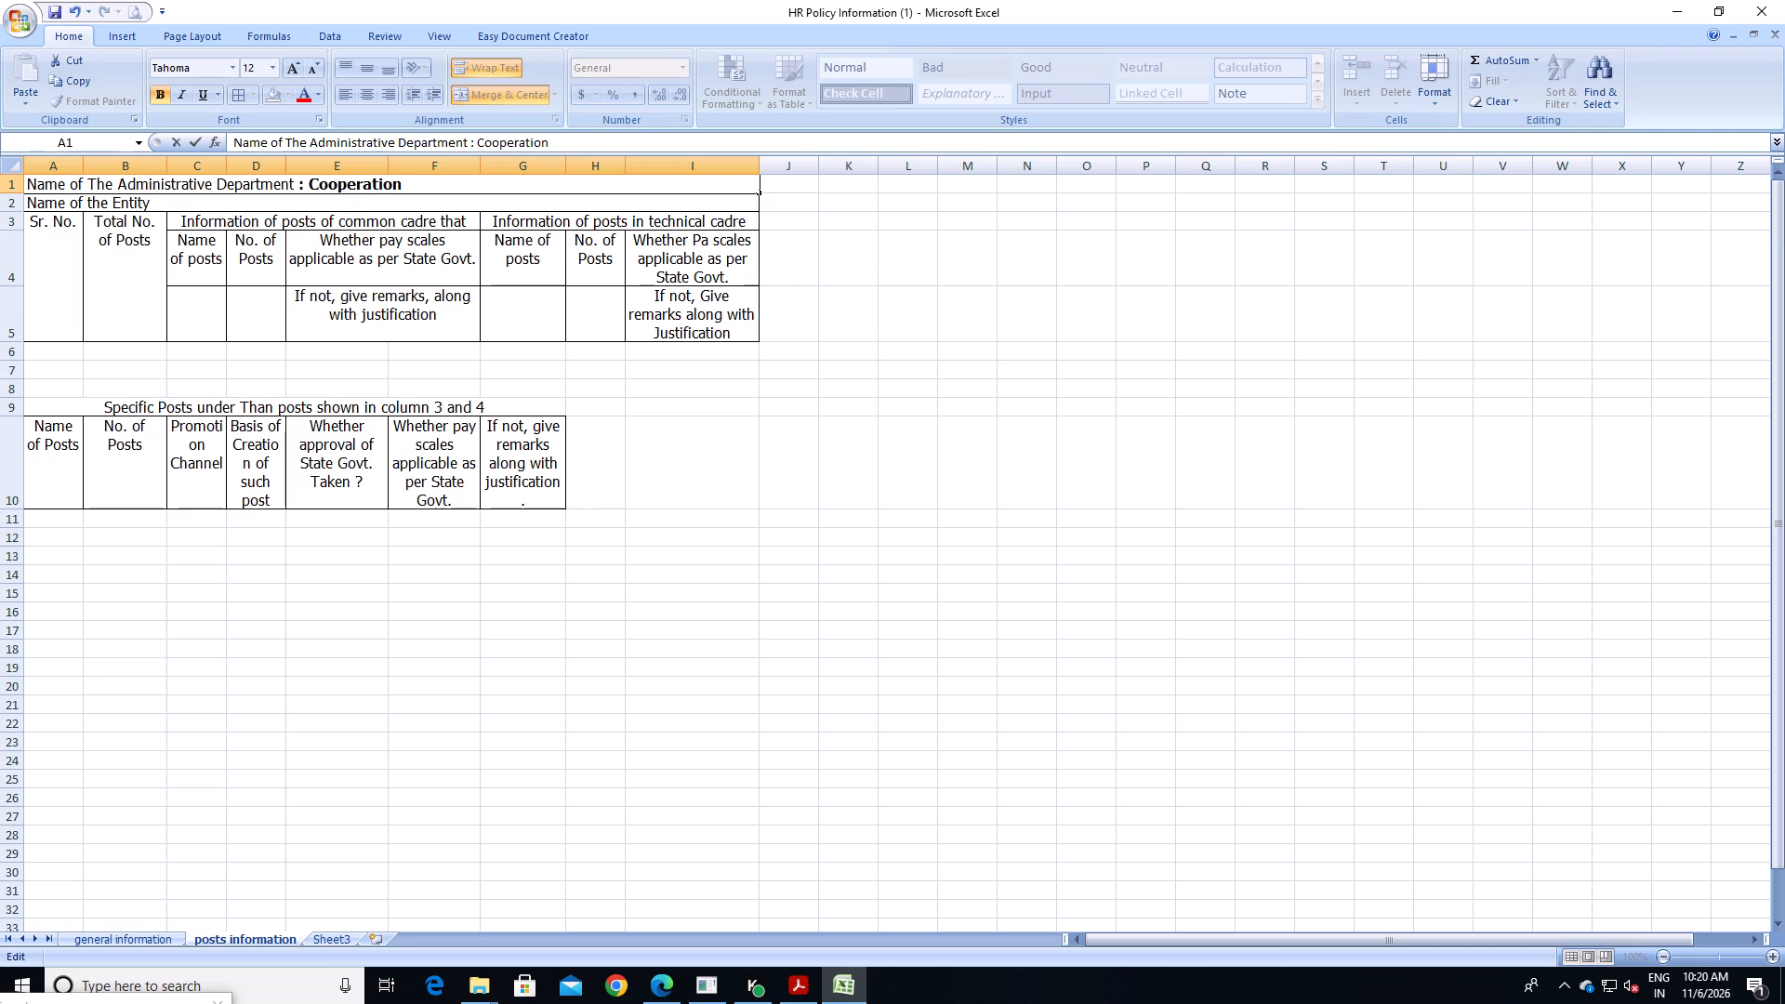
Append ": The Morinda Cooperative Sugar Mills Limited, Morinda" in bold after "Name of the Entity" in A2.
click(336, 205)
click(336, 205)
click(336, 205)
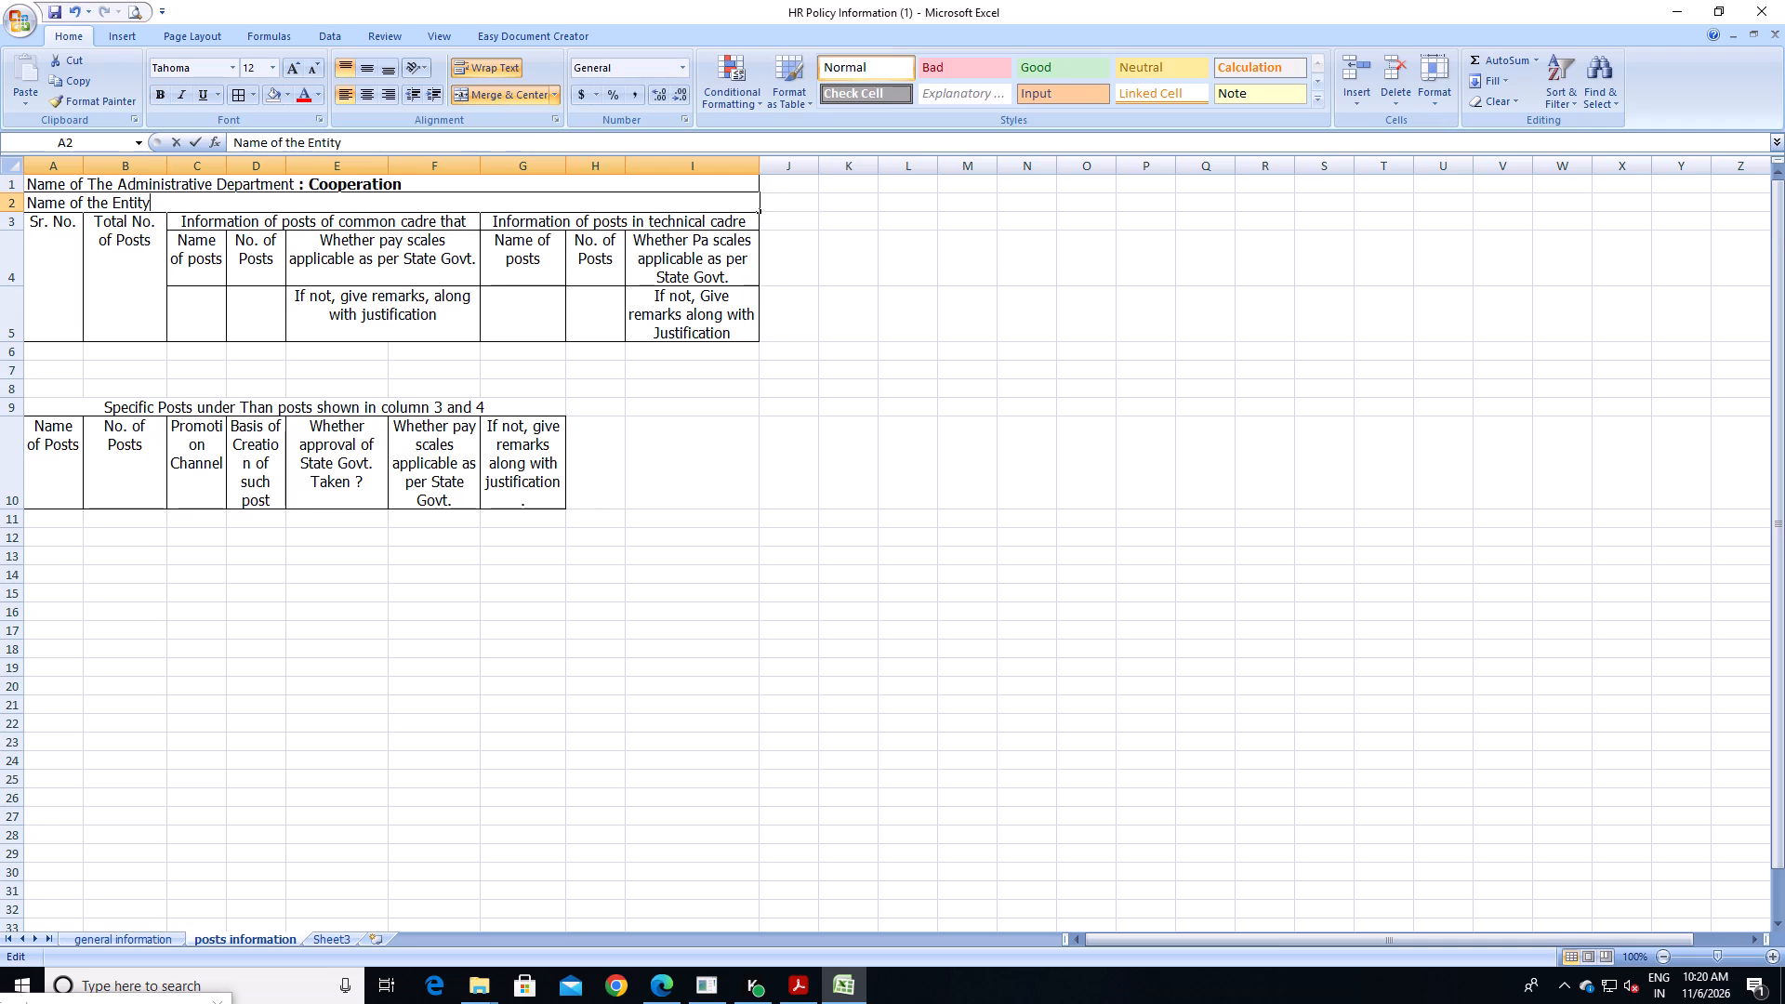
key(ctrl+b)
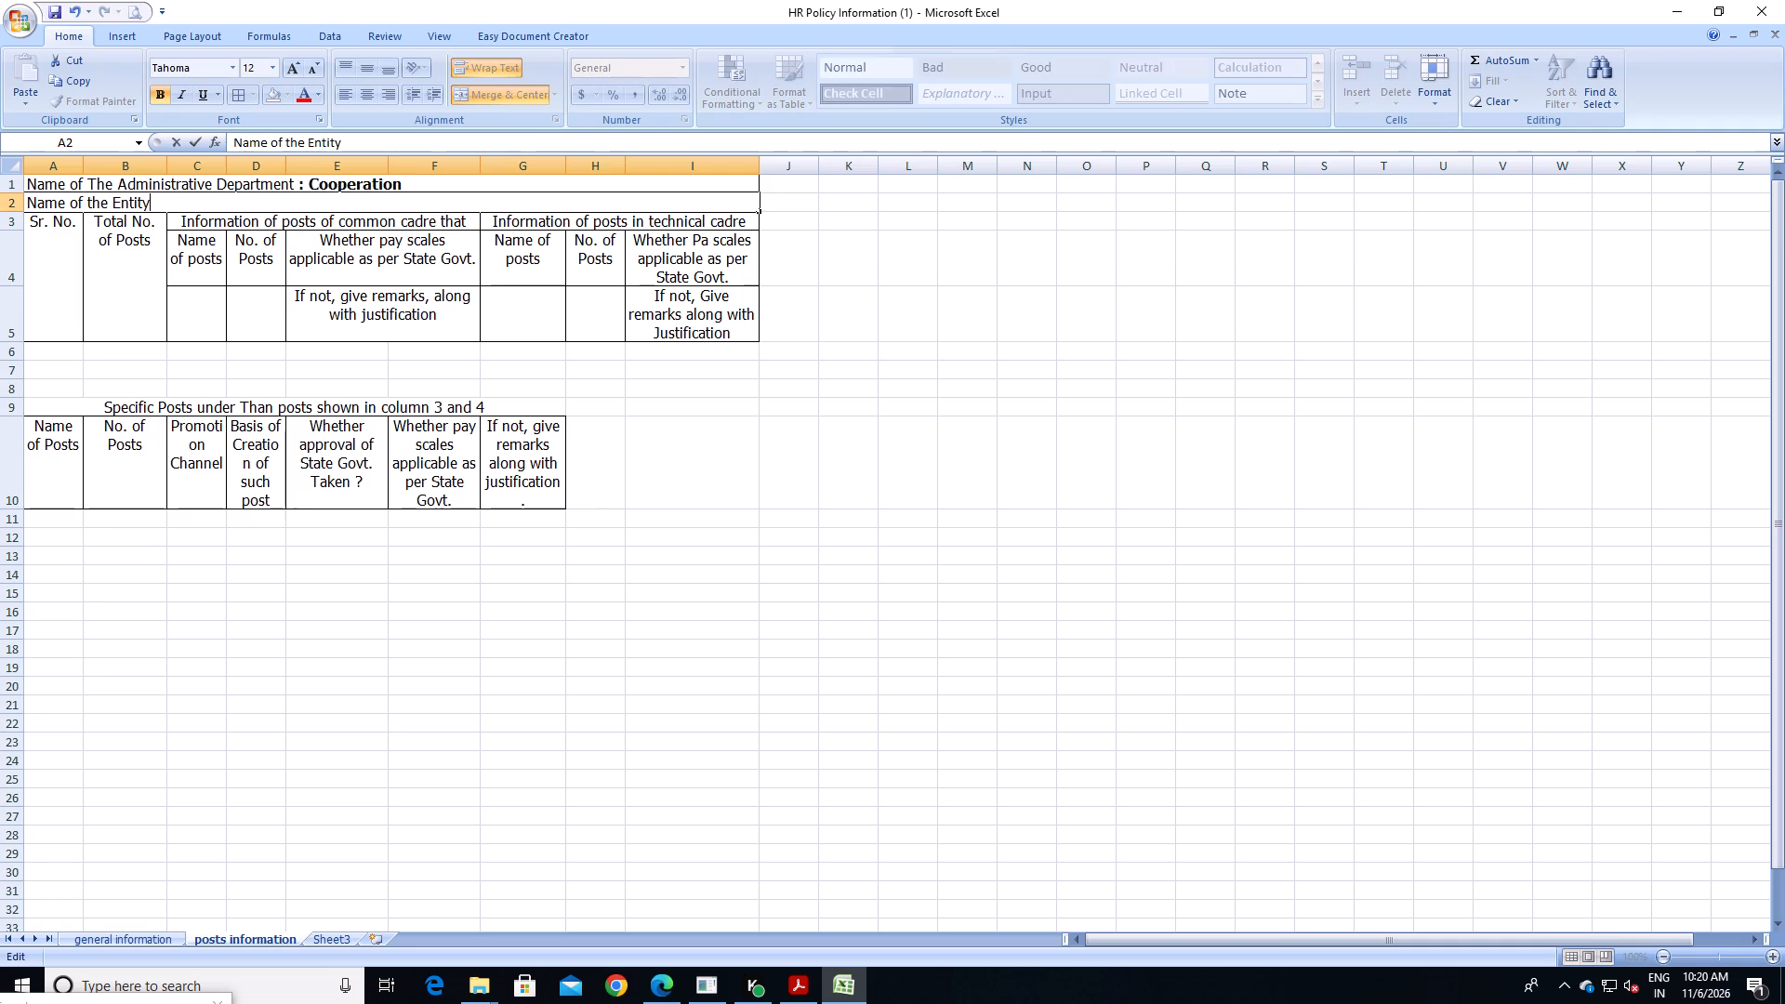
key(space)
text(:)
key(space)
text(The Morinda Cooperative Sugar Mills L)
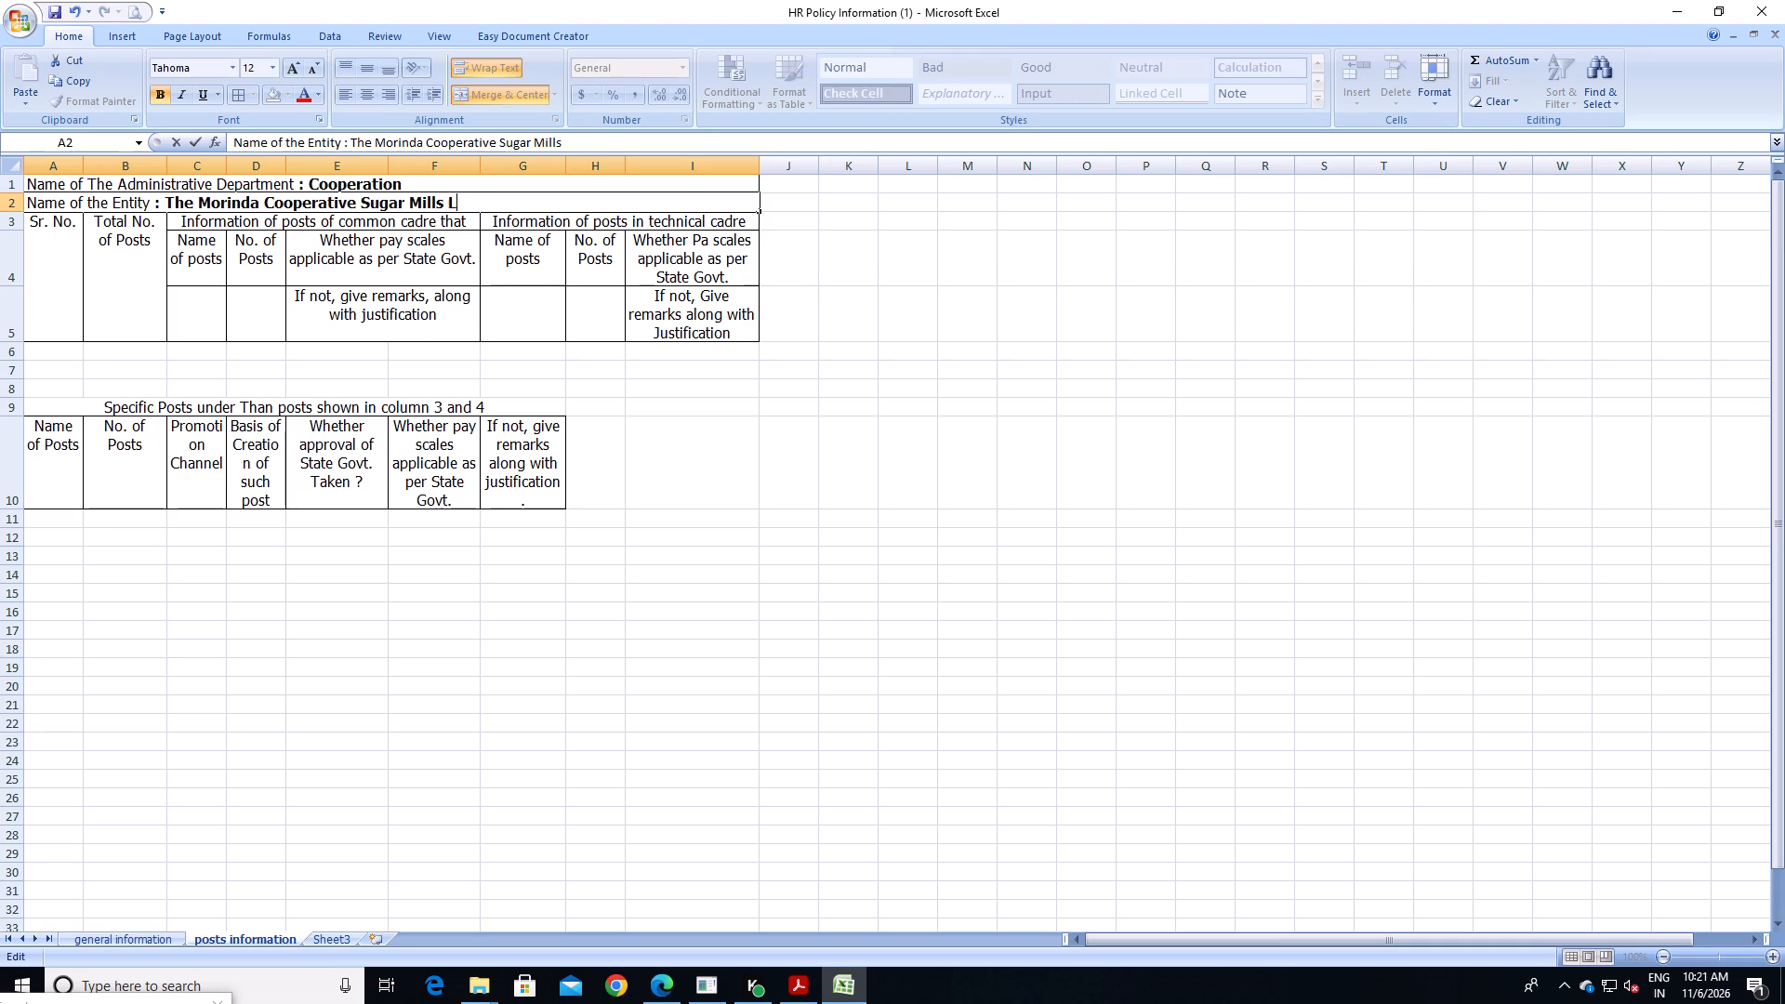
text(imited, Morinda)
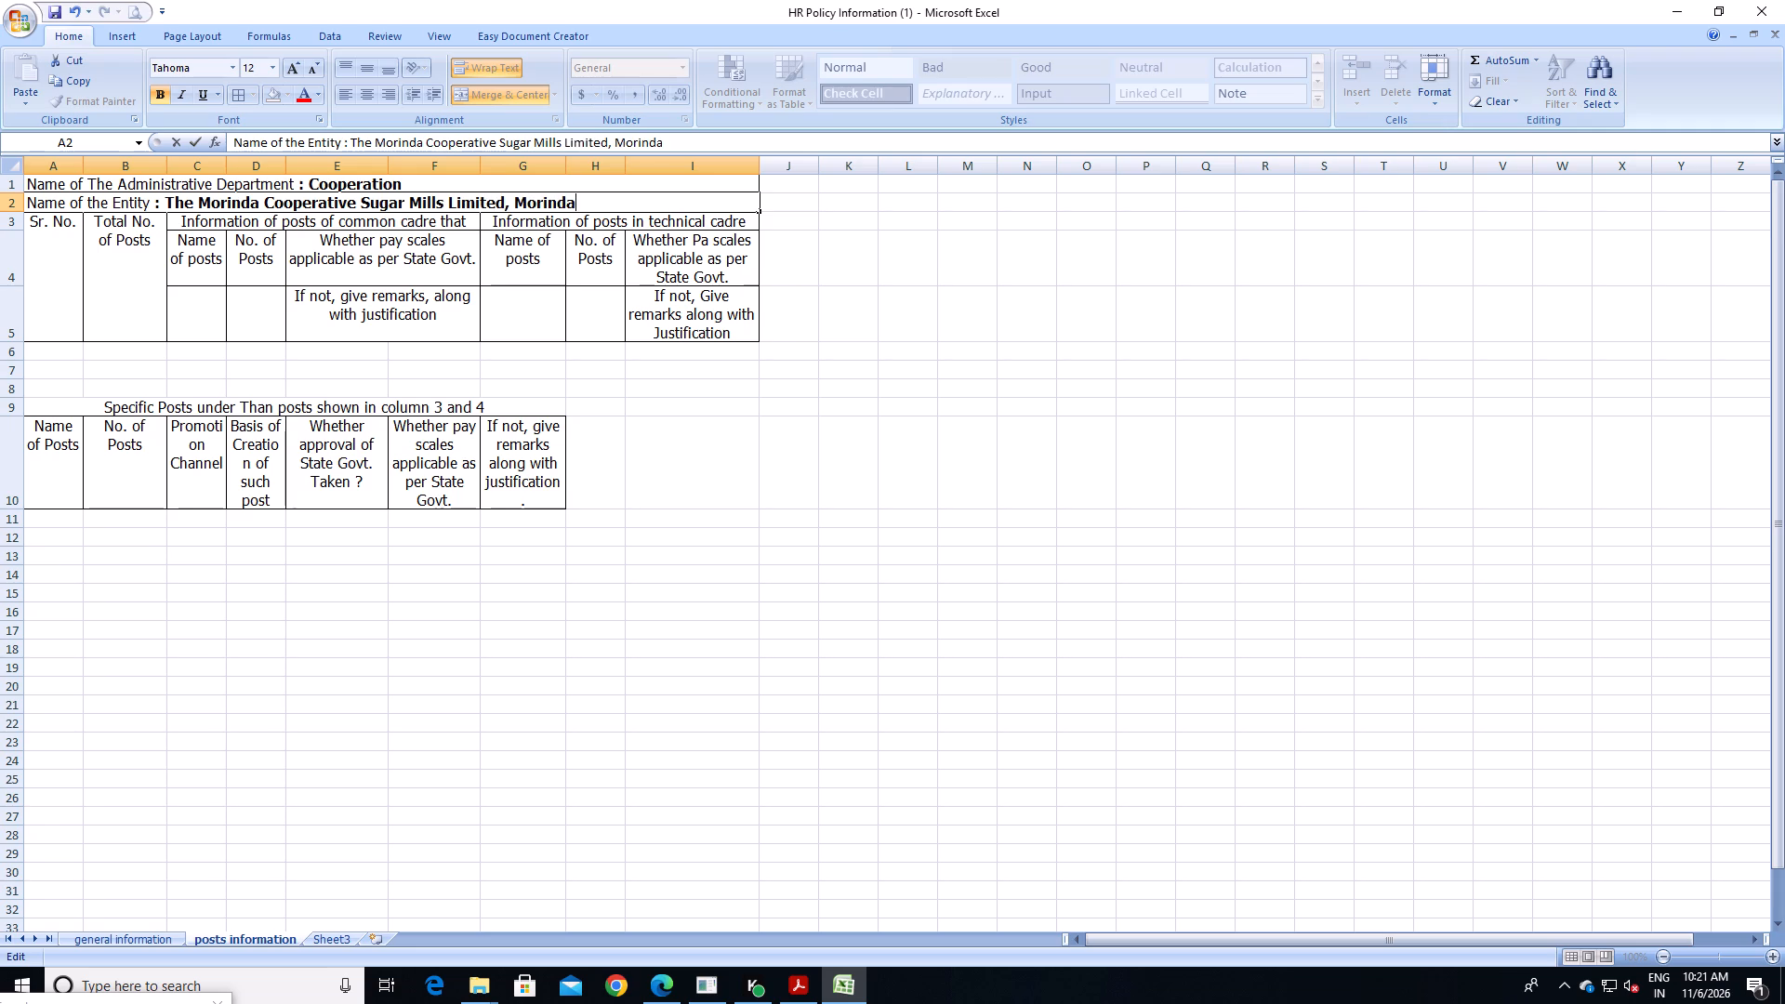
Insert 25 blank rows from row 6, below the first posts table's header, moving the "Specific Posts" heading down to row 34.
drag(8, 355, 7, 413)
right_click(7, 413)
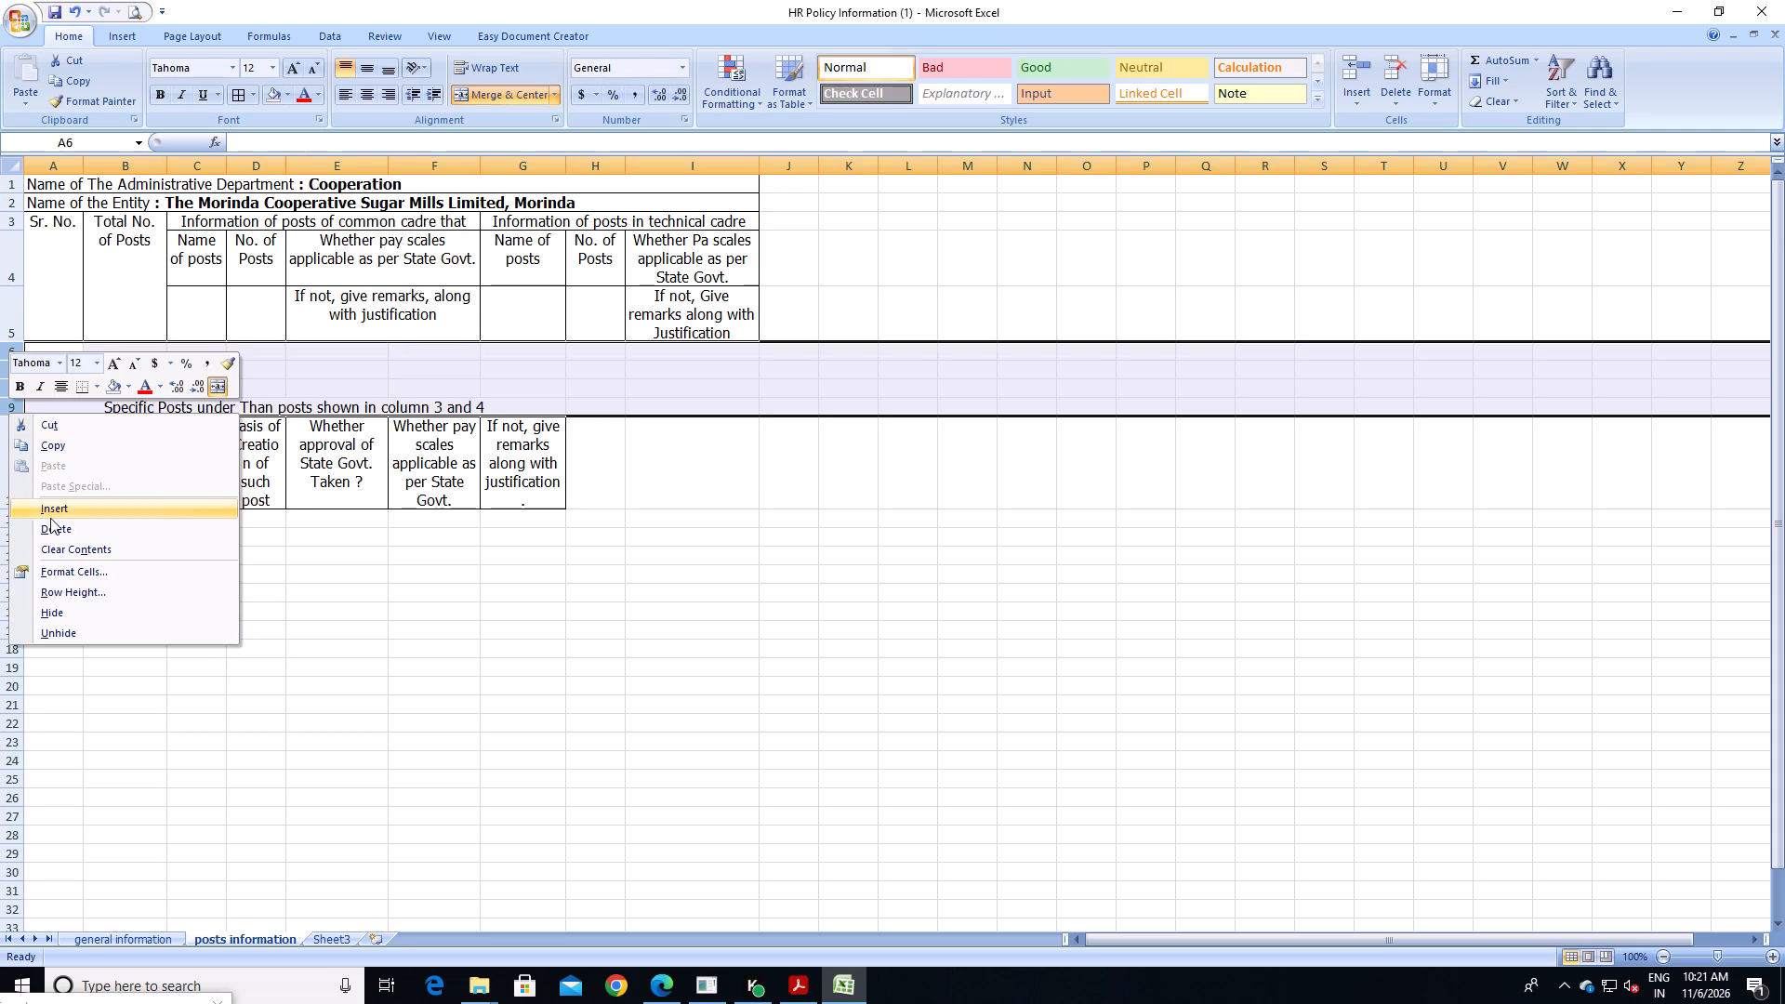
click(61, 512)
right_click(10, 386)
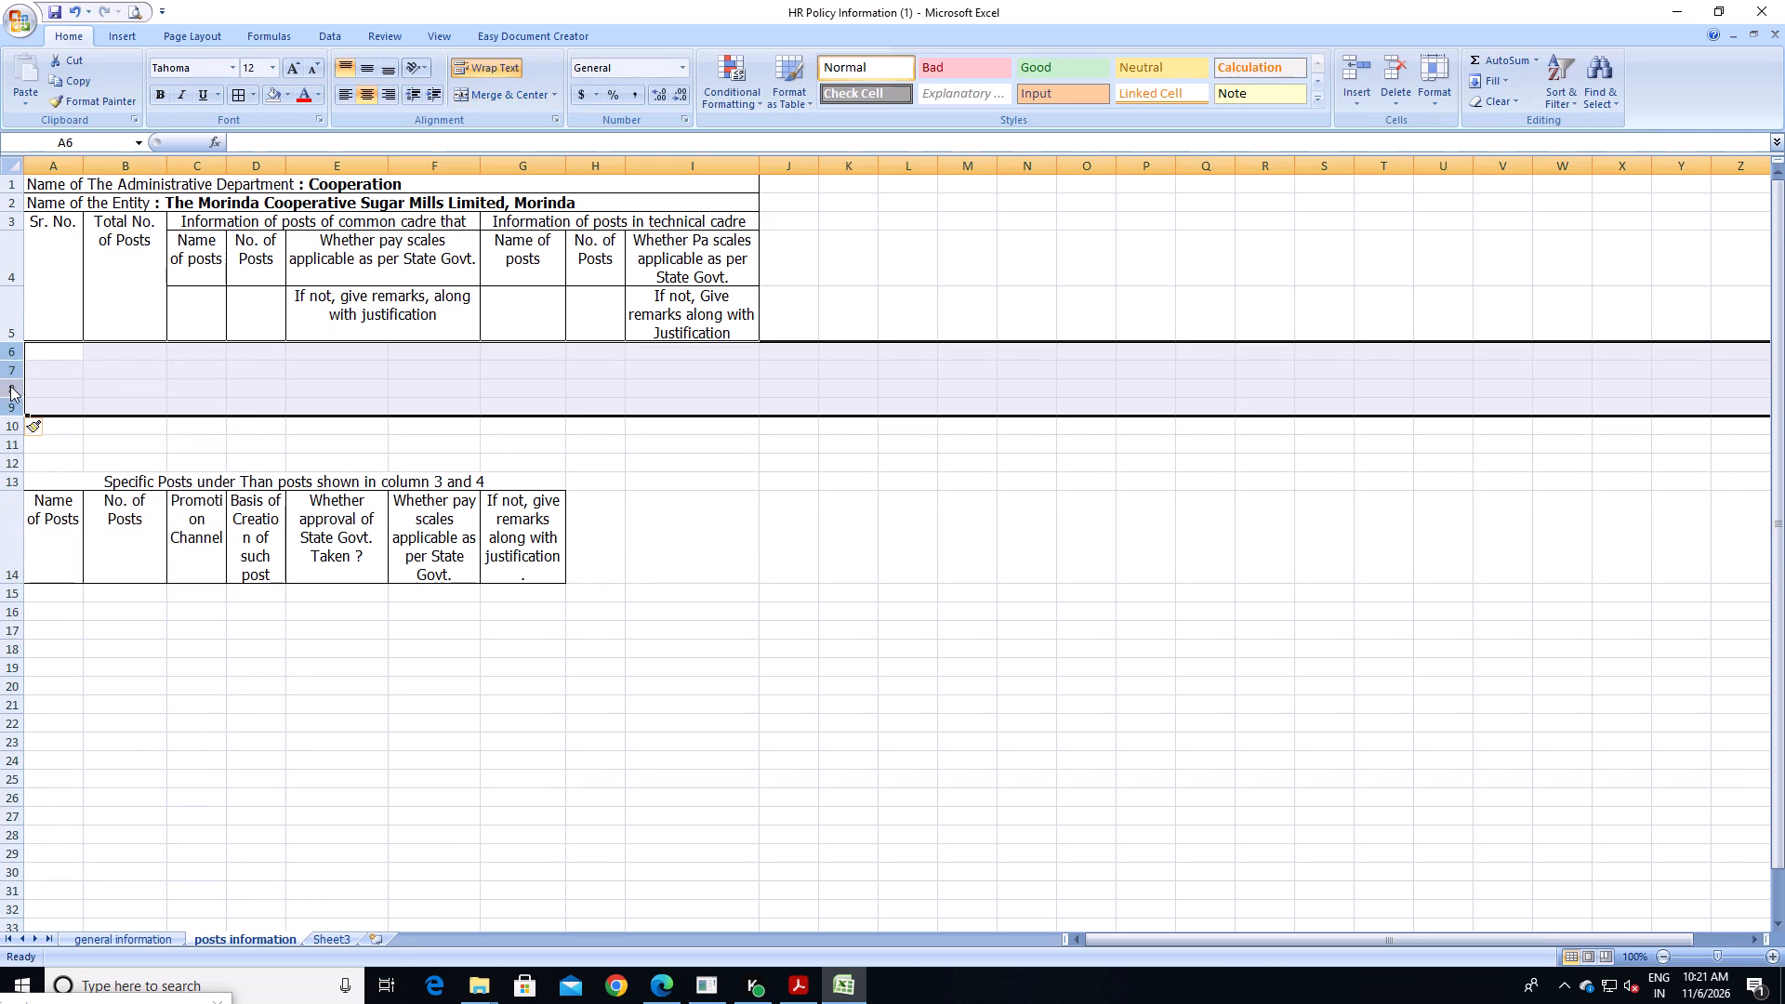
click(34, 479)
right_click(10, 421)
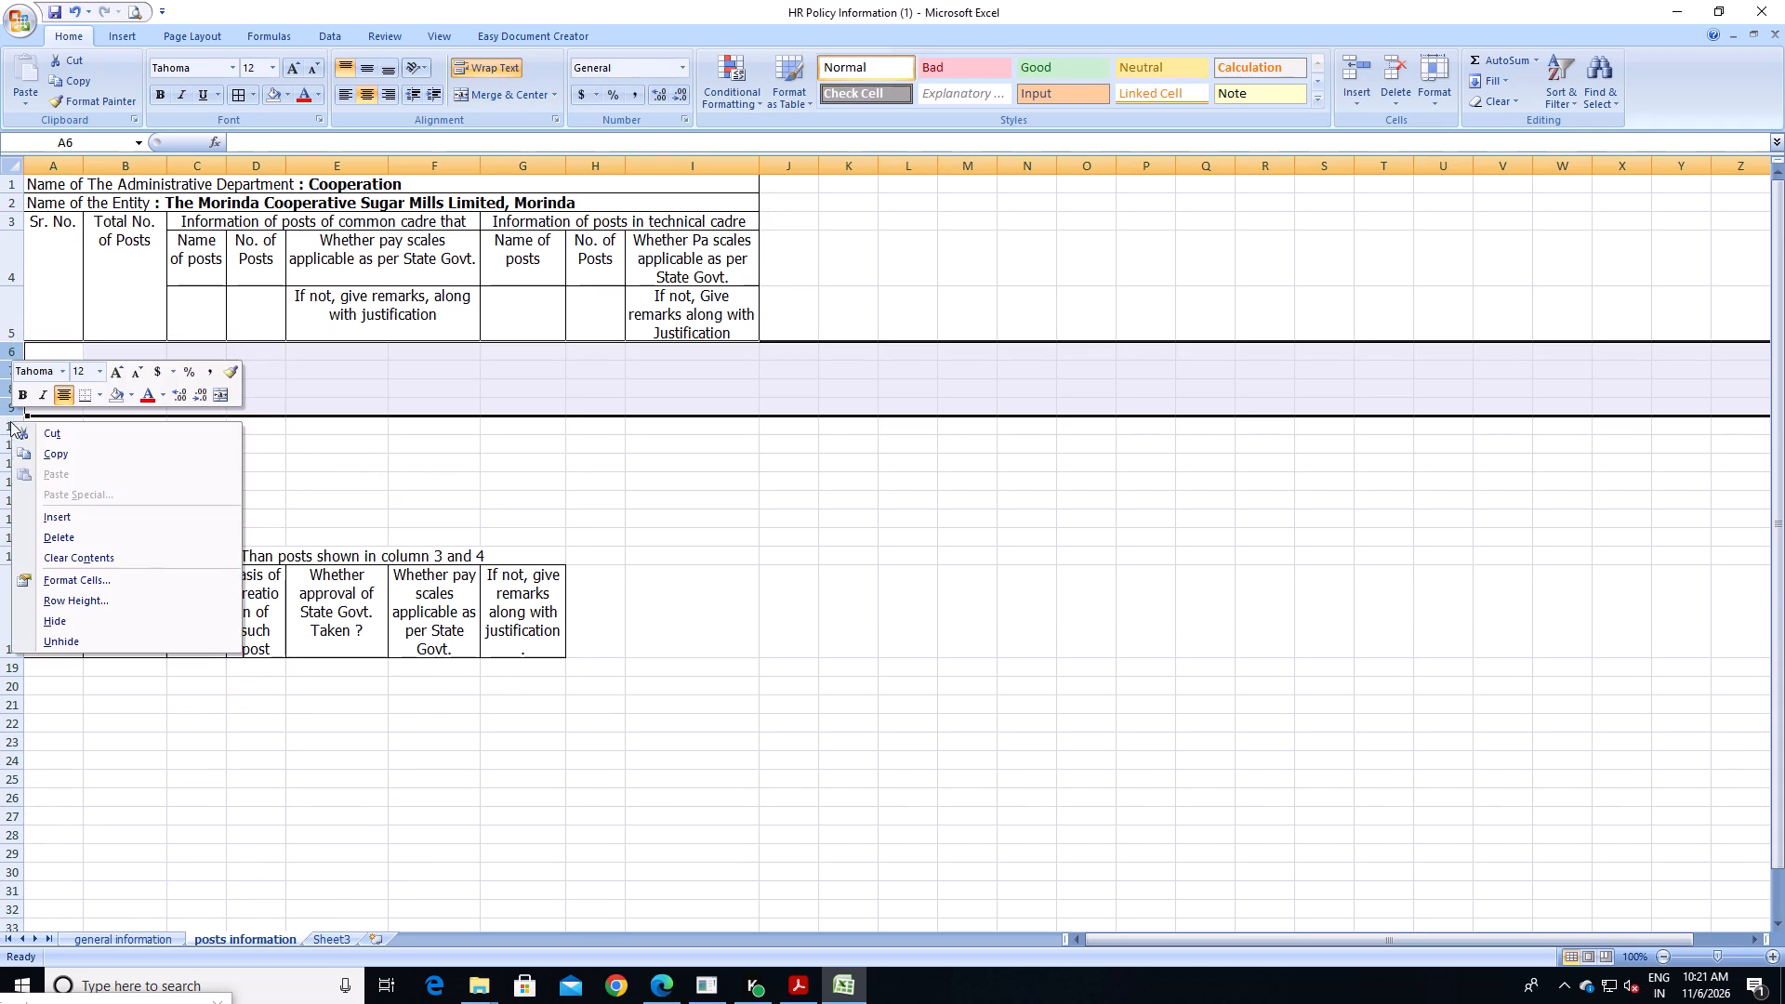
click(62, 516)
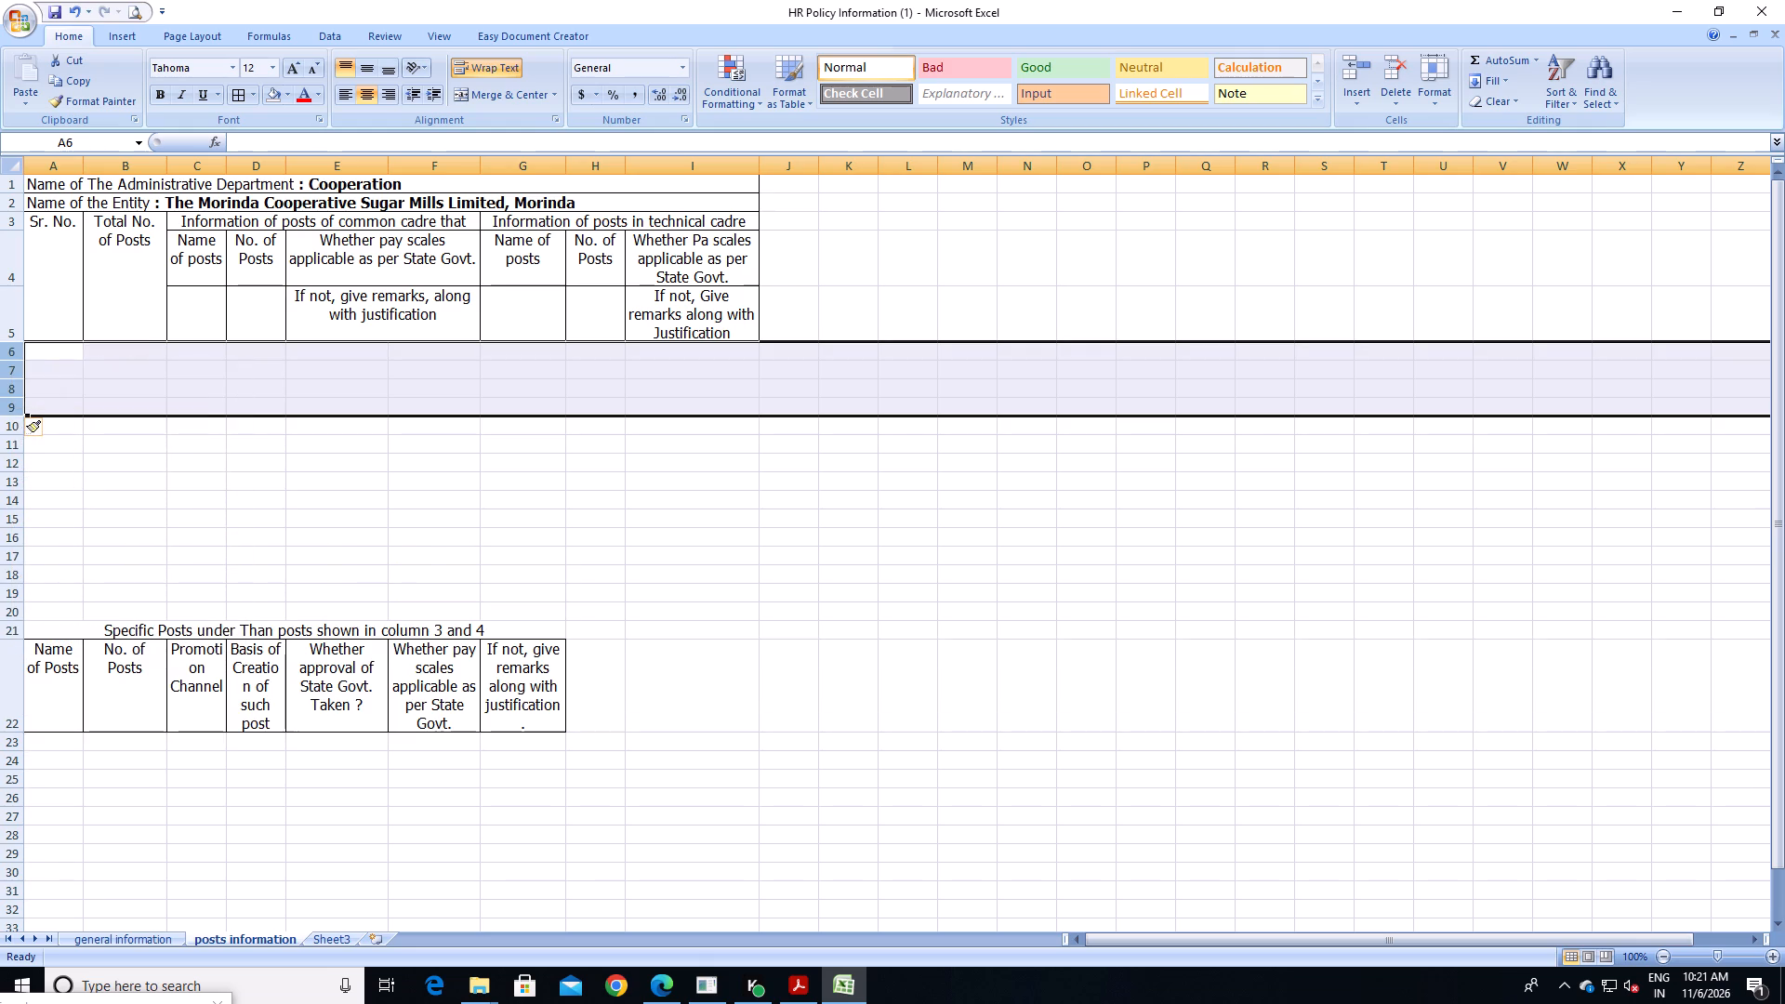
drag(7, 350, 22, 579)
right_click(22, 579)
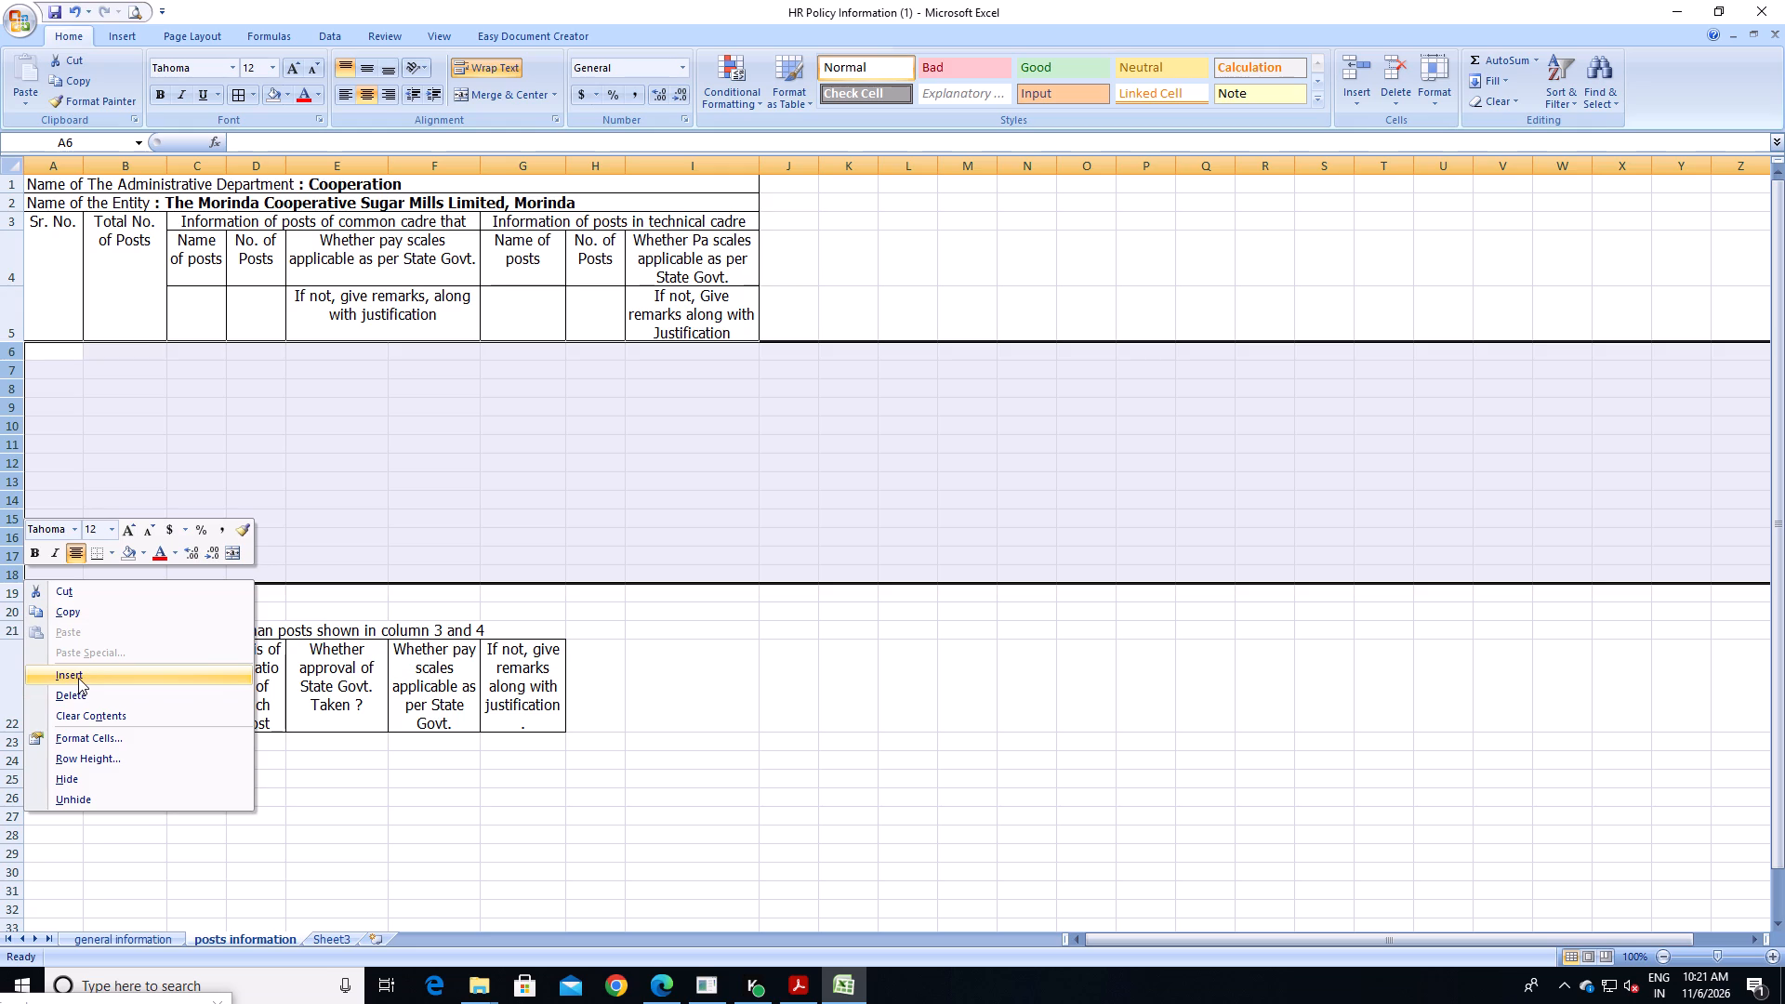
click(78, 678)
click(443, 468)
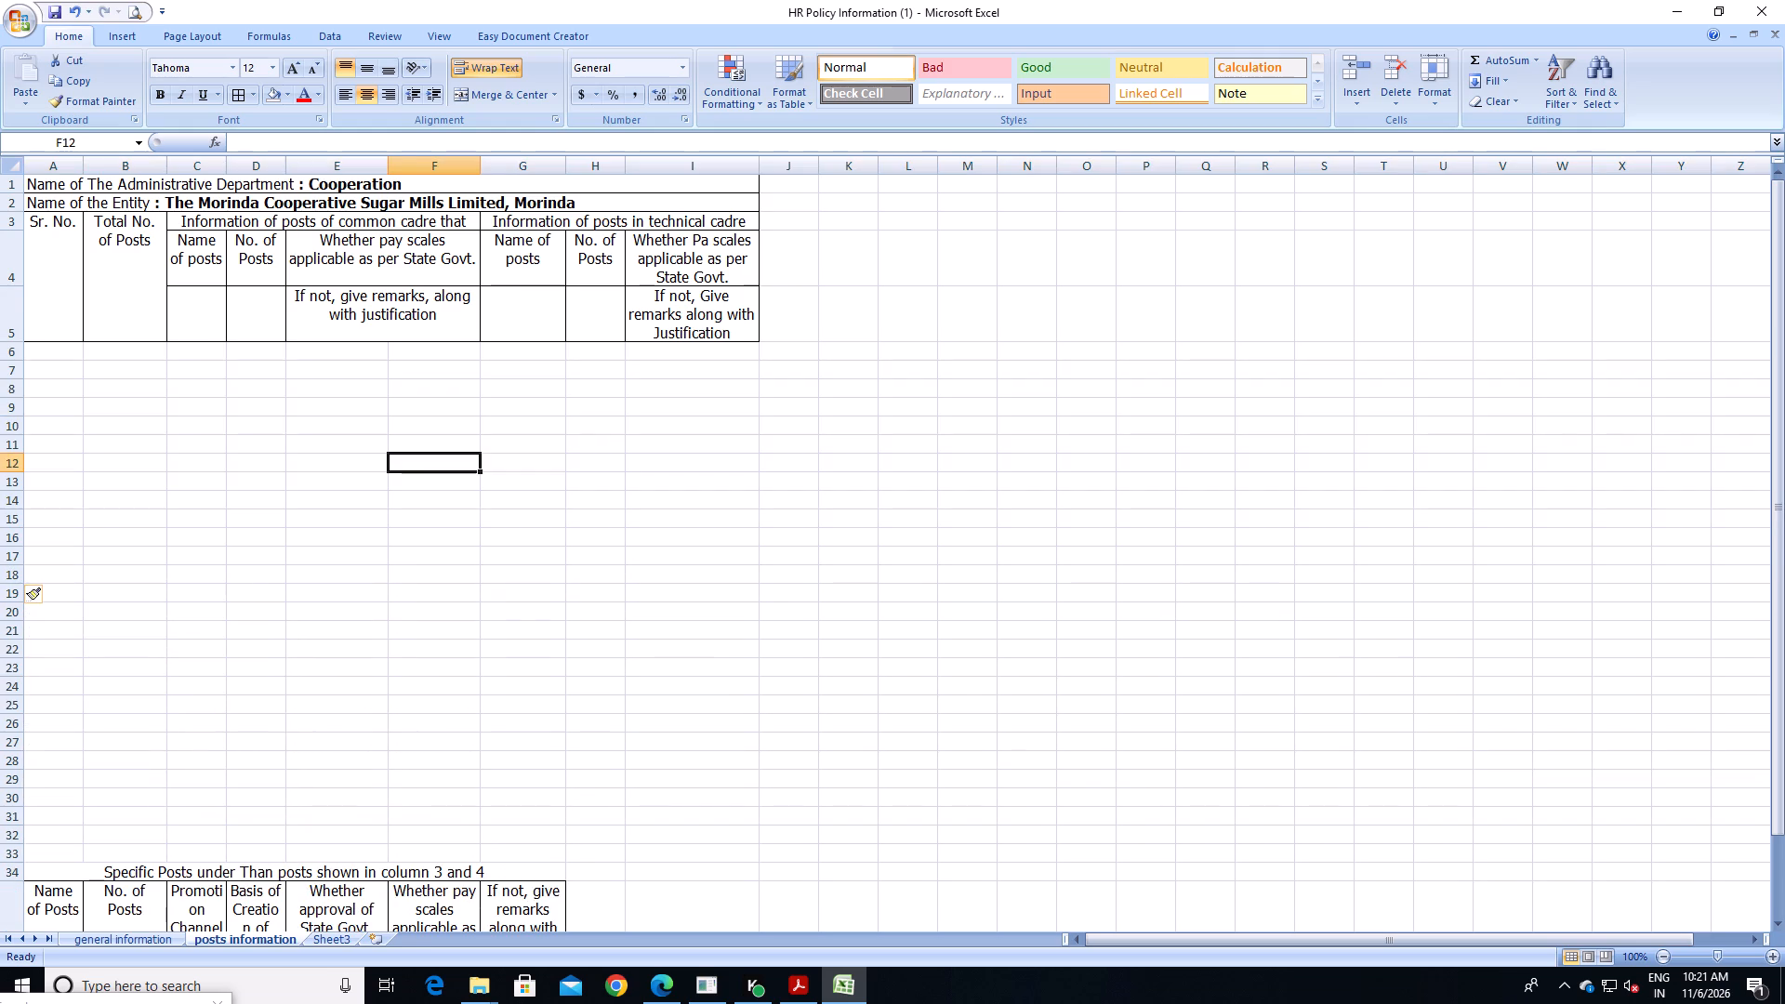
click(377, 304)
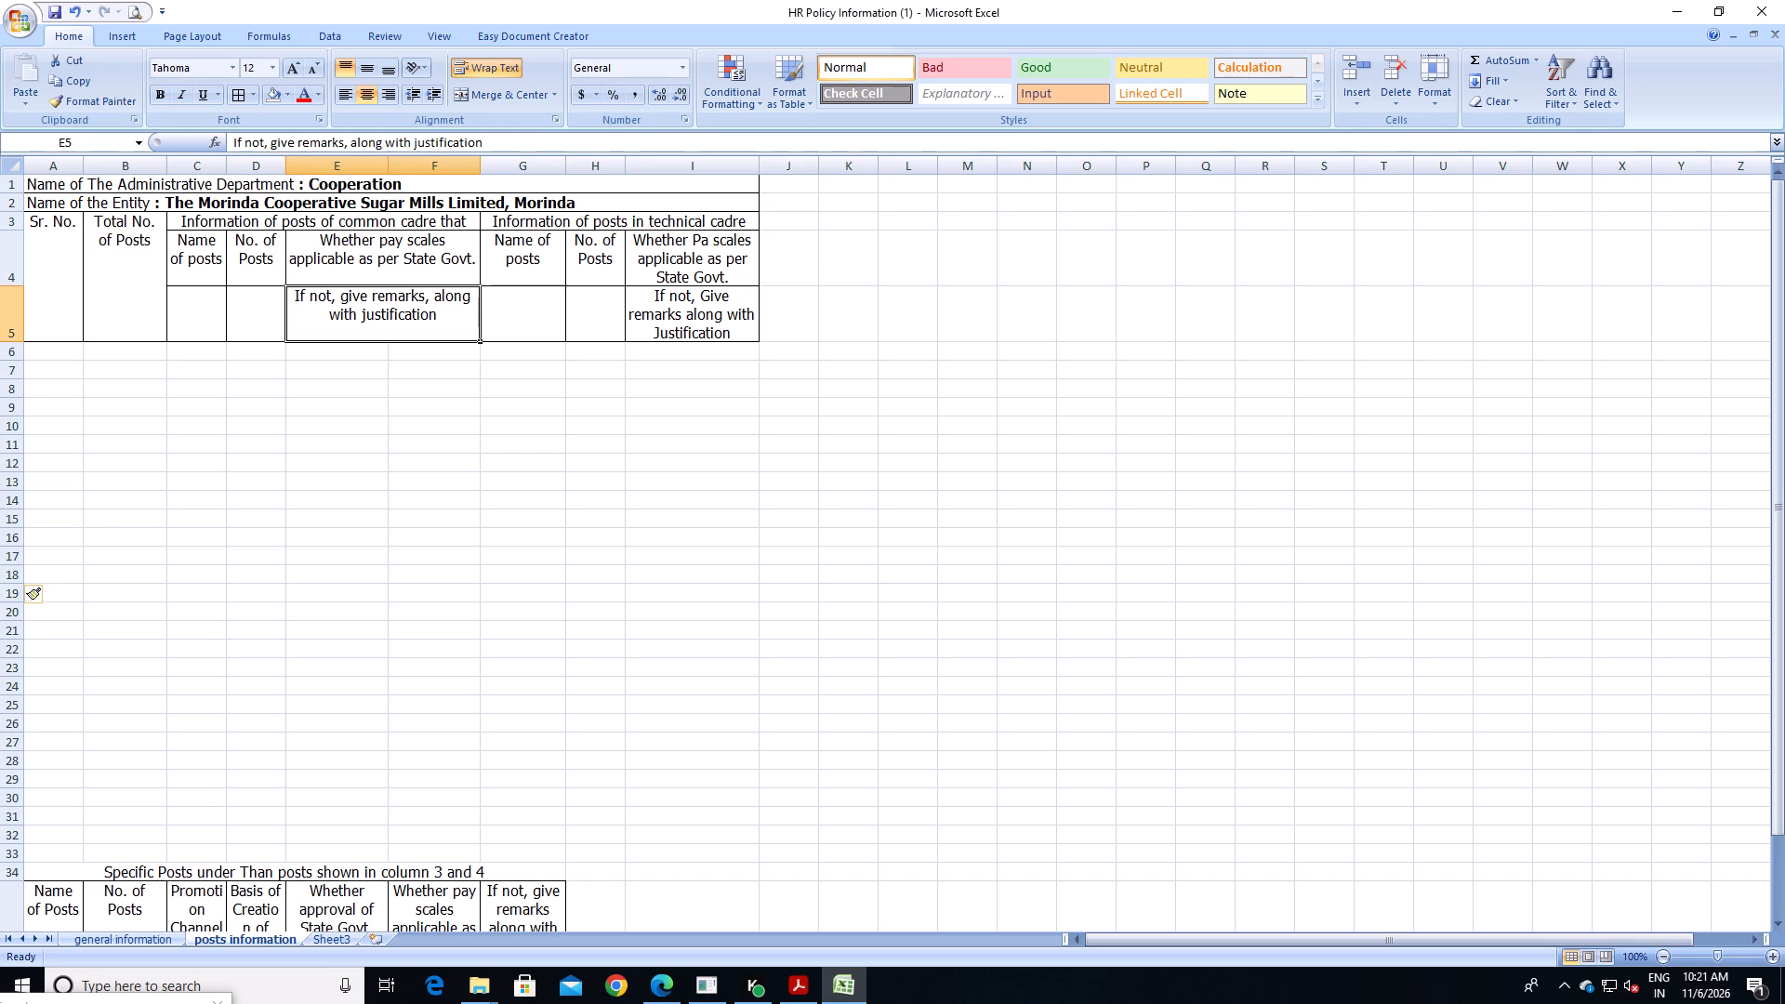
Switch to the scanned Budhewal PDF in Adobe Acrobat.
click(1673, 0)
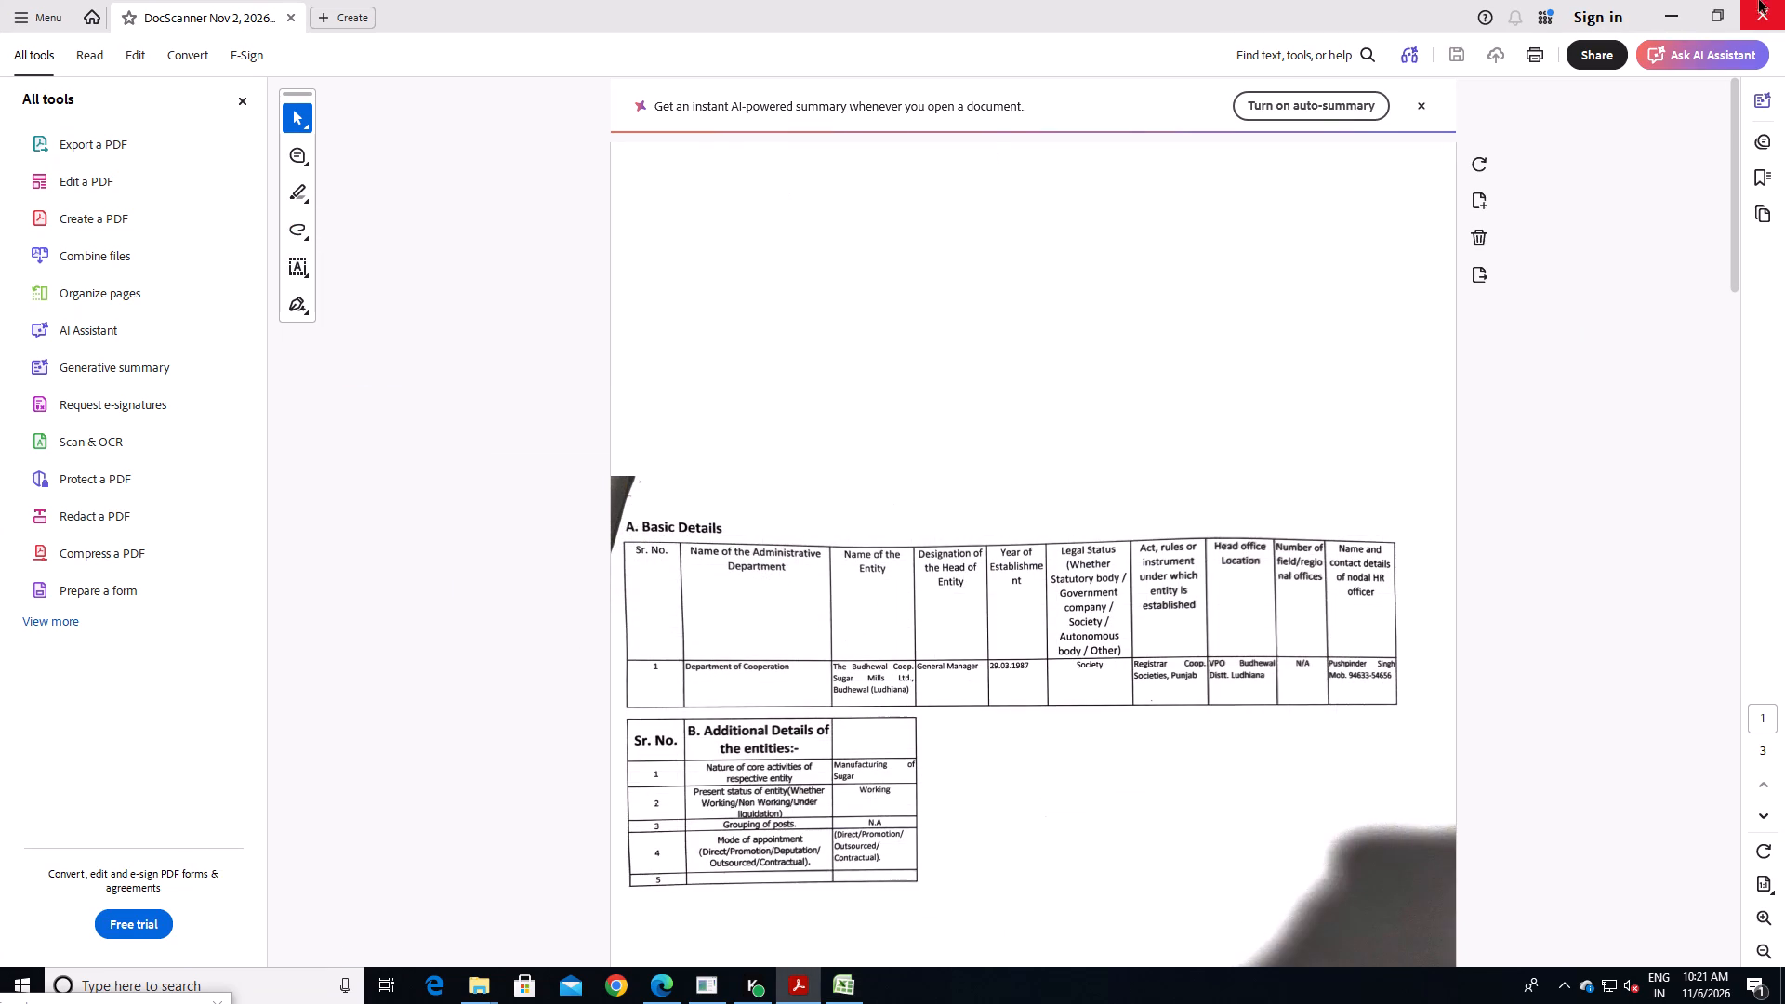
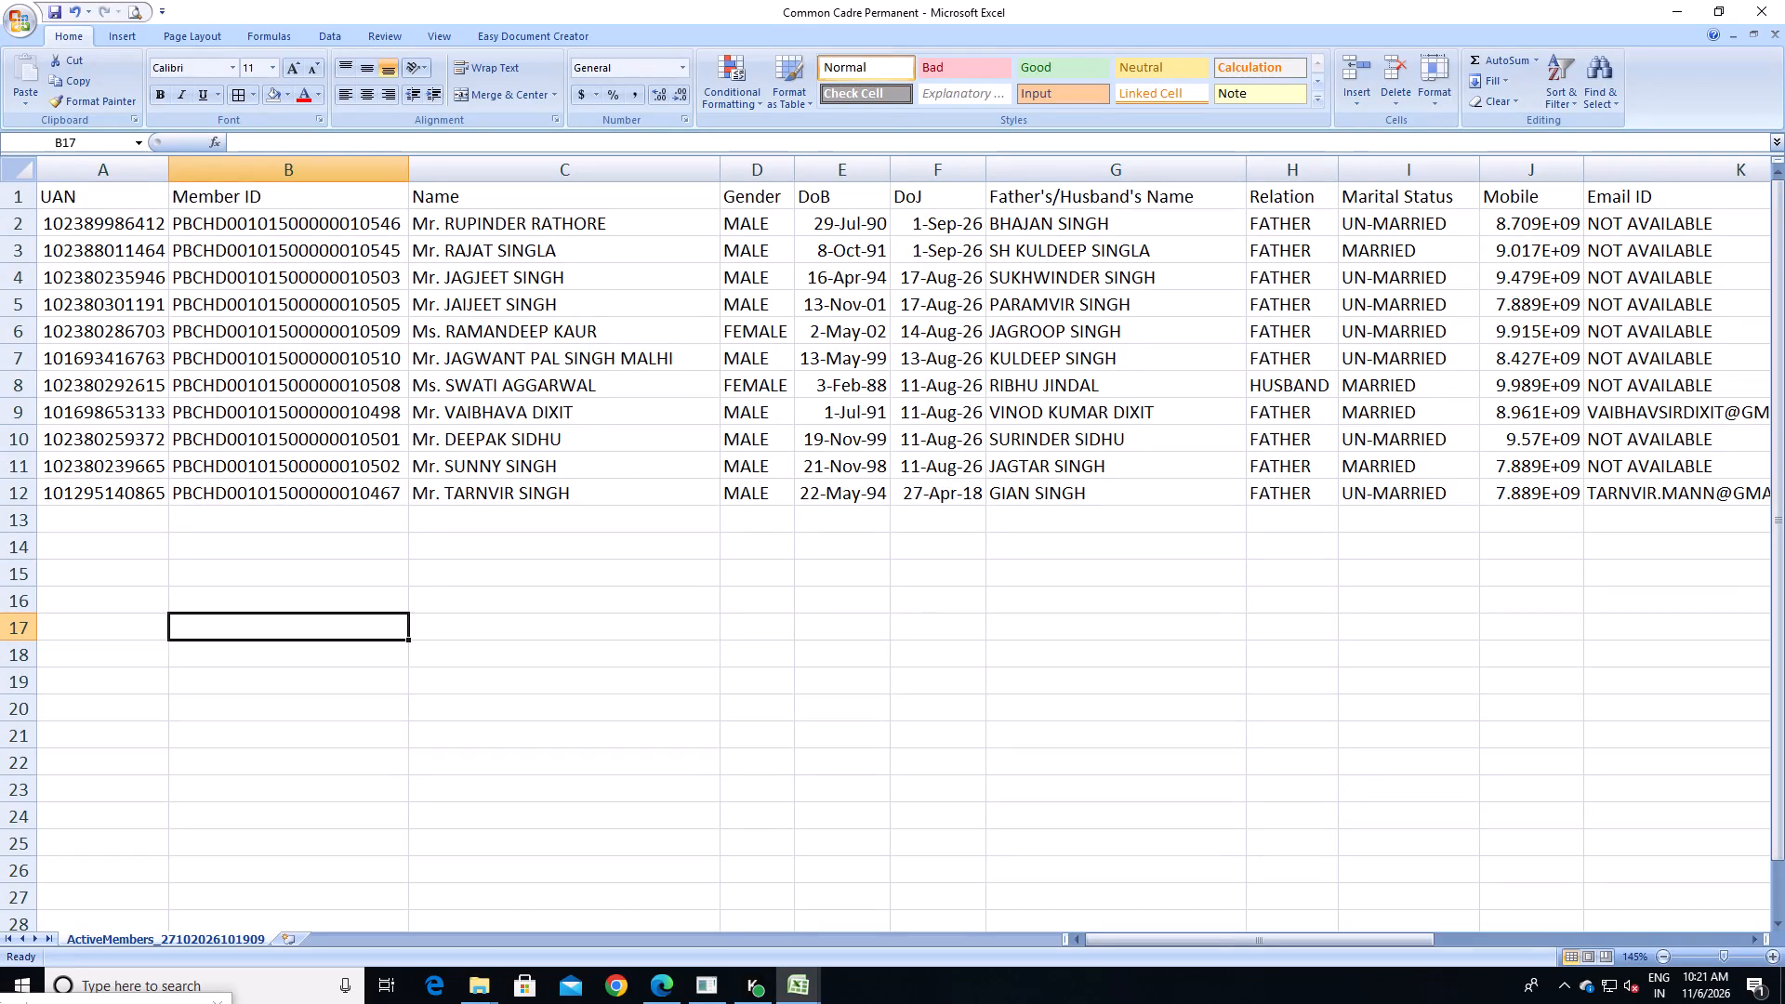
Close the Common Cadre Permanent workbook to get back to the HR Policy Information workbook.
click(1772, 0)
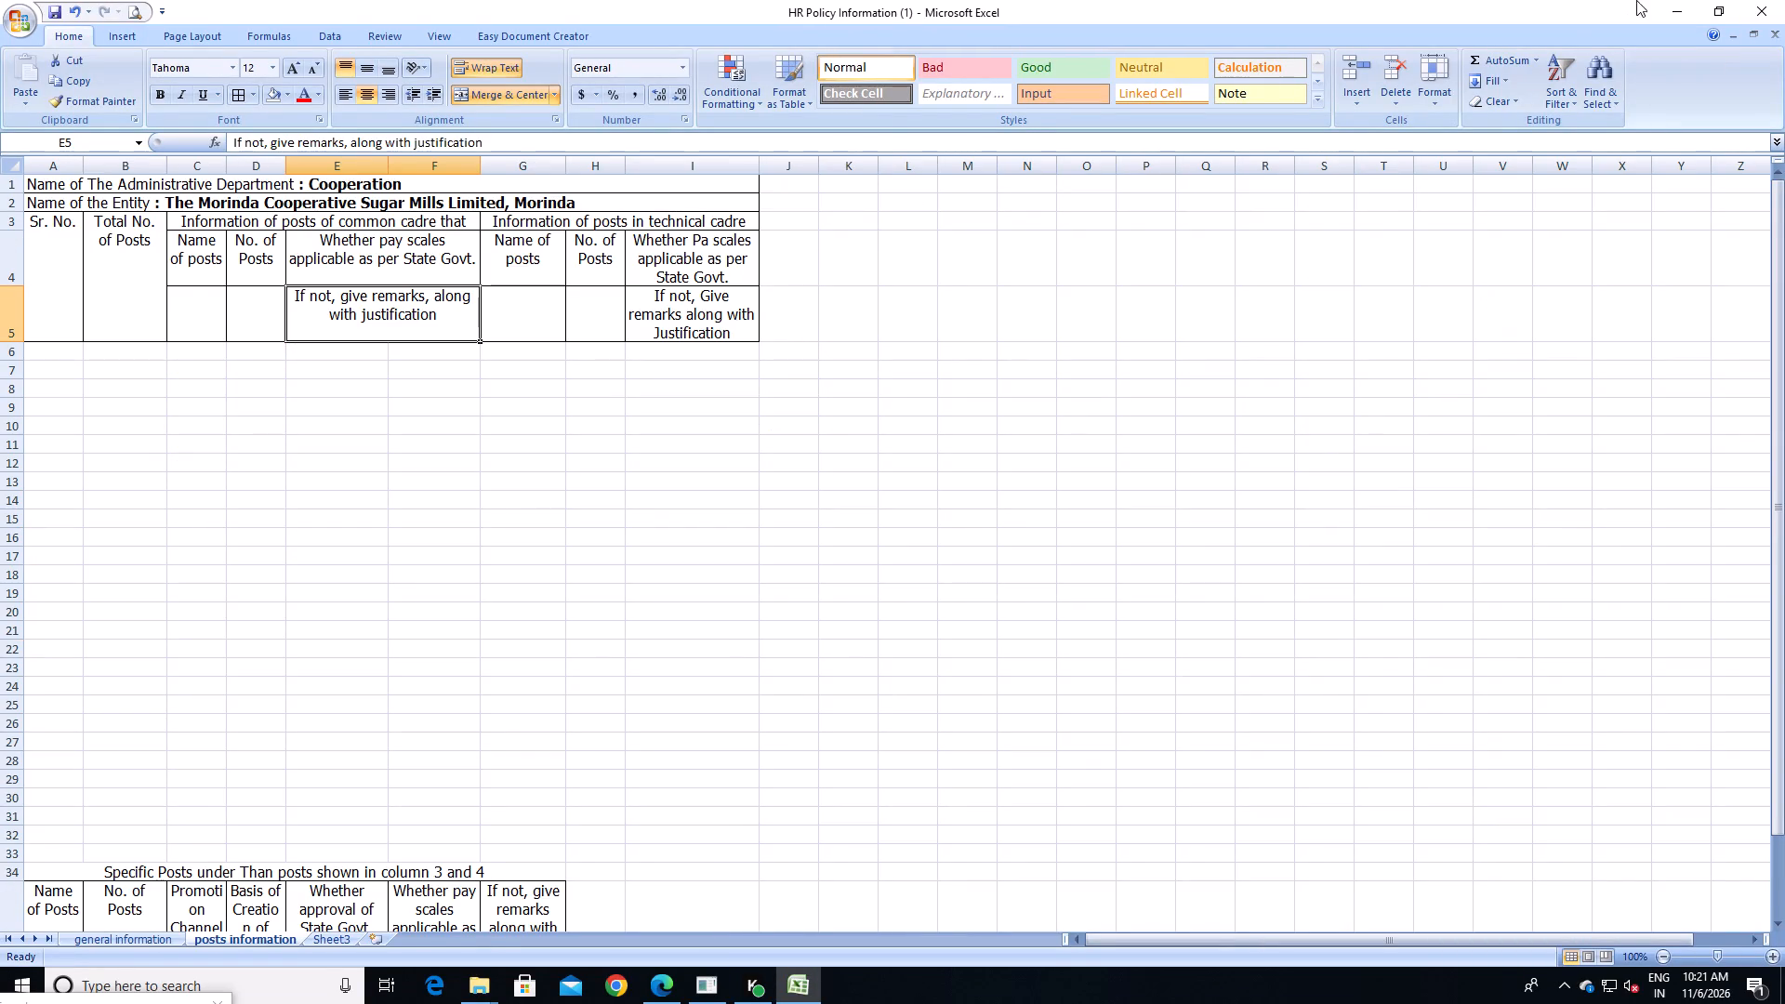
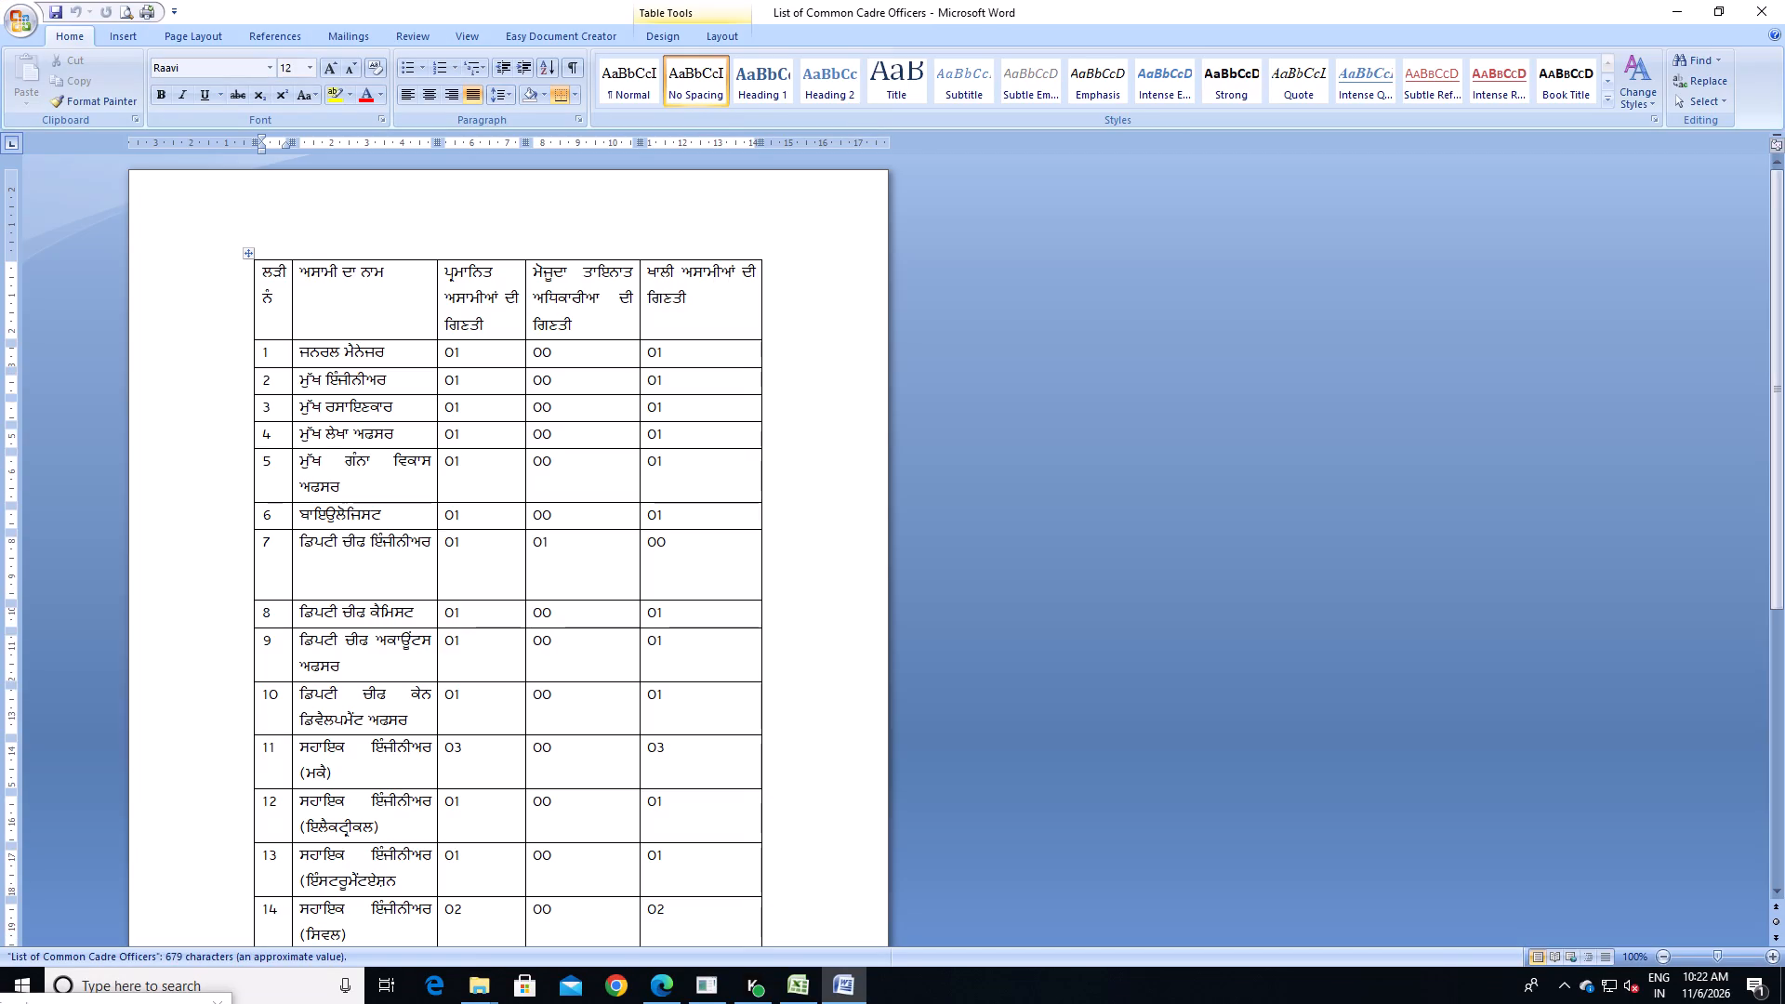
Copy the names of posts 1 to 5 from the Word officers list into the workbook's common cadre Name of posts column, starting at C6.
drag(316, 357, 350, 407)
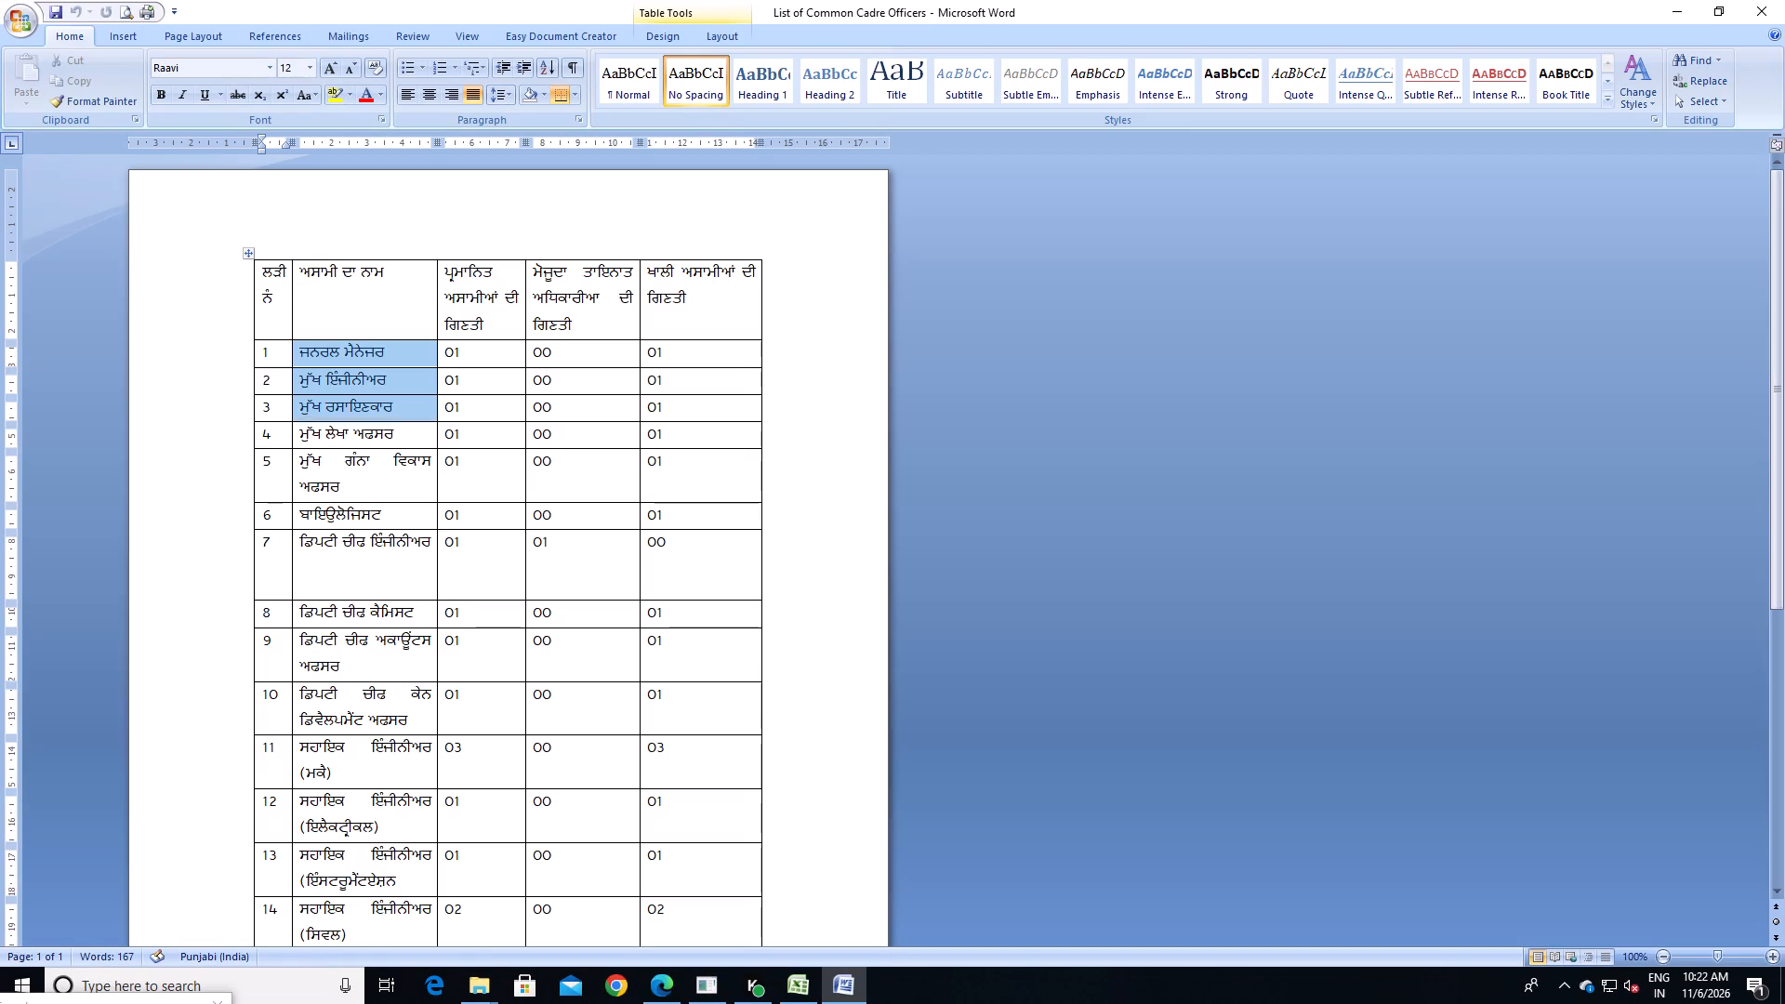
drag(350, 407, 372, 483)
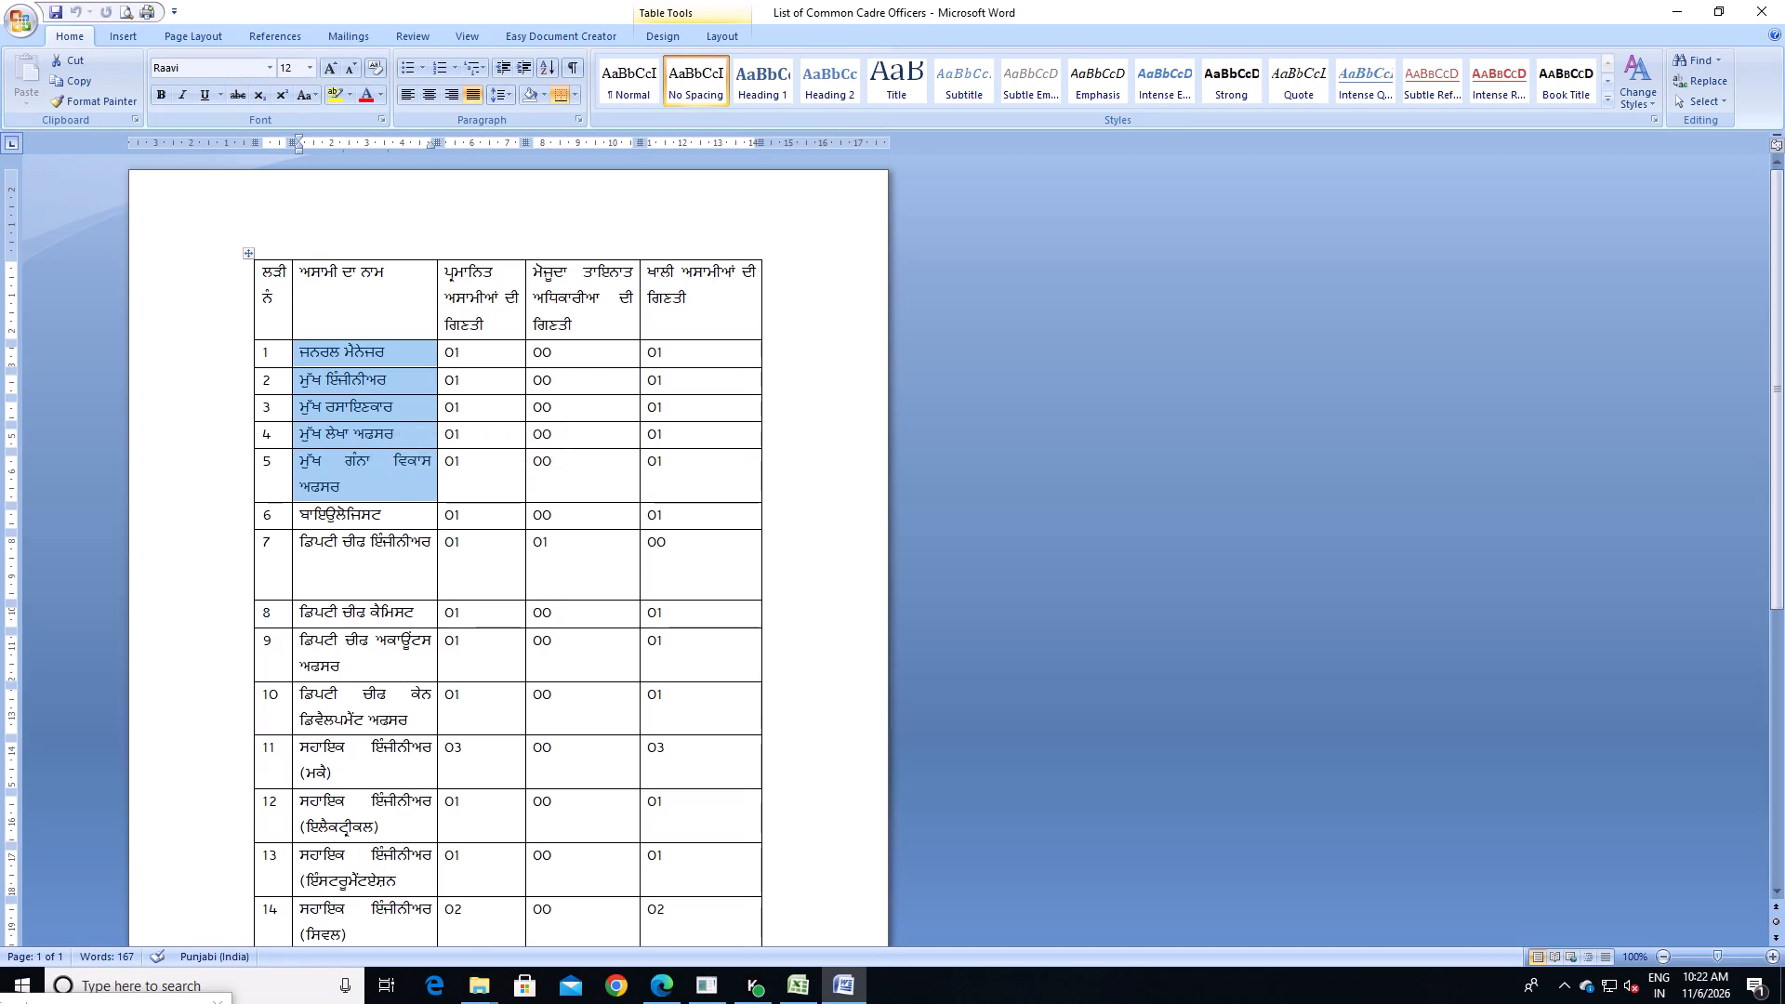
key(ctrl+c)
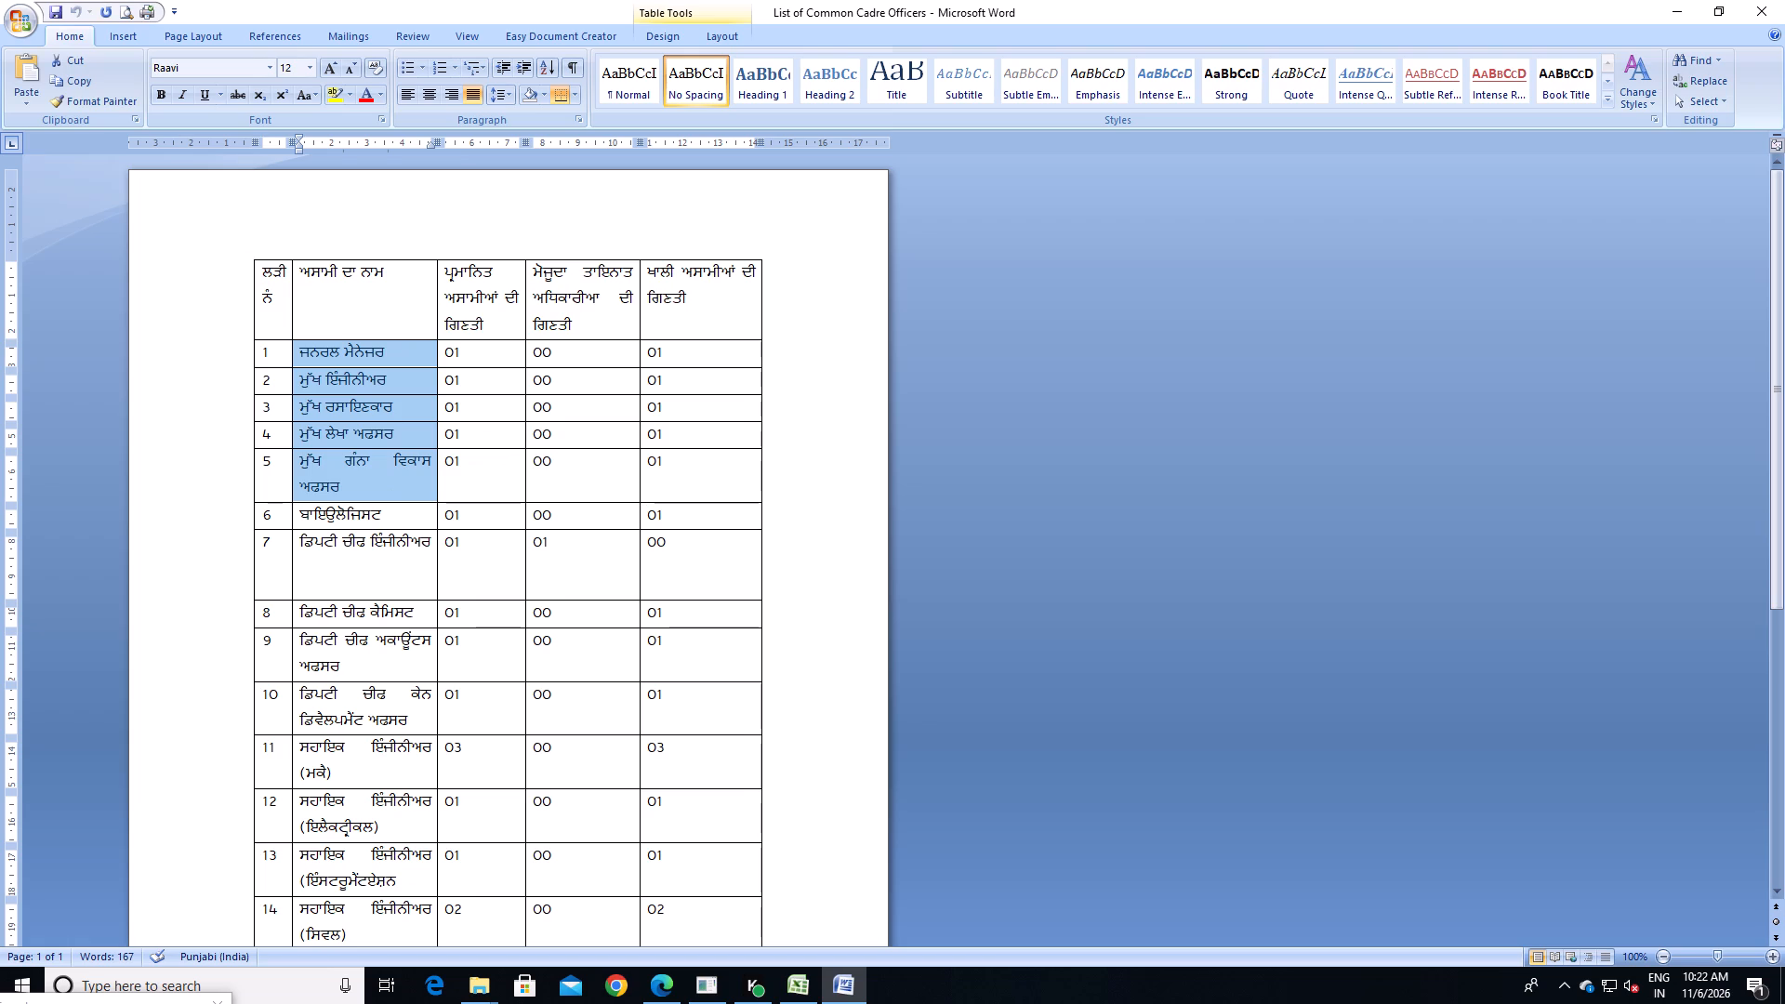
click(798, 983)
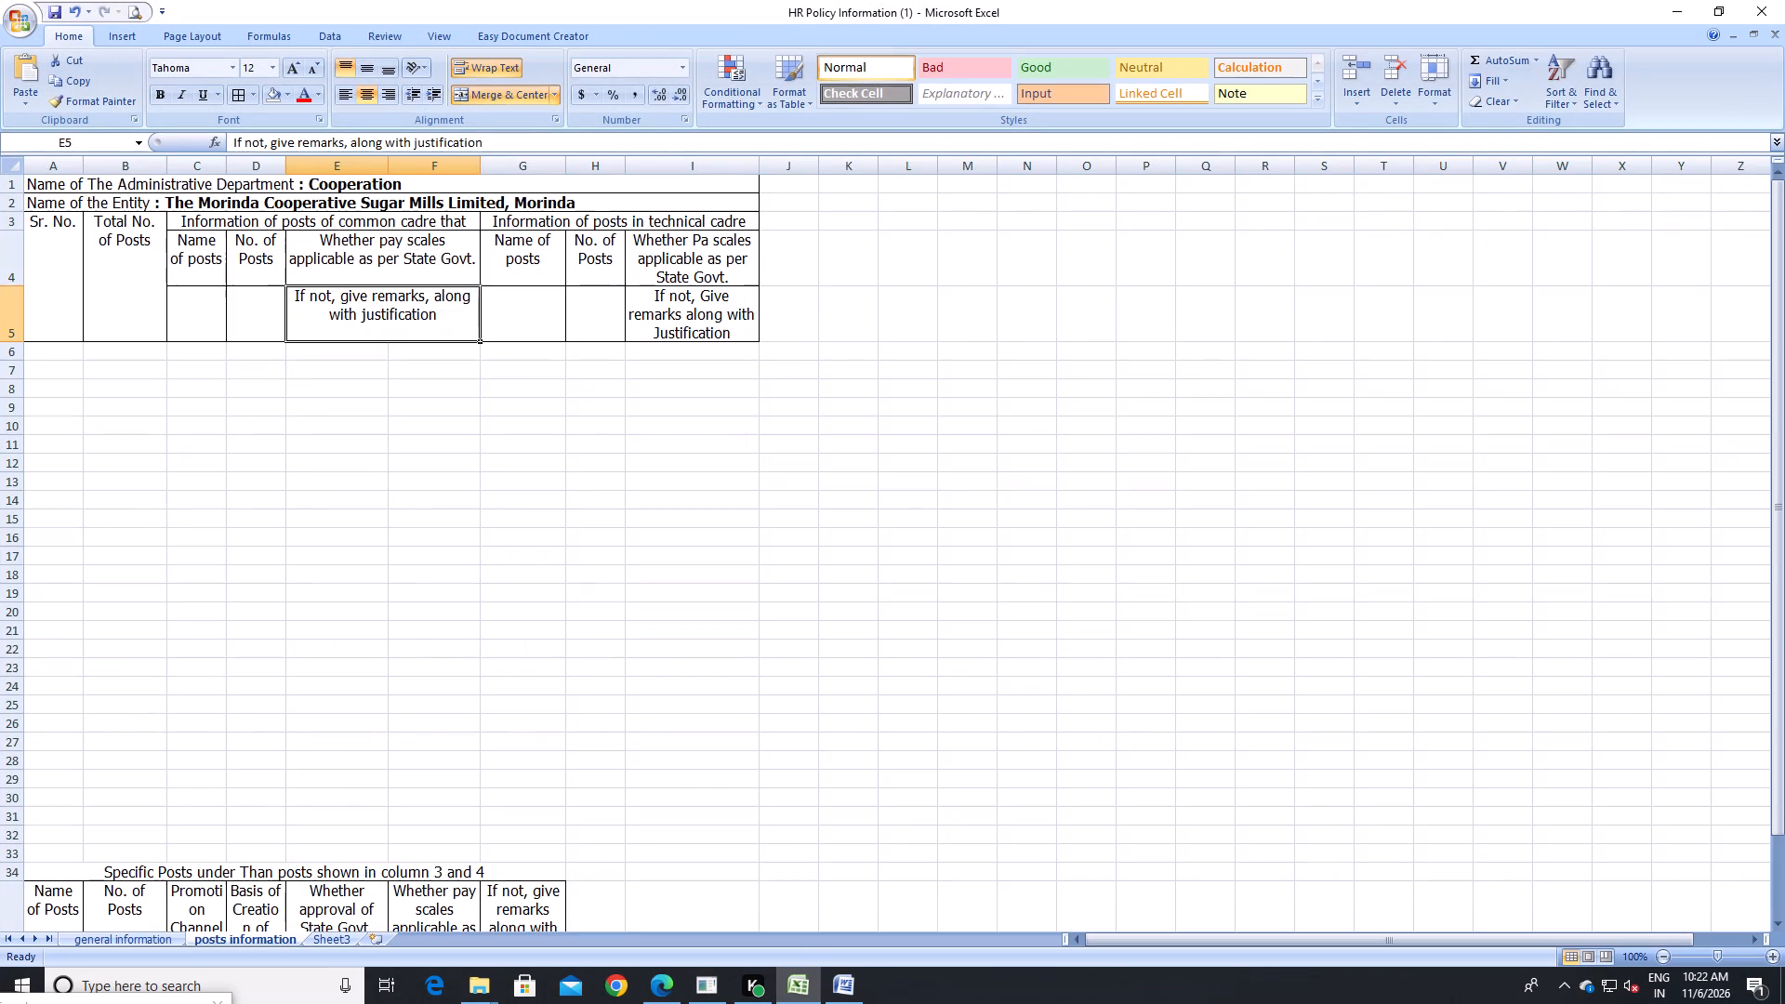
click(205, 357)
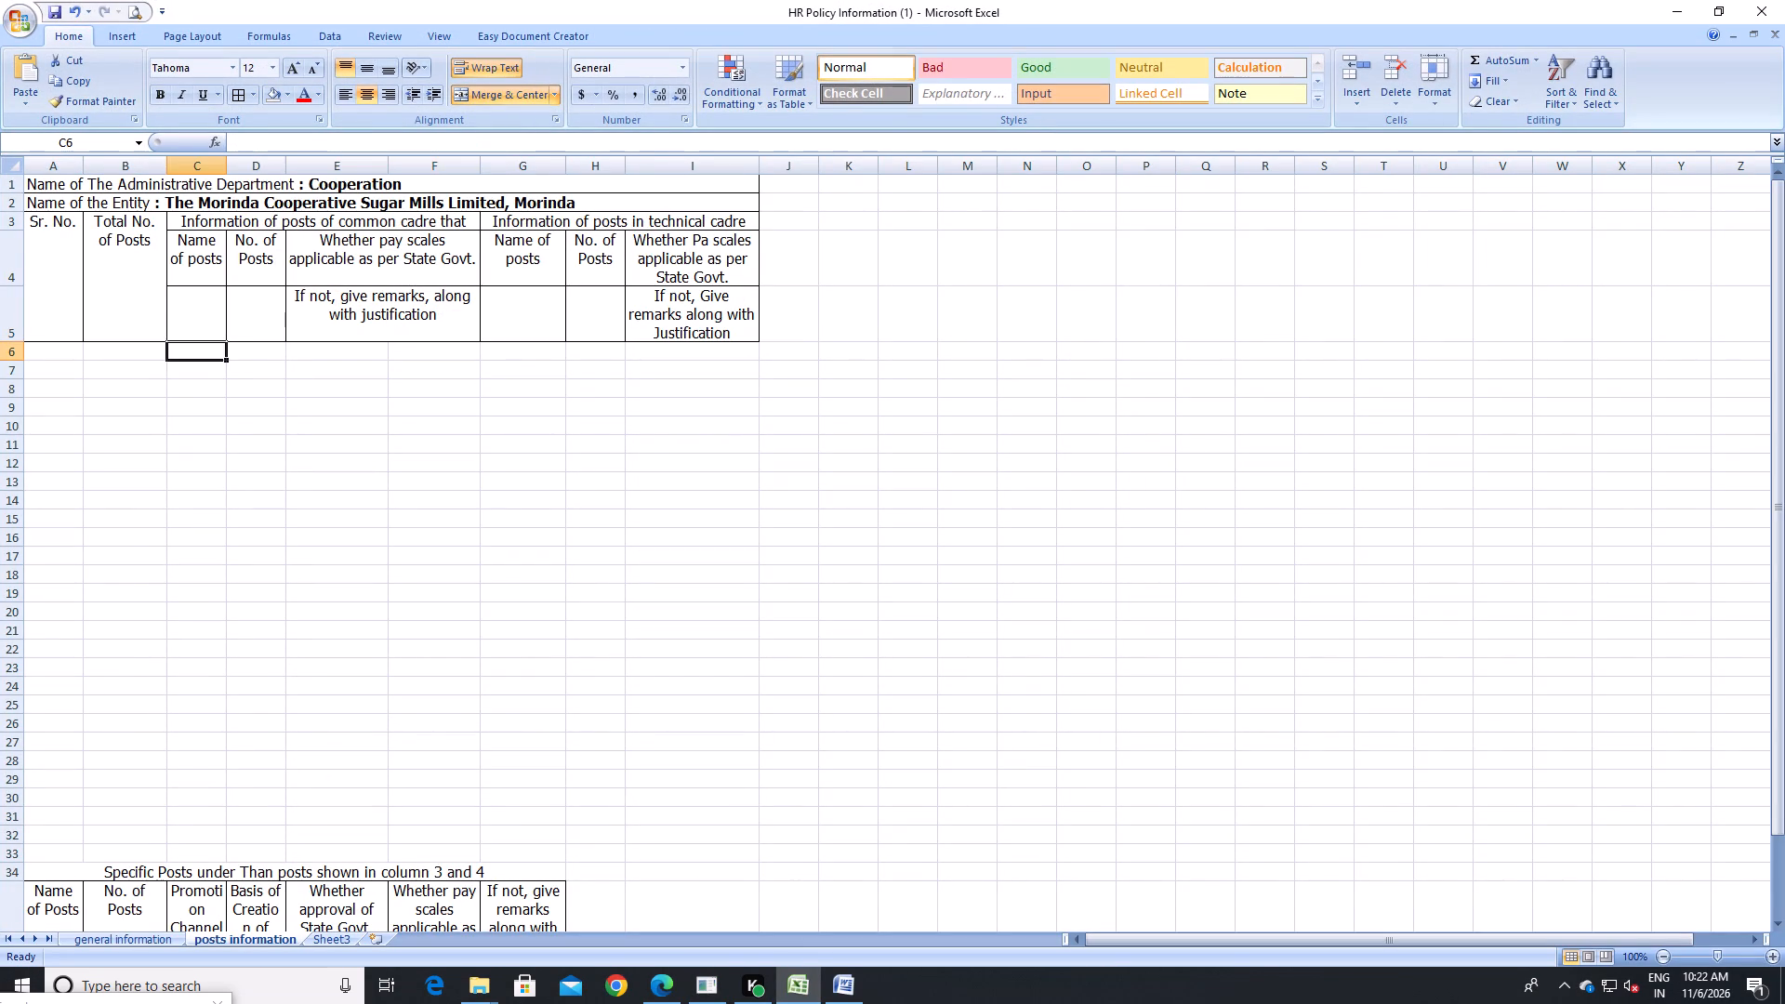
key(ctrl+v)
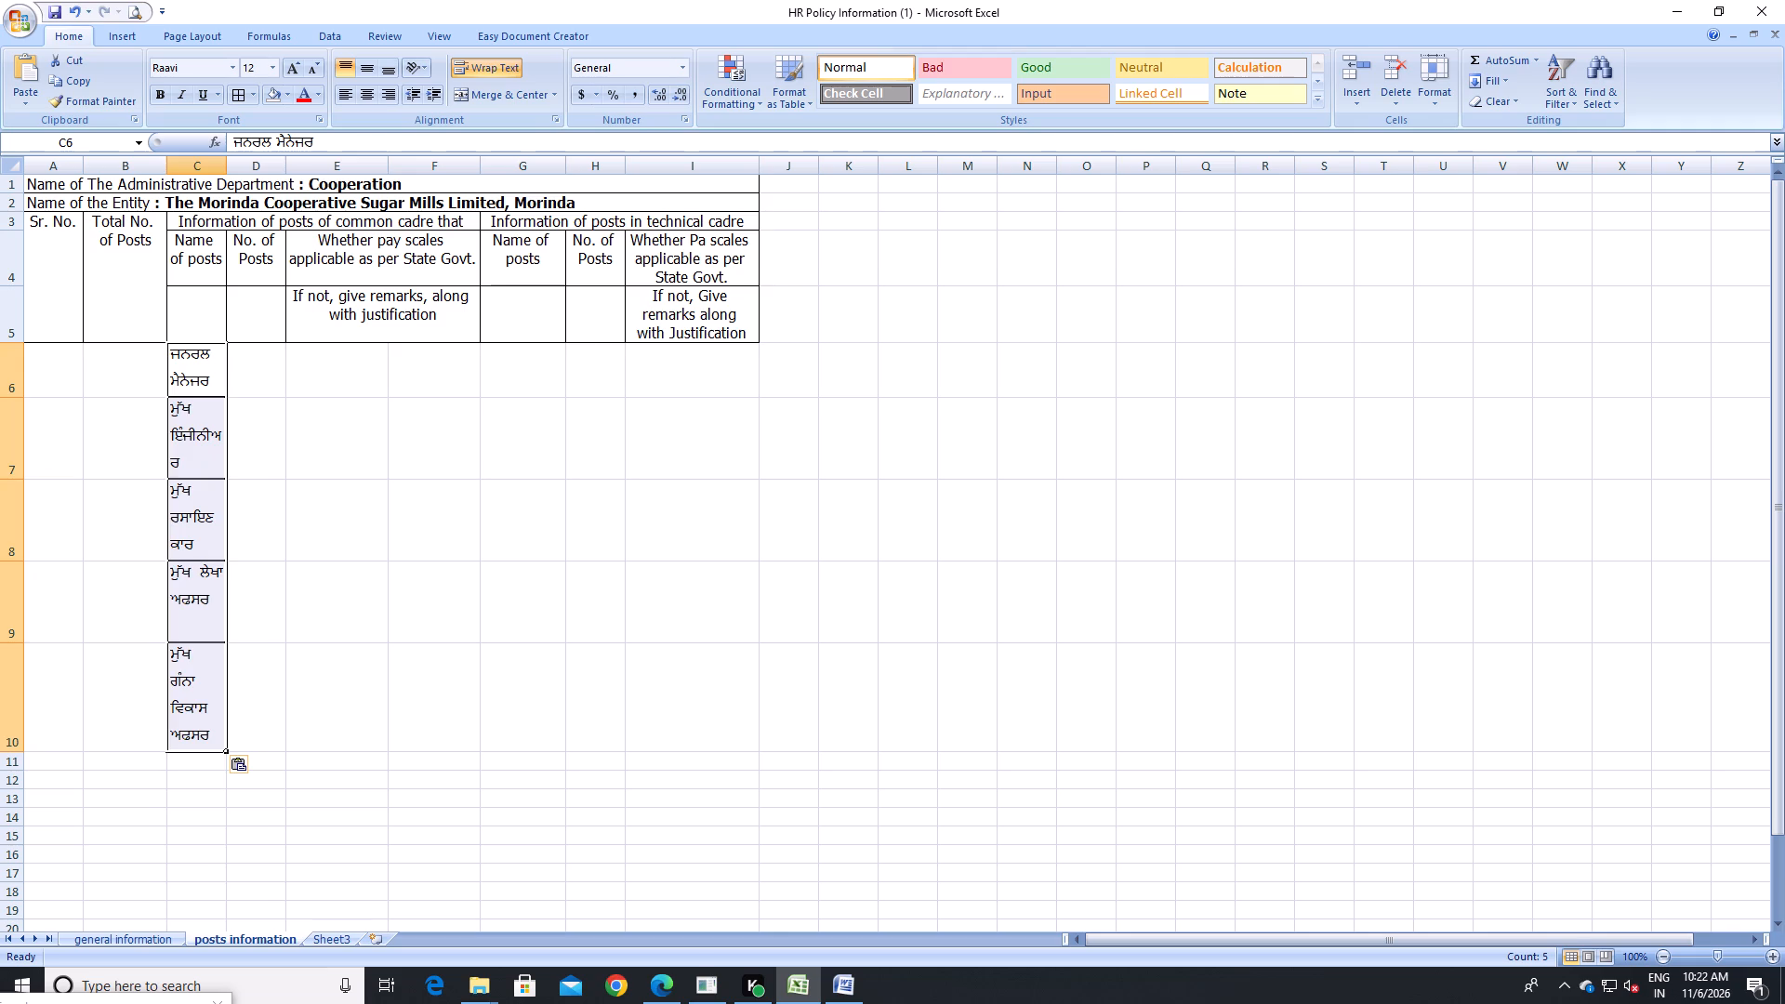
Copy the names of posts 6 to 10 from the Word officers list into the workbook's Name of posts column, starting at C11.
key(alt+Tab)
key(alt+Tab)
key(alt+Tab)
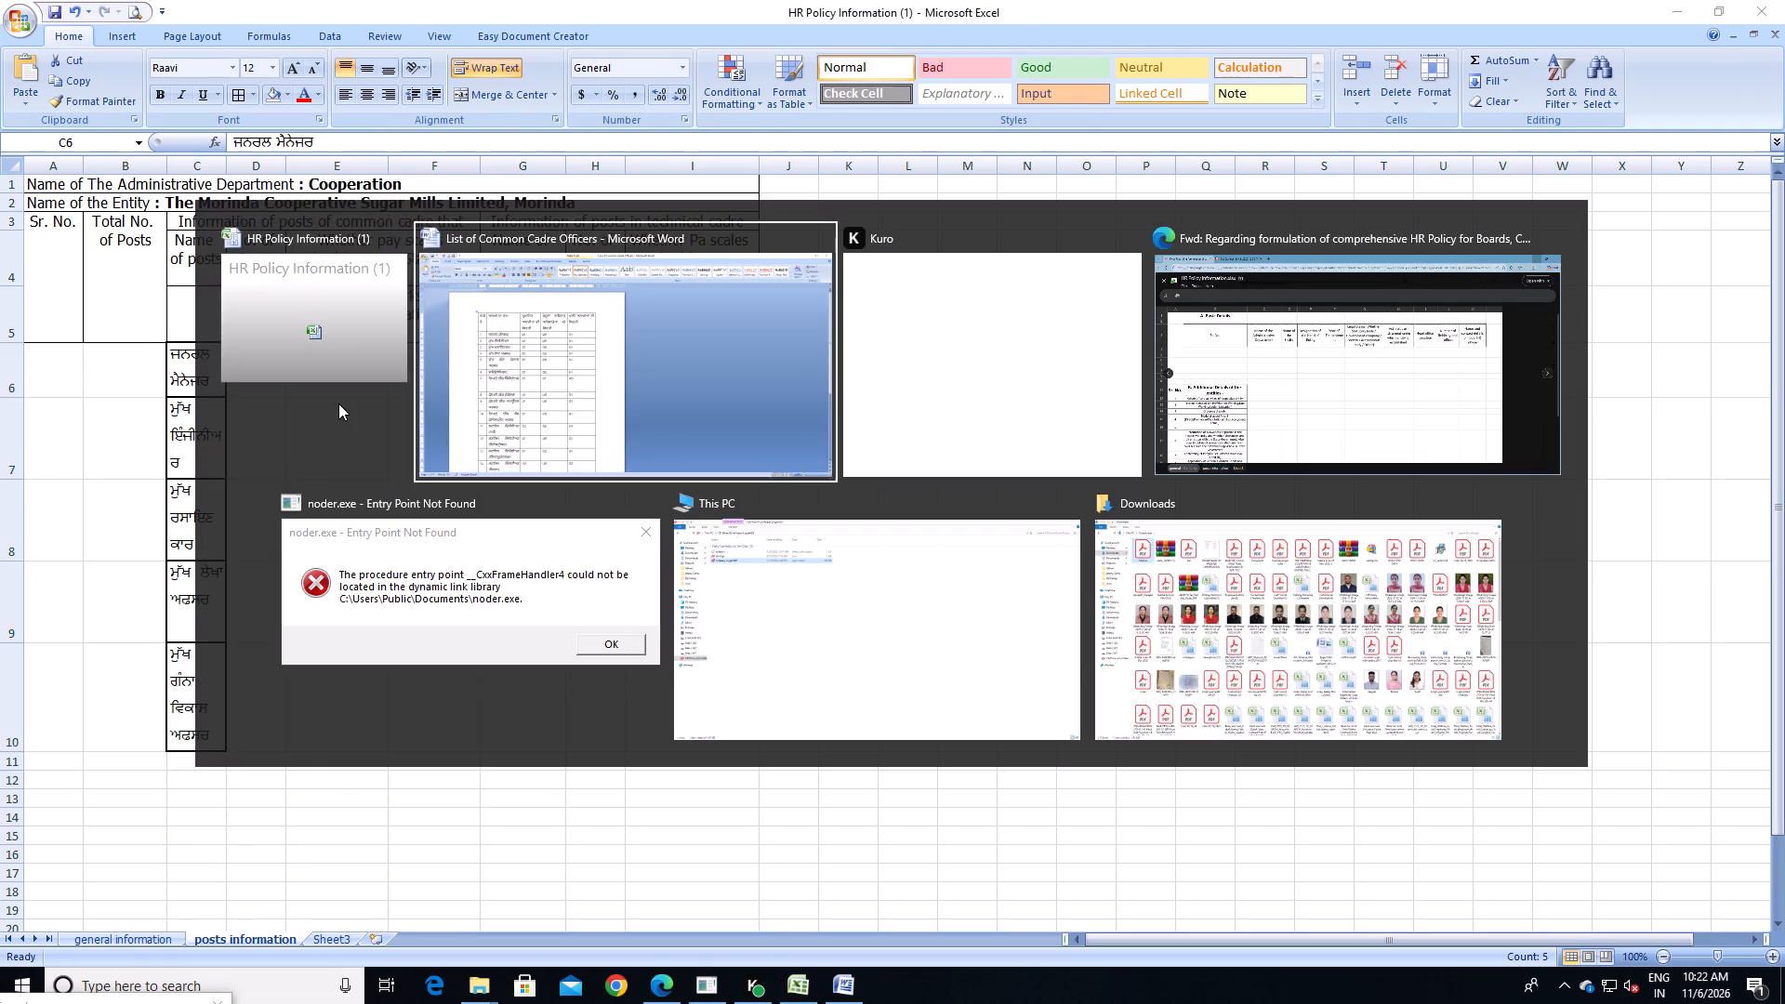
click(351, 519)
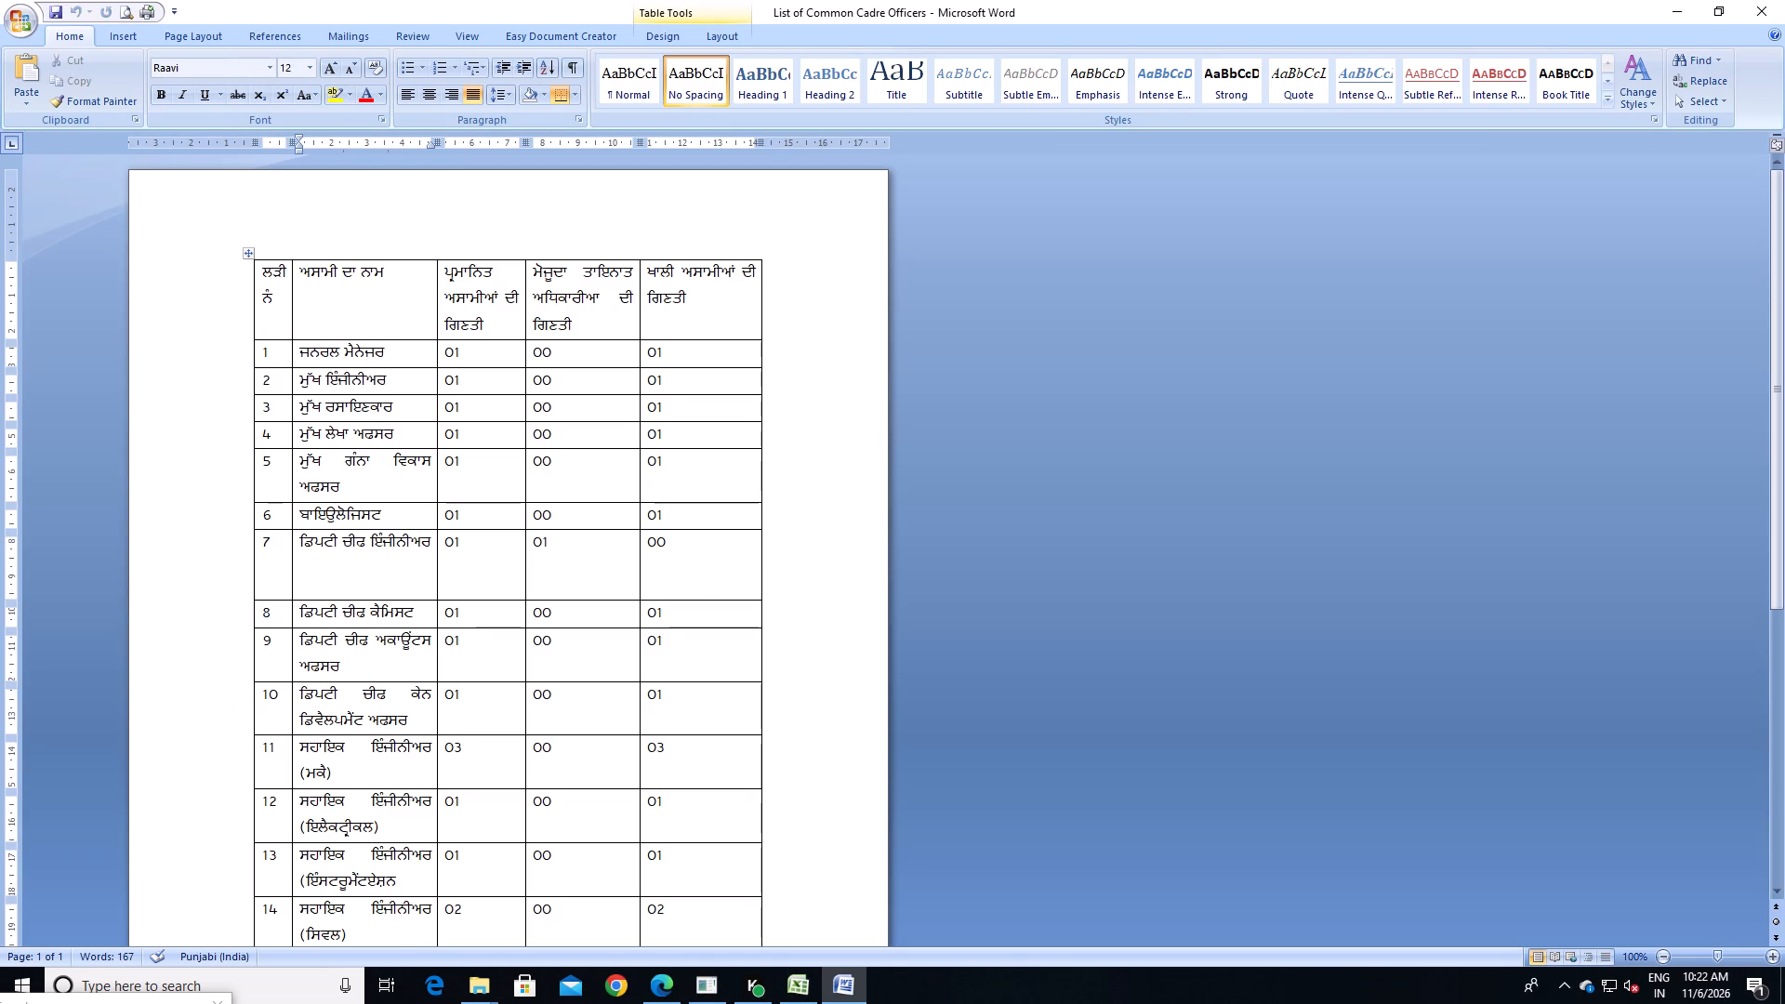
click(386, 567)
drag(396, 518, 298, 524)
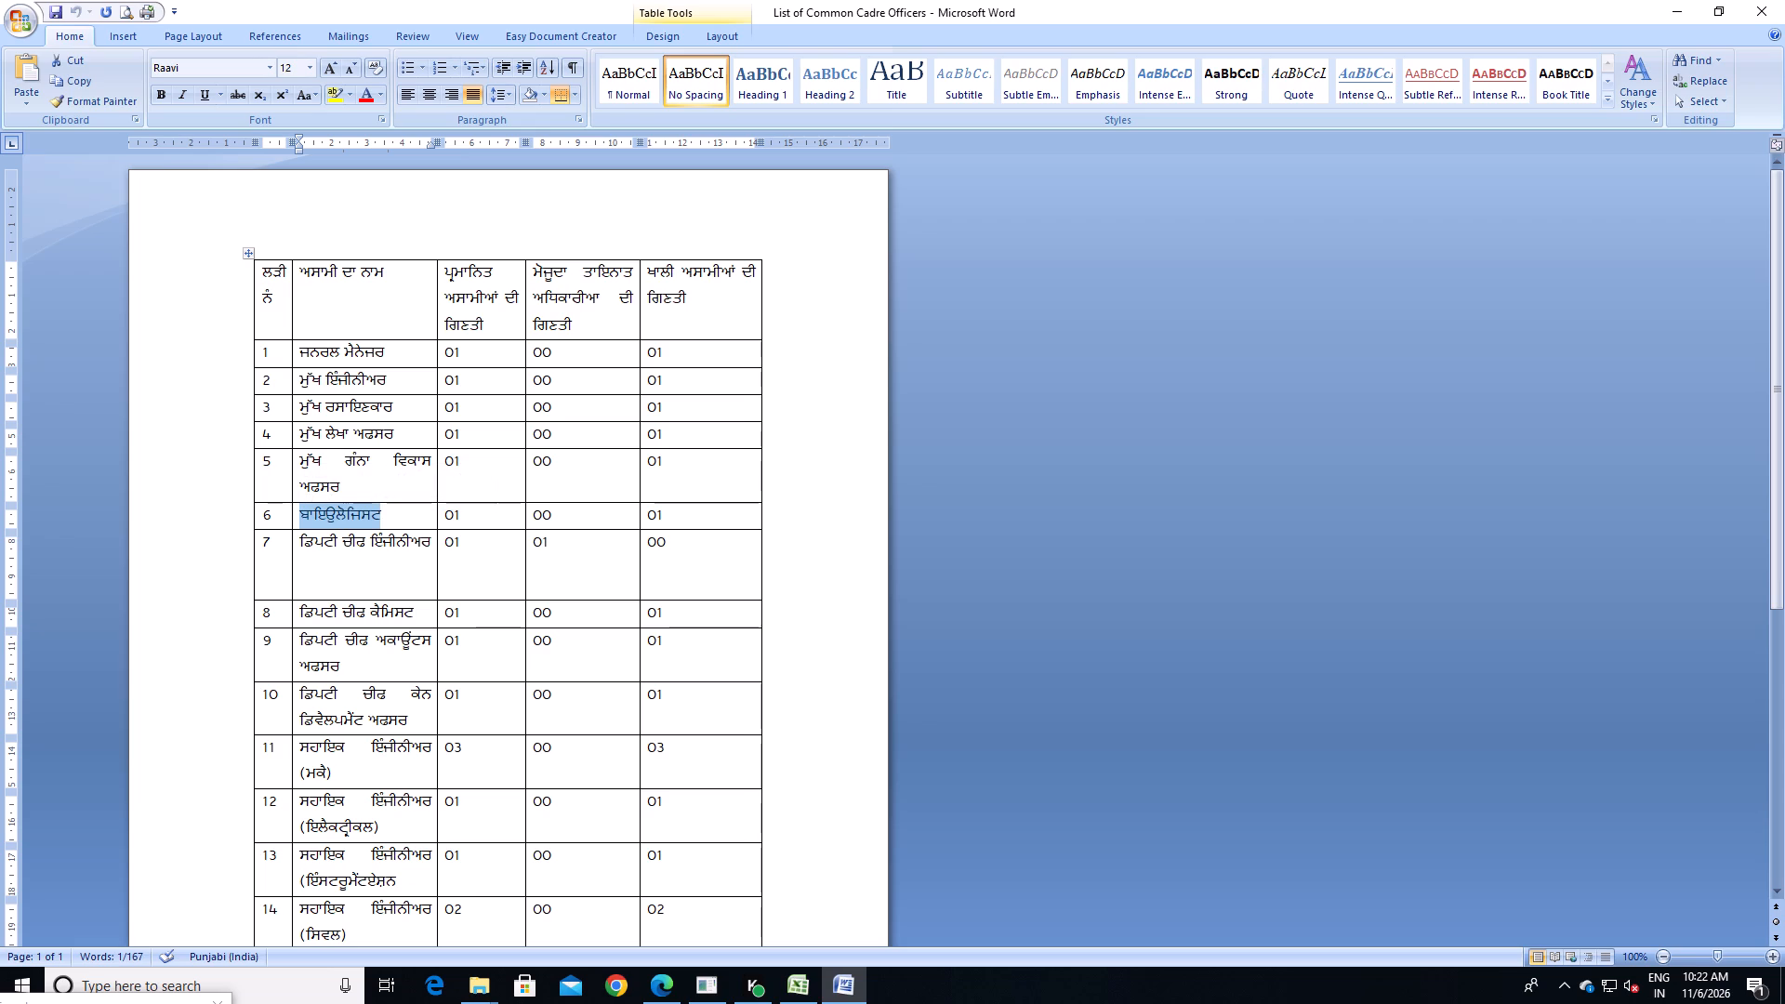
key(ctrl+c)
click(373, 564)
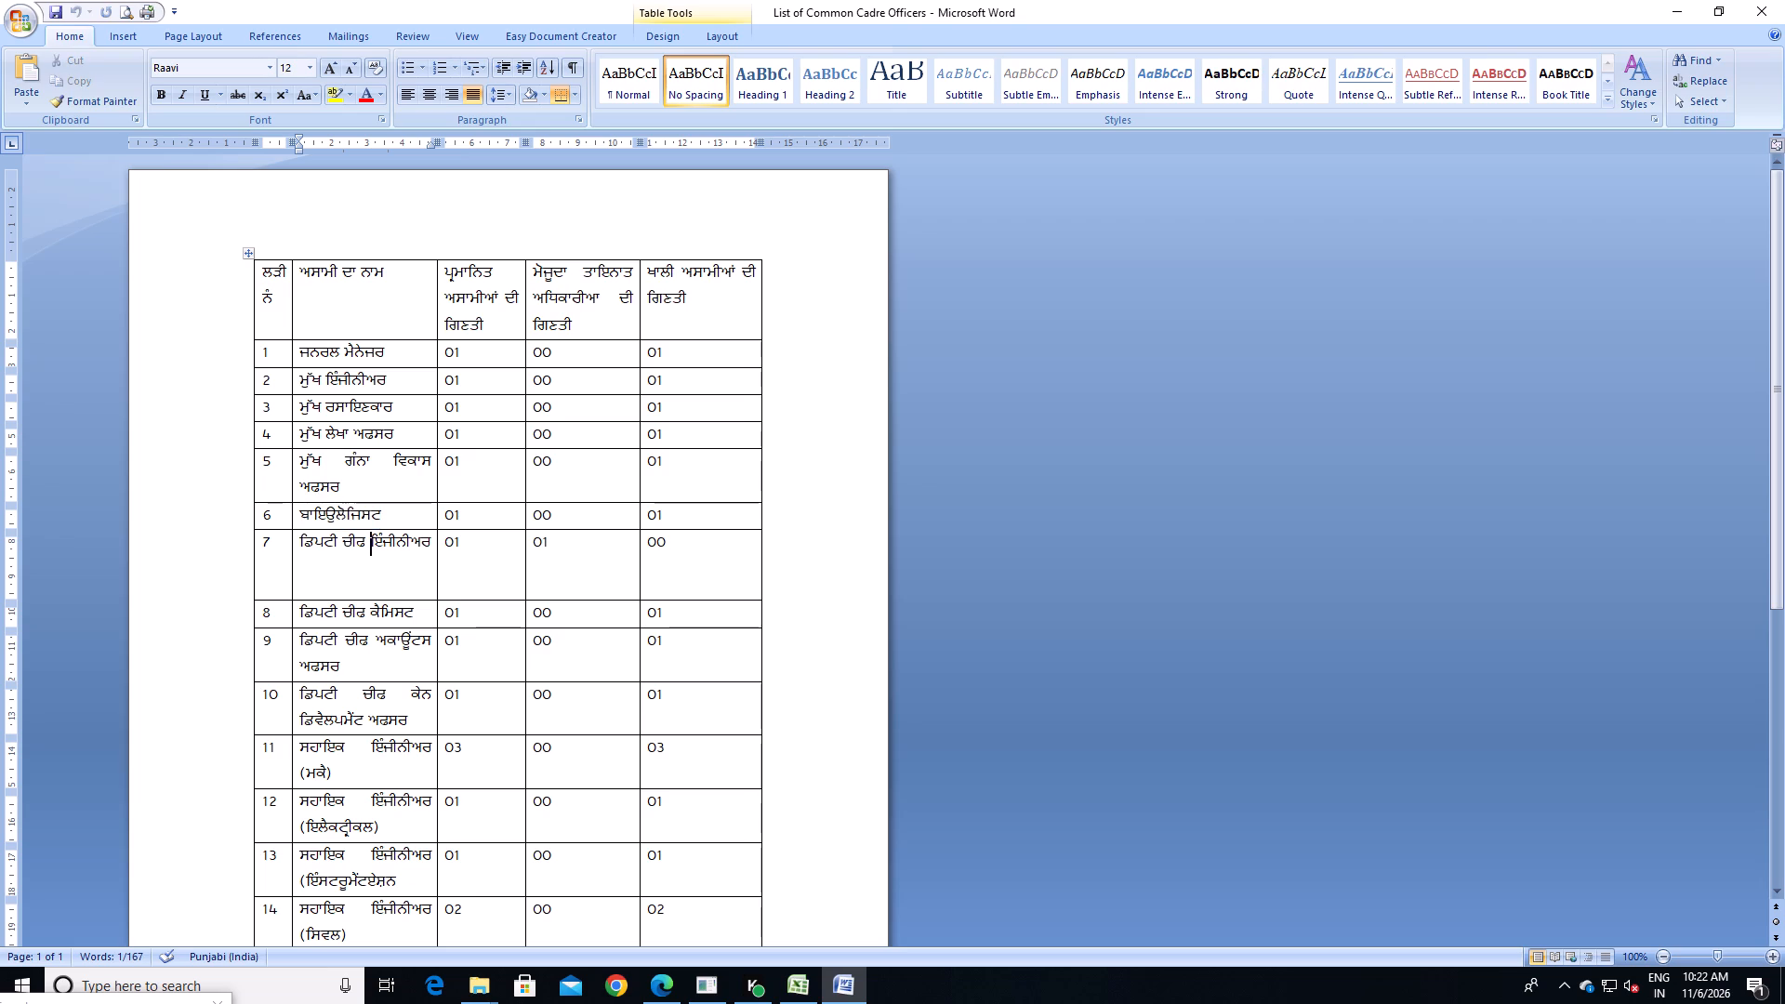
drag(316, 513, 385, 713)
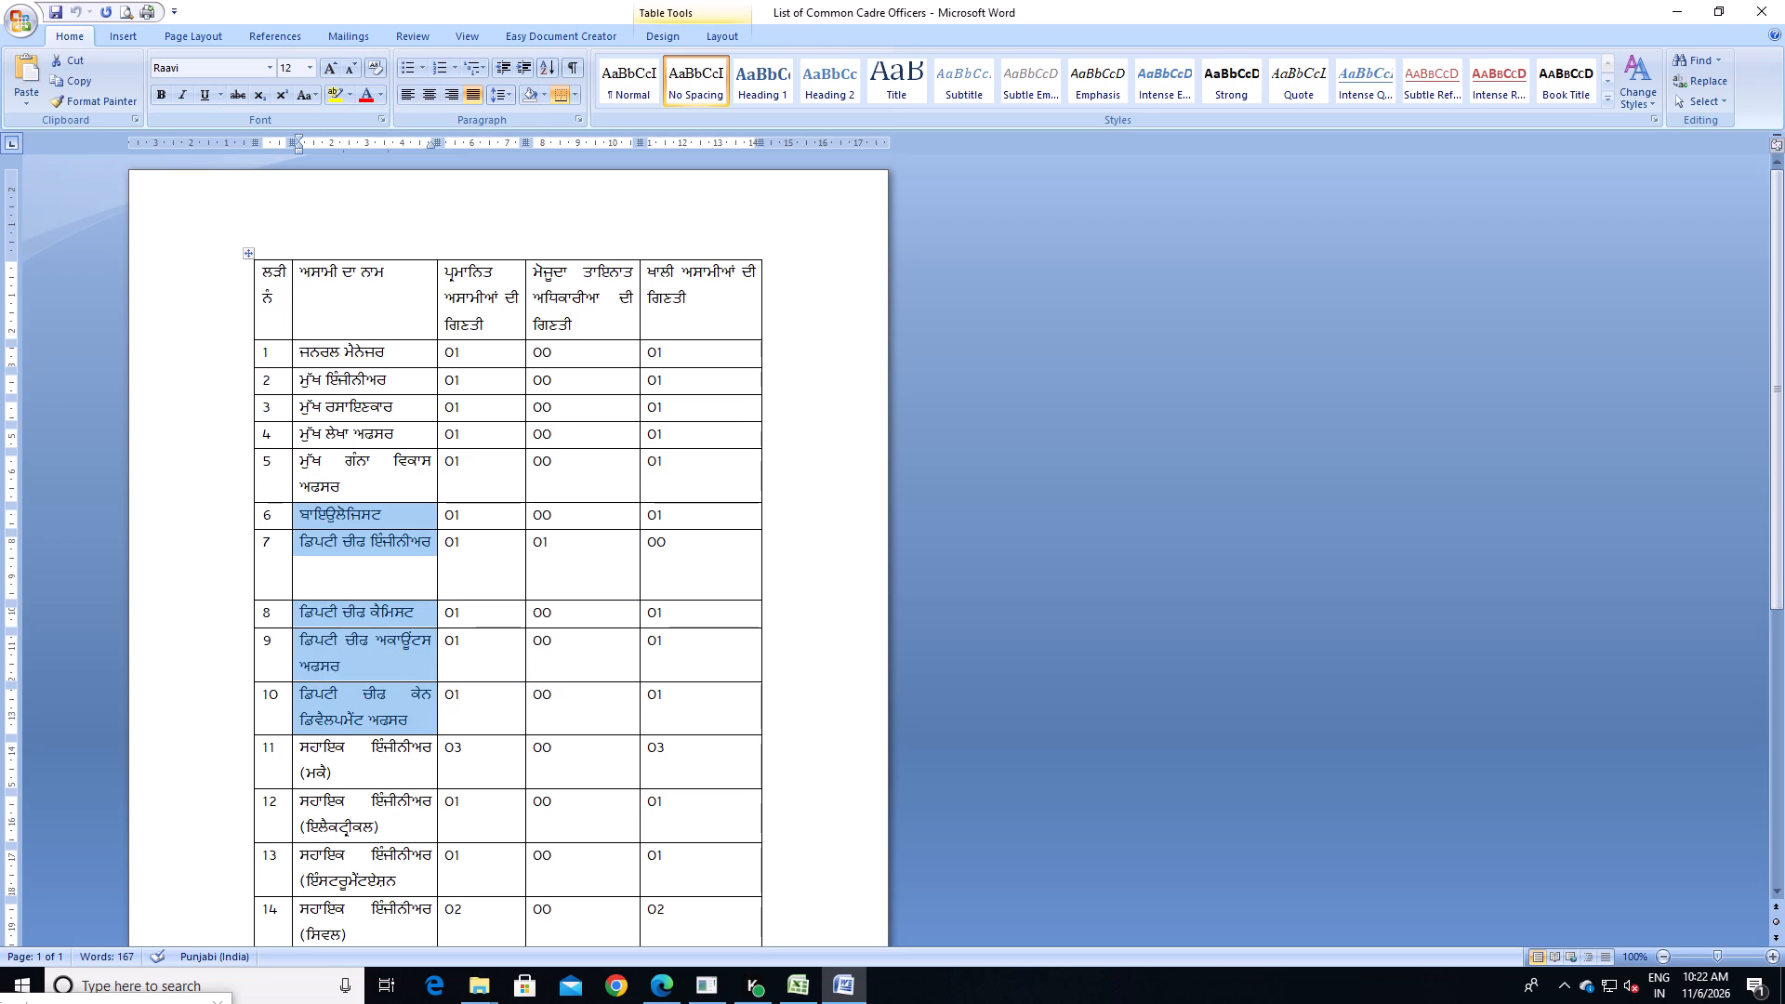
key(ctrl+c)
key(alt+Tab)
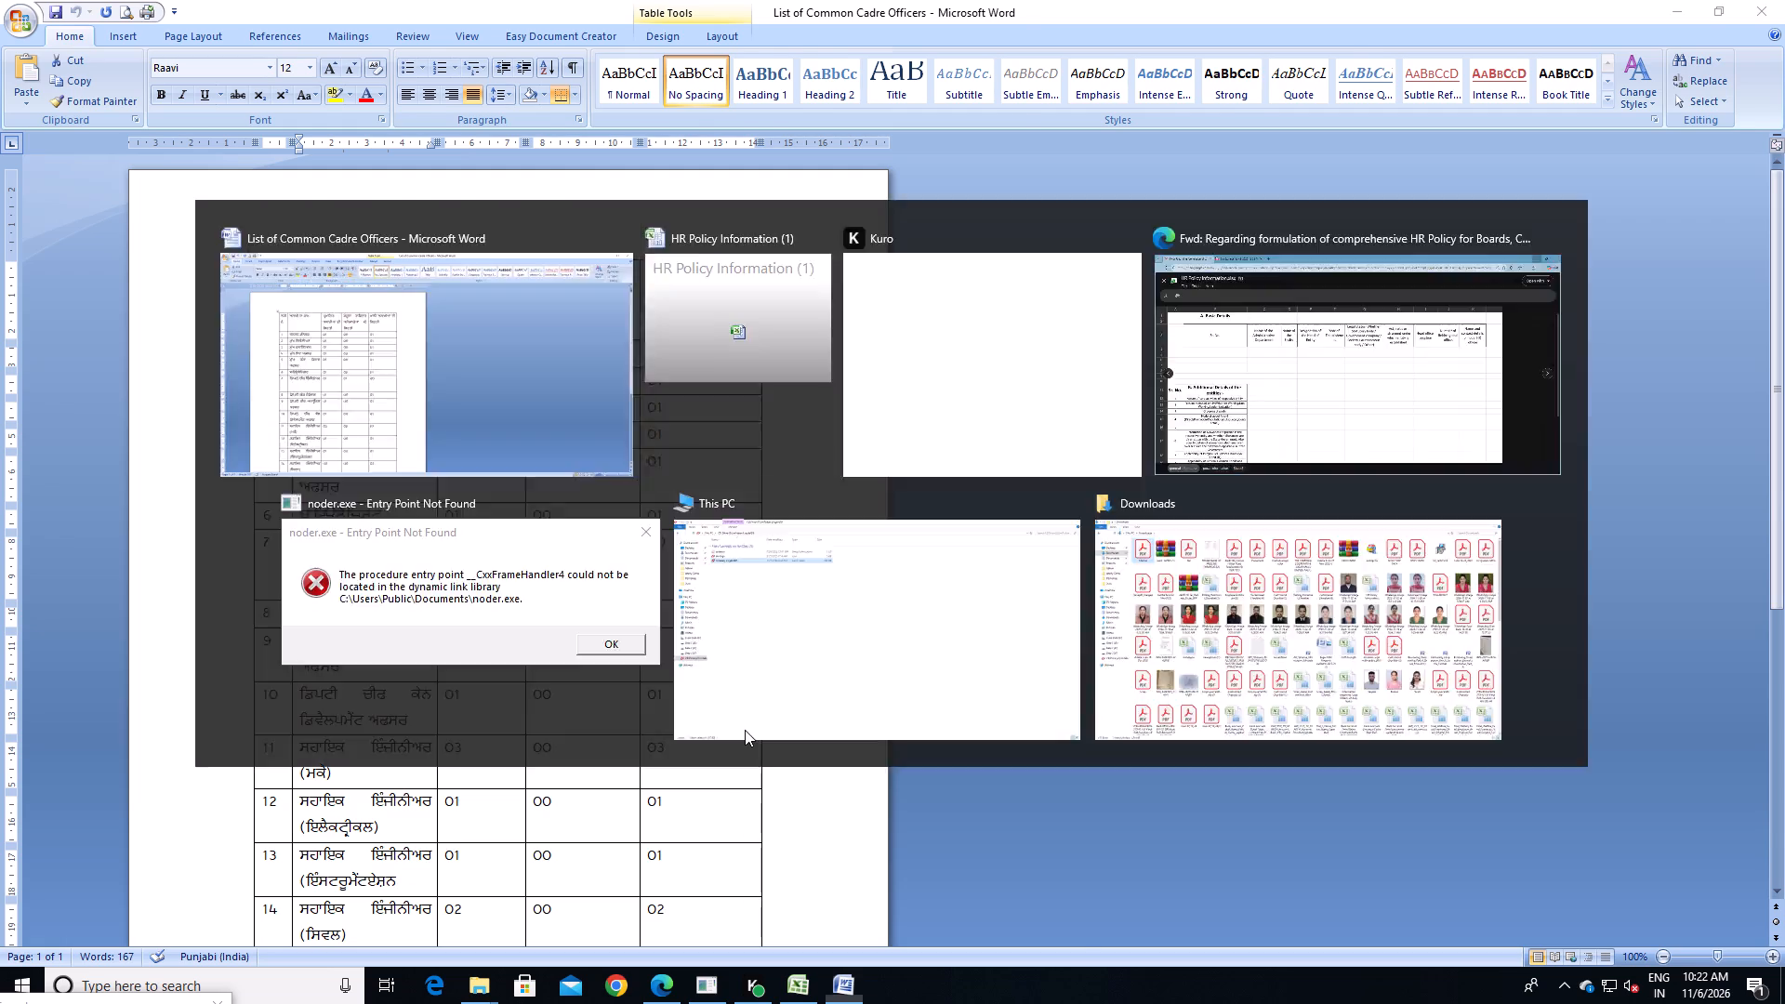
click(199, 761)
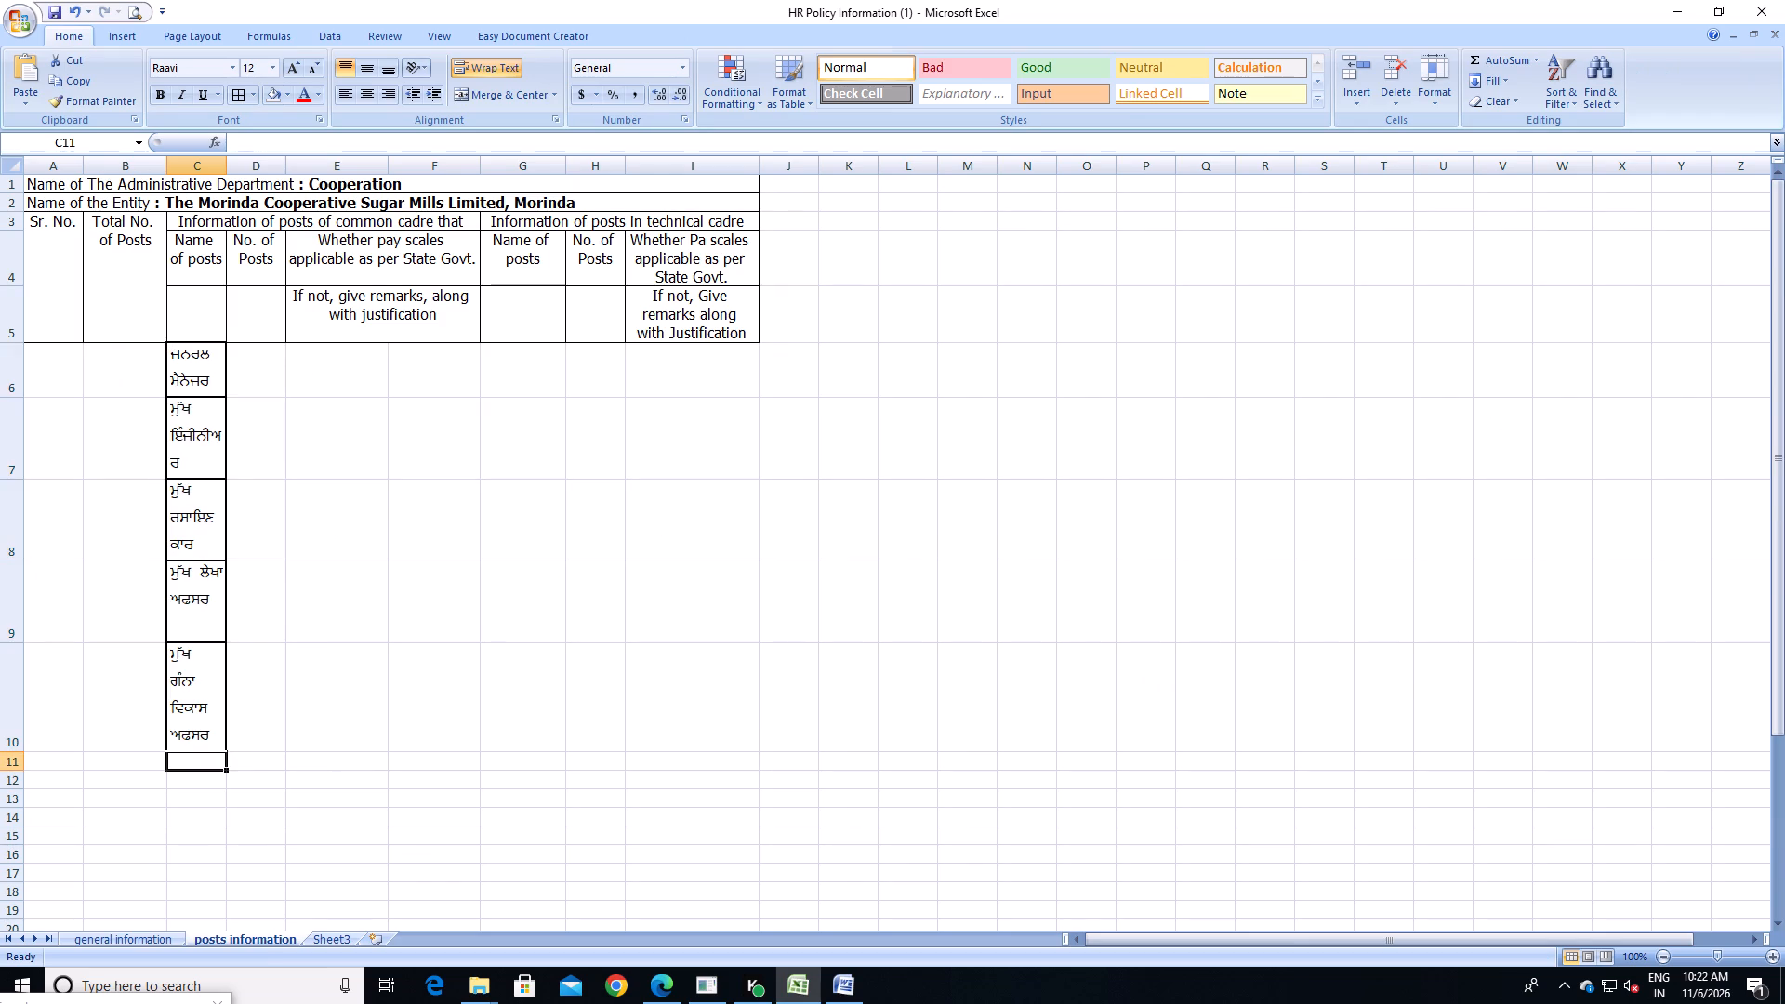
key(ctrl+v)
Insert seven blank rows above row 33, ahead of the Specific Posts section on the posts information sheet.
scroll(400, 706, down, 5)
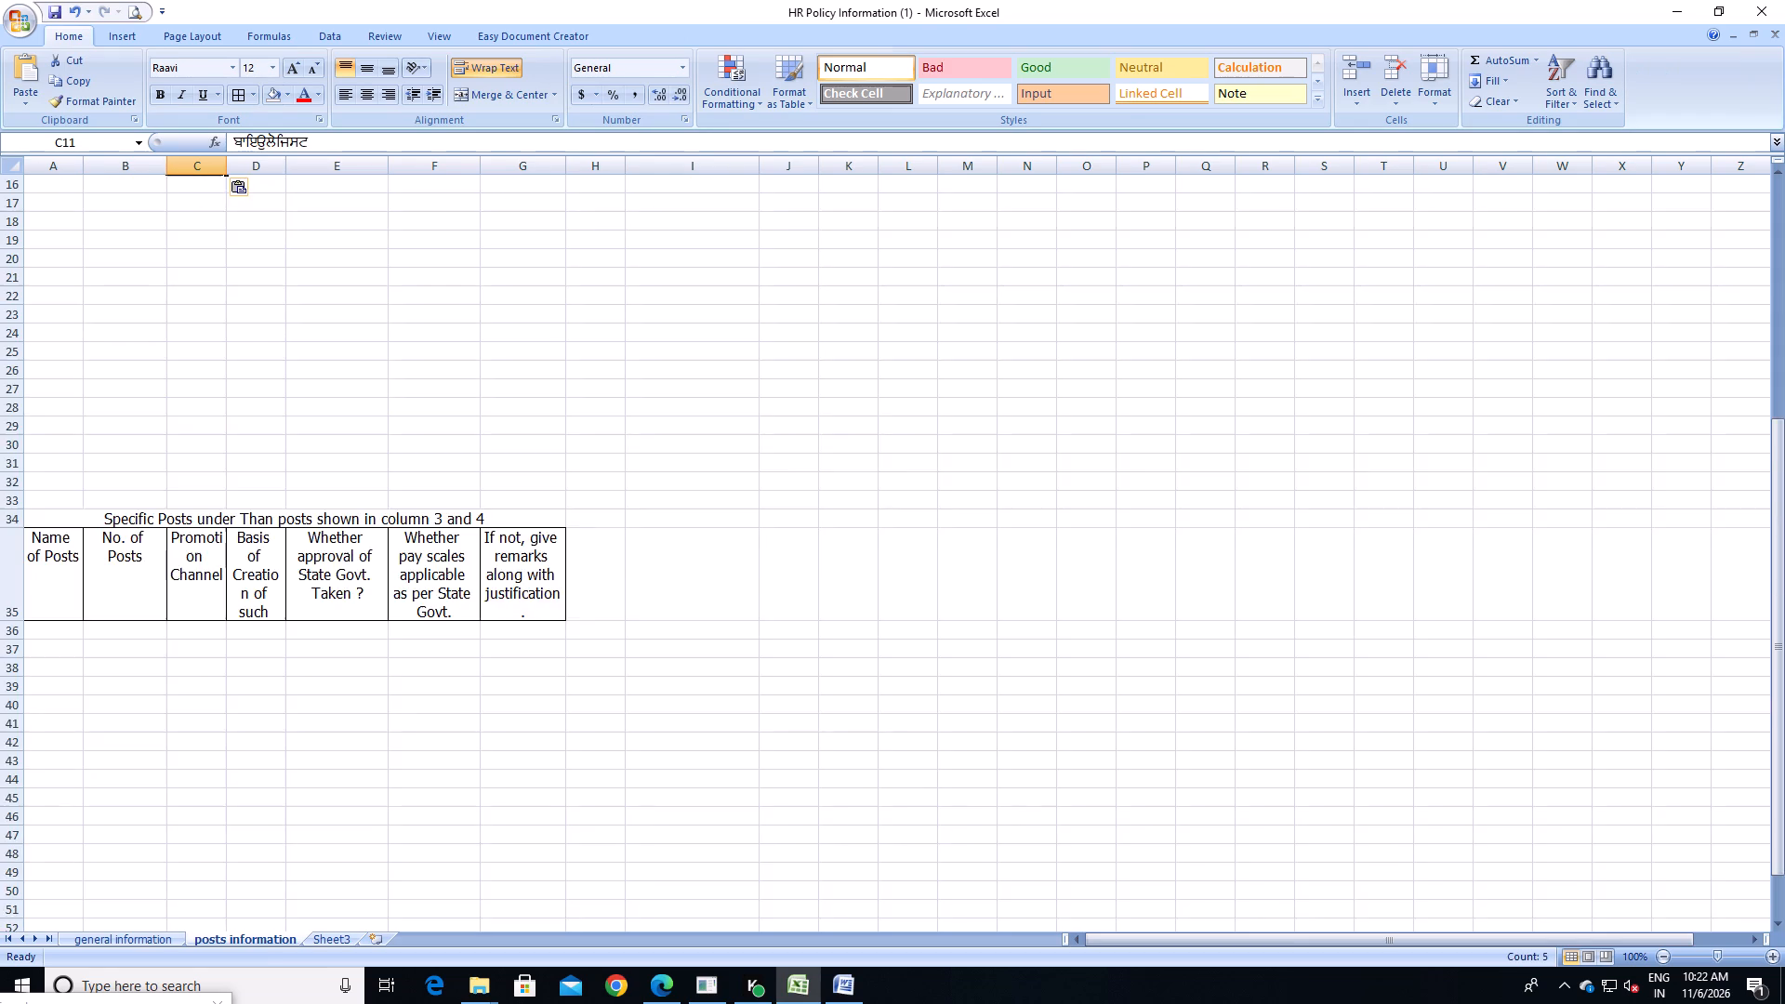
scroll(400, 706, up, 3)
scroll(401, 704, down, 2)
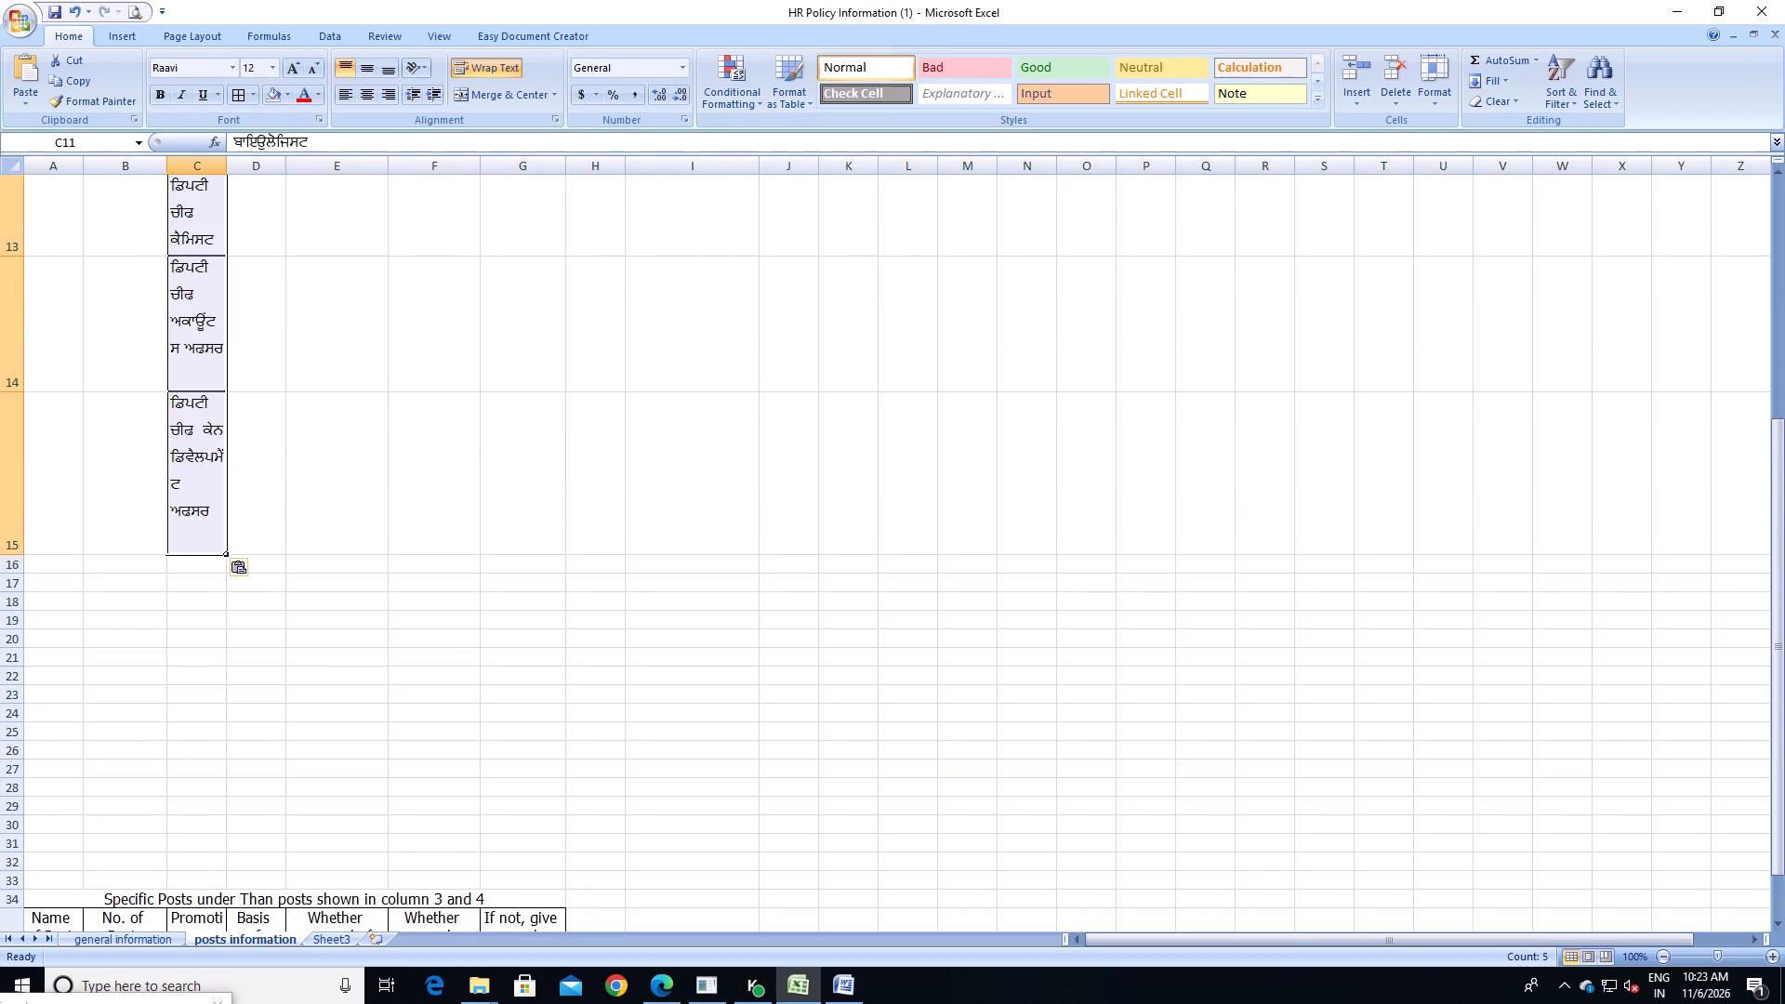
drag(11, 878, 6, 999)
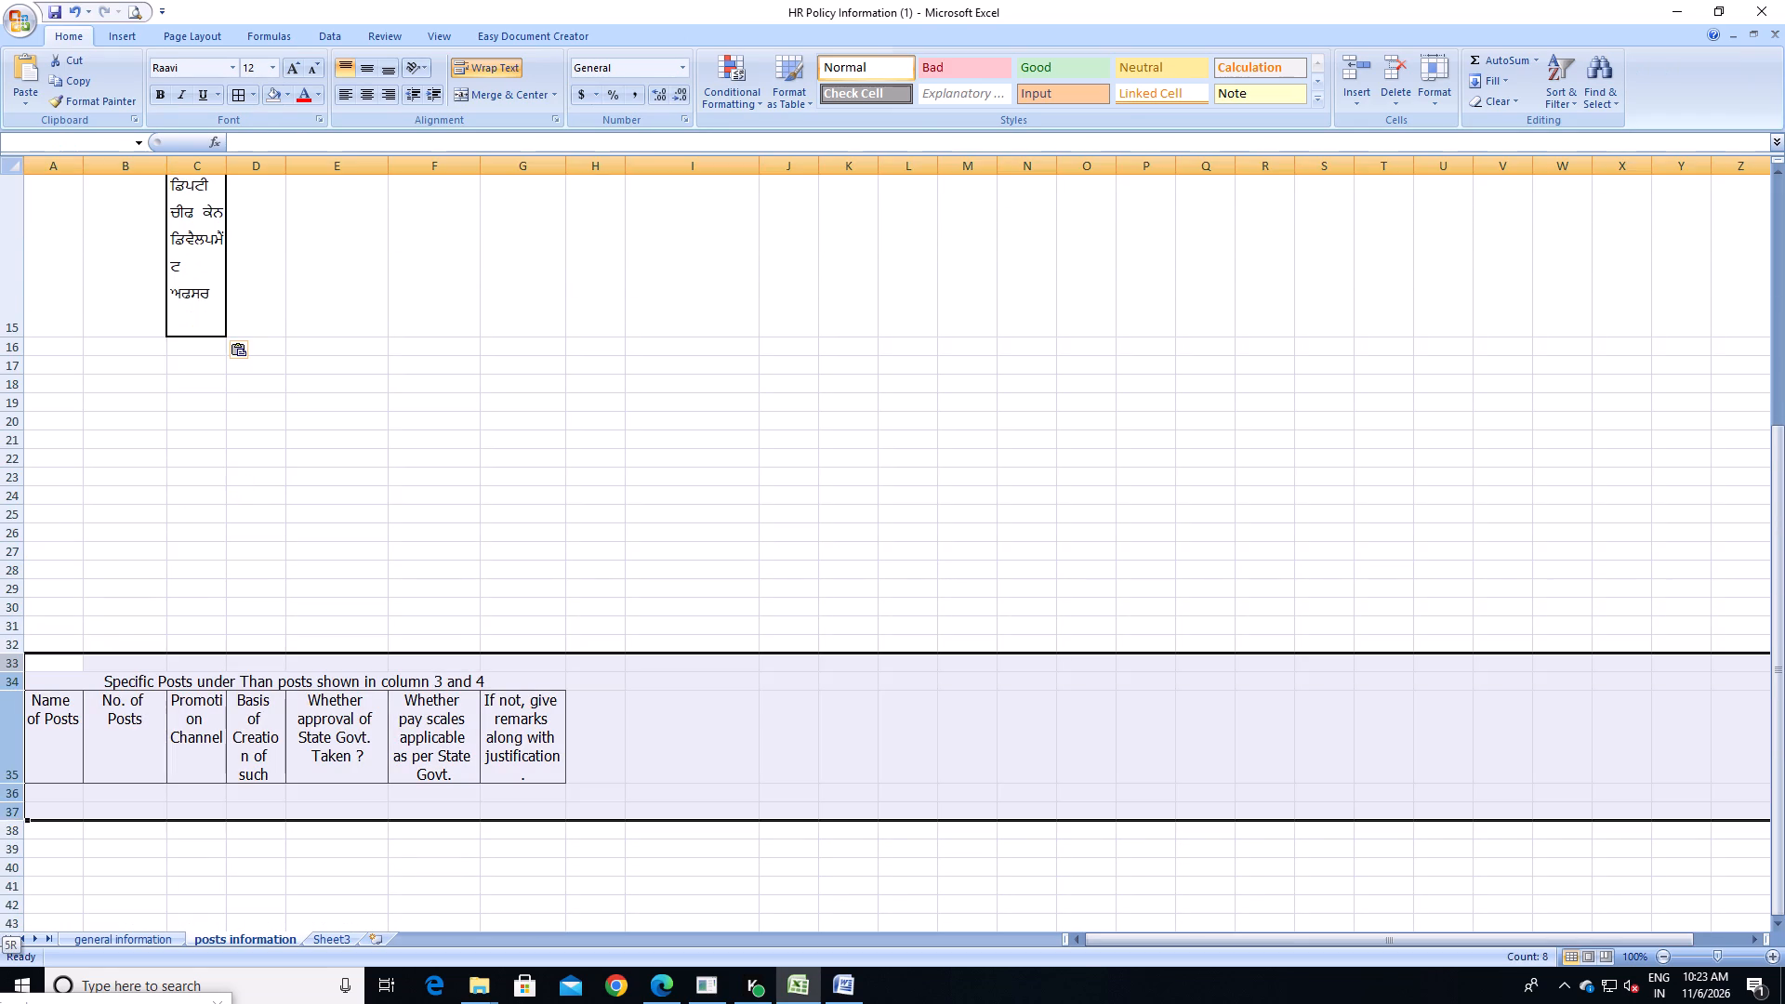
drag(6, 999, 9, 985)
right_click(11, 841)
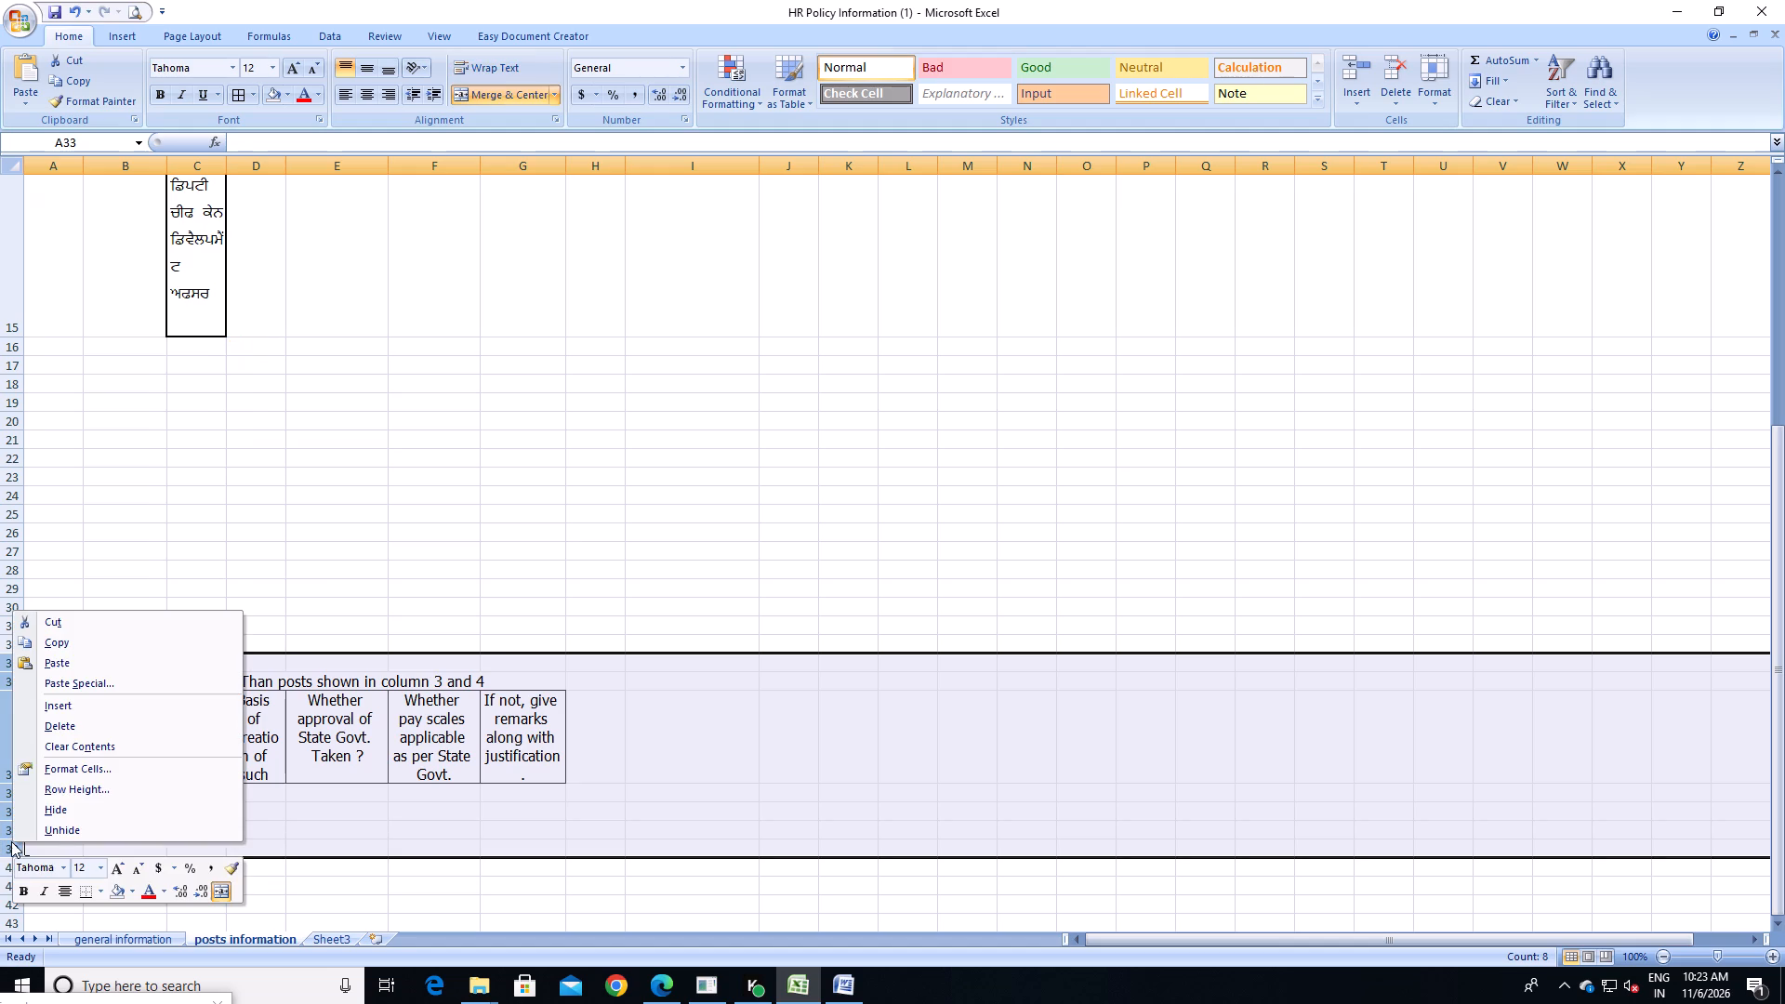
click(85, 703)
click(373, 542)
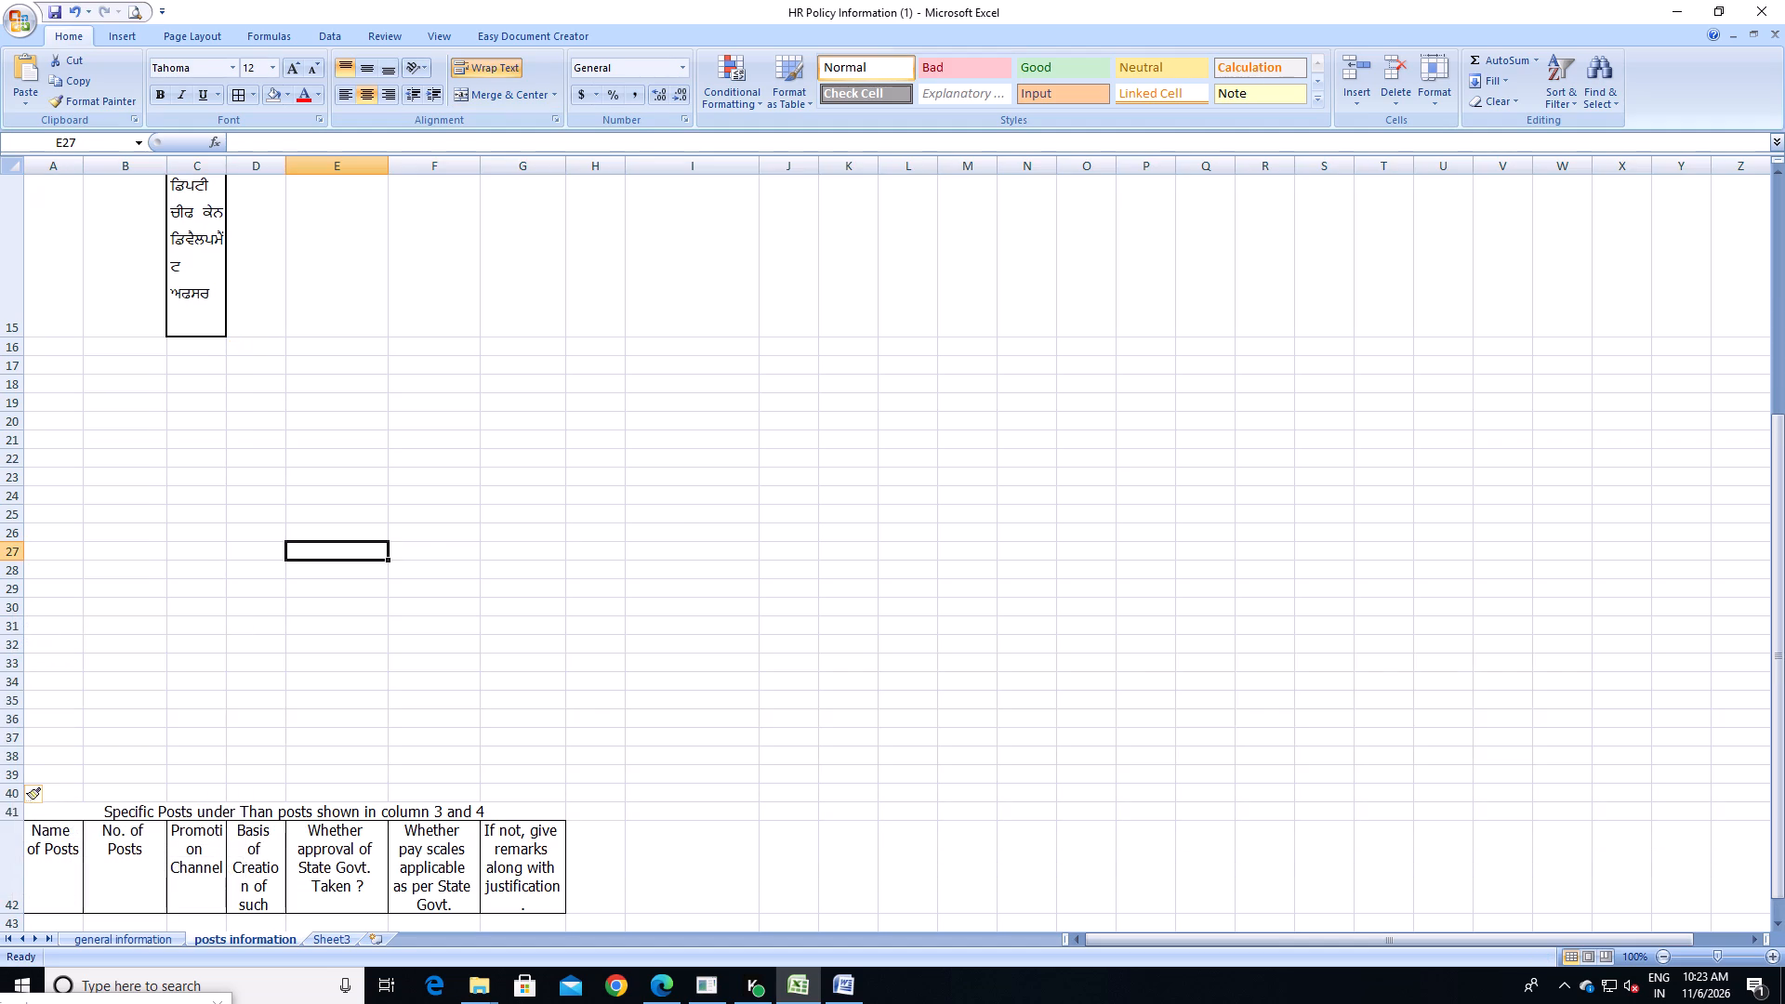
Copy the names of posts 19 to 21 from the Word officers list and switch back to the HR Policy Information workbook.
key(alt+Tab)
key(alt+Tab)
key(alt+Tab)
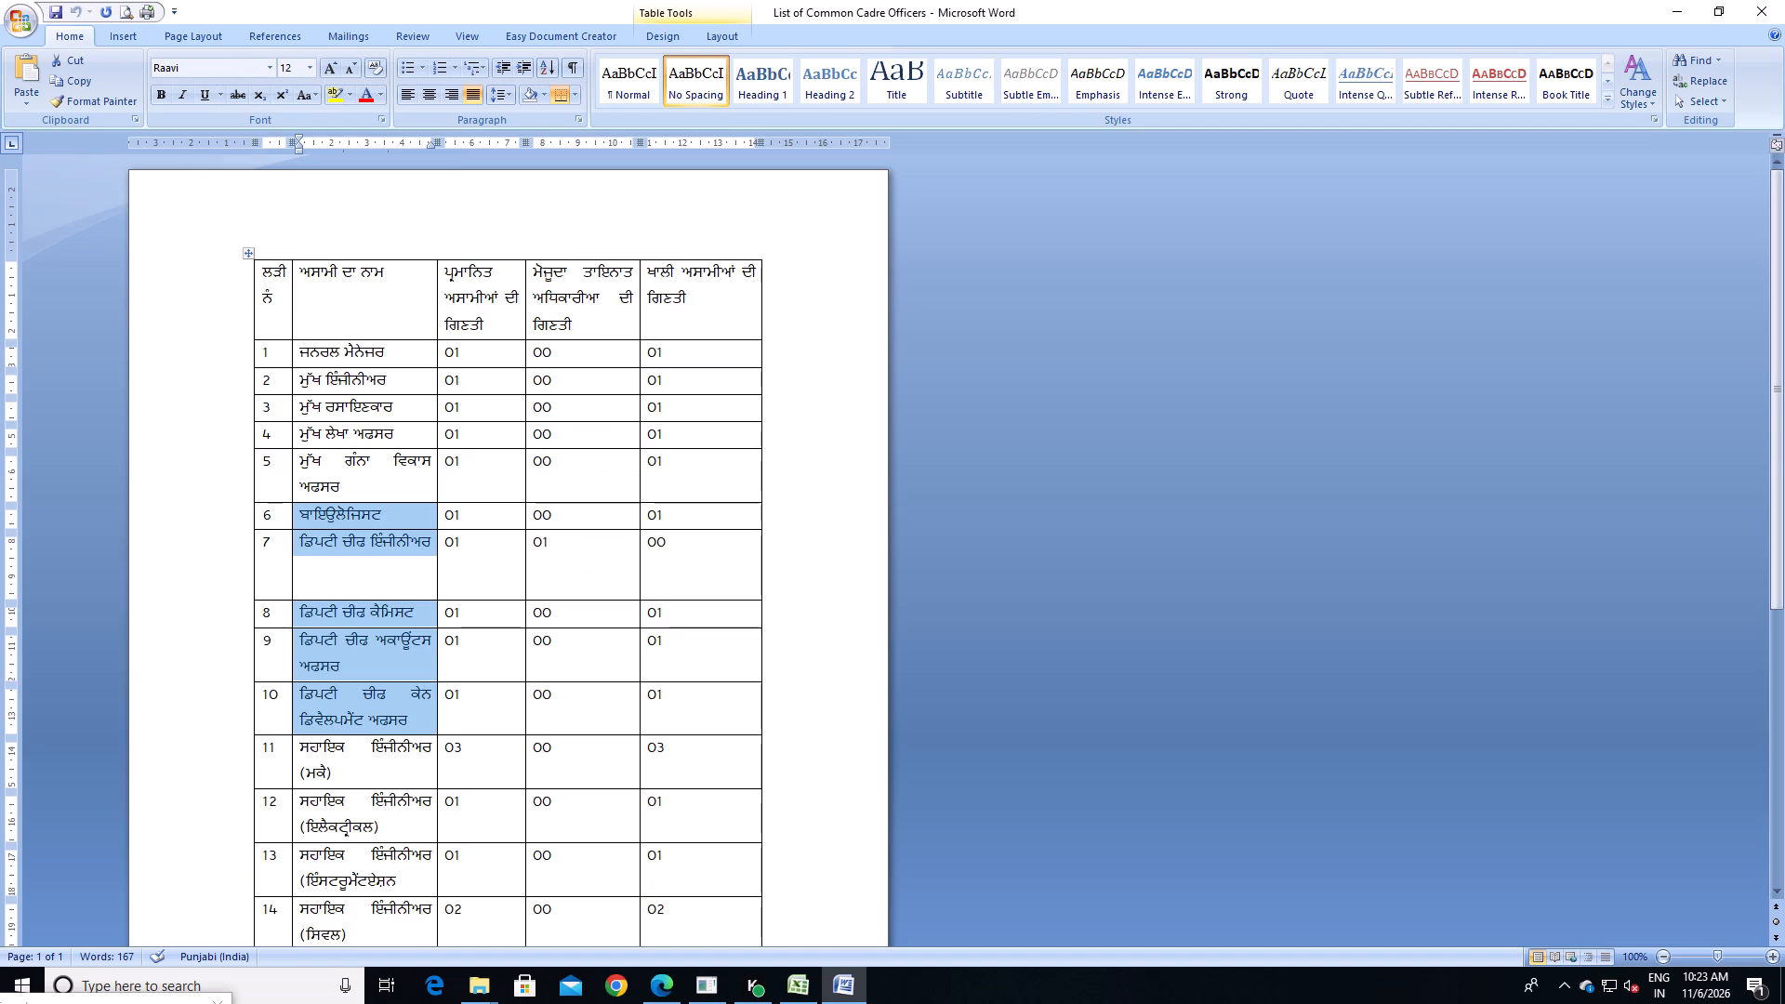
scroll(499, 572, down, 7)
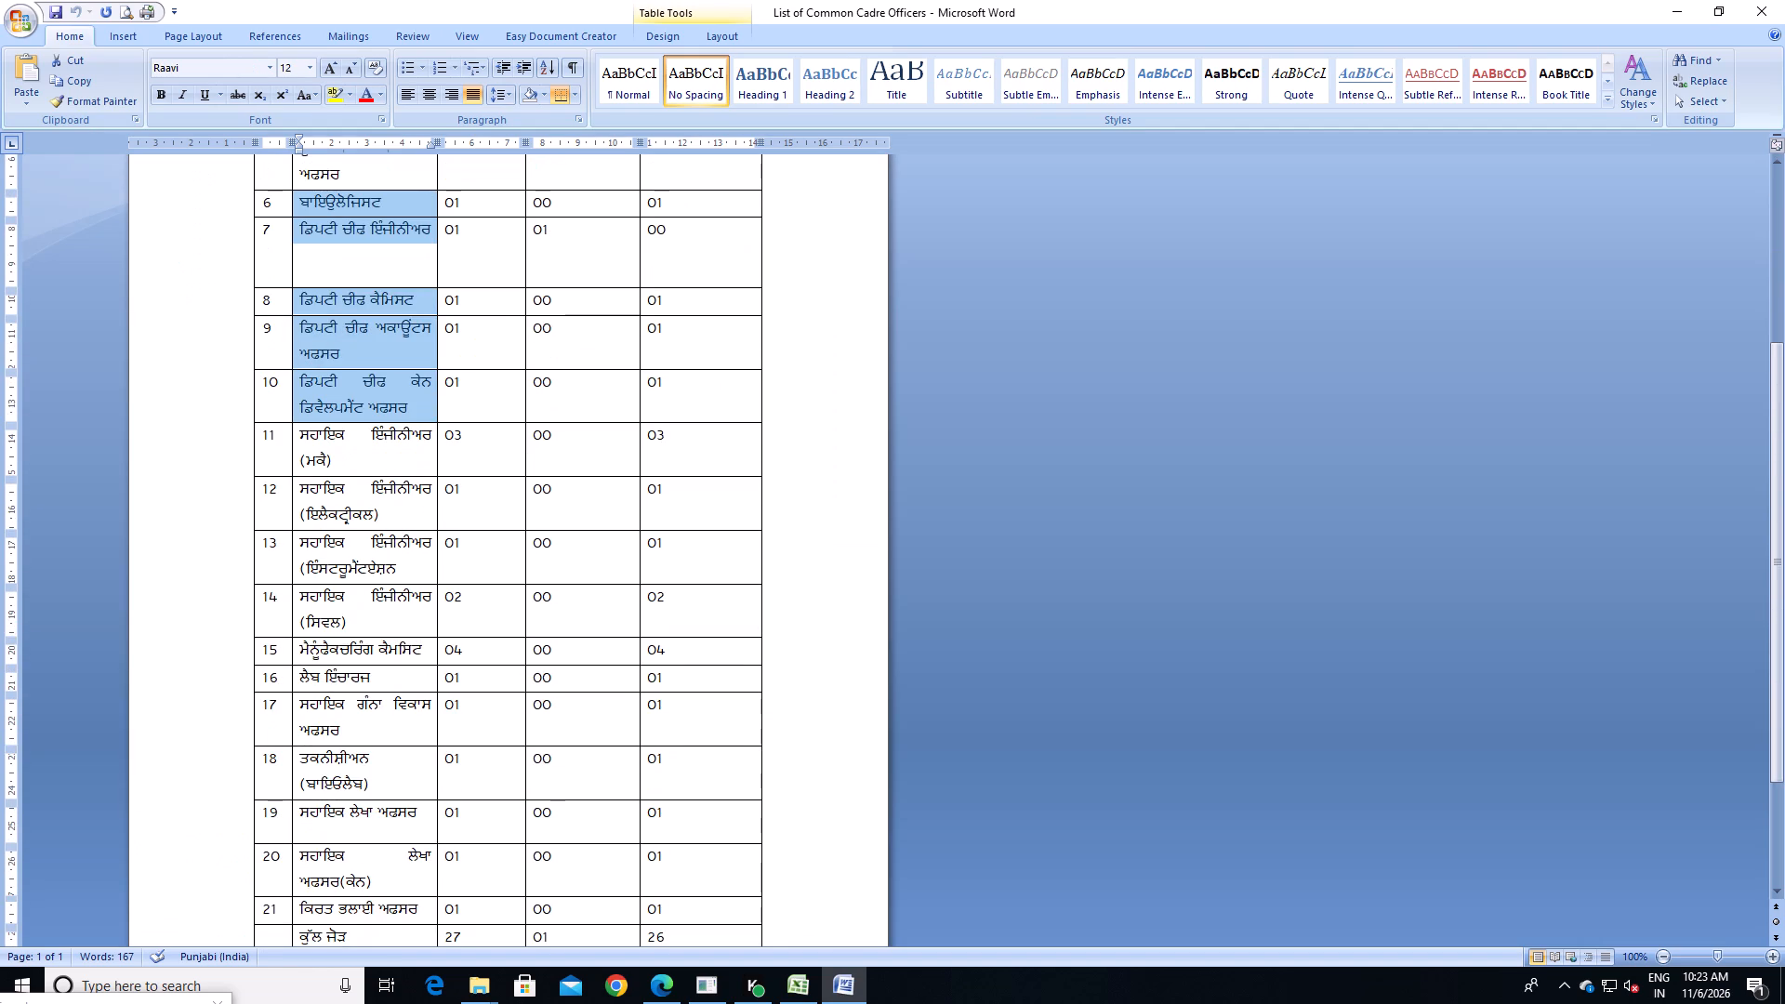
scroll(499, 572, down, 2)
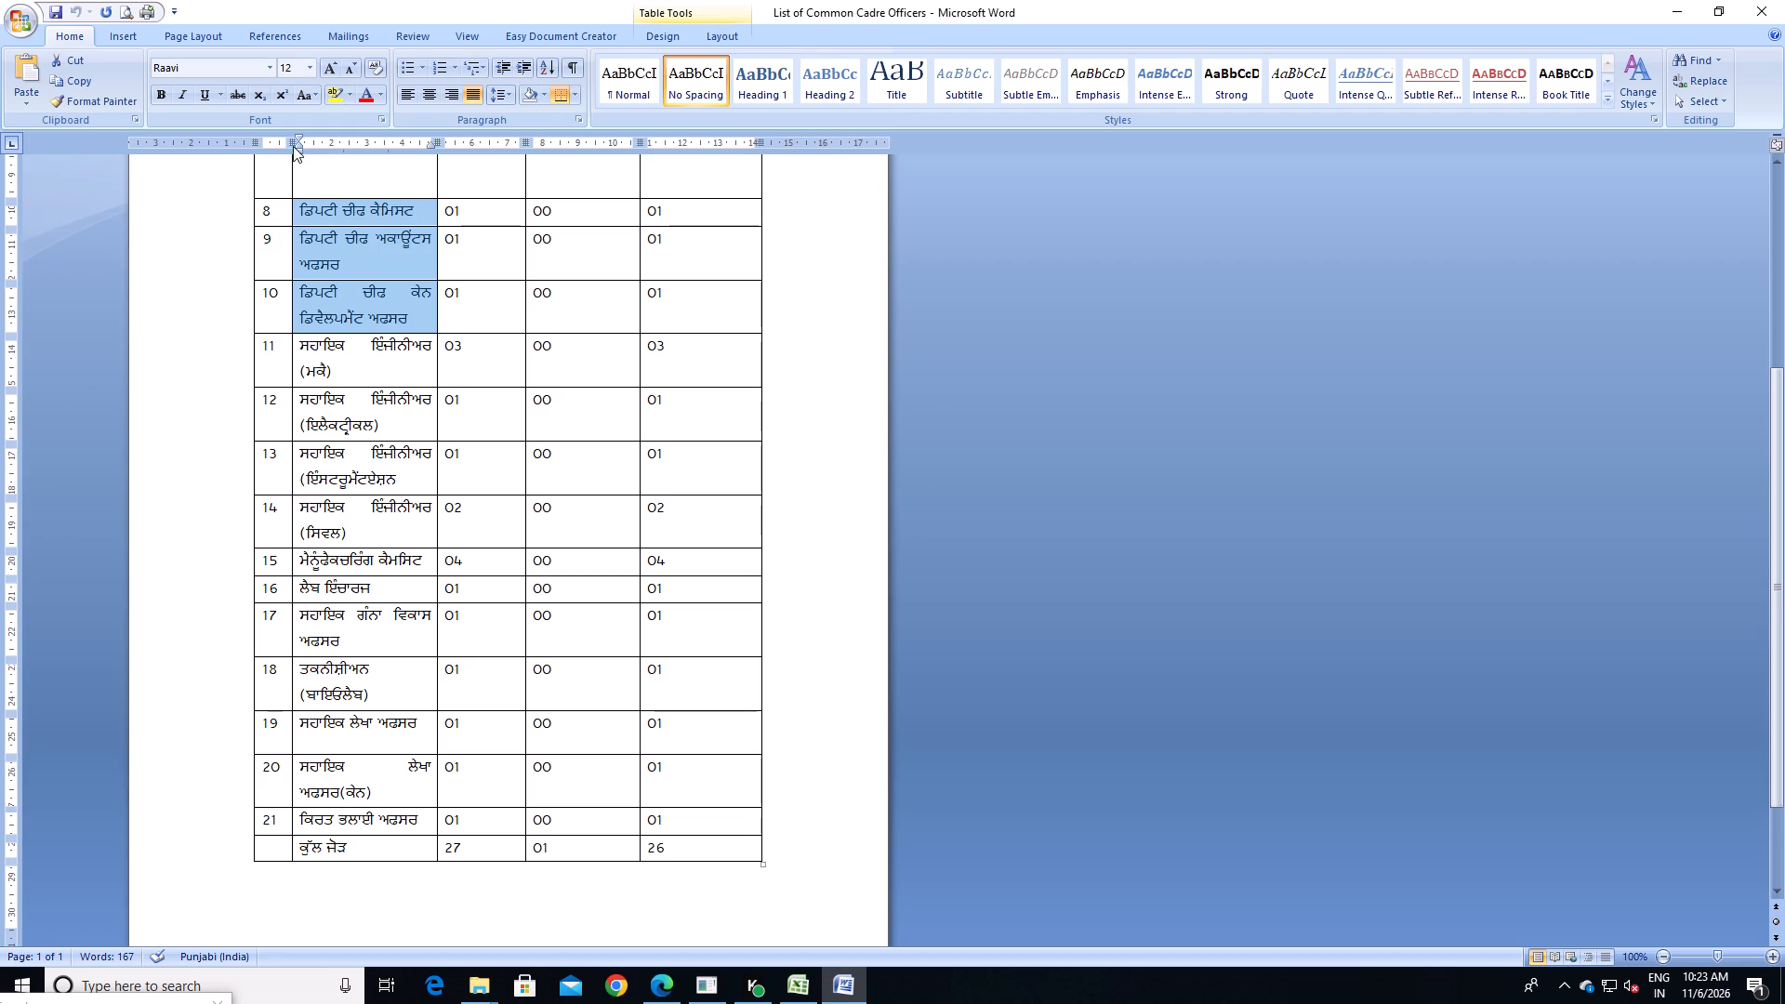
drag(336, 728, 376, 777)
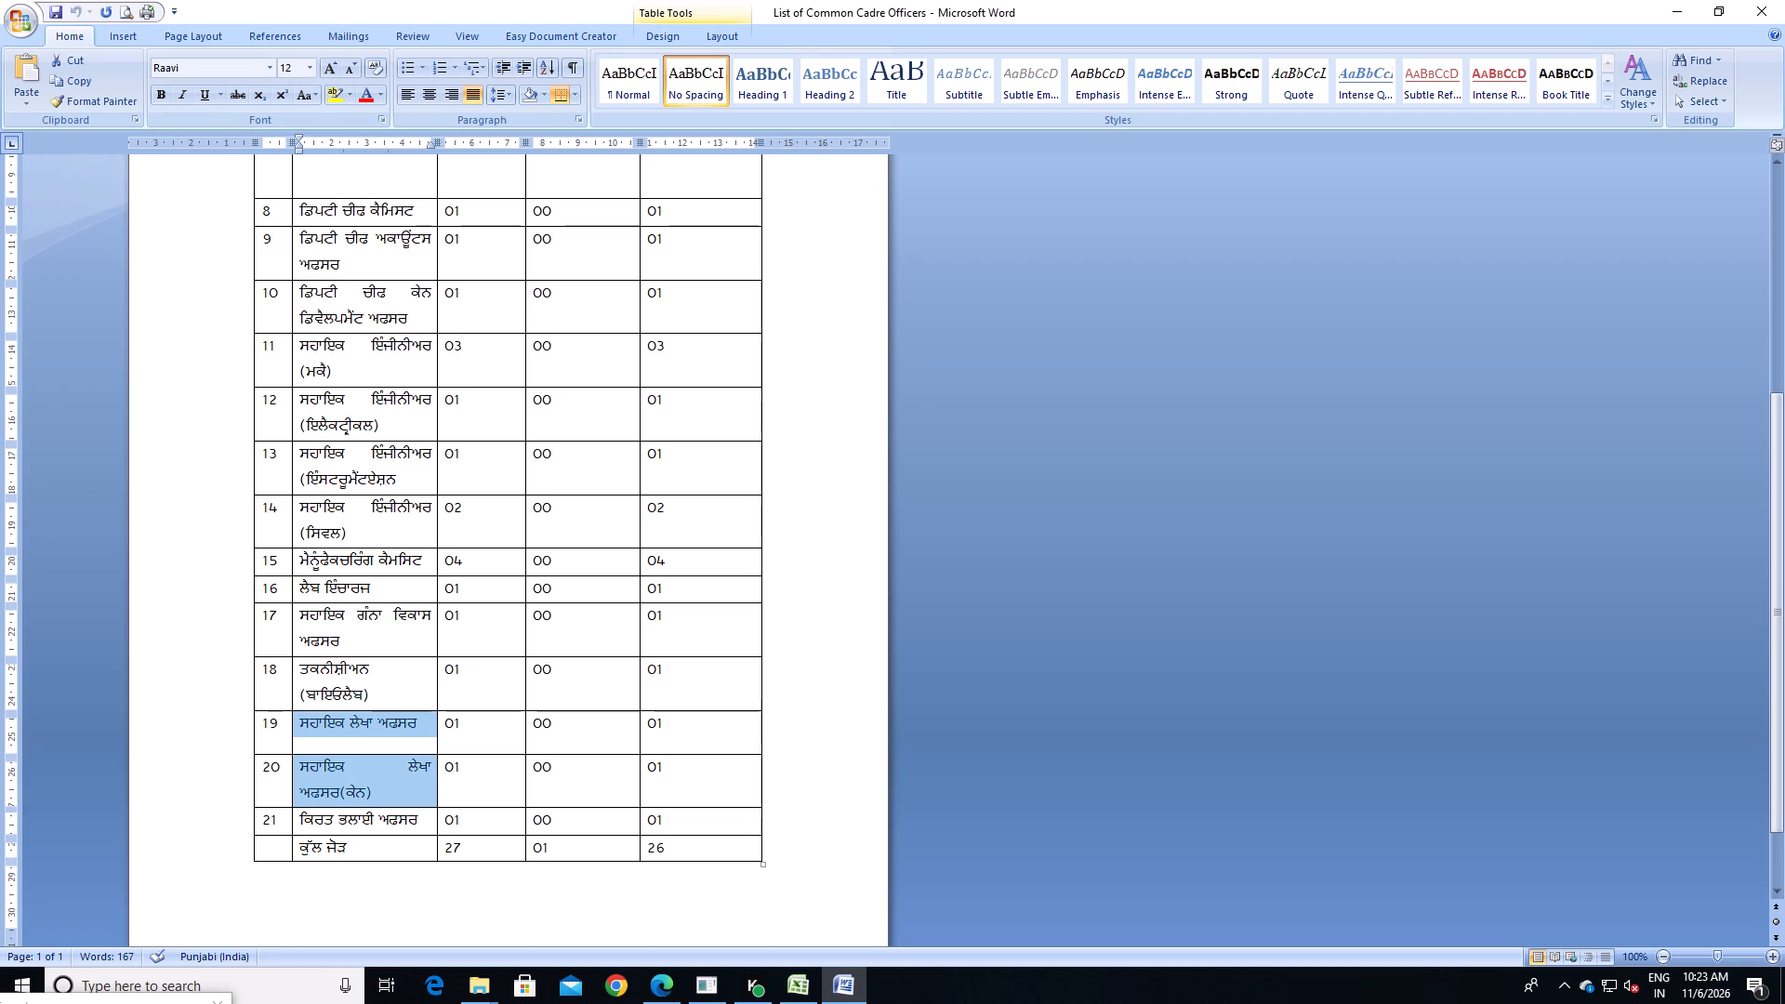
drag(376, 777, 383, 814)
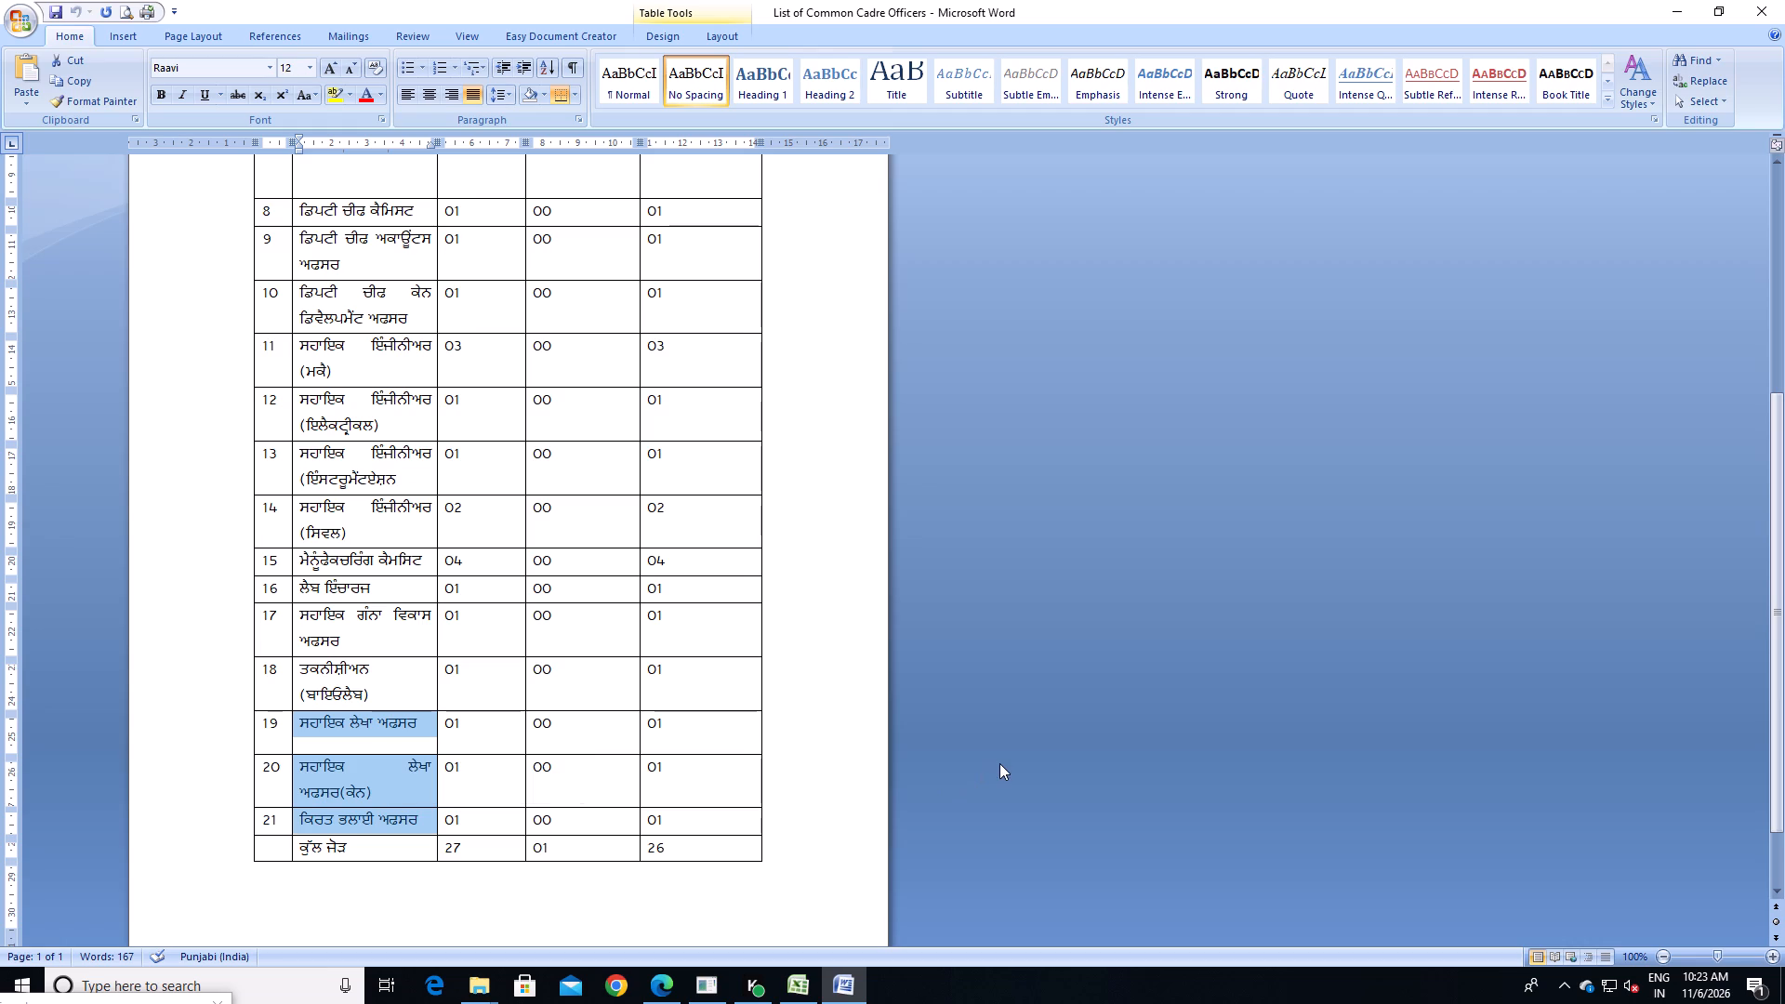
key(ctrl+c)
key(alt+Tab)
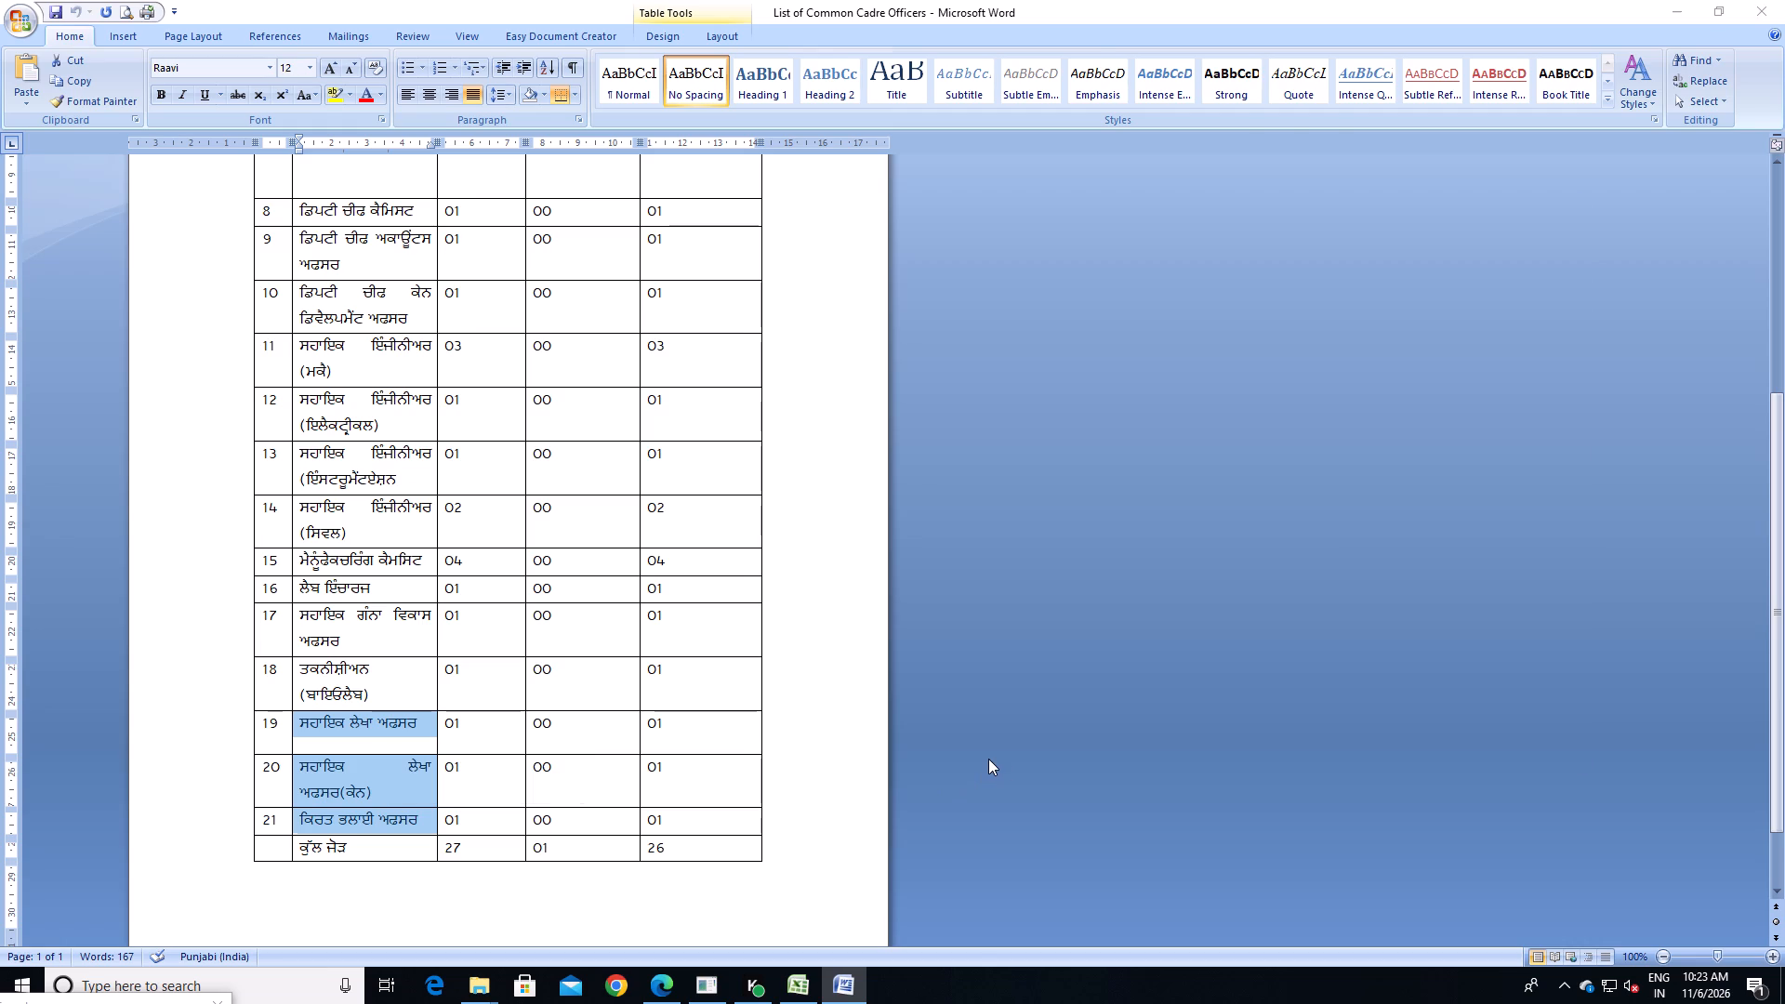
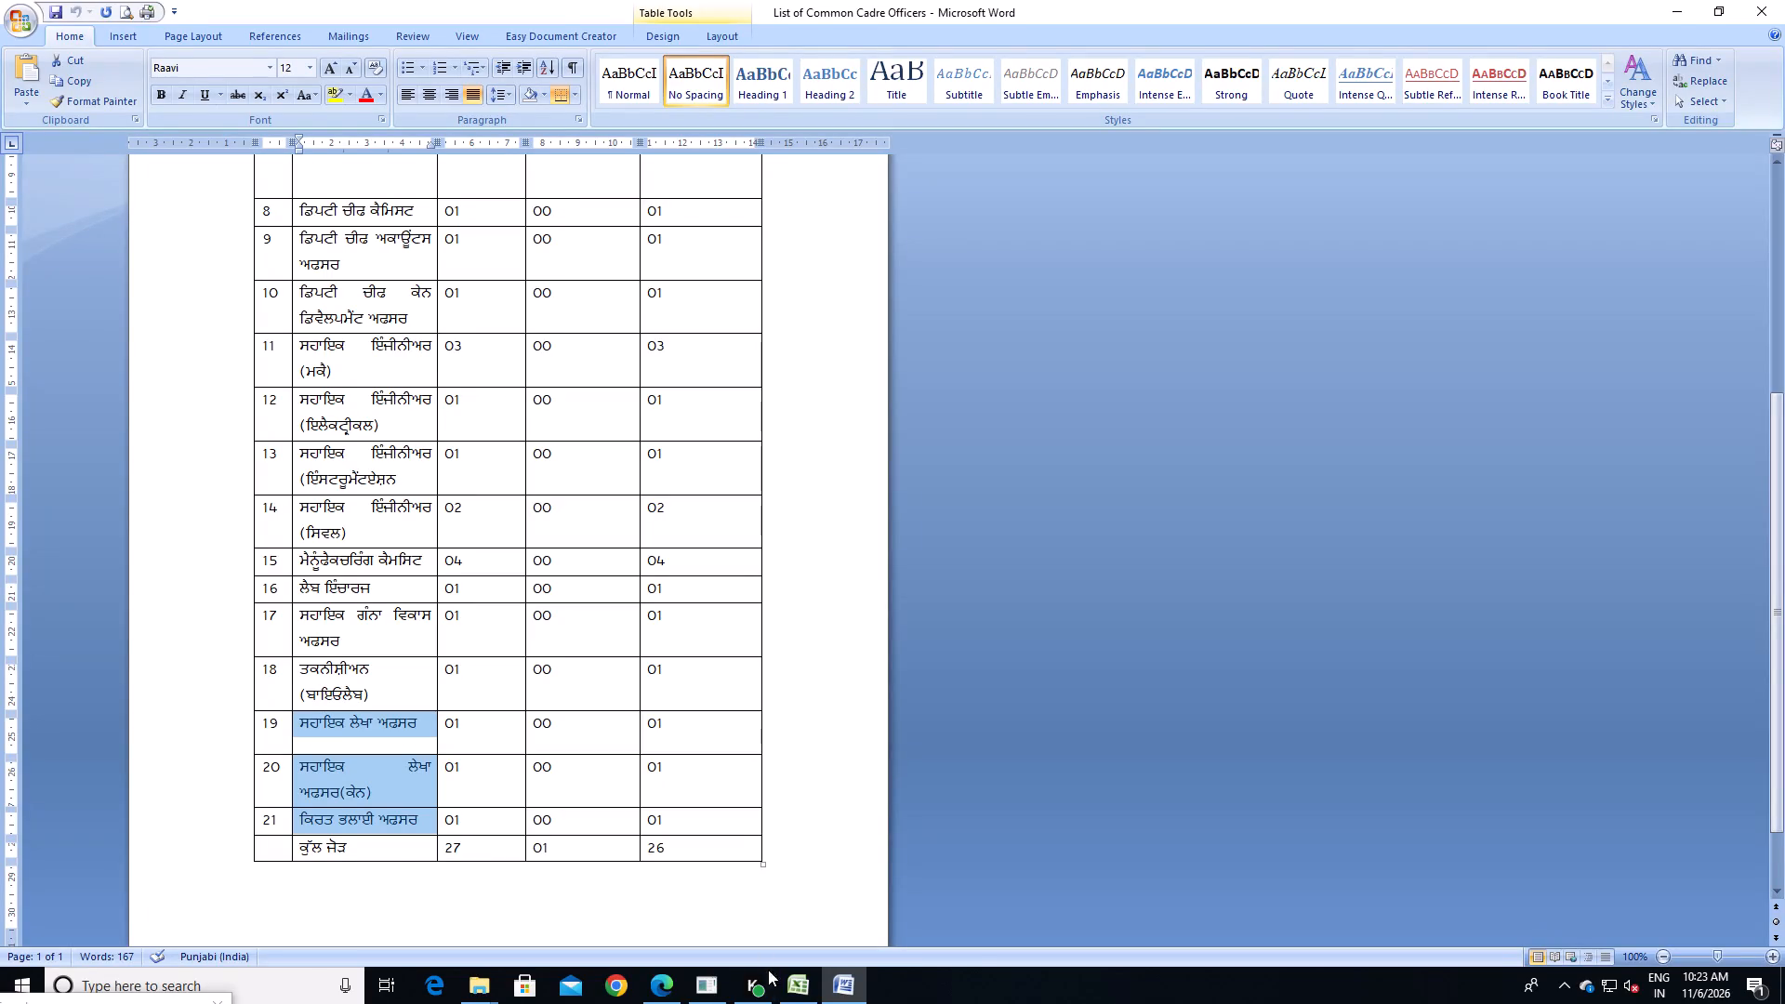
Paste the copied names of posts 19 to 21 into the workbook's common cadre Name of posts column, starting at C16.
click(802, 987)
click(194, 352)
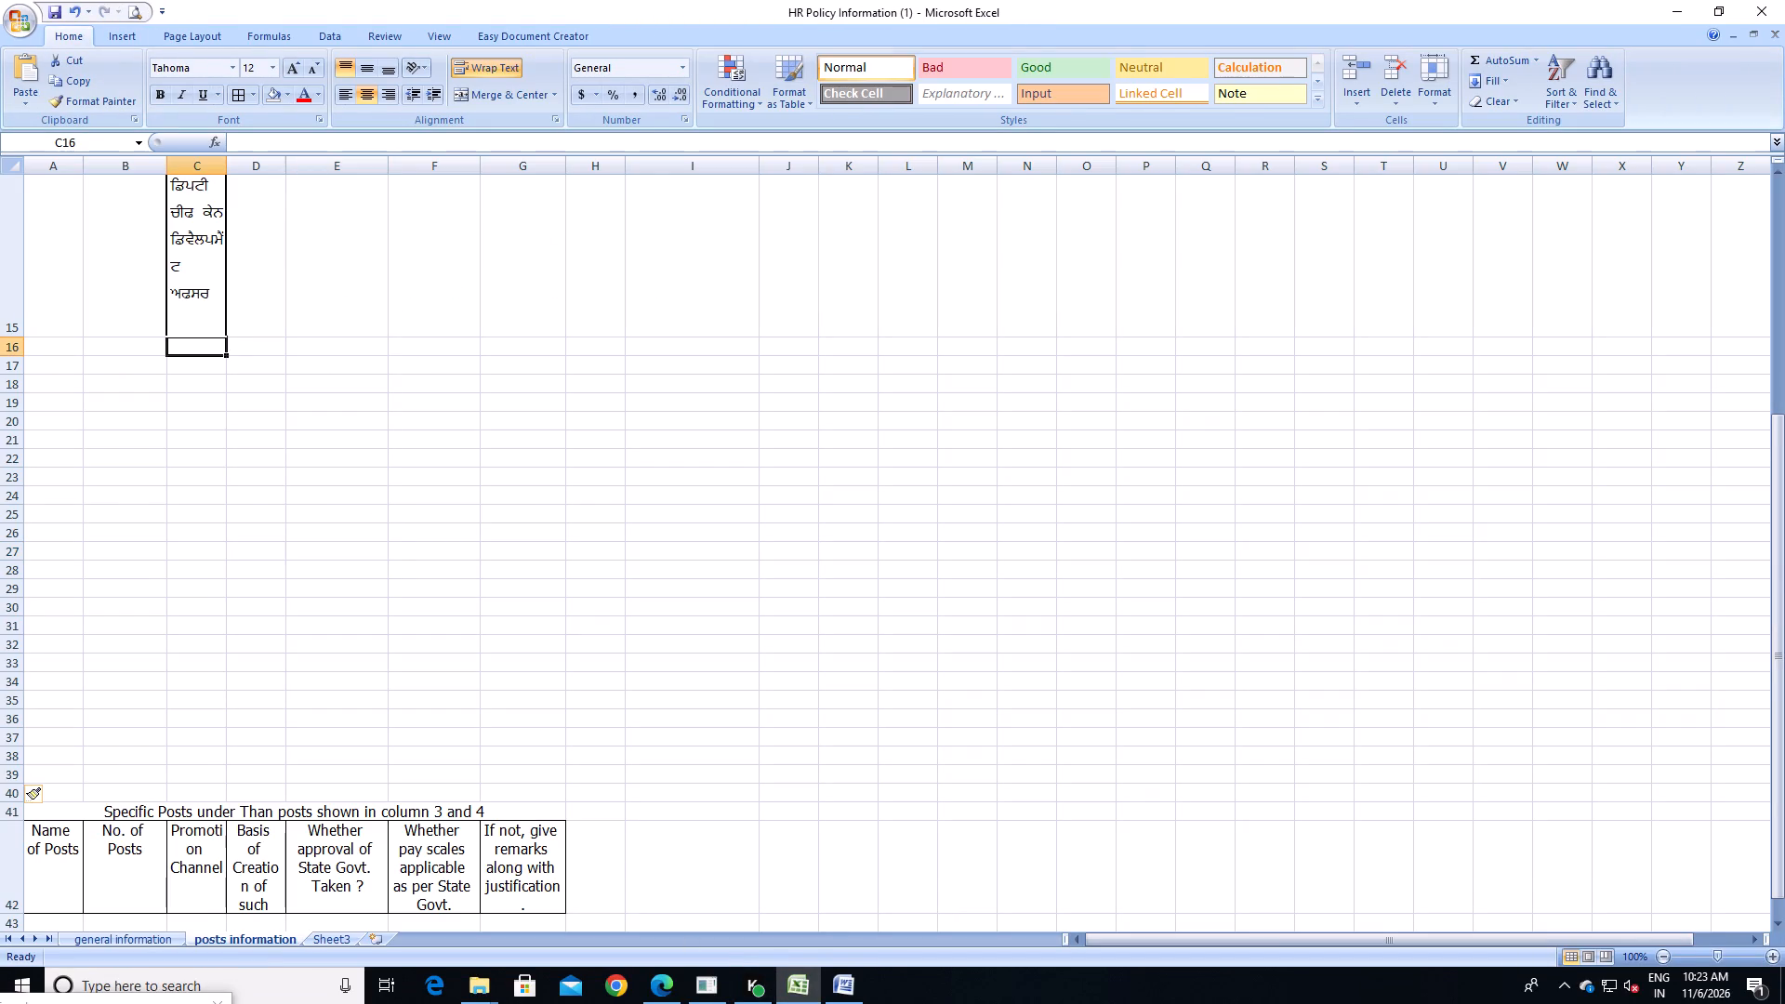
key(ctrl+v)
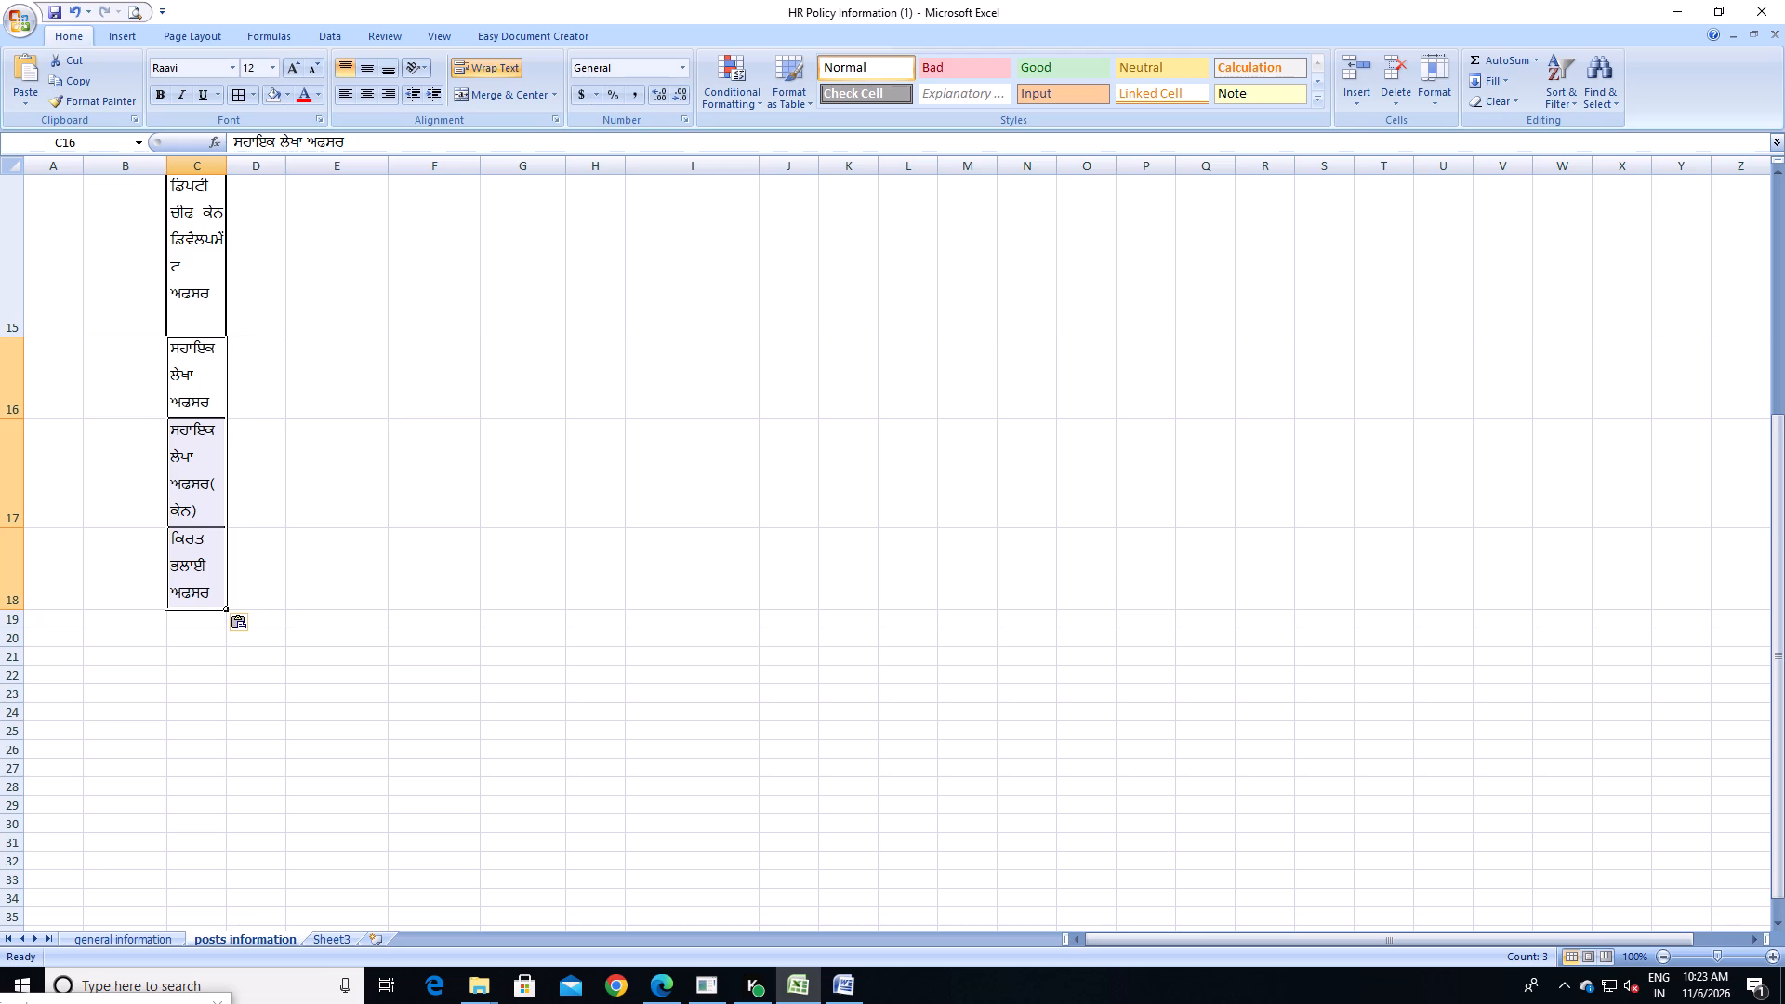
Copy the names of posts 7 to 18 from the Word officers list into the workbook's technical cadre Name of posts column, starting at G6.
key(alt+Tab)
key(alt+Tab)
scroll(779, 457, up, 2)
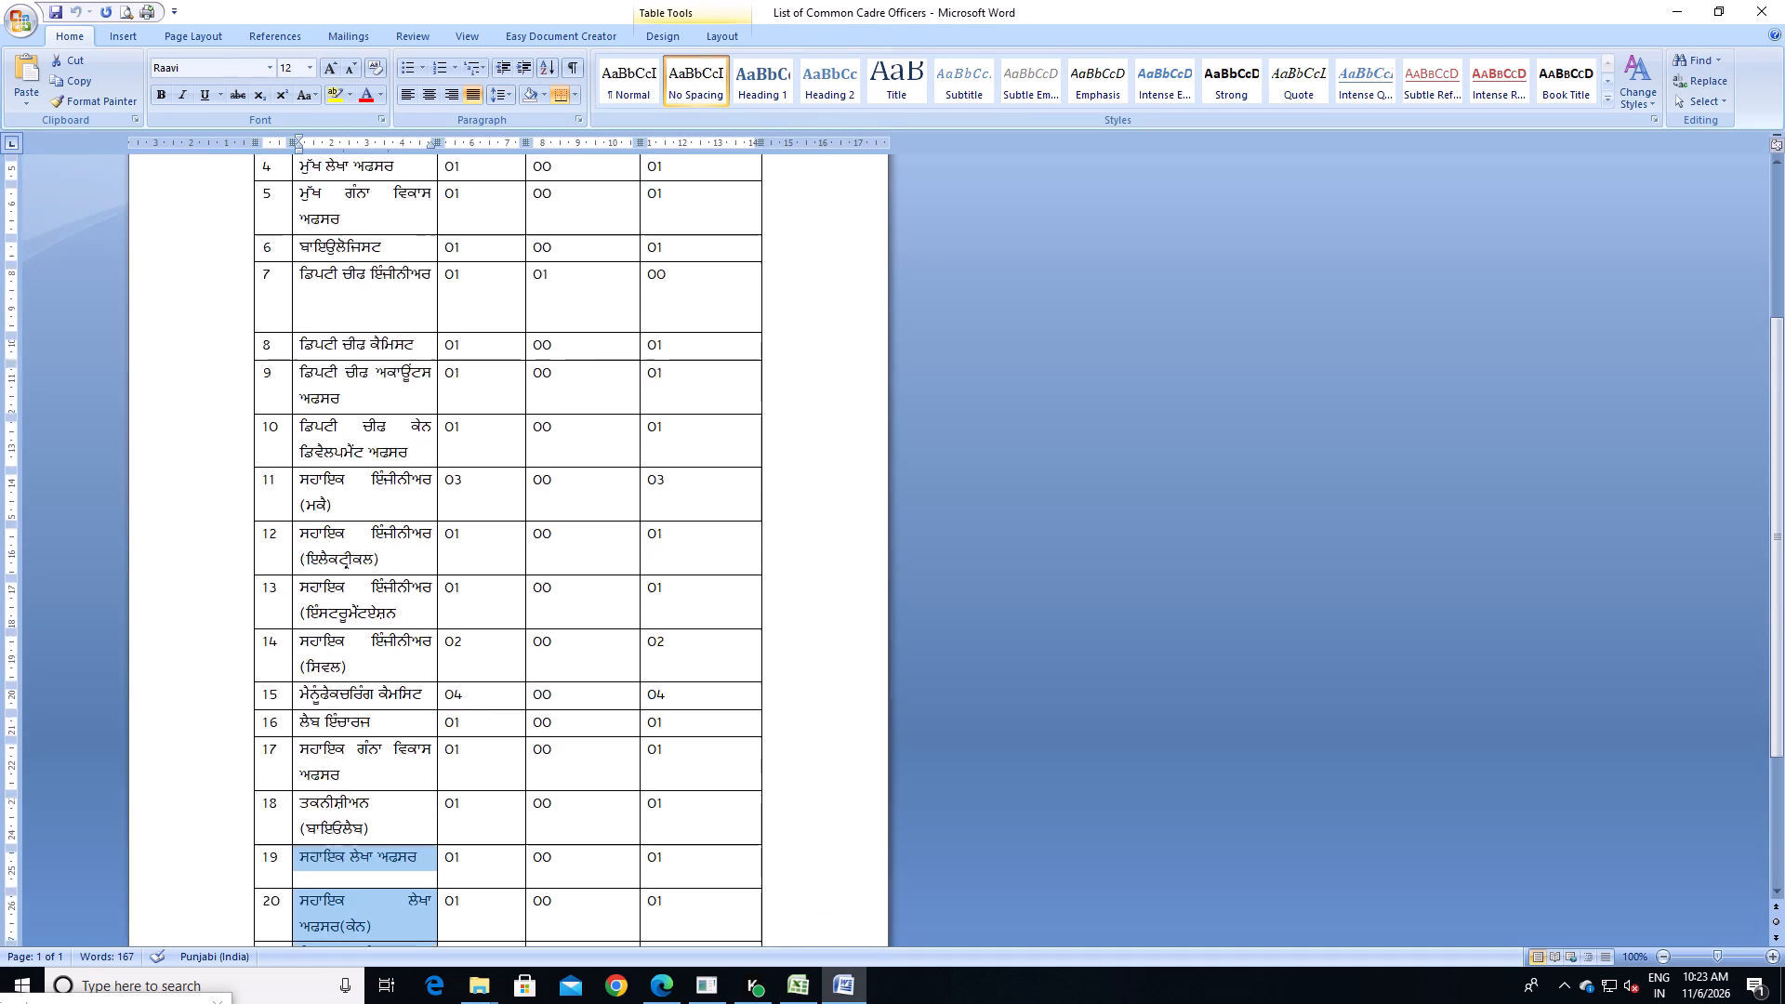
scroll(779, 457, up, 5)
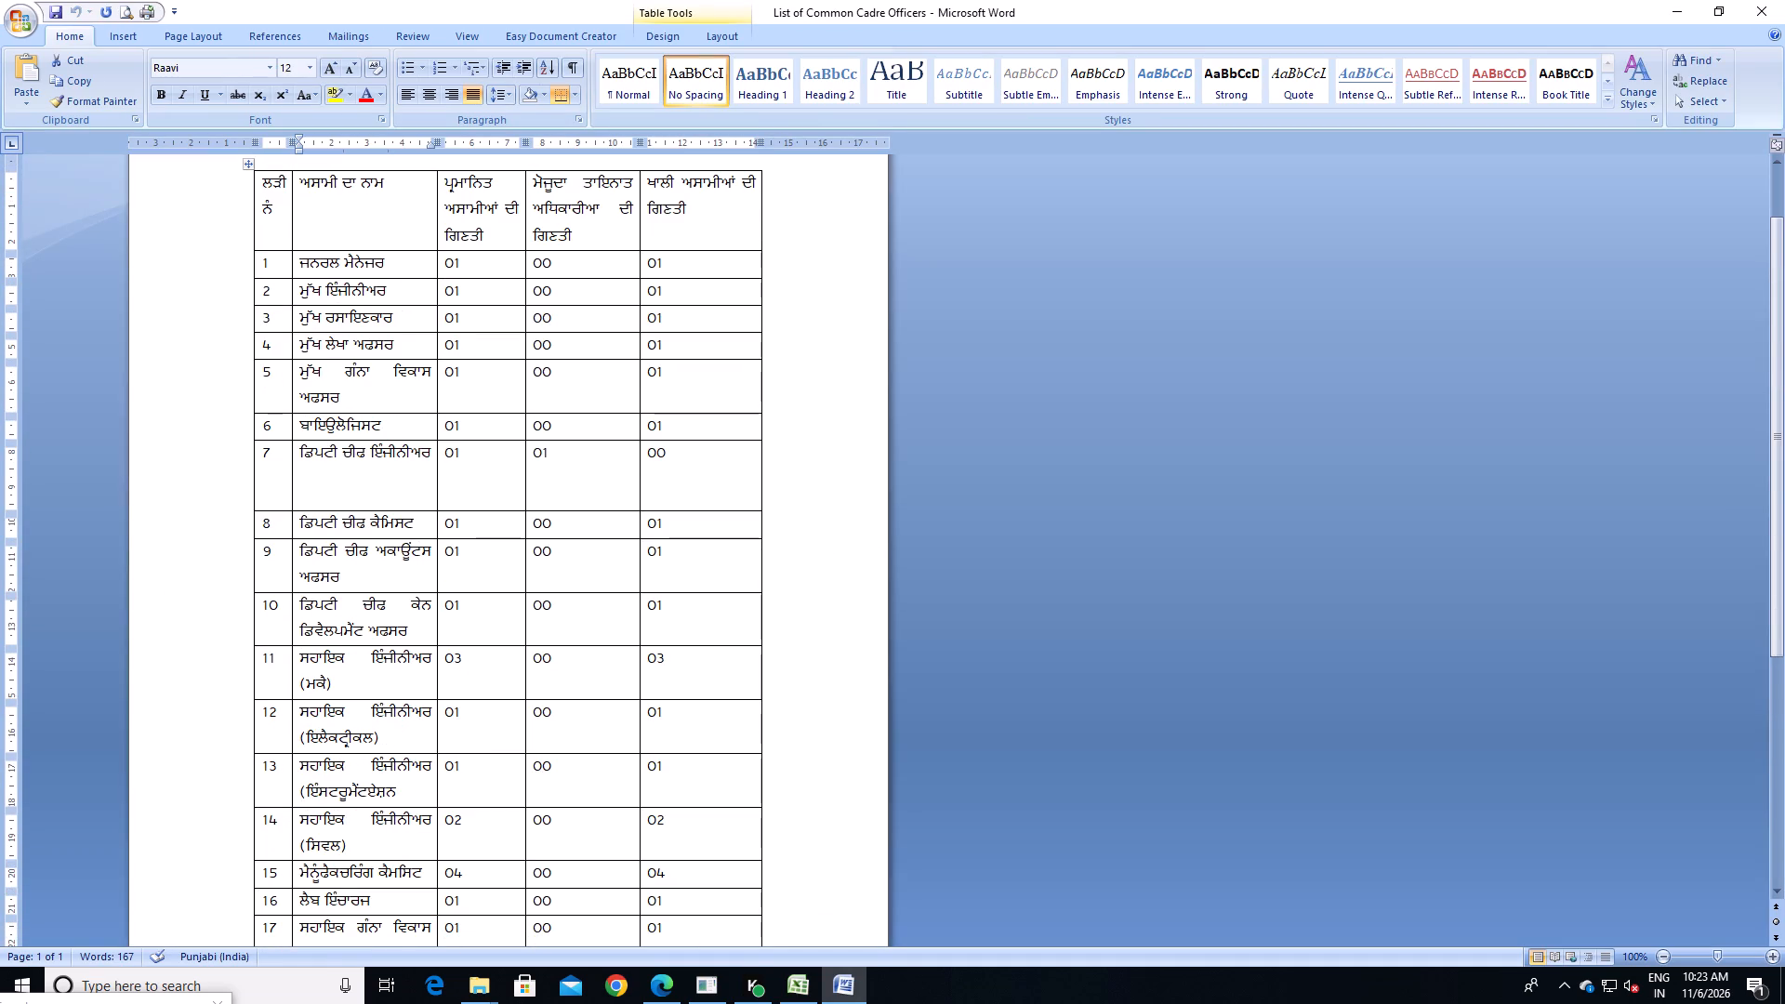
scroll(365, 519, down, 3)
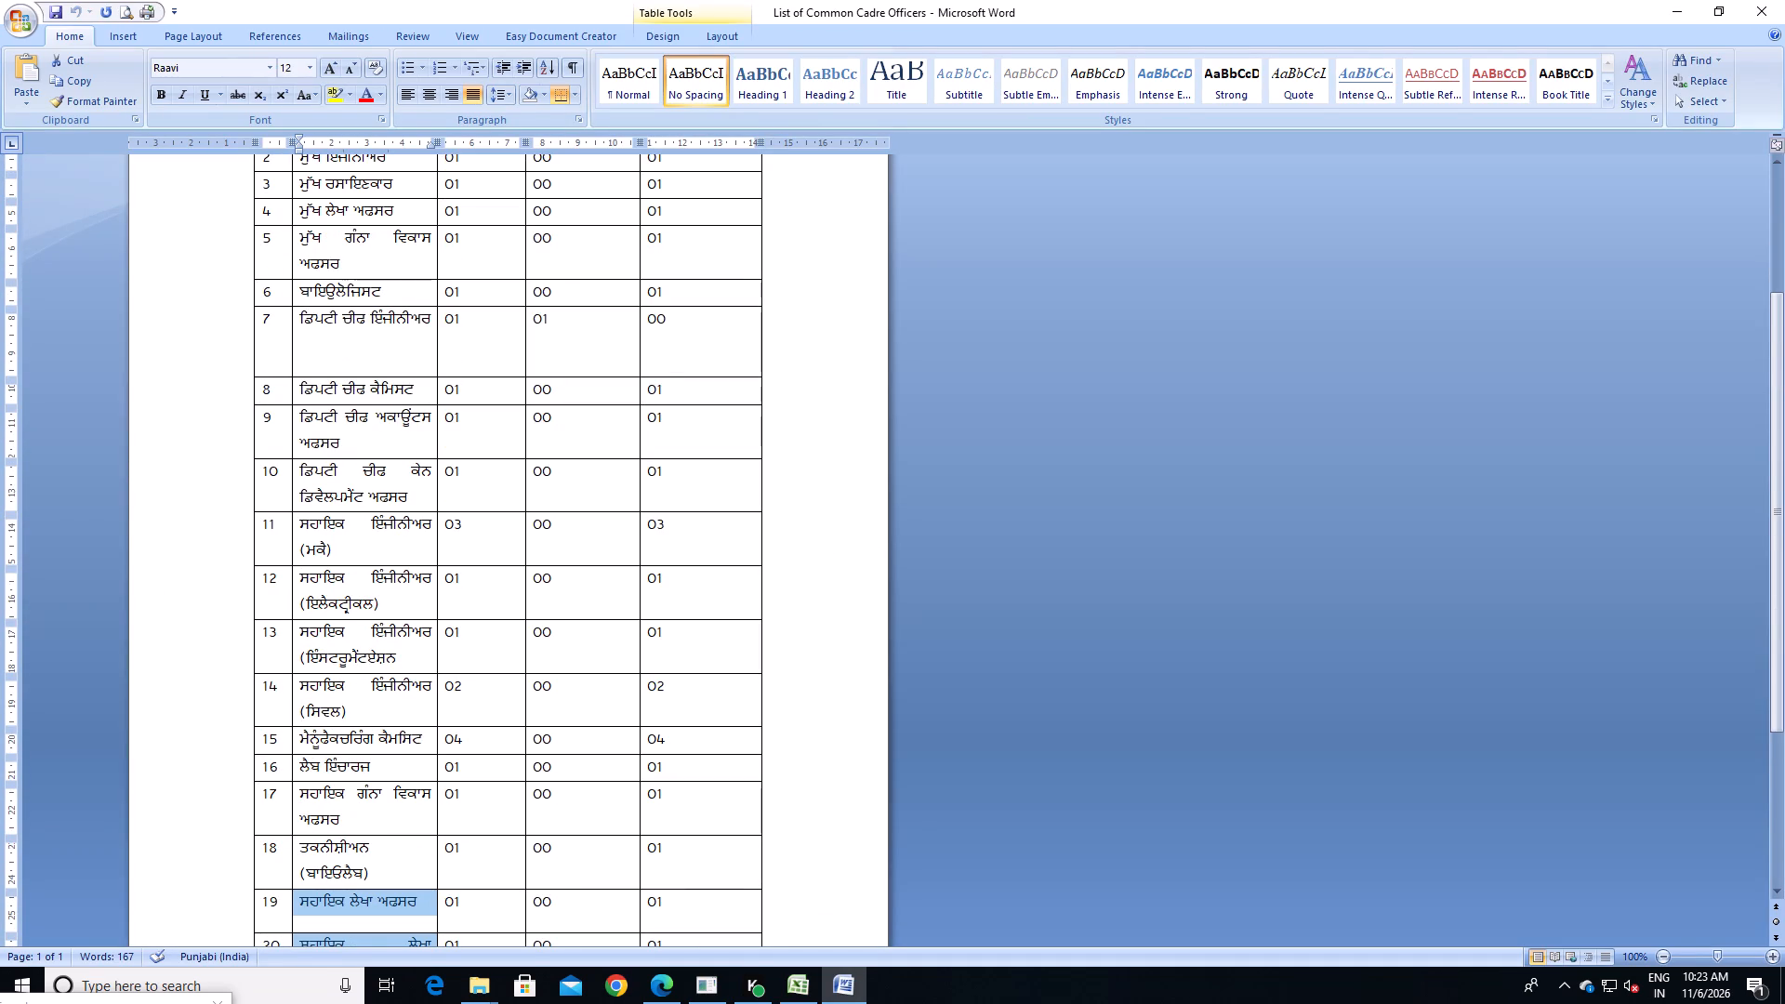
drag(317, 530, 372, 895)
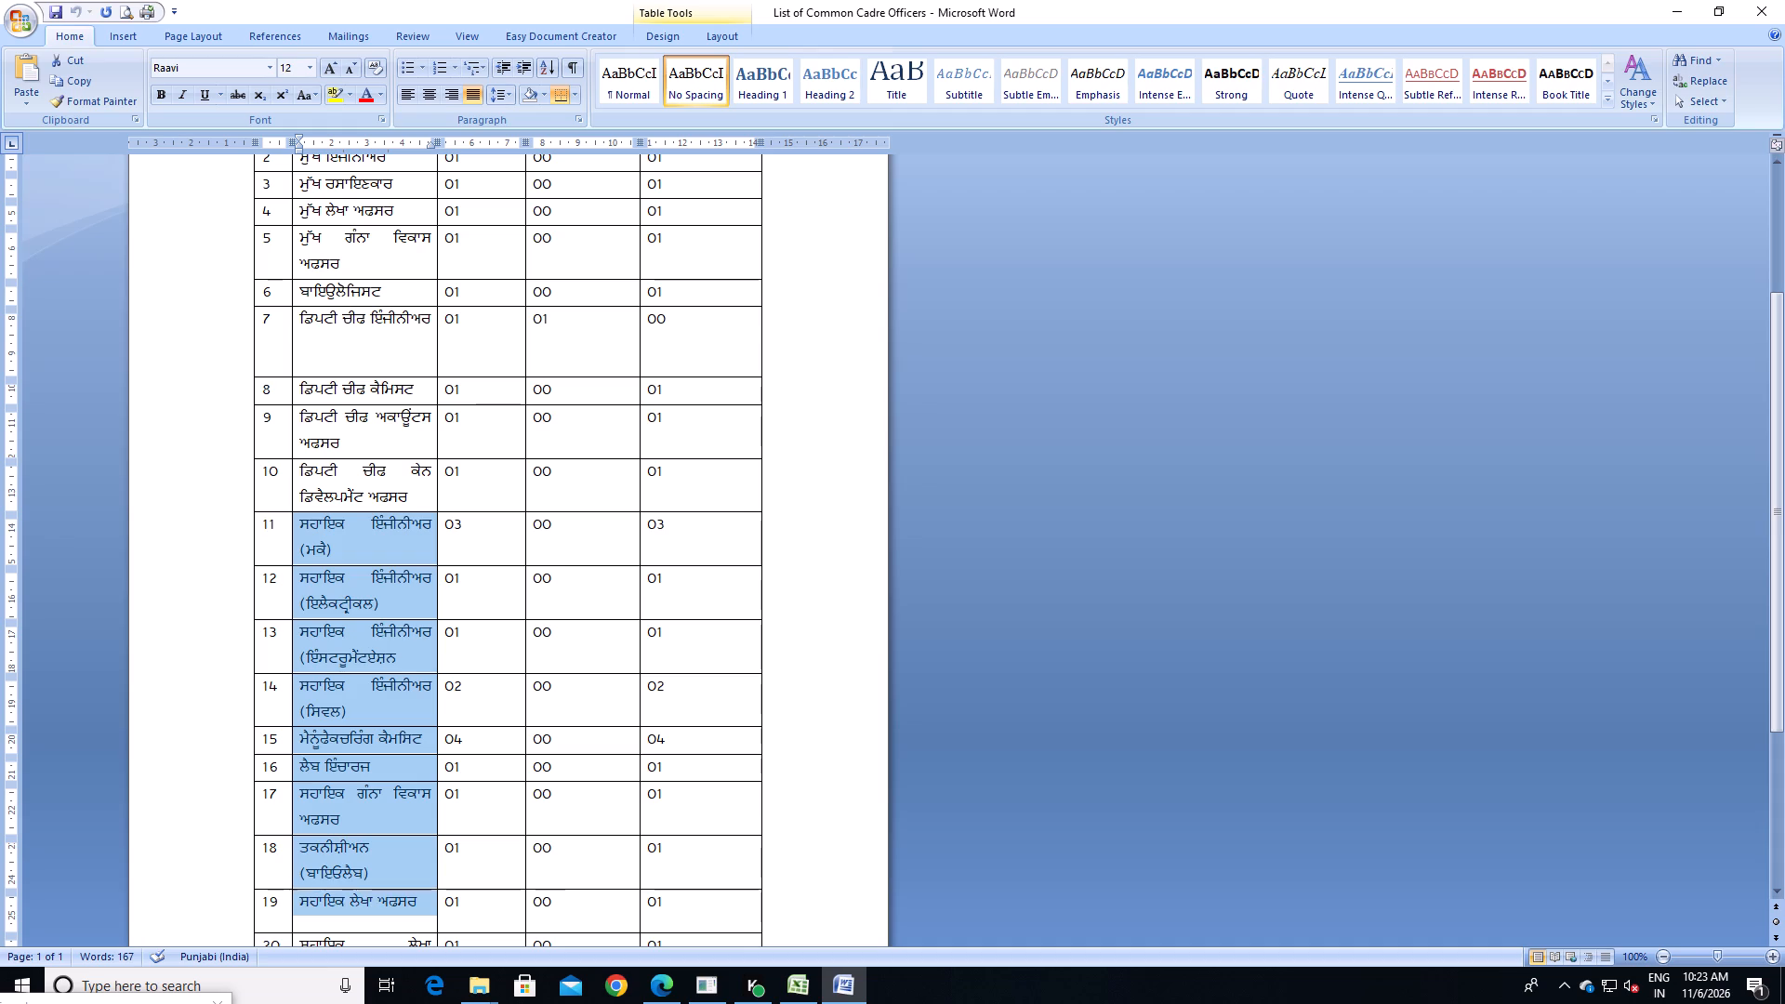
drag(372, 895, 375, 871)
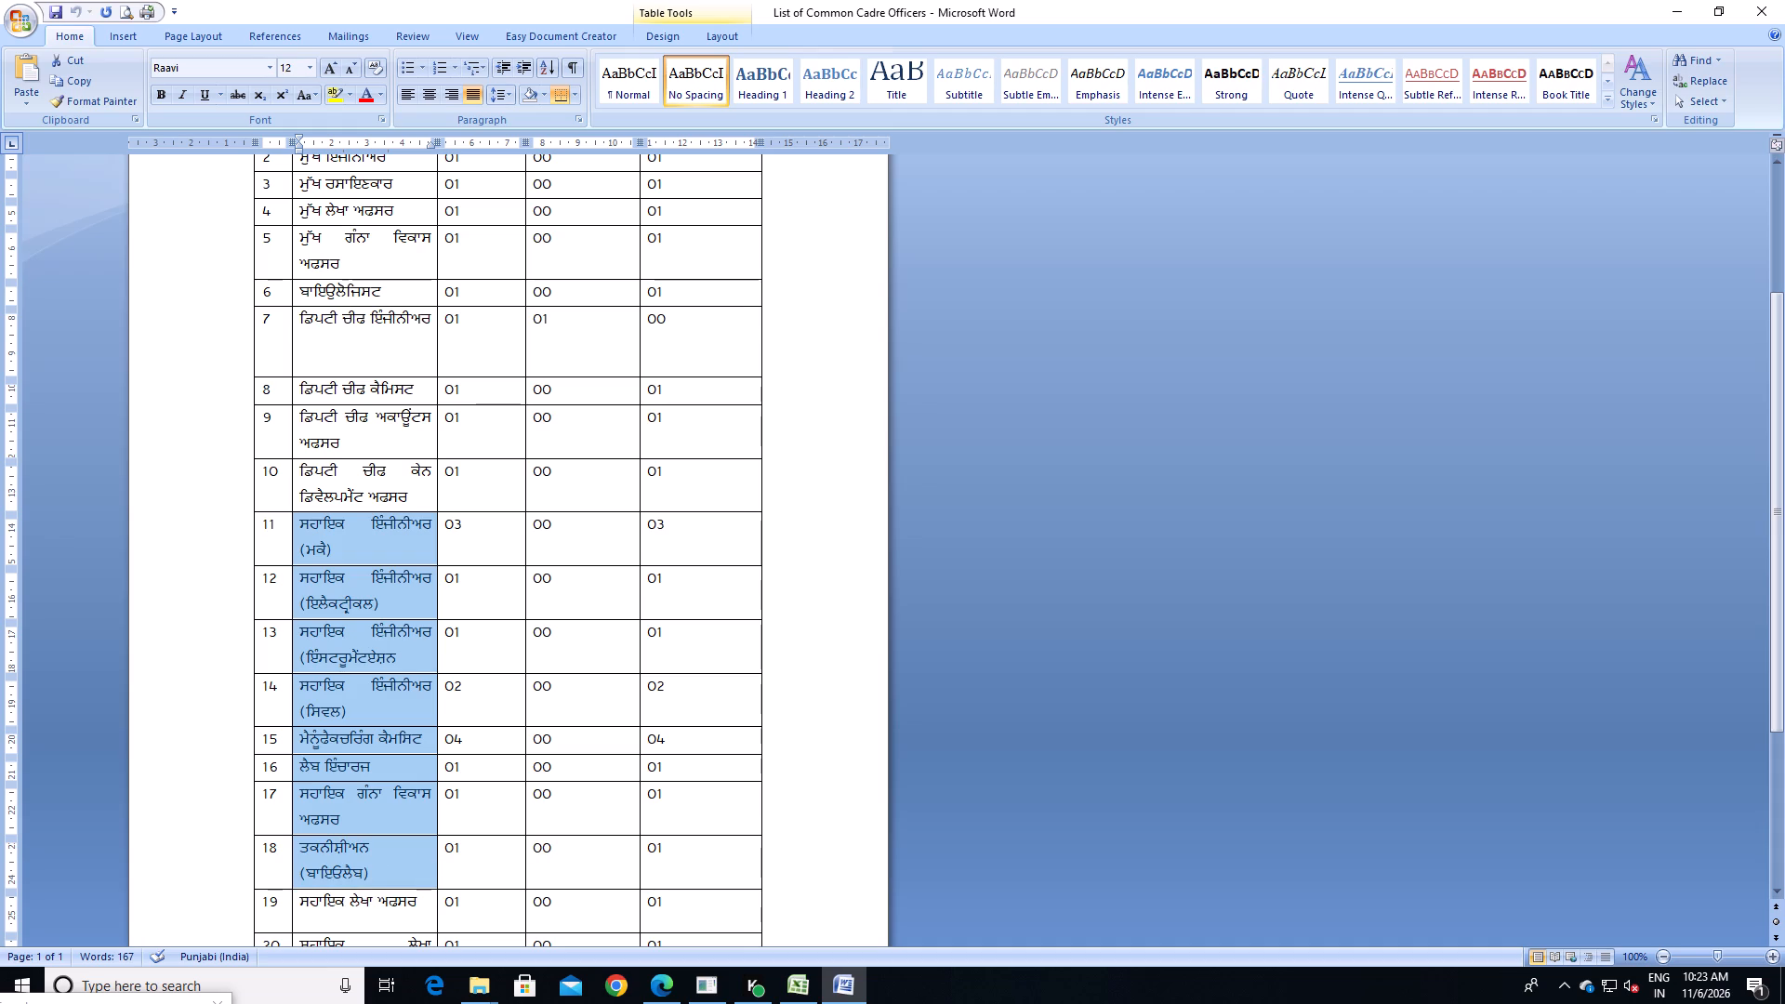
drag(323, 330, 416, 772)
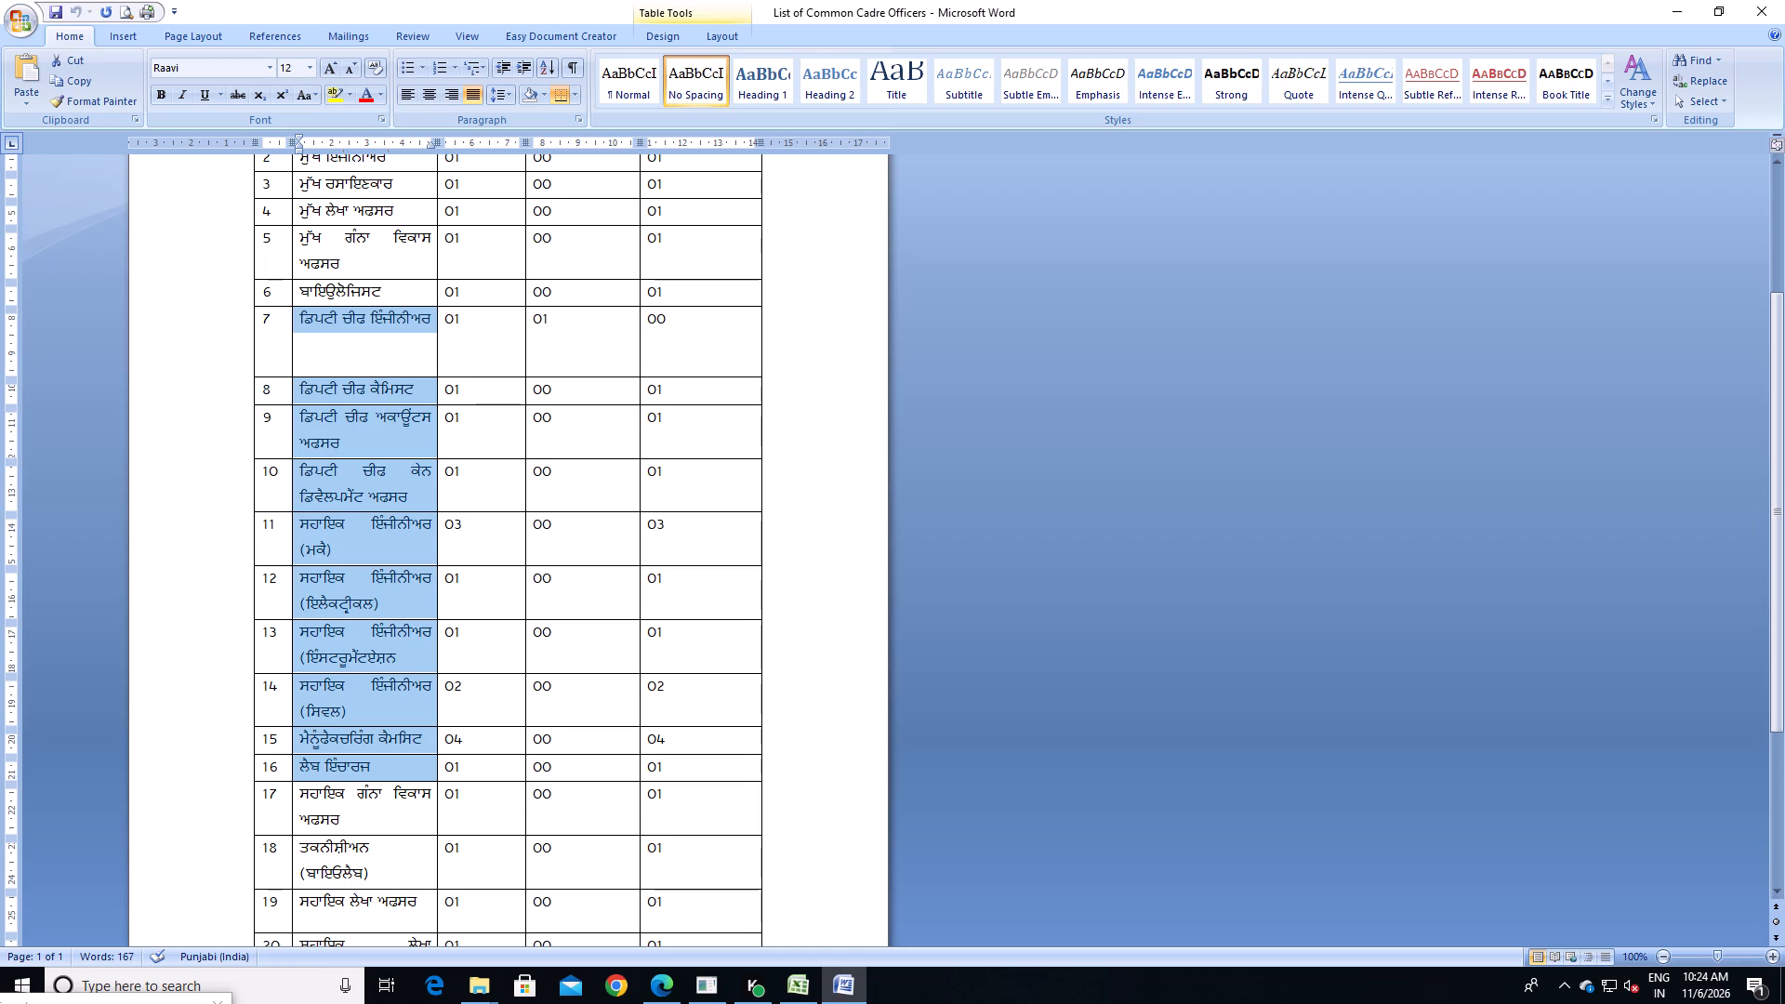
drag(416, 772, 408, 850)
key(ctrl+c)
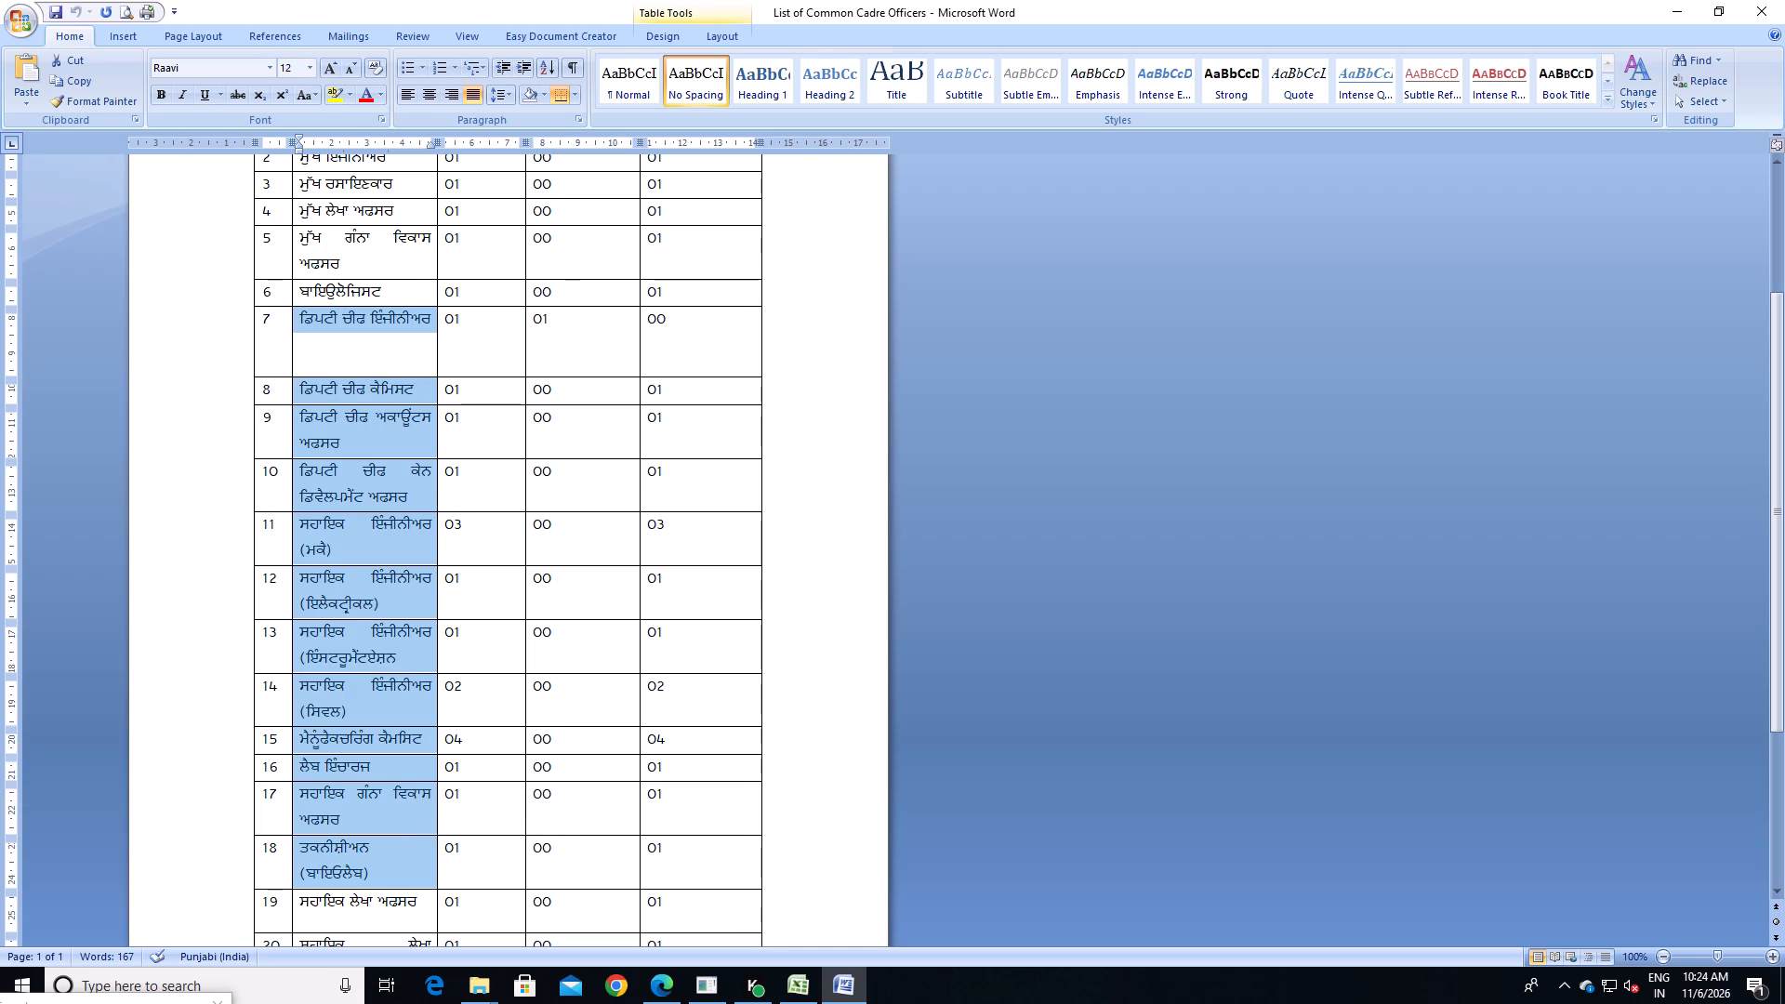
key(alt+Tab)
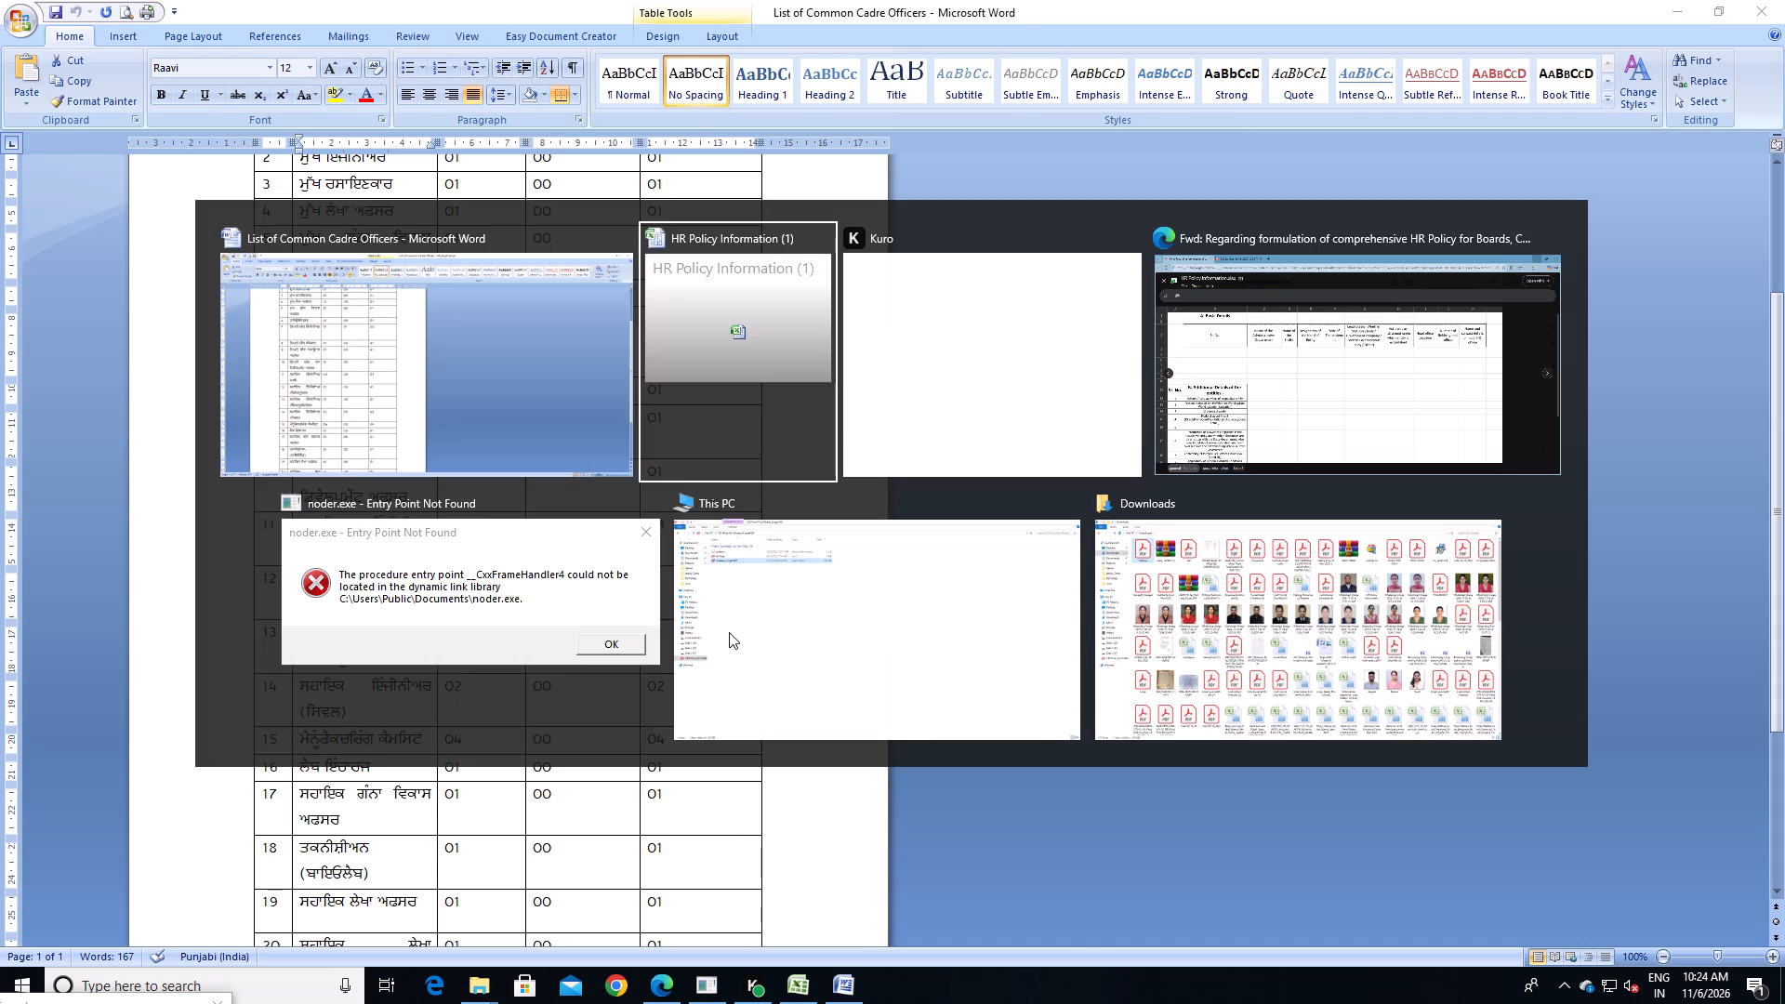
scroll(694, 593, up, 7)
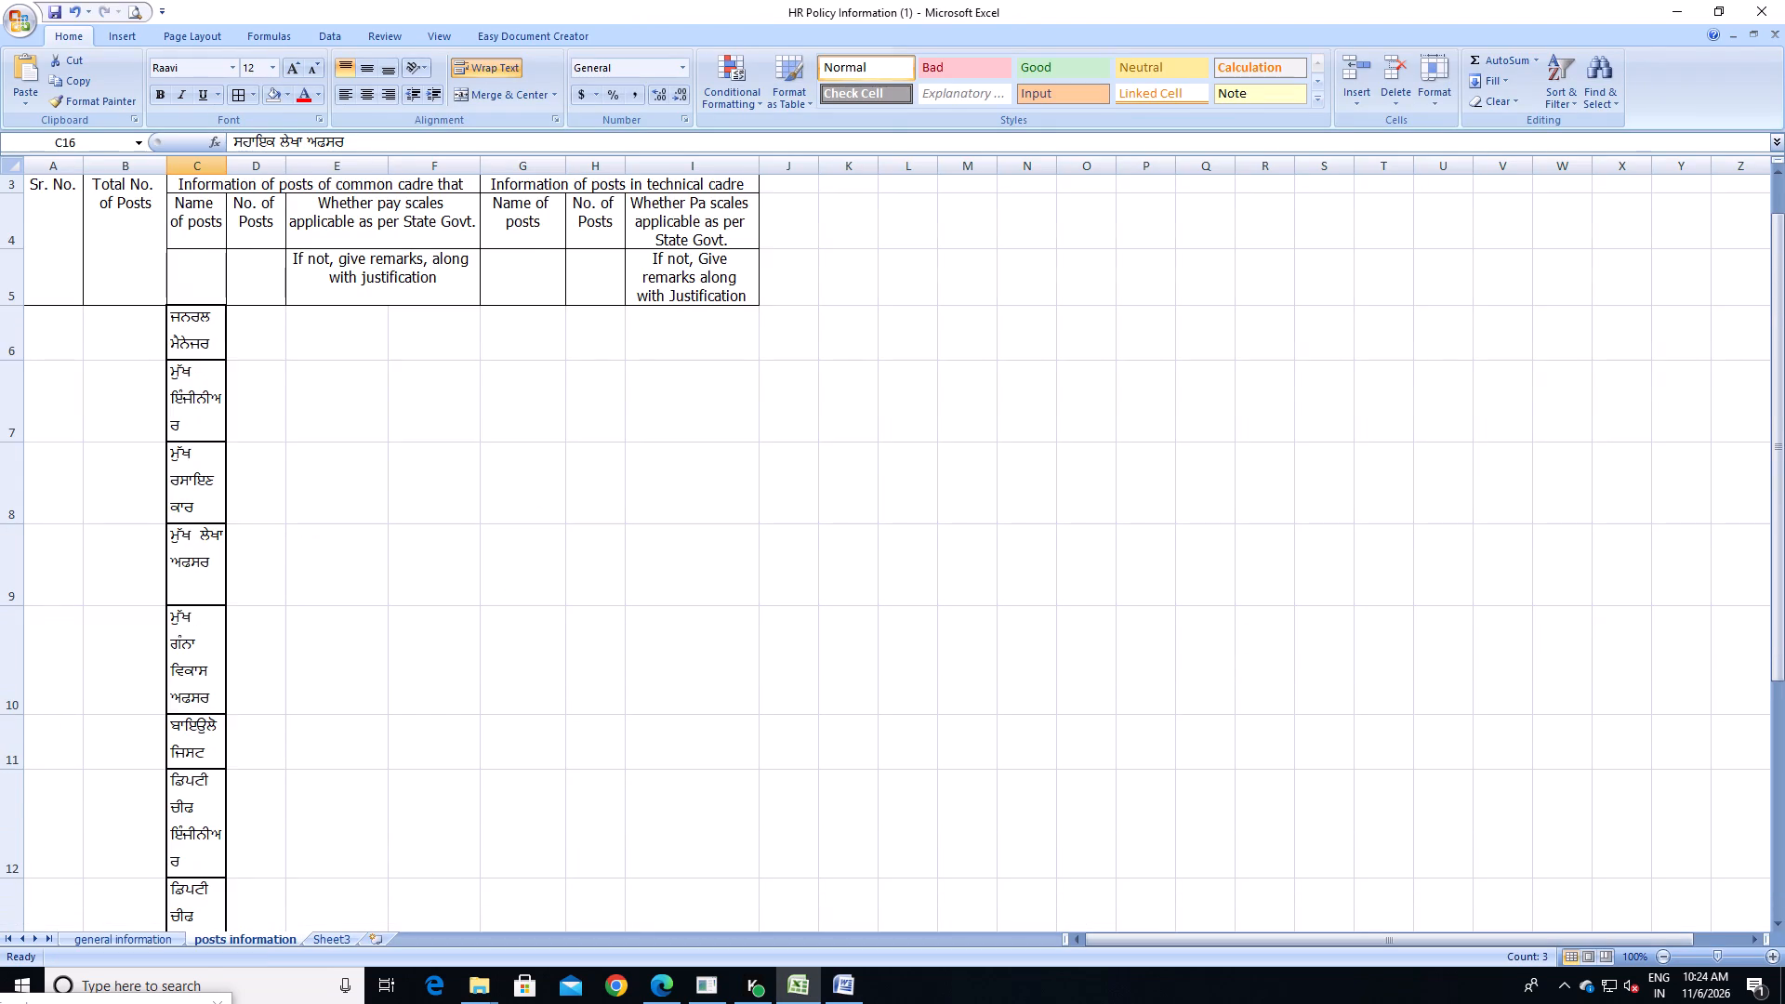
click(514, 366)
key(Return)
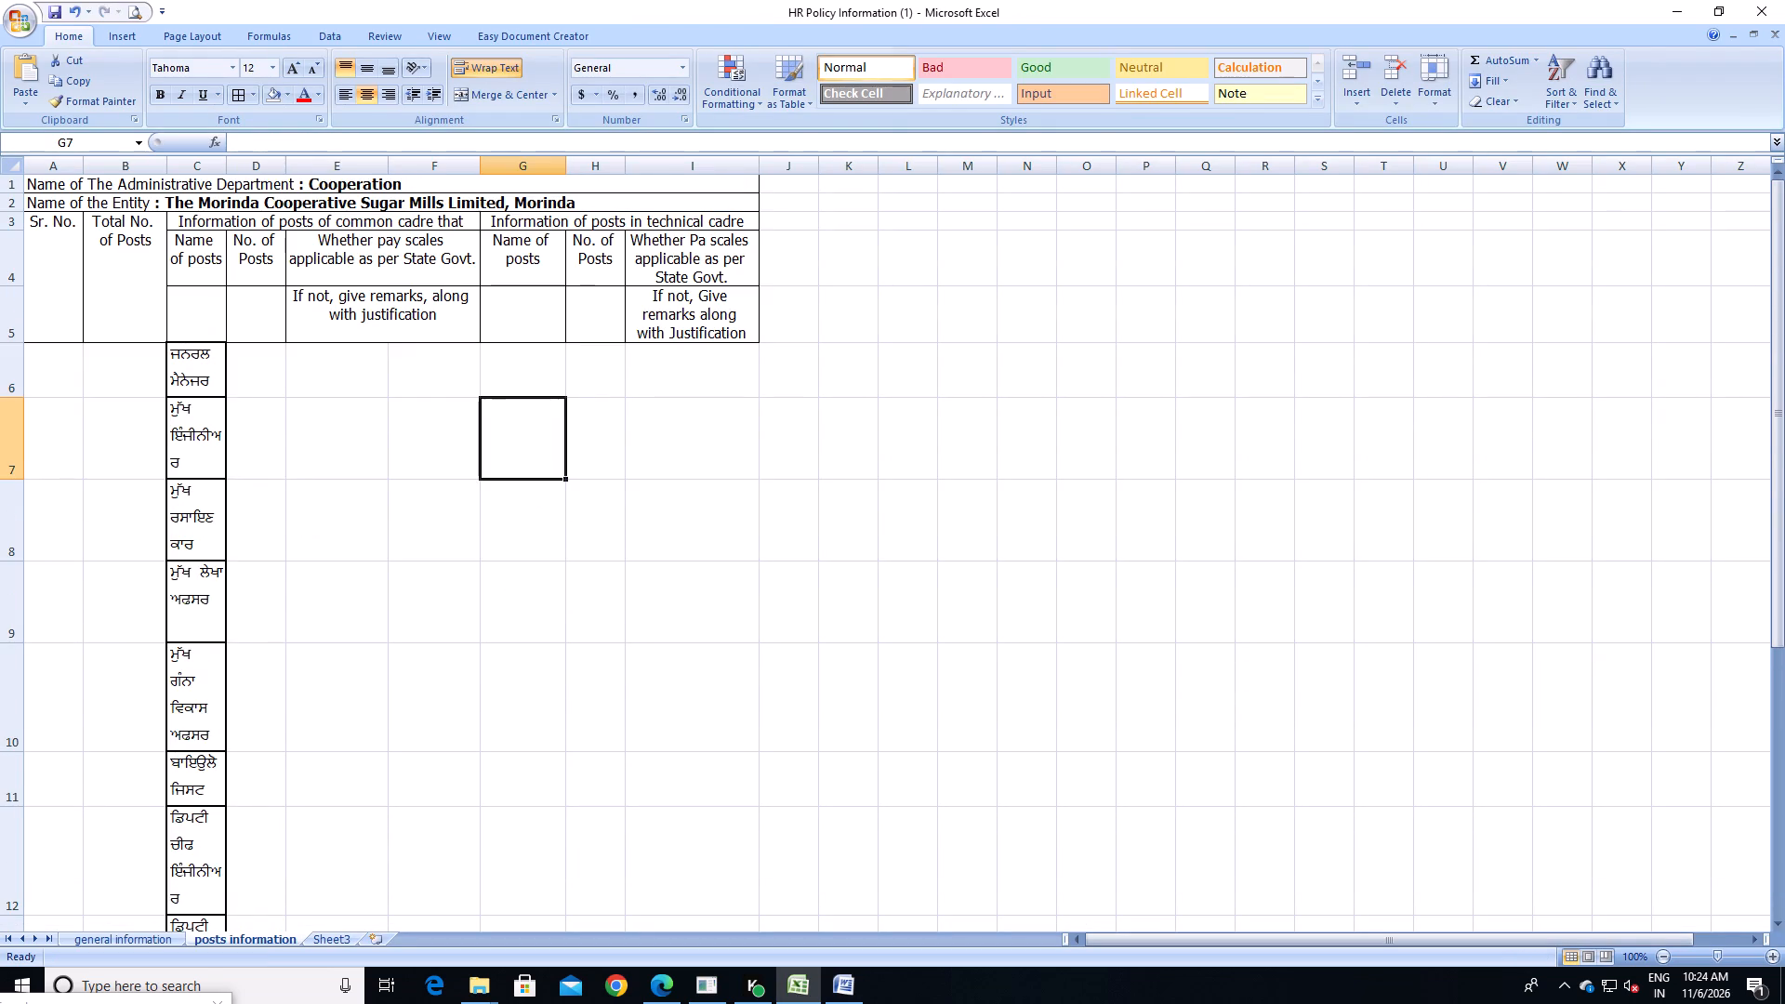
key(Up)
key(ctrl+v)
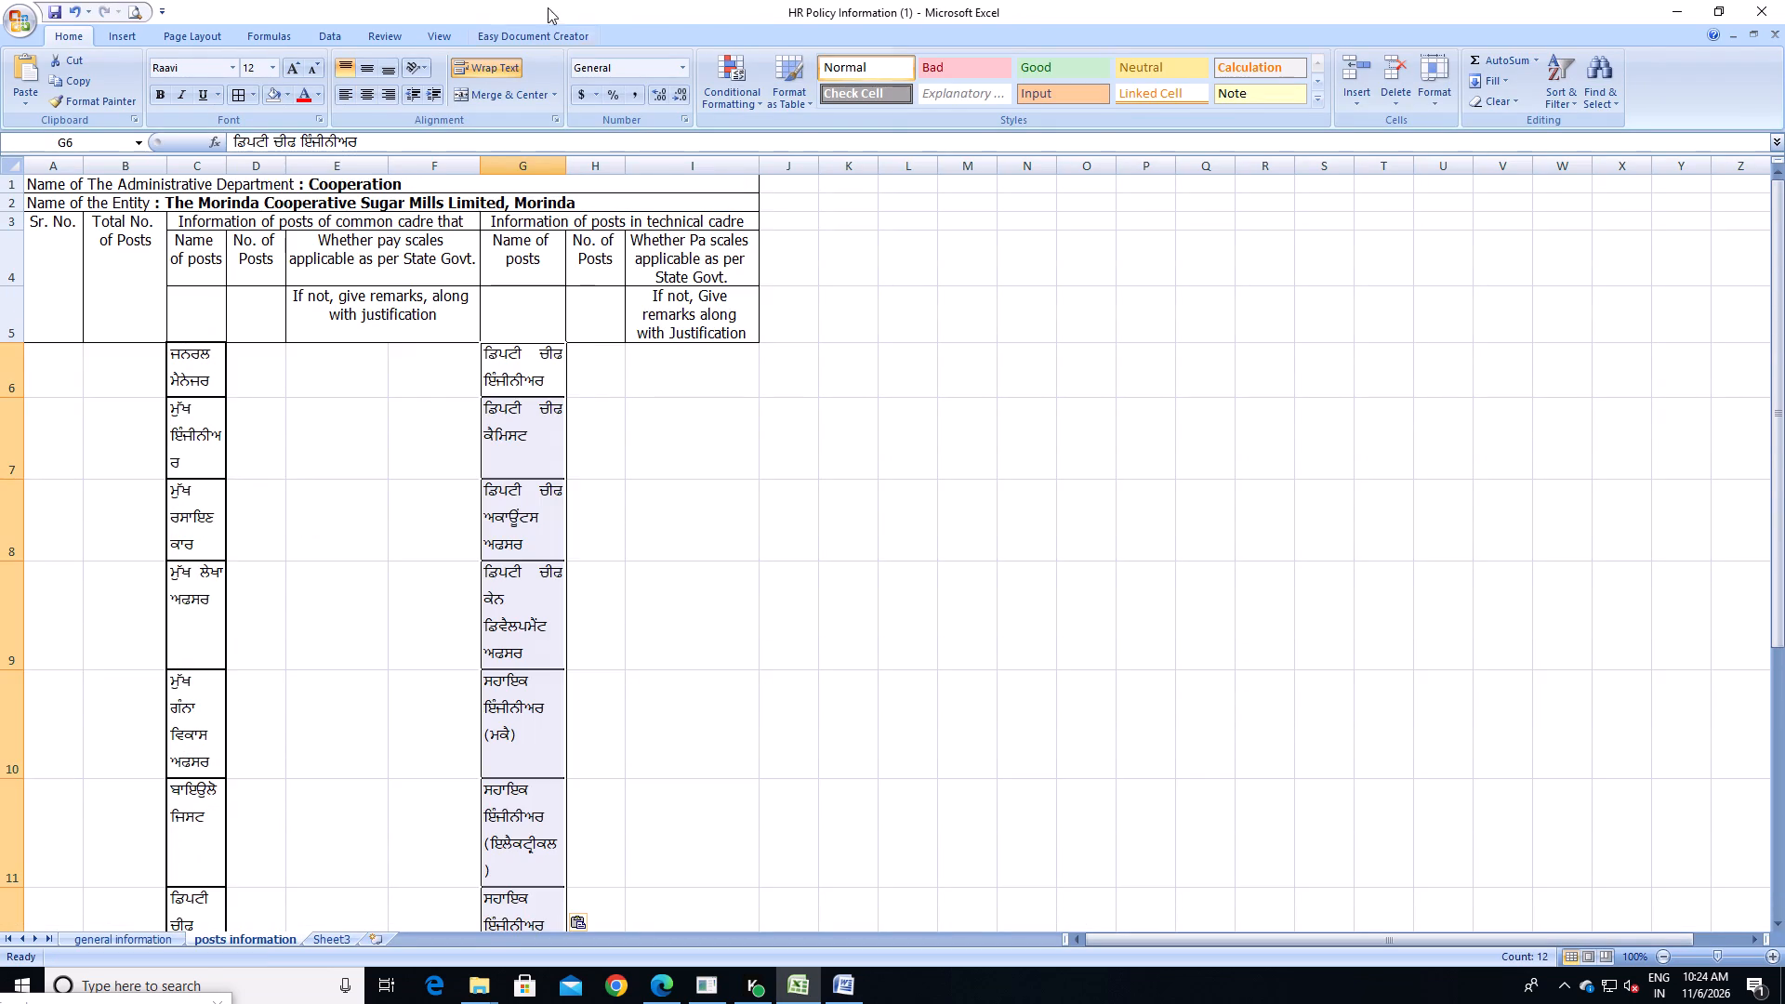
Clear the Deputy Chief Engineer and Deputy Chief Chemist names from C12:C13 in the common cadre column.
scroll(396, 628, down, 2)
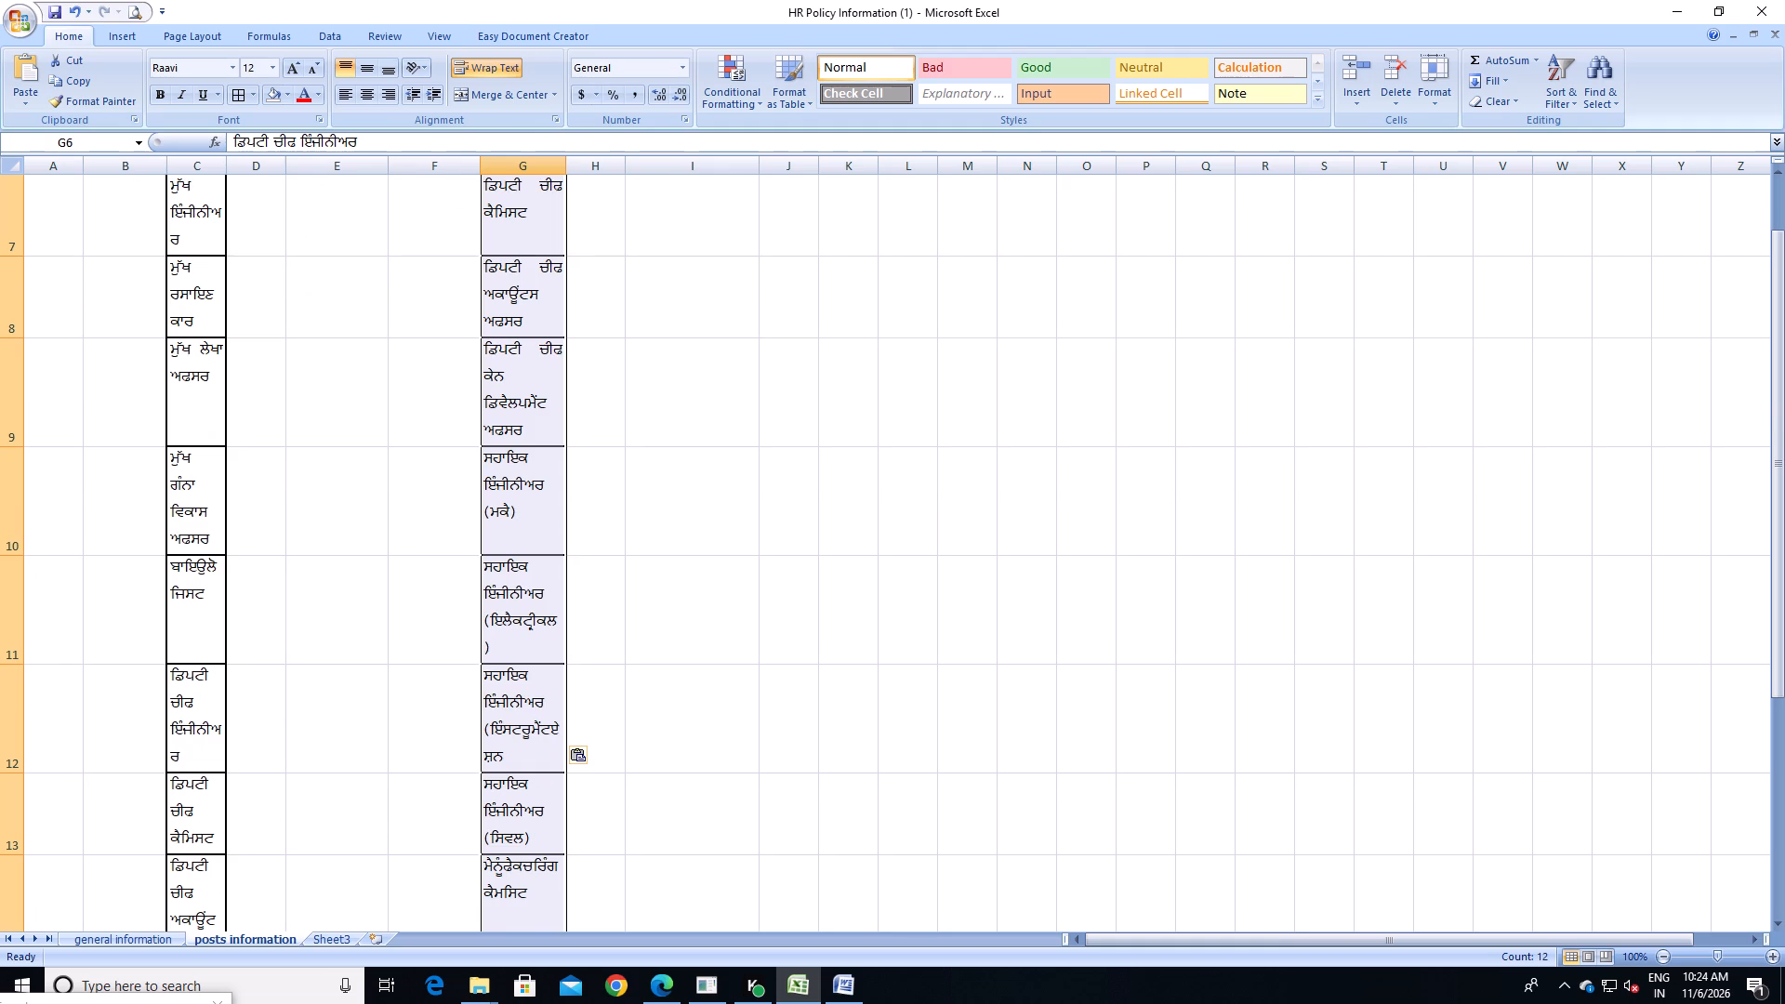
drag(192, 712, 197, 812)
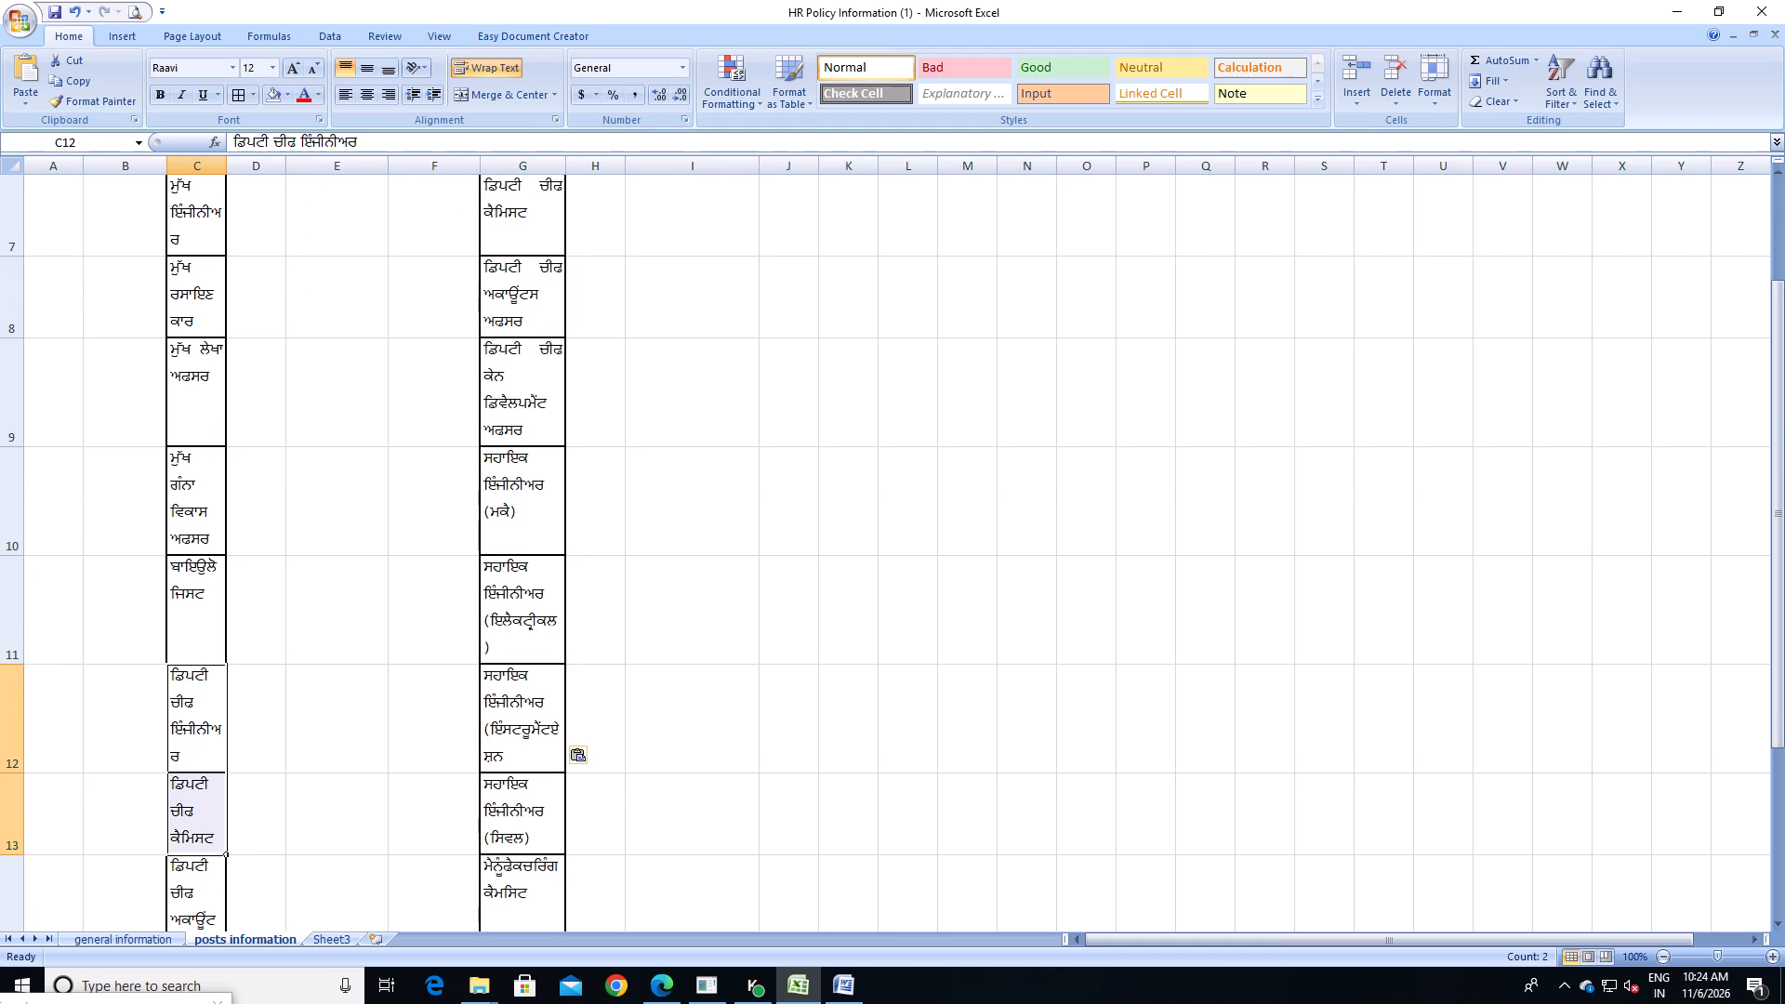
key(Delete)
Move the five common cadre post names in C14:C18 up to start at C12, closing the gap.
scroll(326, 746, down, 2)
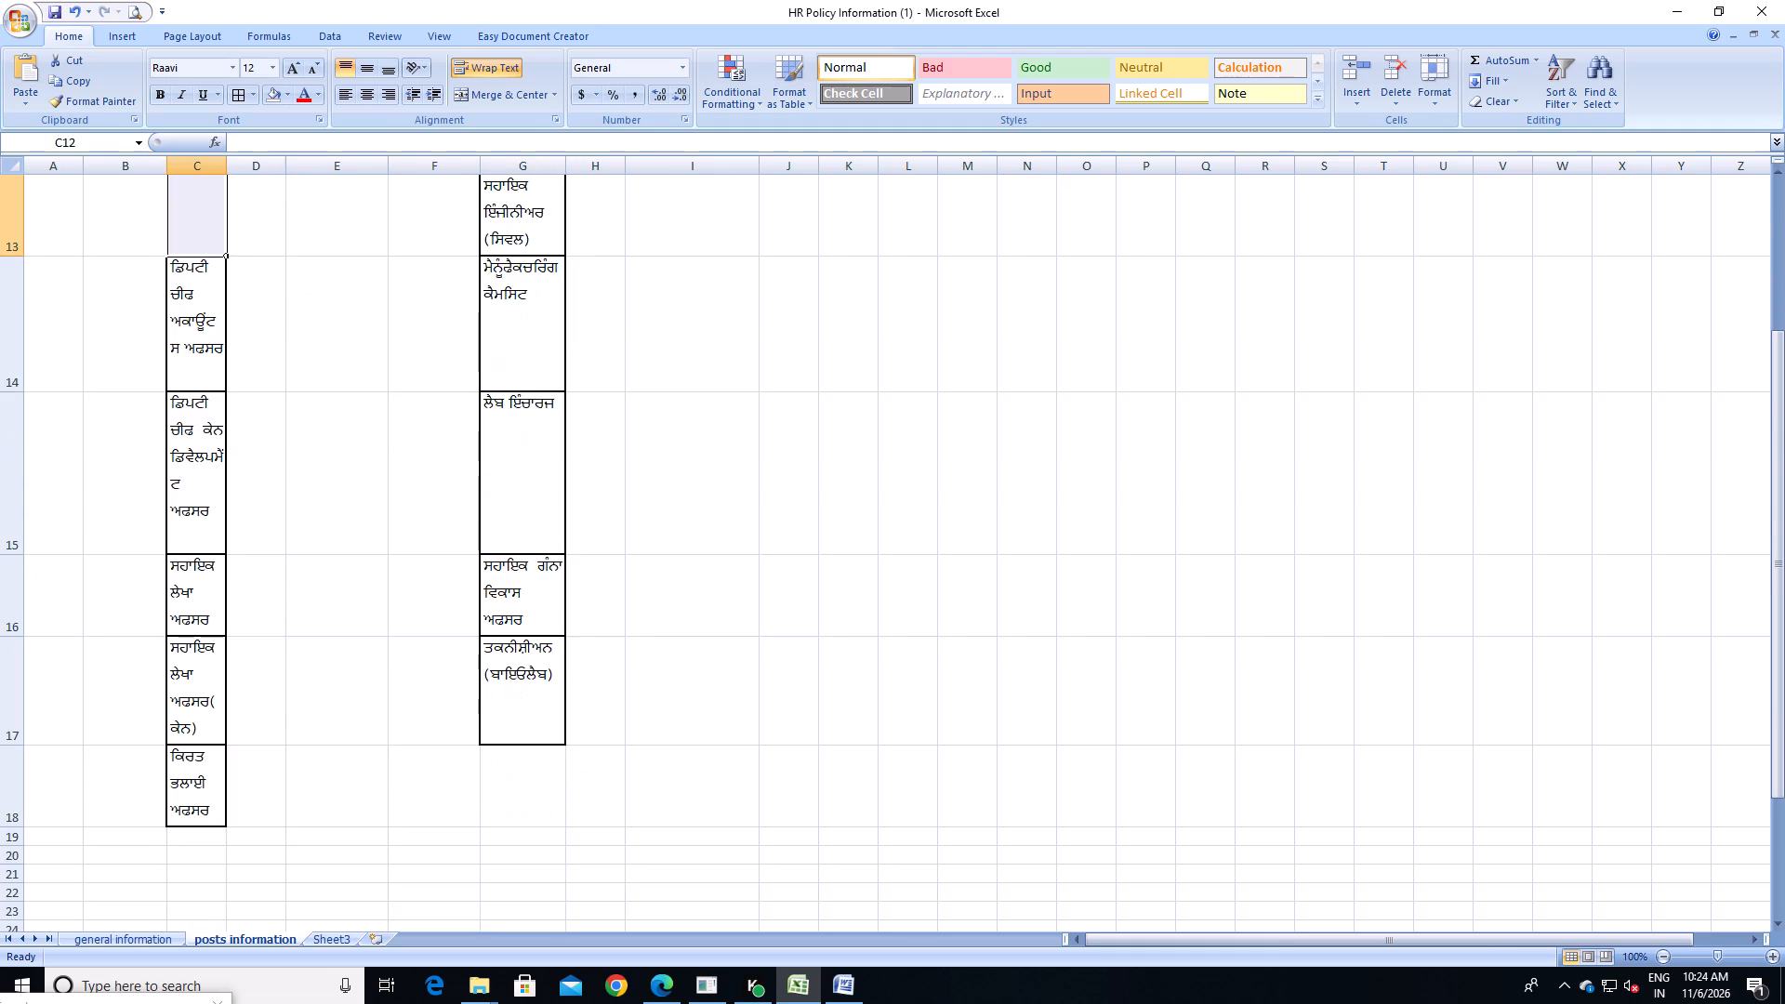
drag(205, 316, 195, 779)
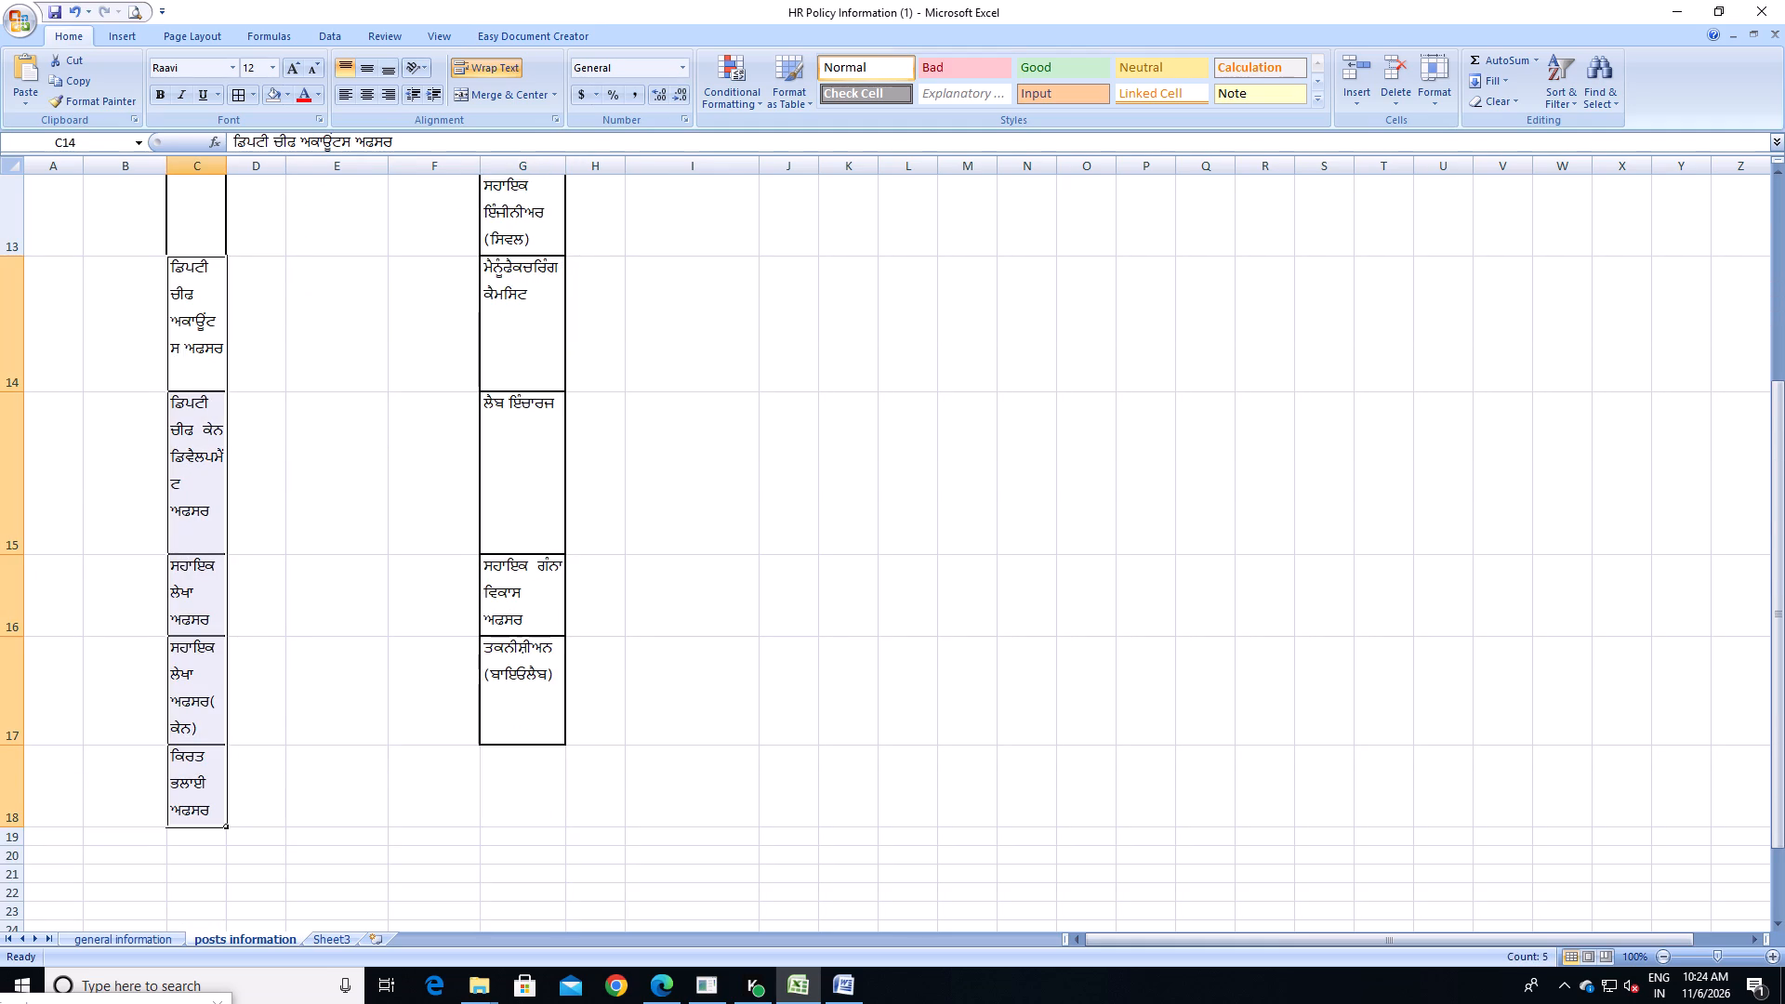
key(ctrl+x)
scroll(327, 688, up, 3)
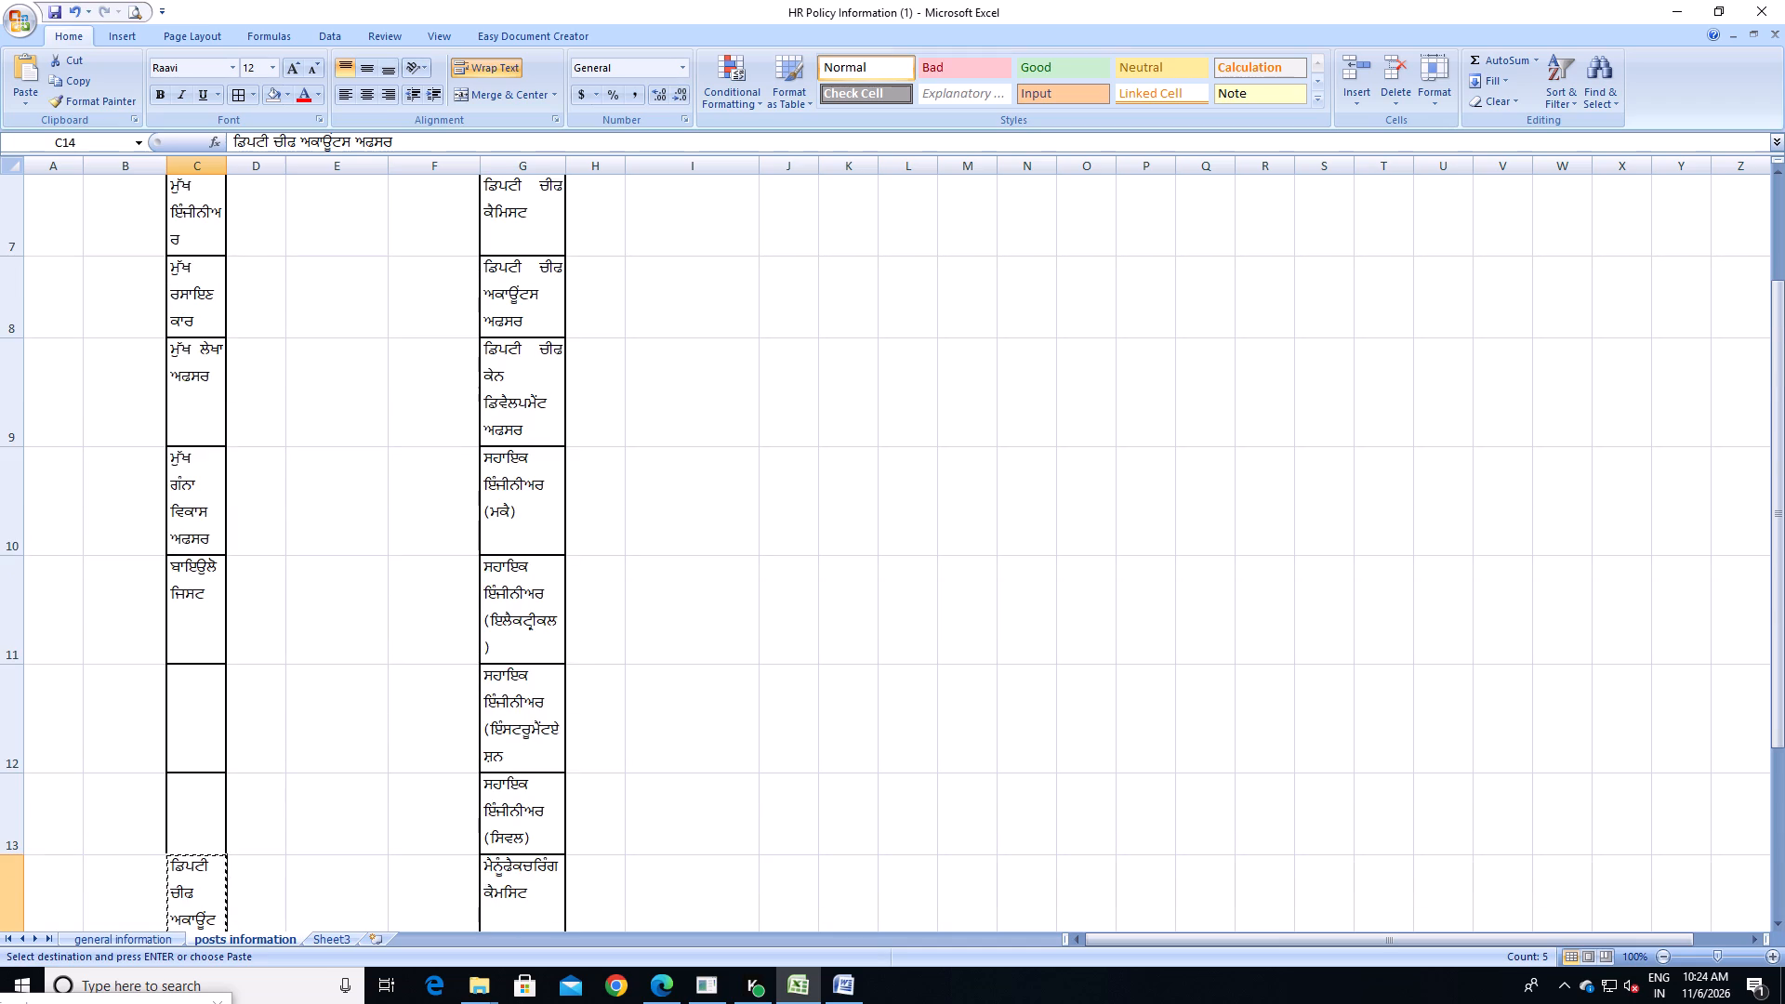
scroll(224, 663, down, 1)
click(209, 689)
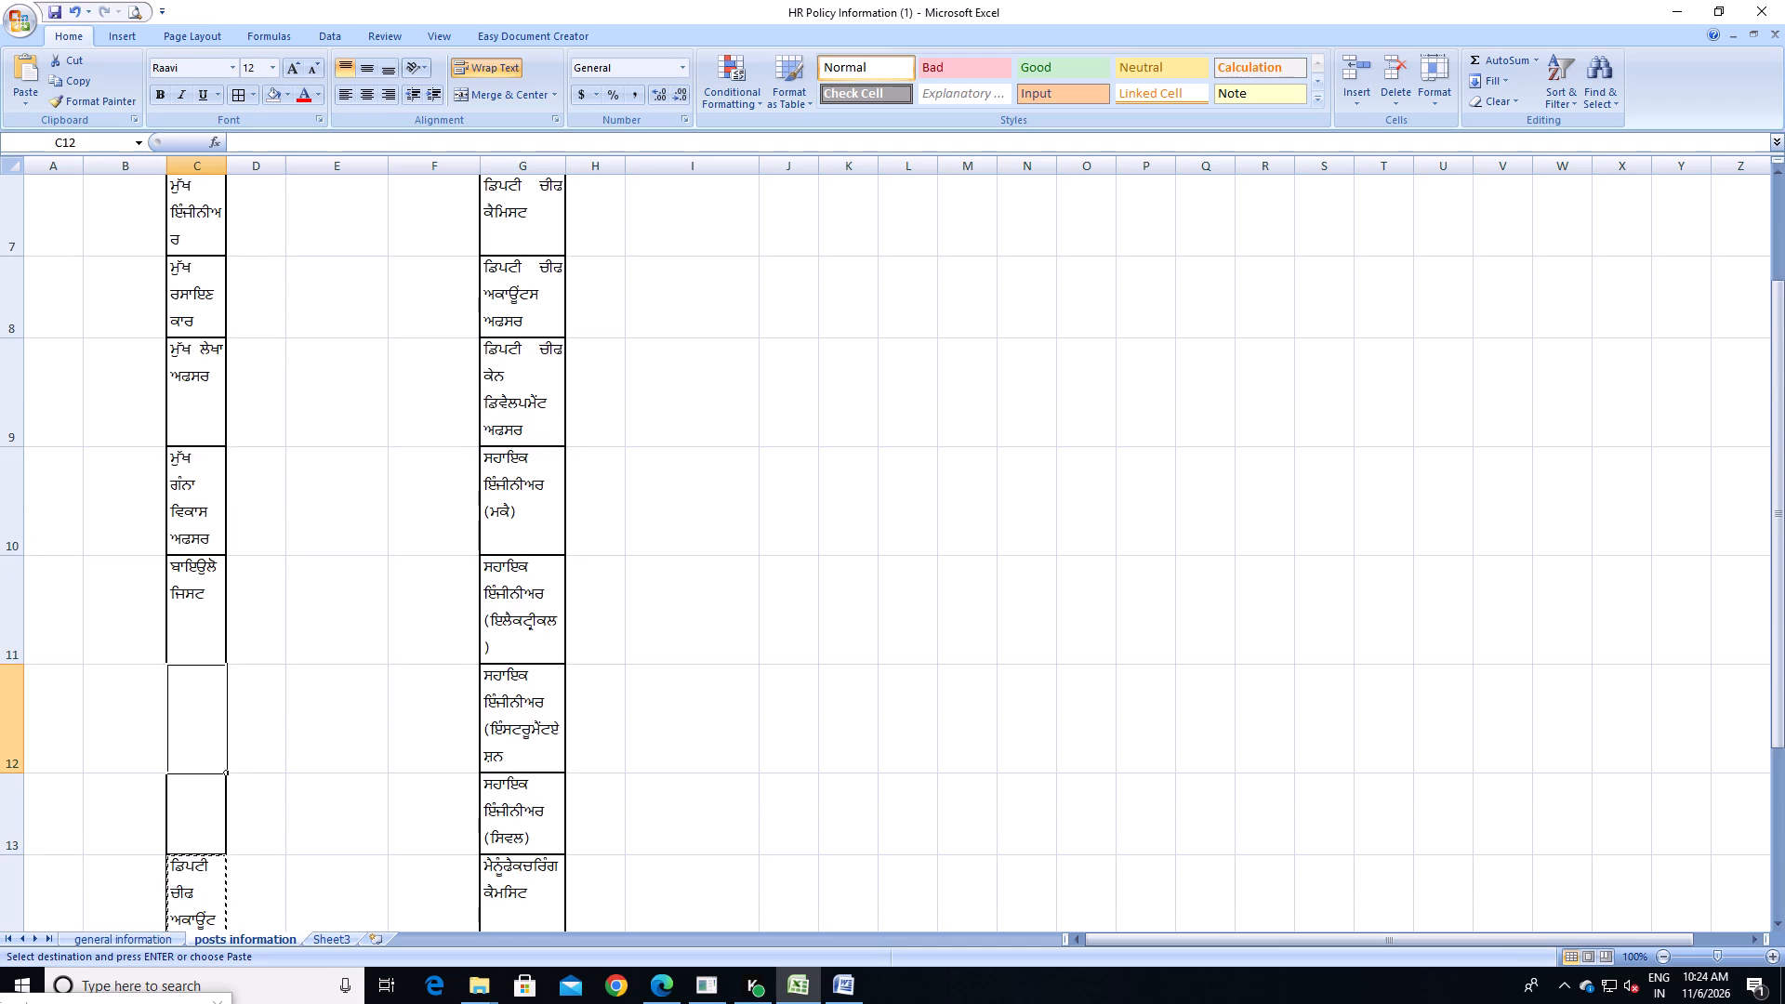
key(Return)
Enter 1 as the No. of Posts for each common cadre post in D6:D16.
scroll(241, 675, up, 3)
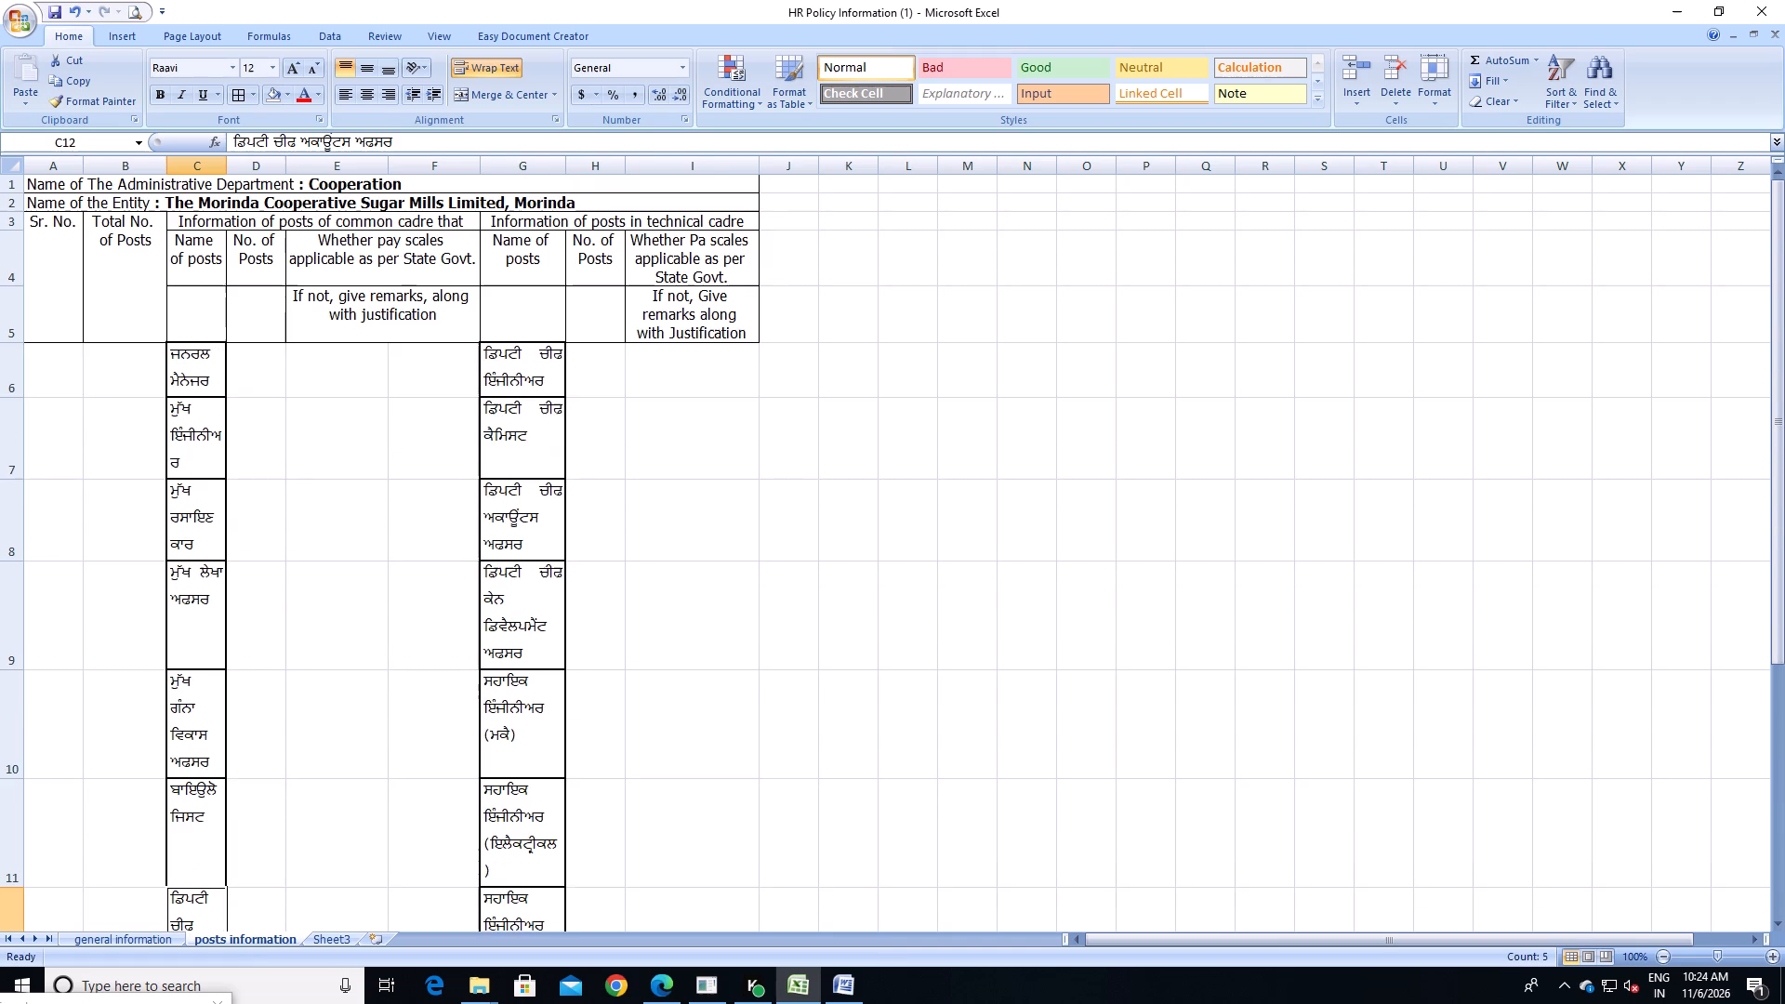
click(257, 364)
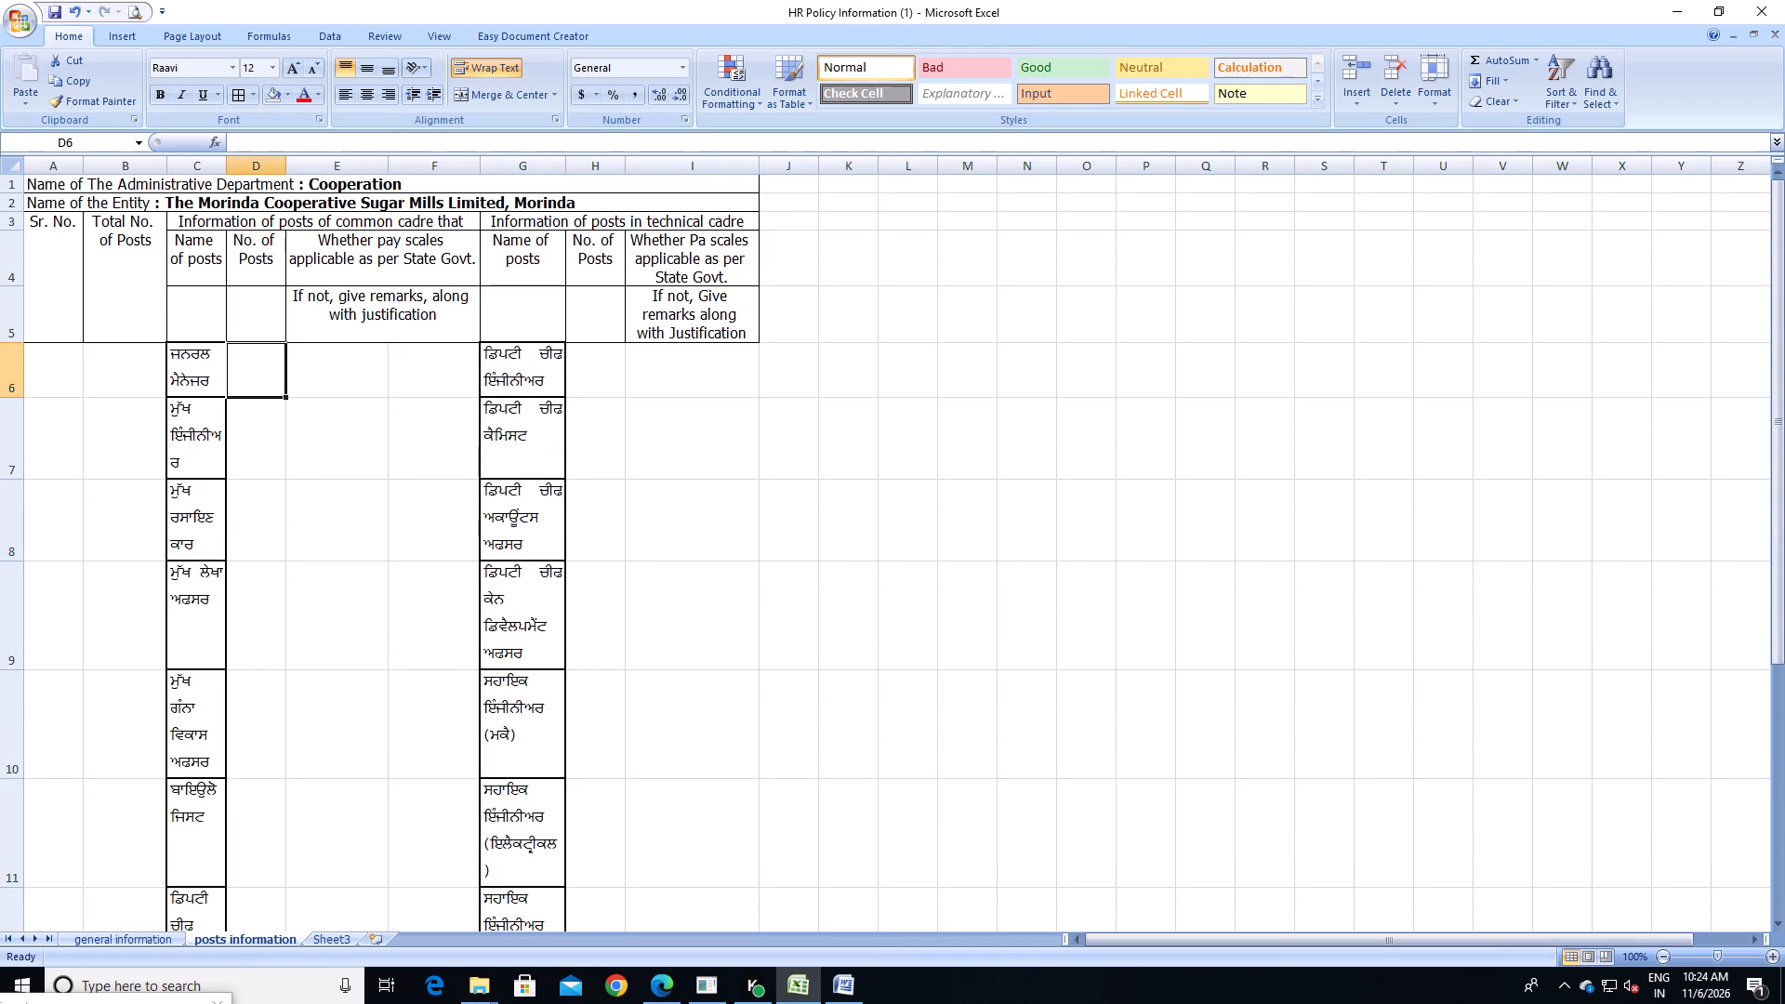
key(1)
key(Down)
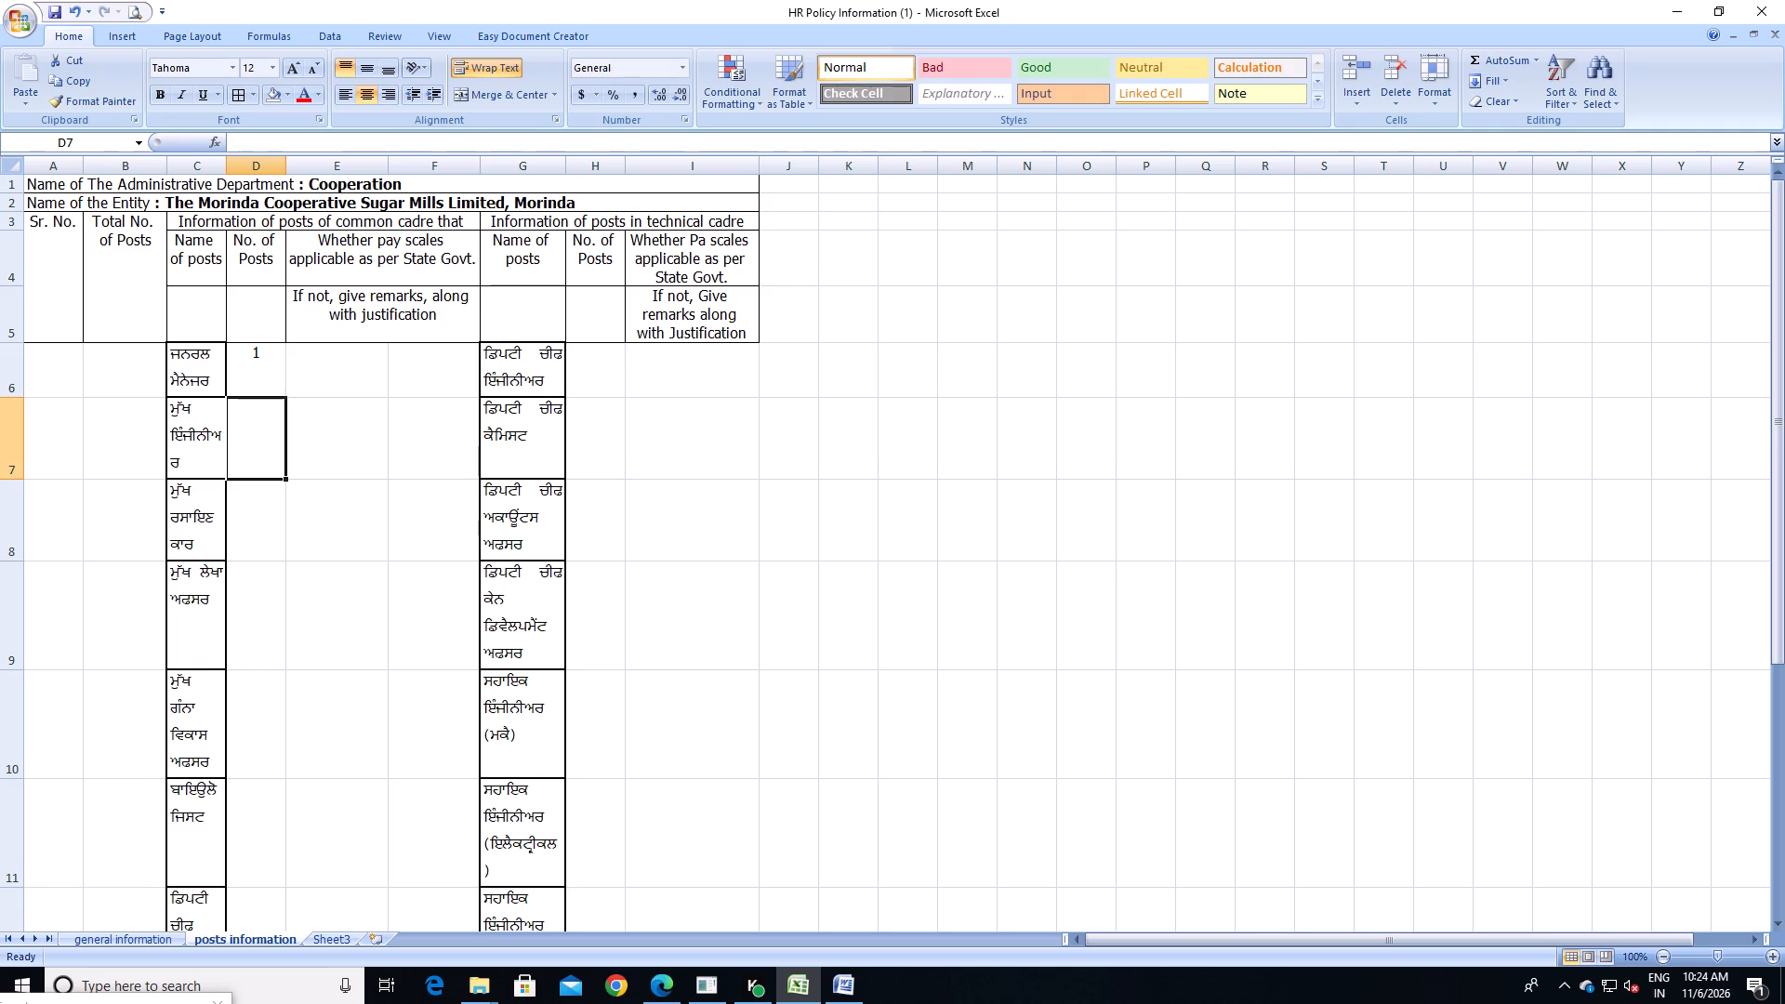
key(1)
key(Down)
key(1)
key(Down)
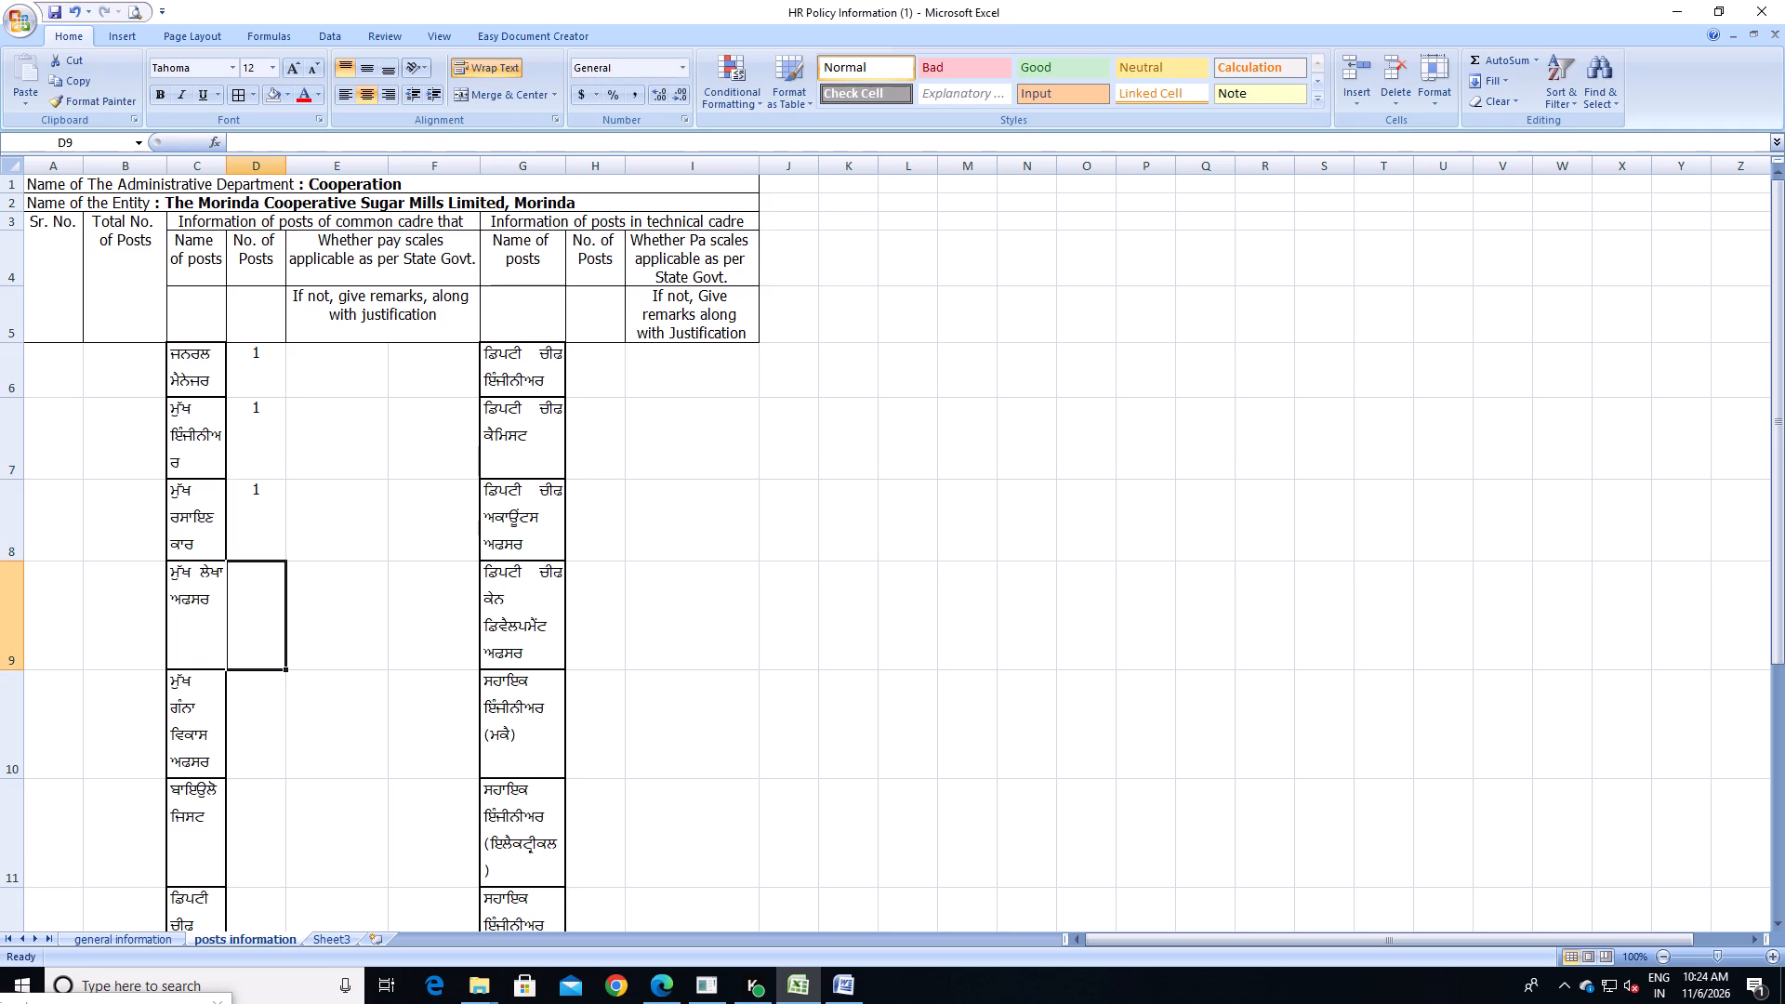
key(1)
key(Down)
key(1)
key(Down)
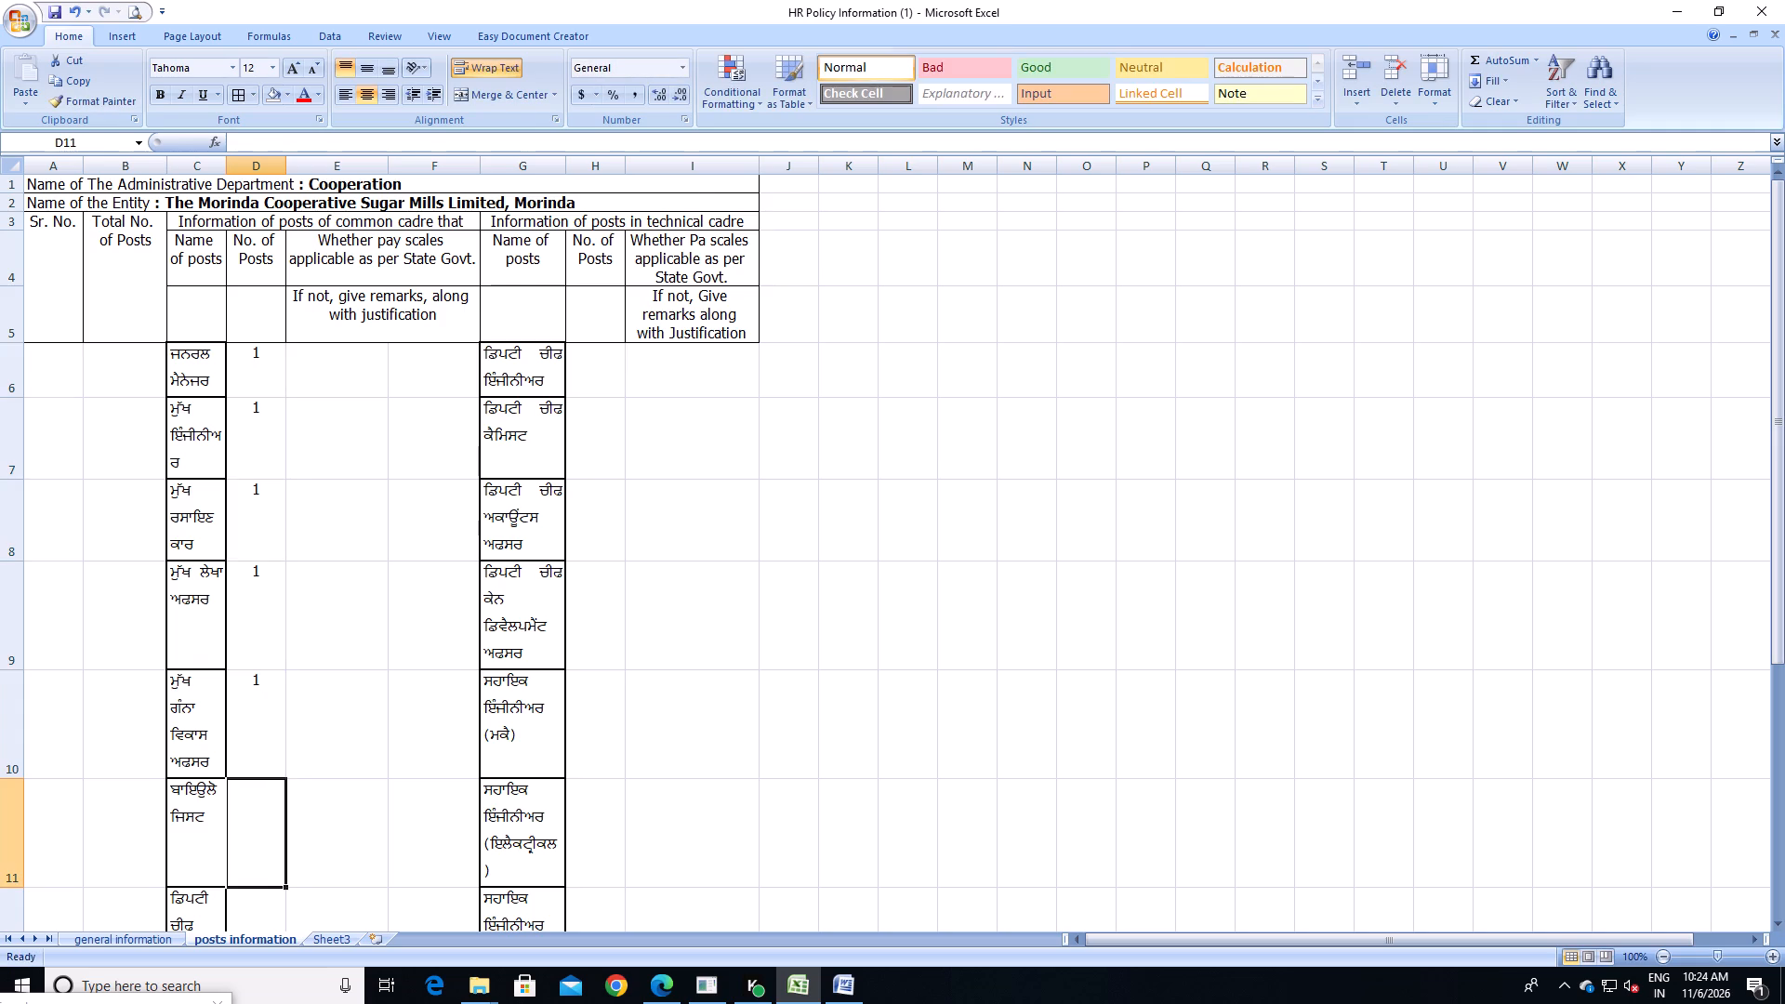
key(1)
key(Down)
key(1)
key(Down)
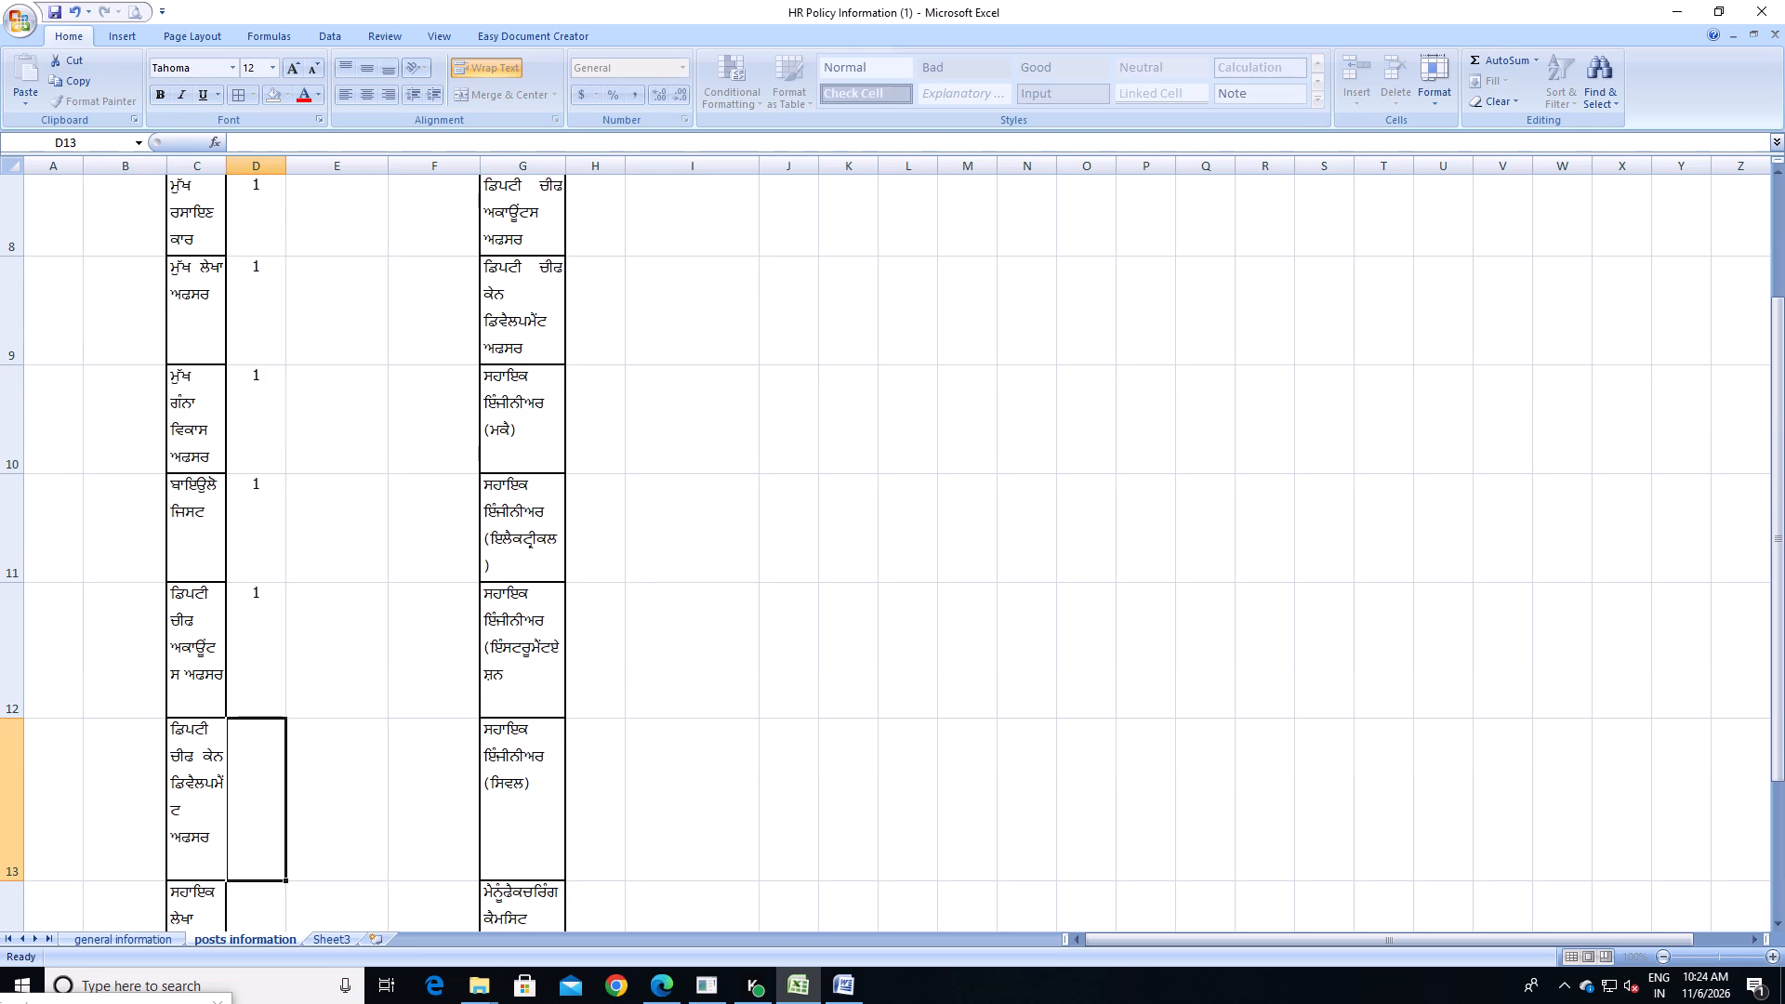
key(1)
key(Down)
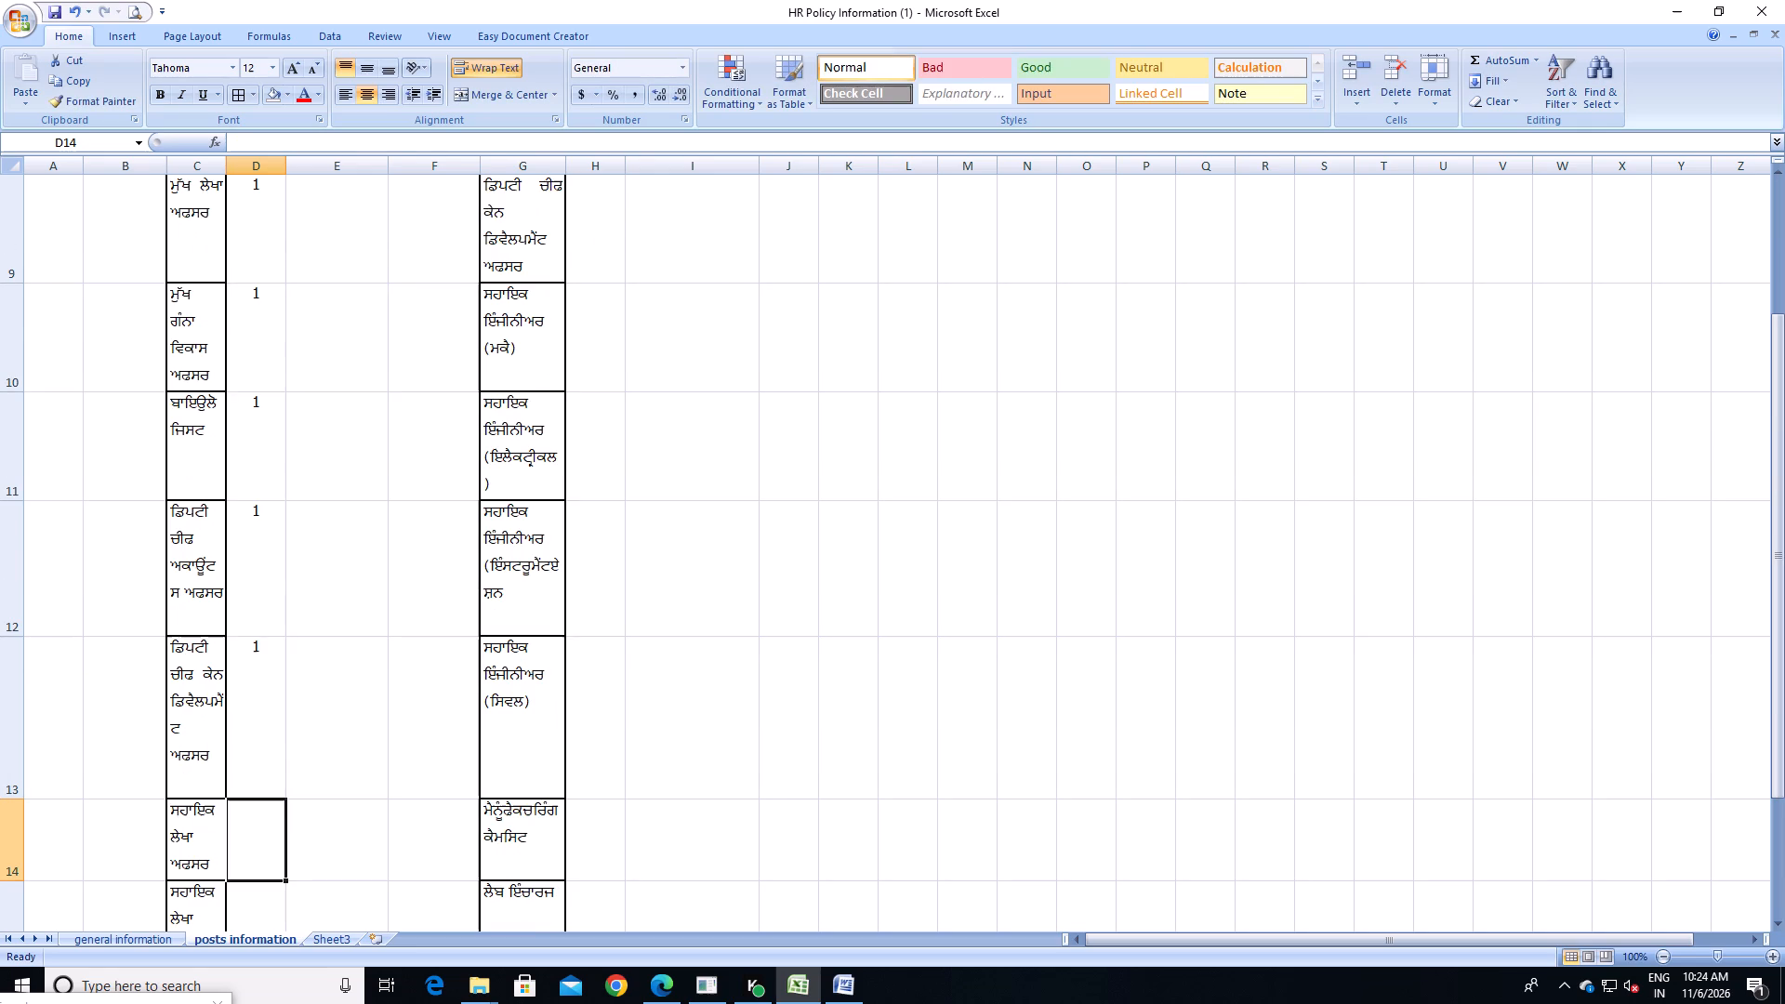
key(1)
key(Down)
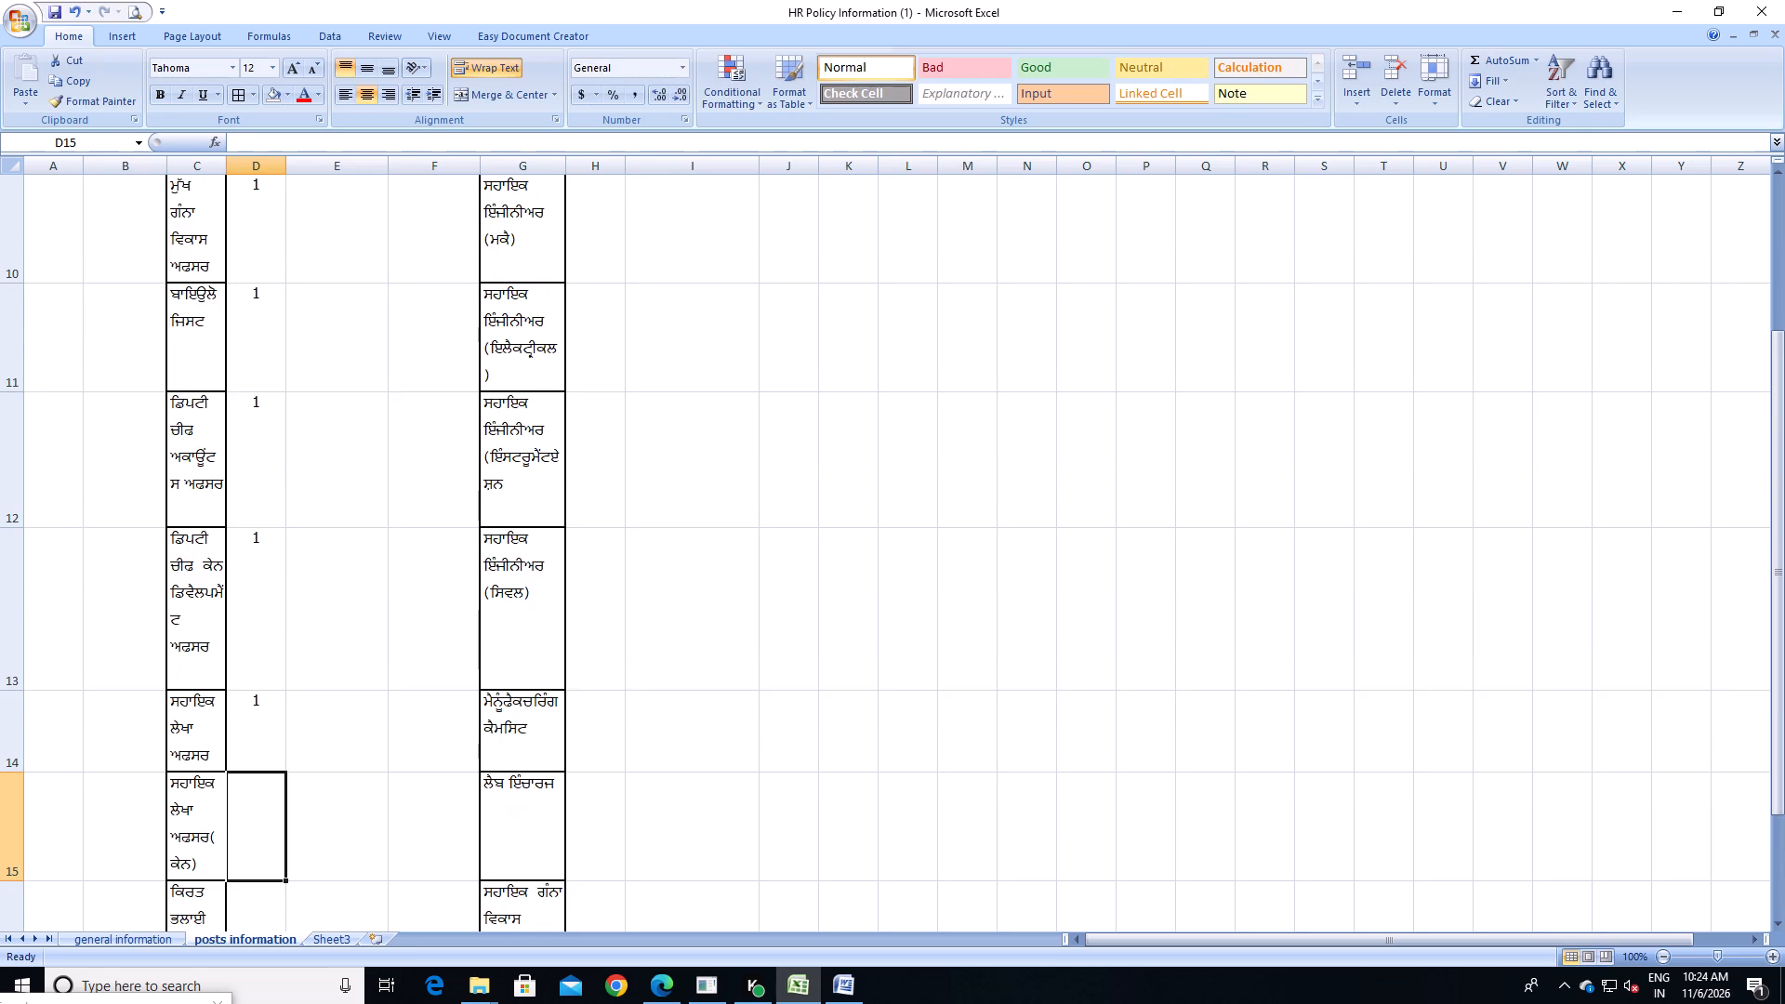
key(1)
key(Down)
key(1)
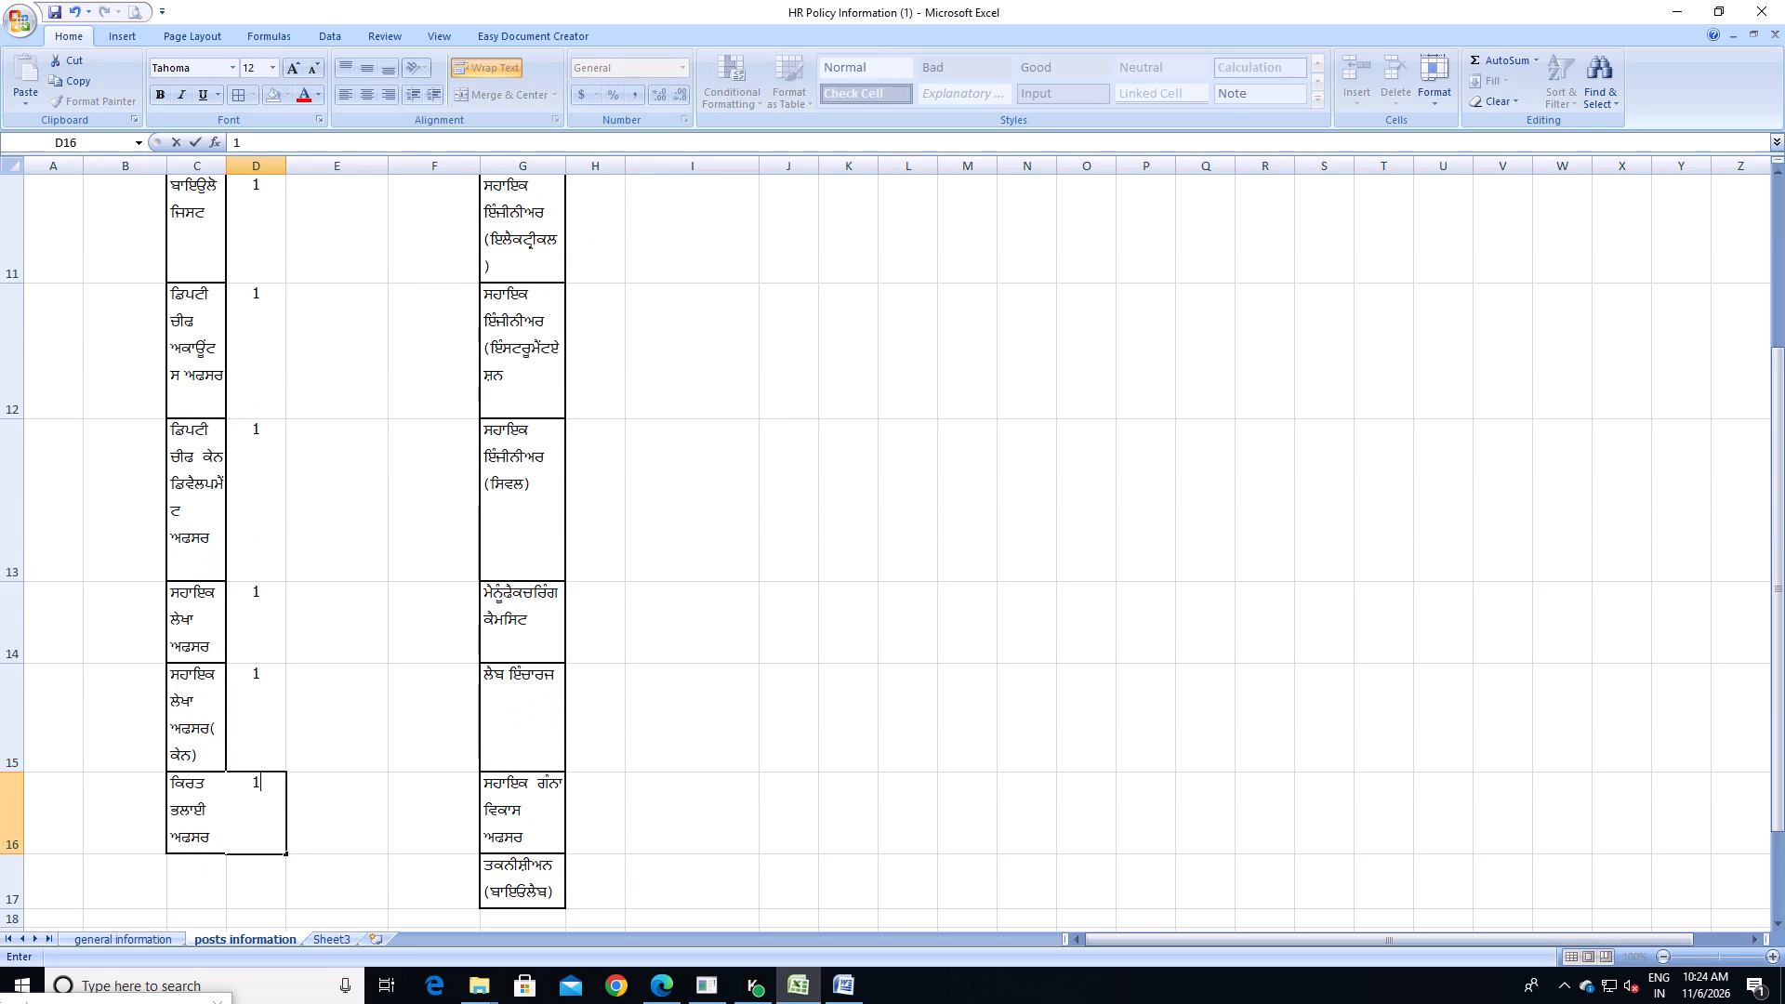
click(834, 500)
Enter 1 as the No. of Posts for the technical cadre Deputy Chief Engineer and Deputy Chief Chemist in H6:H7.
scroll(836, 499, up, 5)
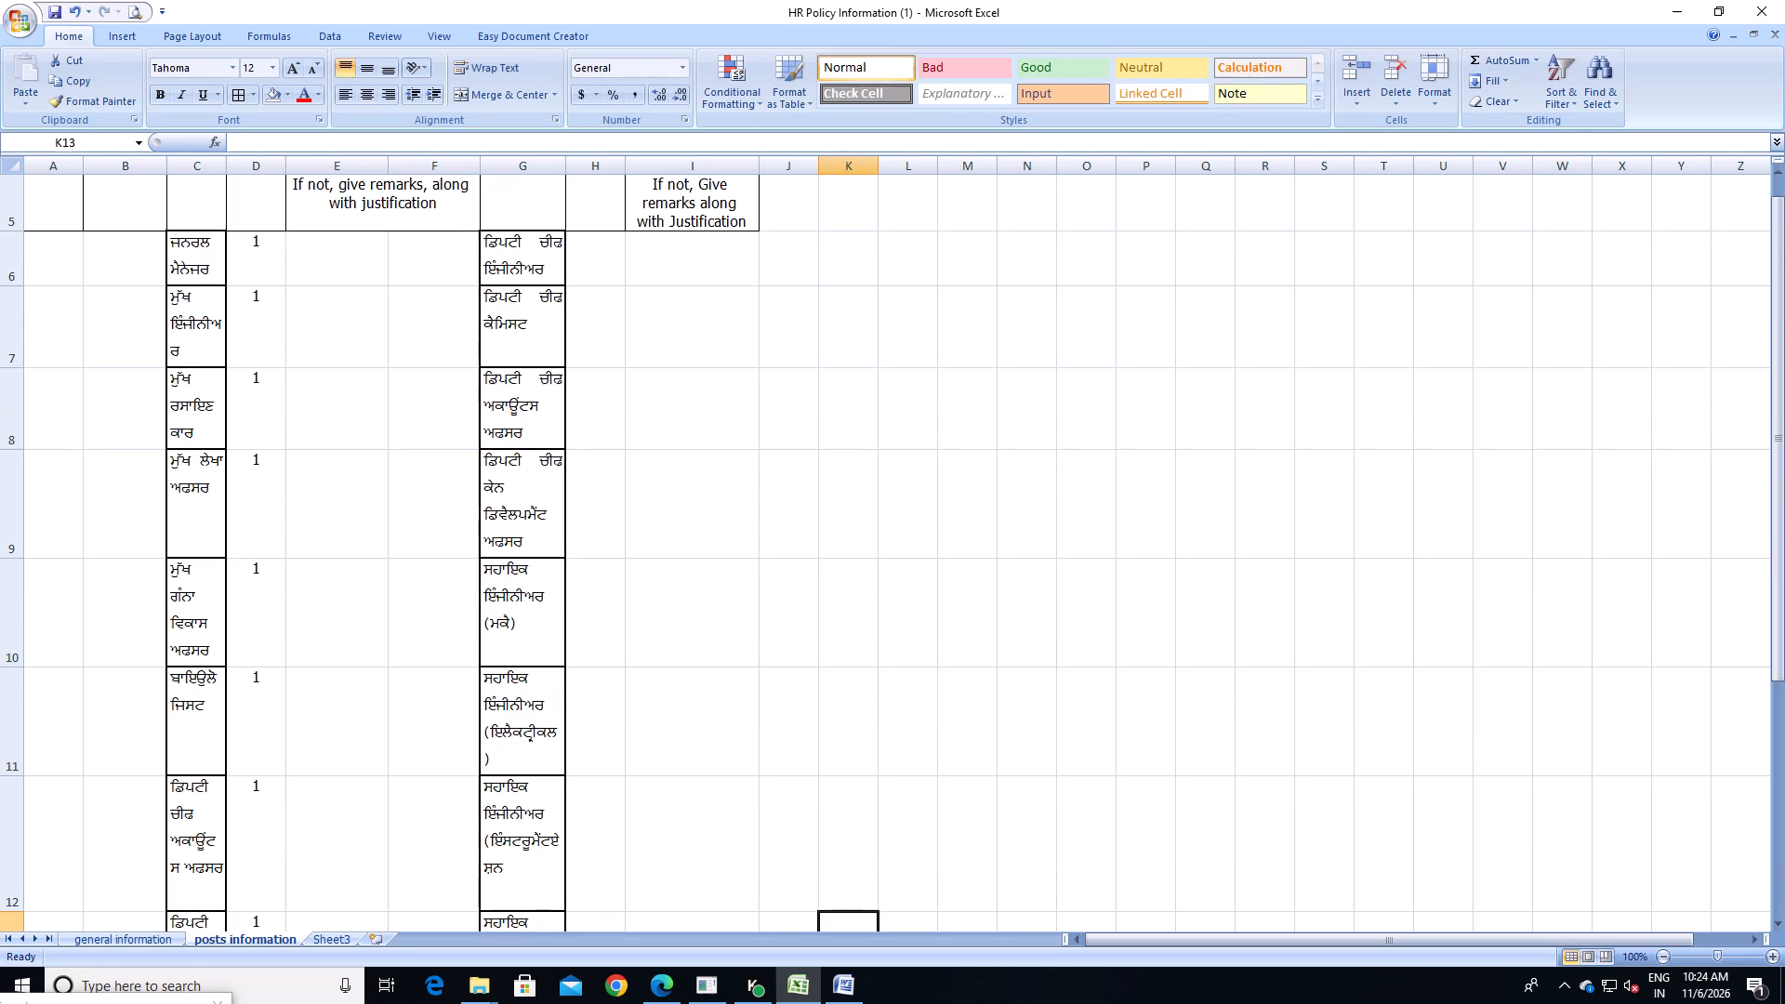
click(603, 360)
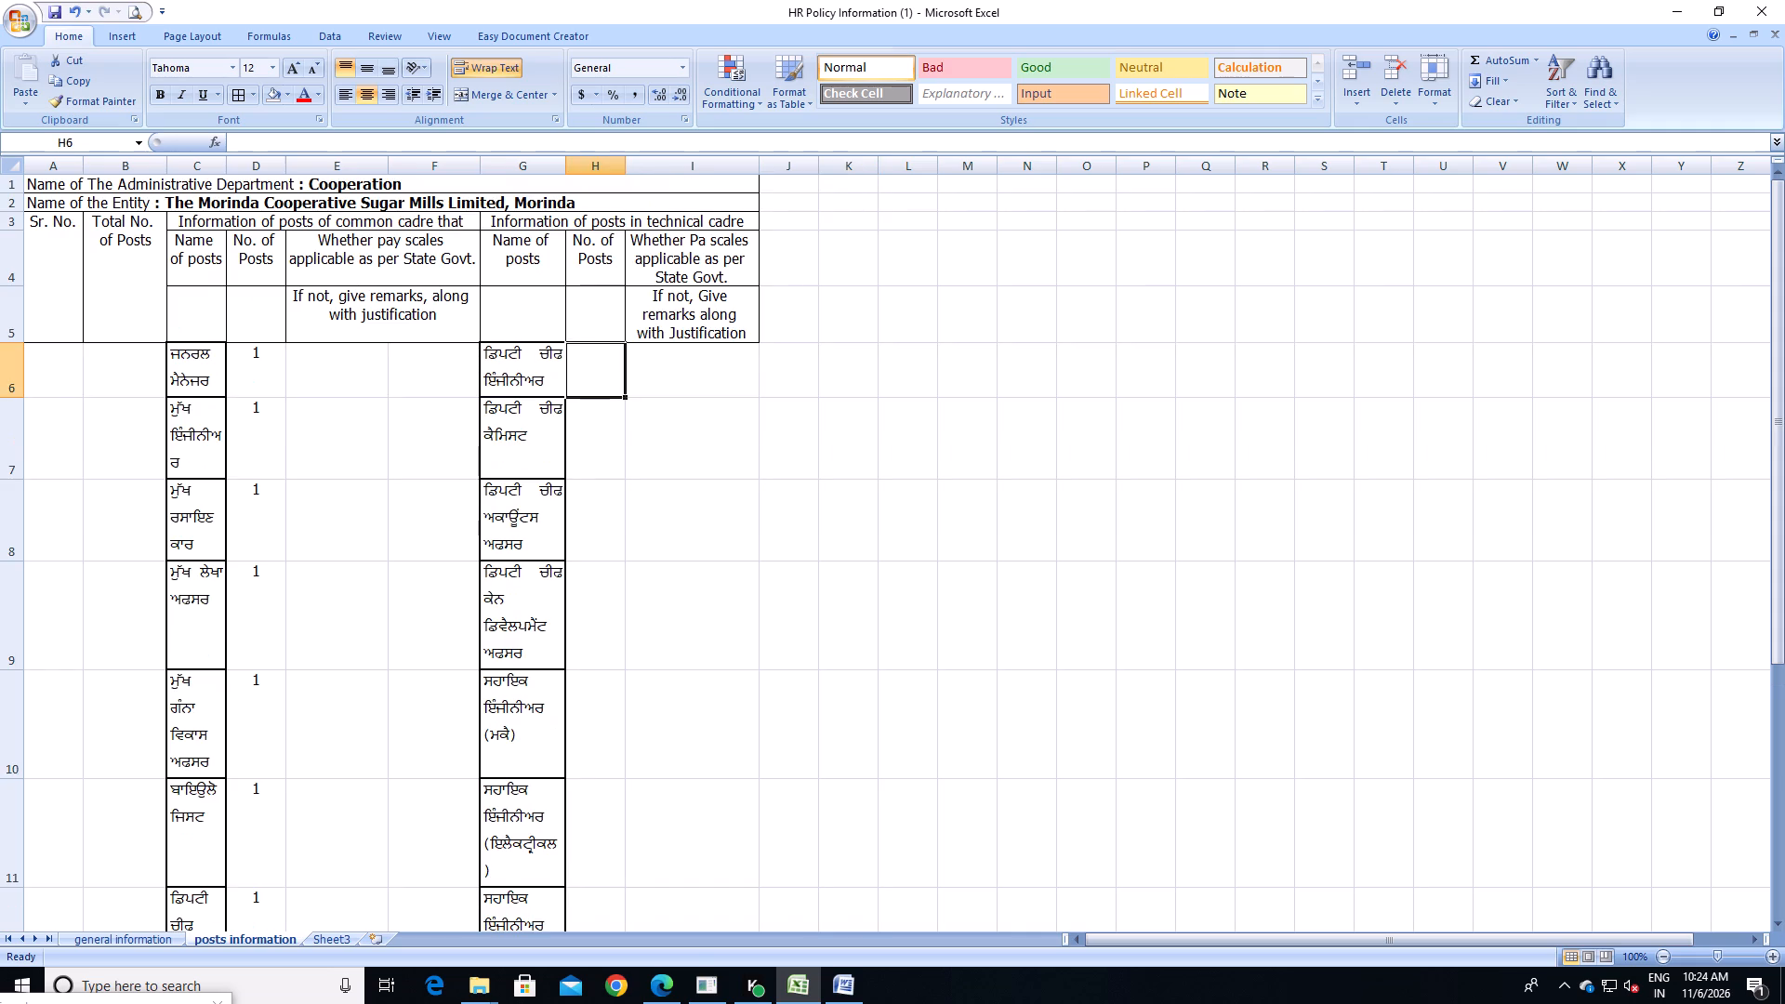
key(1)
key(Down)
key(1)
key(Down)
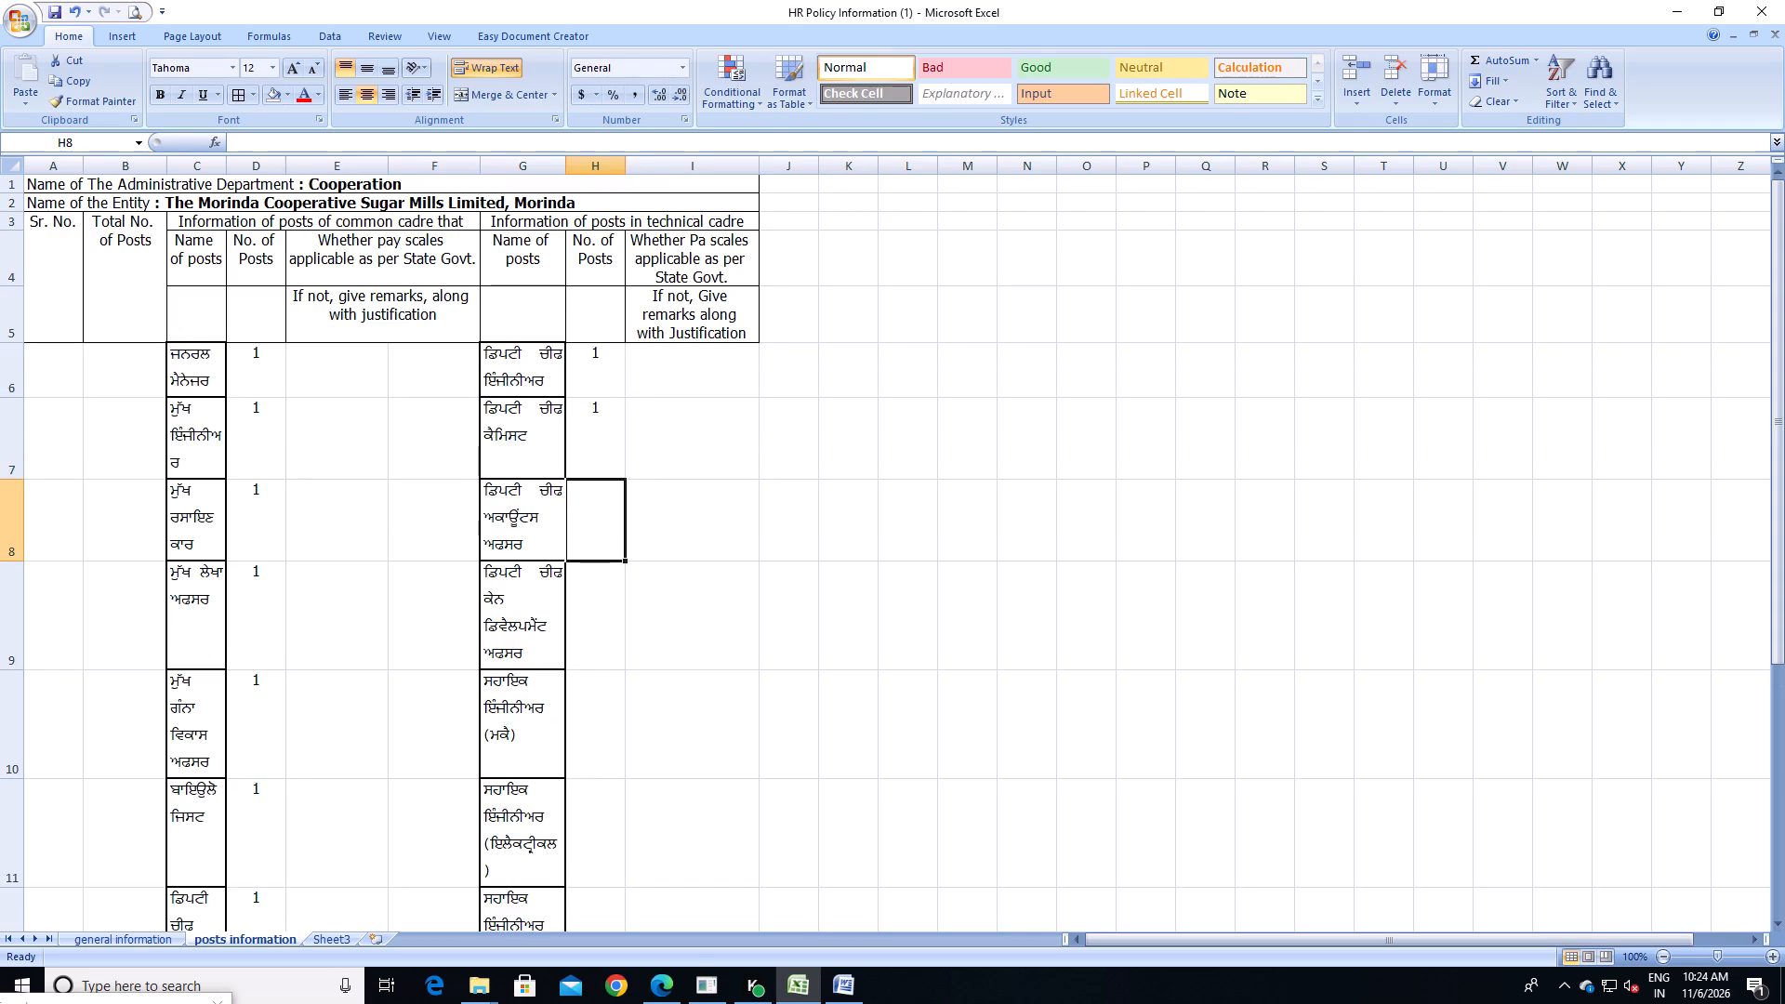
Clear the Deputy Chief Accounts Officer name from G8 in the technical cadre column.
click(541, 505)
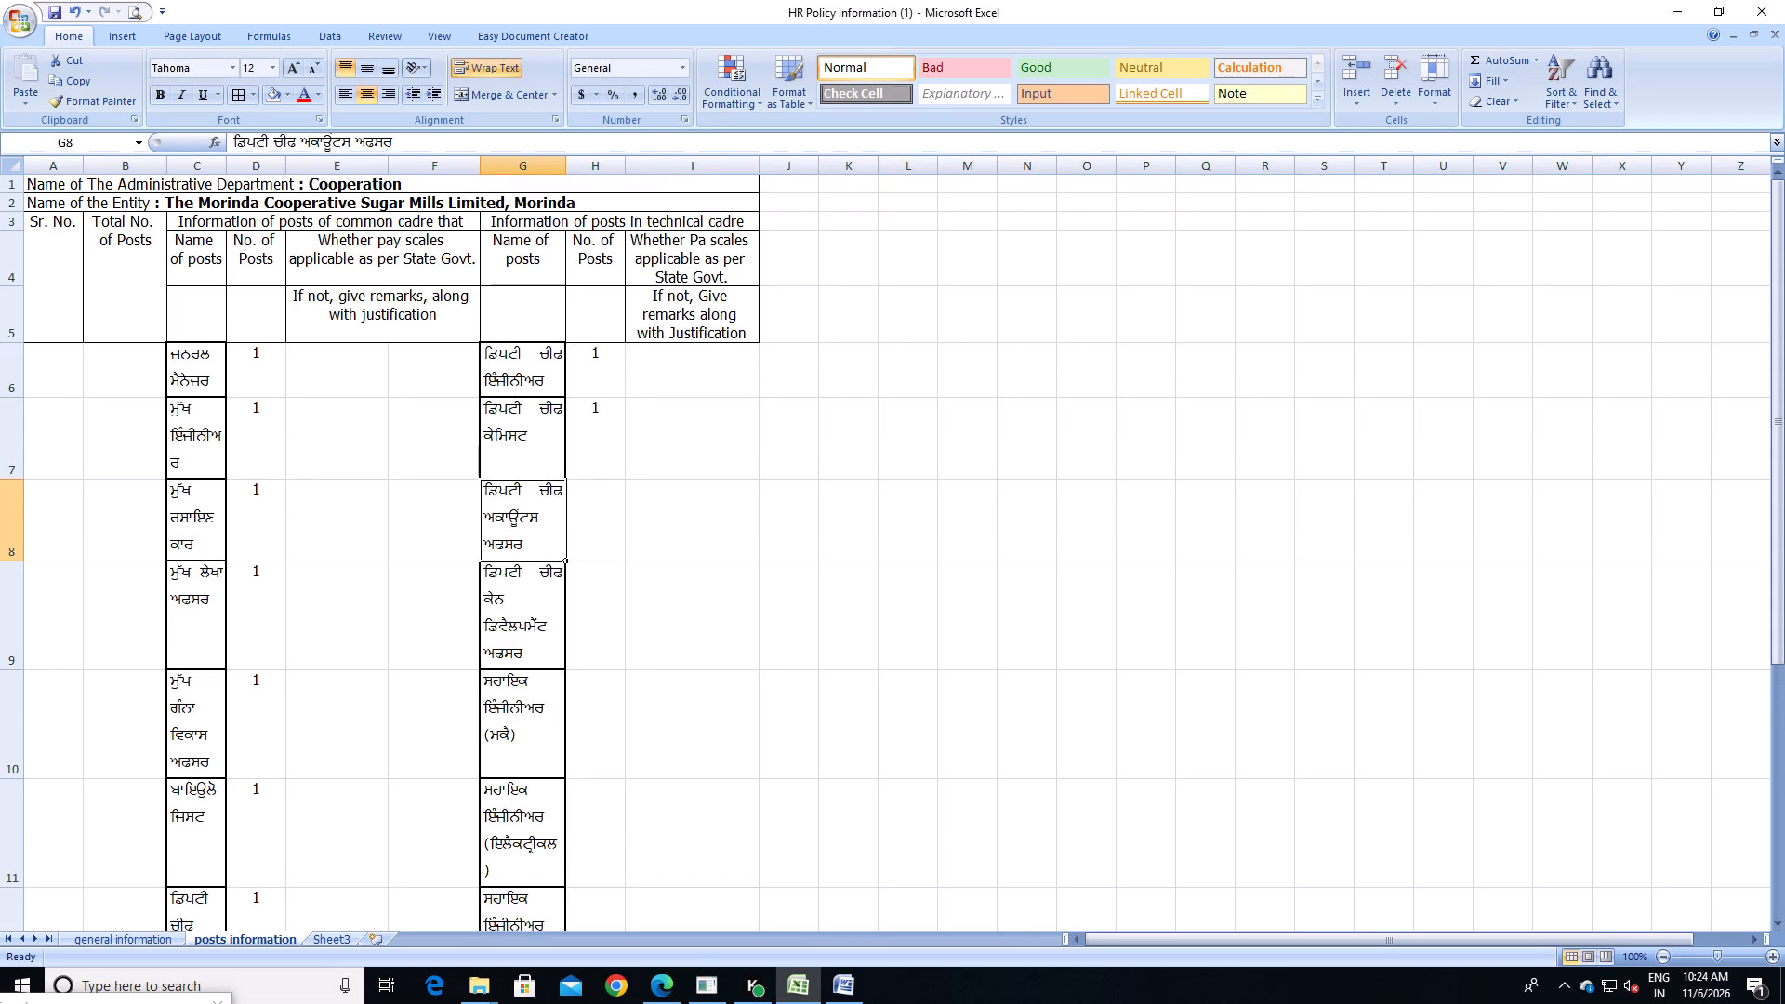
scroll(748, 522, down, 3)
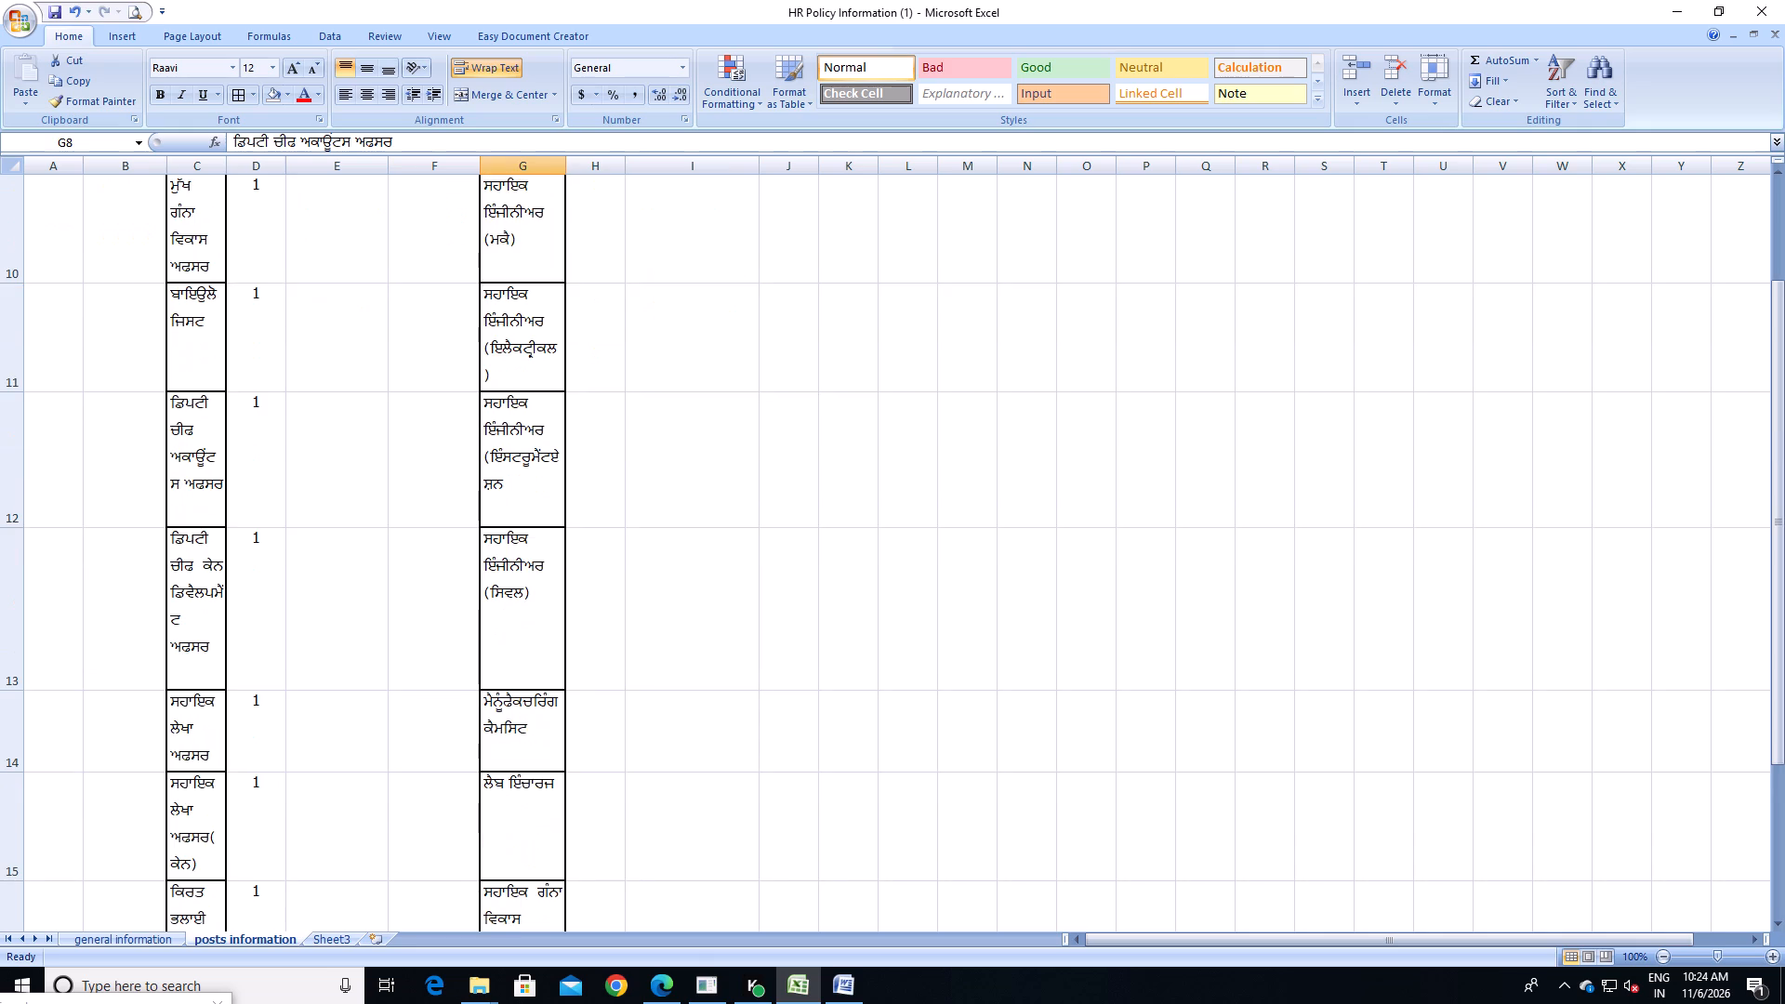
scroll(751, 518, up, 2)
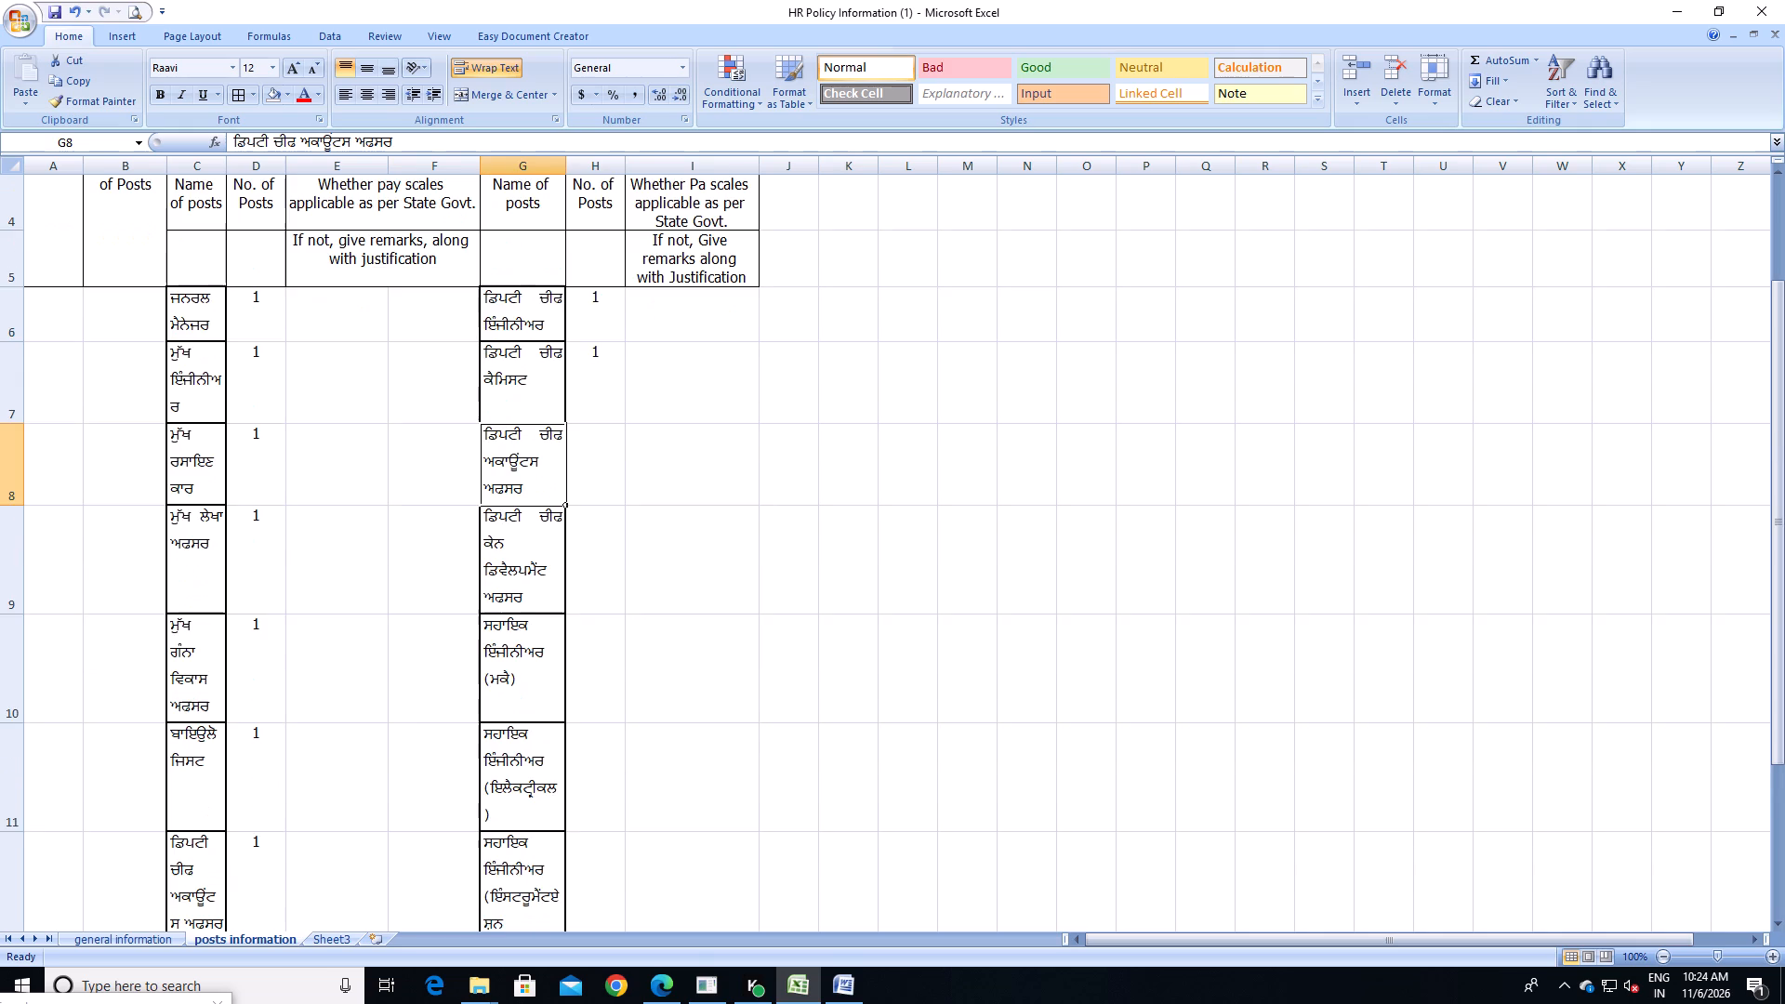
key(Delete)
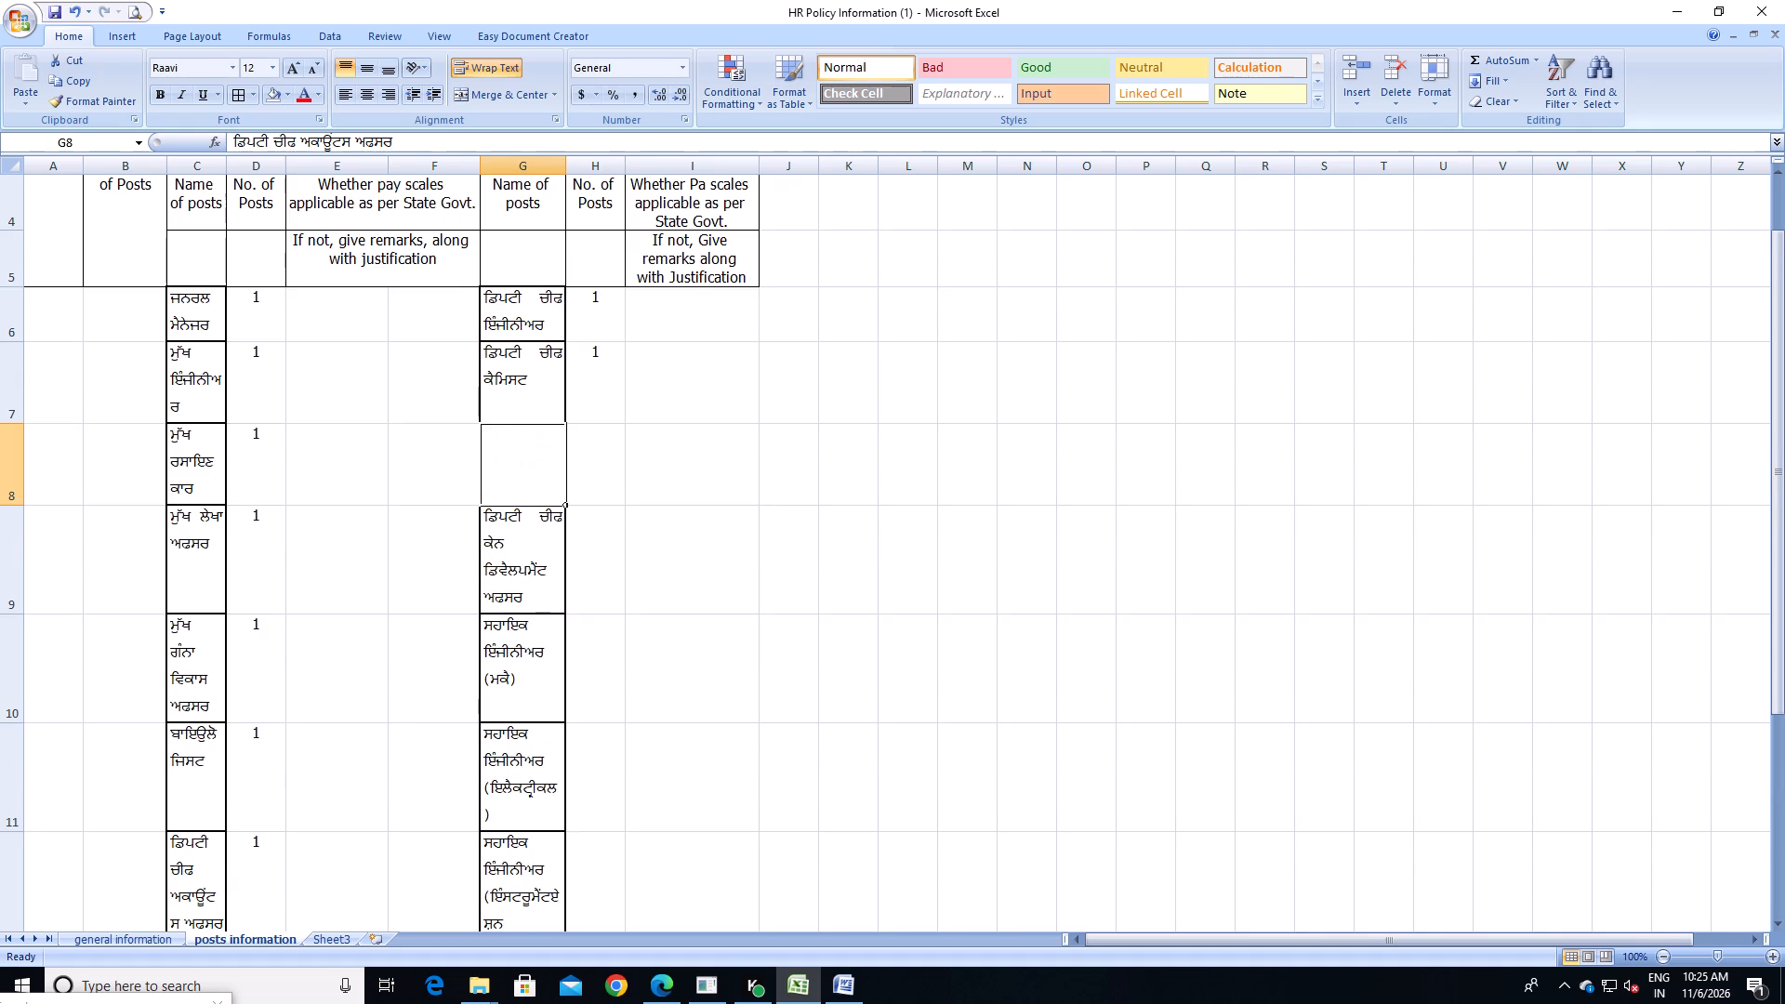
Clear the Deputy Chief Cane Development Officer name from G9 in the technical cadre column.
click(594, 553)
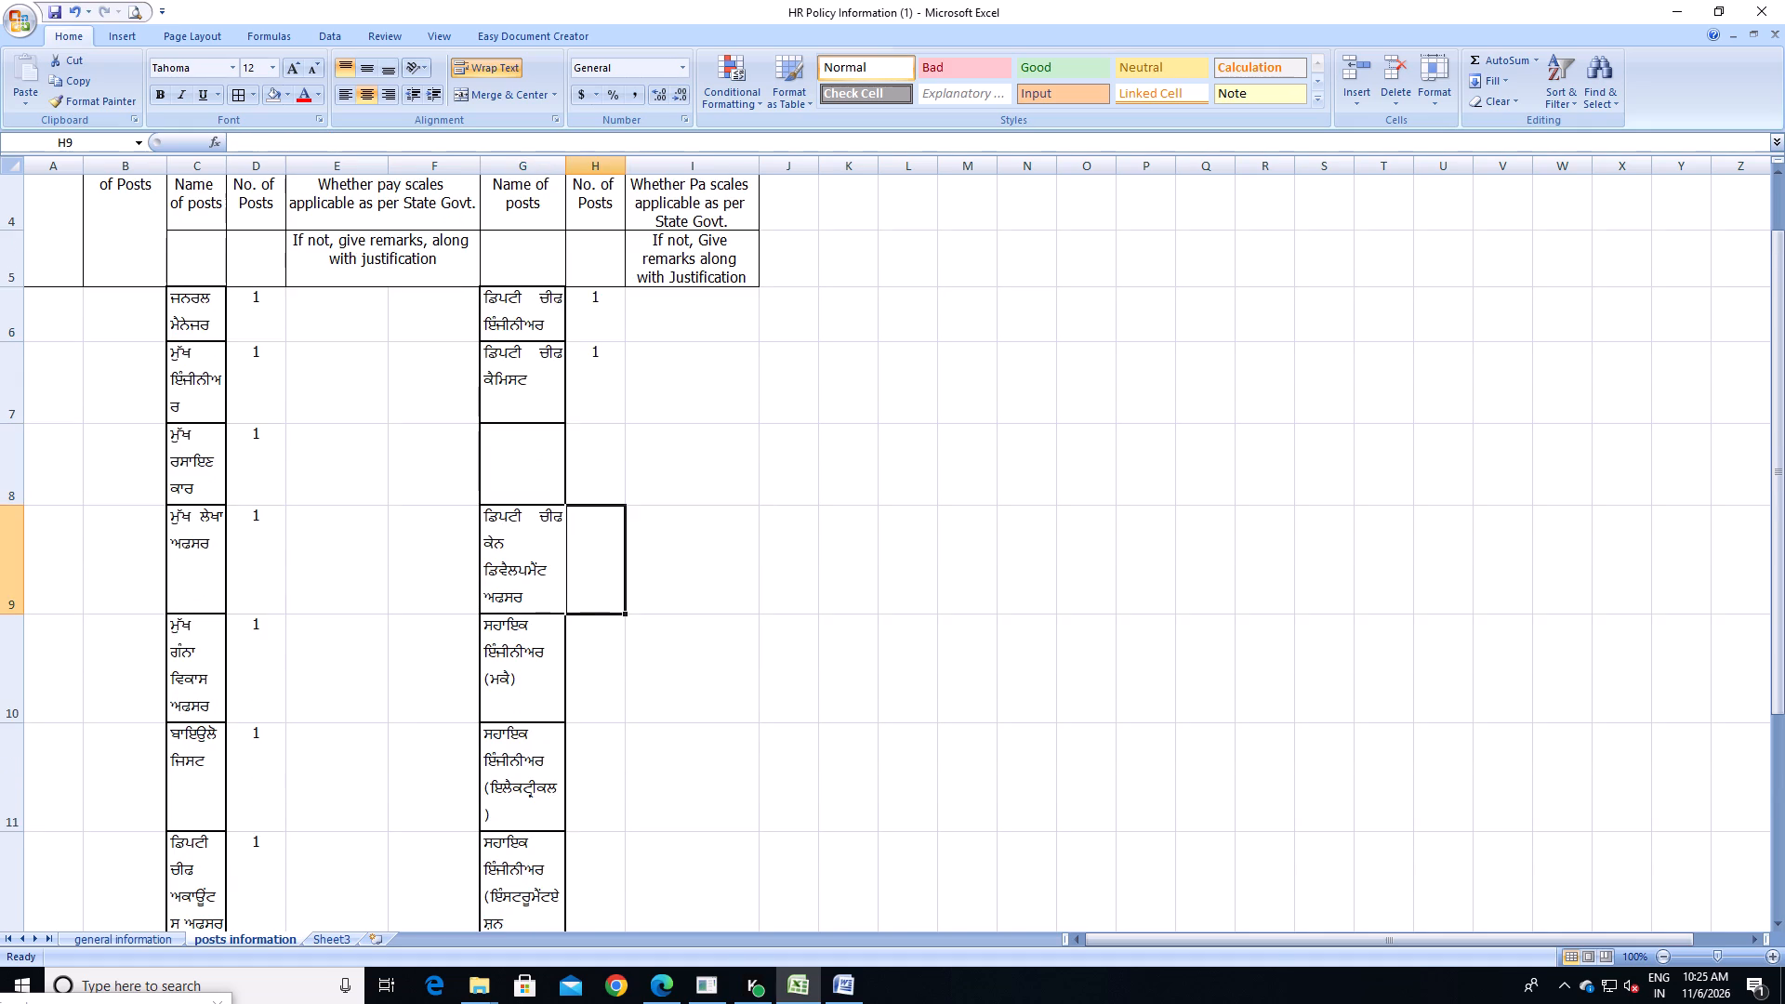
click(519, 556)
key(Delete)
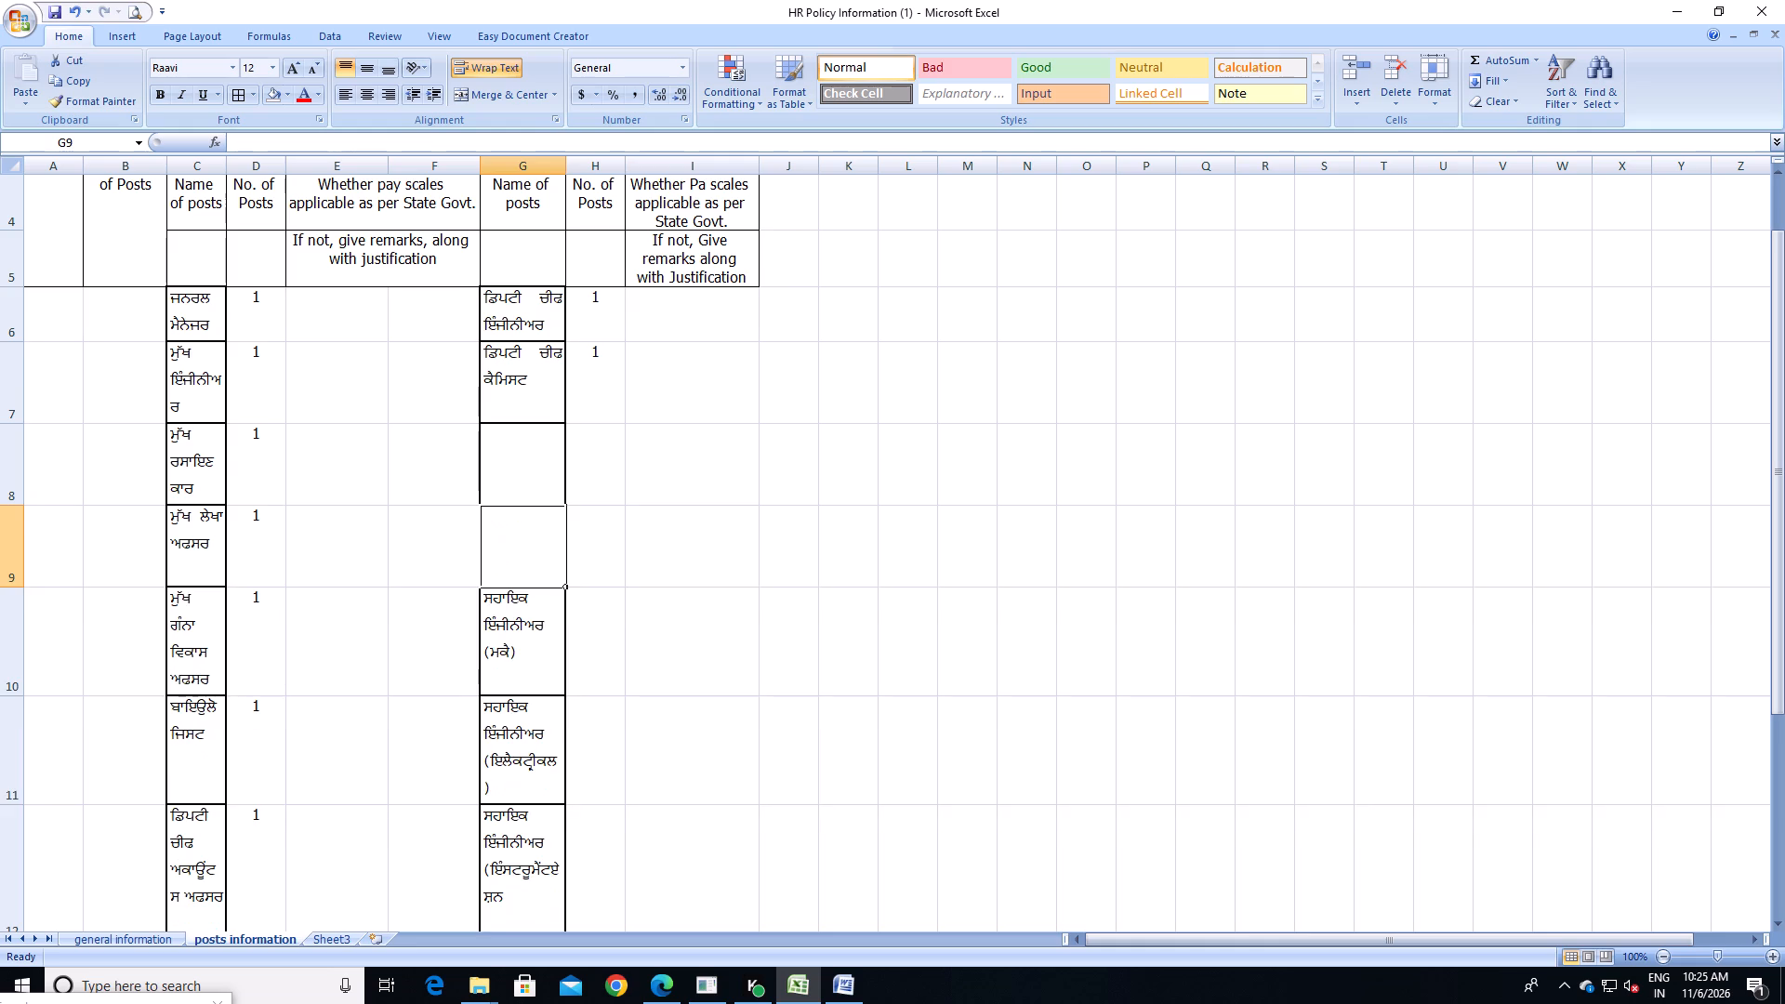
Enter 3, 1, 1, 1, 4 and 1 as the No. of Posts for the technical cadre posts in H10:H15.
scroll(422, 742, down, 1)
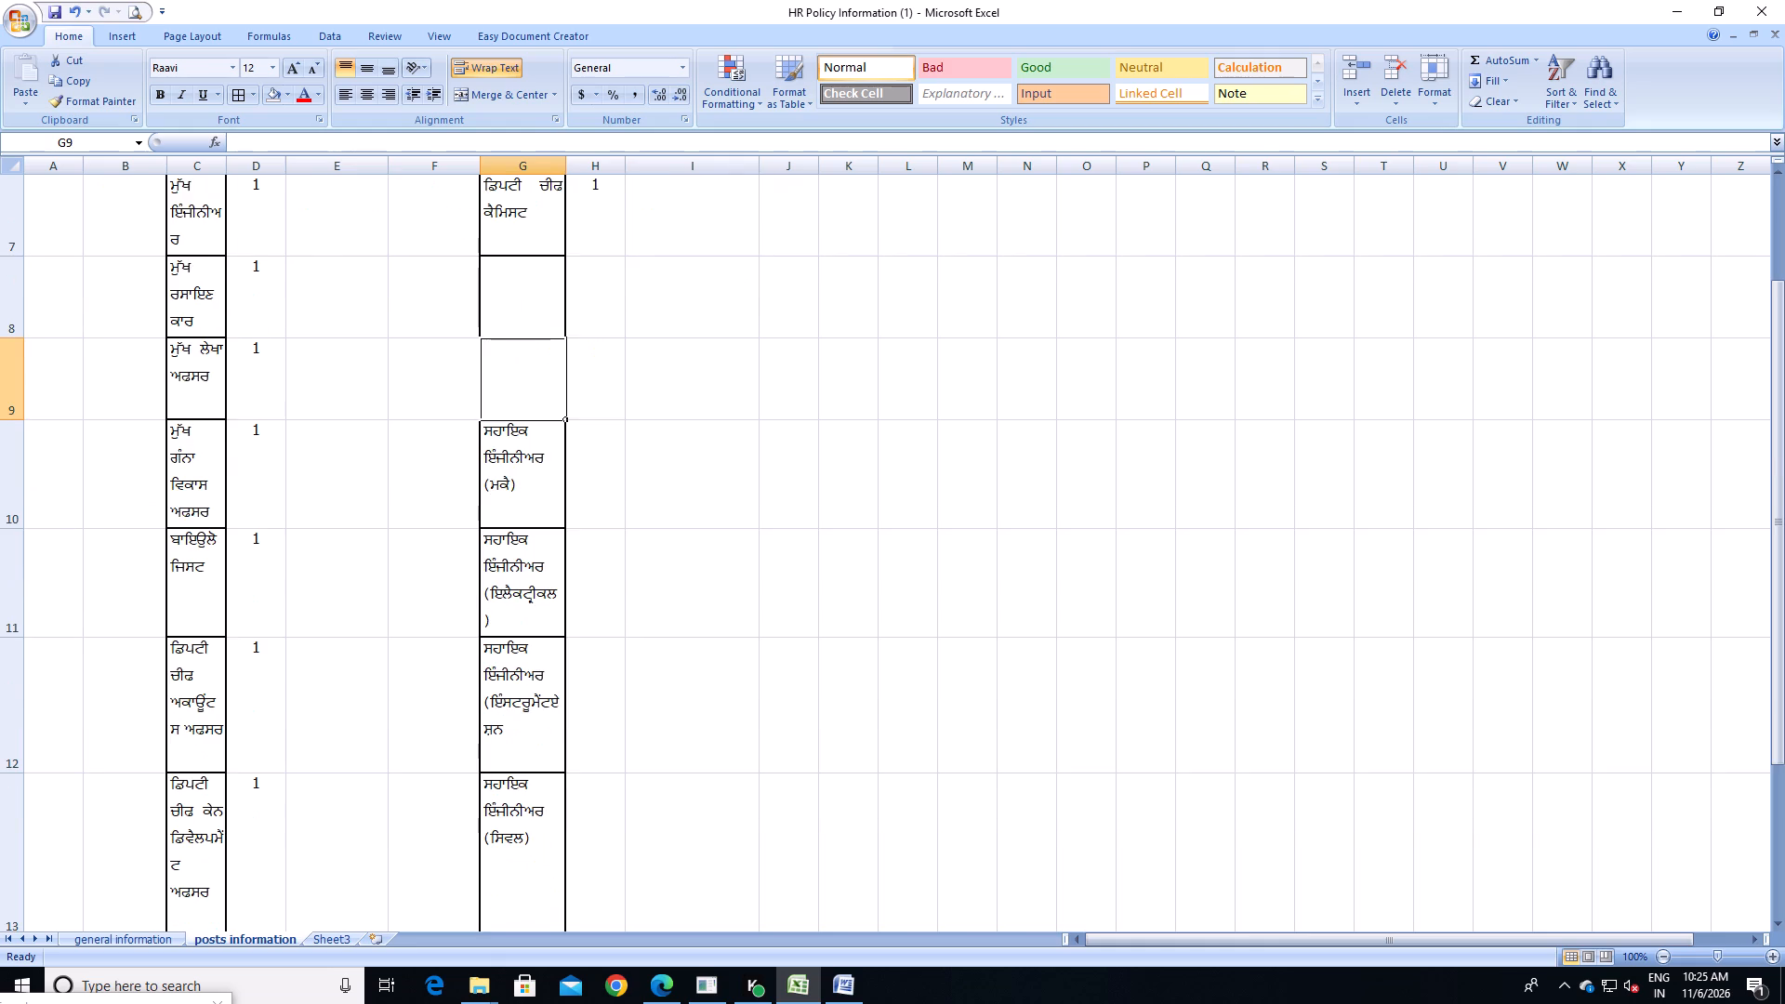
scroll(489, 707, up, 1)
click(605, 652)
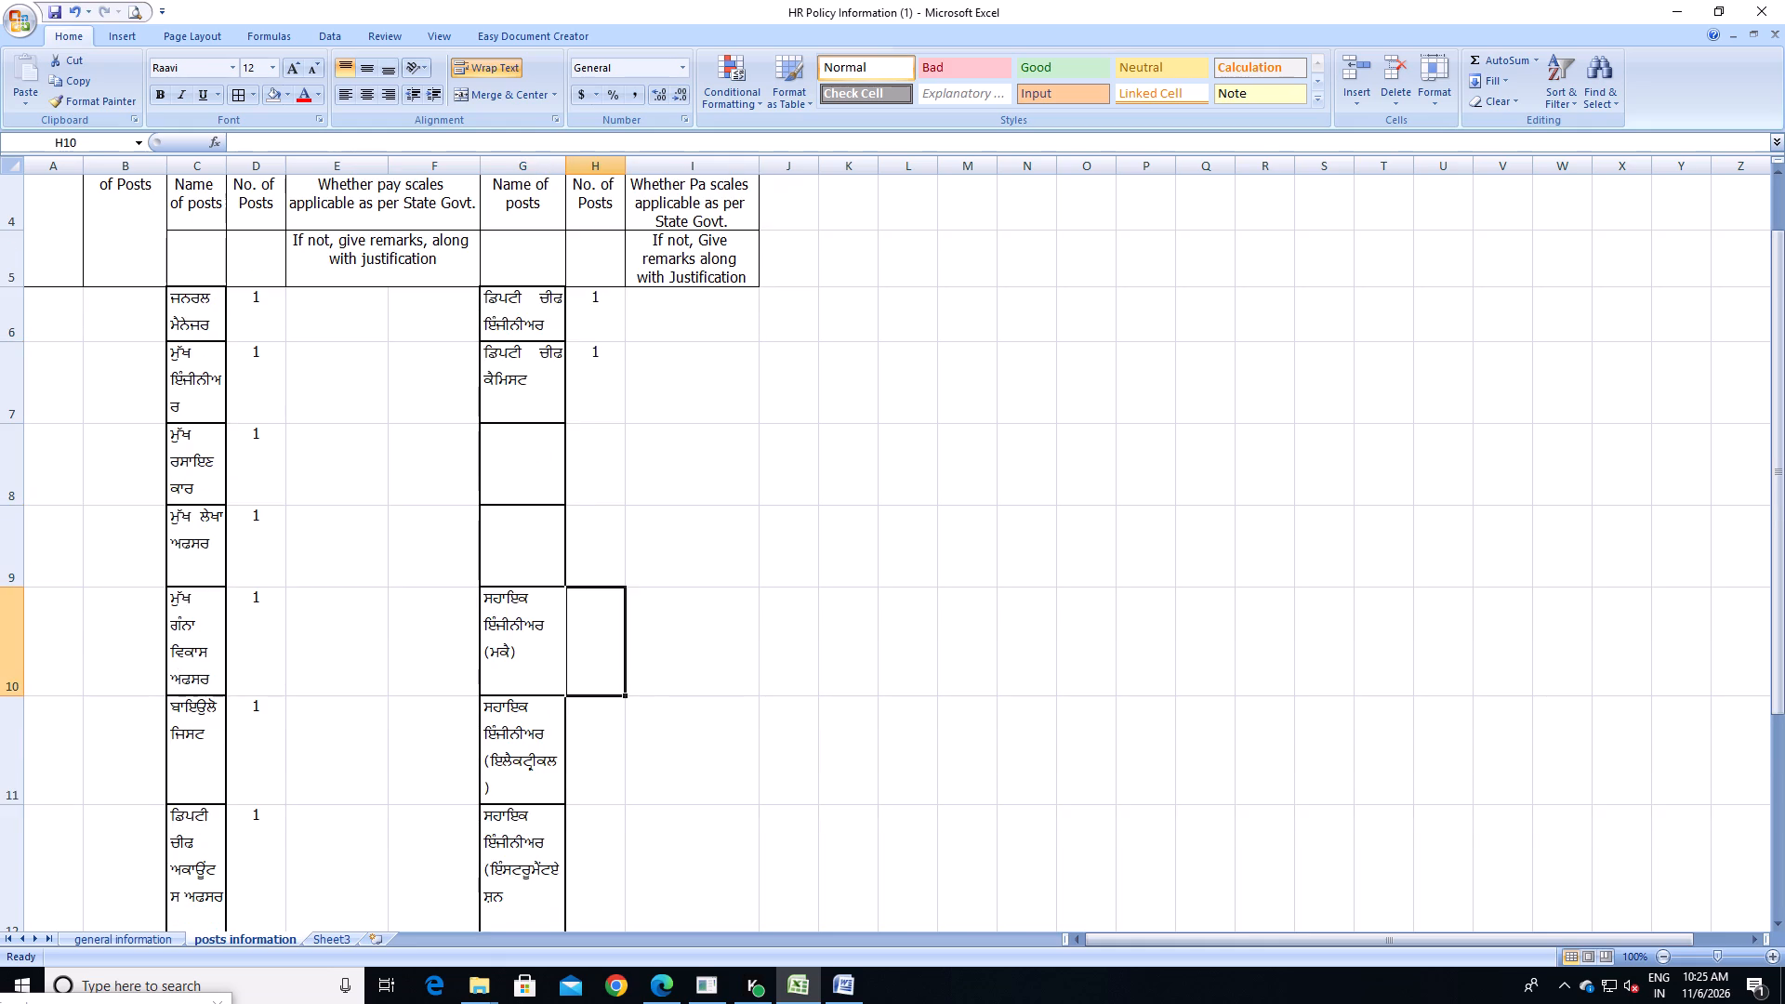
key(3)
key(Down)
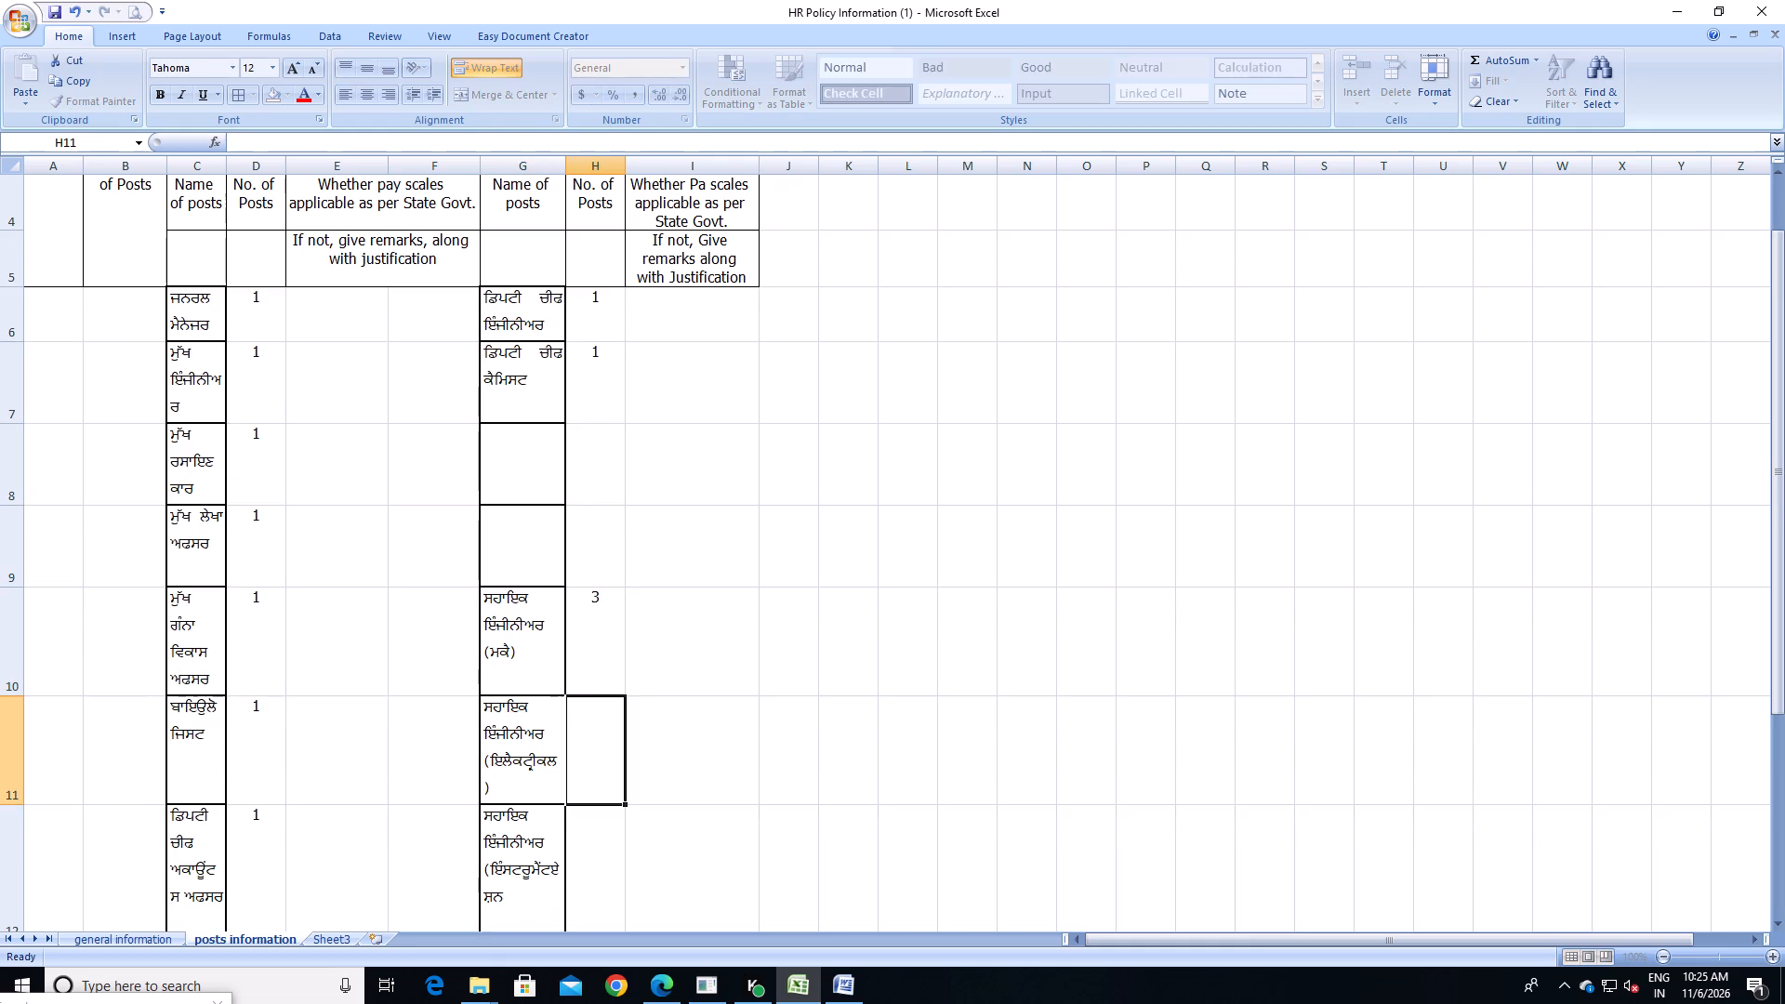
key(1)
key(Down)
key(1)
key(Down)
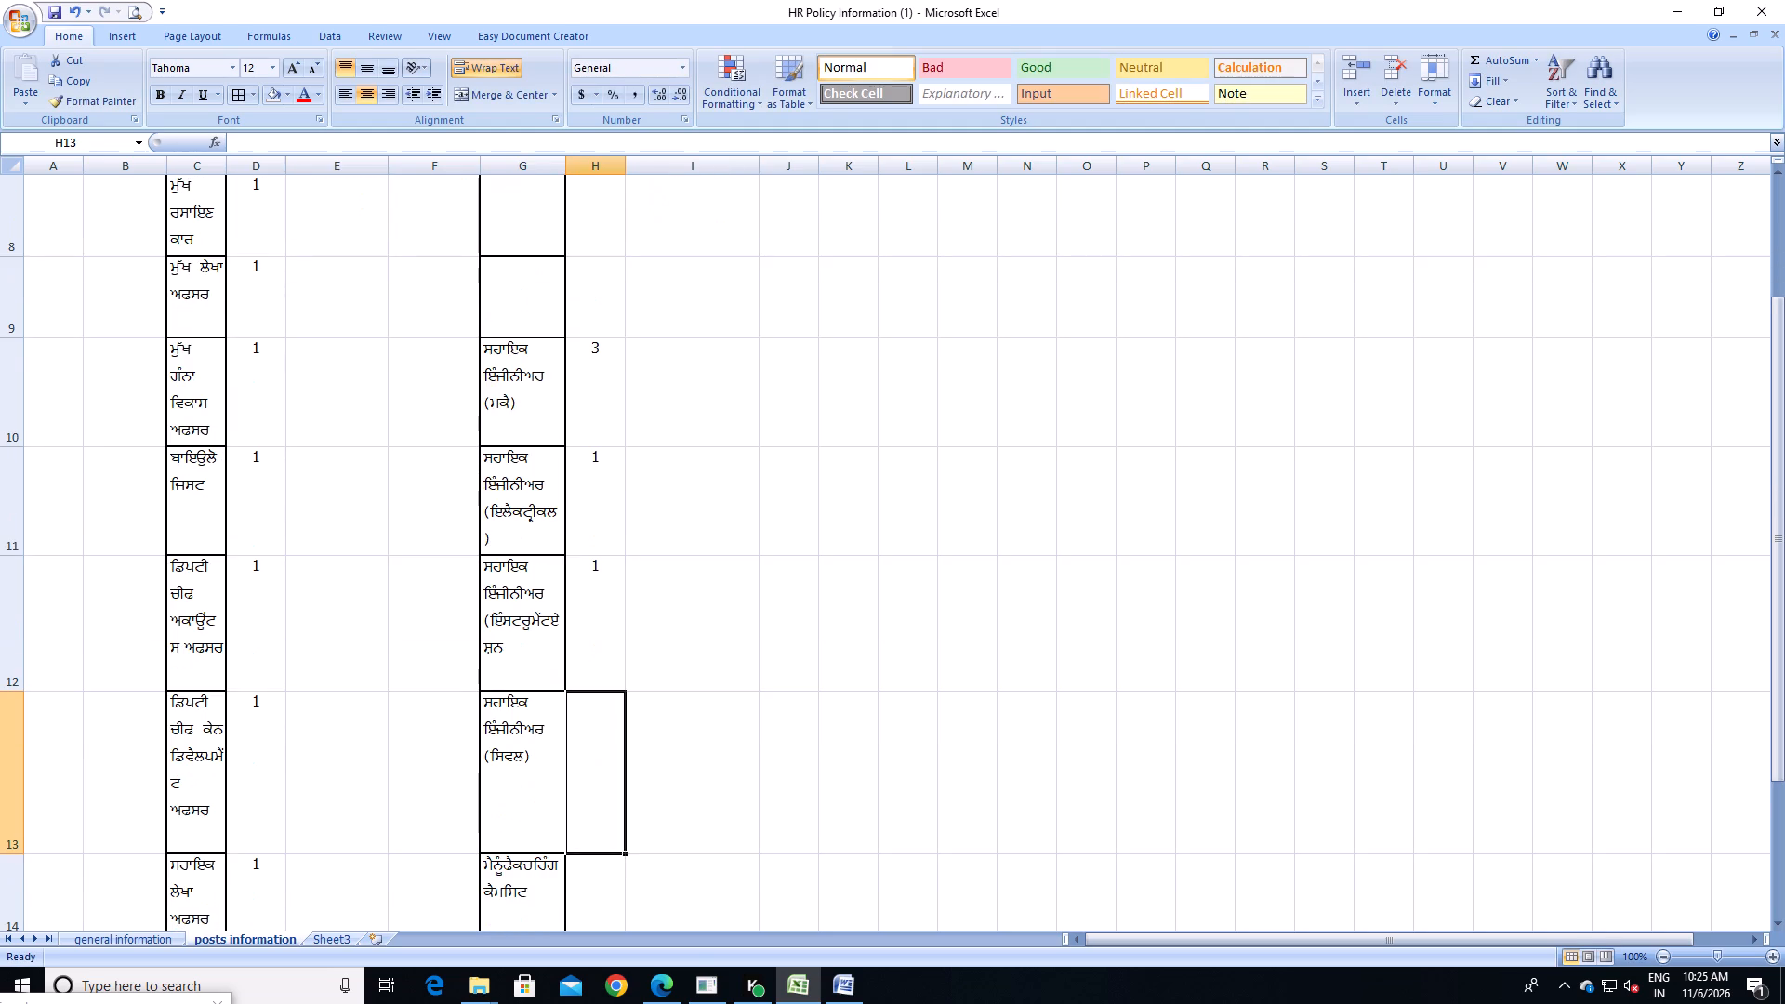
key(1)
key(Down)
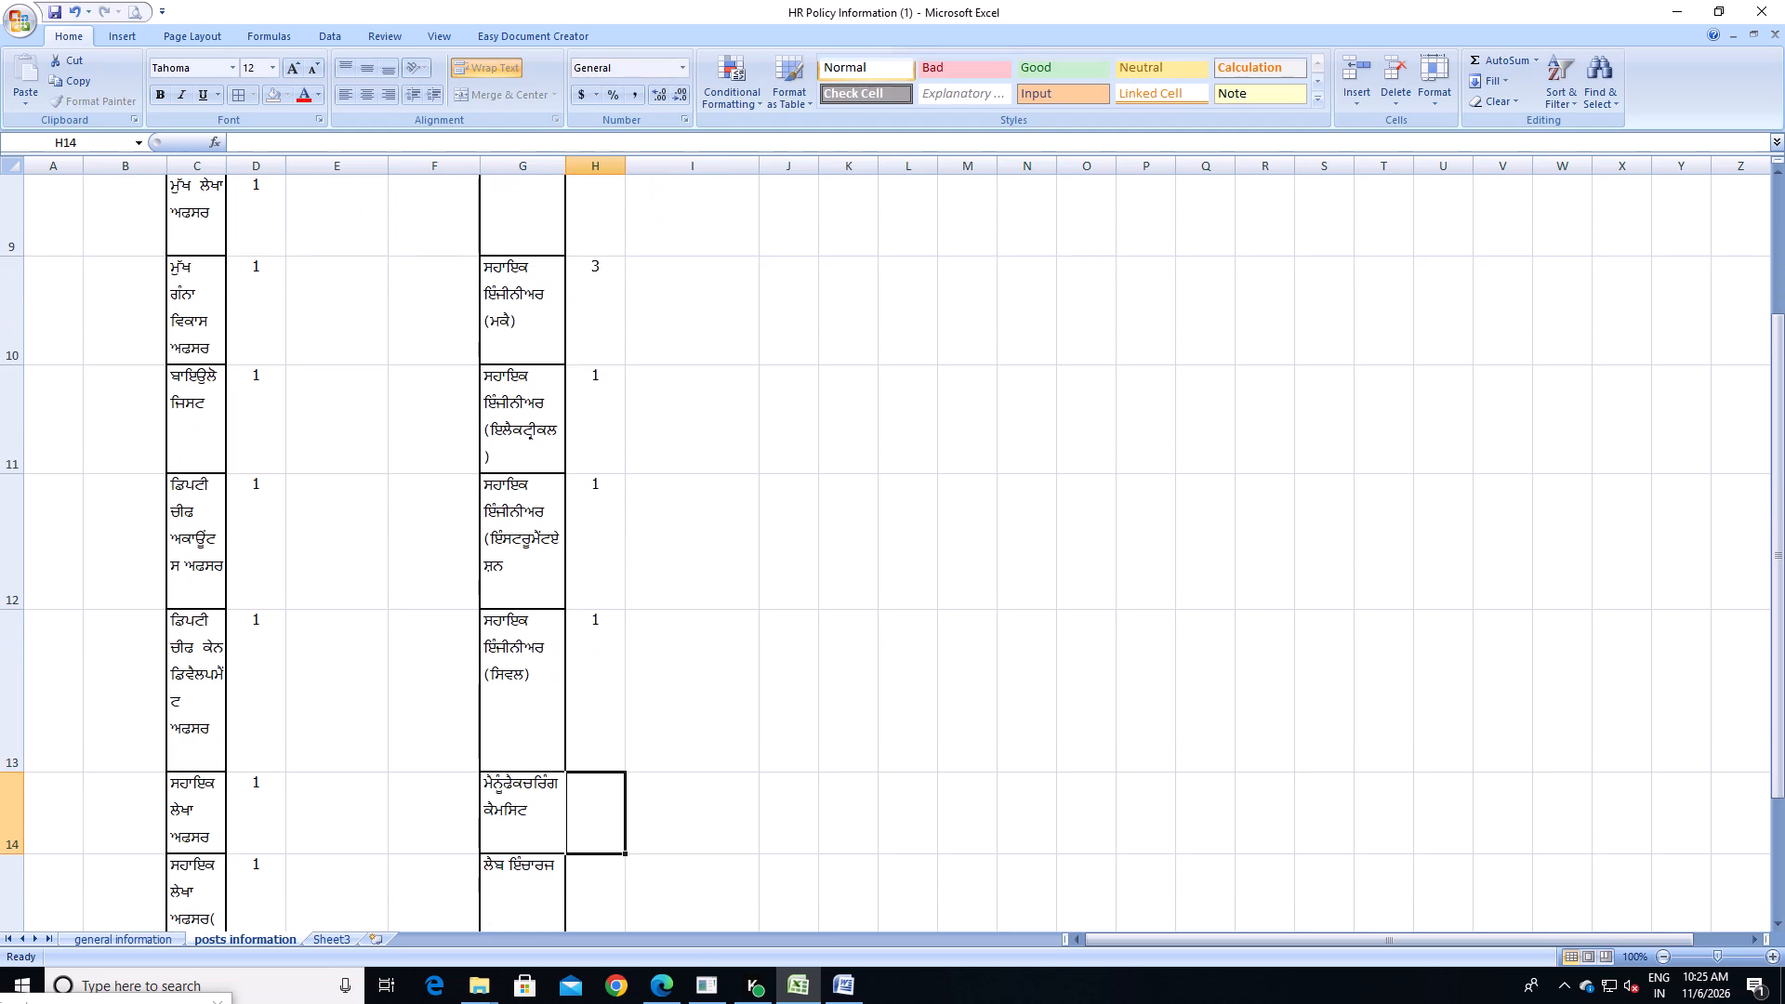
key(4)
key(Down)
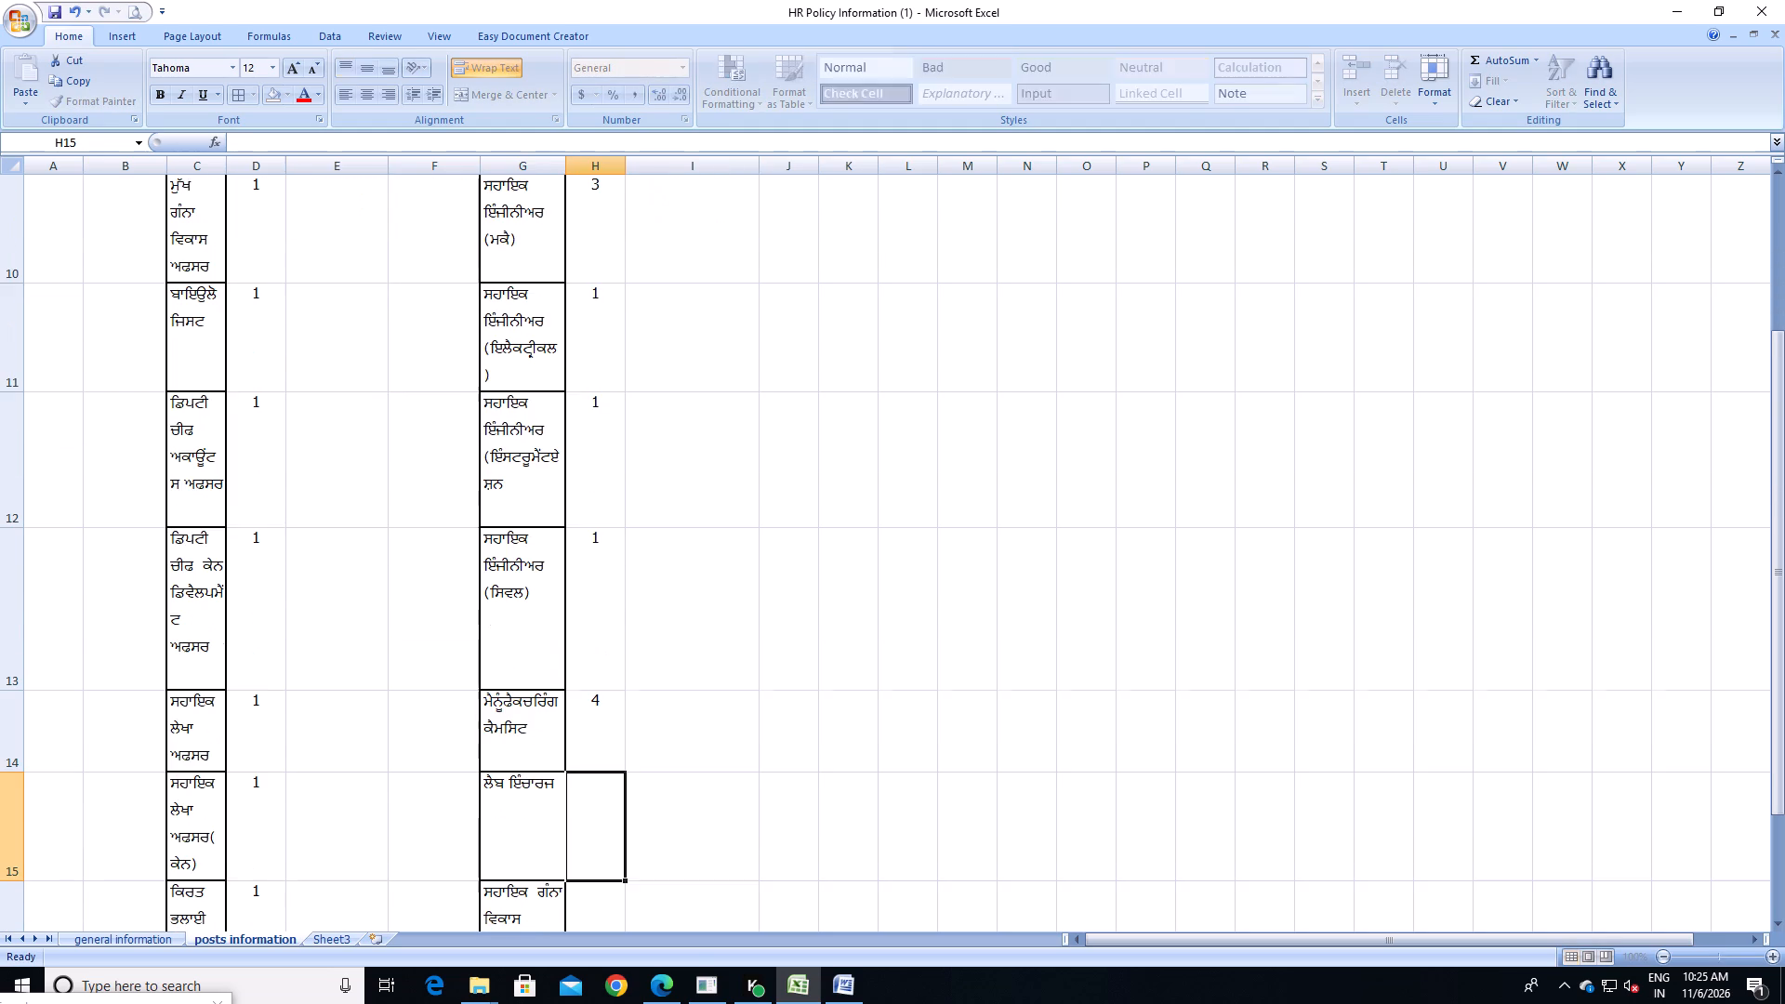
key(1)
key(Down)
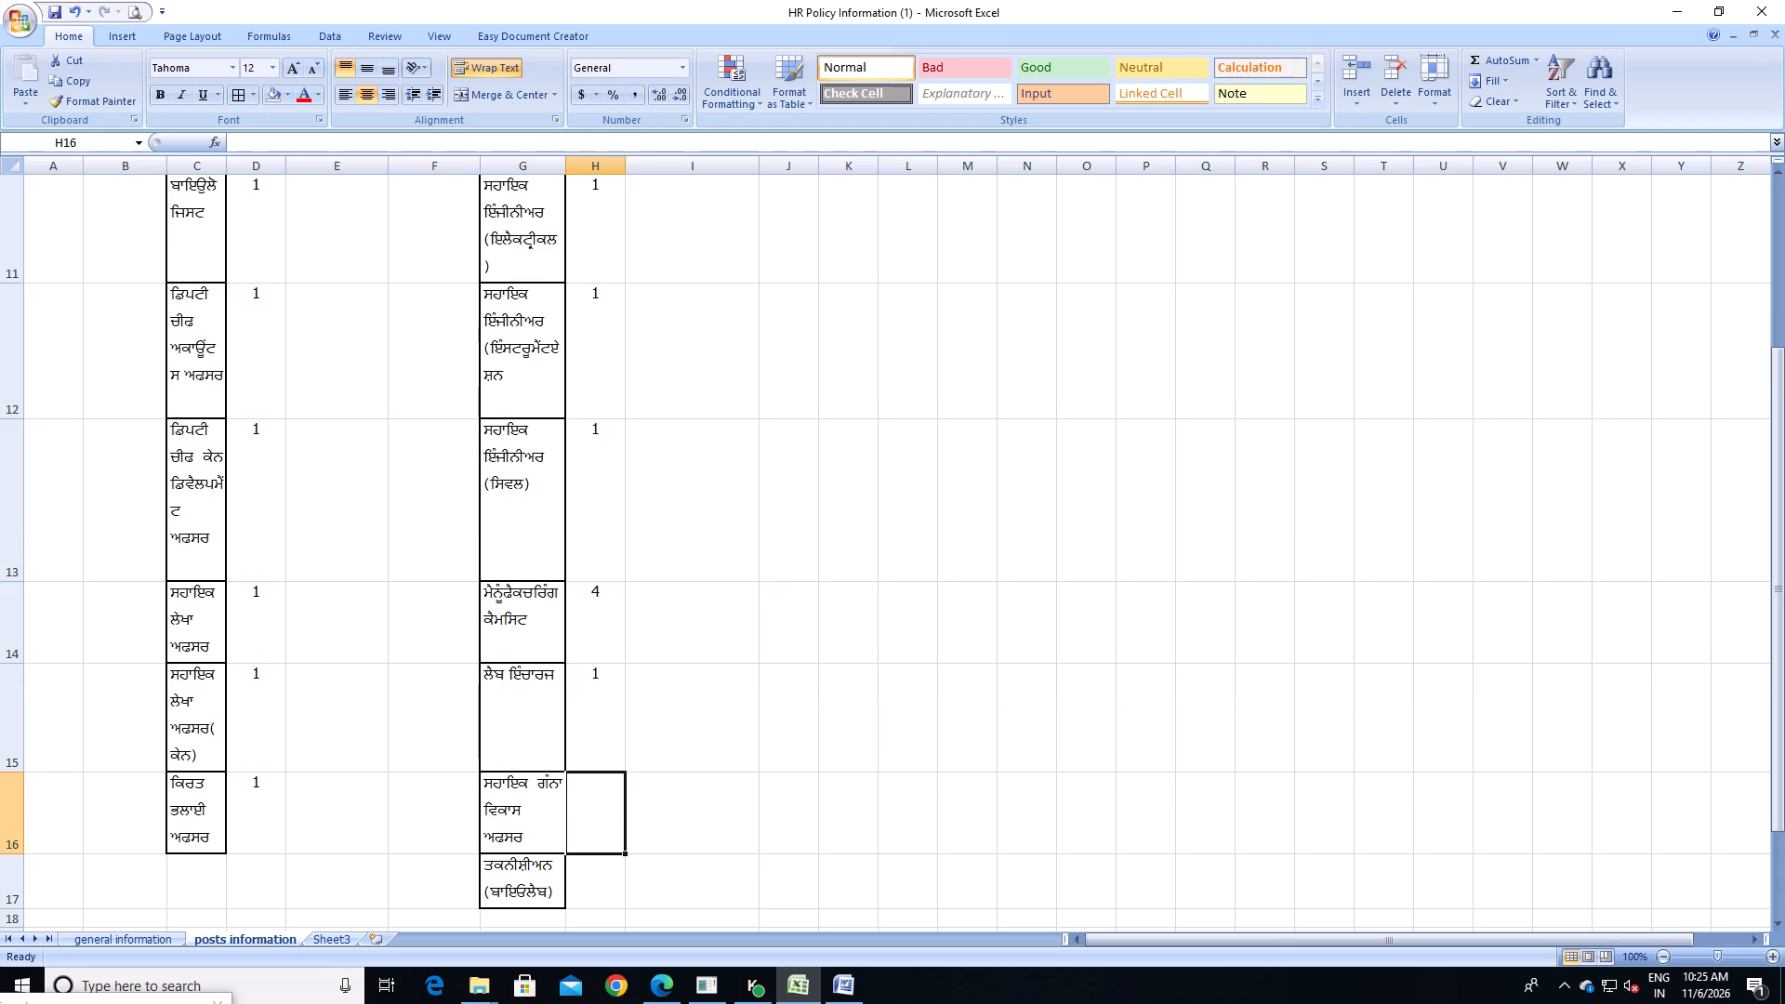
Move the Assistant Cane Development Officer and Technician (Biolab) names from G16:G17 to the common cadre list starting at C17.
click(510, 887)
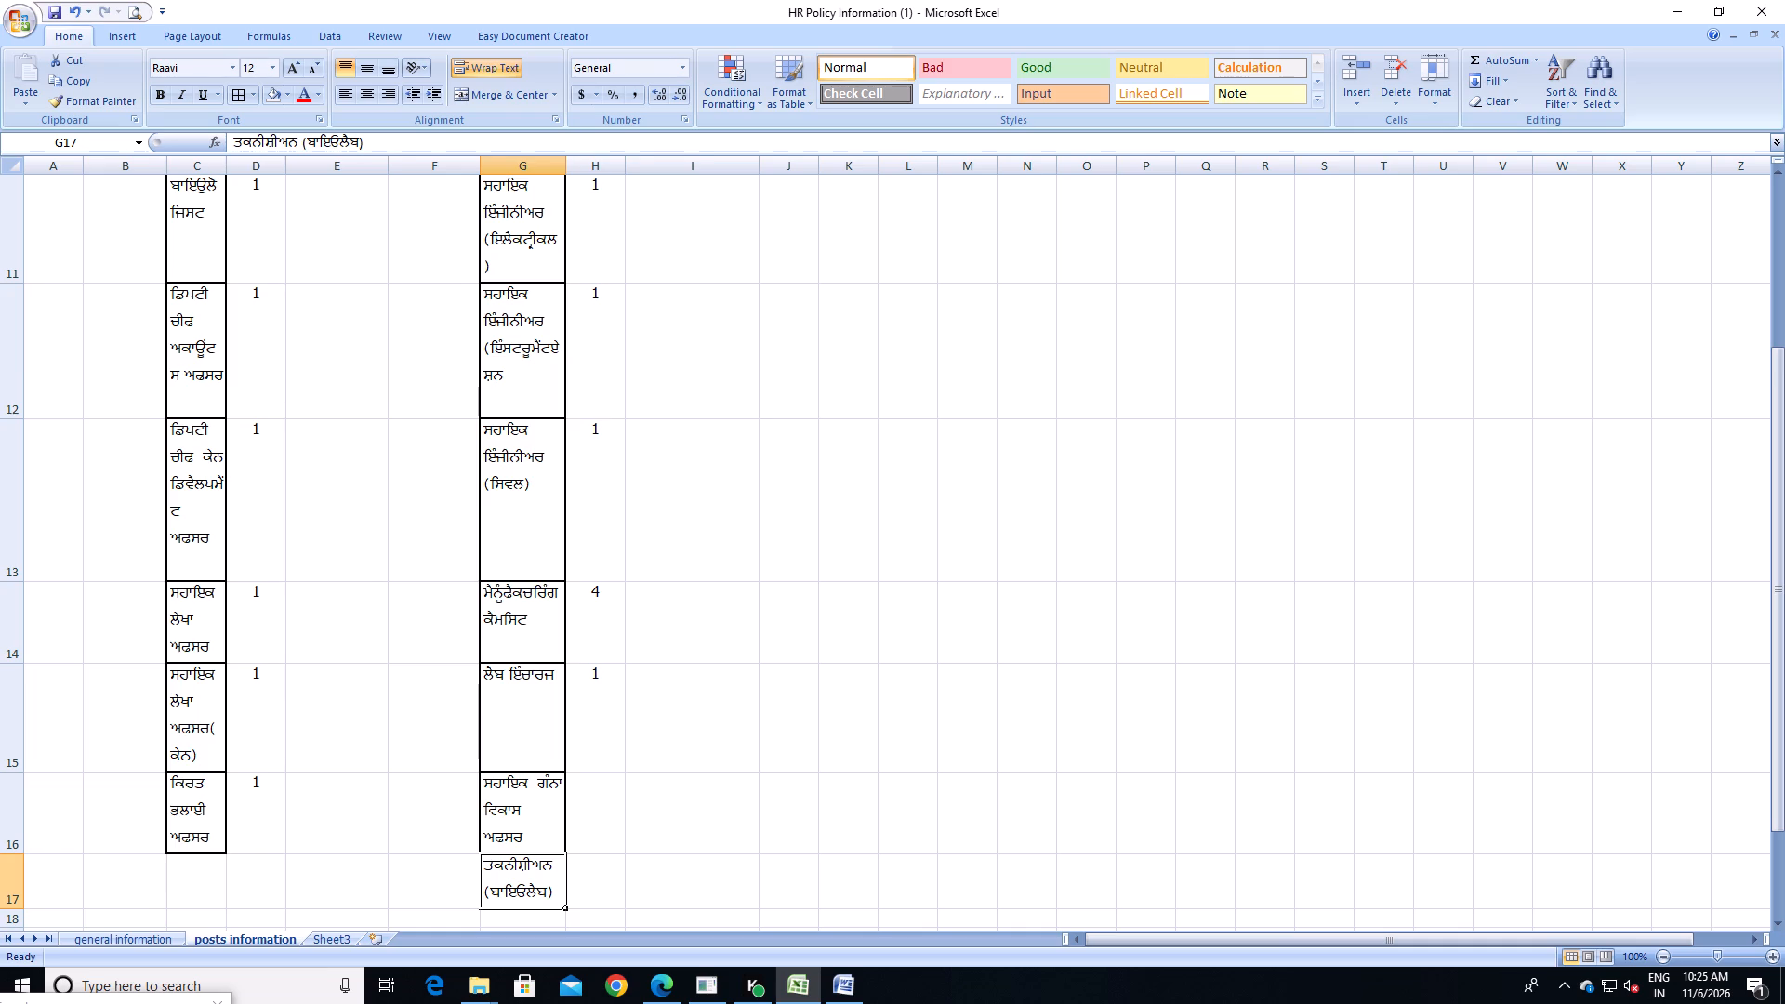
drag(510, 800, 528, 867)
key(ctrl+x)
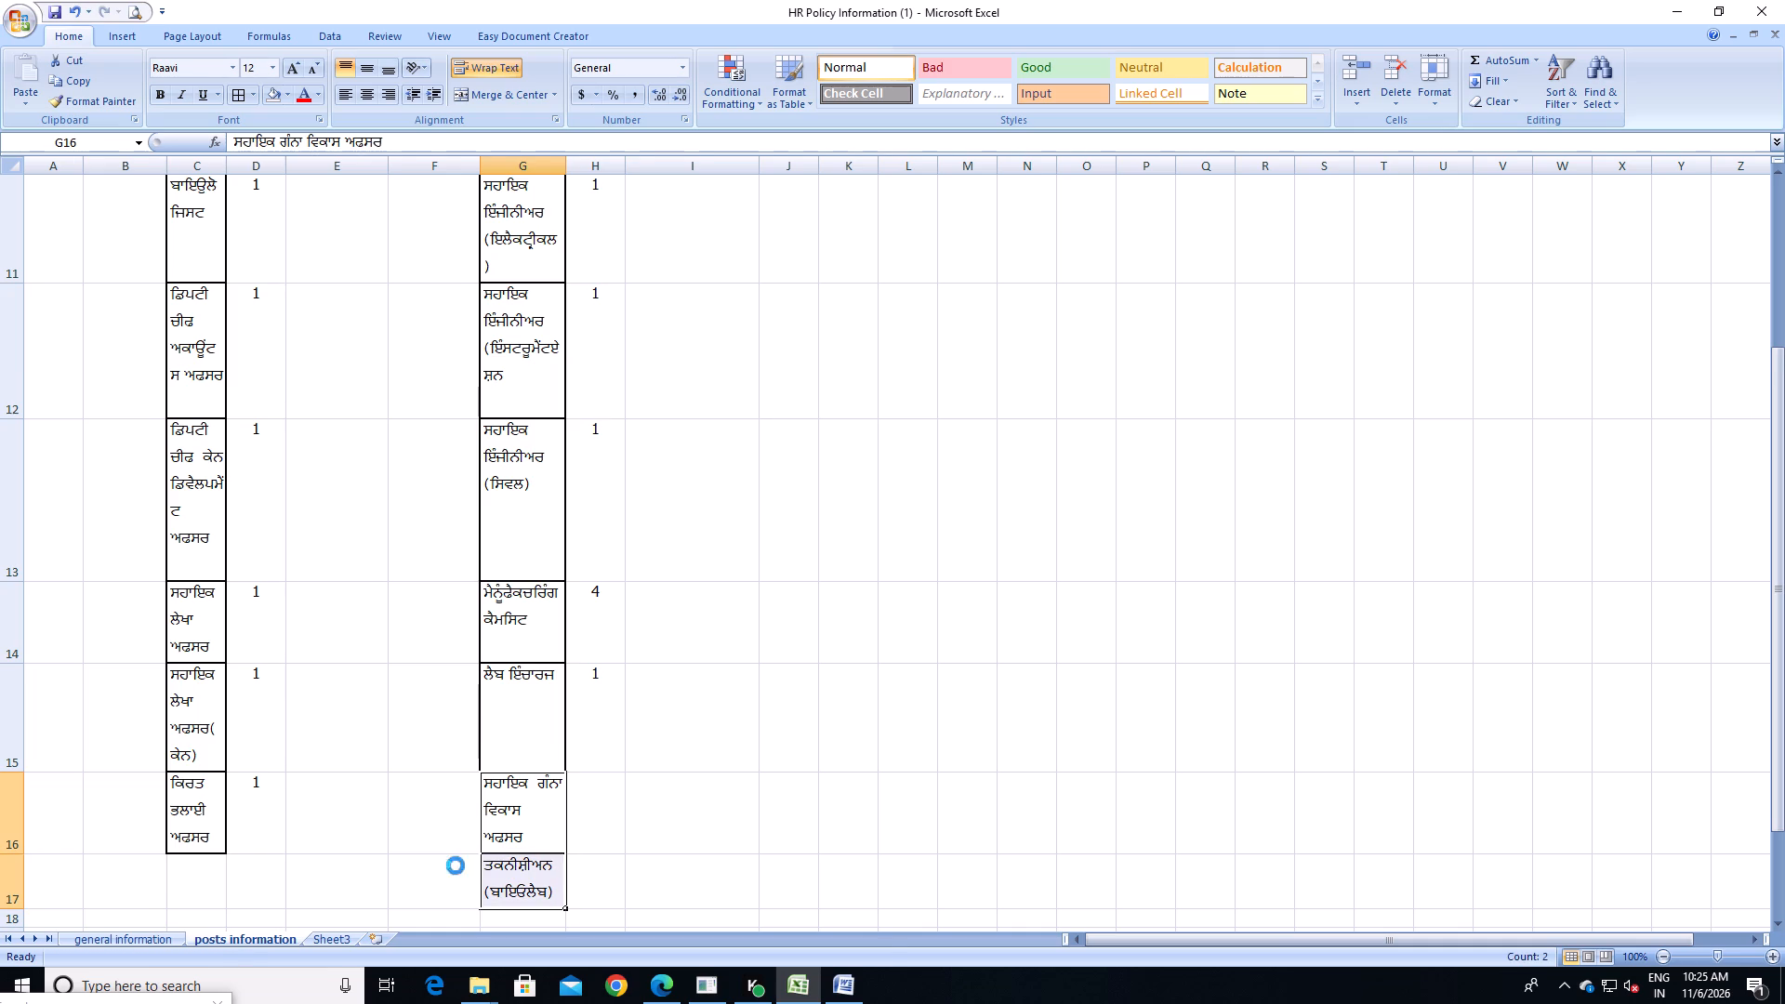
click(202, 886)
key(Return)
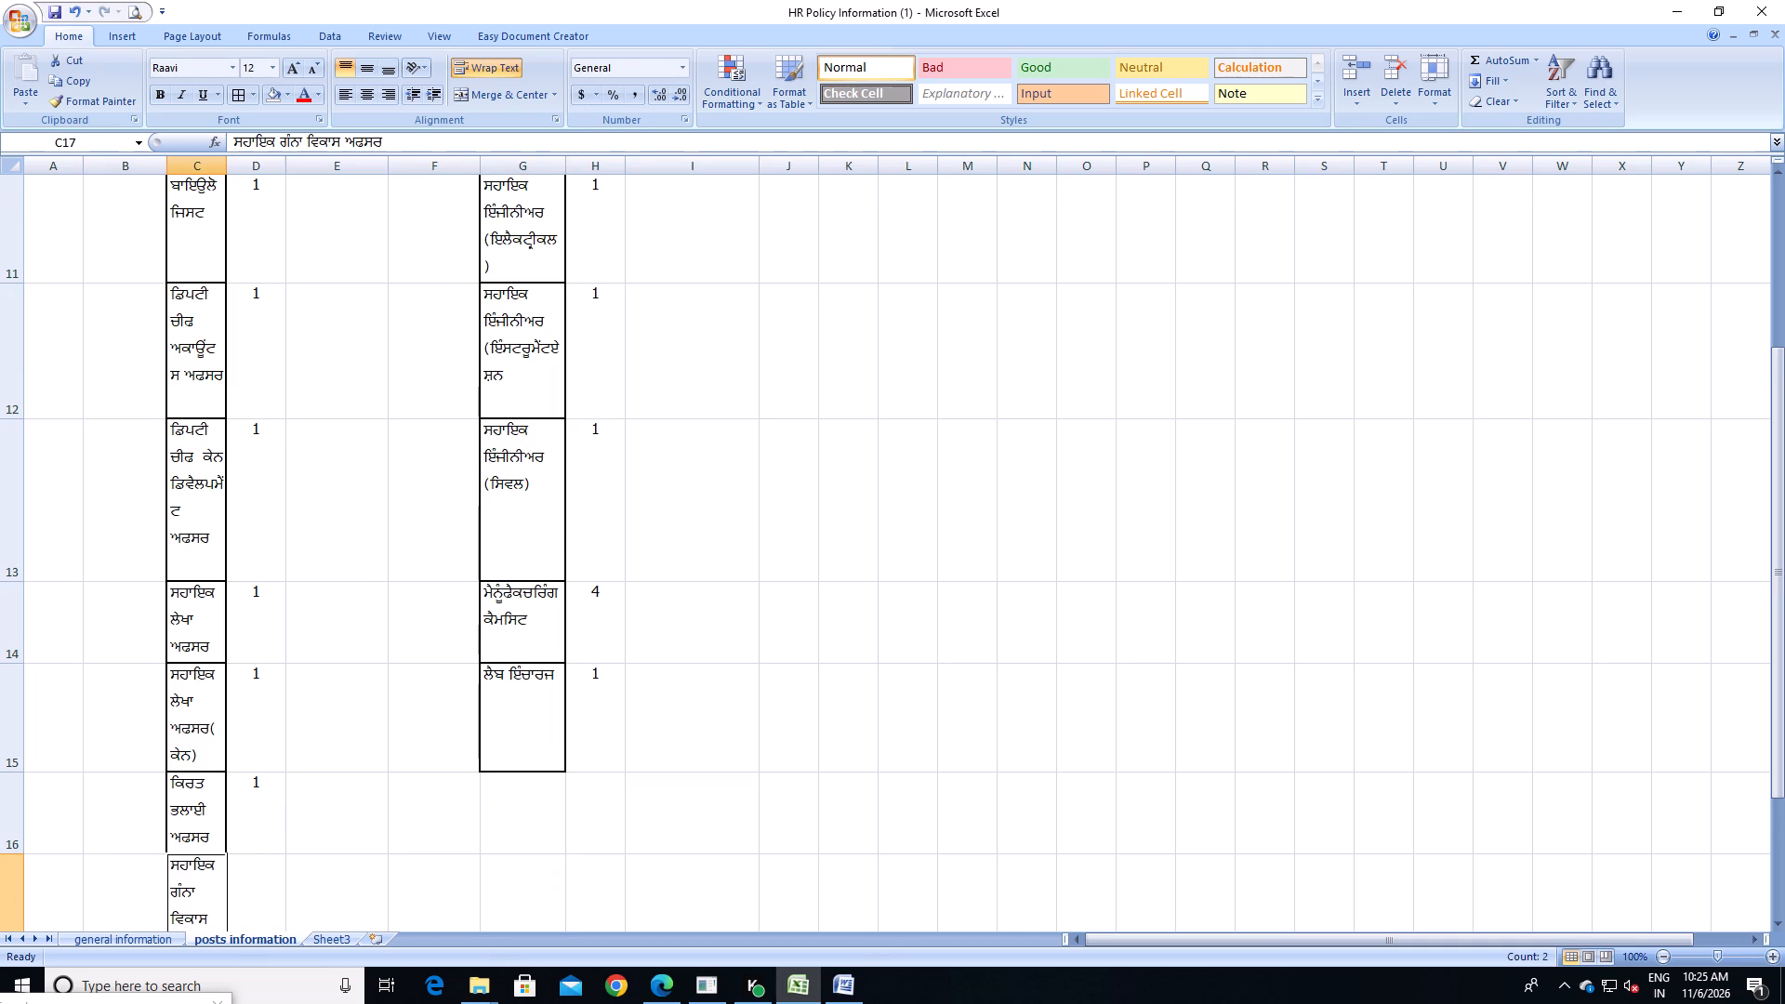
Move the technical cadre names and post counts in G10:H15 up to start at G8, closing the gap.
scroll(485, 844, up, 3)
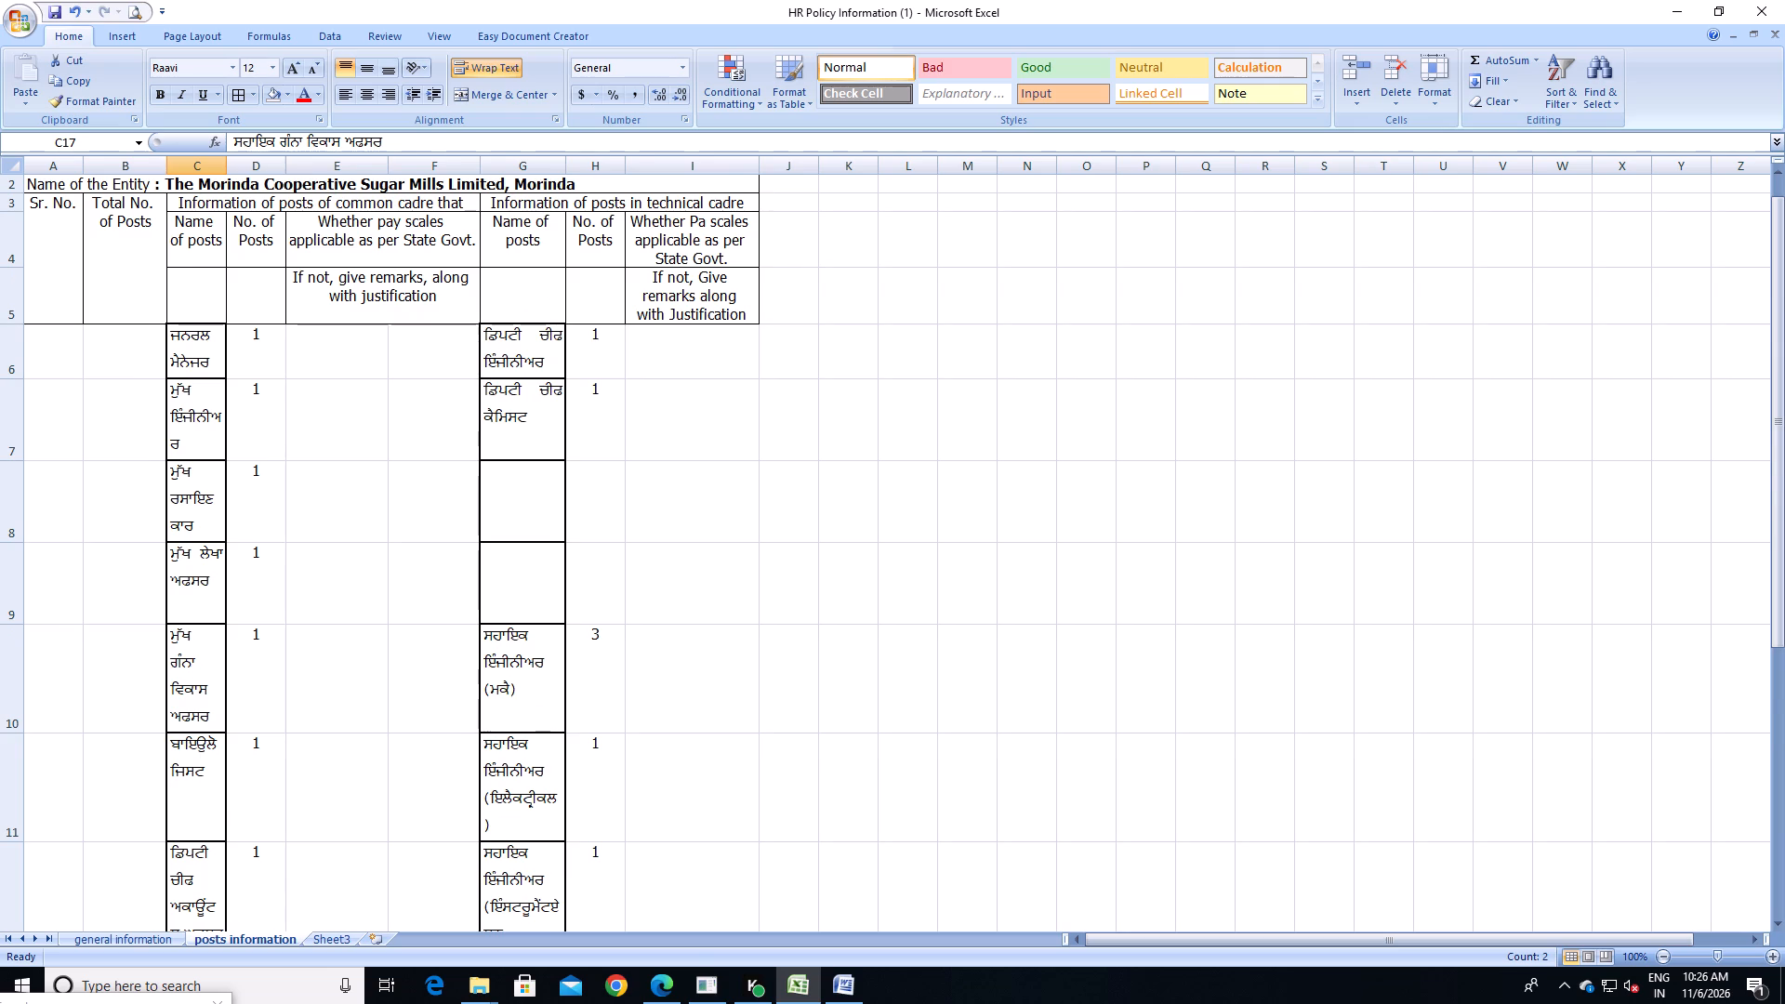
scroll(617, 554, down, 2)
drag(525, 373, 602, 801)
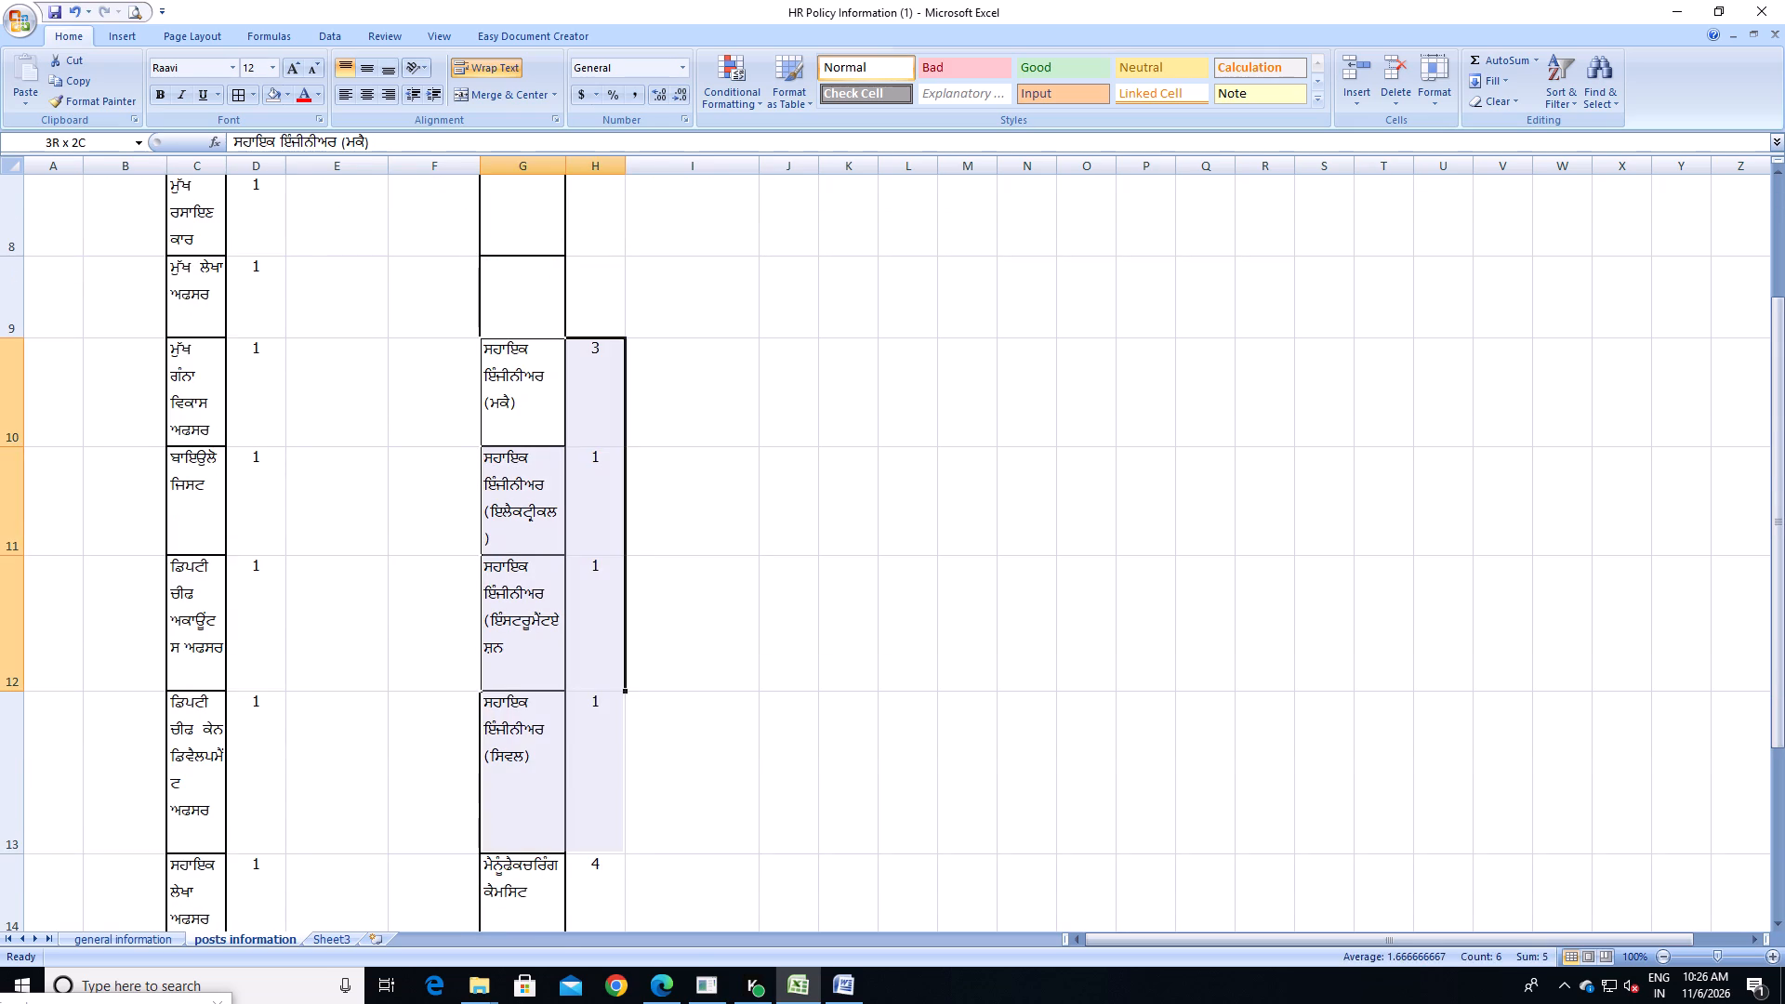
drag(602, 801, 562, 720)
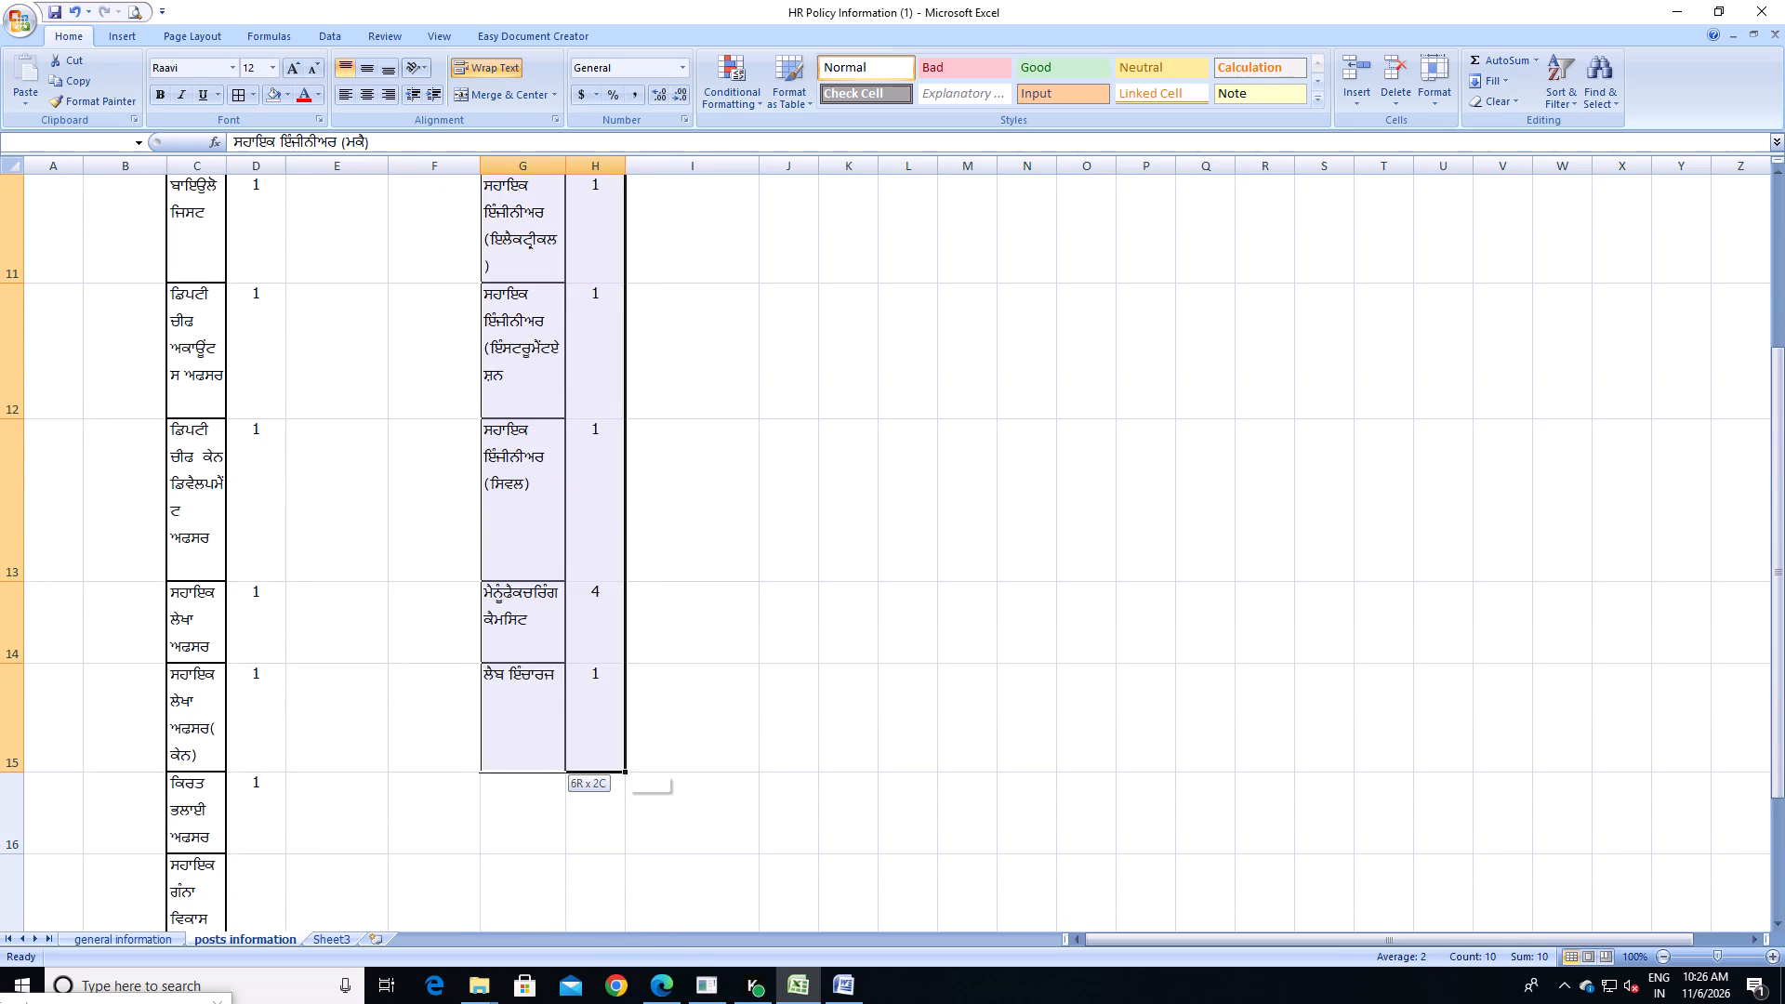
drag(562, 720, 576, 725)
key(ctrl+x)
scroll(638, 727, up, 3)
click(519, 520)
key(Return)
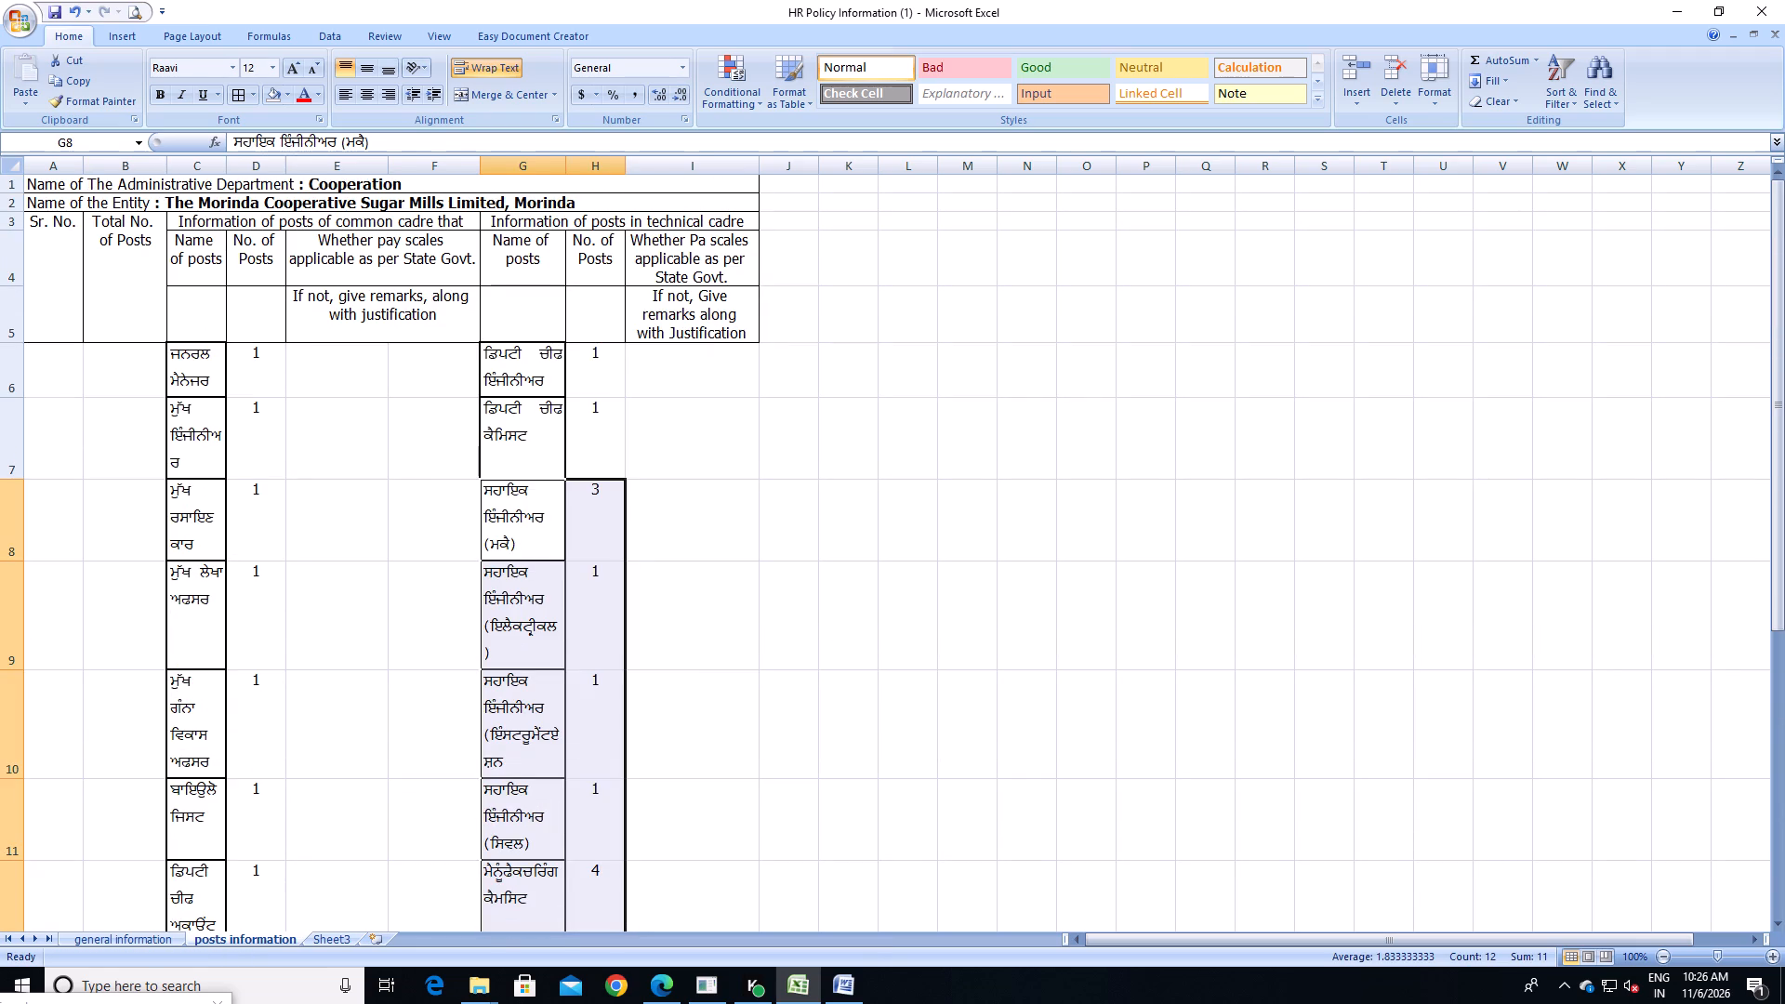
Enter 1 as the No. of Posts for the two added common cadre posts in D17:D18.
drag(254, 363, 276, 503)
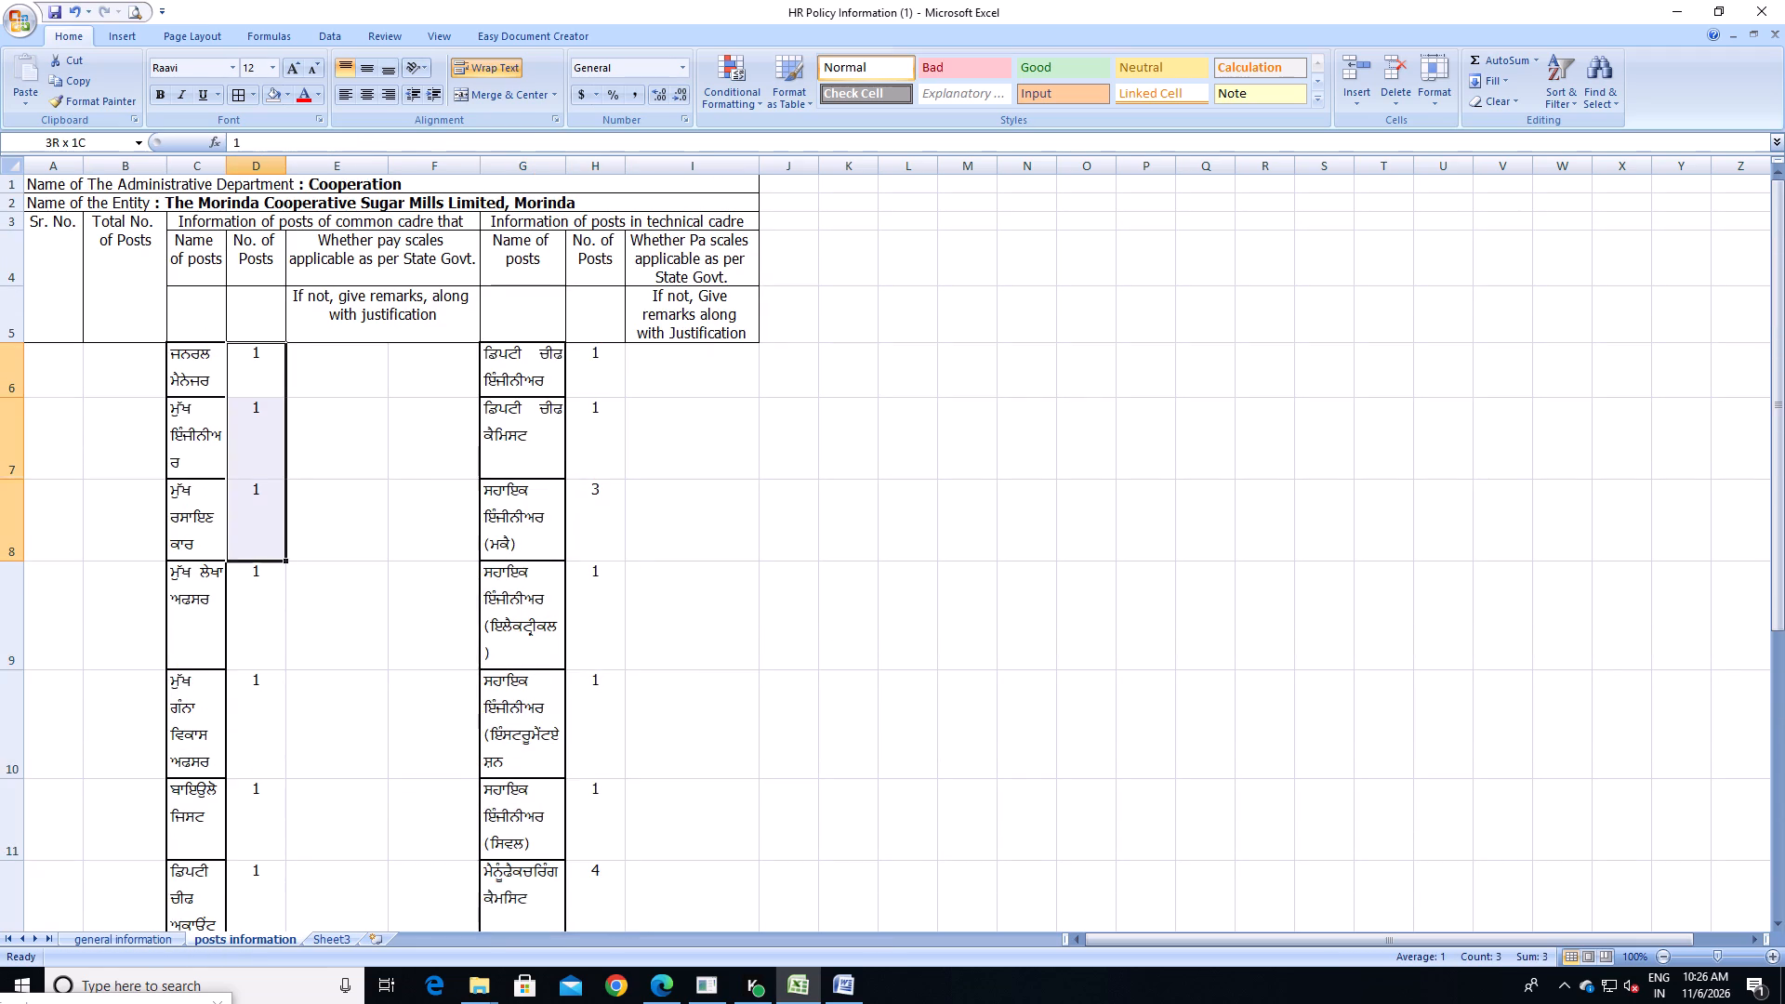
drag(276, 503, 271, 885)
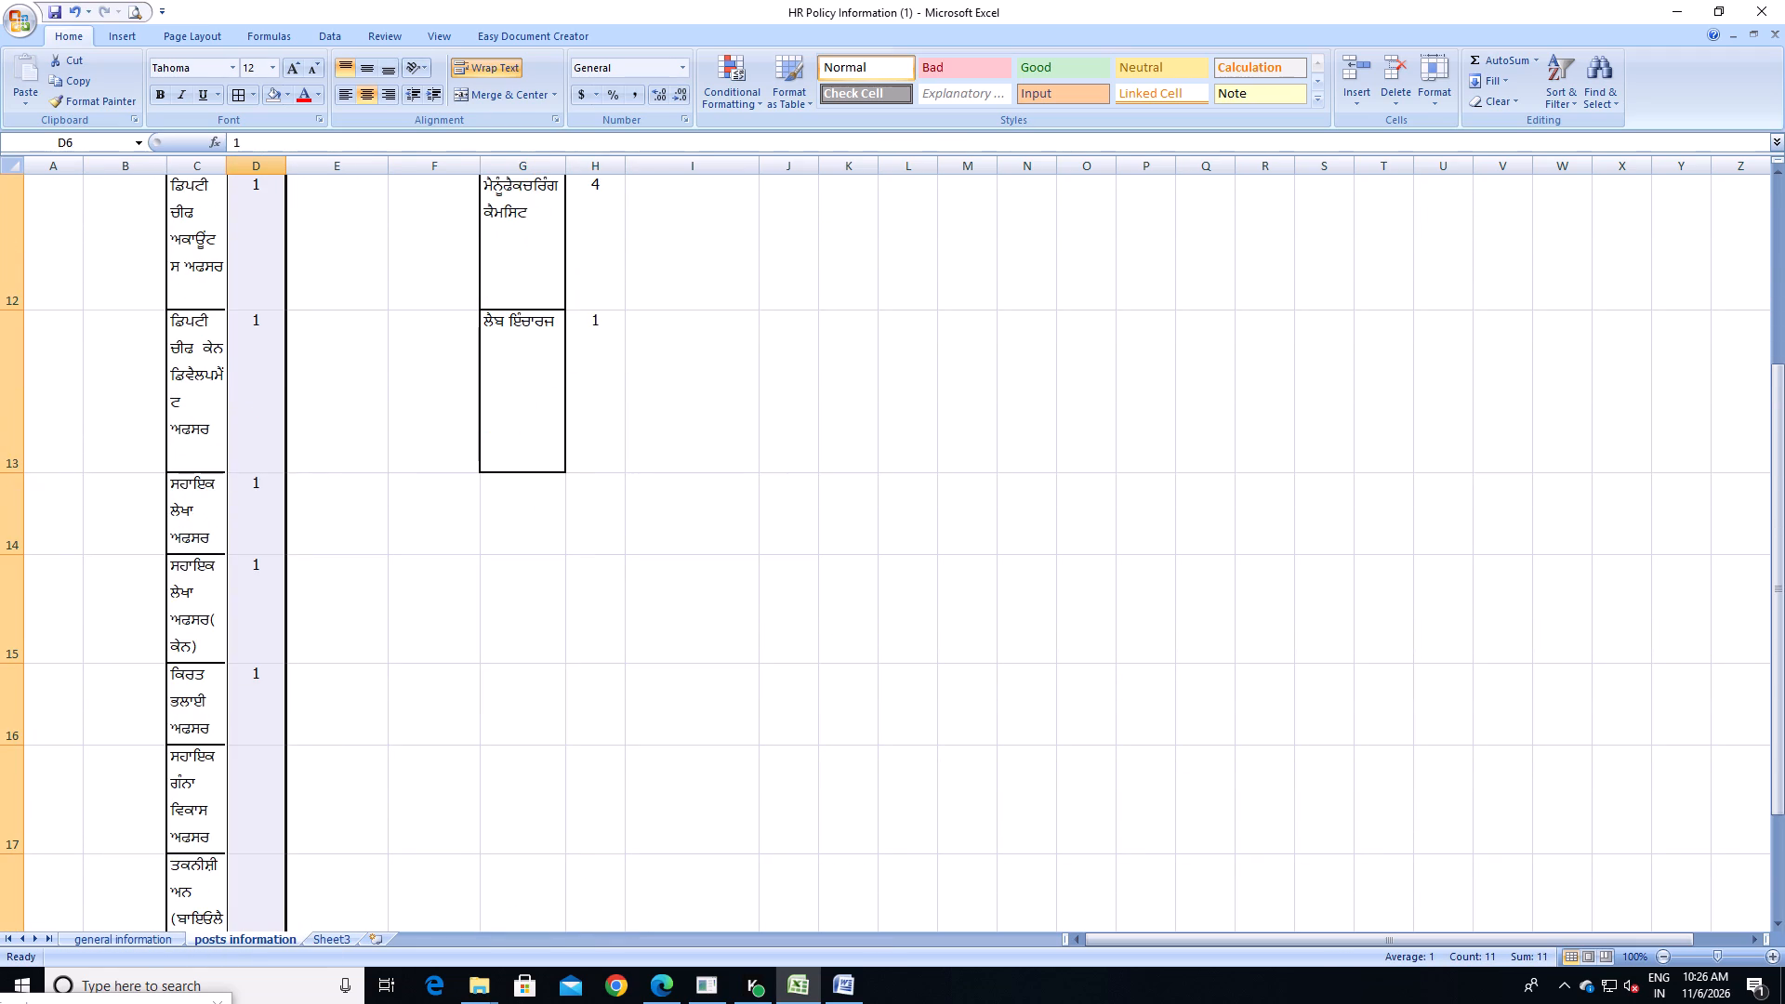
click(250, 799)
key(1)
key(Down)
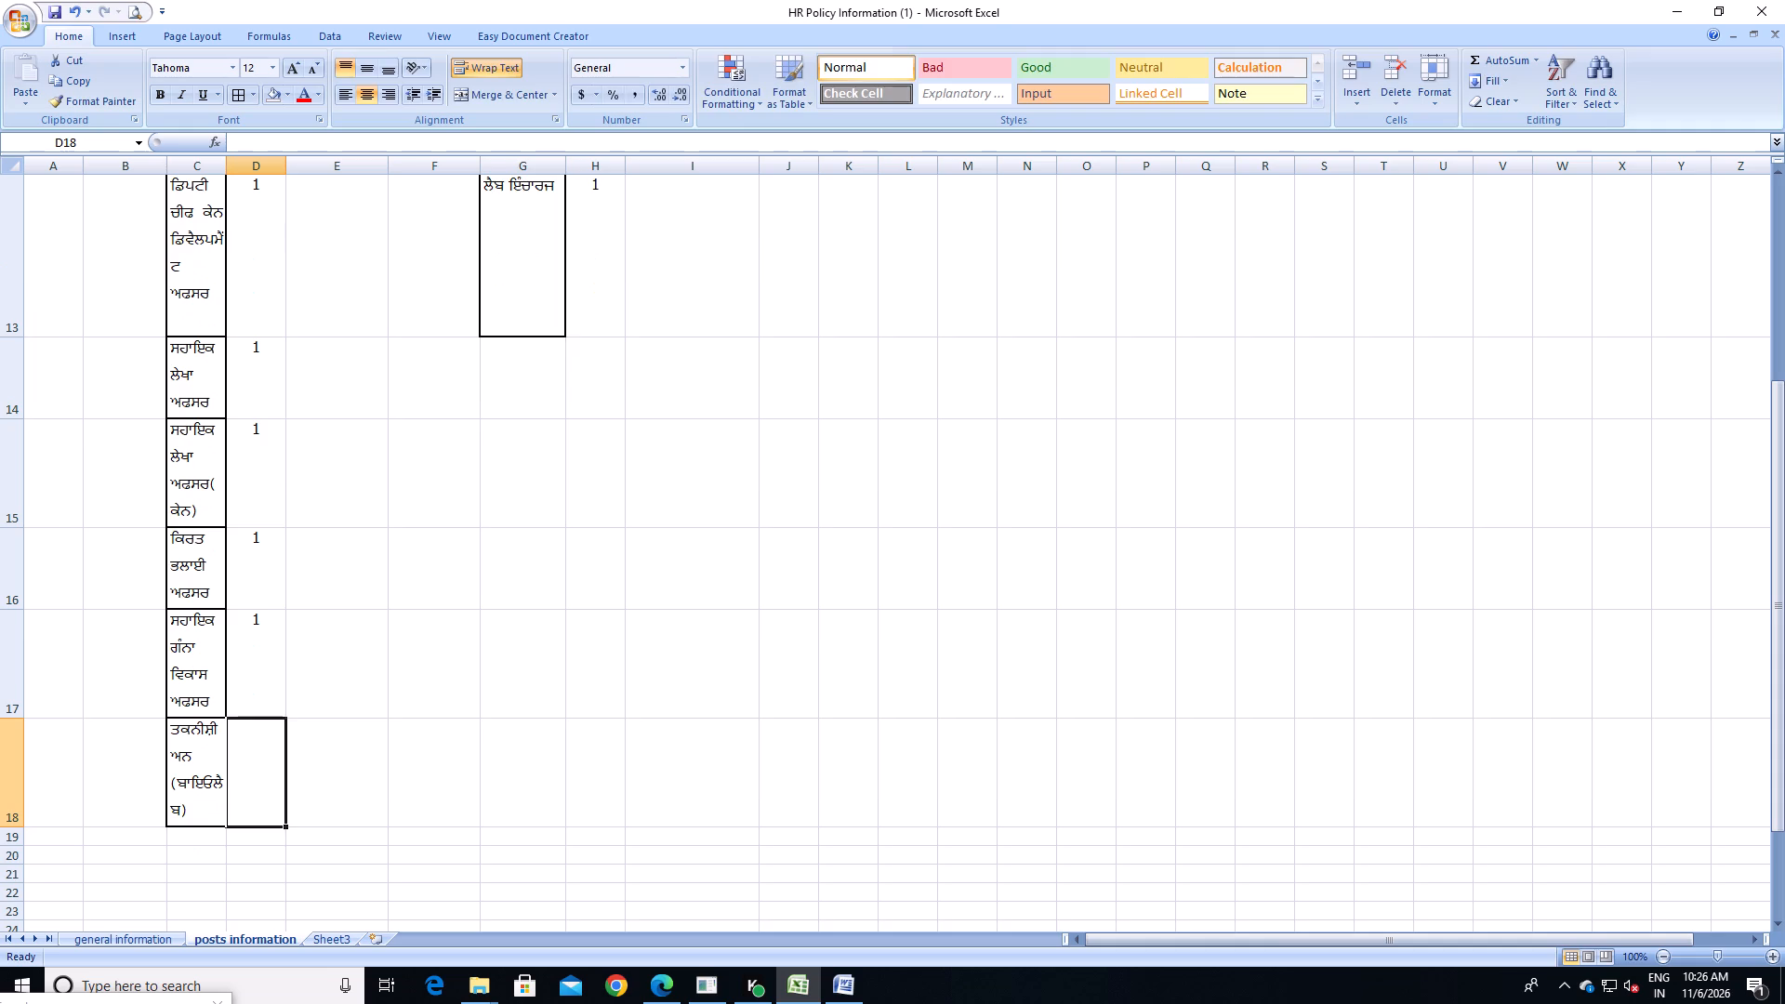
key(1)
click(527, 707)
Check the sums of the common cadre post counts in D6:D18 and the technical cadre post counts in H6:H13.
scroll(373, 565, up, 4)
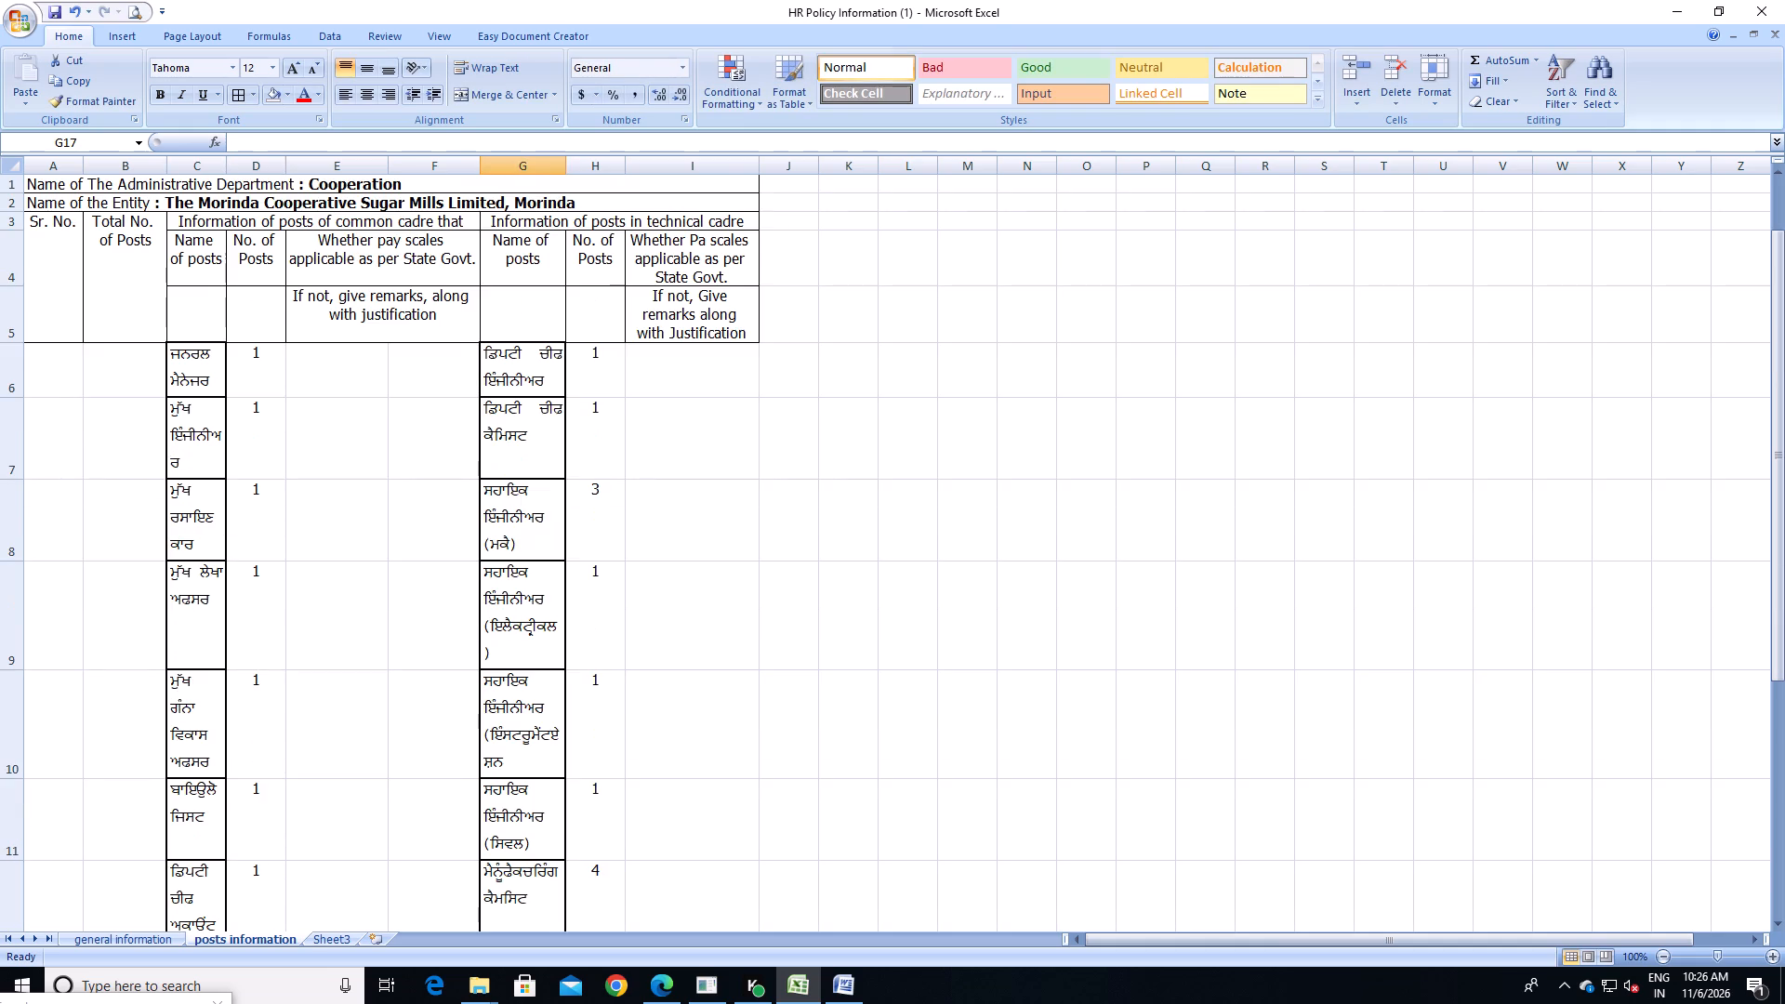
drag(252, 364, 284, 901)
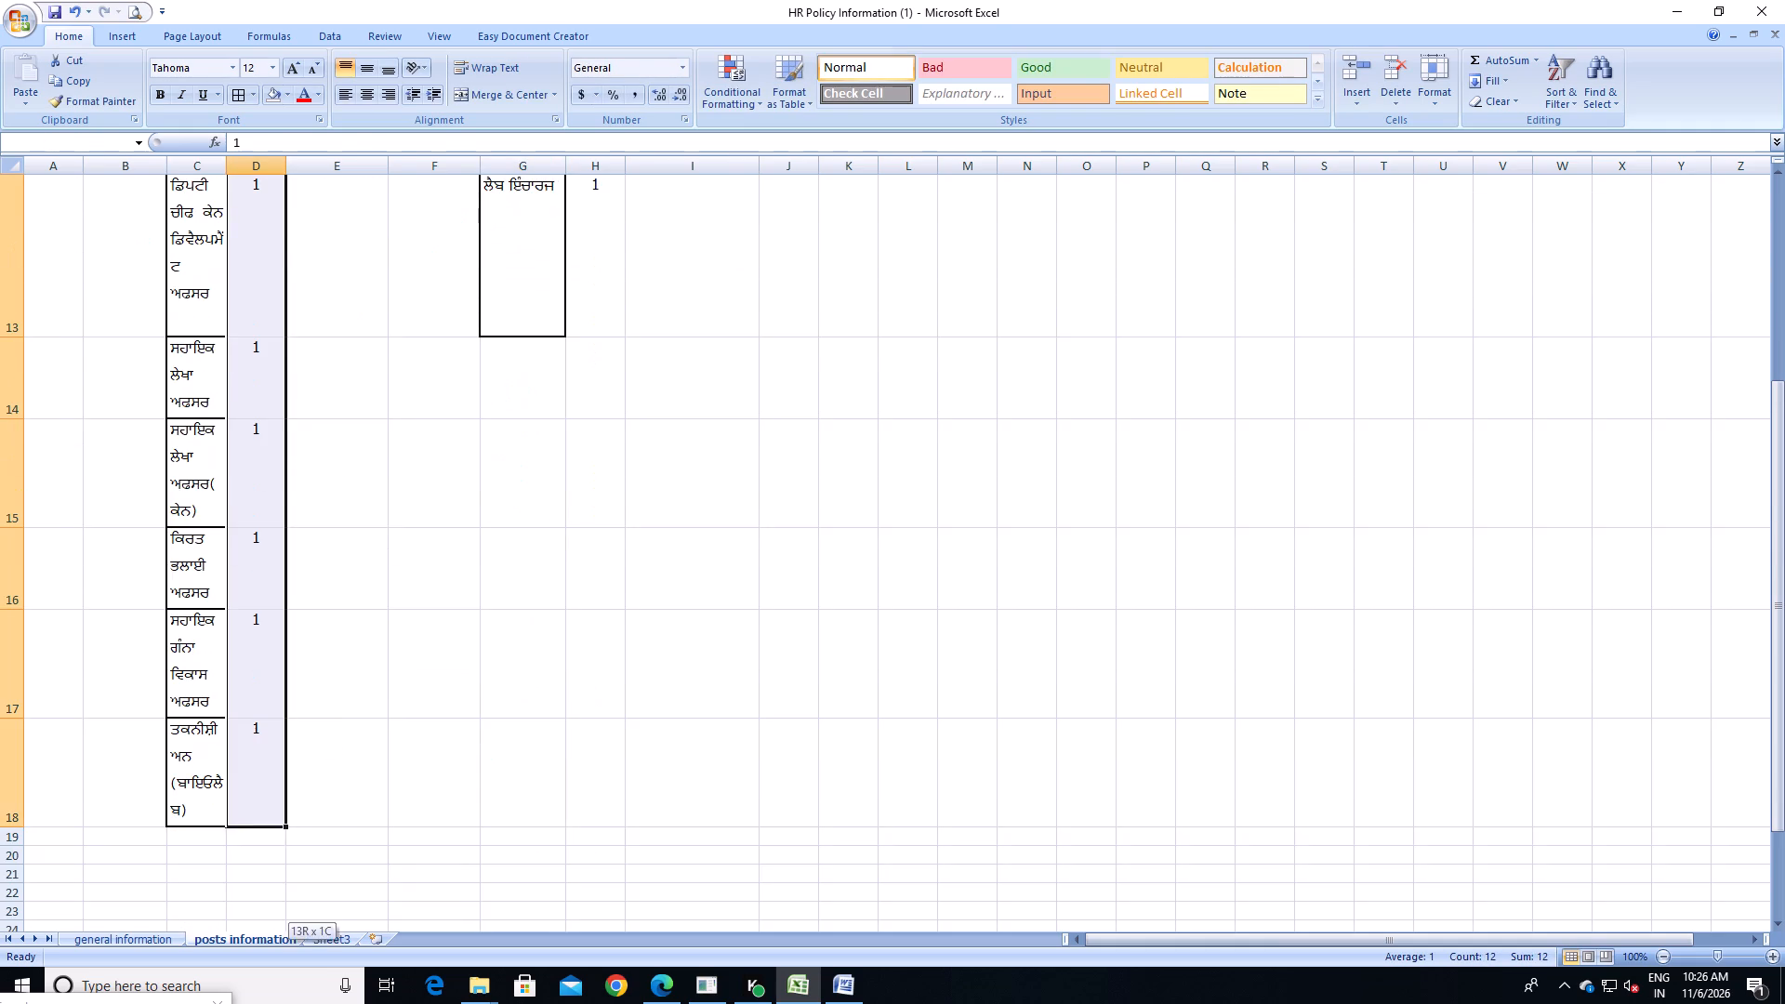
drag(284, 901, 280, 811)
scroll(678, 807, up, 5)
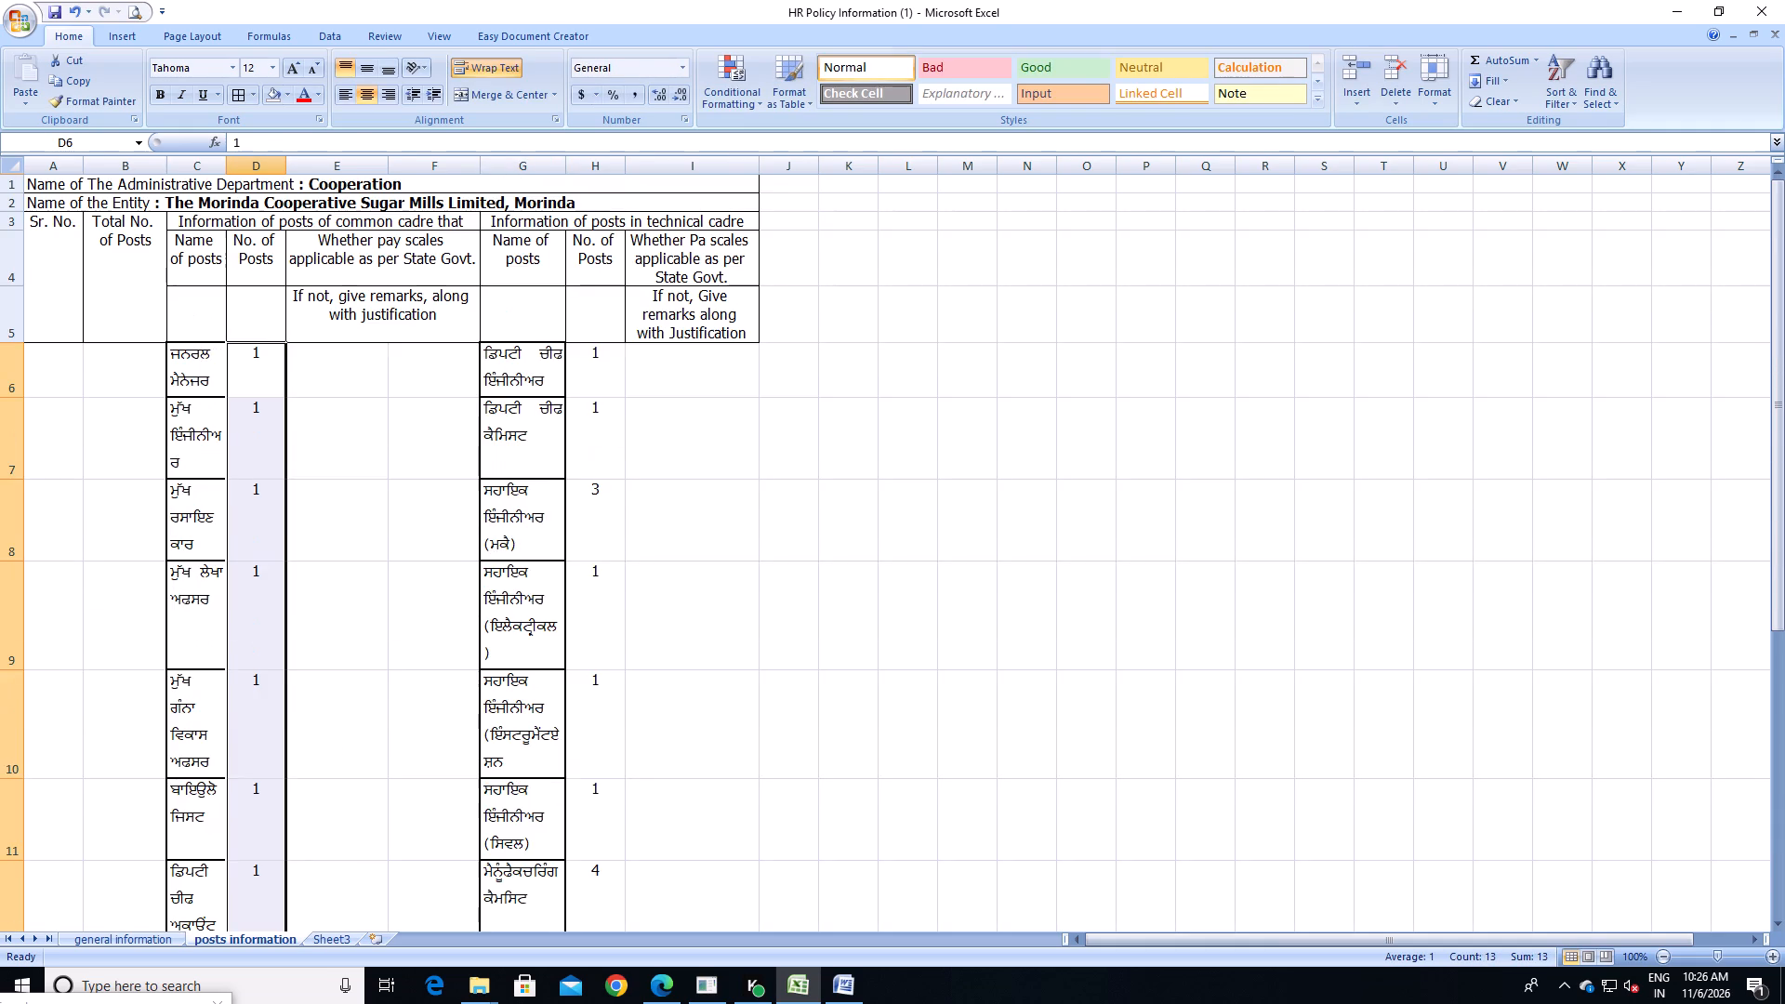
drag(590, 363, 599, 717)
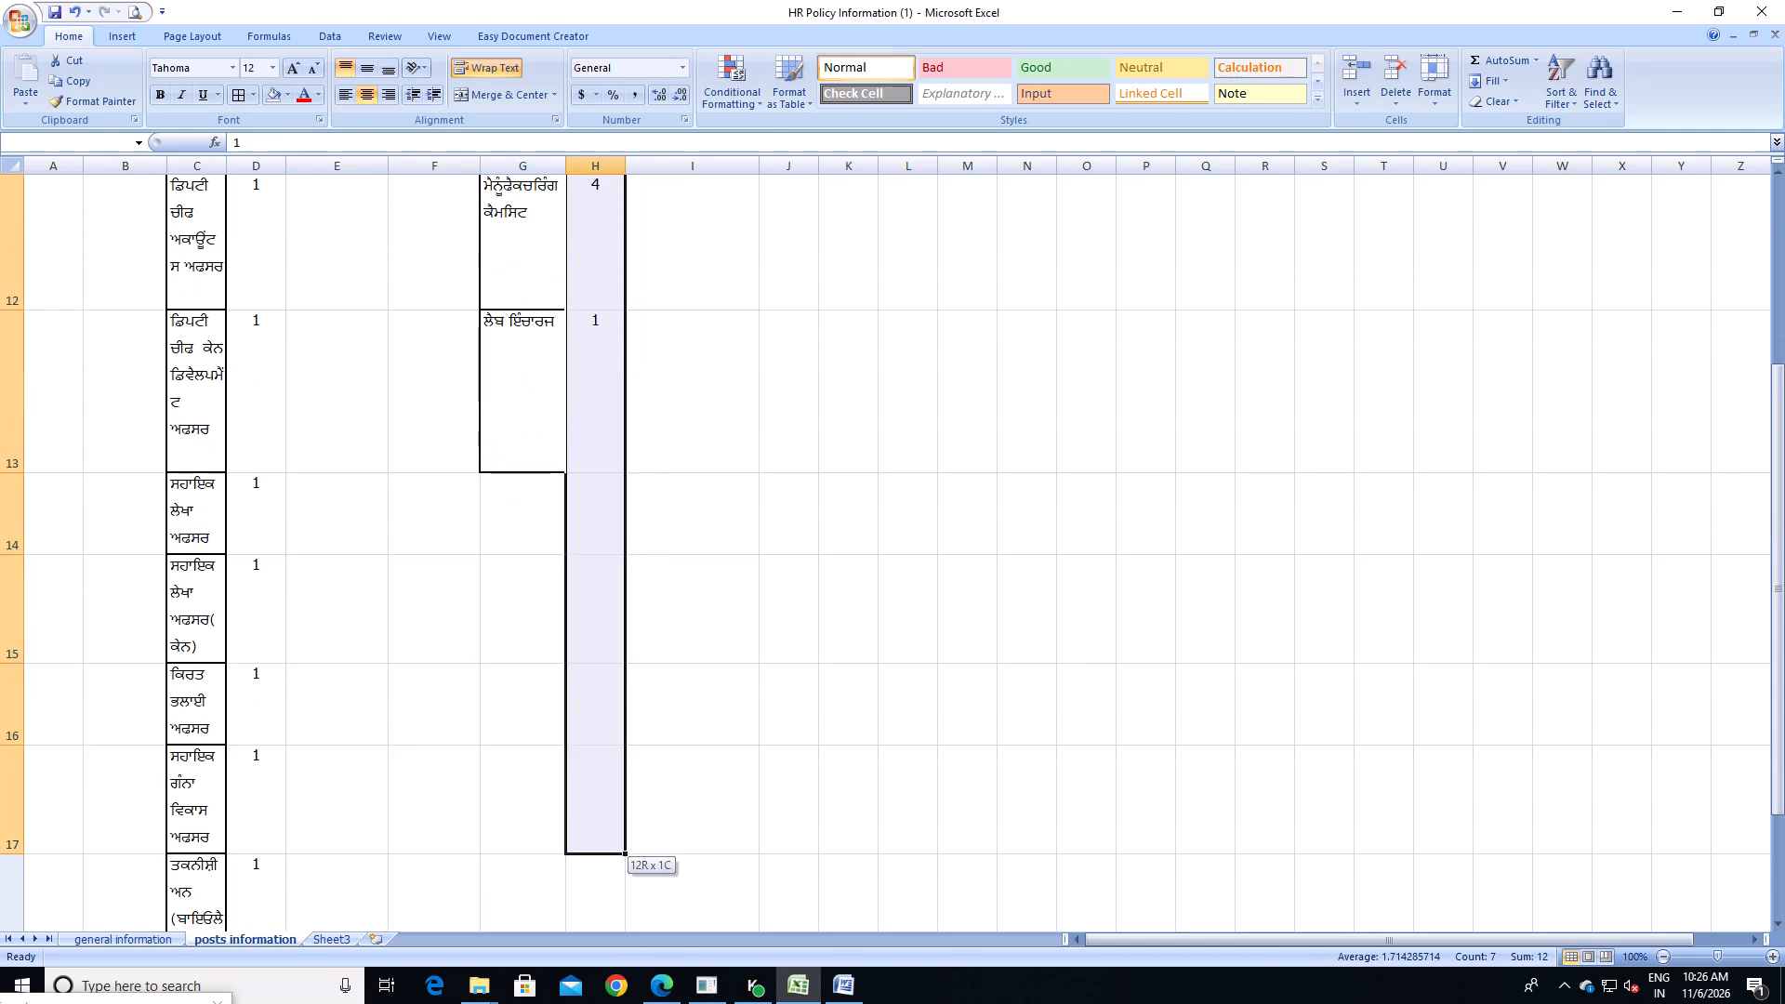
drag(599, 717, 598, 456)
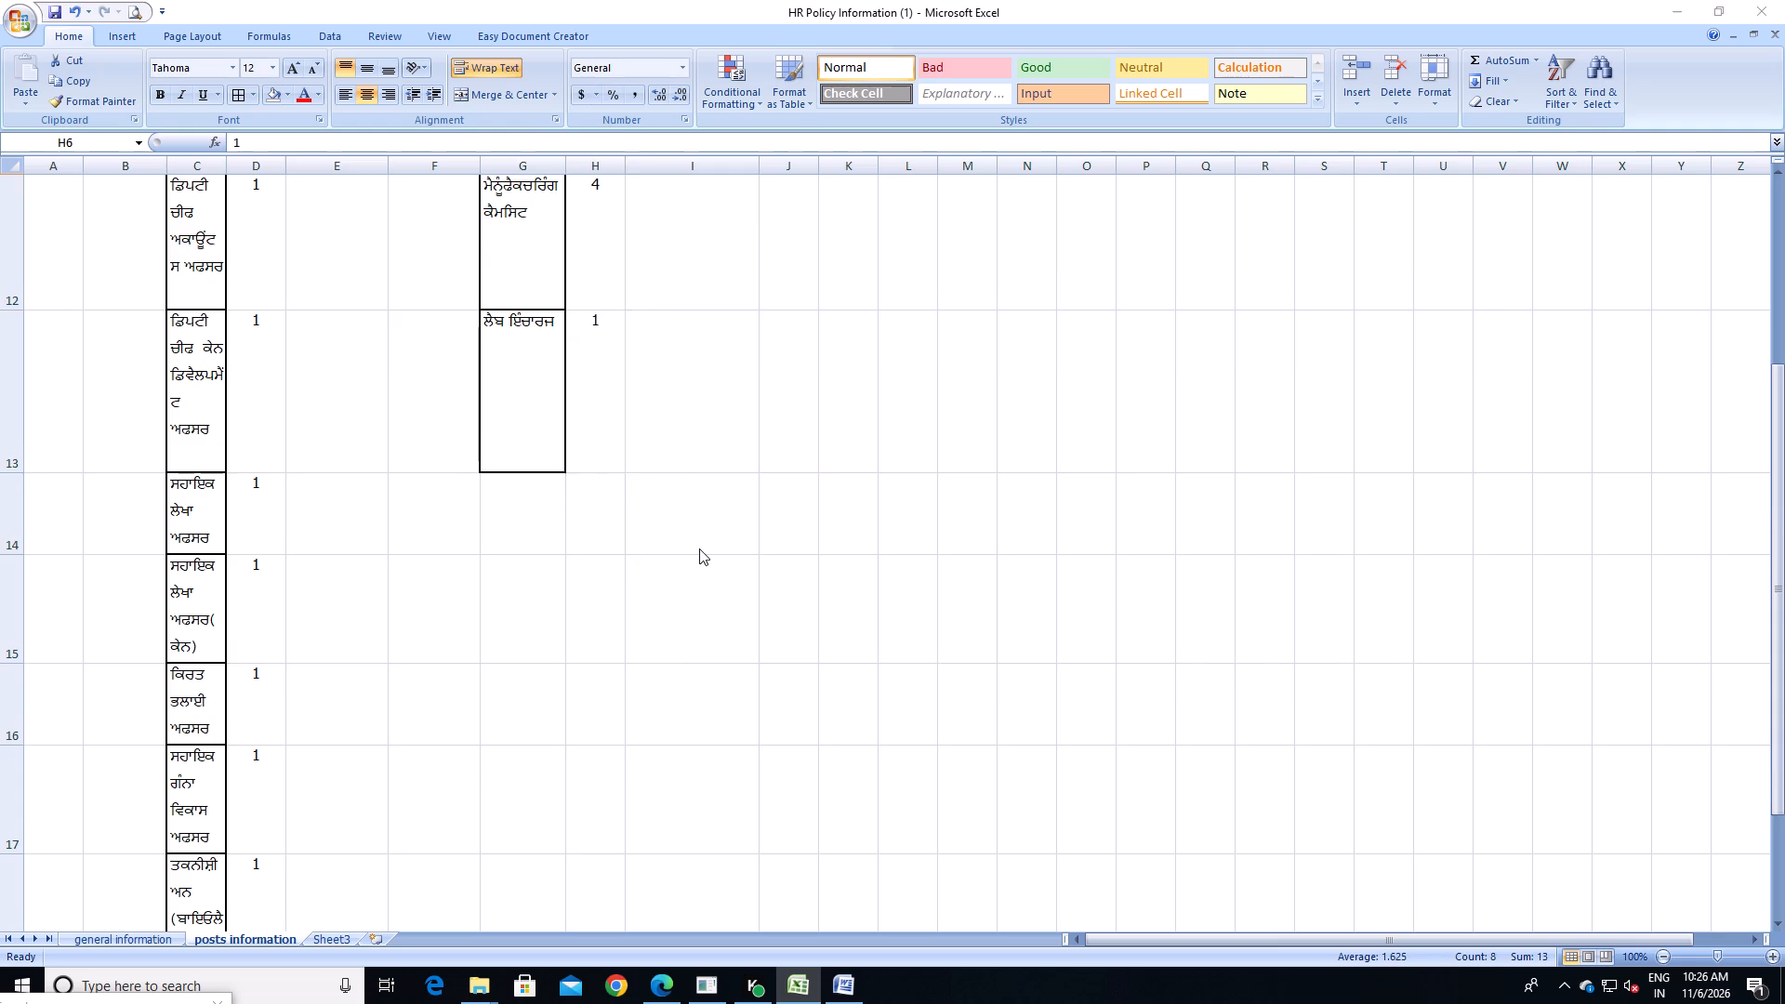
Switch to the Word officers list and compare its sanctioned post counts and grand total with the workbook, then return to Excel.
key(alt+Tab)
key(alt+Tab)
scroll(699, 549, down, 4)
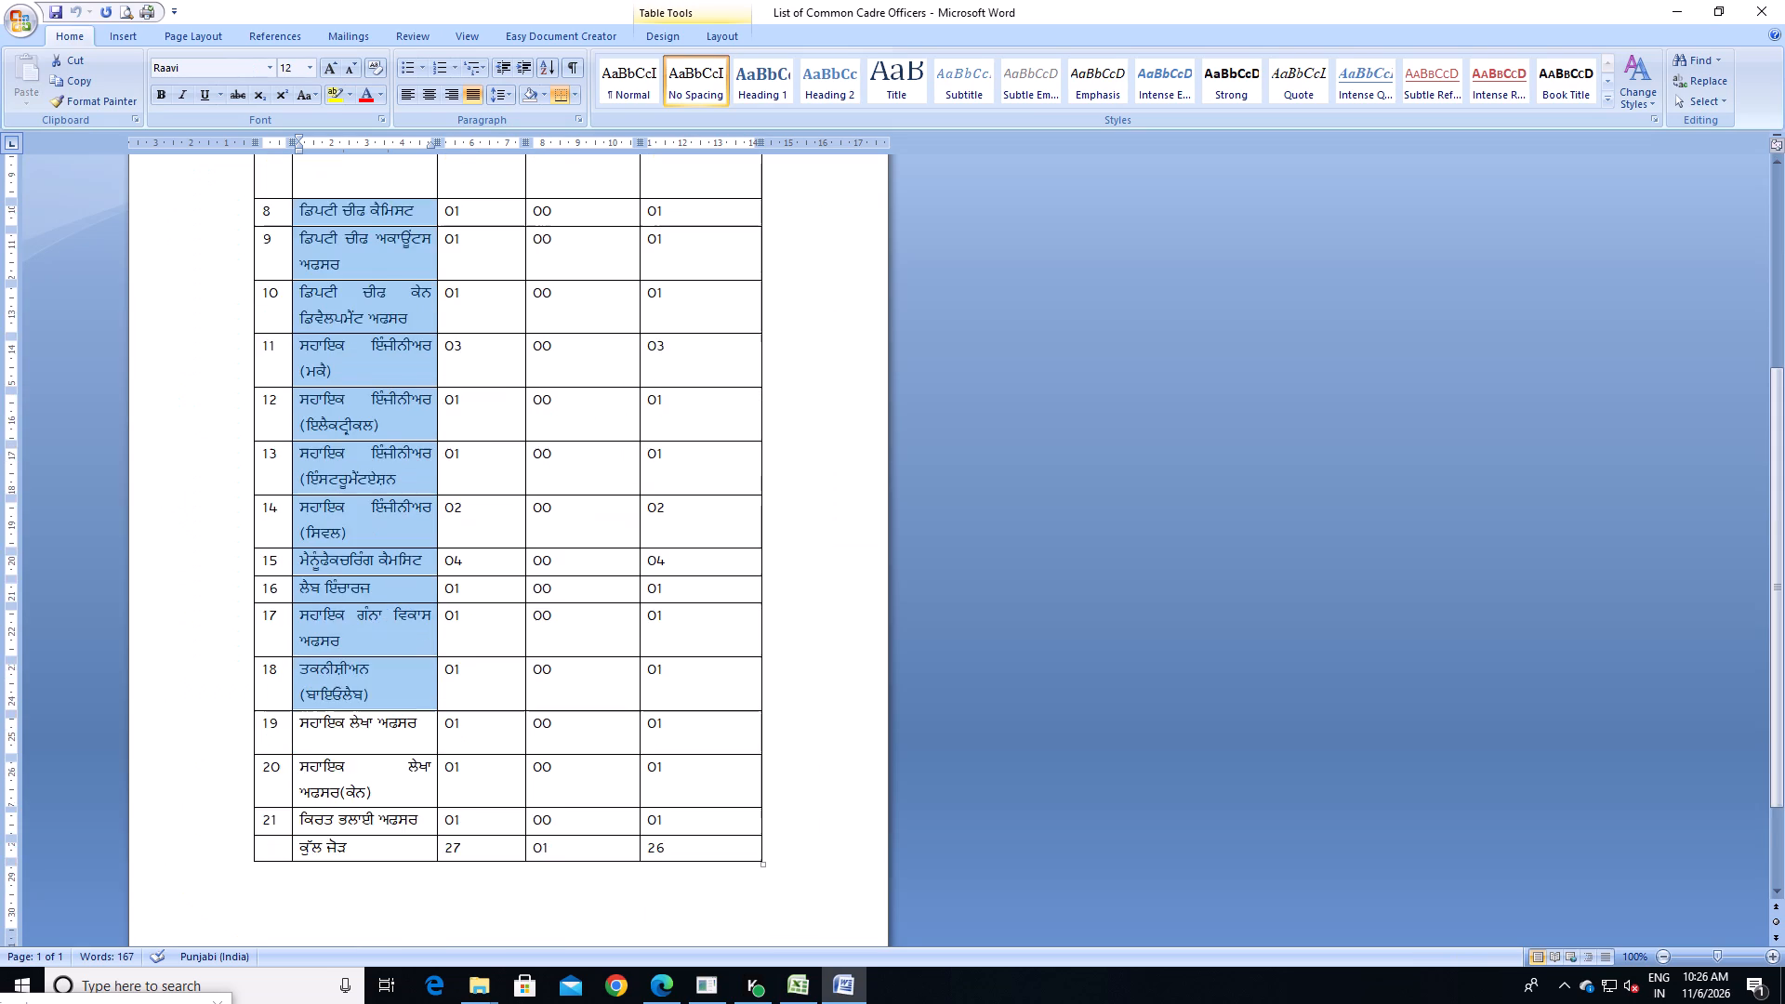
scroll(699, 549, down, 4)
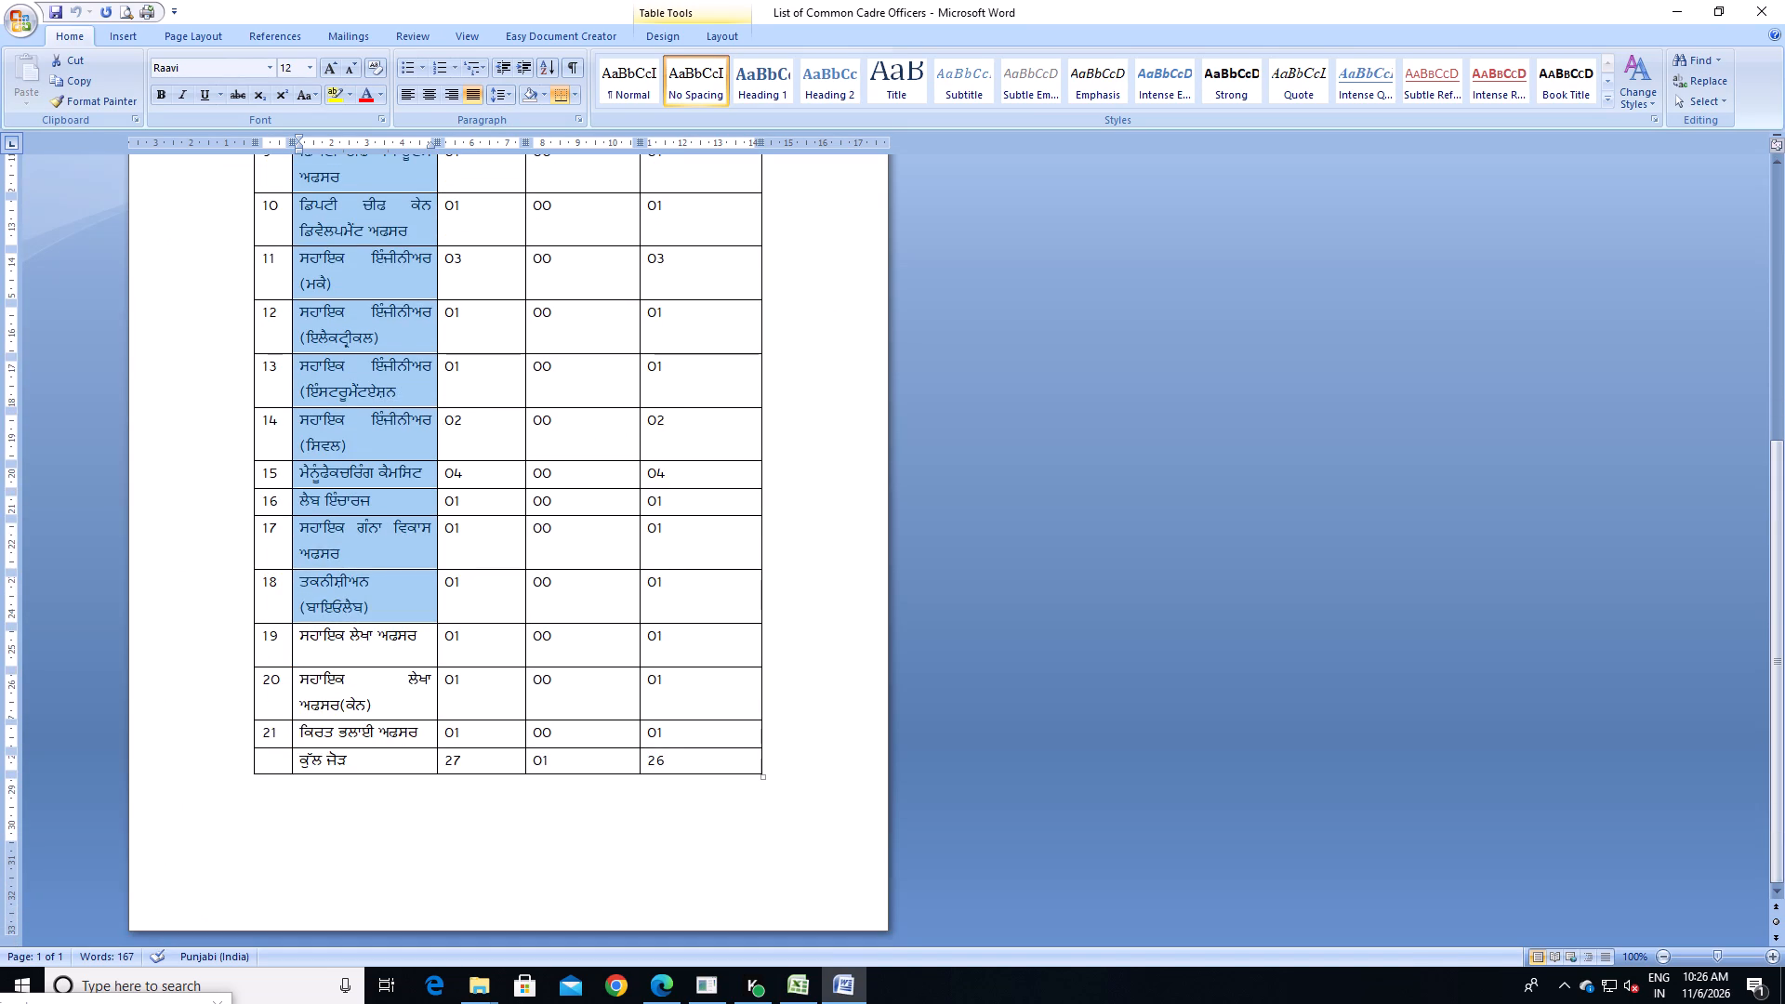
click(507, 765)
scroll(507, 765, up, 10)
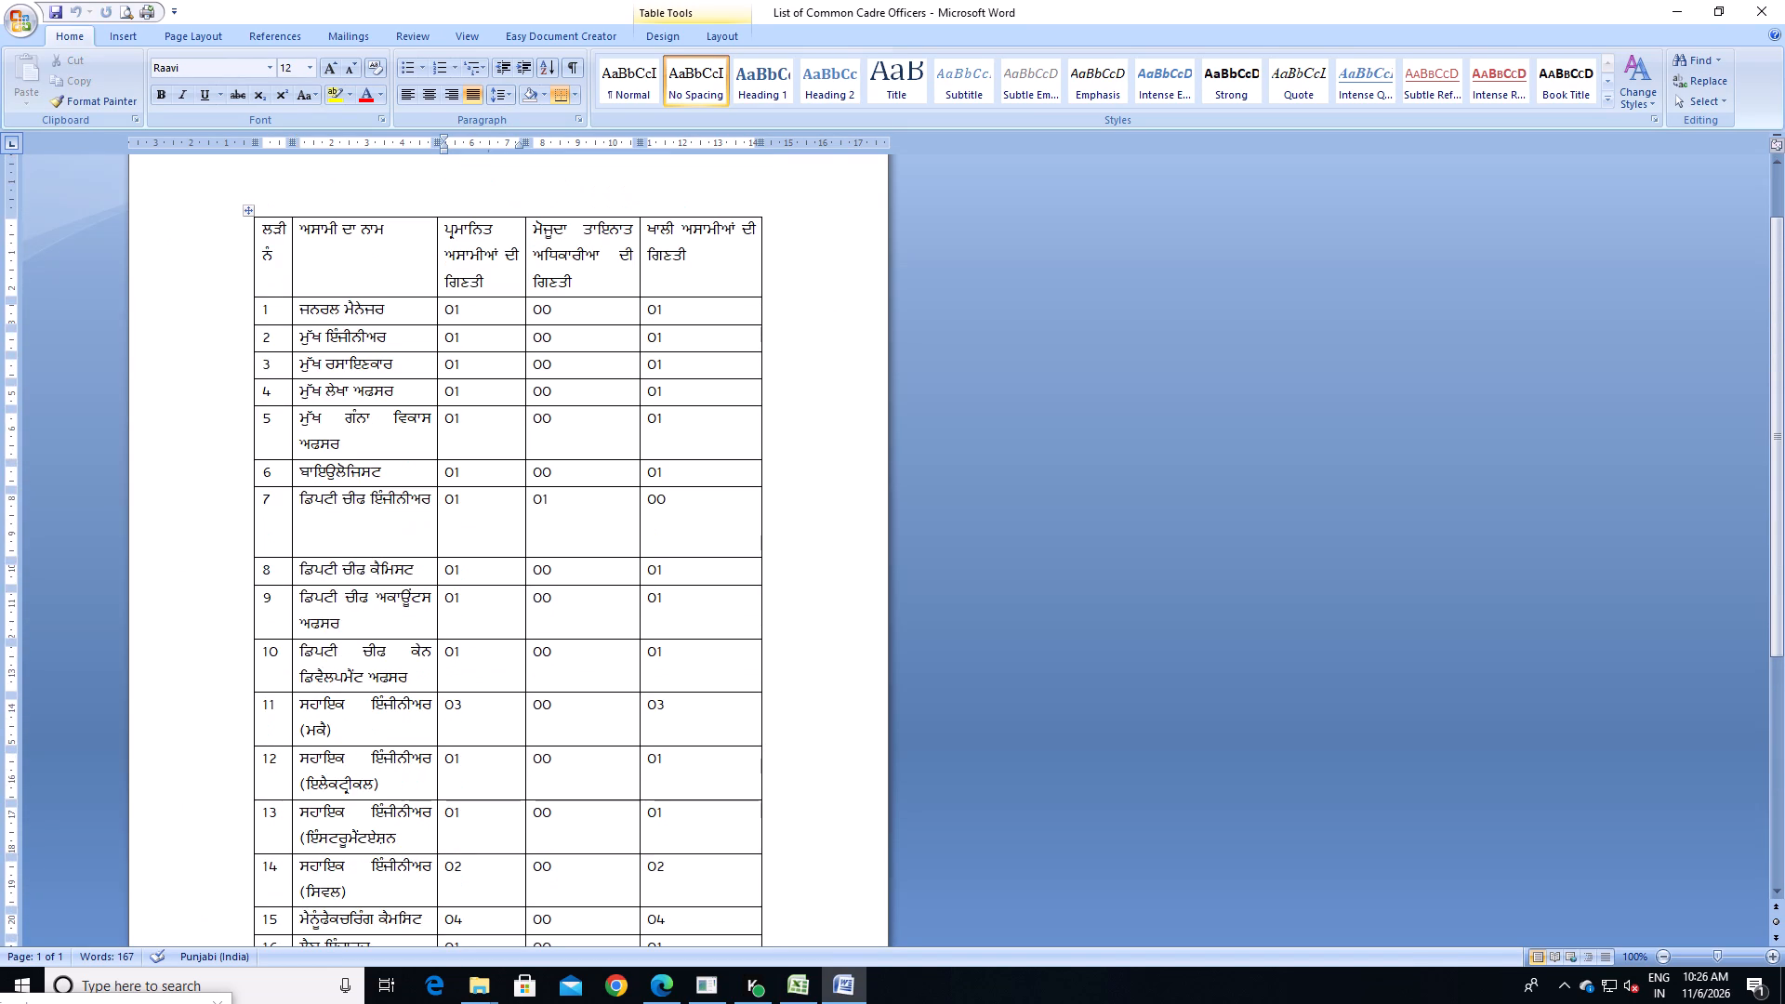
click(491, 720)
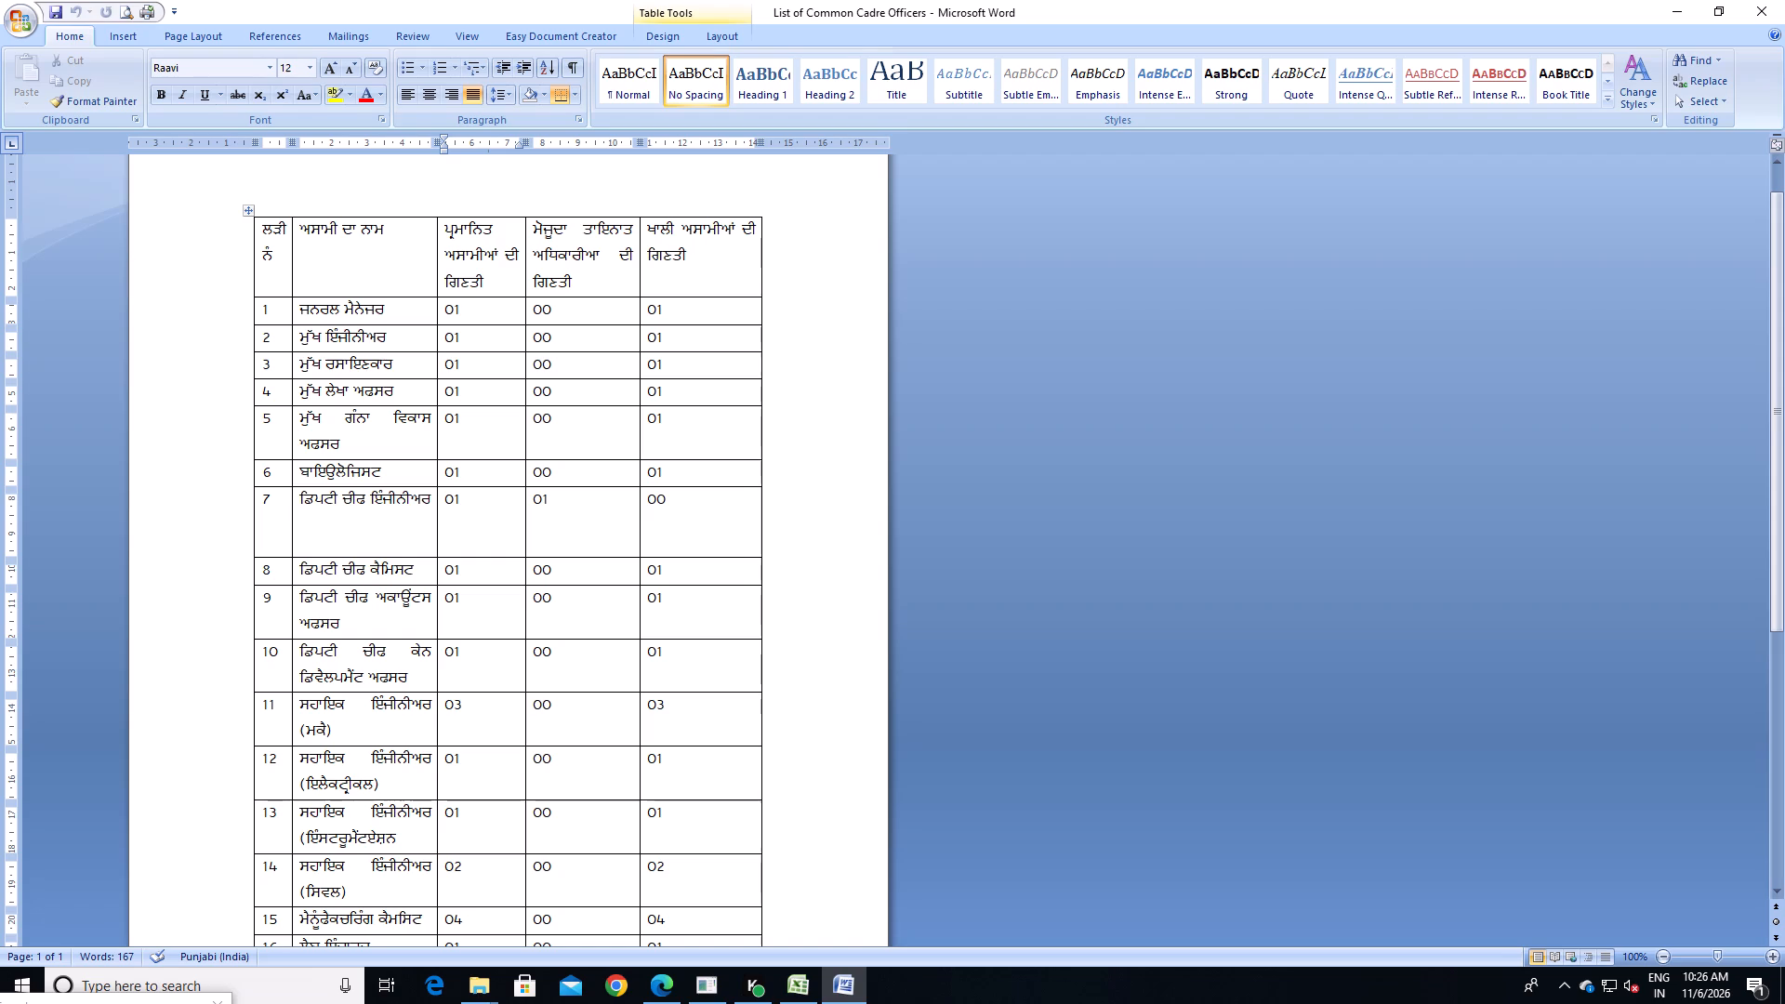
click(470, 865)
key(alt+Tab)
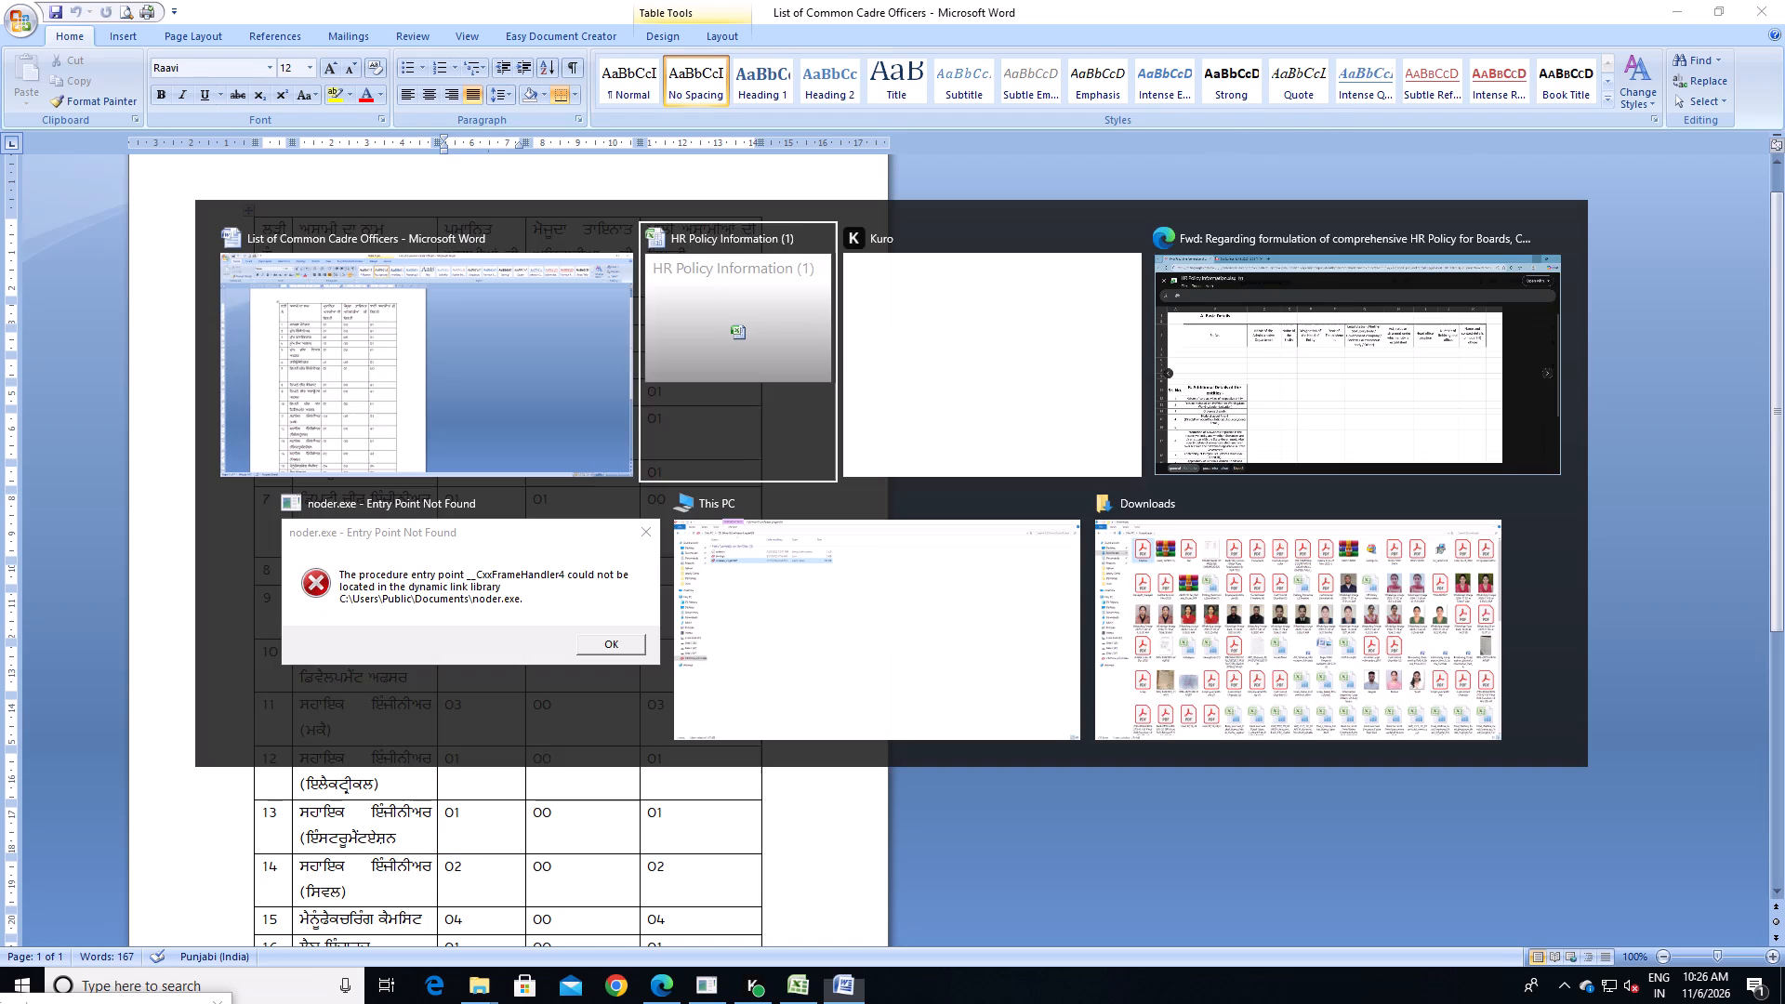
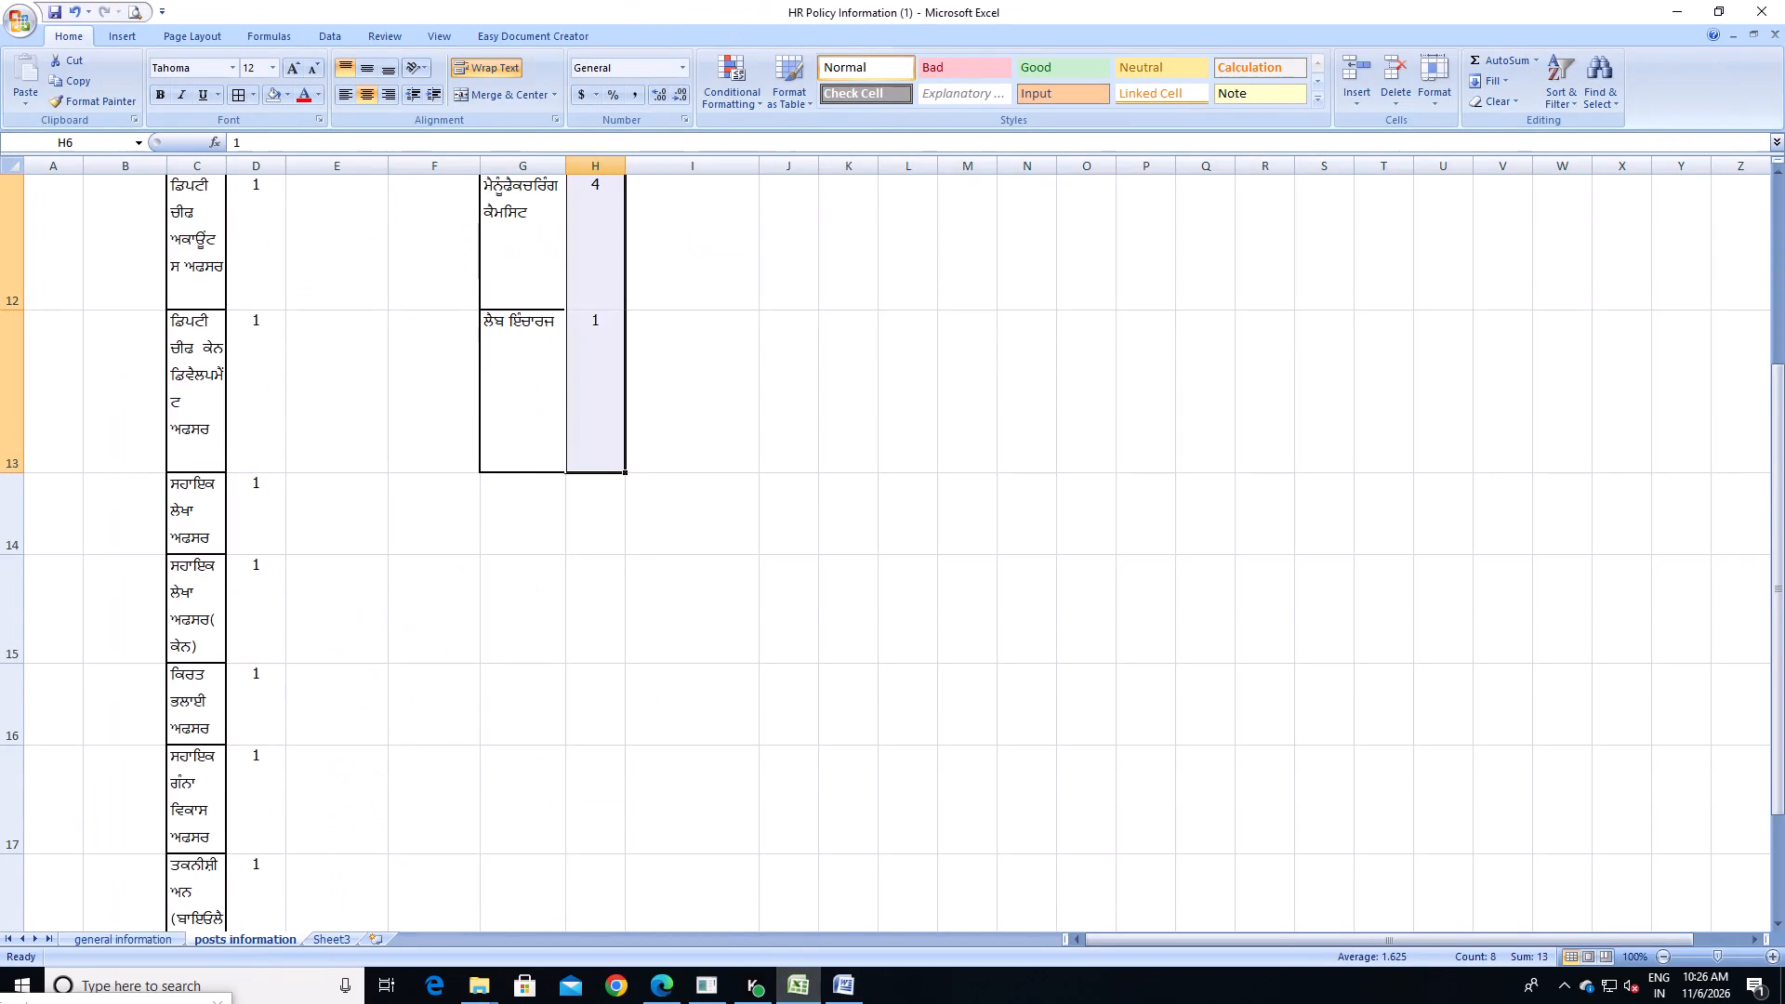
Replace the Punjabi name of the first common cadre post in C6 with General Manager.
scroll(396, 582, up, 10)
click(213, 368)
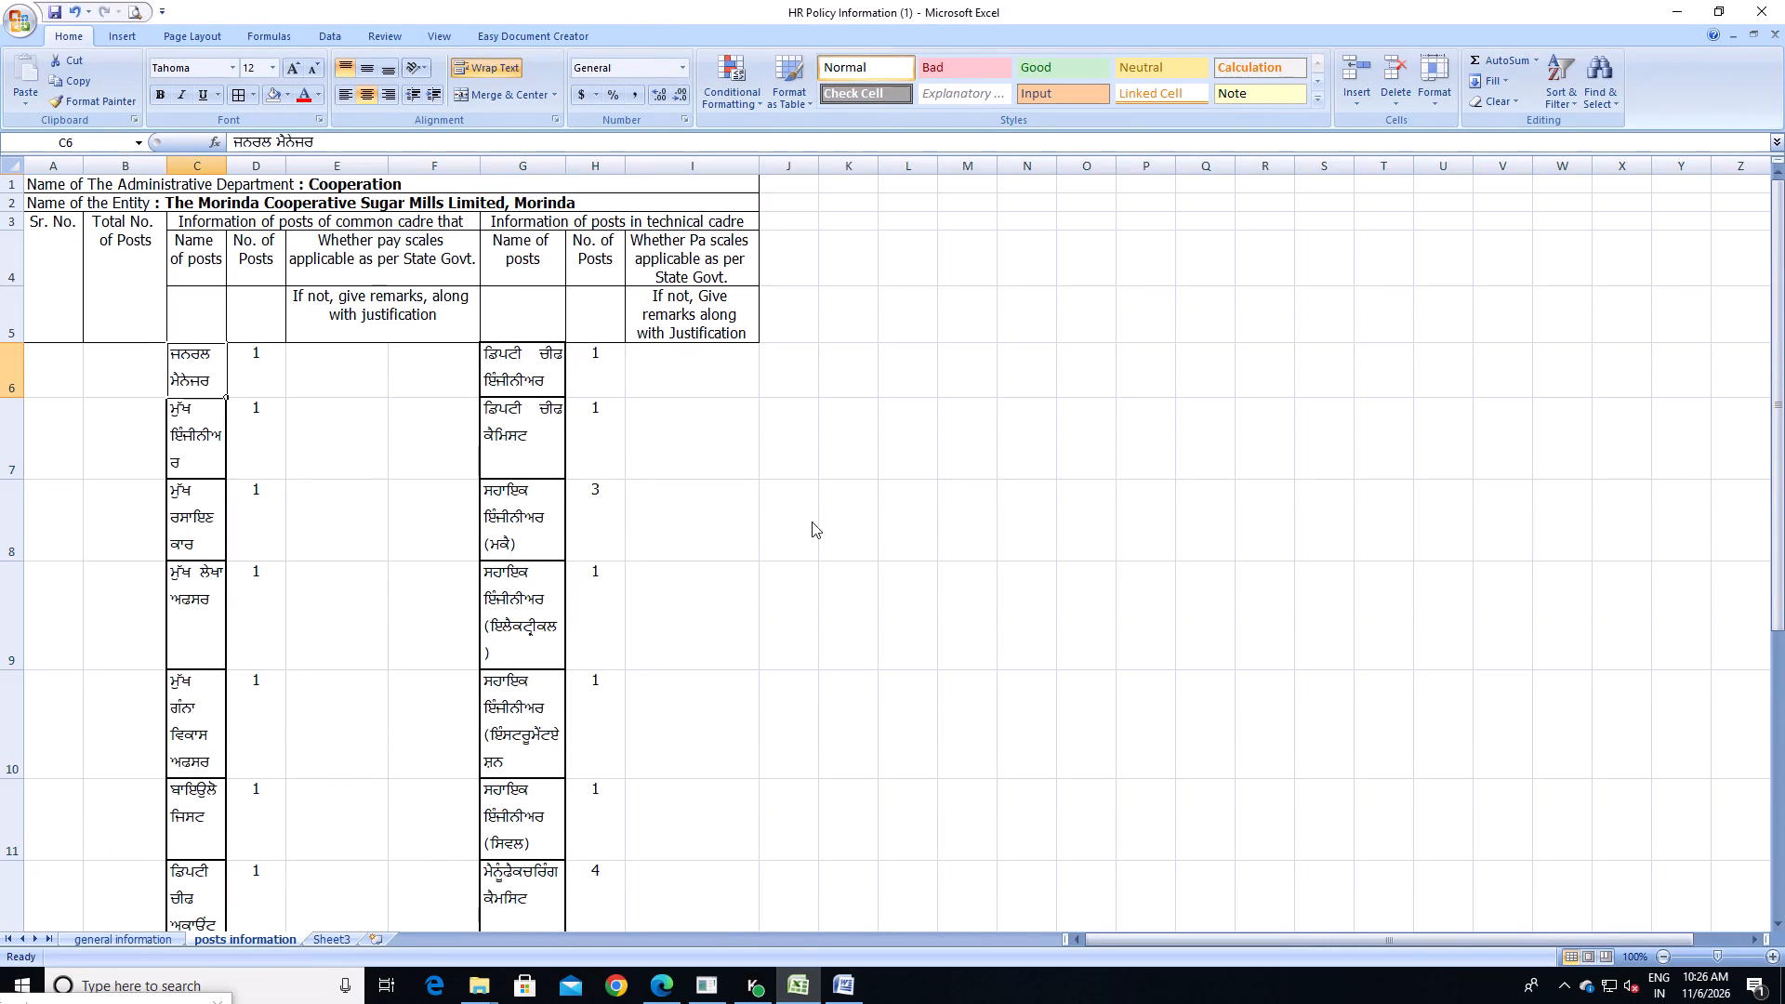
text(General Mana)
text(ger)
key(Return)
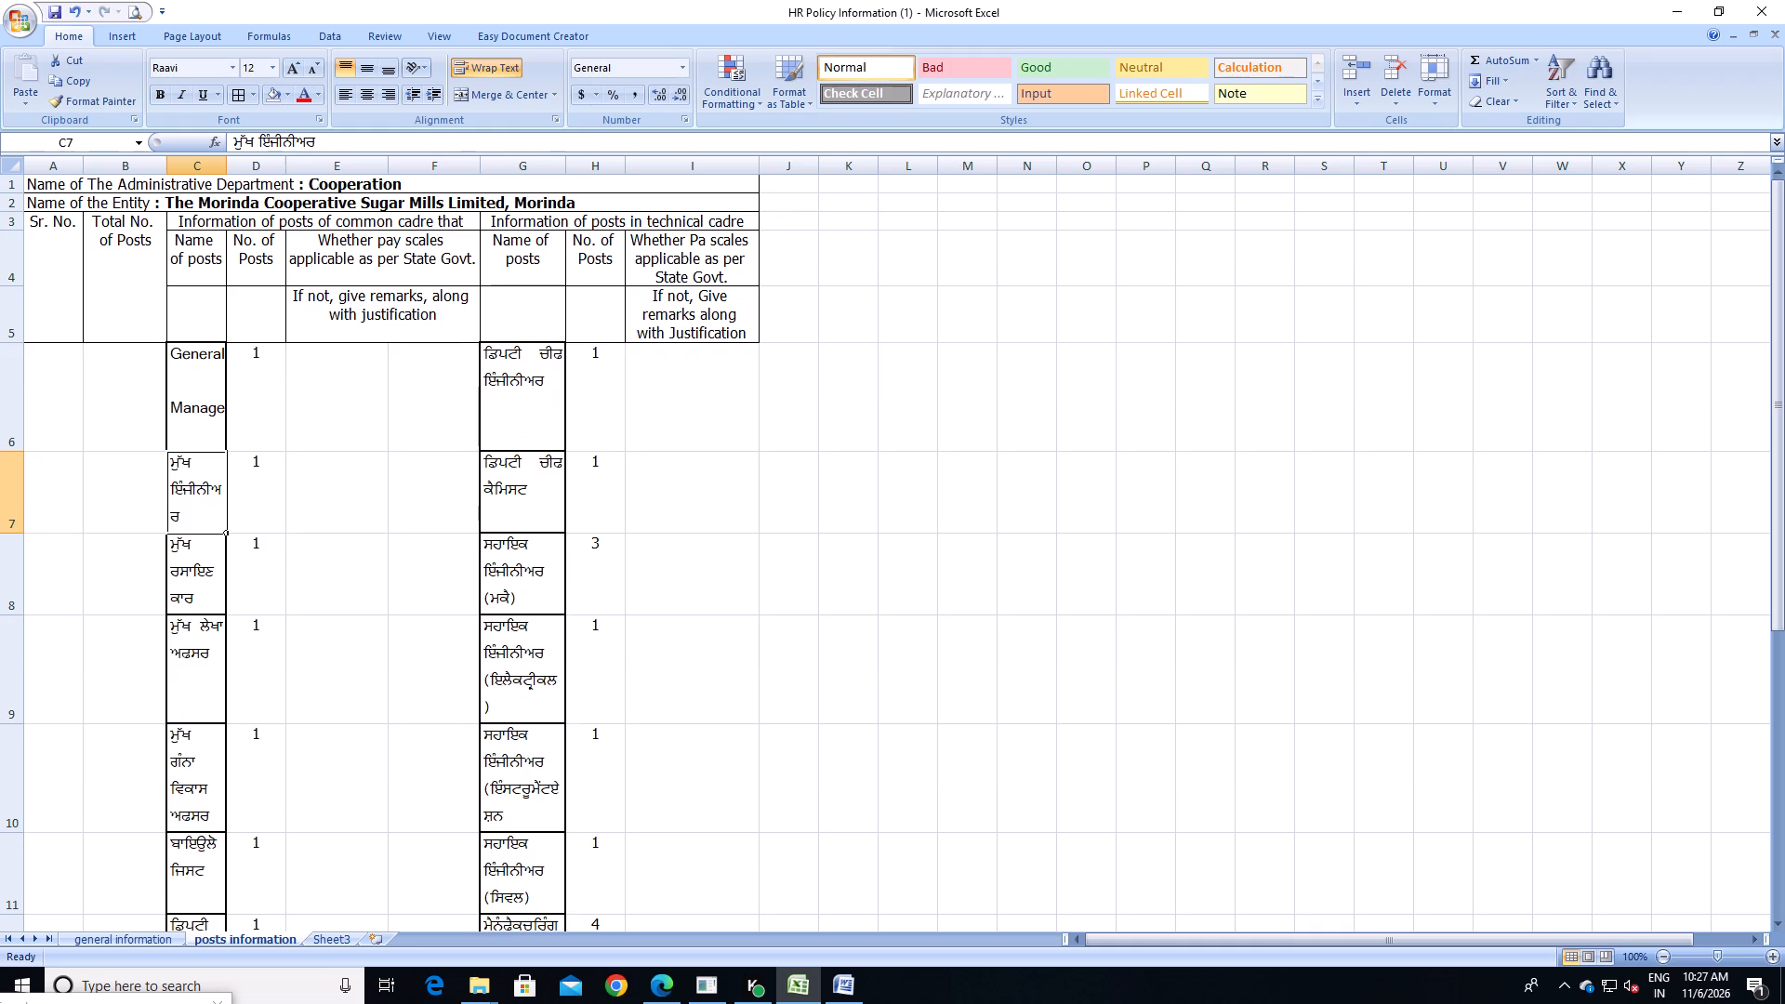
Widen the Name of posts columns C (about 20.43) and G, and auto-fit all row heights to their text.
click(190, 393)
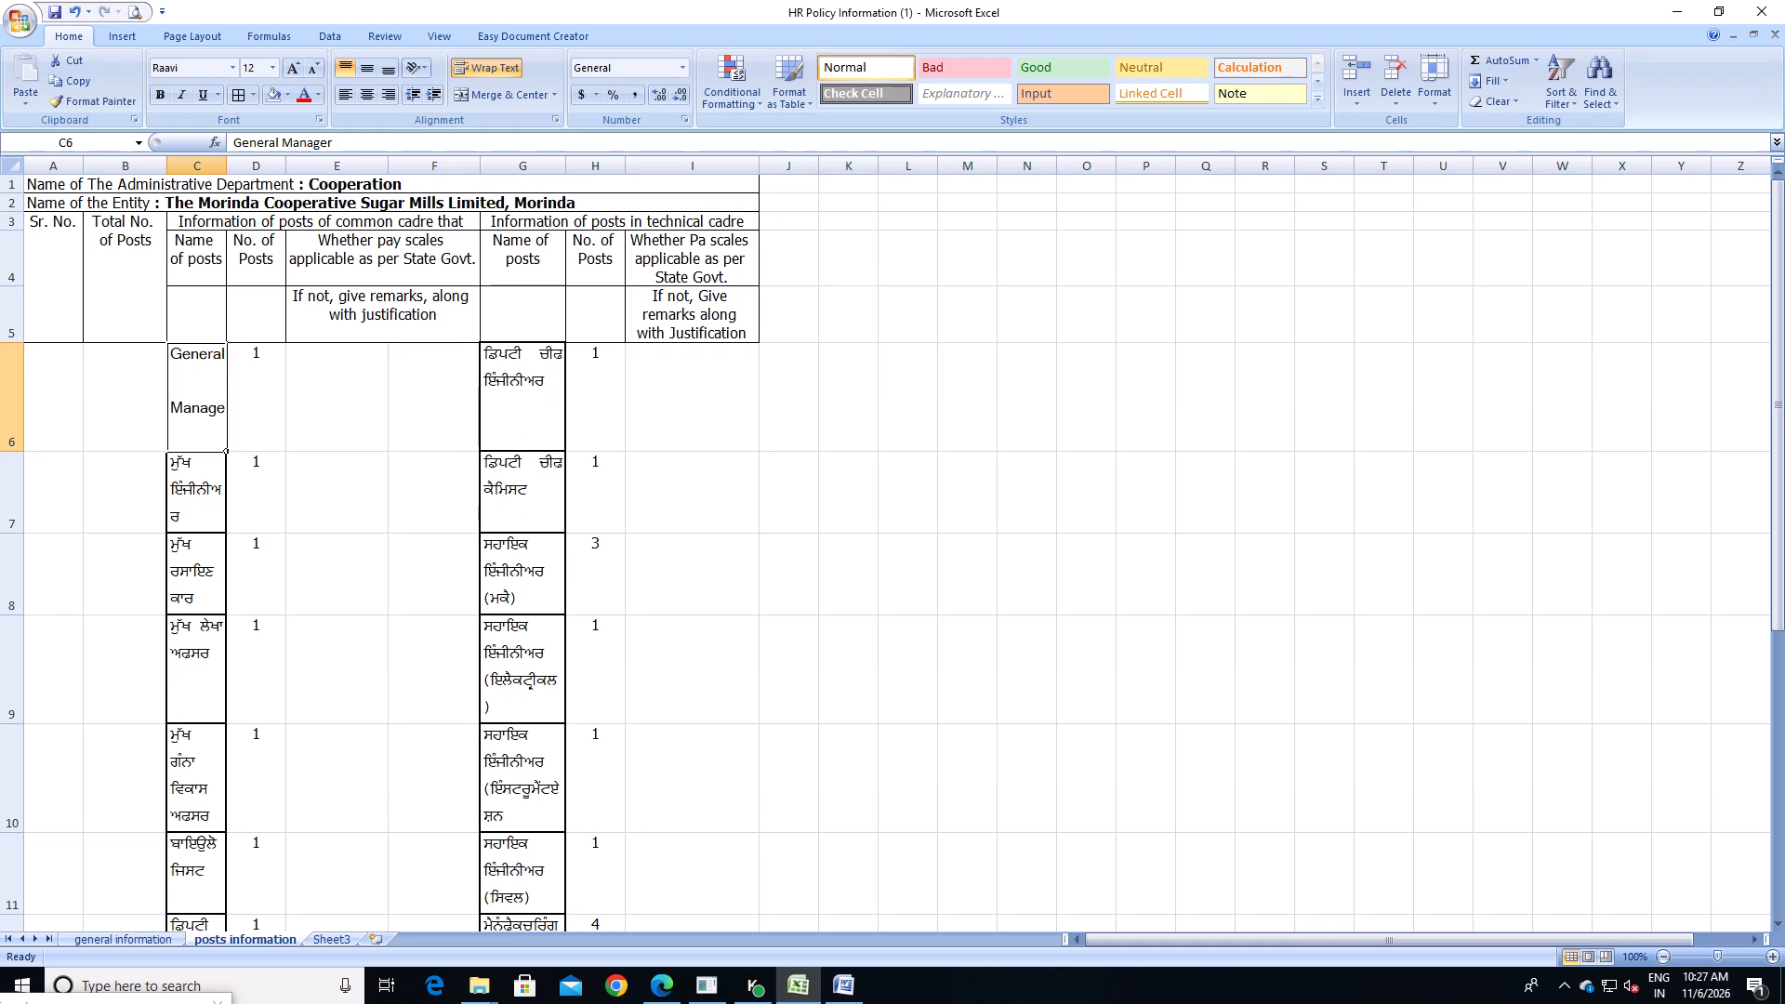
drag(224, 169, 302, 187)
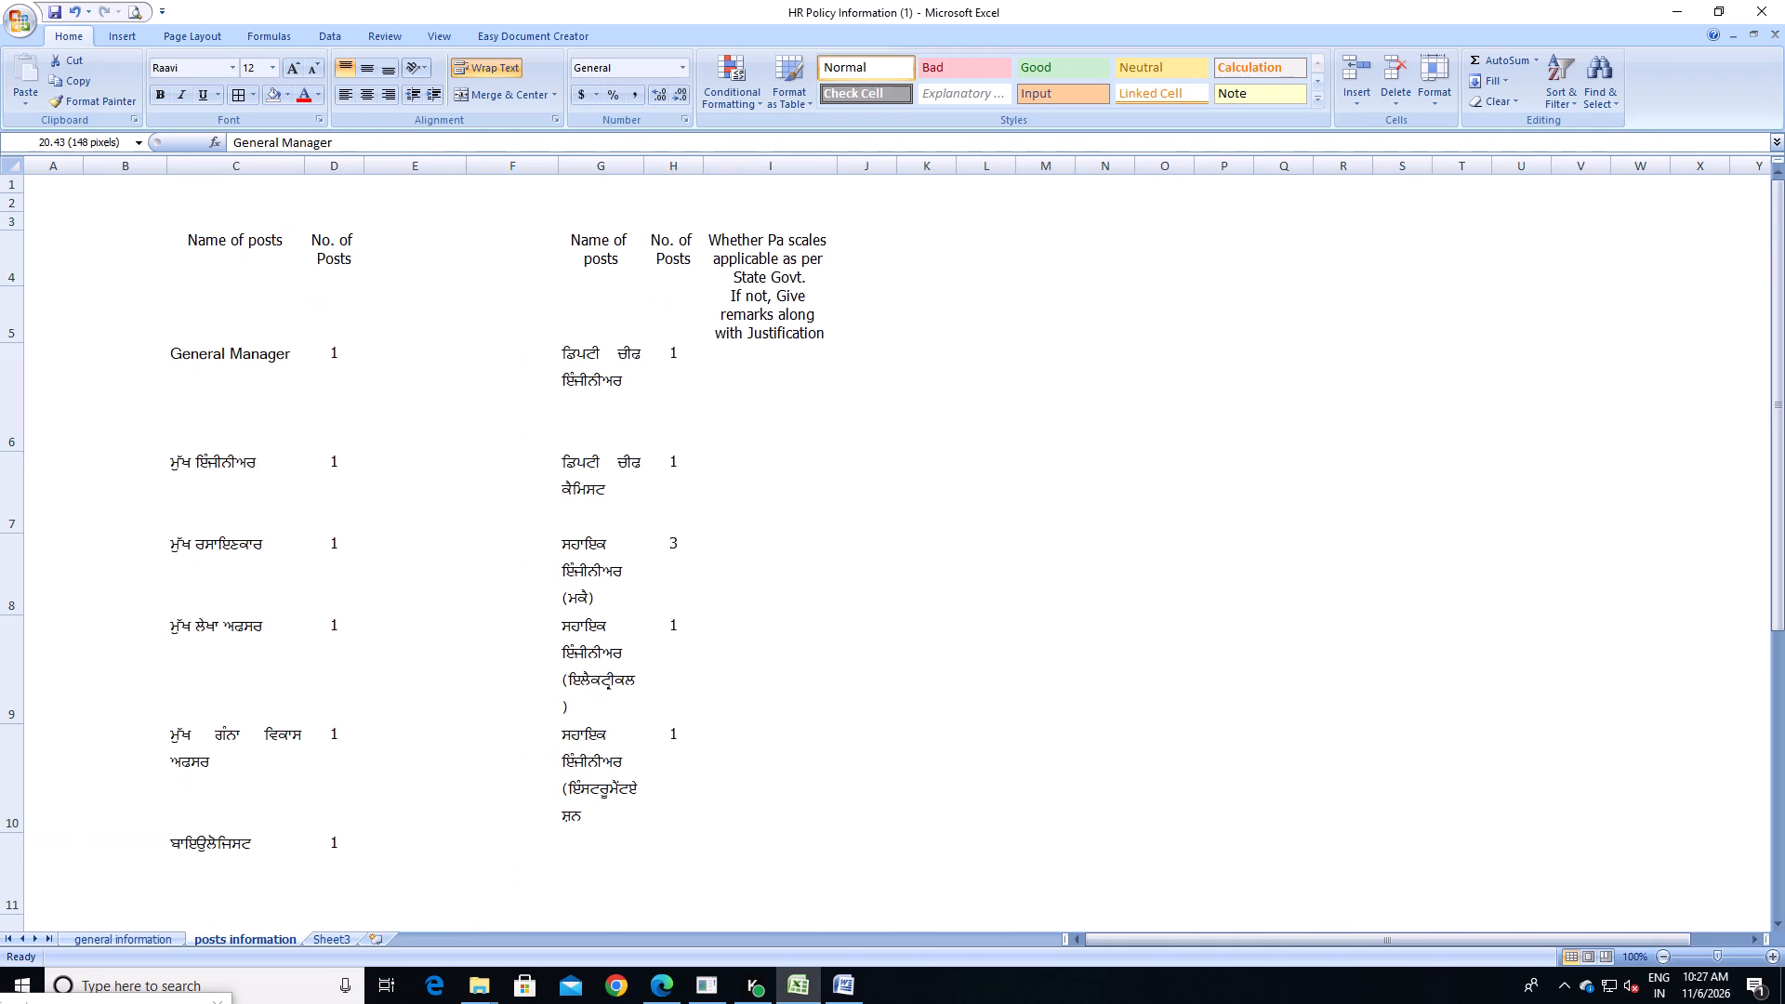
drag(645, 165, 694, 172)
drag(694, 172, 737, 179)
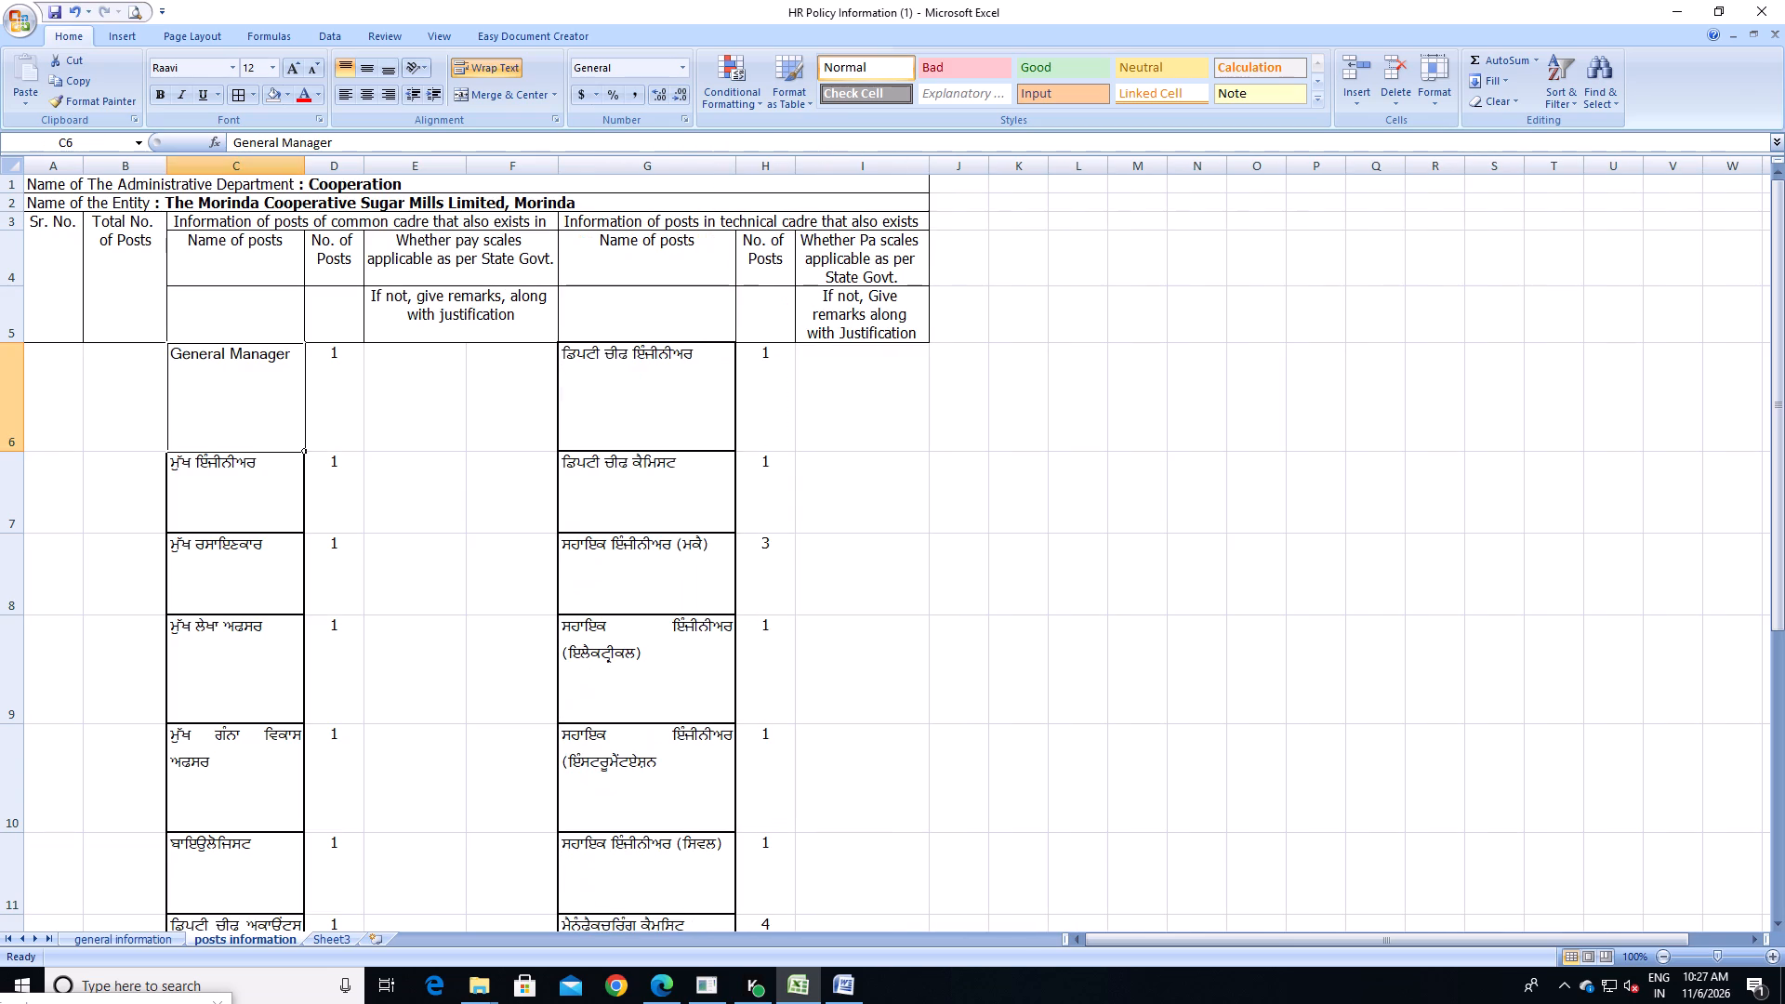
click(9, 163)
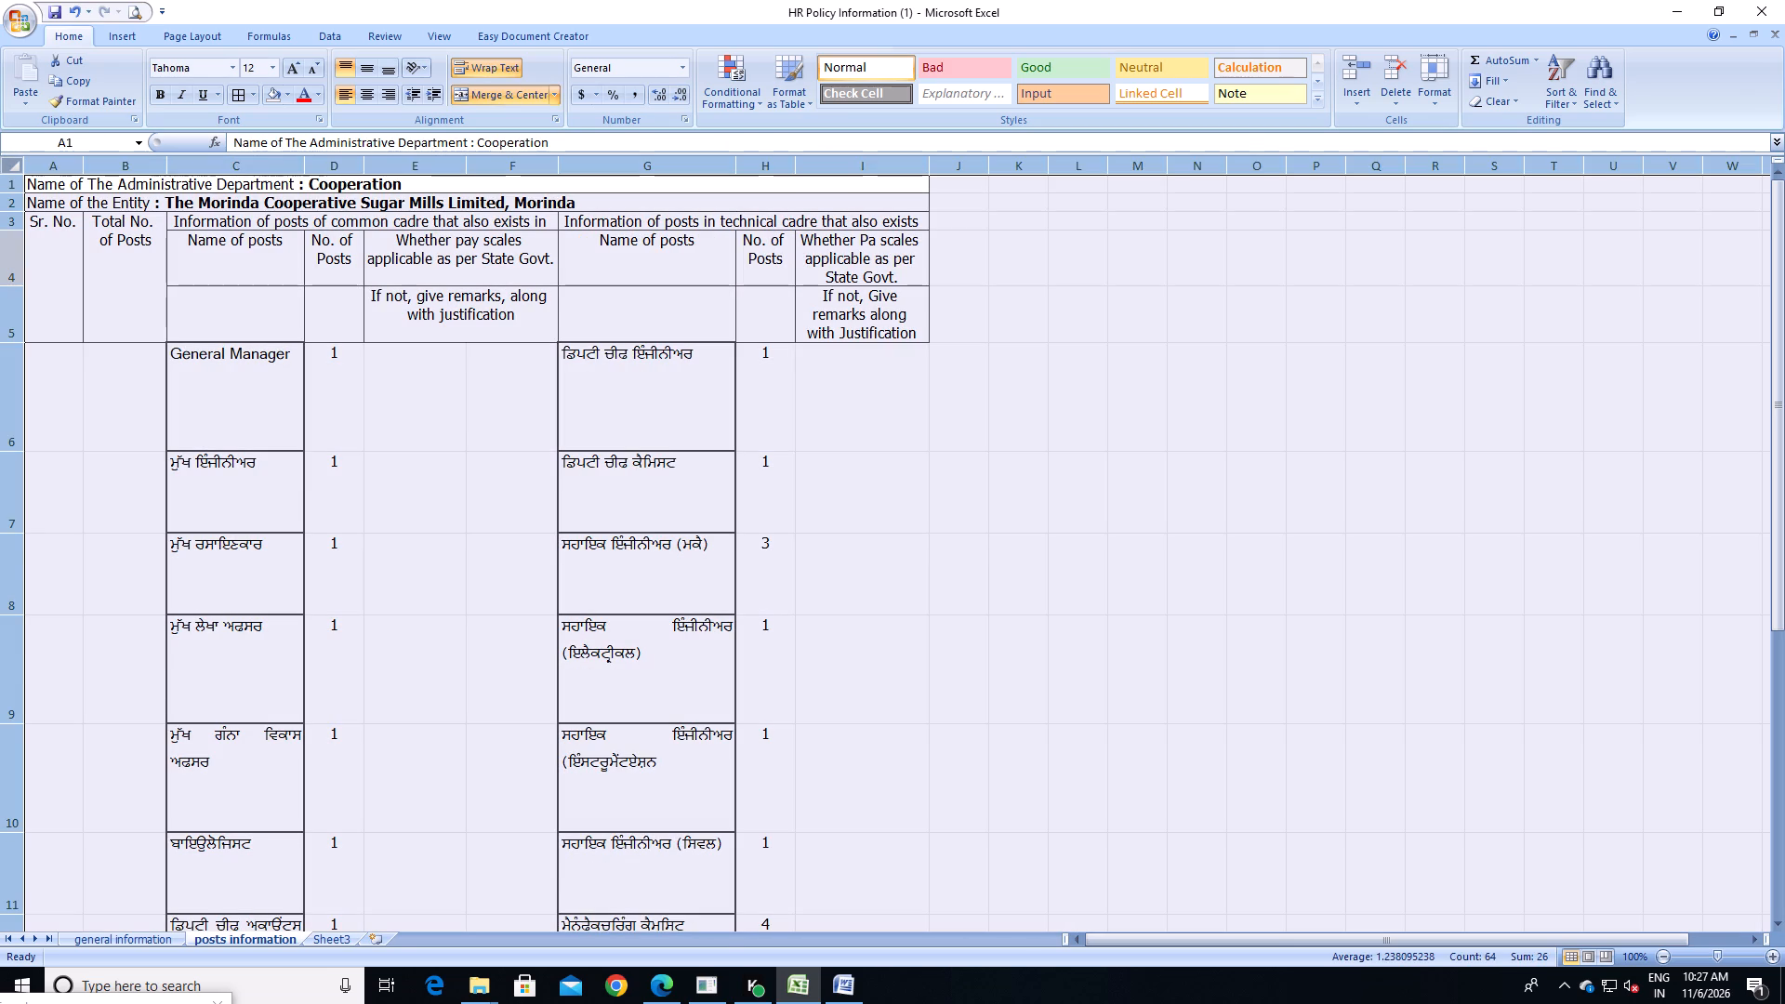
double_click(9, 282)
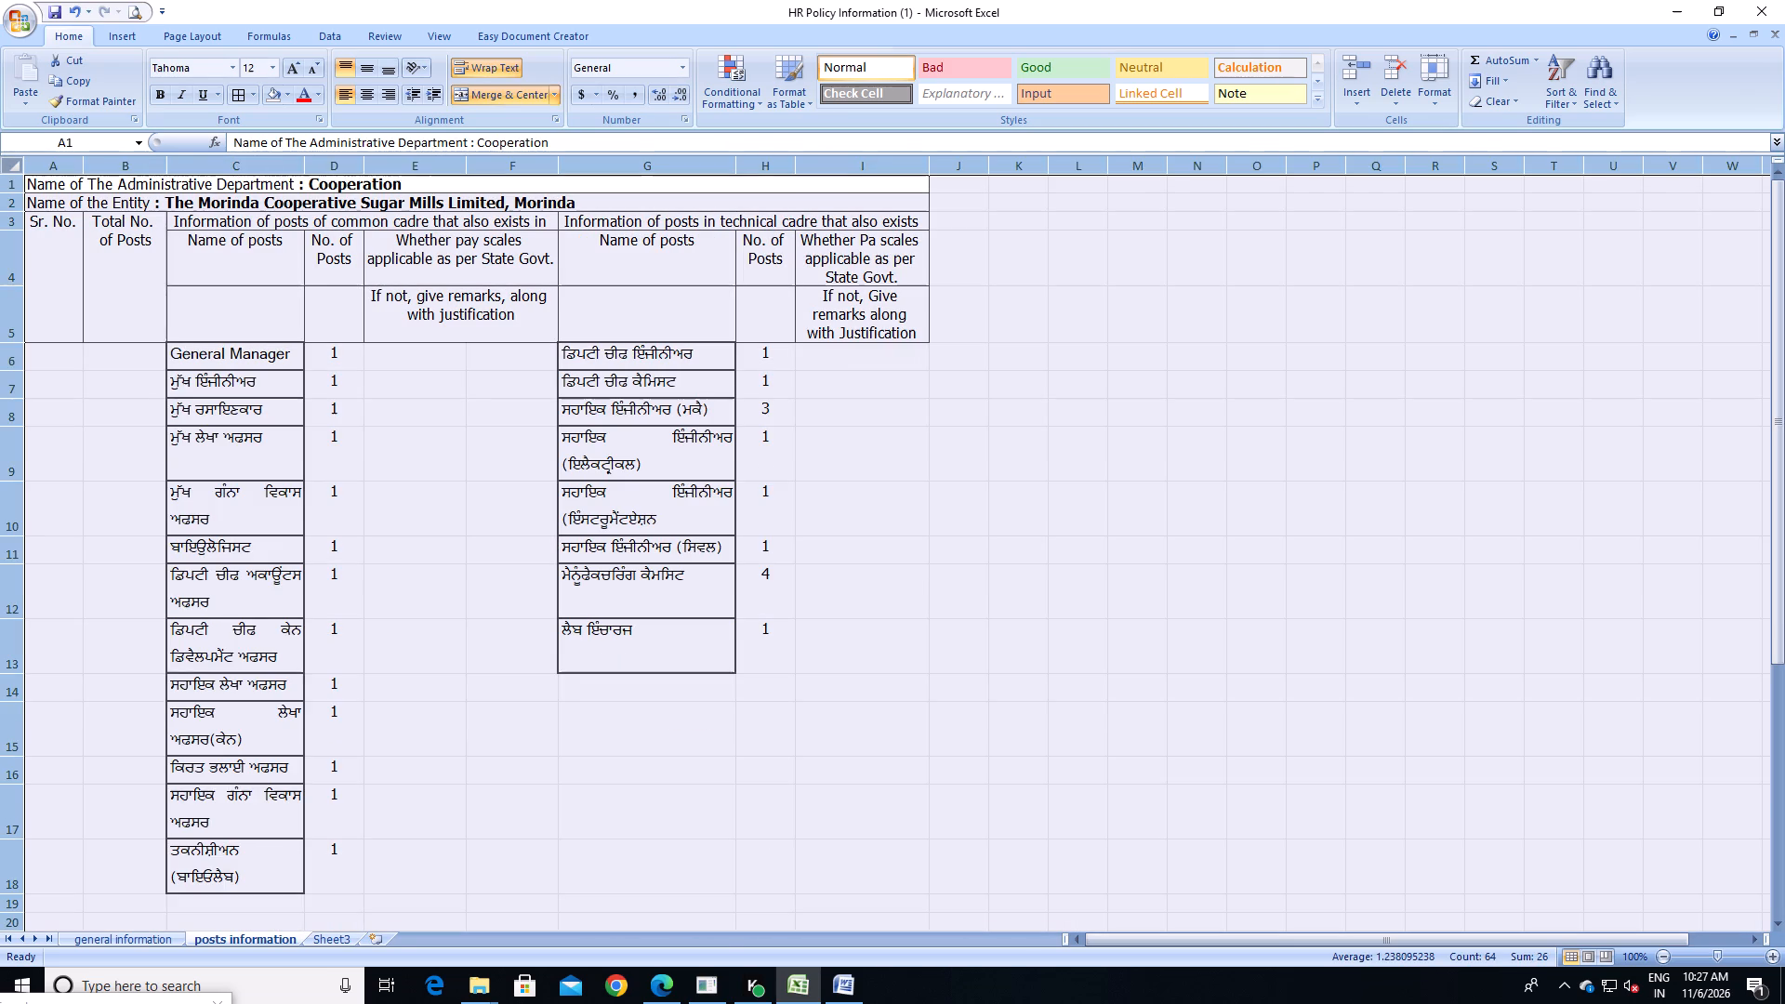
Replace the Punjabi post names in C7:C8 with Chief Engineer and Chief Chemist.
click(217, 387)
text(Chief)
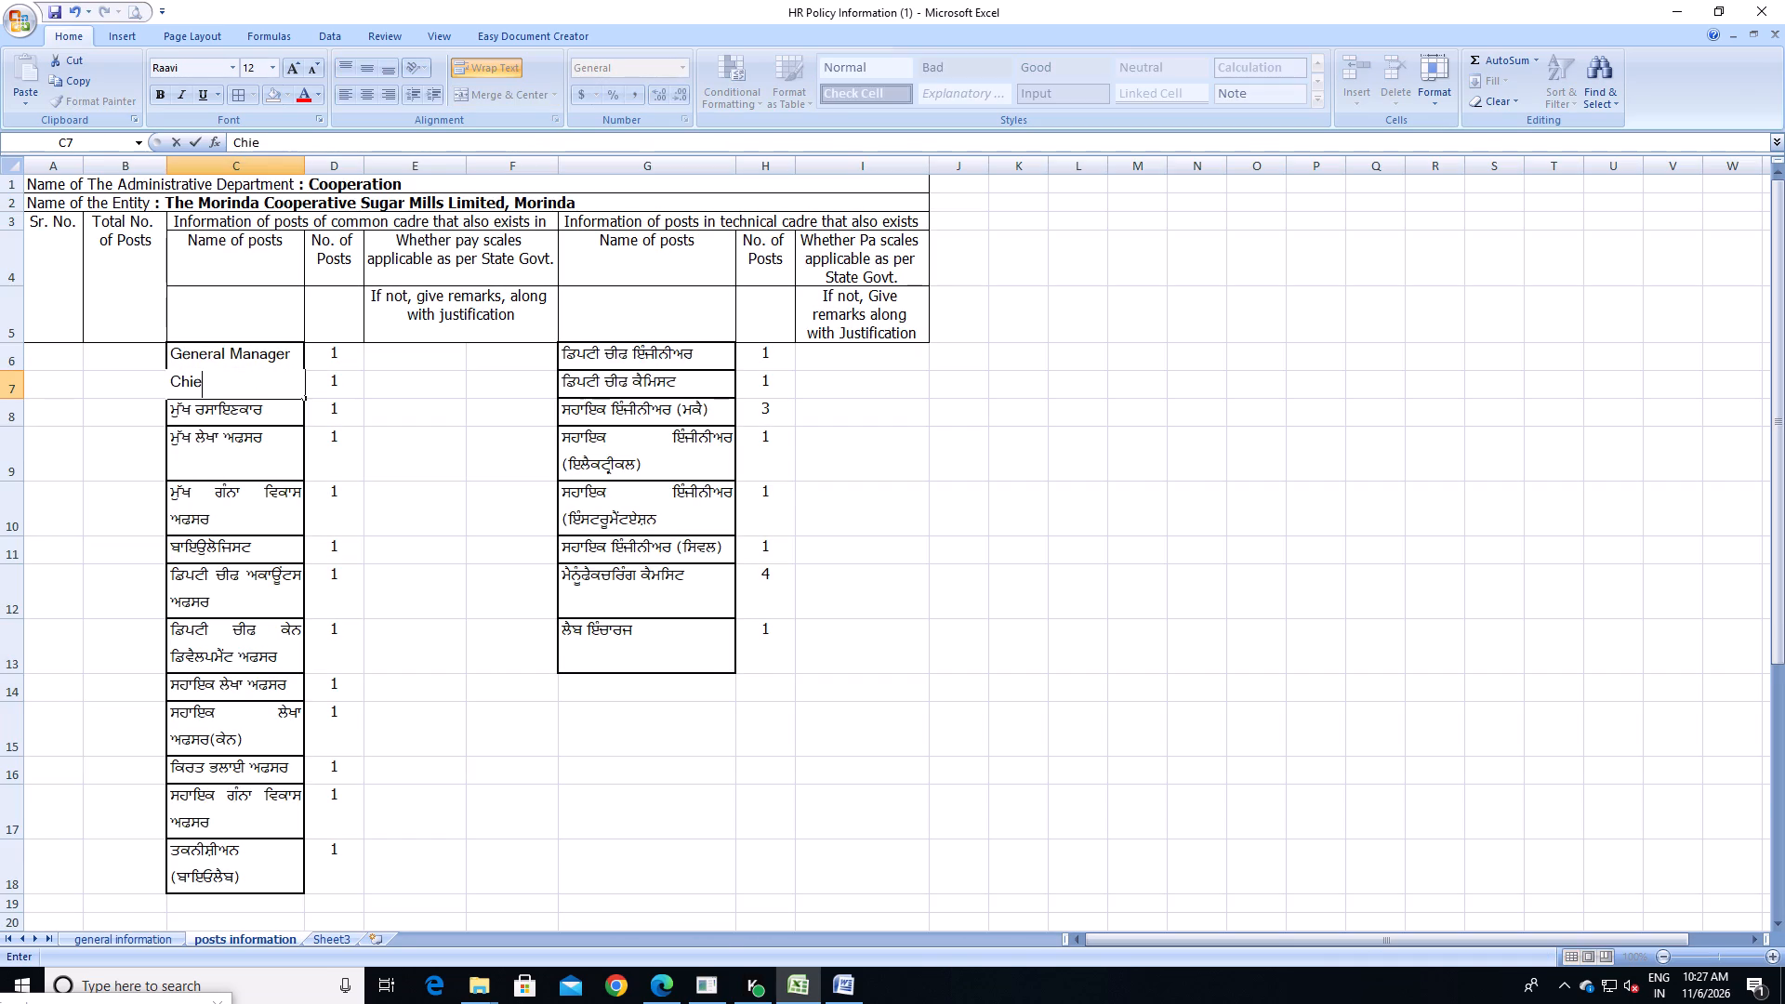
key(space)
key(shift+e)
key(n)
text(gi)
key(n)
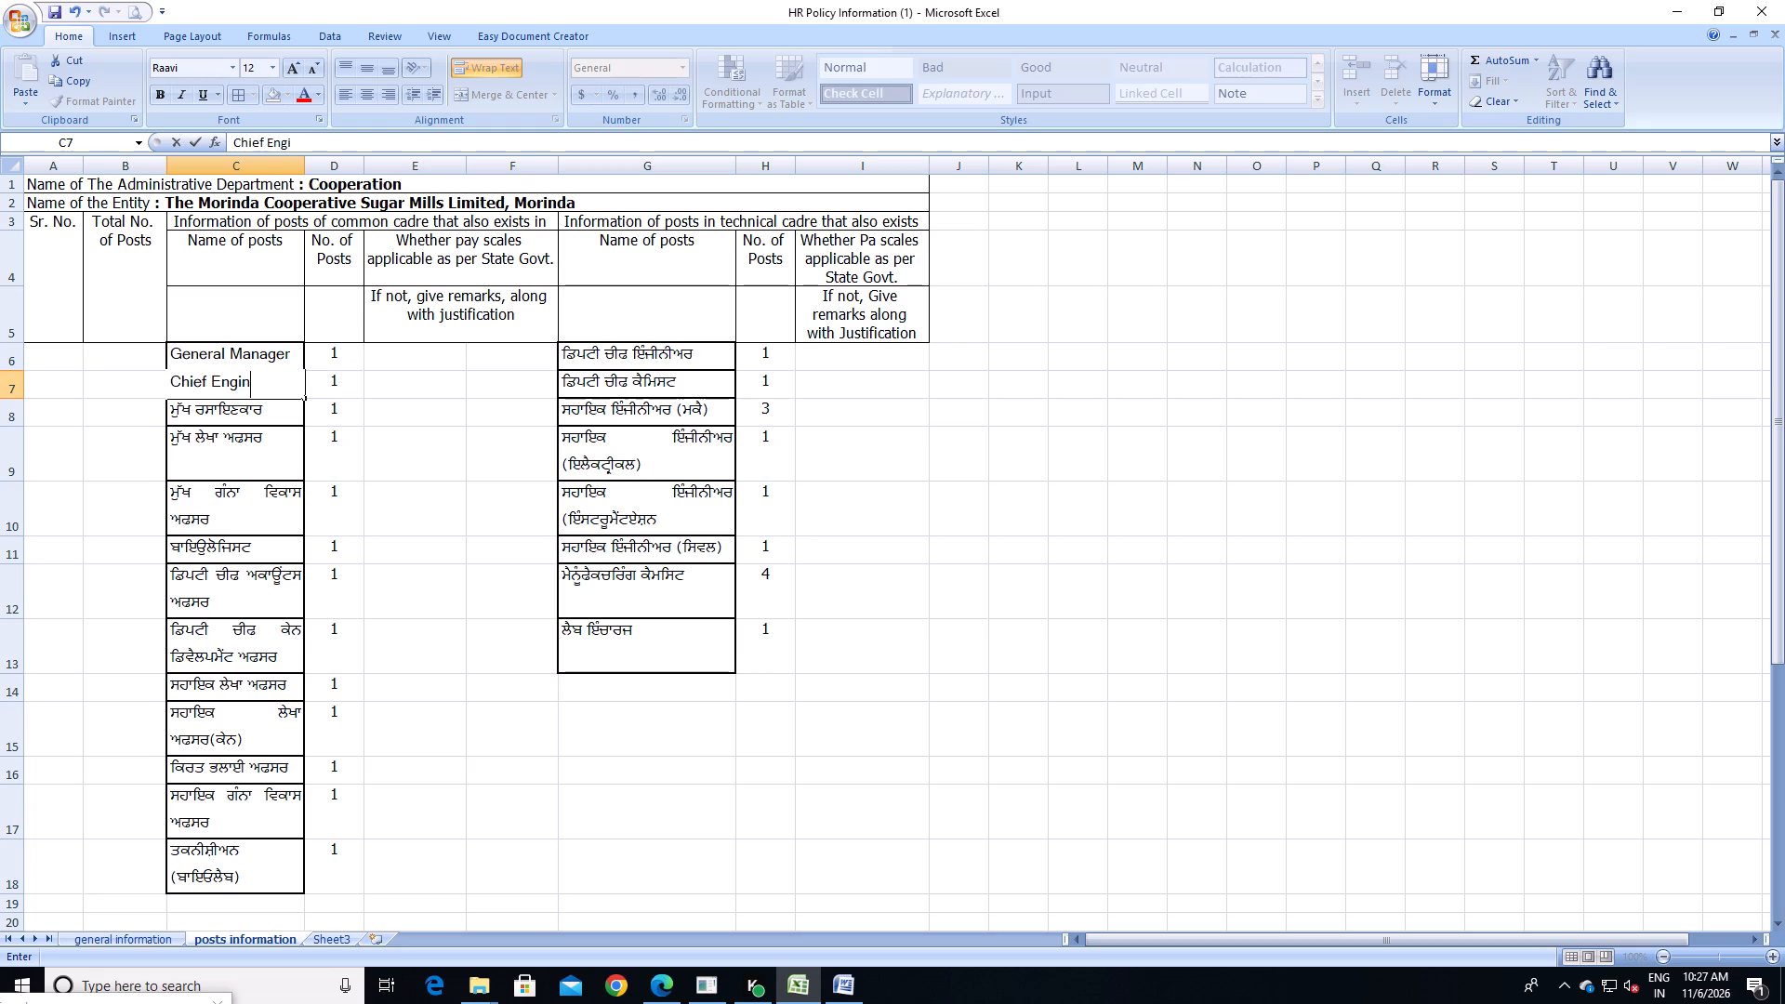
text(eer)
key(Return)
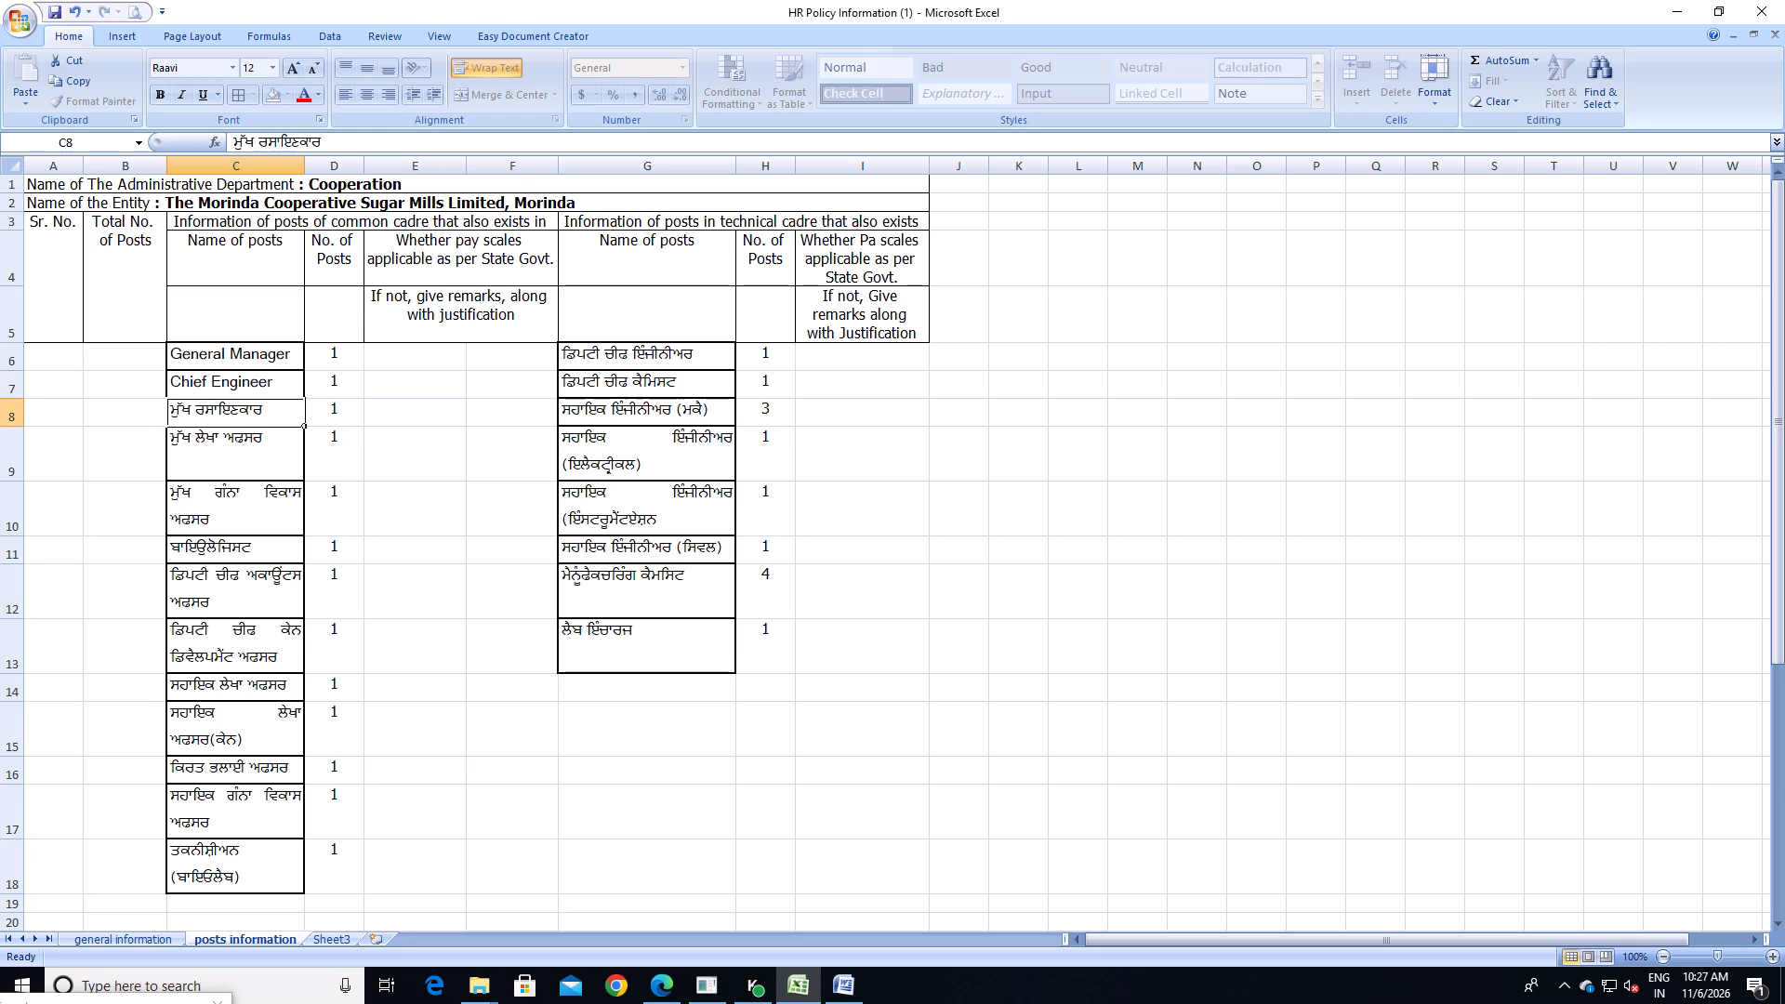
text(Chief)
key(space)
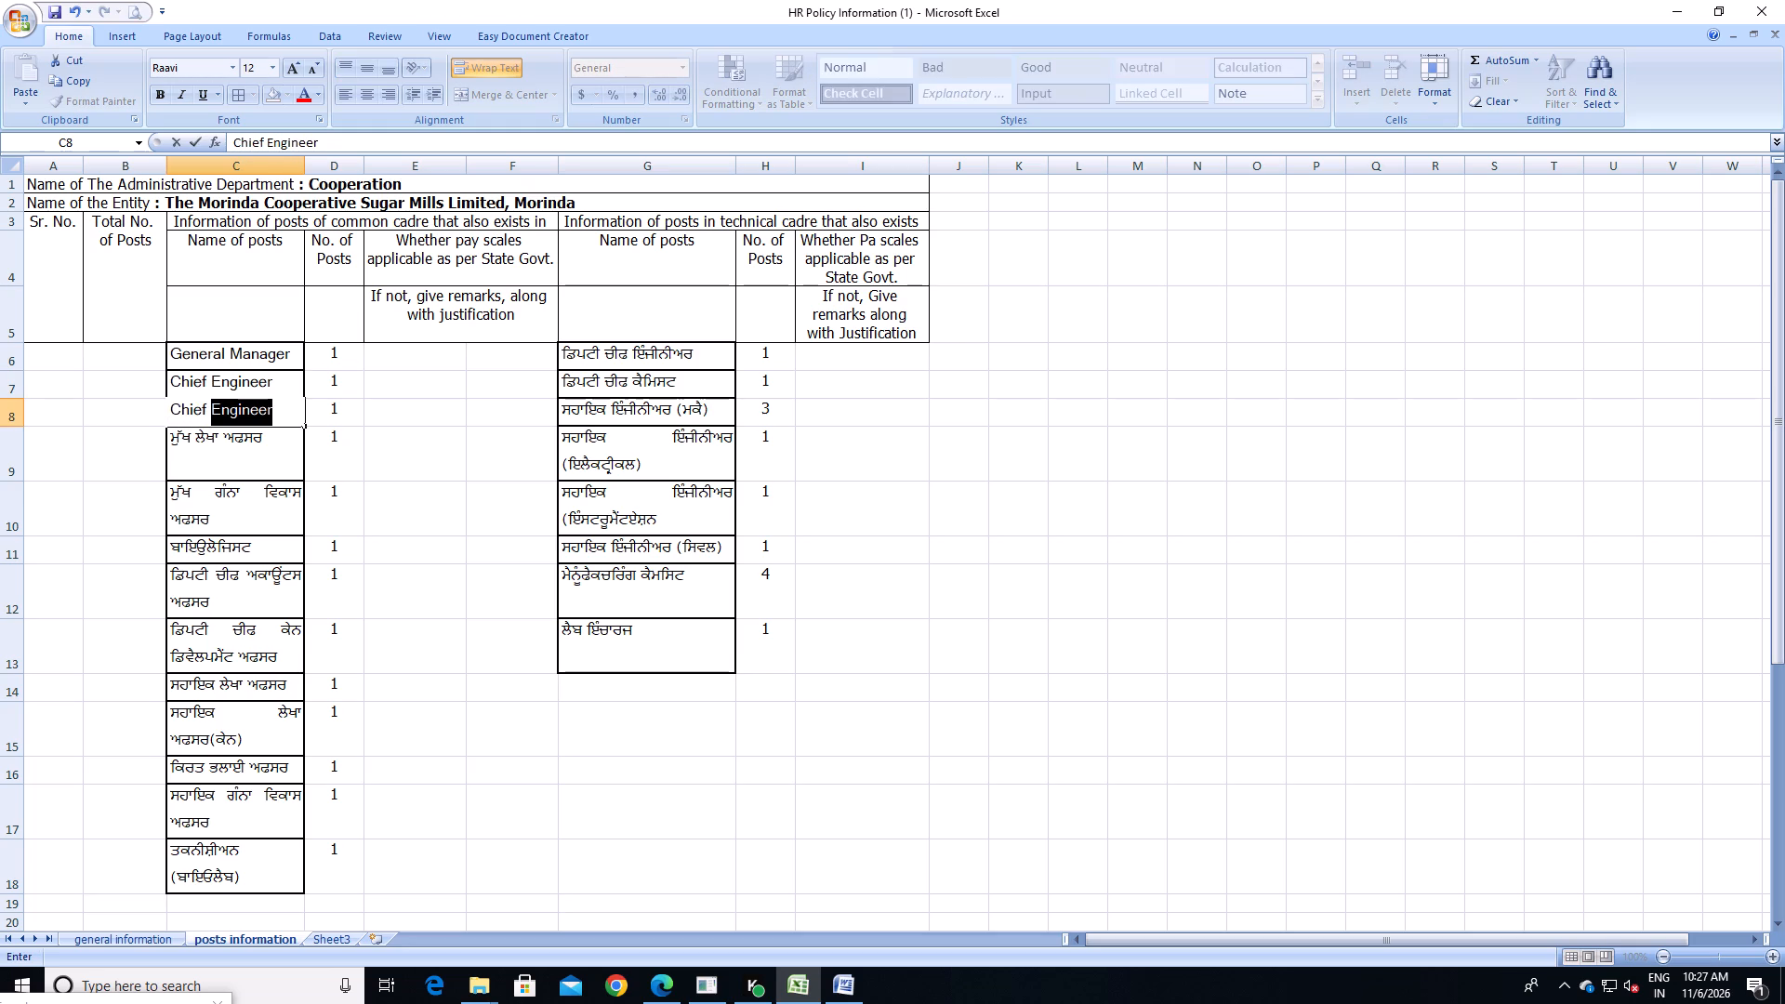
text(Chemist)
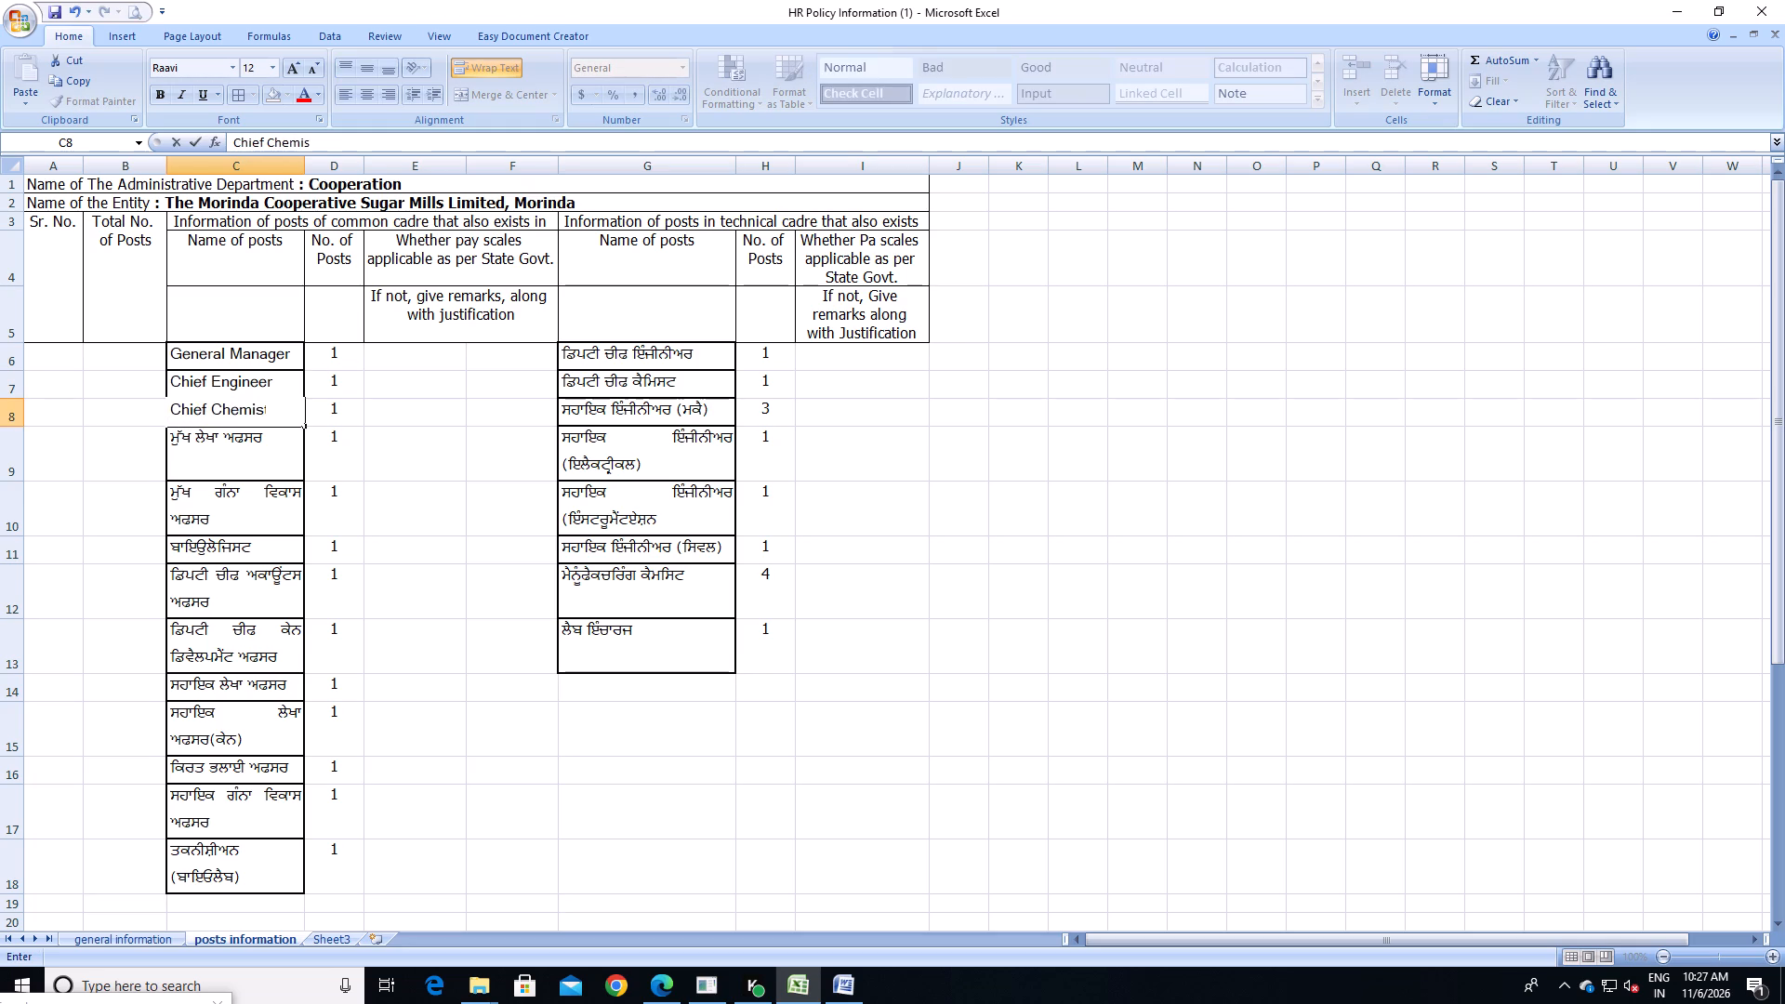
key(Return)
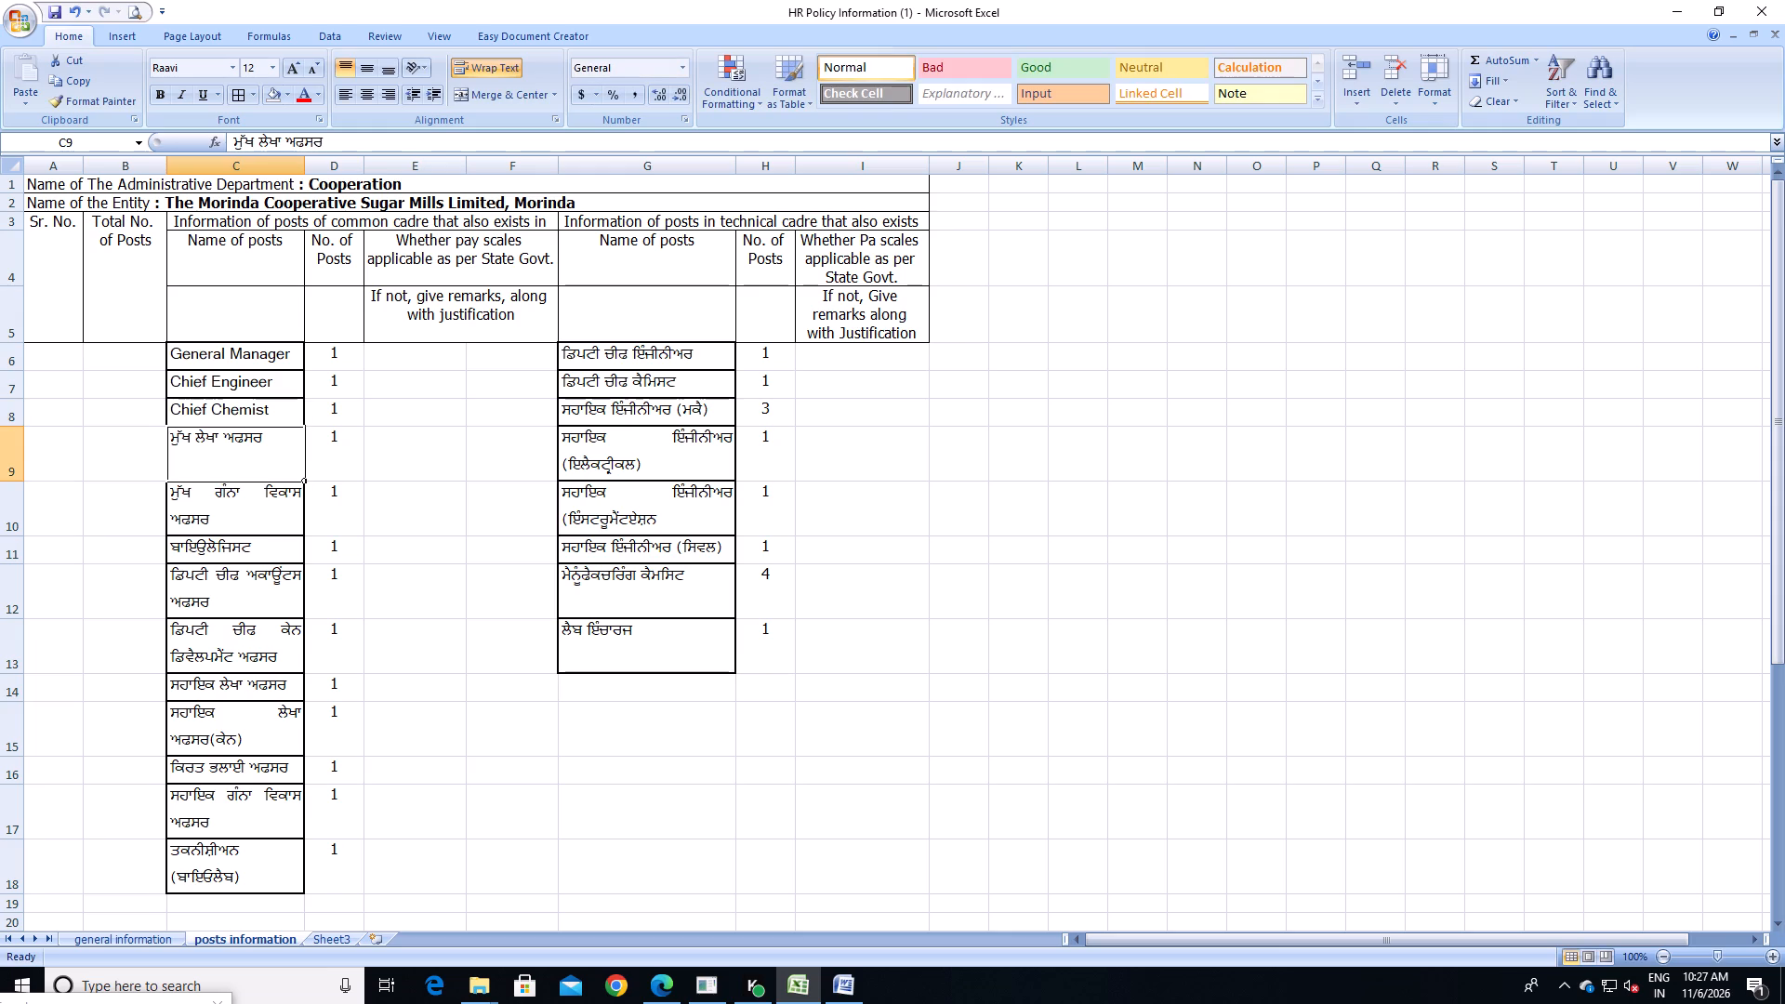
Replace the Punjabi post name in C9 with Chief Accounts Officer.
key(shift+c)
text(hief Accounts)
key(space)
key(shift+i)
key(BackSpace)
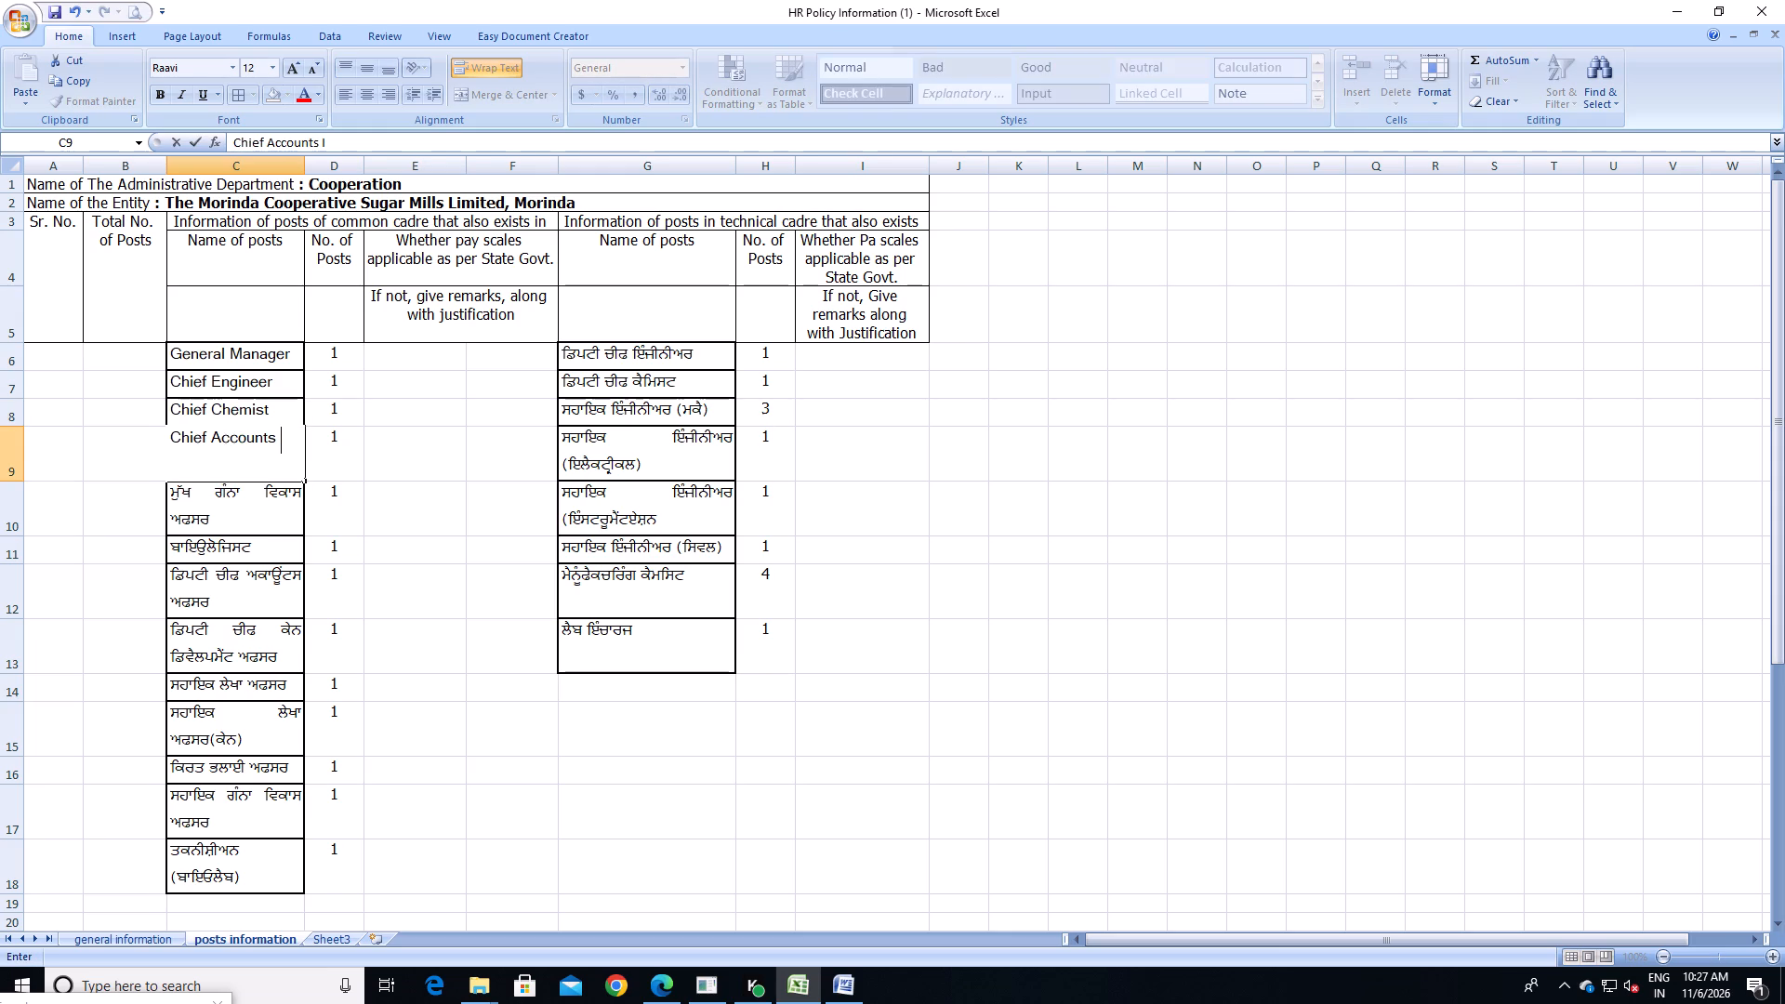
text(Officer)
key(Return)
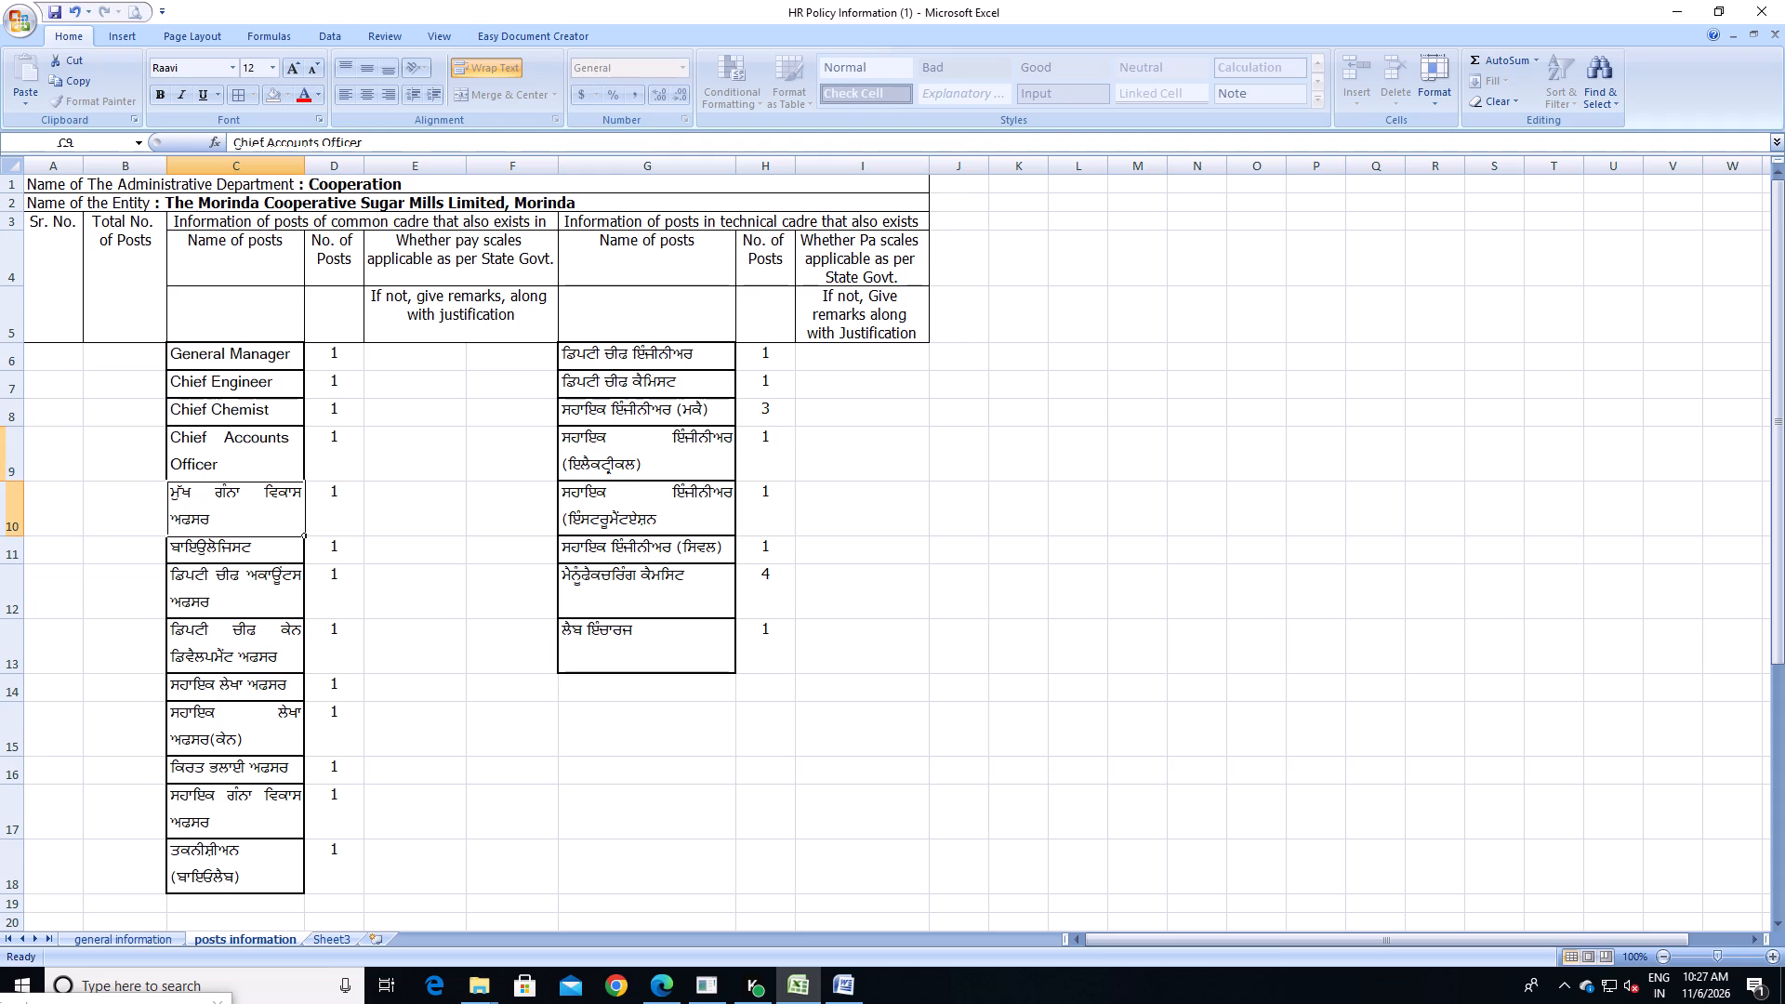
Widen column C until Chief Accounts Officer fits on one line, and auto-fit all row heights again.
drag(303, 160, 314, 165)
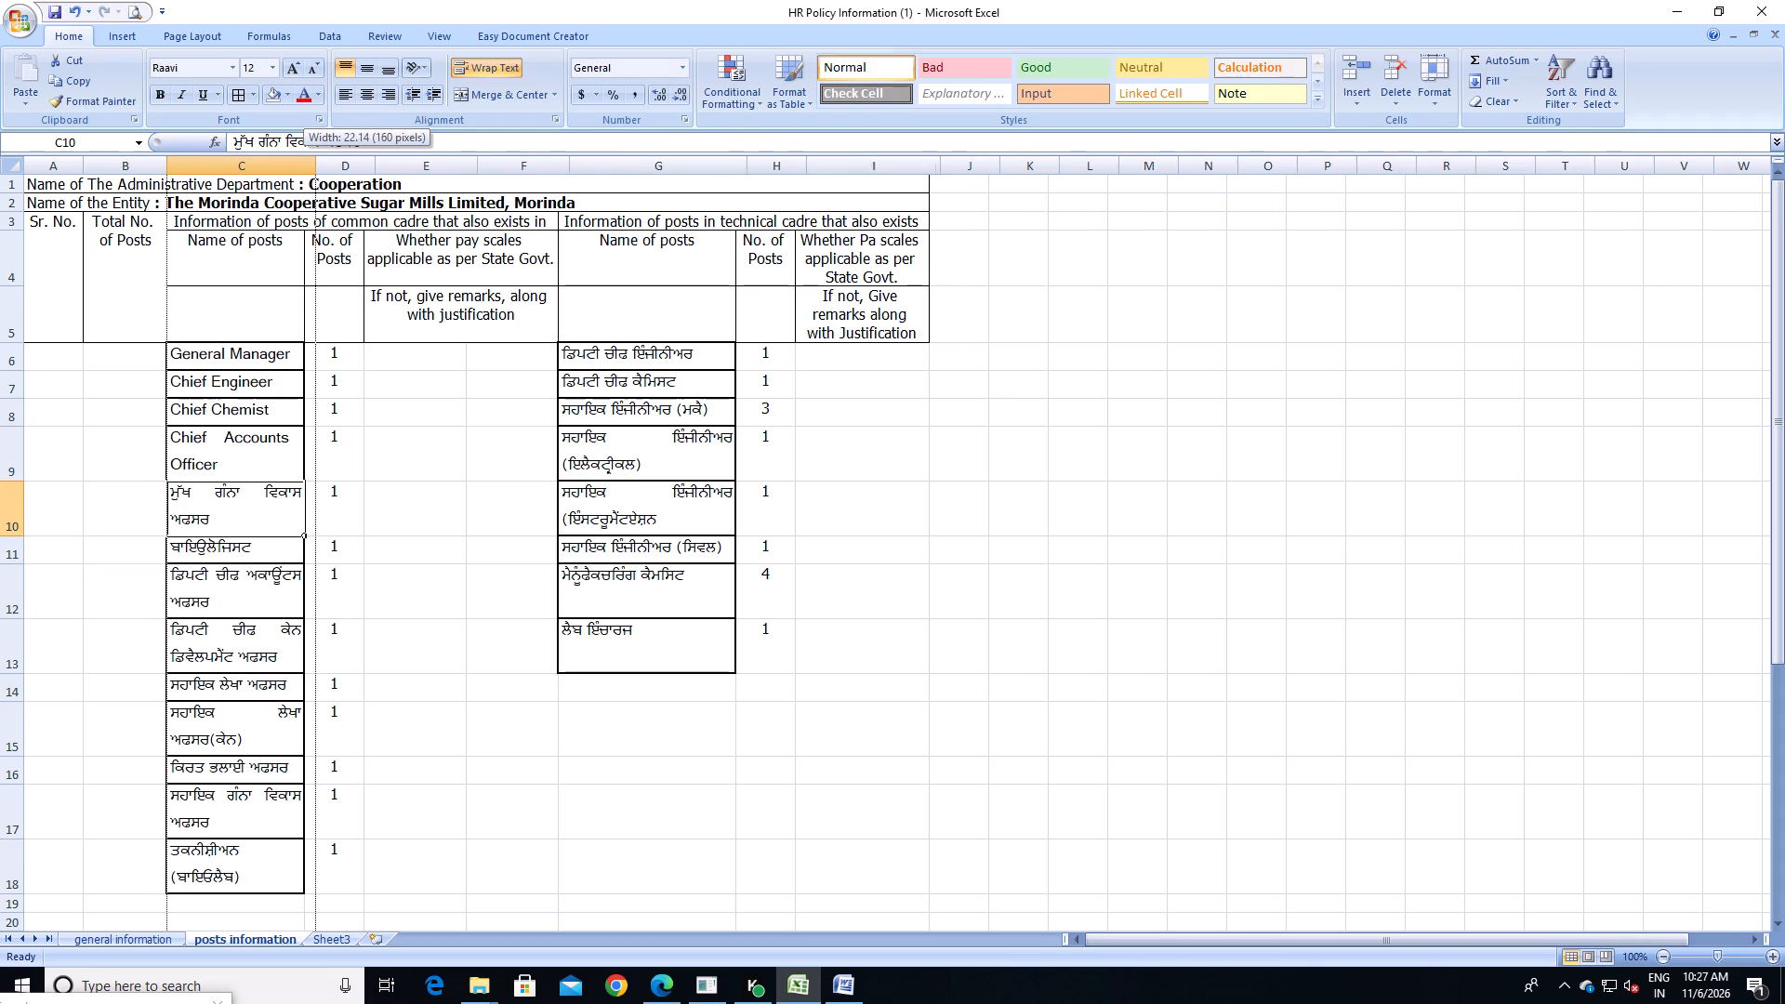
drag(314, 165, 351, 168)
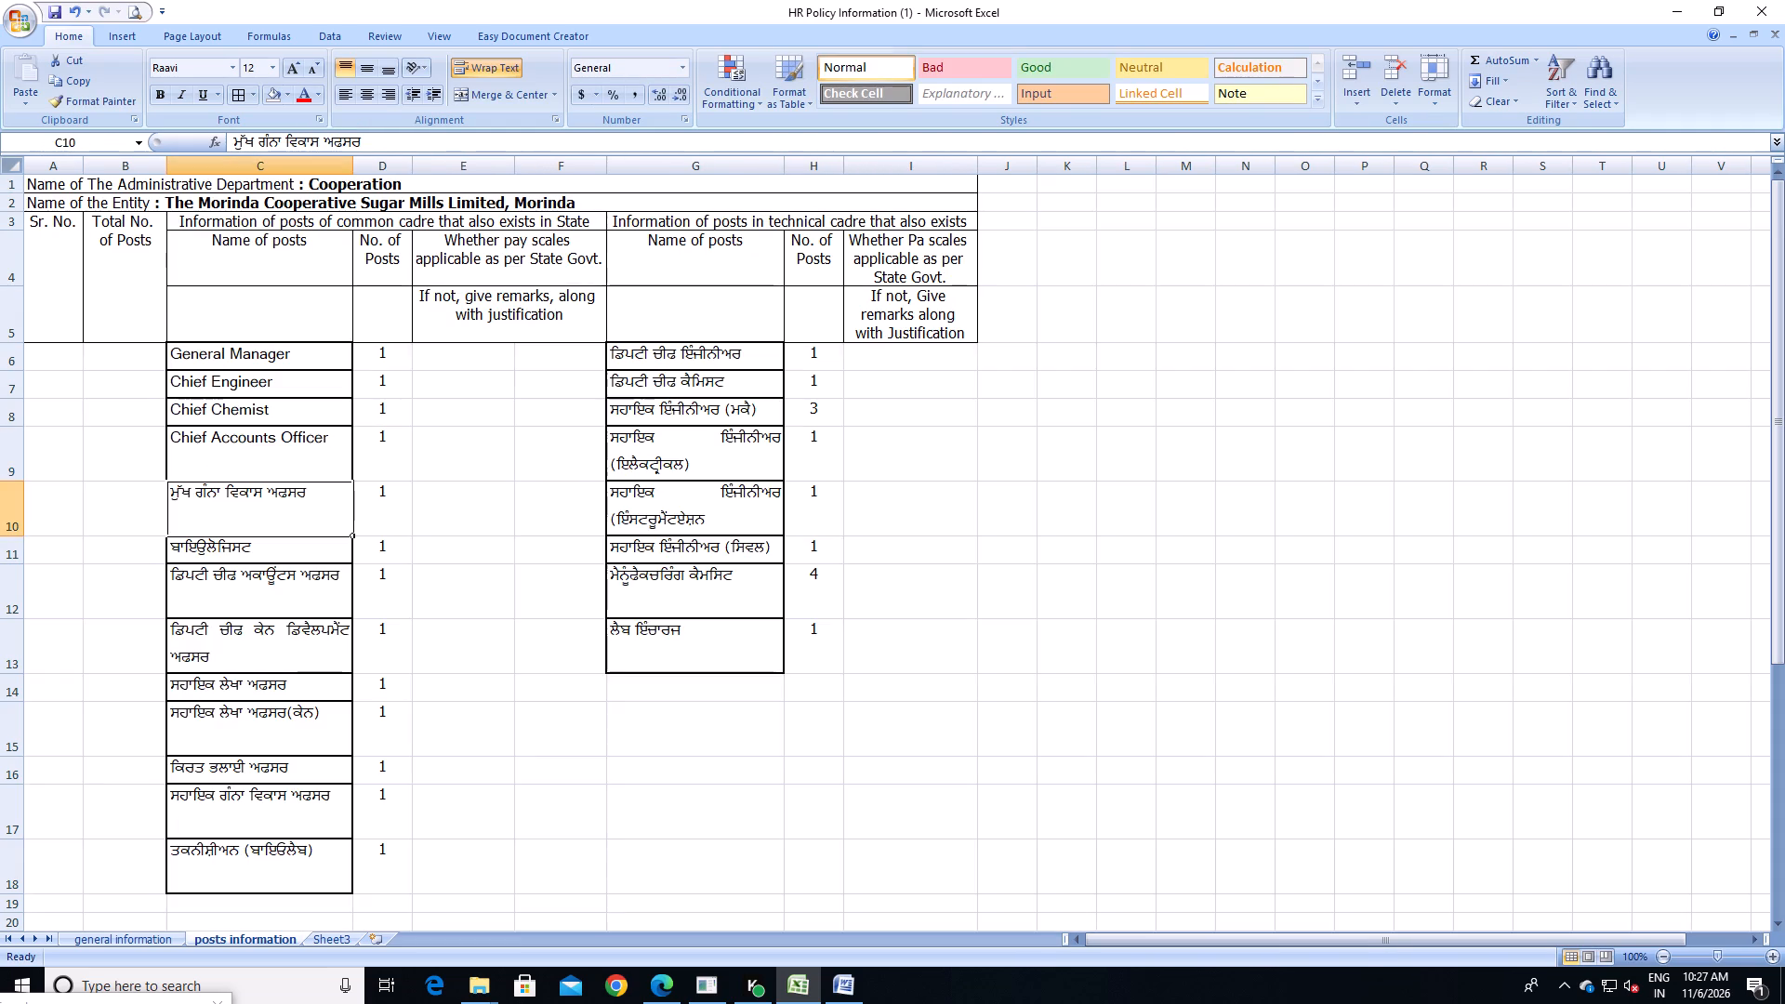
click(4, 164)
click(10, 225)
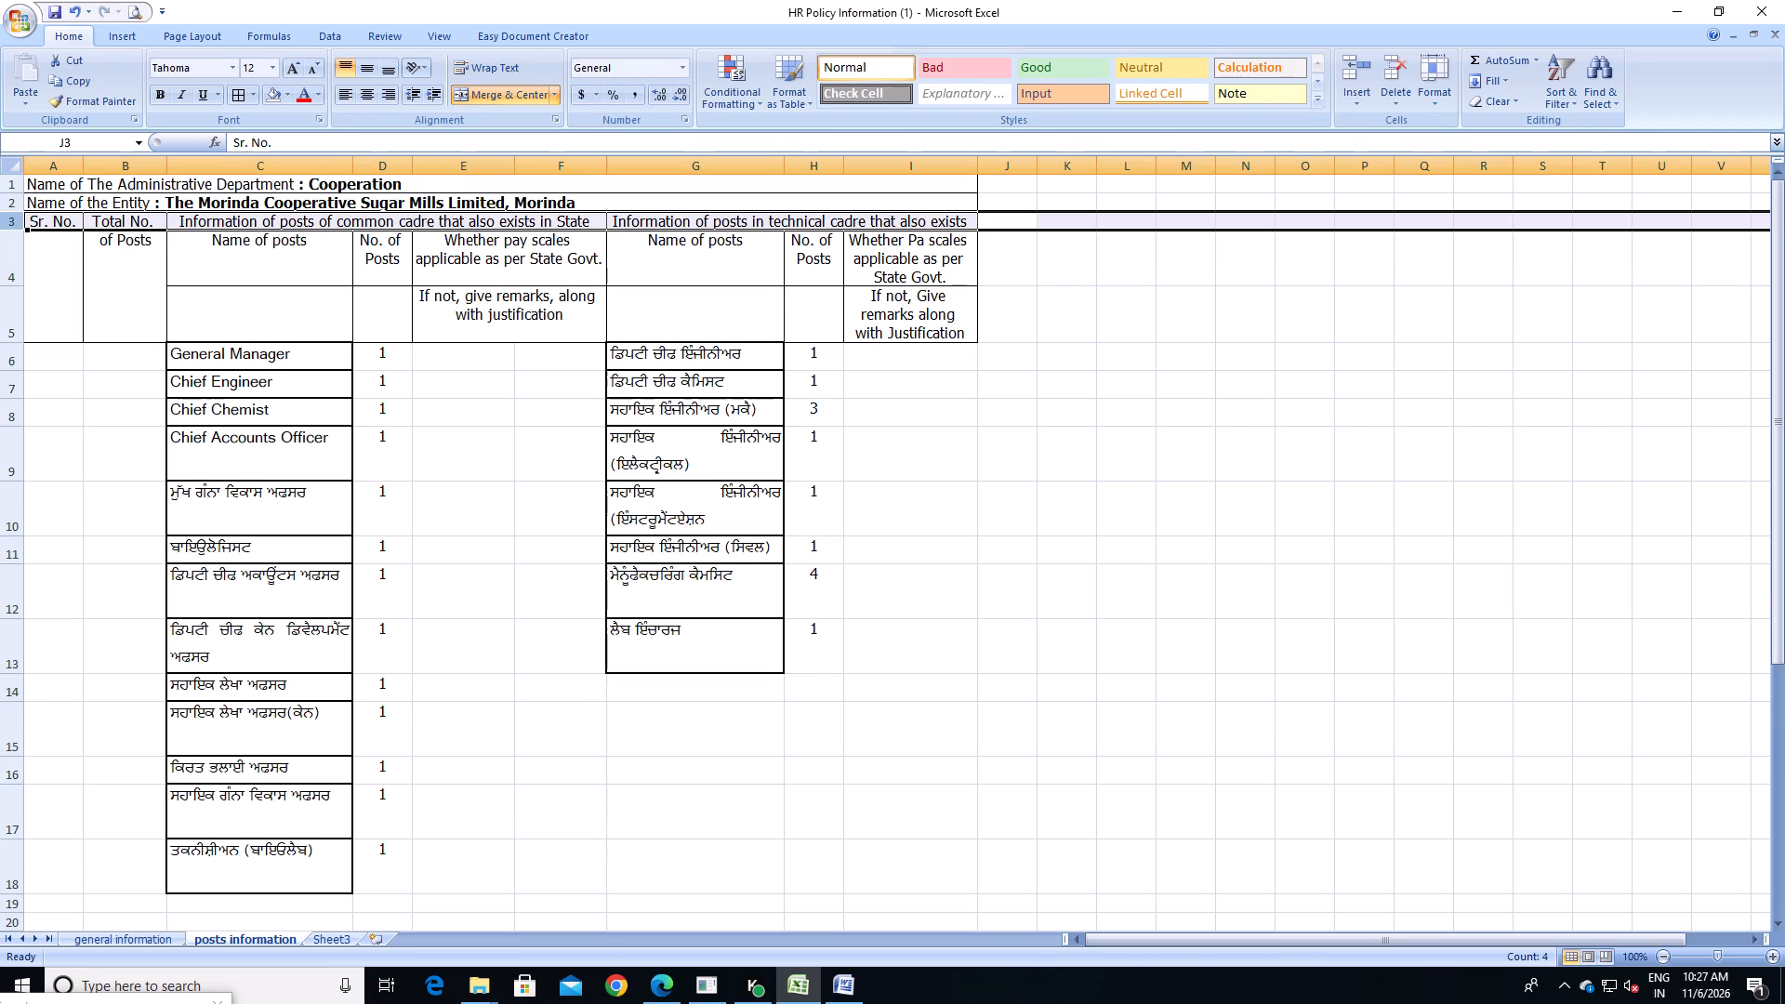
double_click(14, 225)
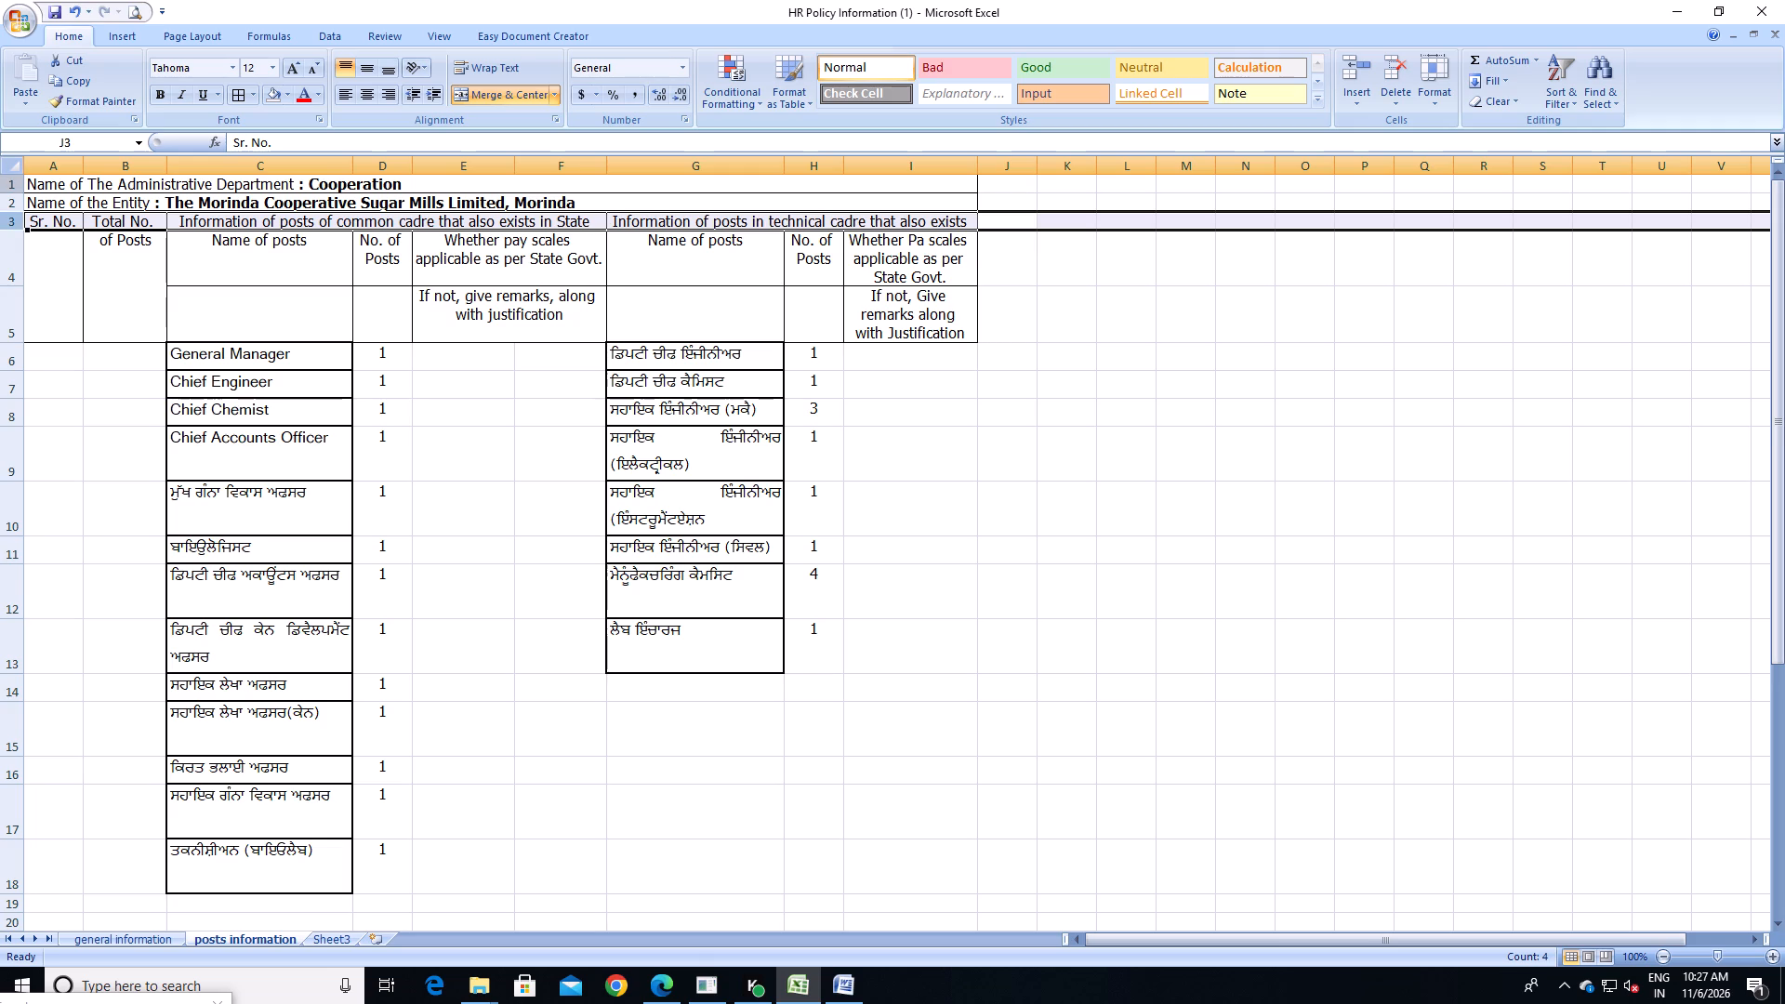
click(16, 161)
double_click(15, 193)
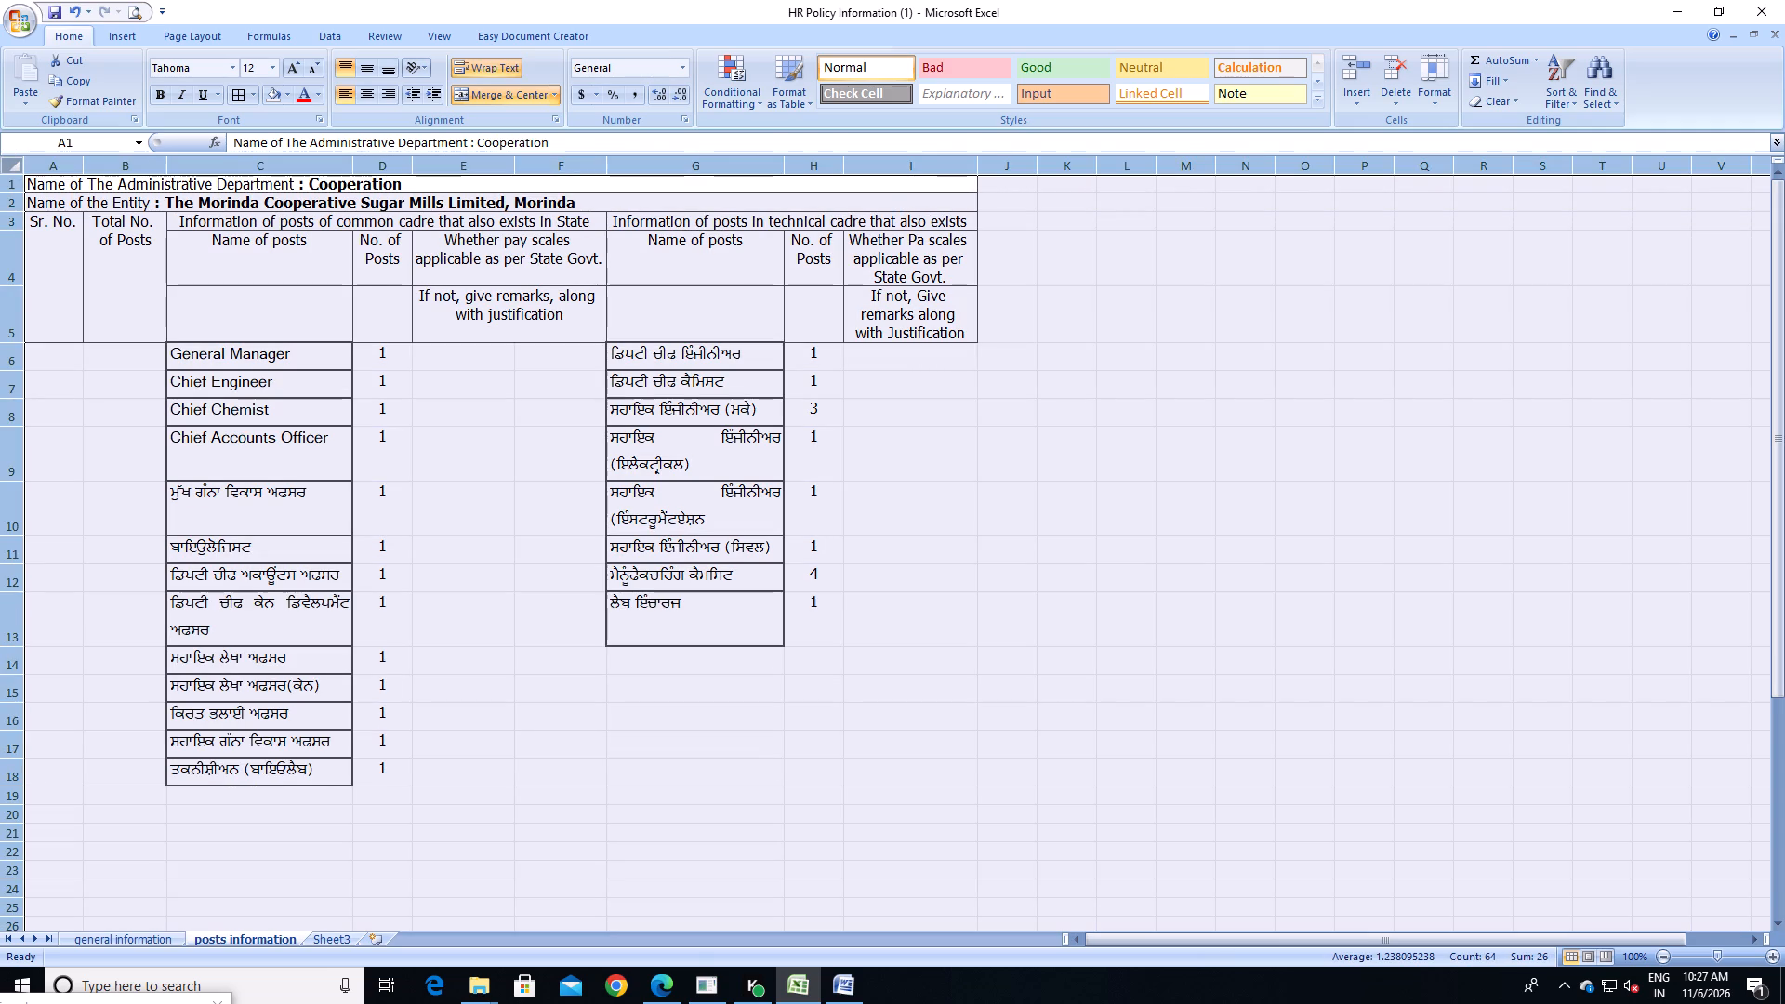
Replace the Punjabi post names in C10:C11 with Chief Cane Development Officer and Biologist.
click(291, 498)
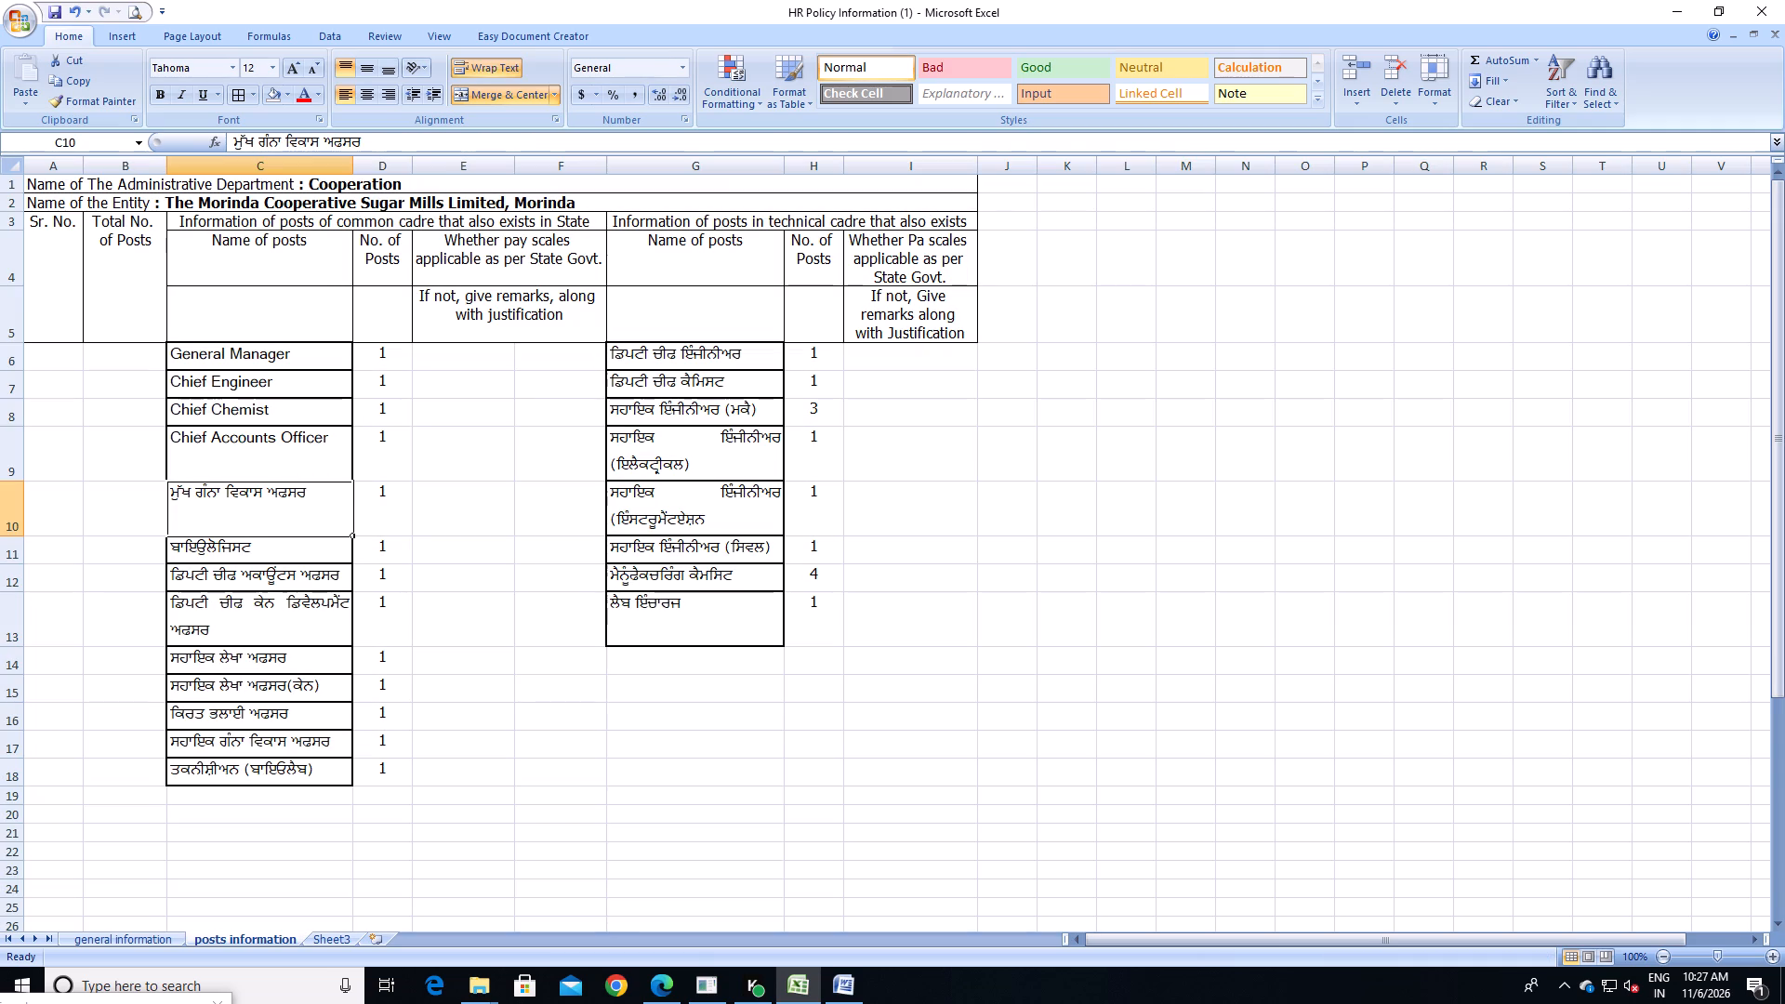
text(Chief Cane Development Officer)
key(Return)
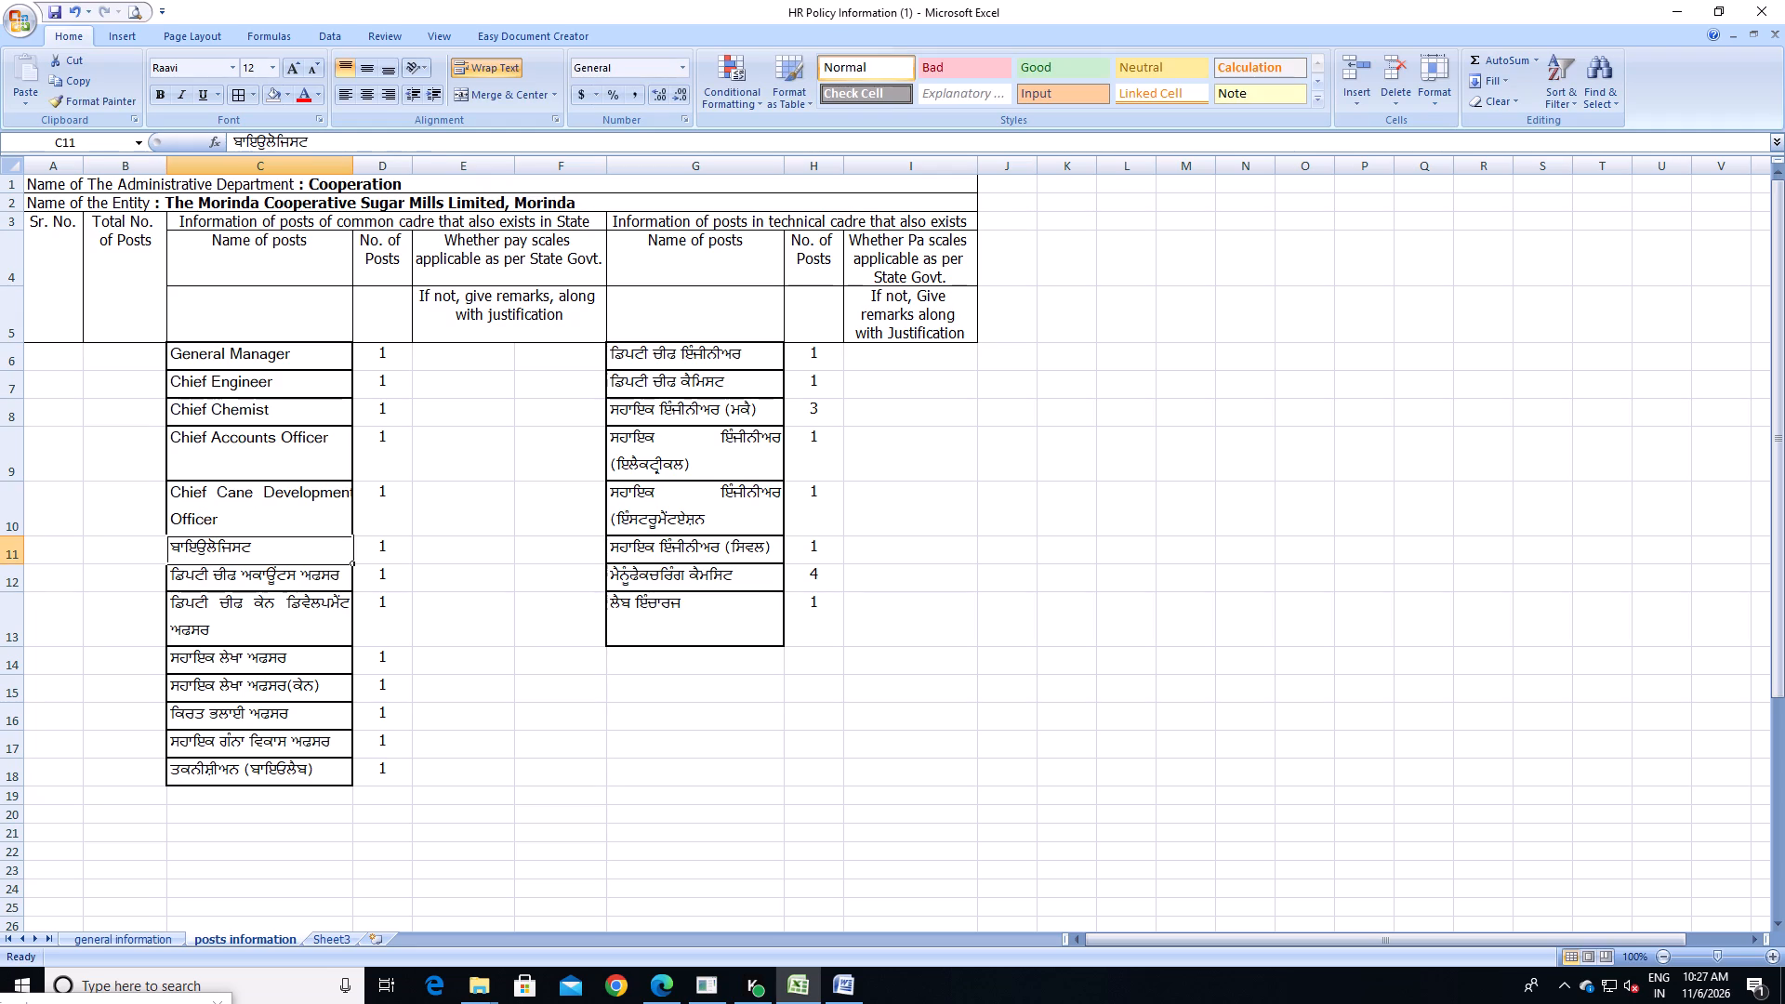
text(Biolo)
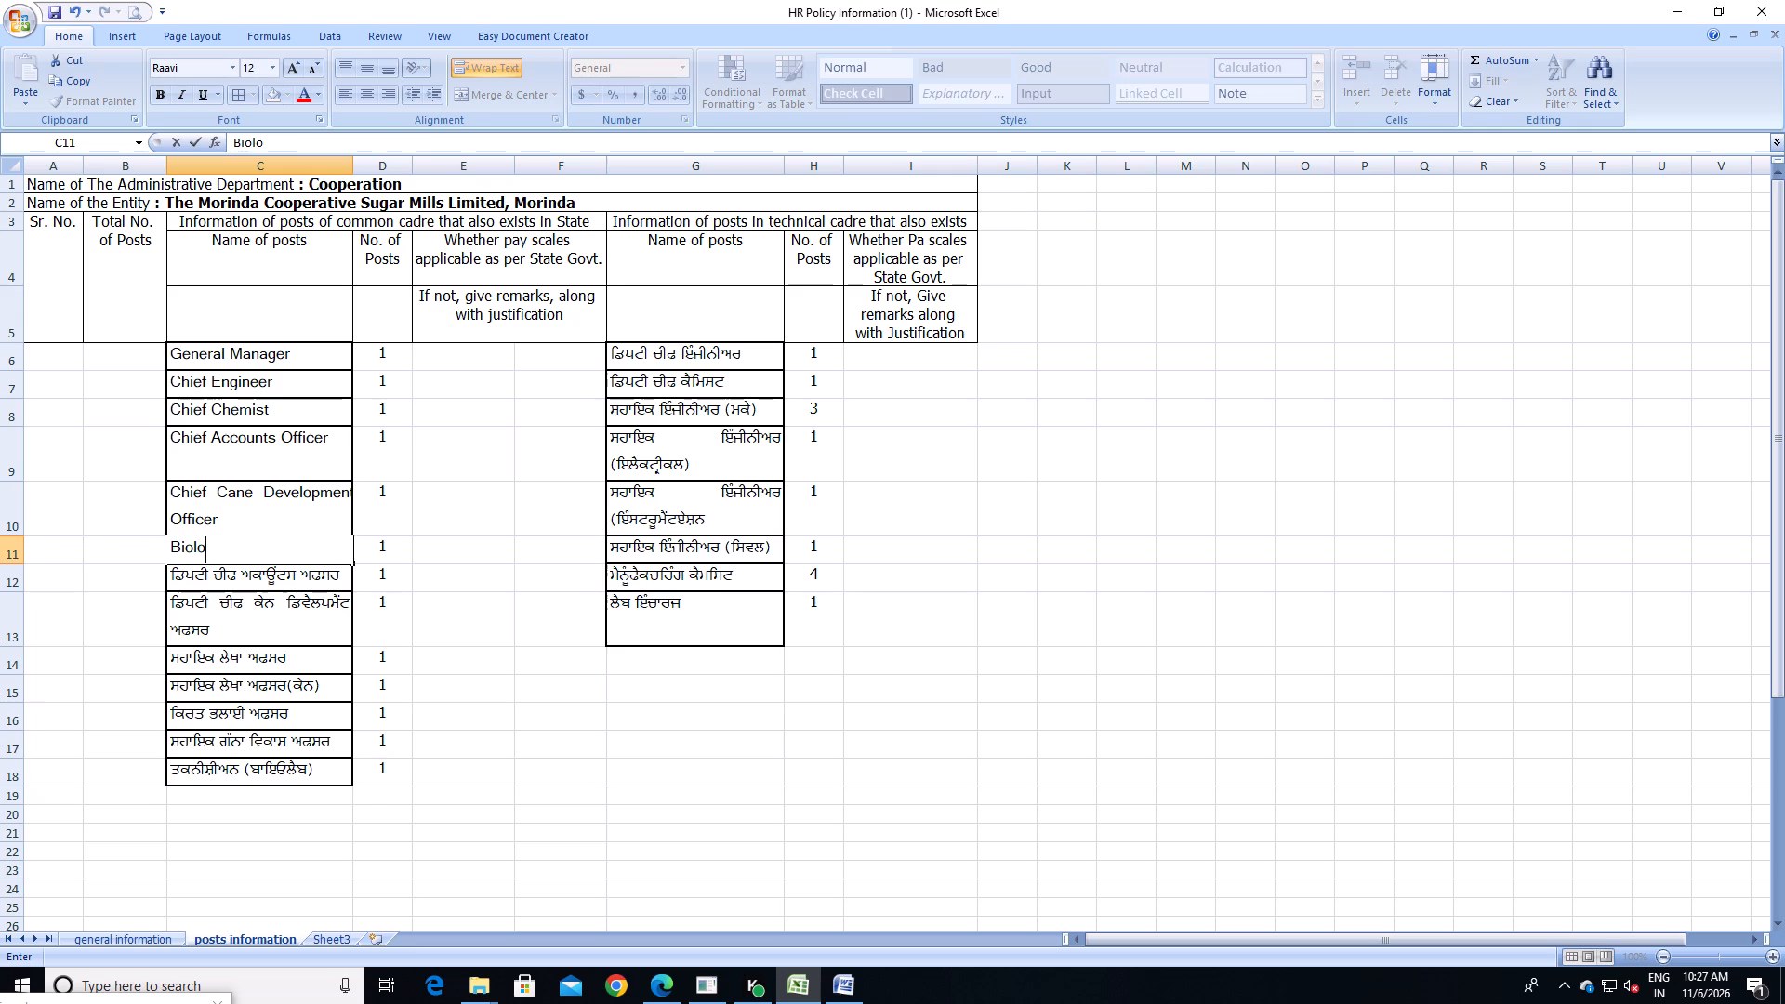
text(gist)
key(Return)
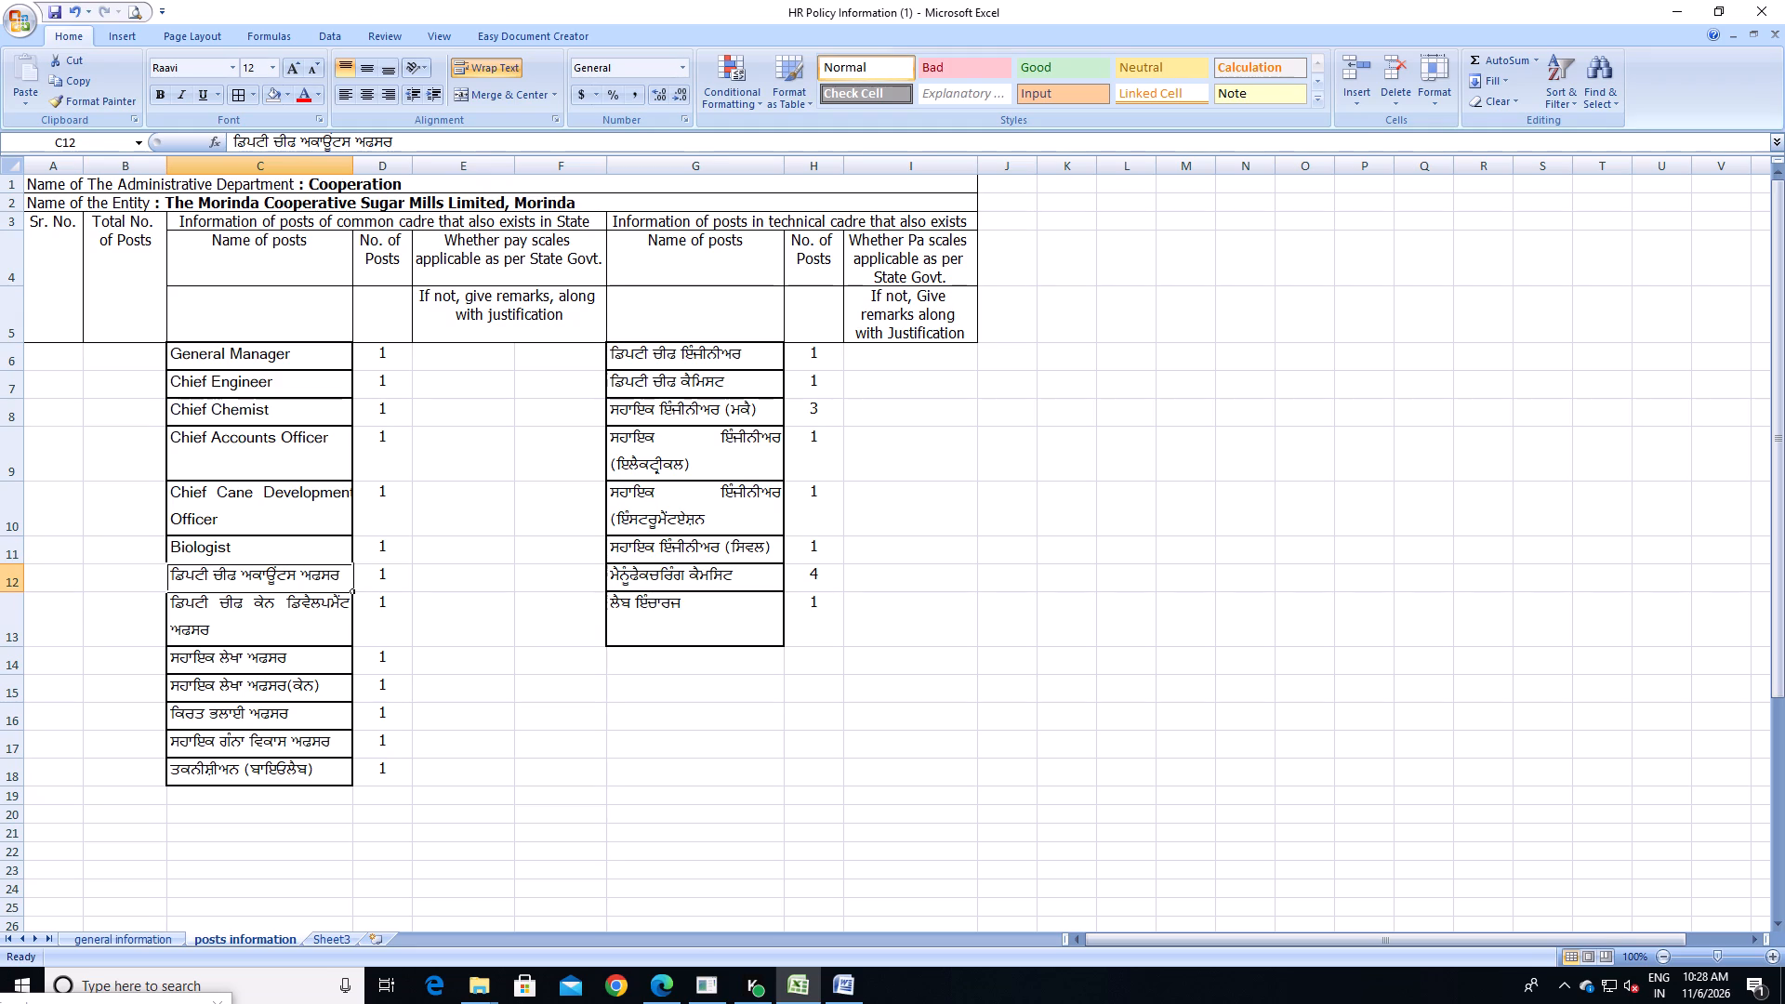
Replace the Punjabi post name in C12 with Deputy Chief Accounts Officer.
text(Depu)
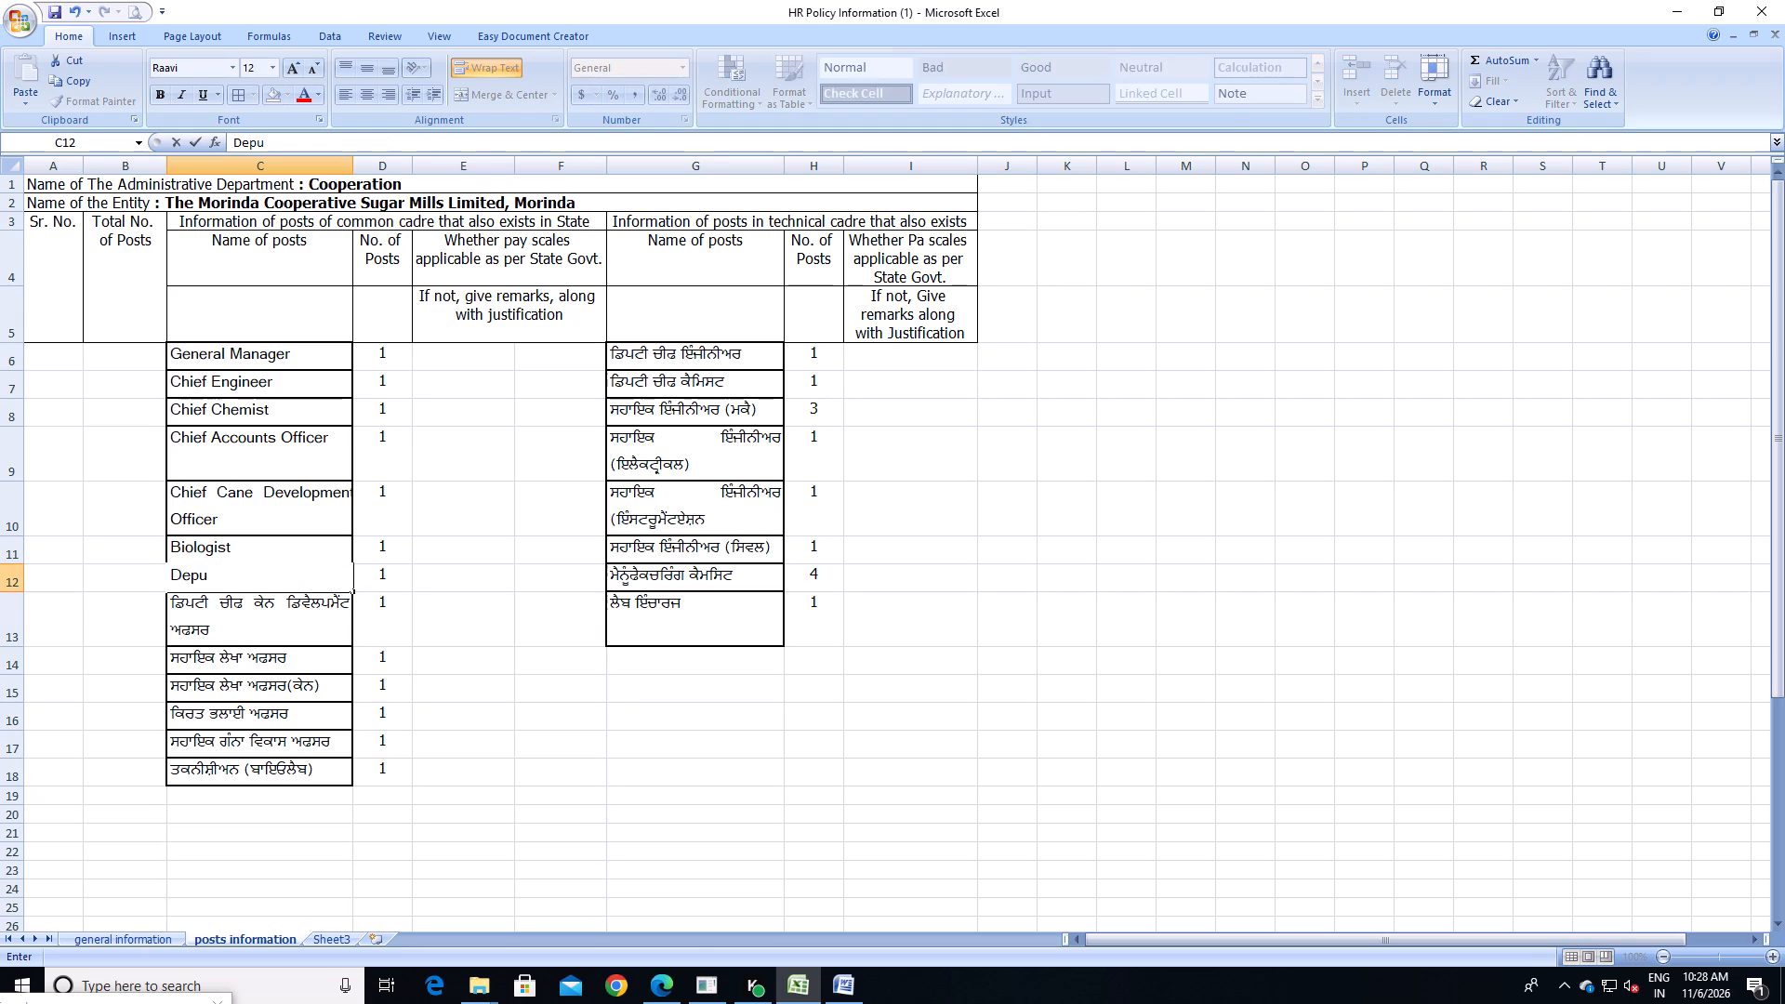
text(ty C)
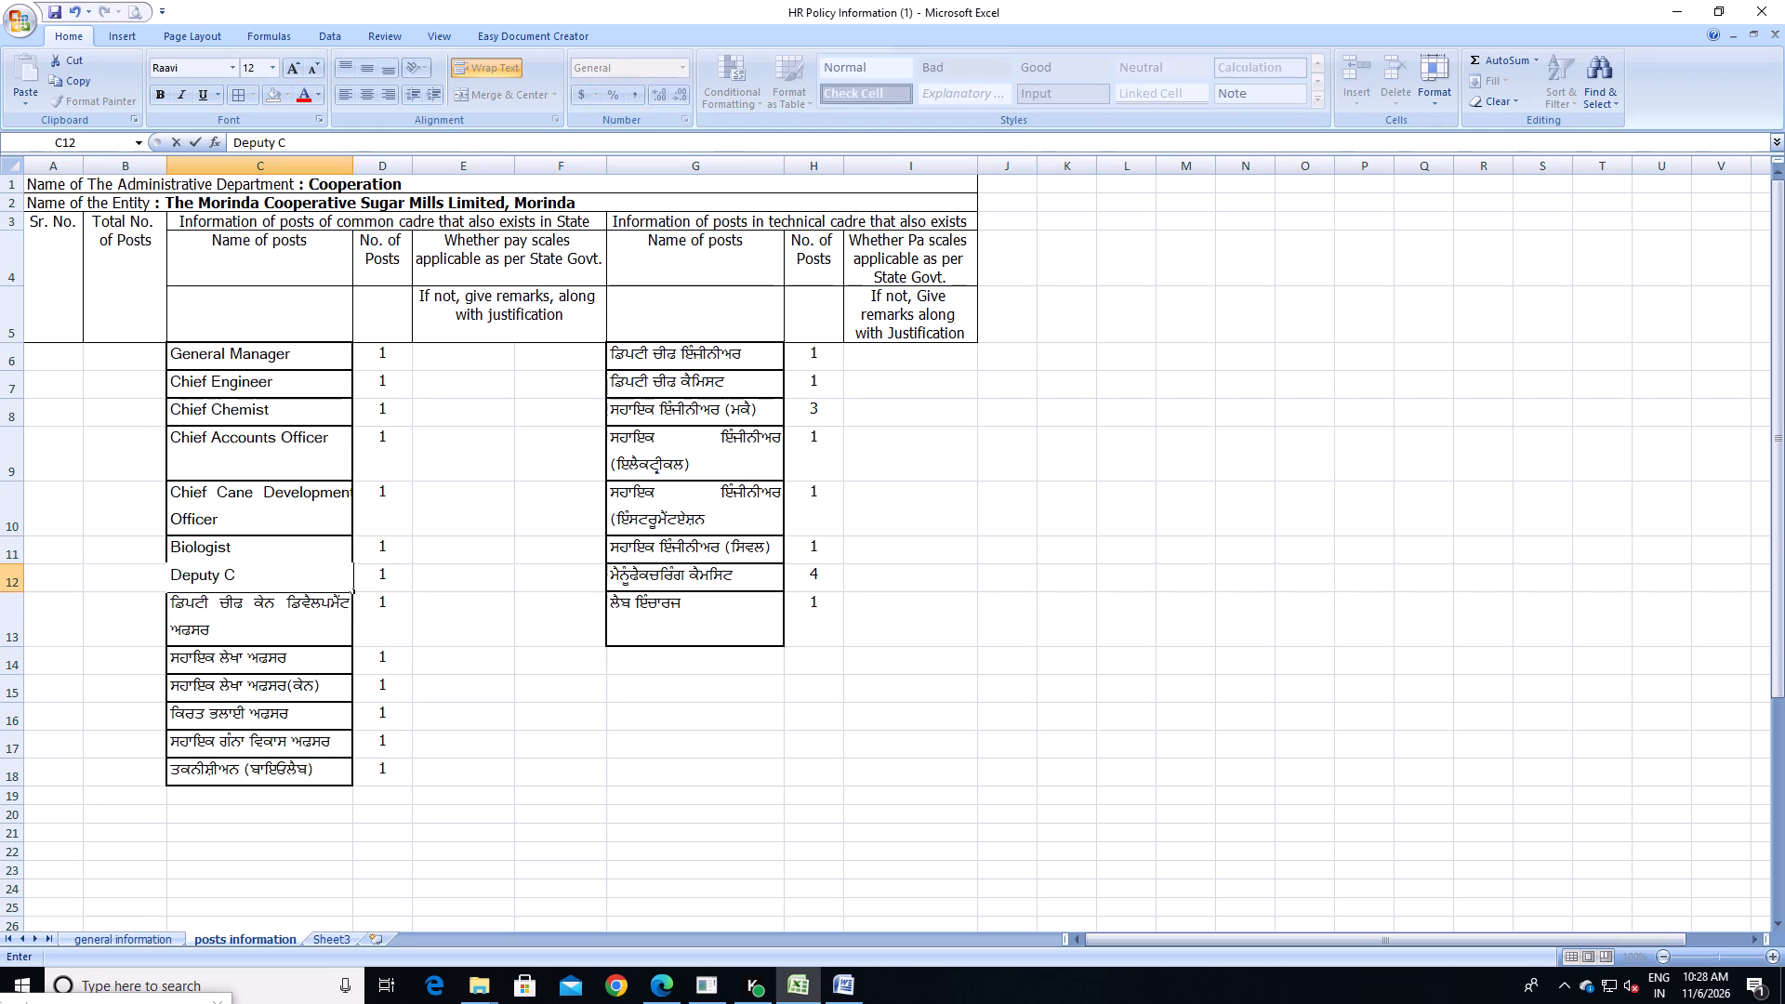
text(hiuef)
key(space)
key(BackSpace)
key(BackSpace)
key(BackSpace)
key(BackSpace)
text(ef Accounts)
key(space)
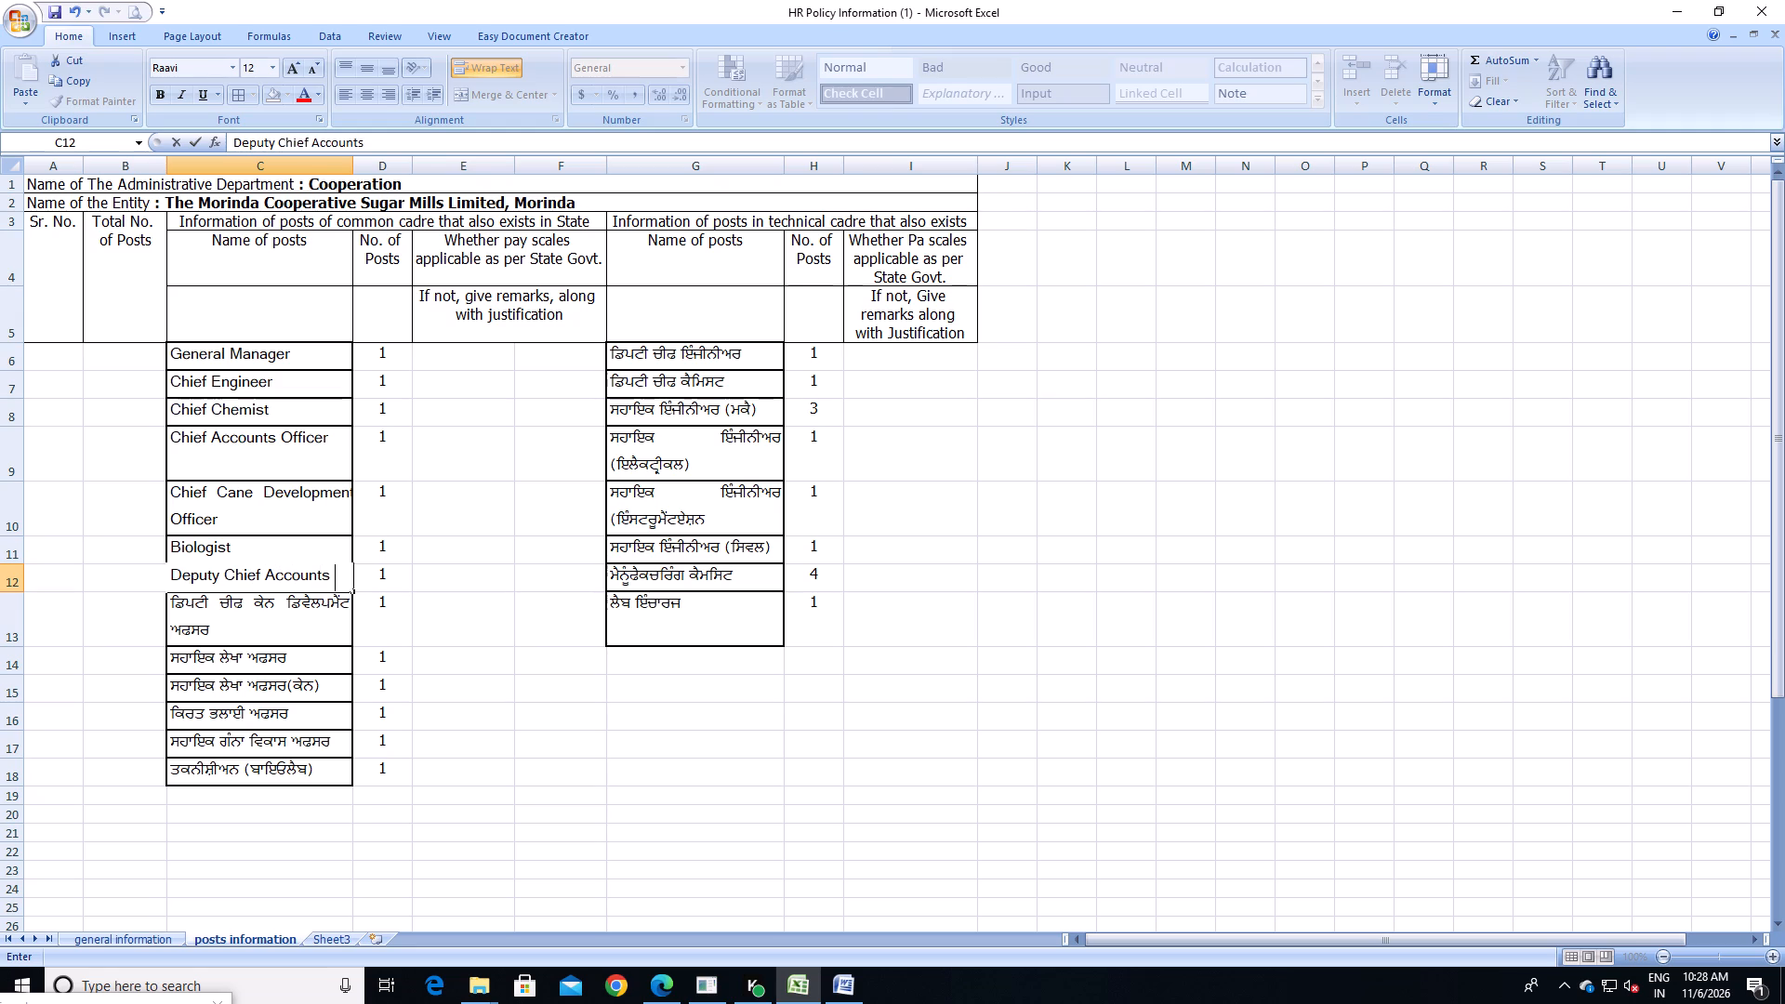
text(Officer)
key(Return)
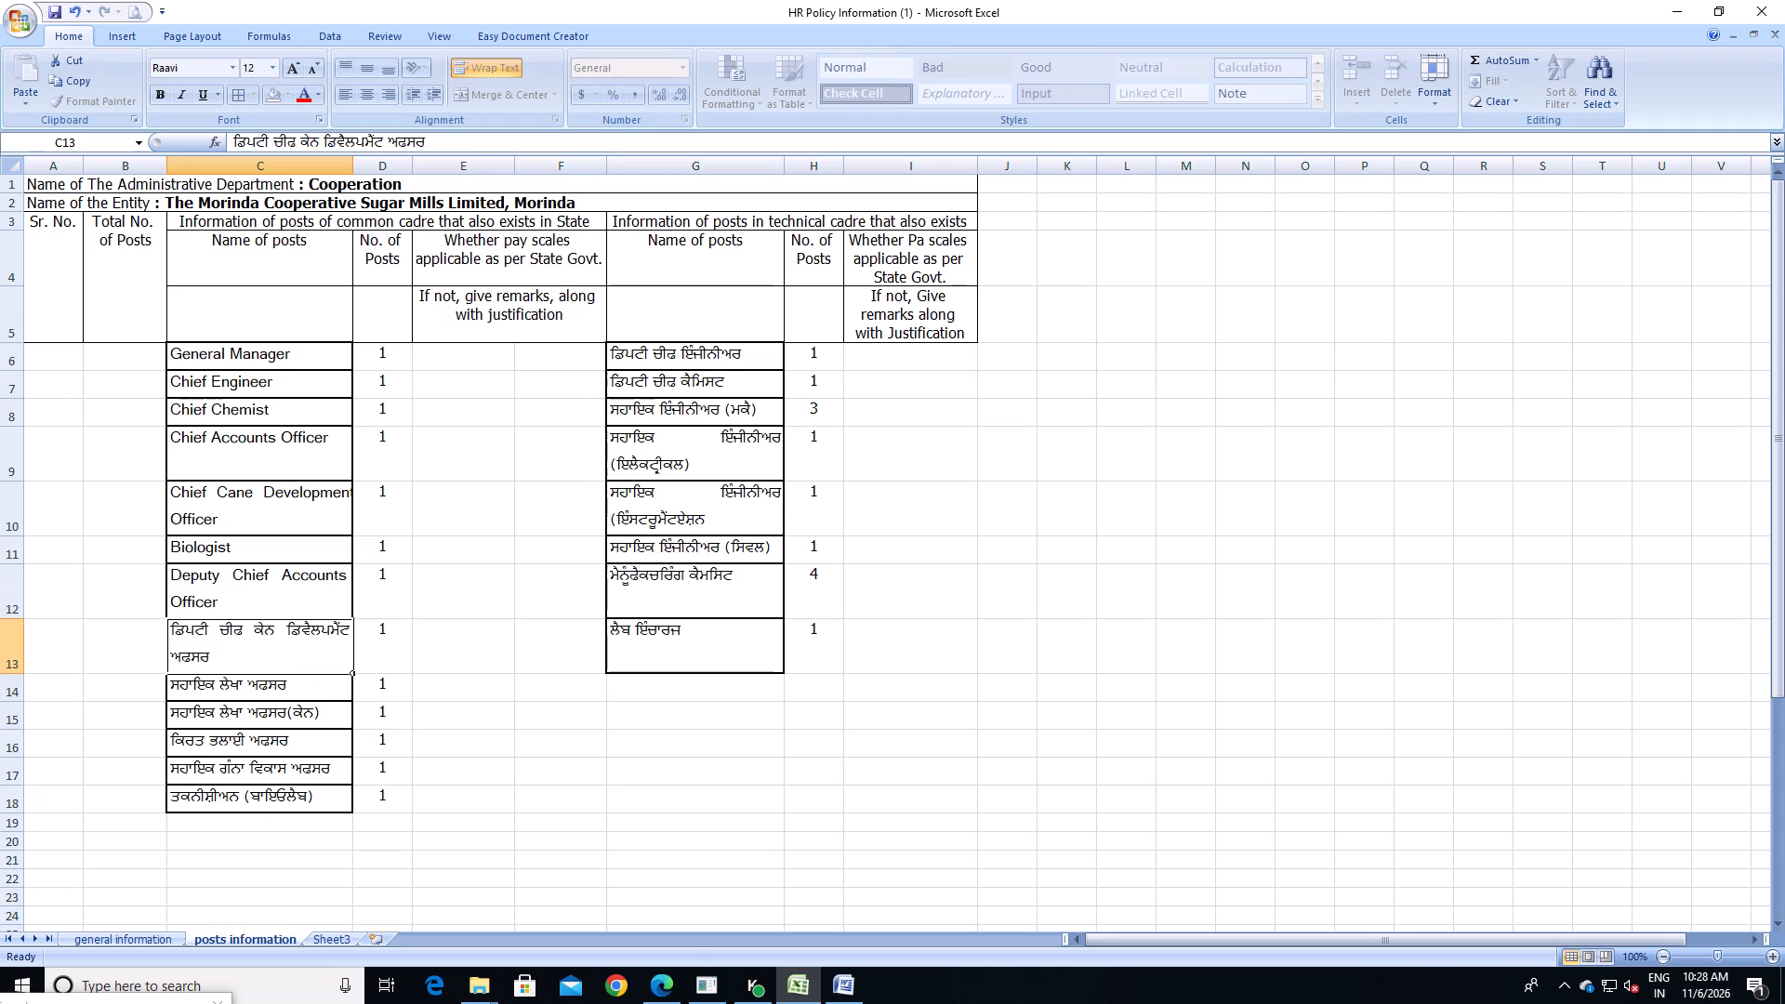
key(Up)
key(Down)
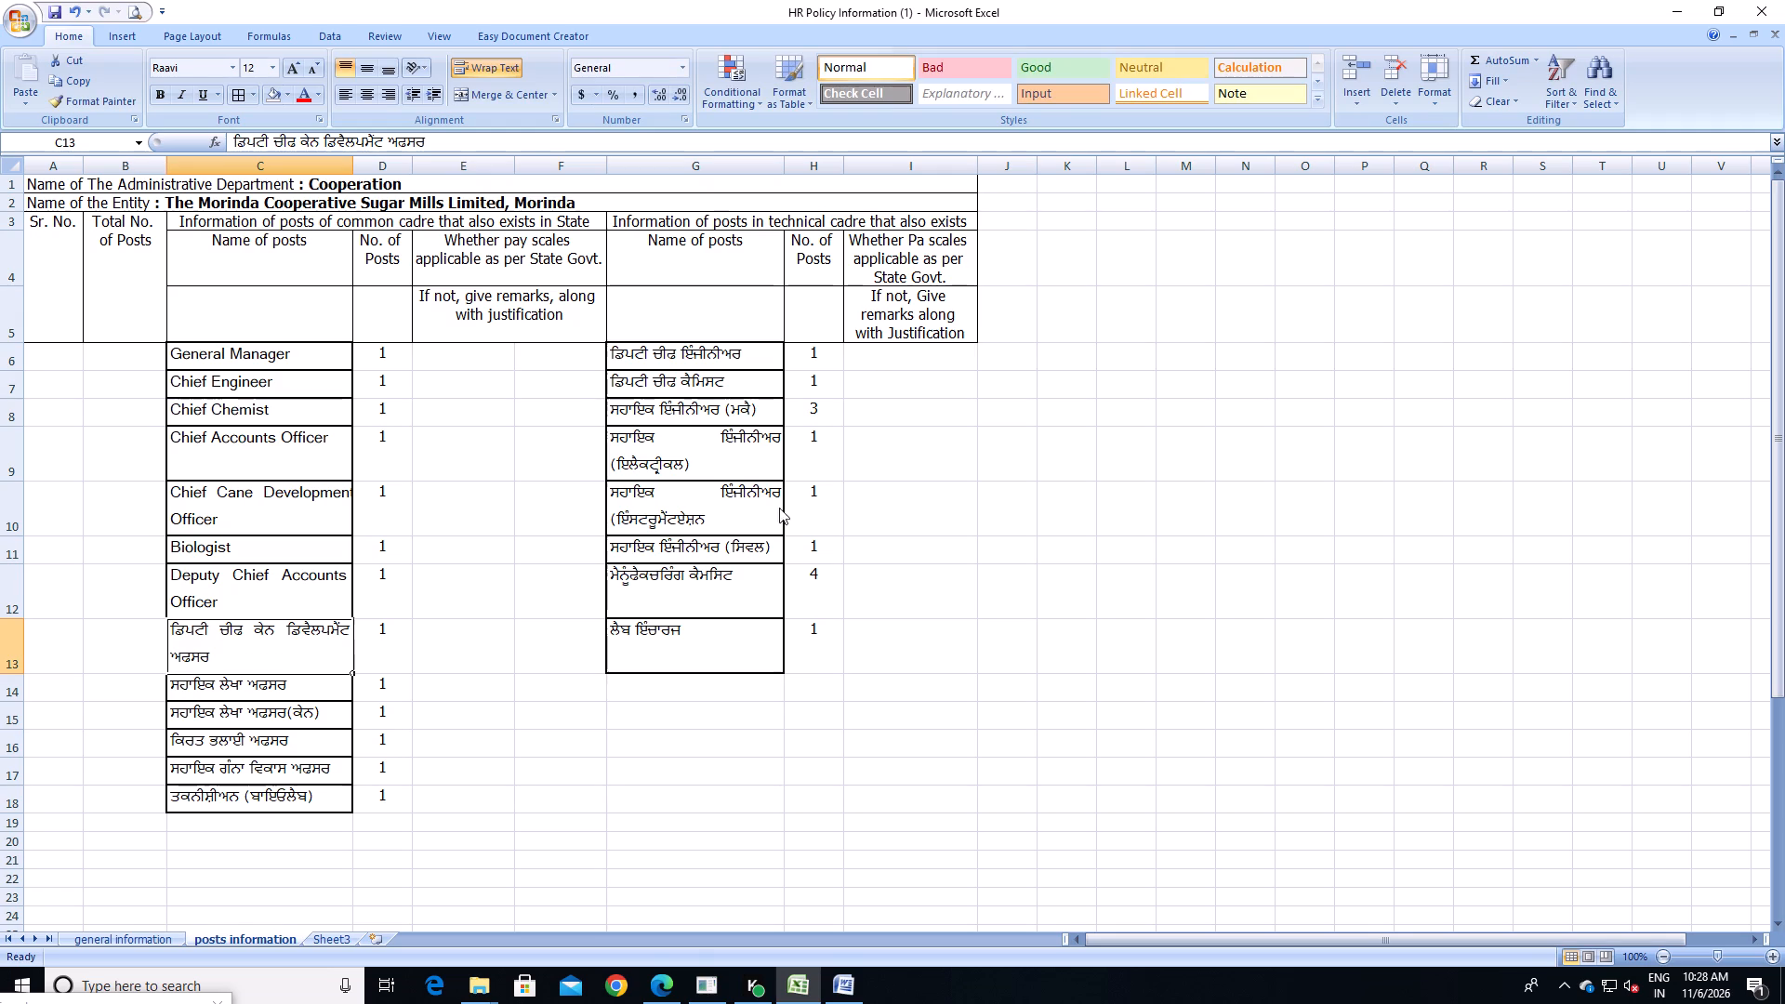
Replace the Punjabi post names in C13:C14 with Deputy Cane Development Officer and Assistant Accounts Officer.
text(Deputy Can)
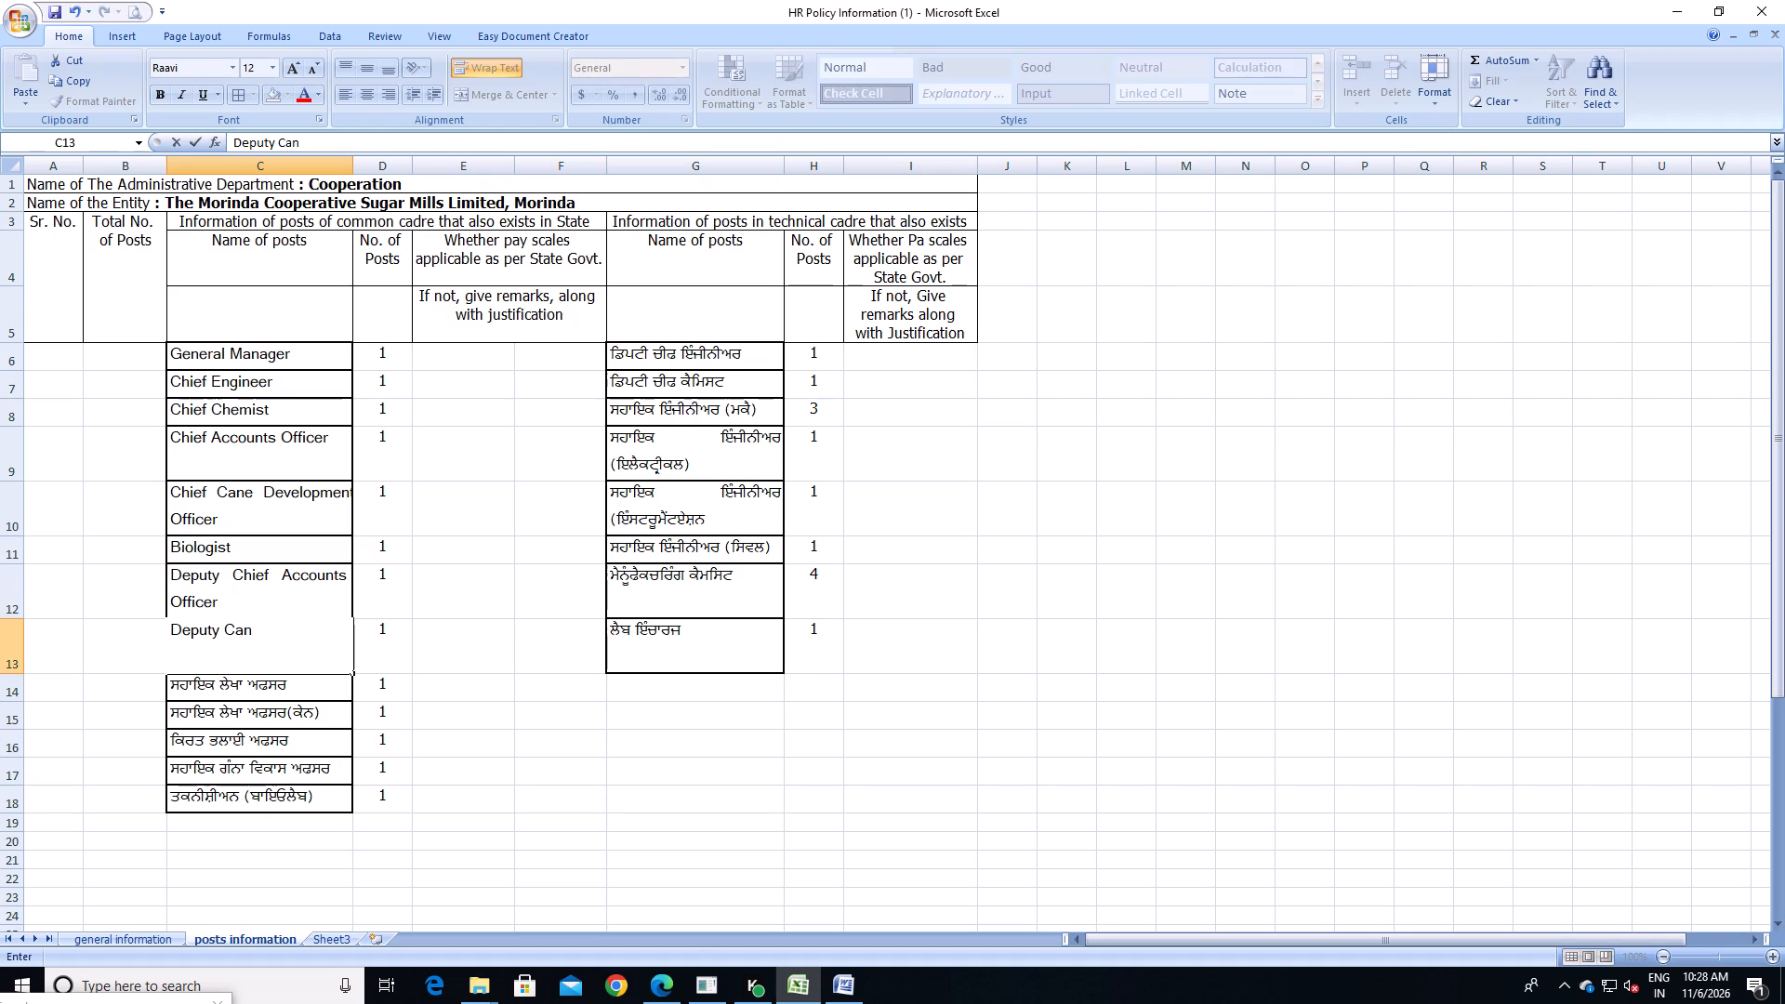
text(e Development Officer)
key(Return)
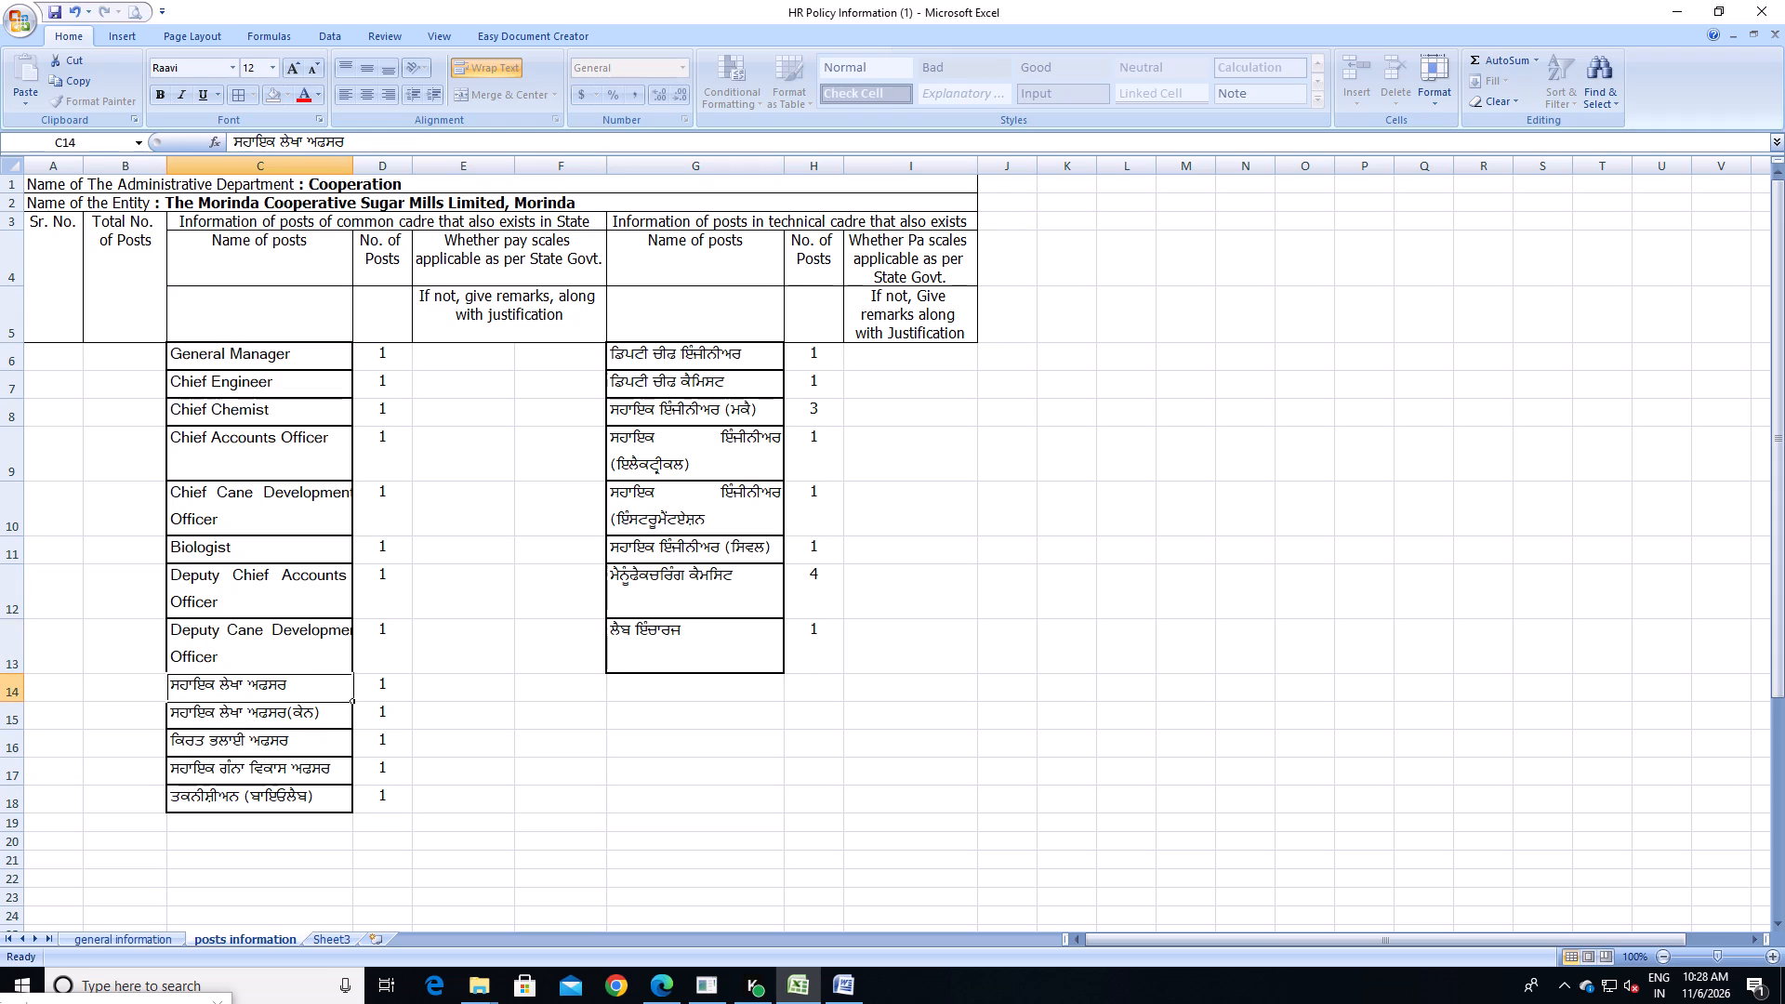
text(Assistant)
key(space)
text(Accounts)
key(space)
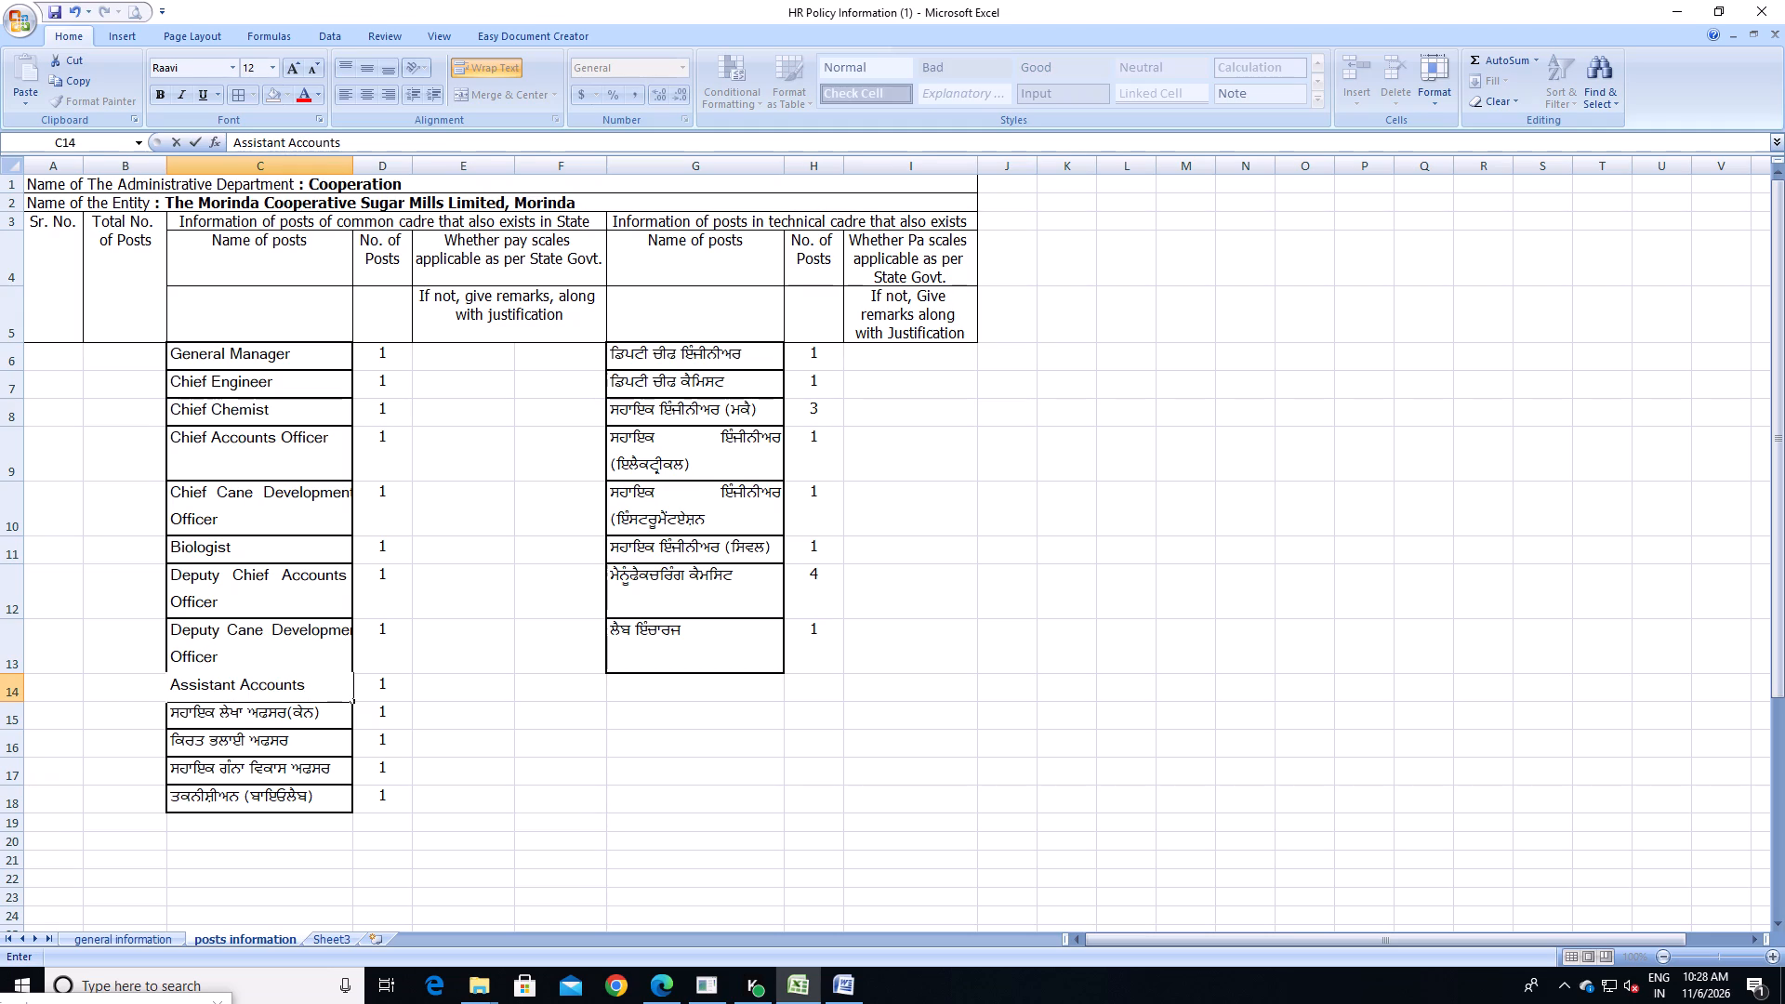
text(Officer)
key(Return)
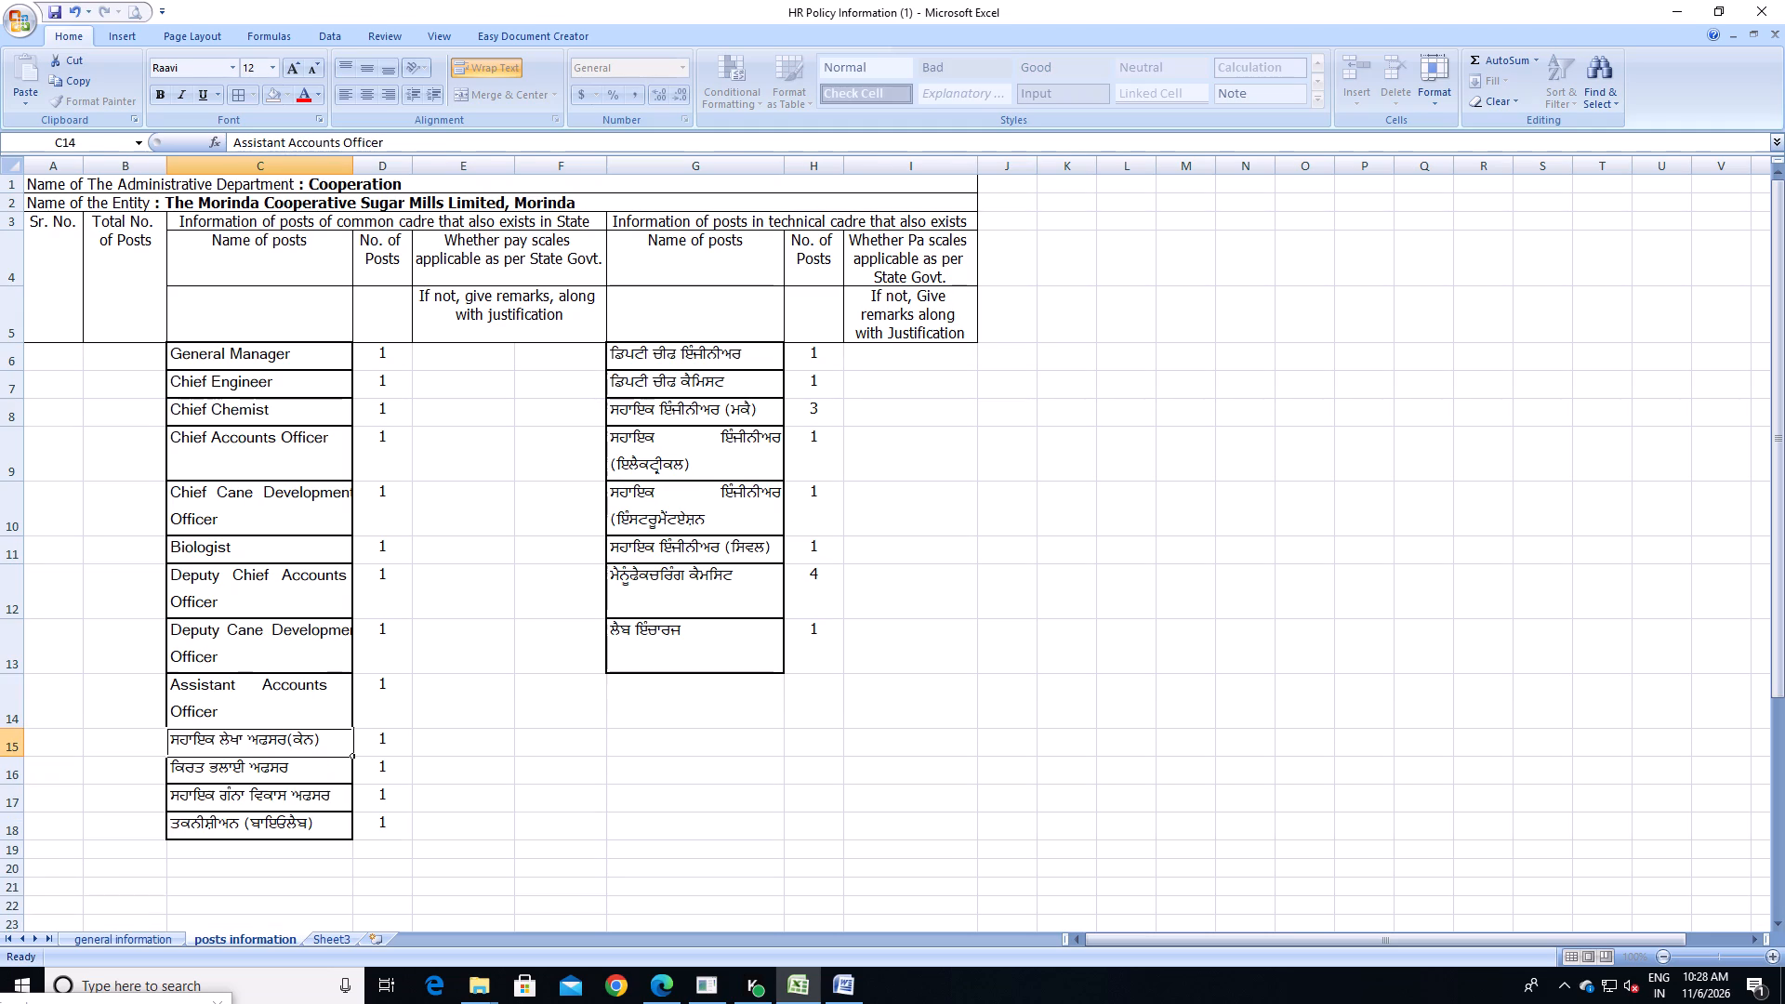
key(Return)
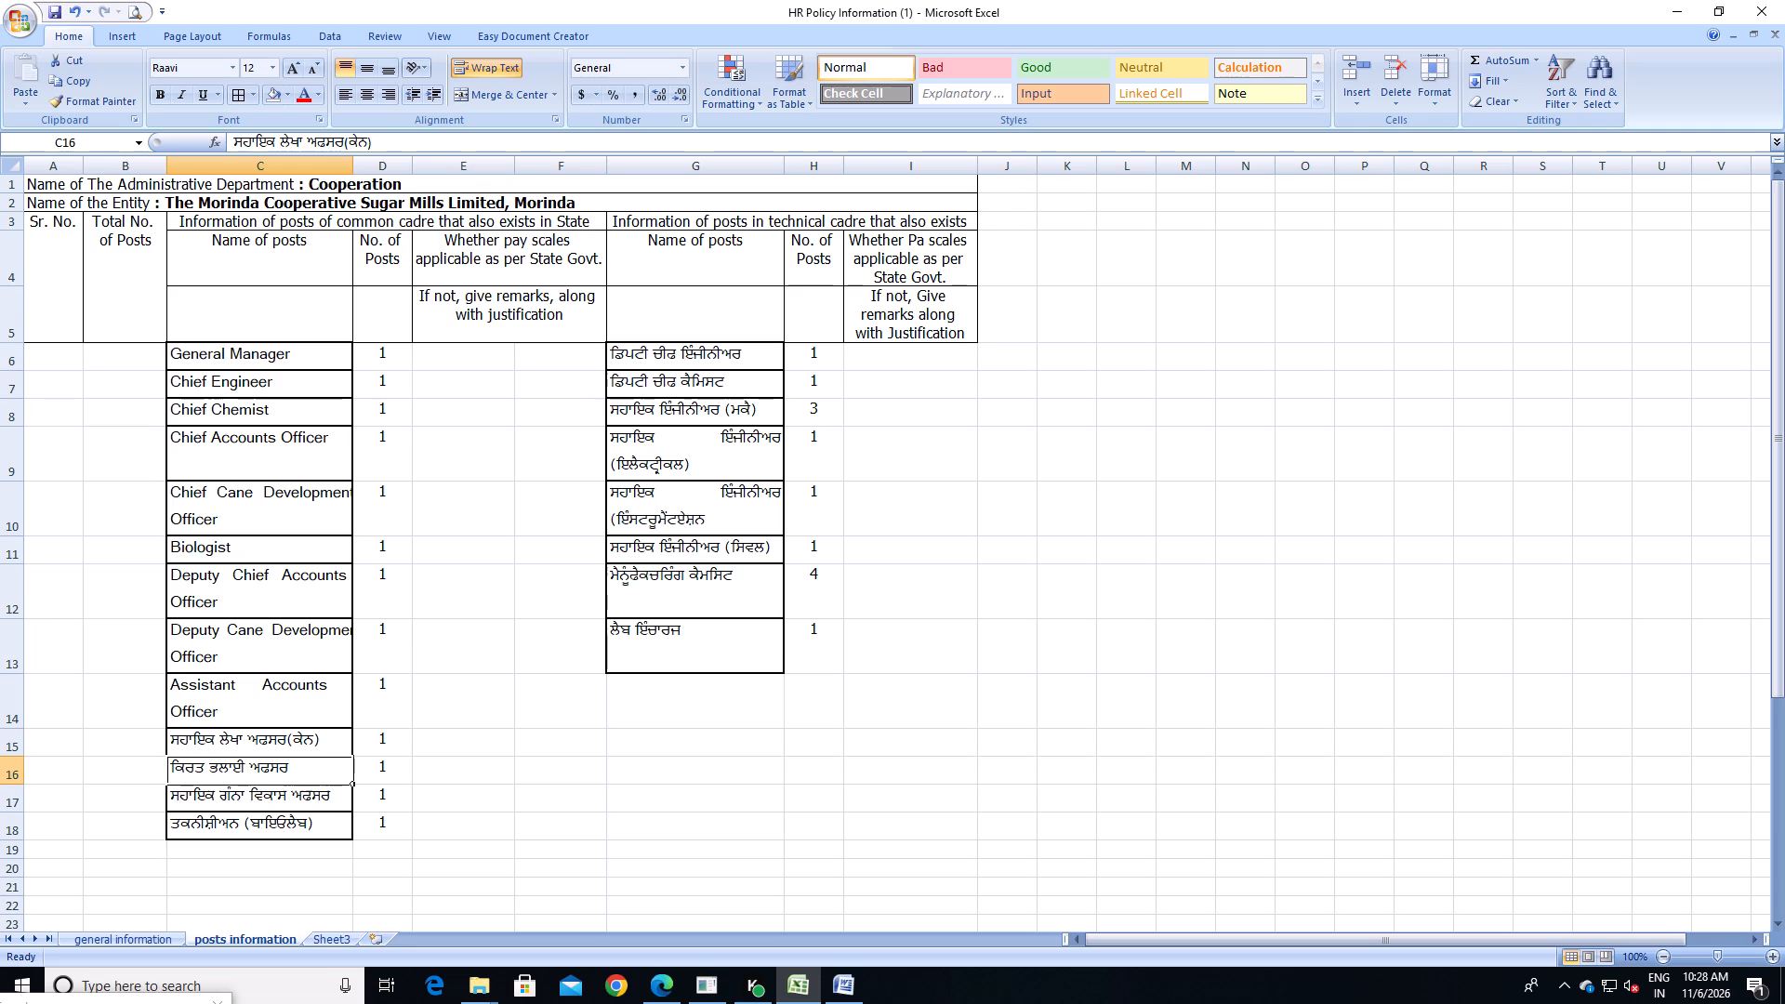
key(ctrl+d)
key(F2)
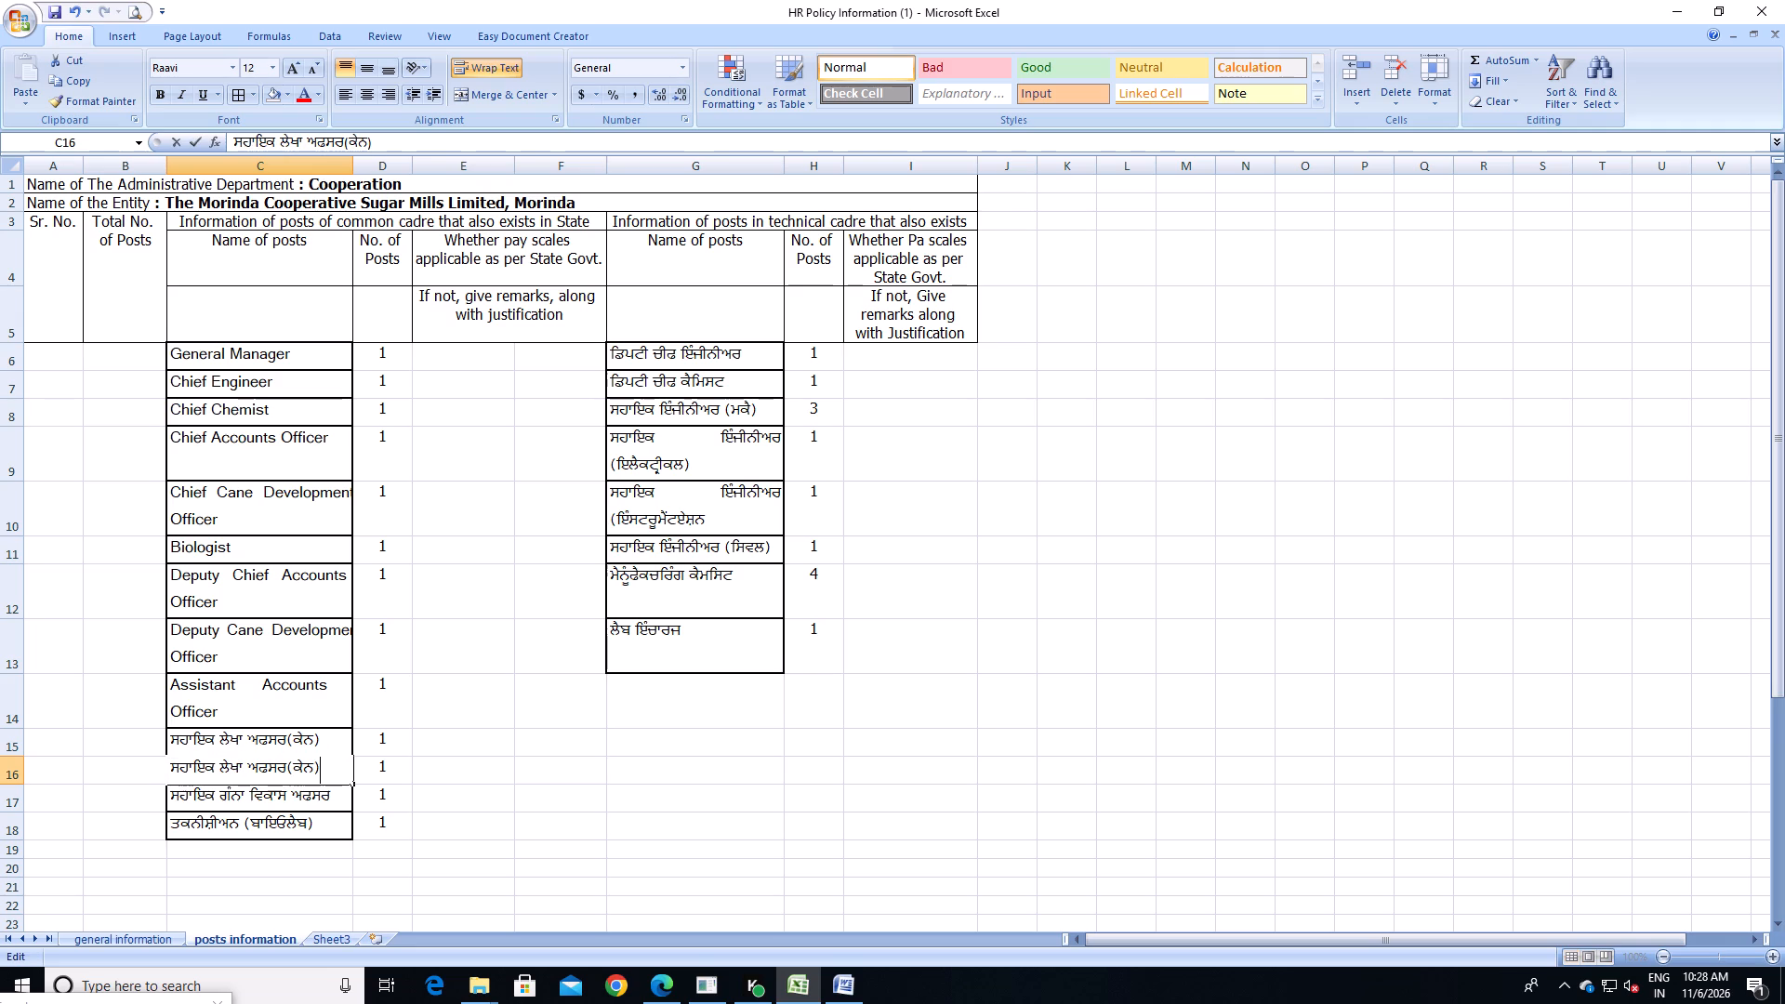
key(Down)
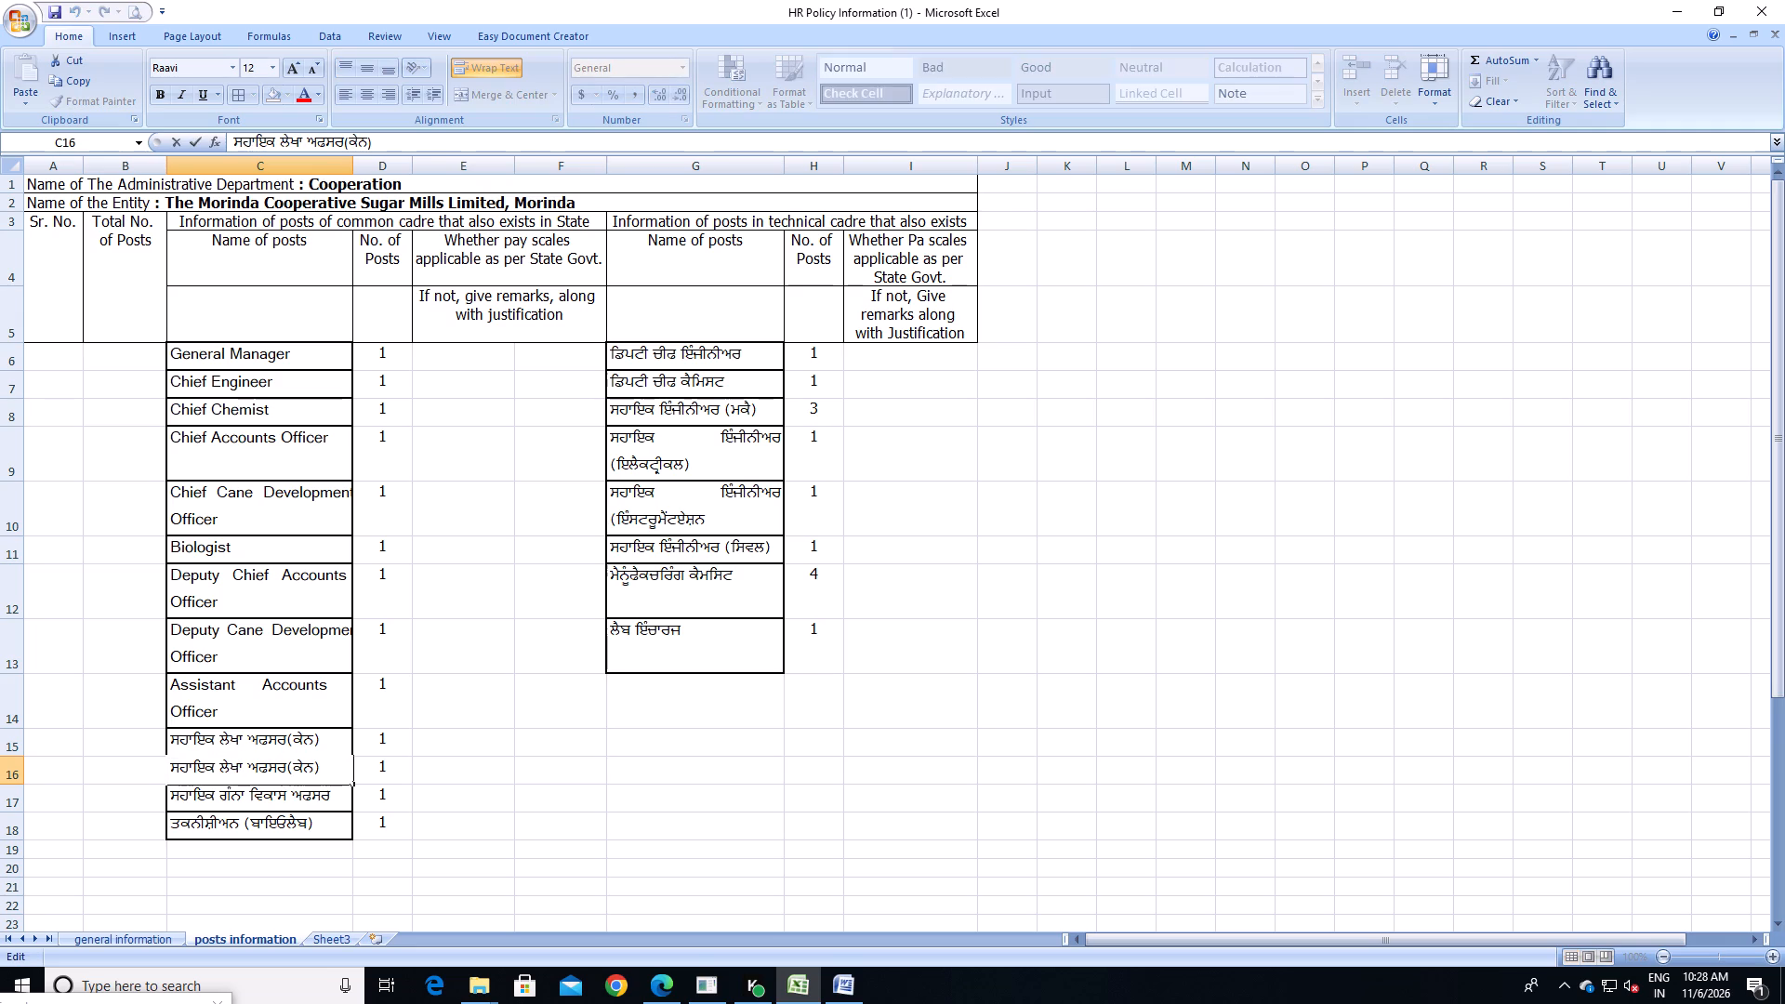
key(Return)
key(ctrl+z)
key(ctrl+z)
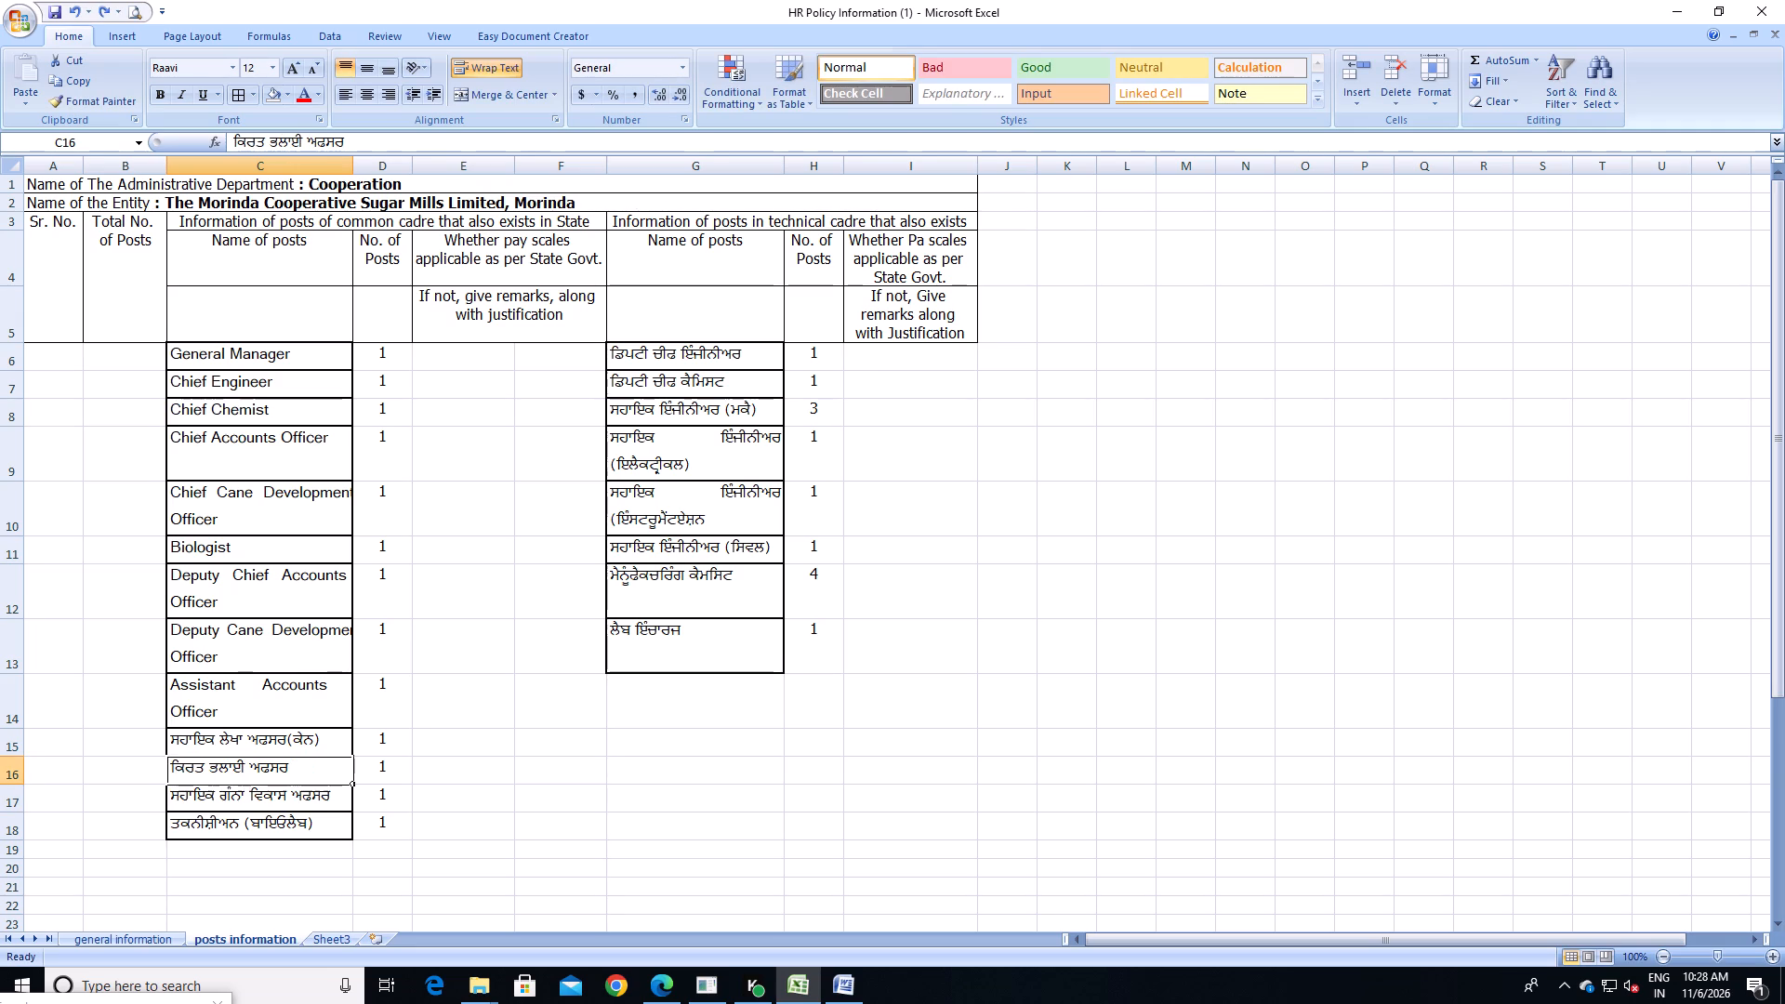
Fill C15 with the post name from the cell above and extend it to Assistant Accounts Officer (Cane).
key(Down)
key(Up)
key(Up)
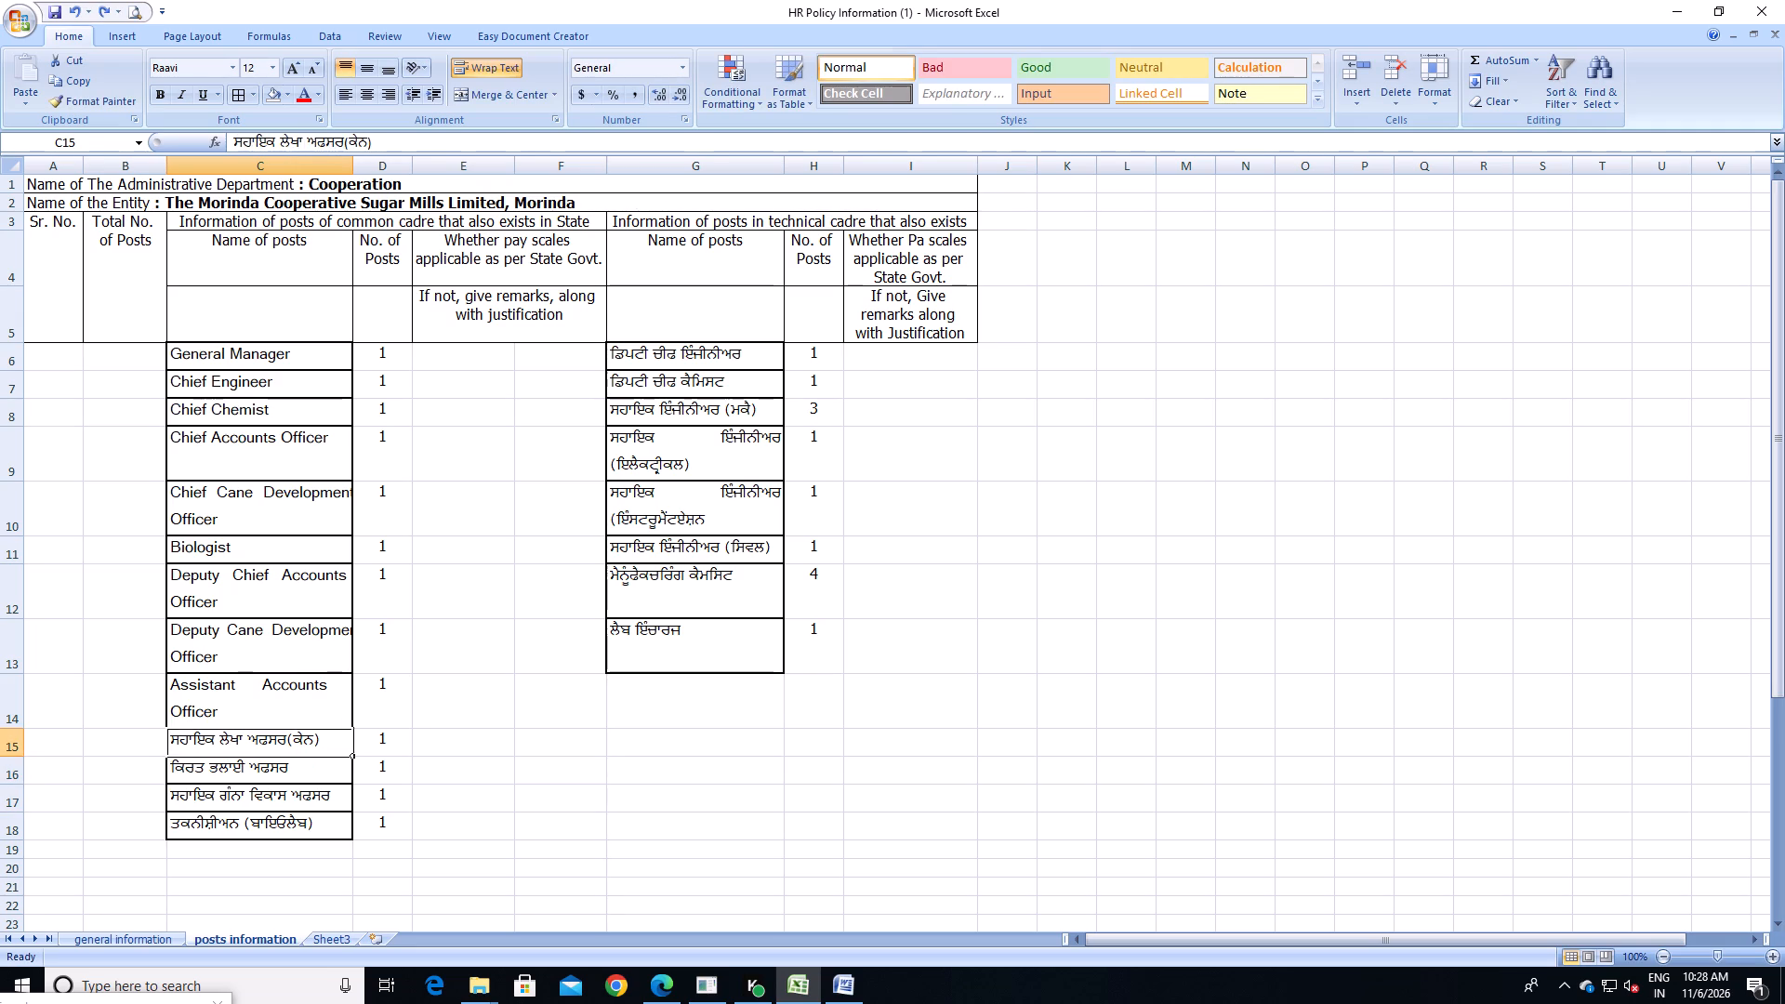
key(Up)
key(Down)
key(ctrl+d)
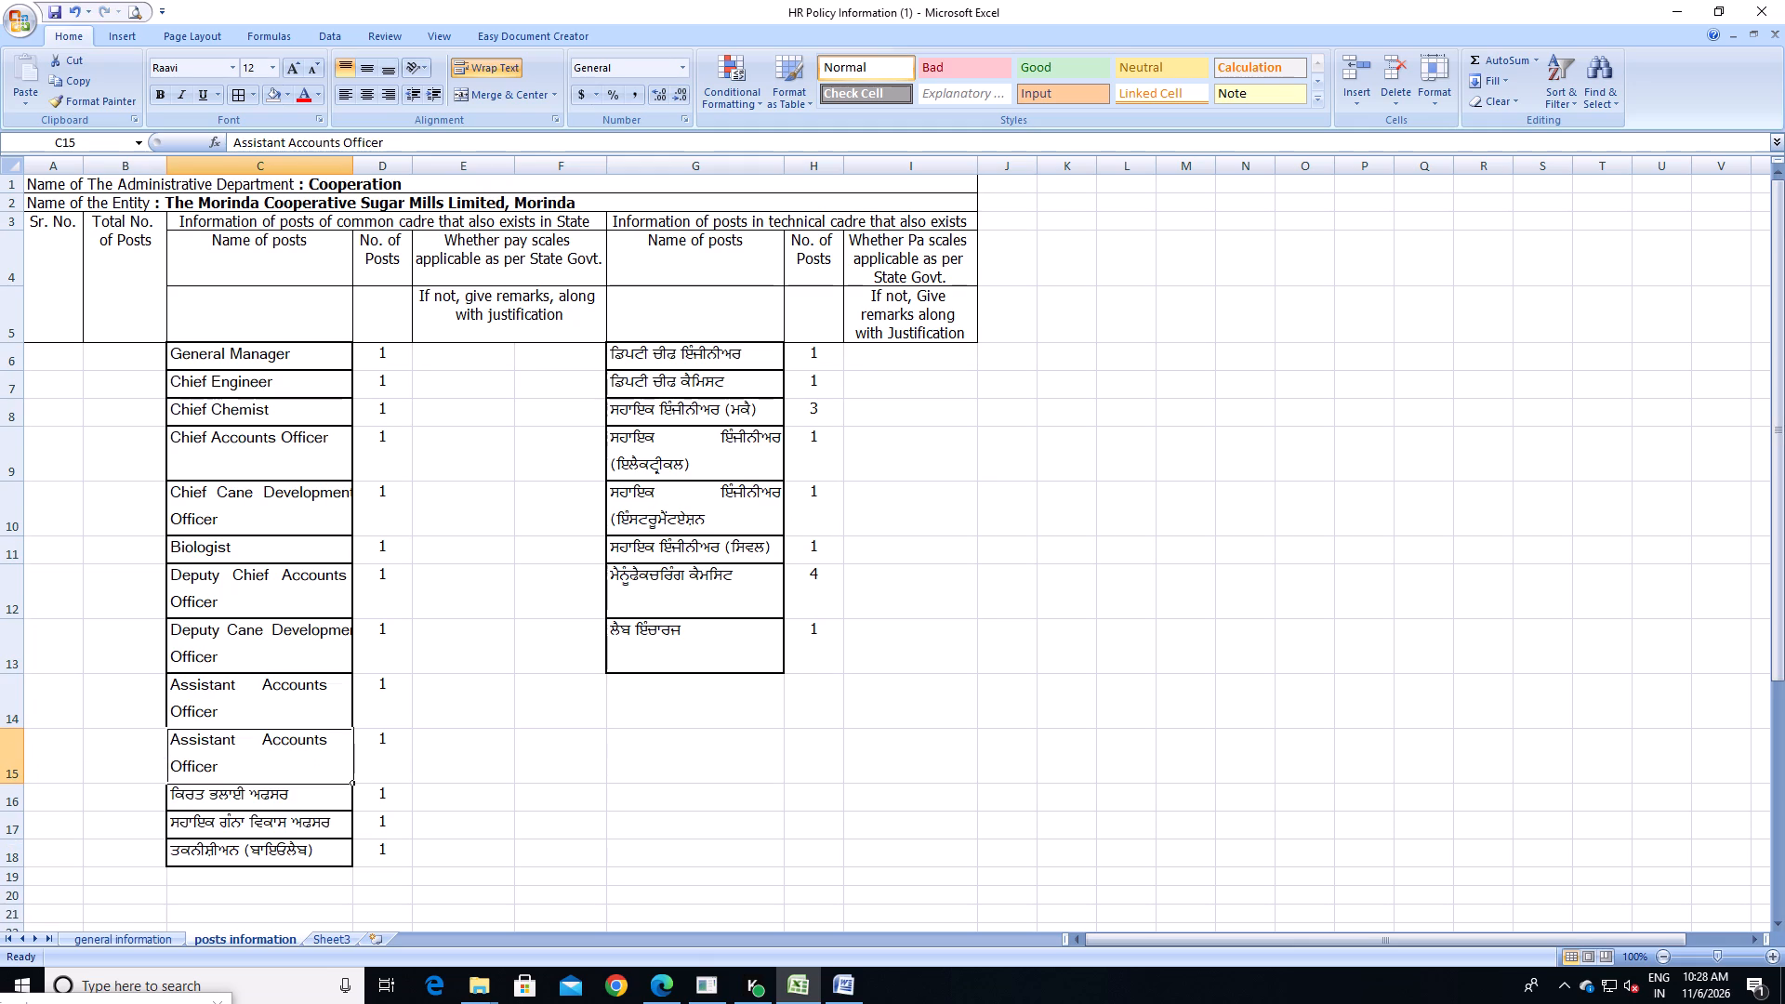
key(F2)
key(space)
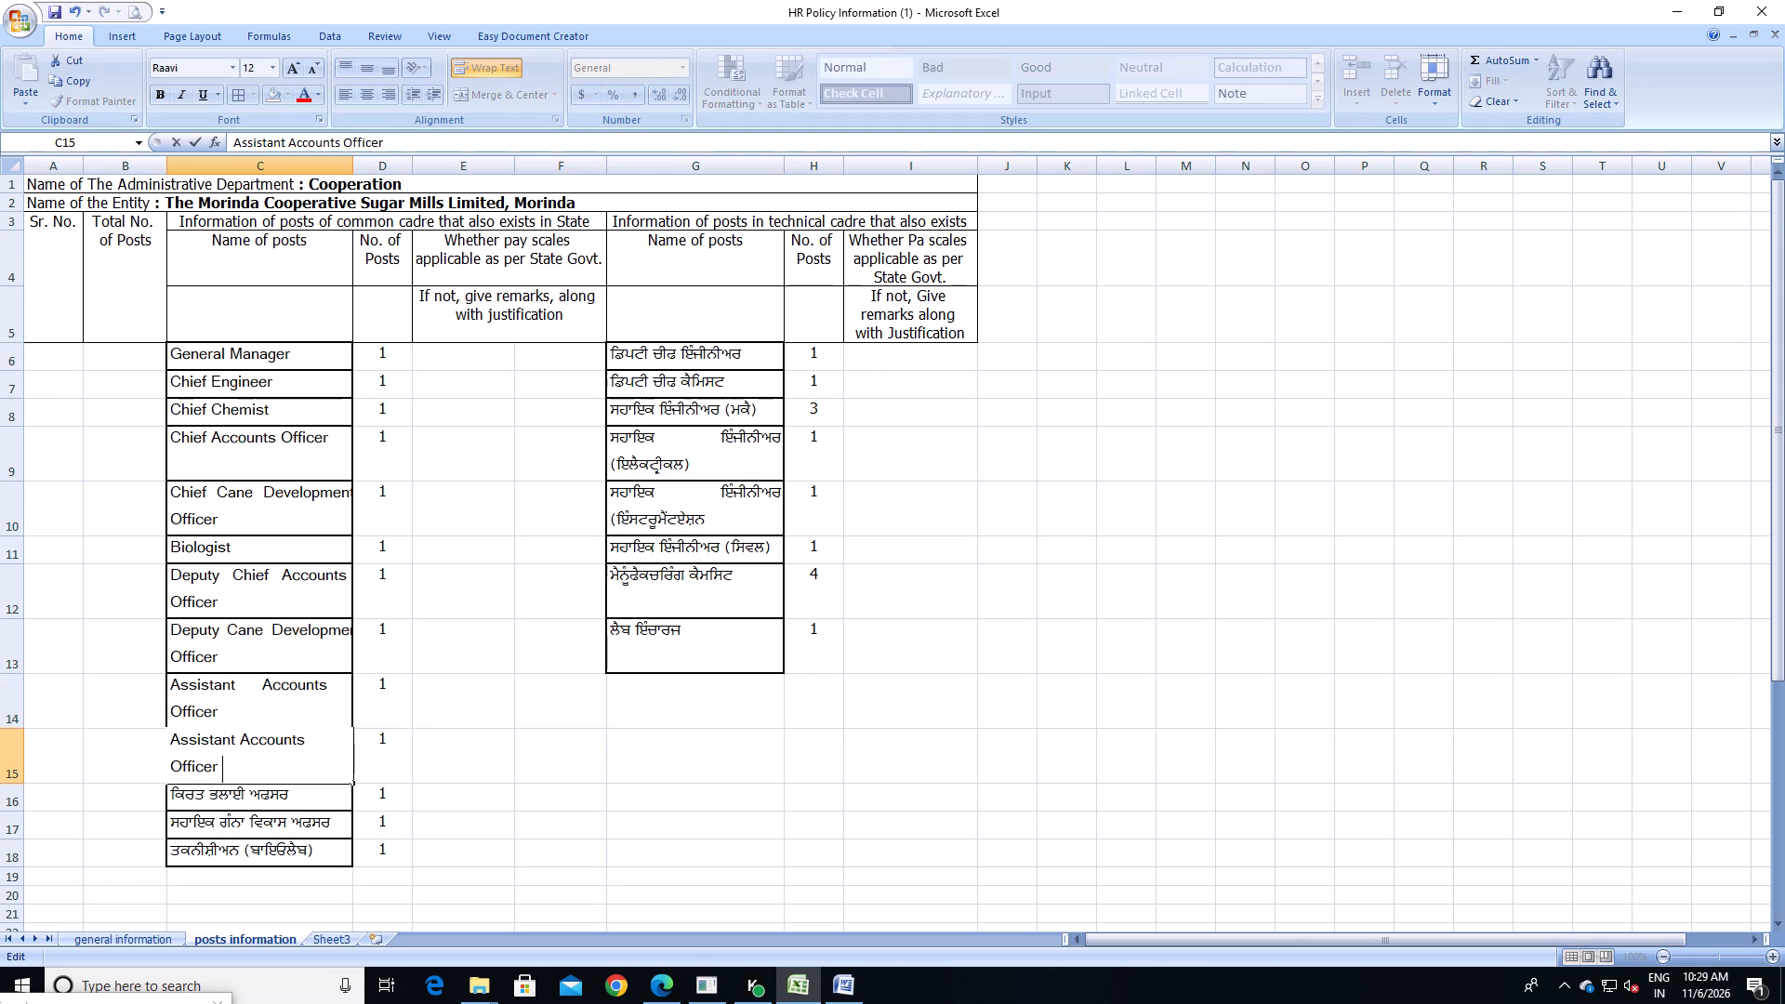
text((Cane)
key(shift+parenright)
key(Return)
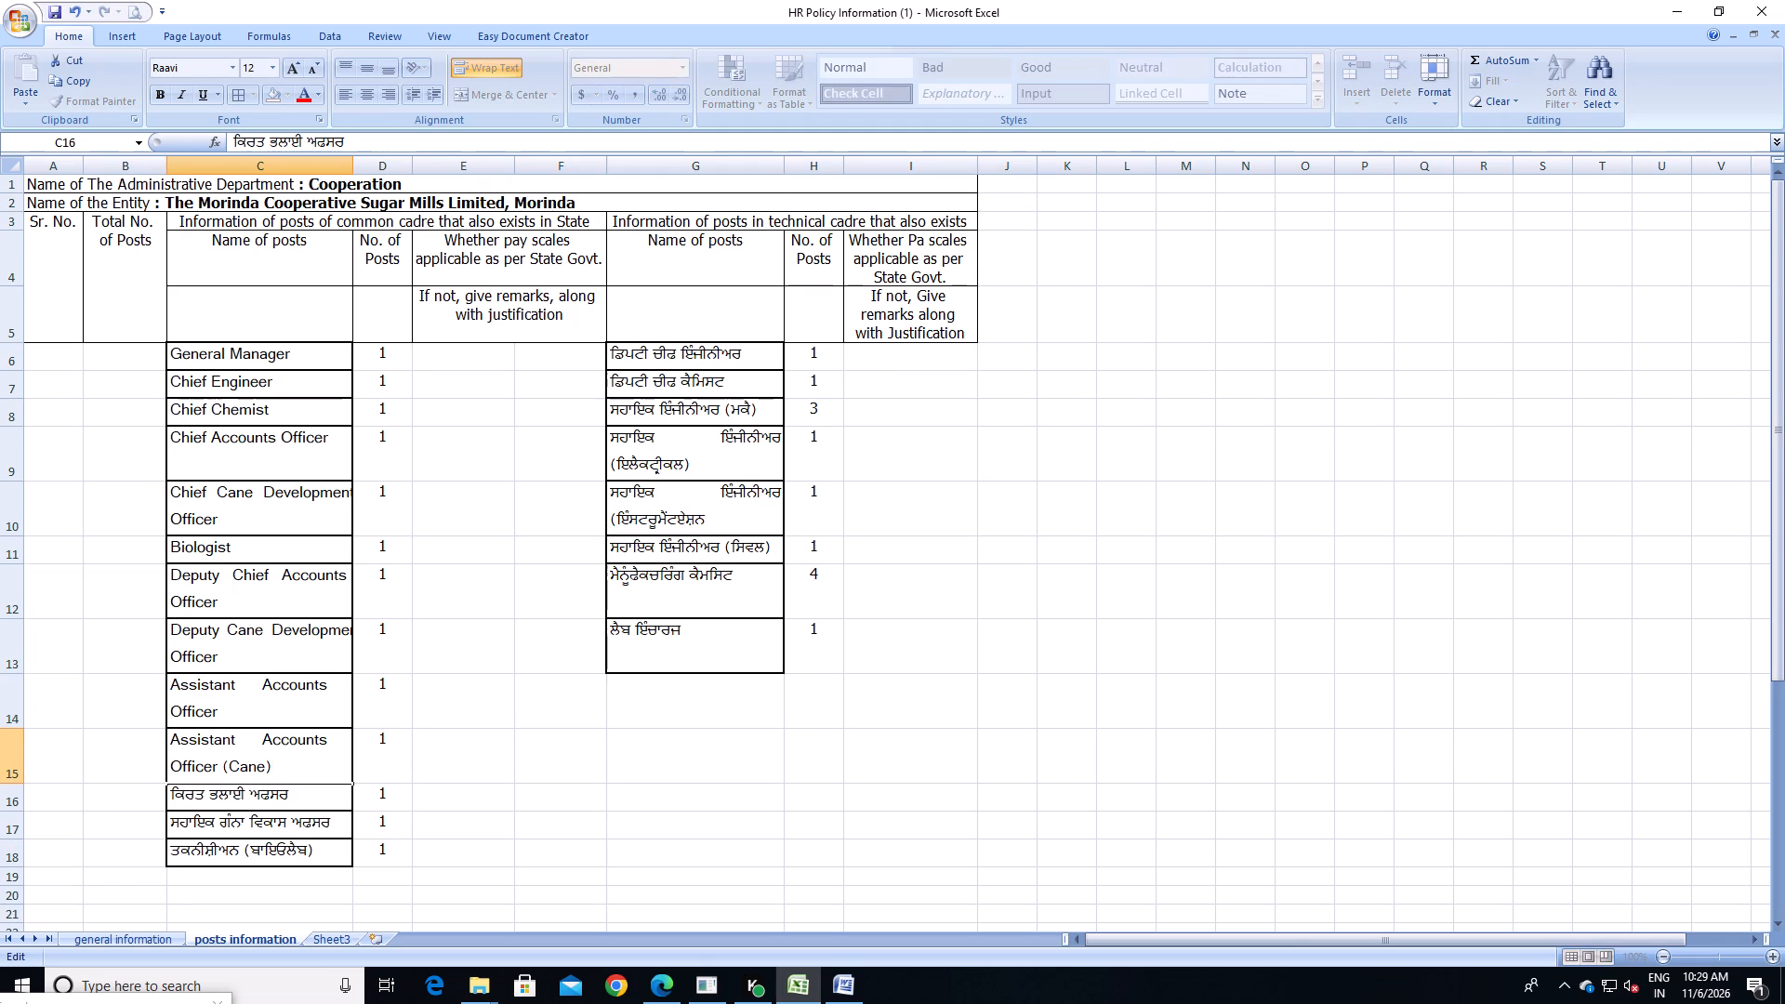
Replace the Punjabi post name in C16 with Labour Welfare Officer.
text(Labour)
key(space)
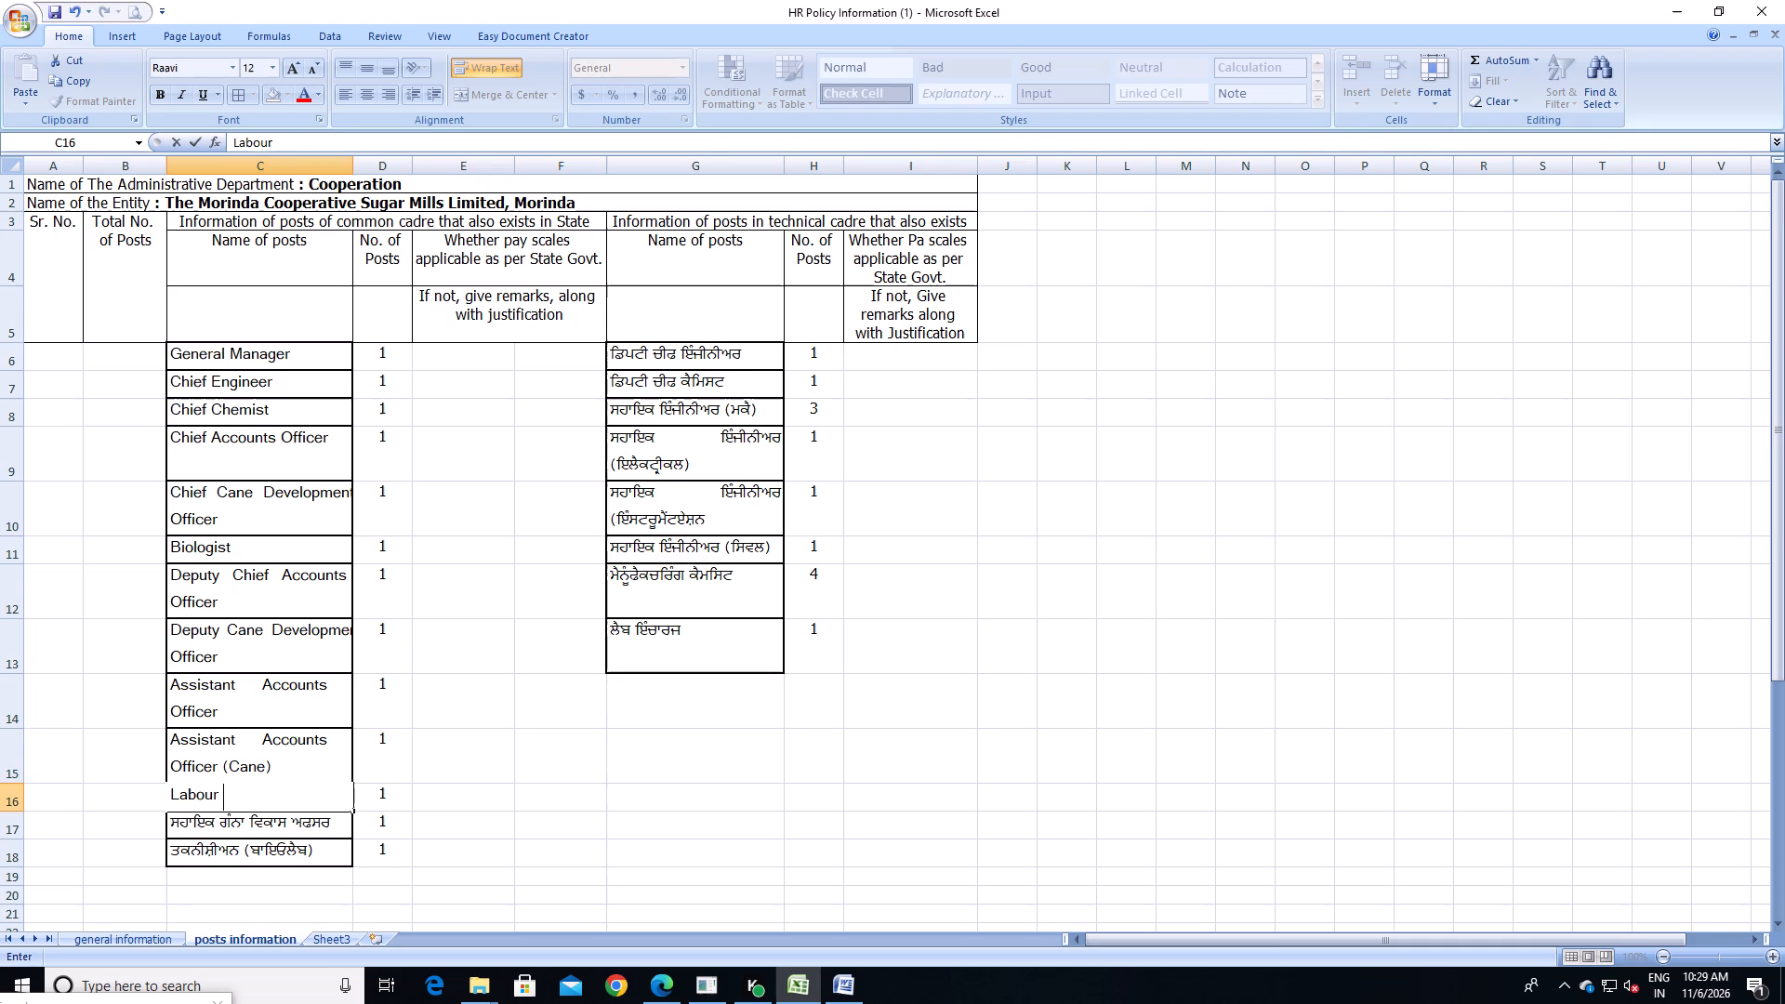
text(Welfare)
key(space)
text(Offi)
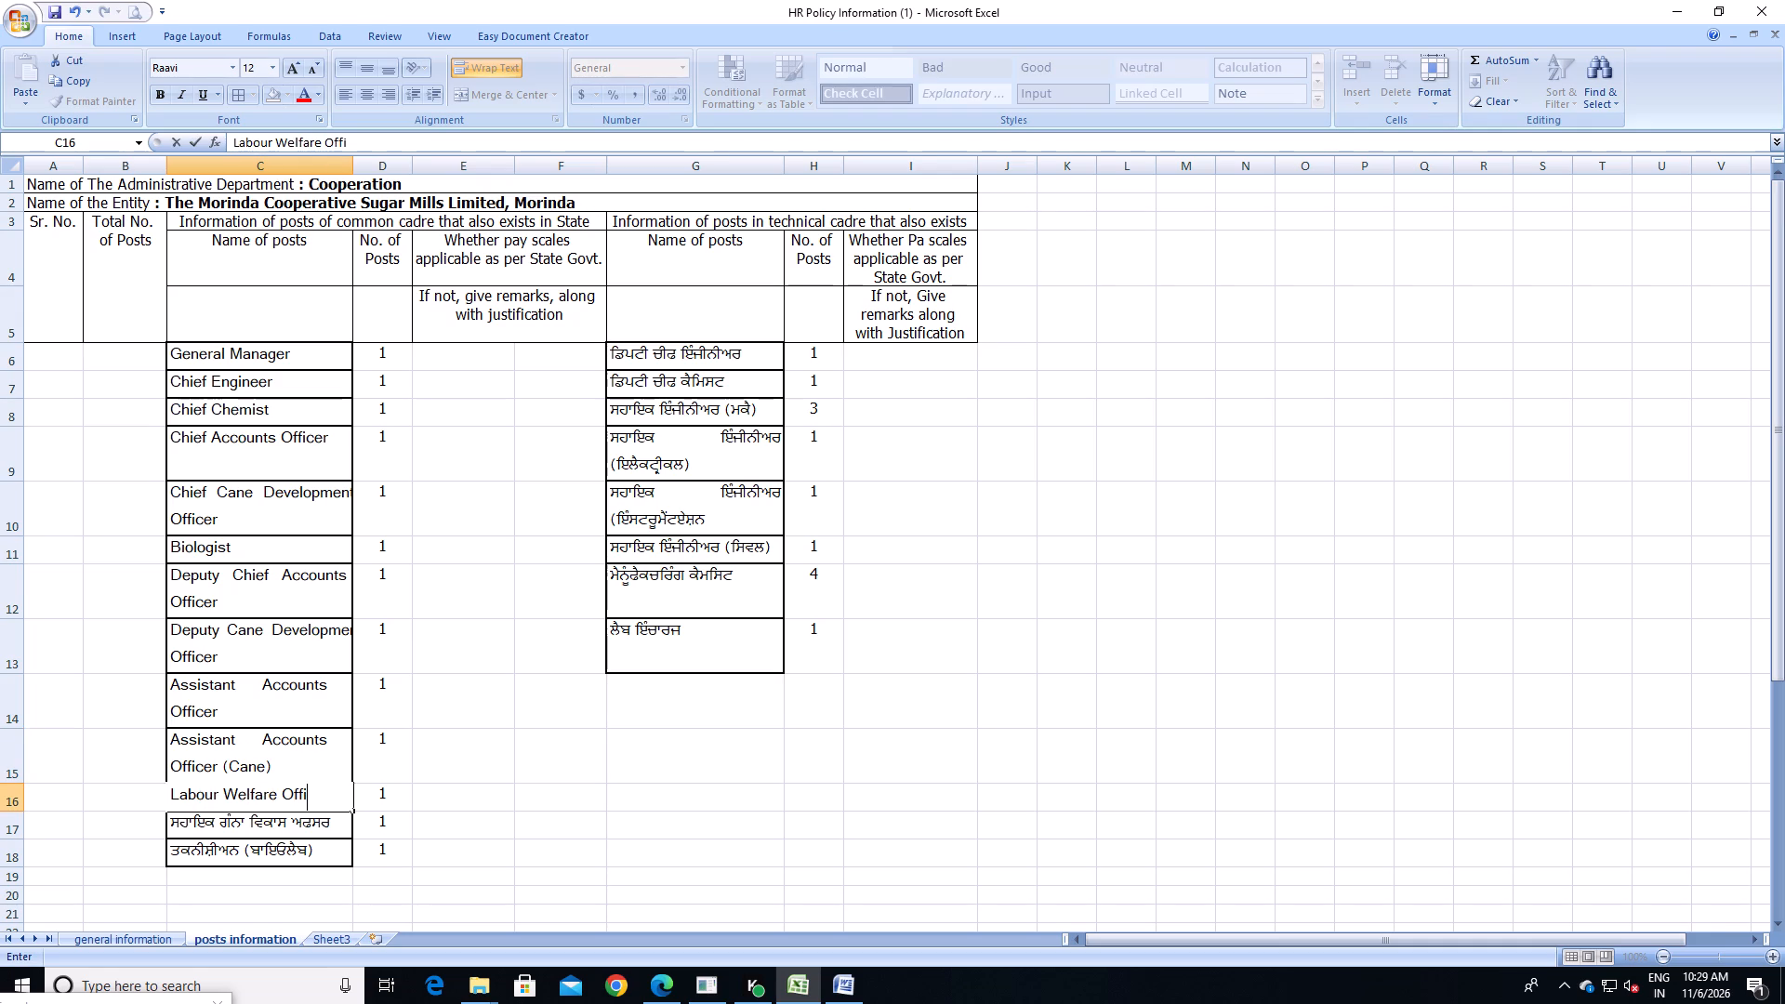
text(cer)
key(Return)
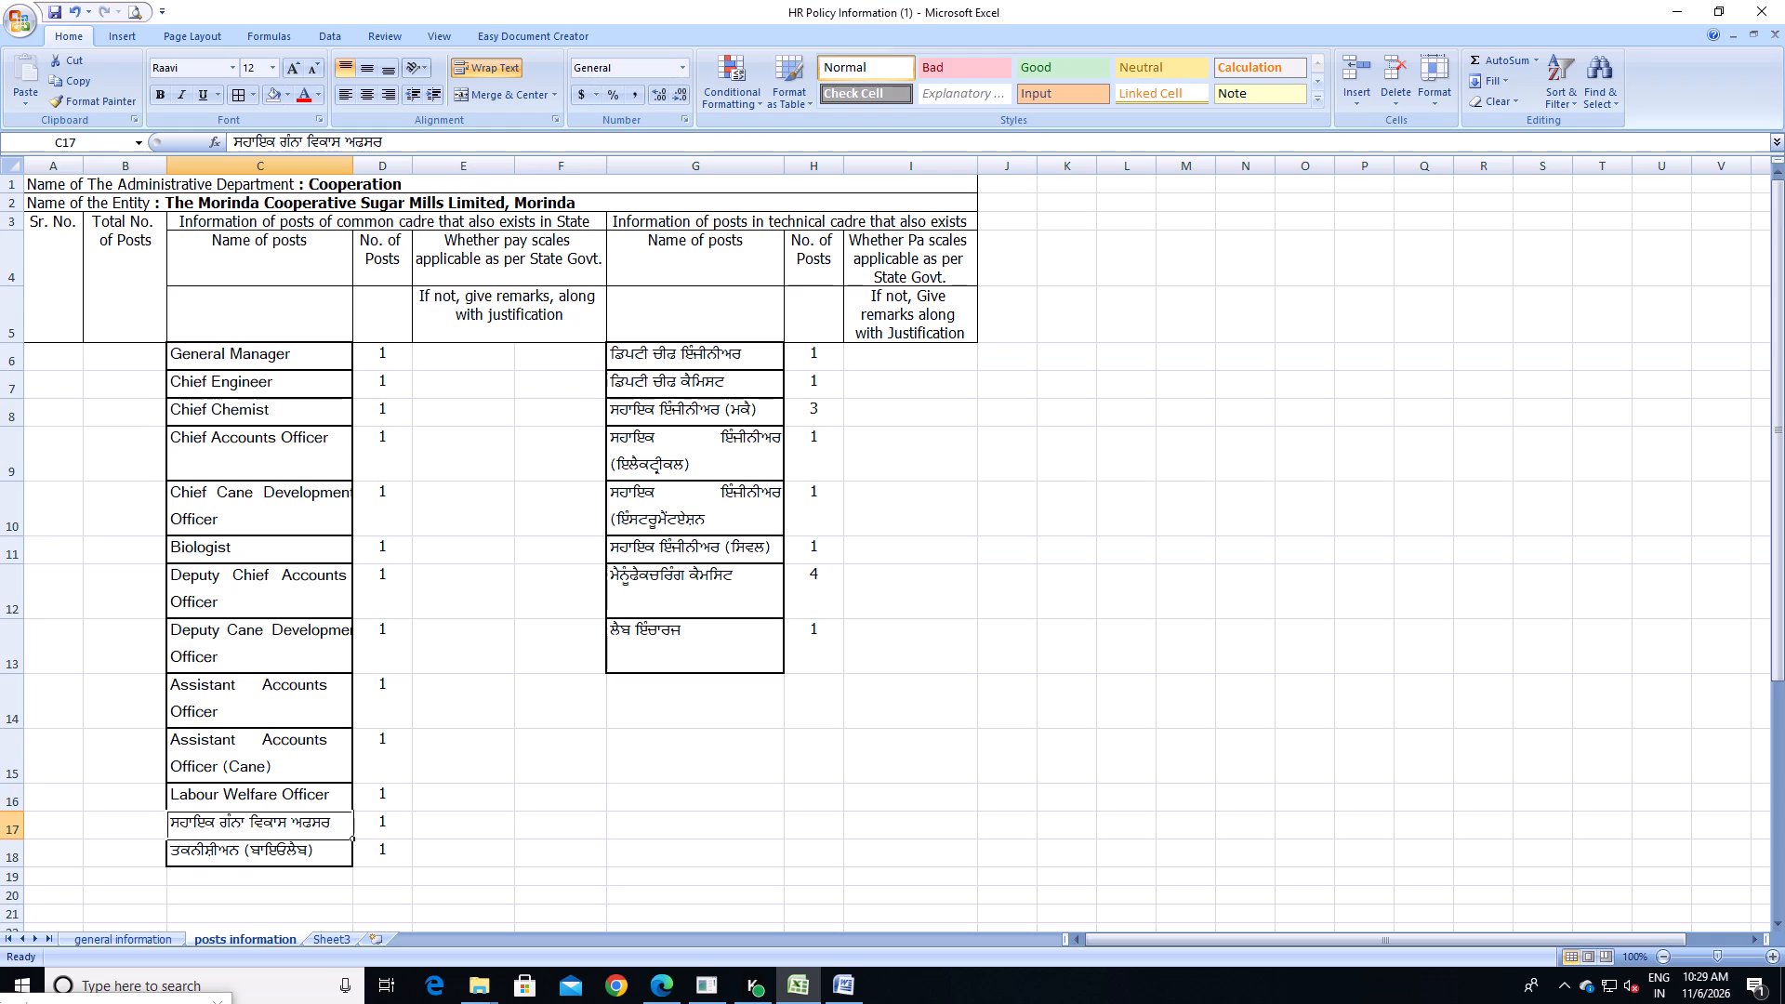
Replace the Punjabi post name in C17 with Assistant Cane Development Officer.
key(Down)
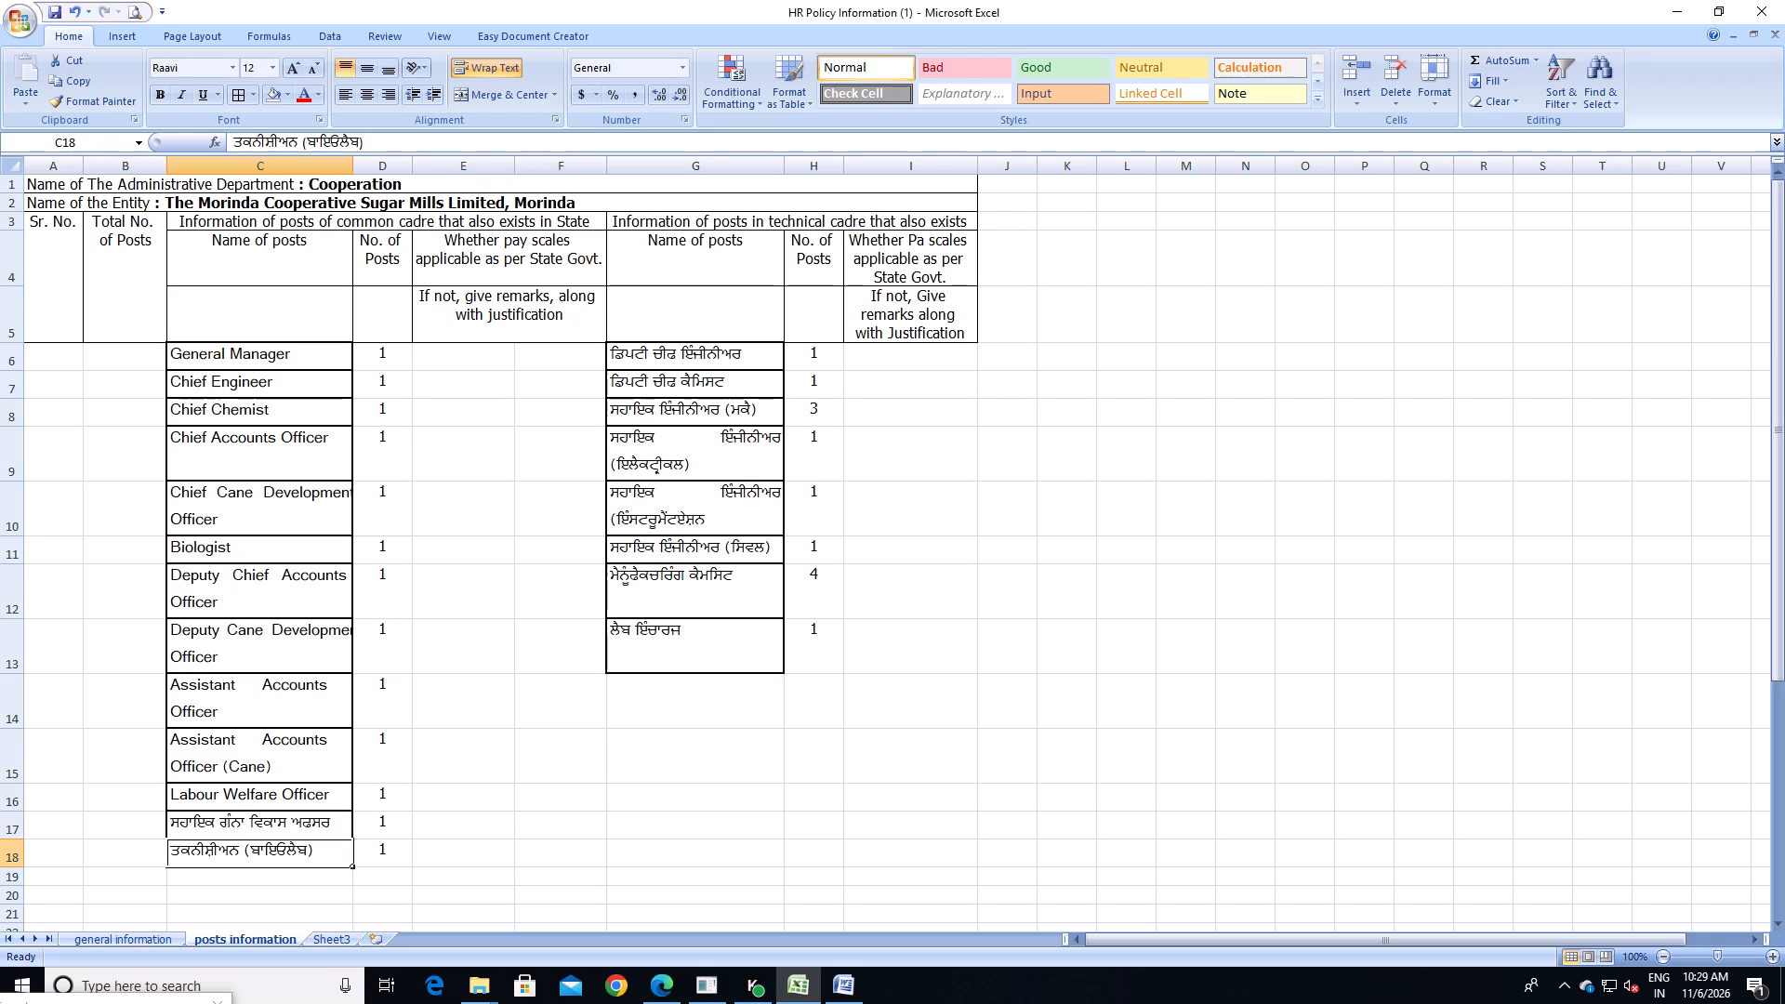
key(Up)
click(255, 828)
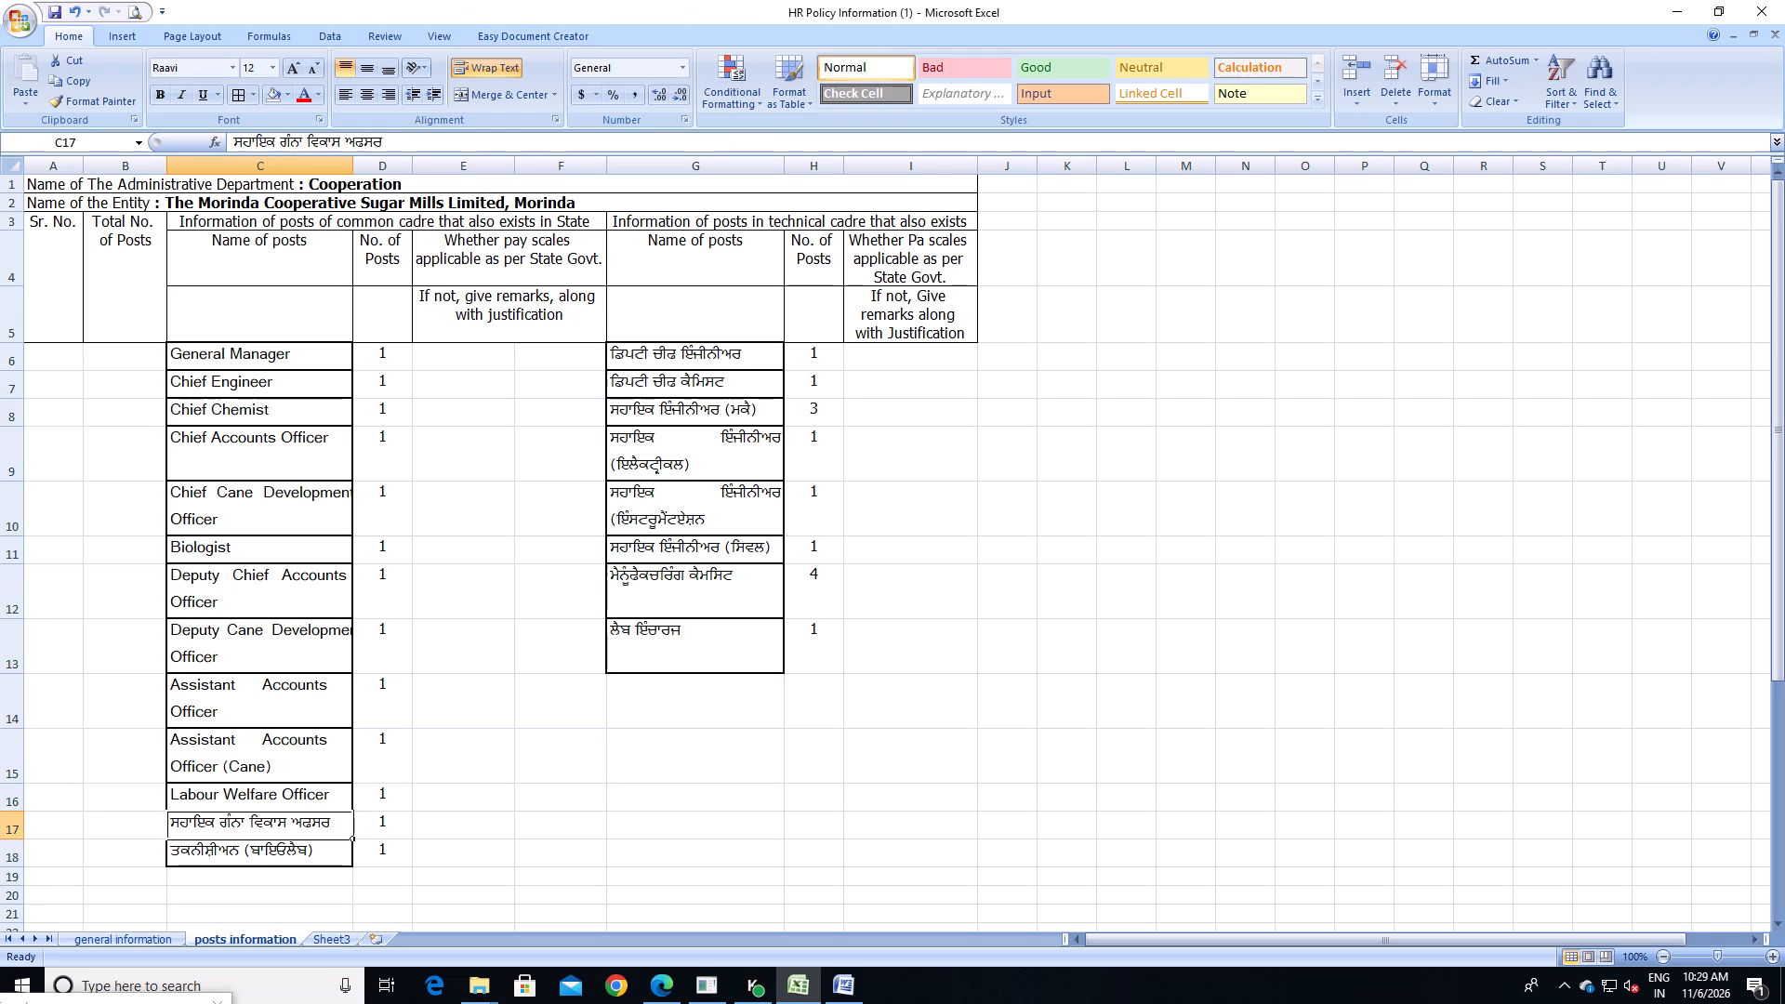
text(Assia)
key(BackSpace)
key(s)
text(tant)
key(space)
text(Cane)
key(space)
text(Development Officer)
key(Return)
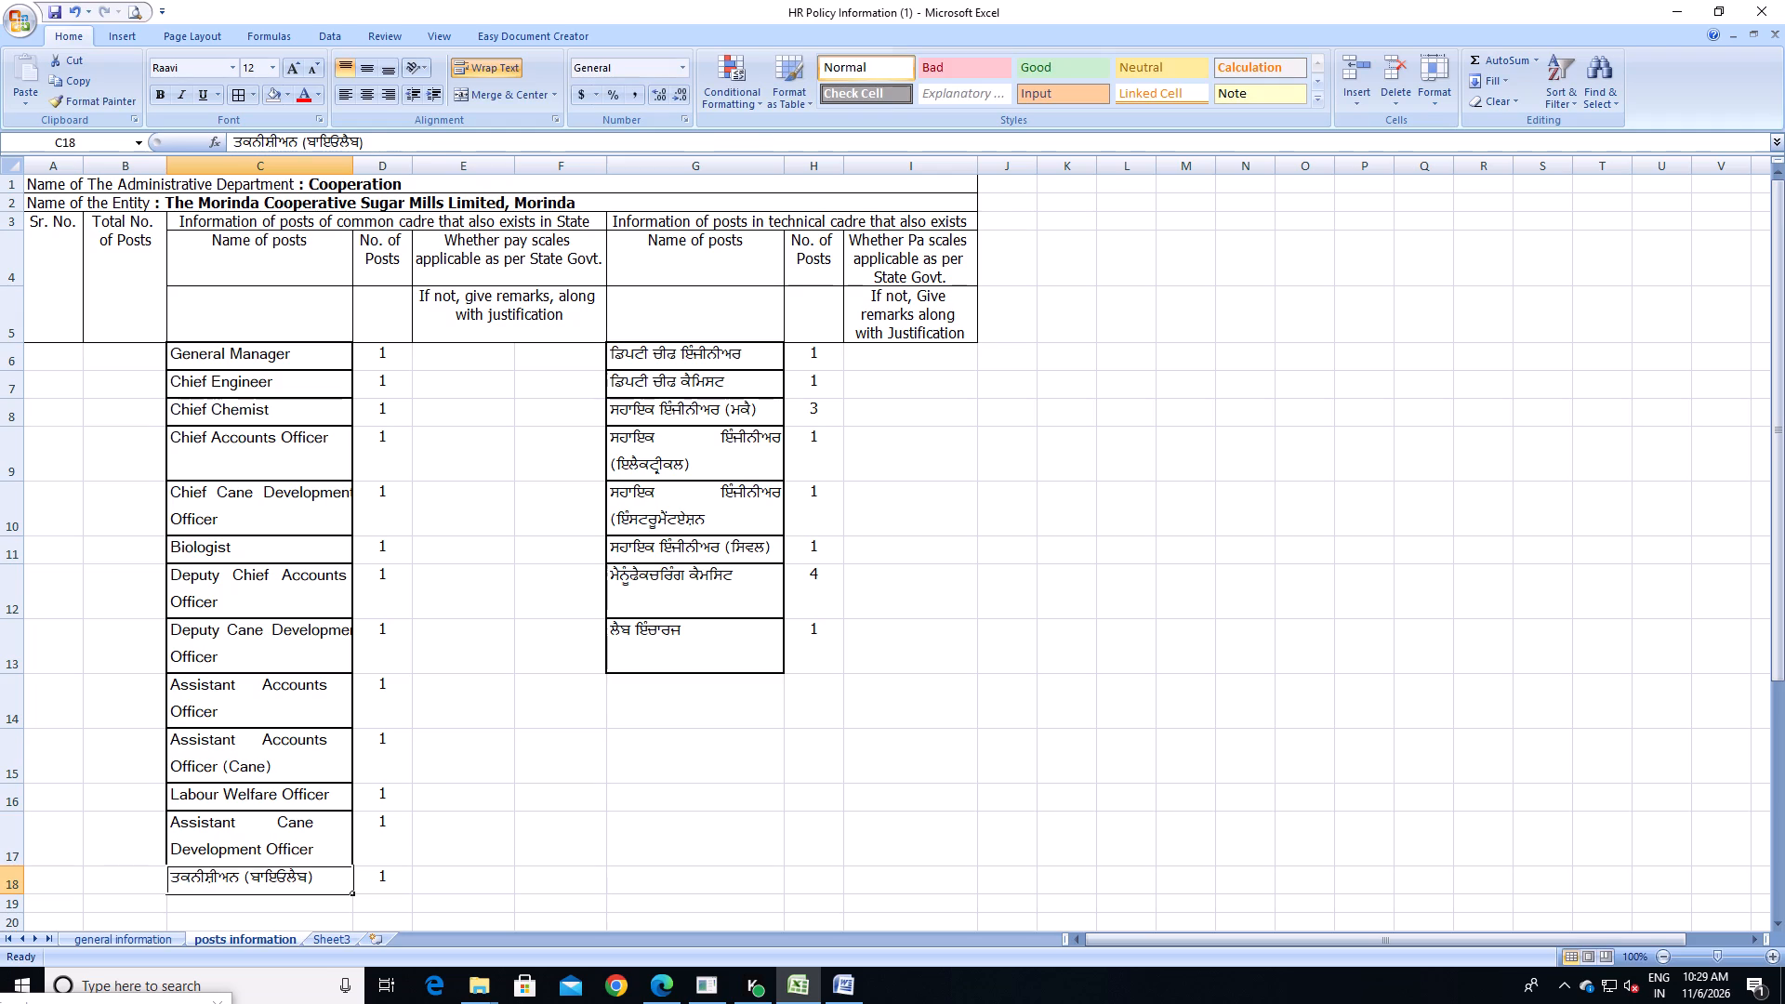
Copy Labour Welfare Officer from C16 to the empty cell G18 as a temporary holding place.
click(253, 795)
key(ctrl+c)
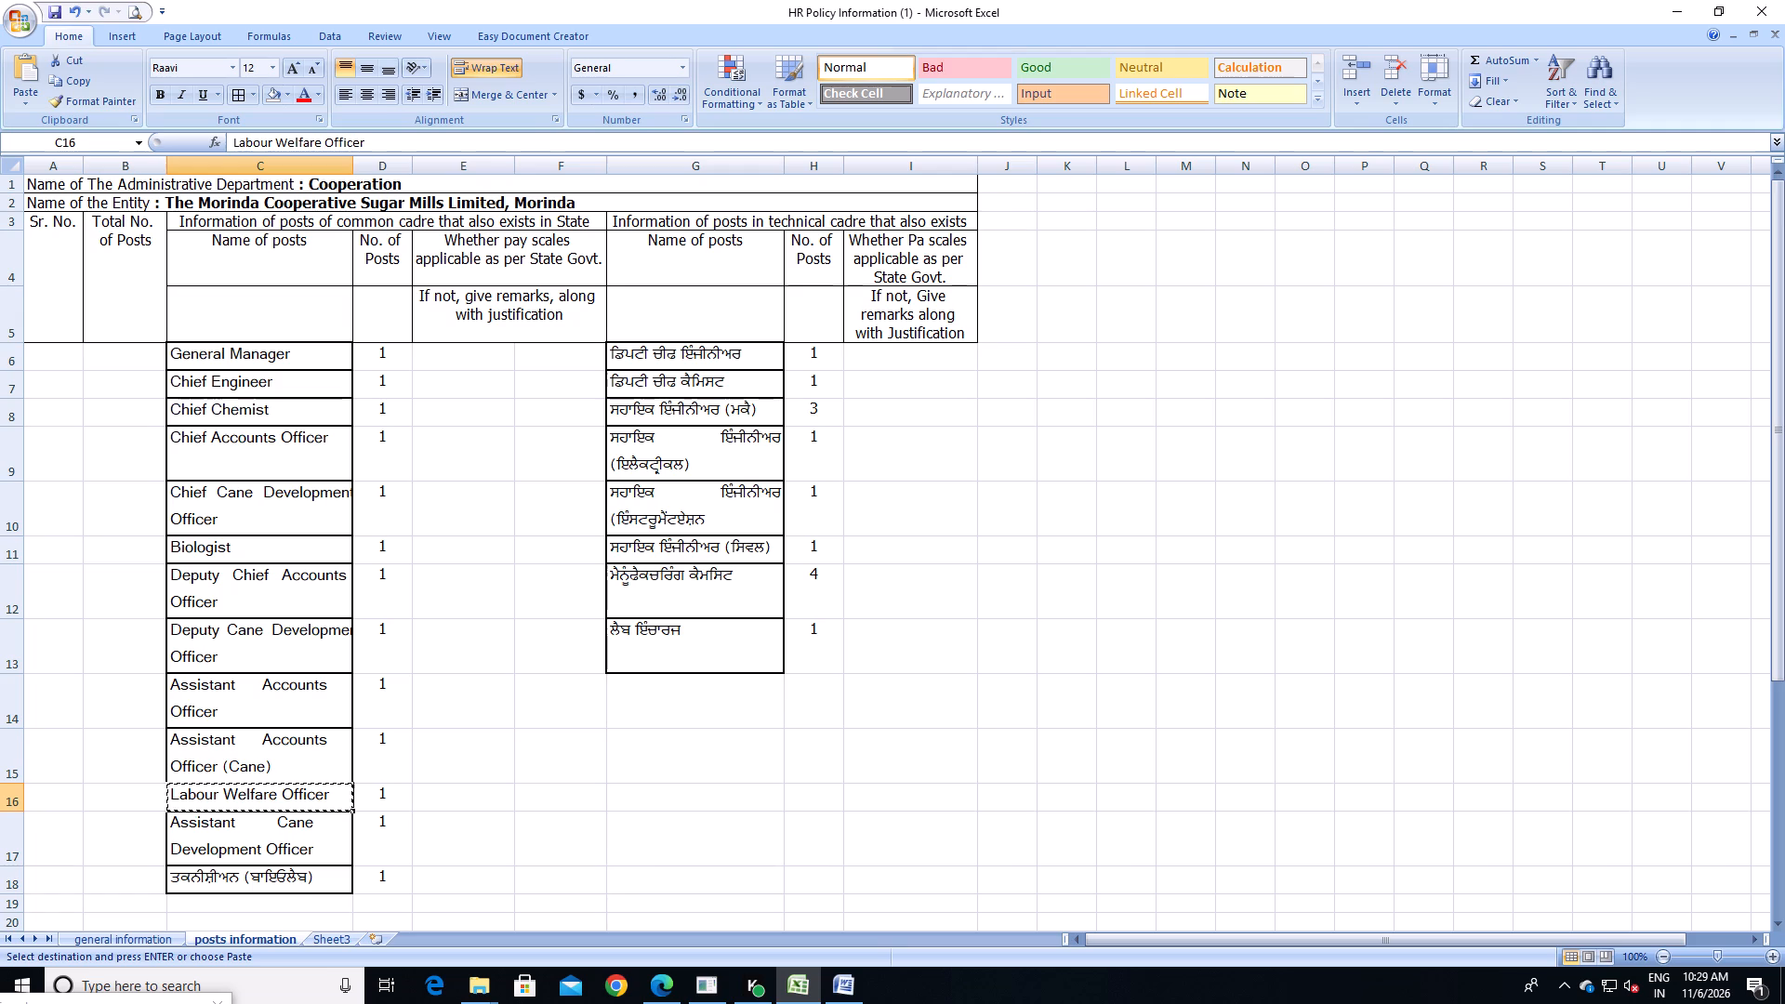
click(695, 882)
key(Return)
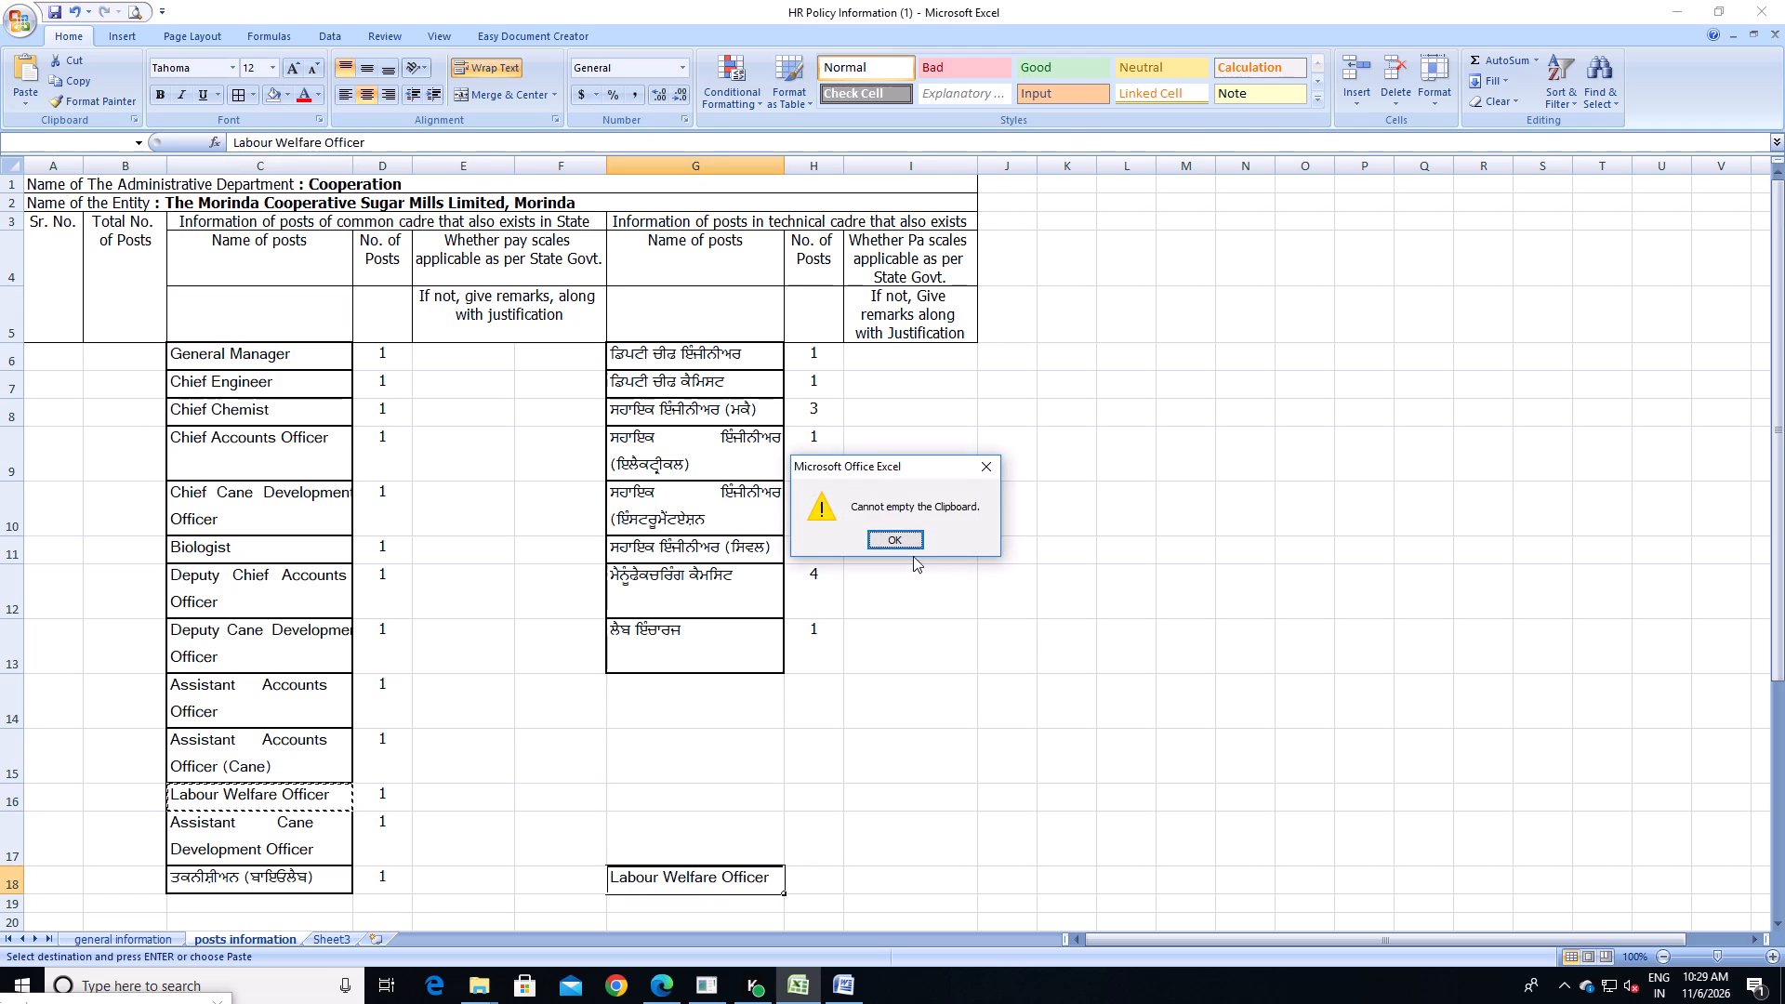
click(908, 544)
Move Assistant Cane Development Officer from C17 up to C16, overwriting the post name there.
click(288, 838)
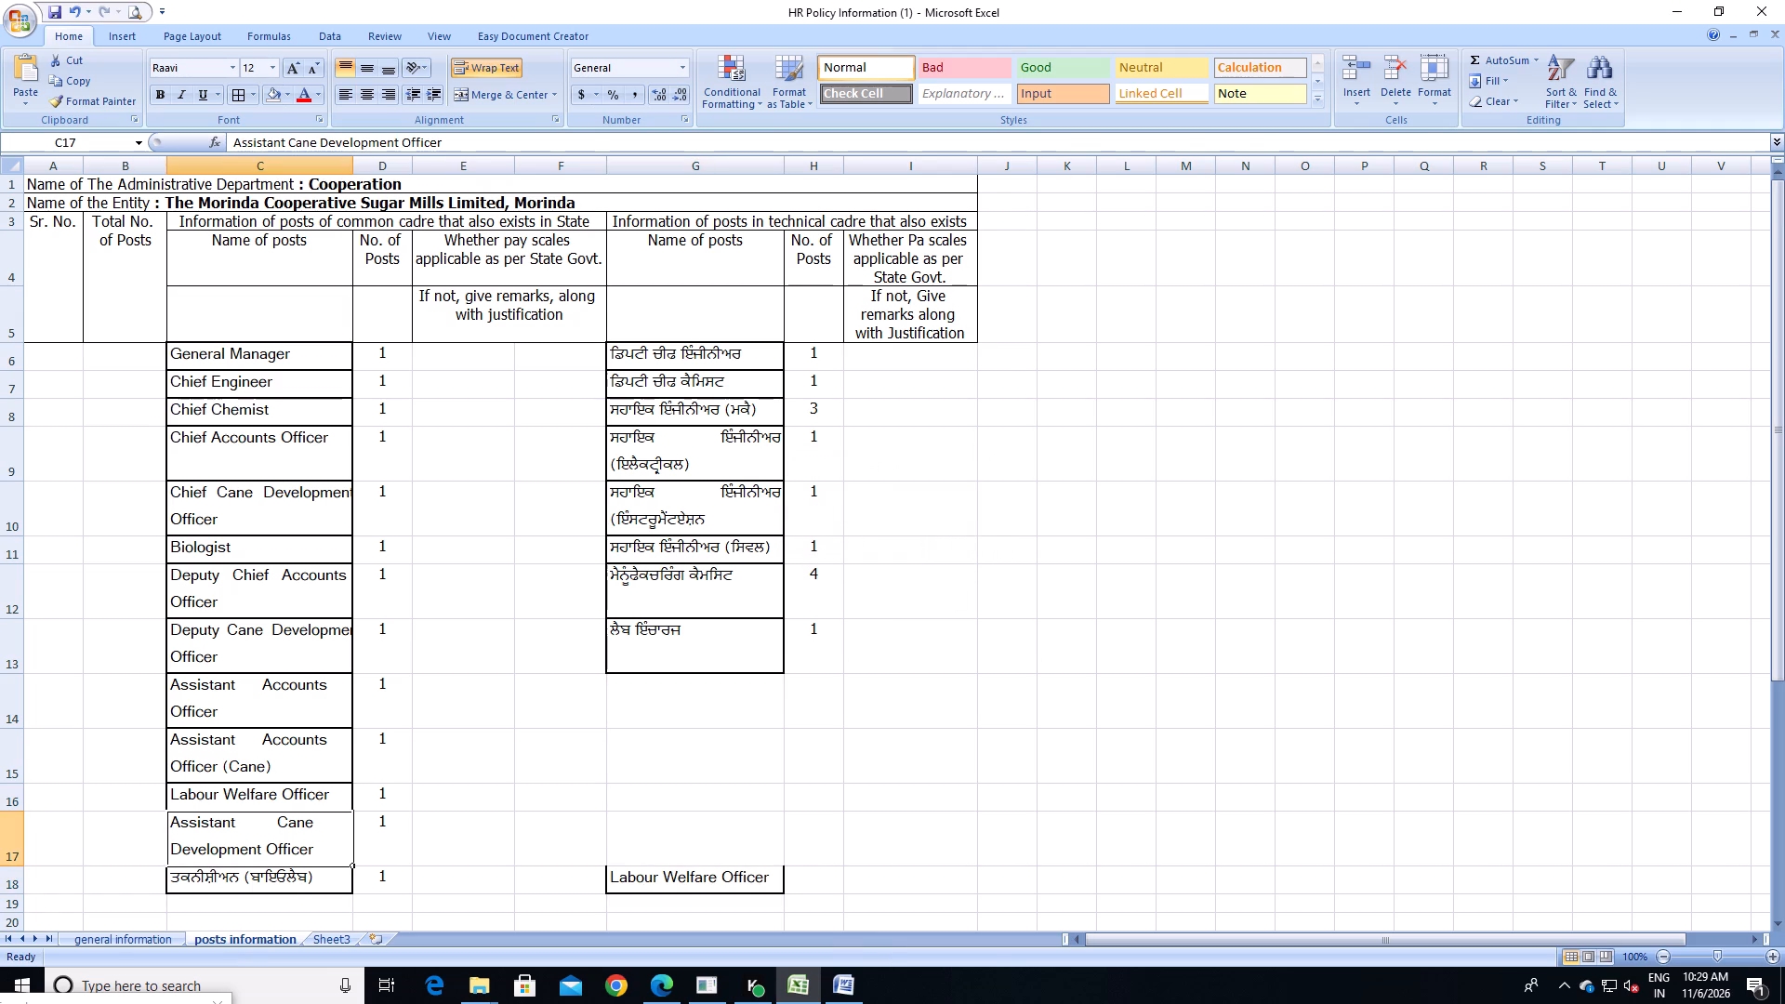
key(ctrl+x)
key(Up)
key(Return)
Move Labour Welfare Officer from the temporary cell G18 into the empty cell C17.
key(Down)
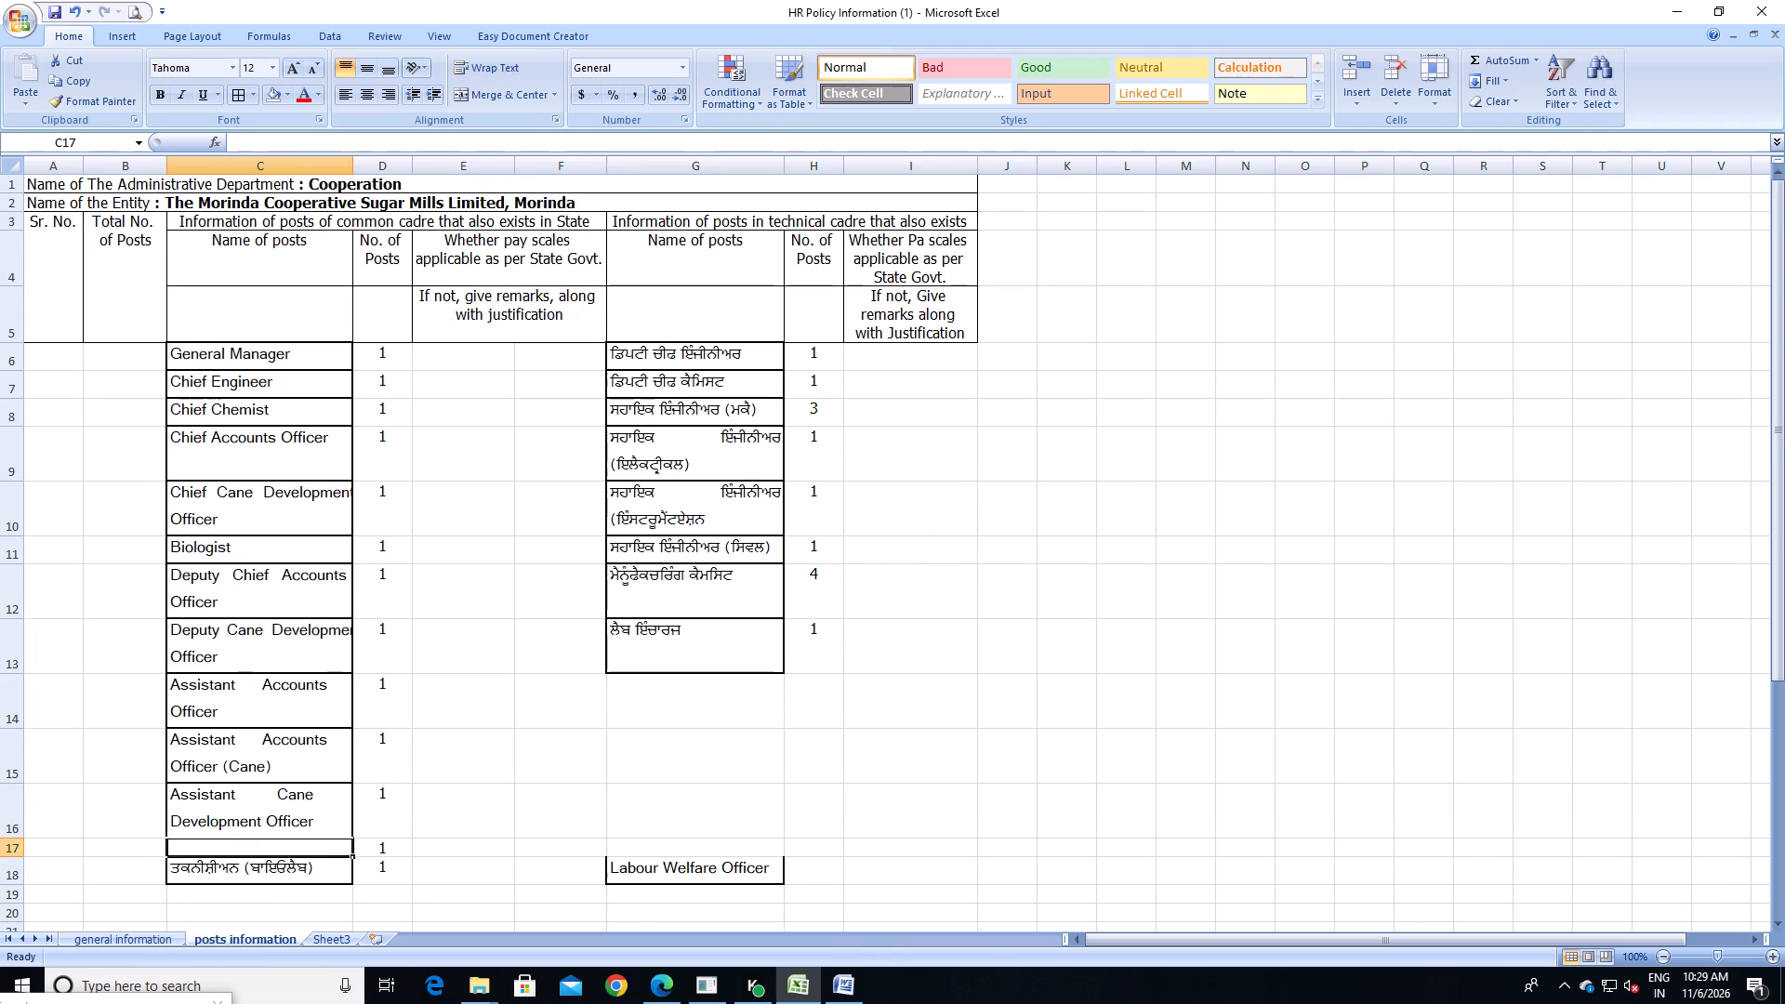
key(Right)
key(Right)
key(Right)
key(Down)
key(Right)
key(ctrl+c)
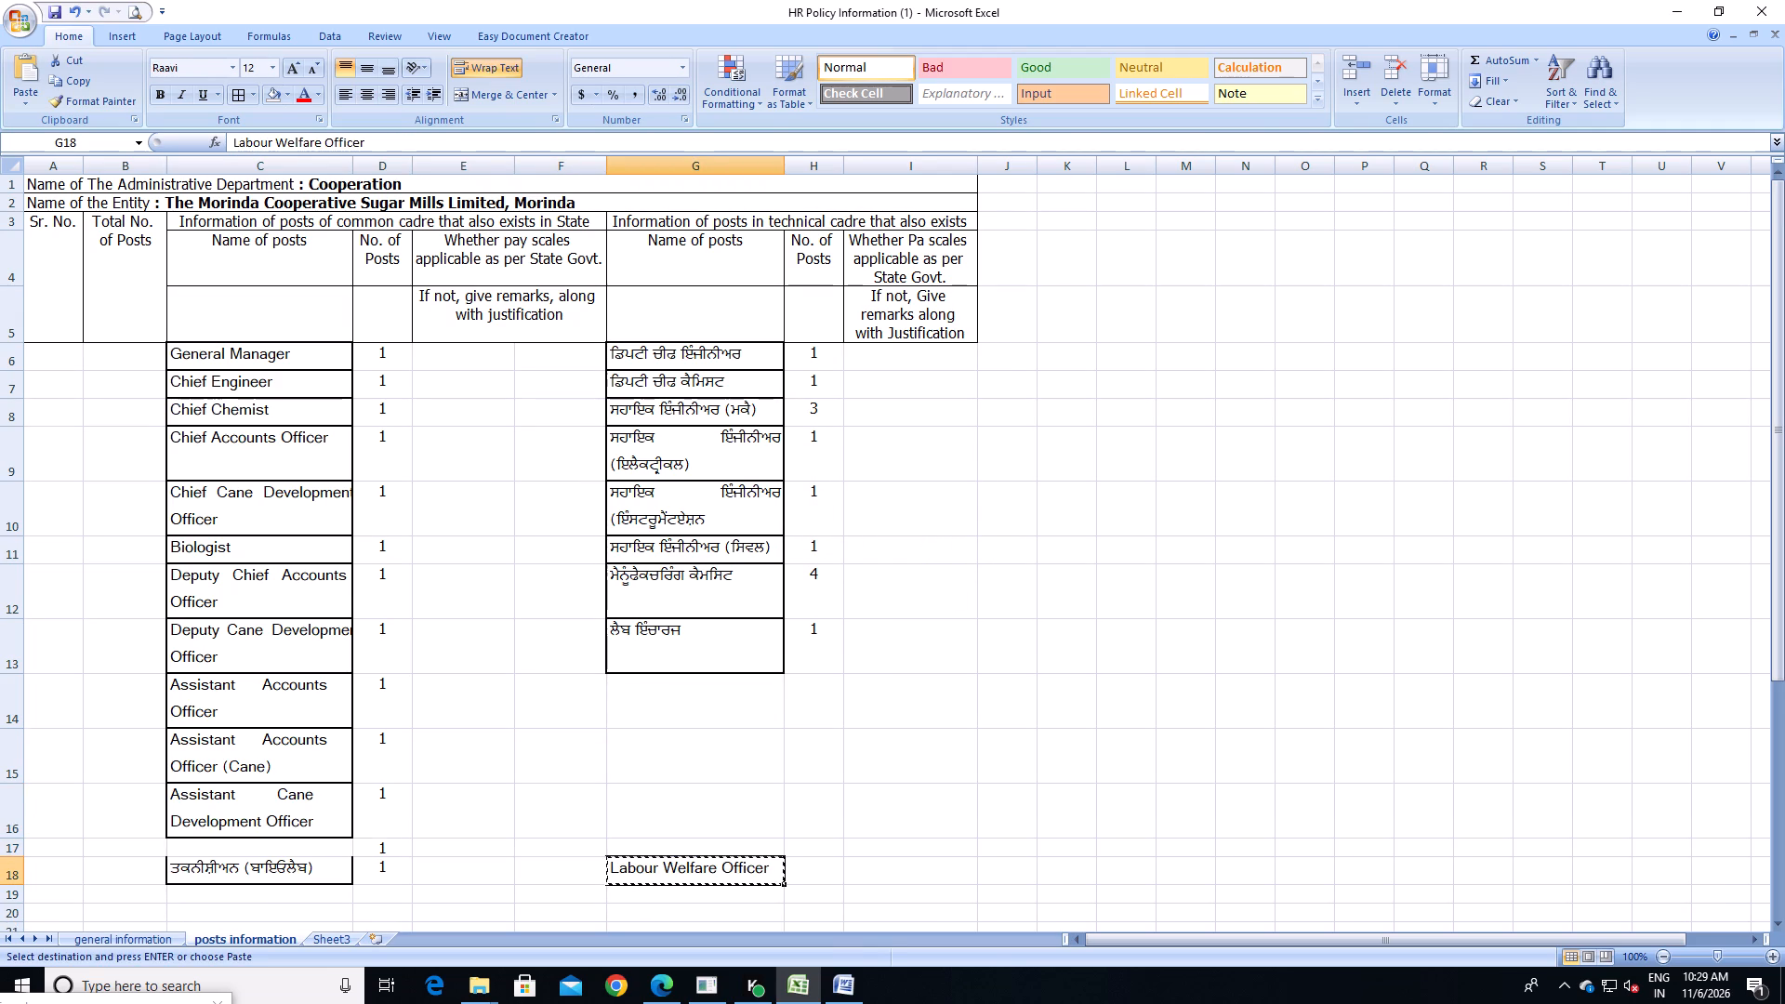
key(ctrl+x)
key(Left)
key(Left)
key(Left)
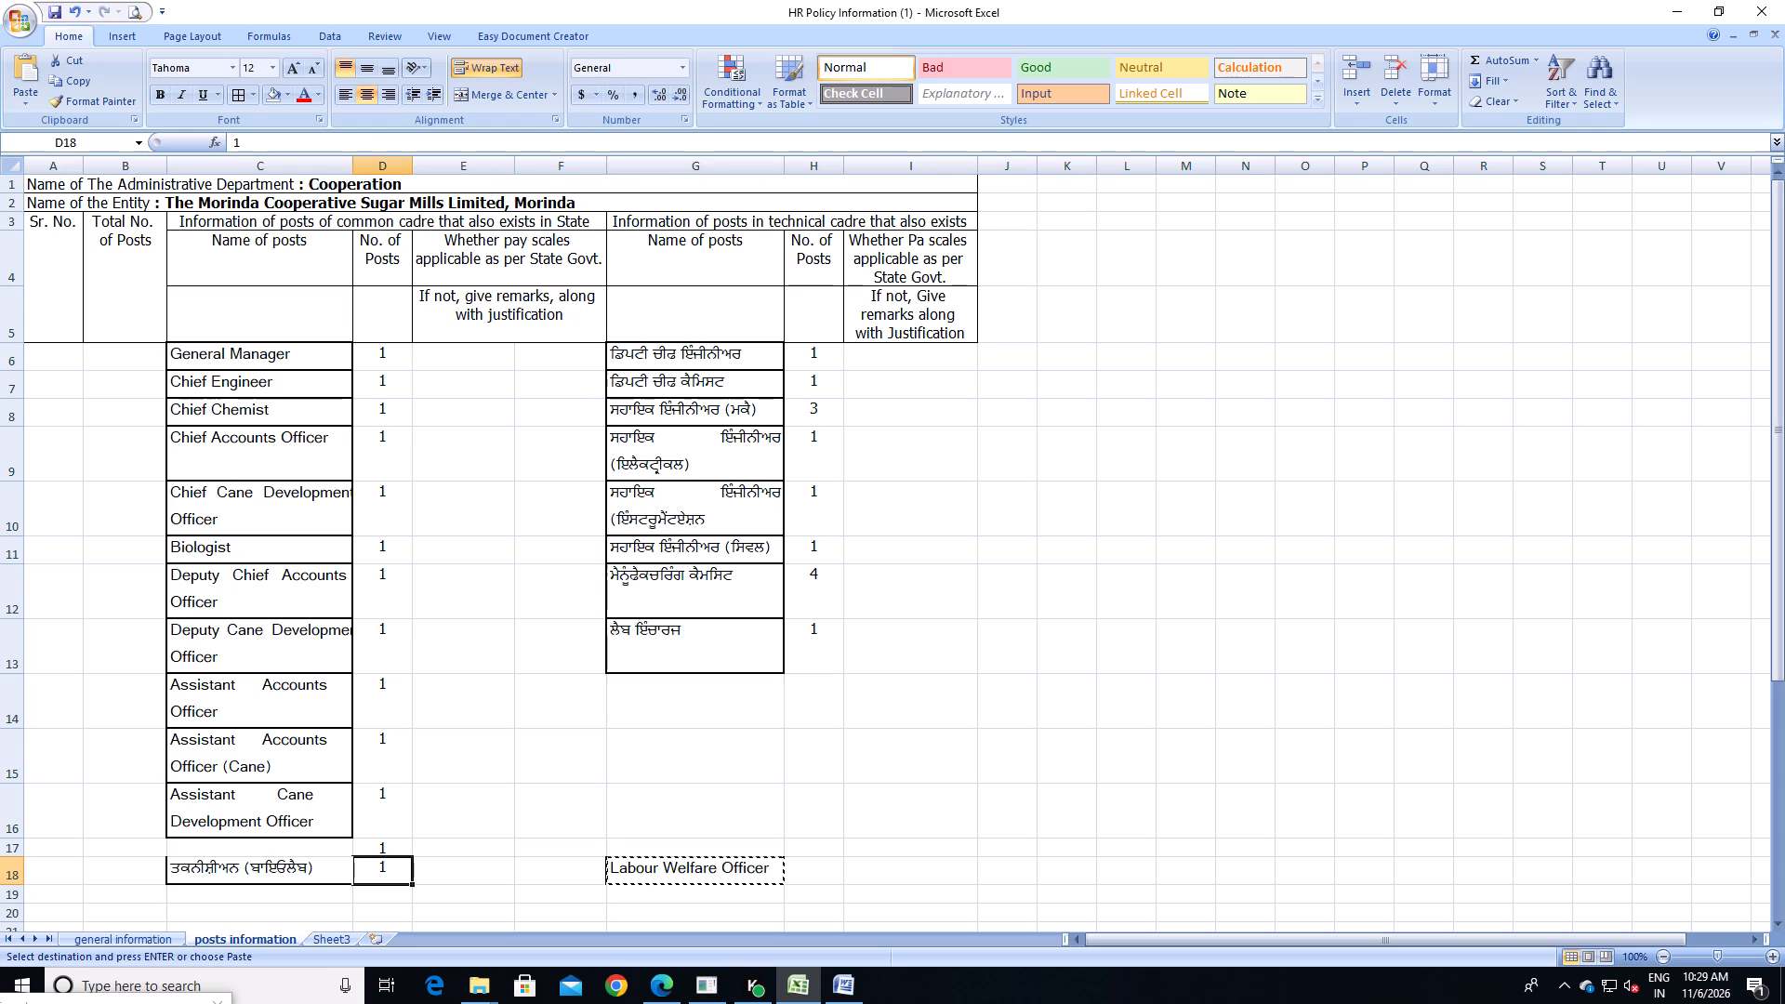
key(Left)
key(Up)
key(Return)
Replace the Punjabi post name in C18 with Technician (Bio Lab).
key(Down)
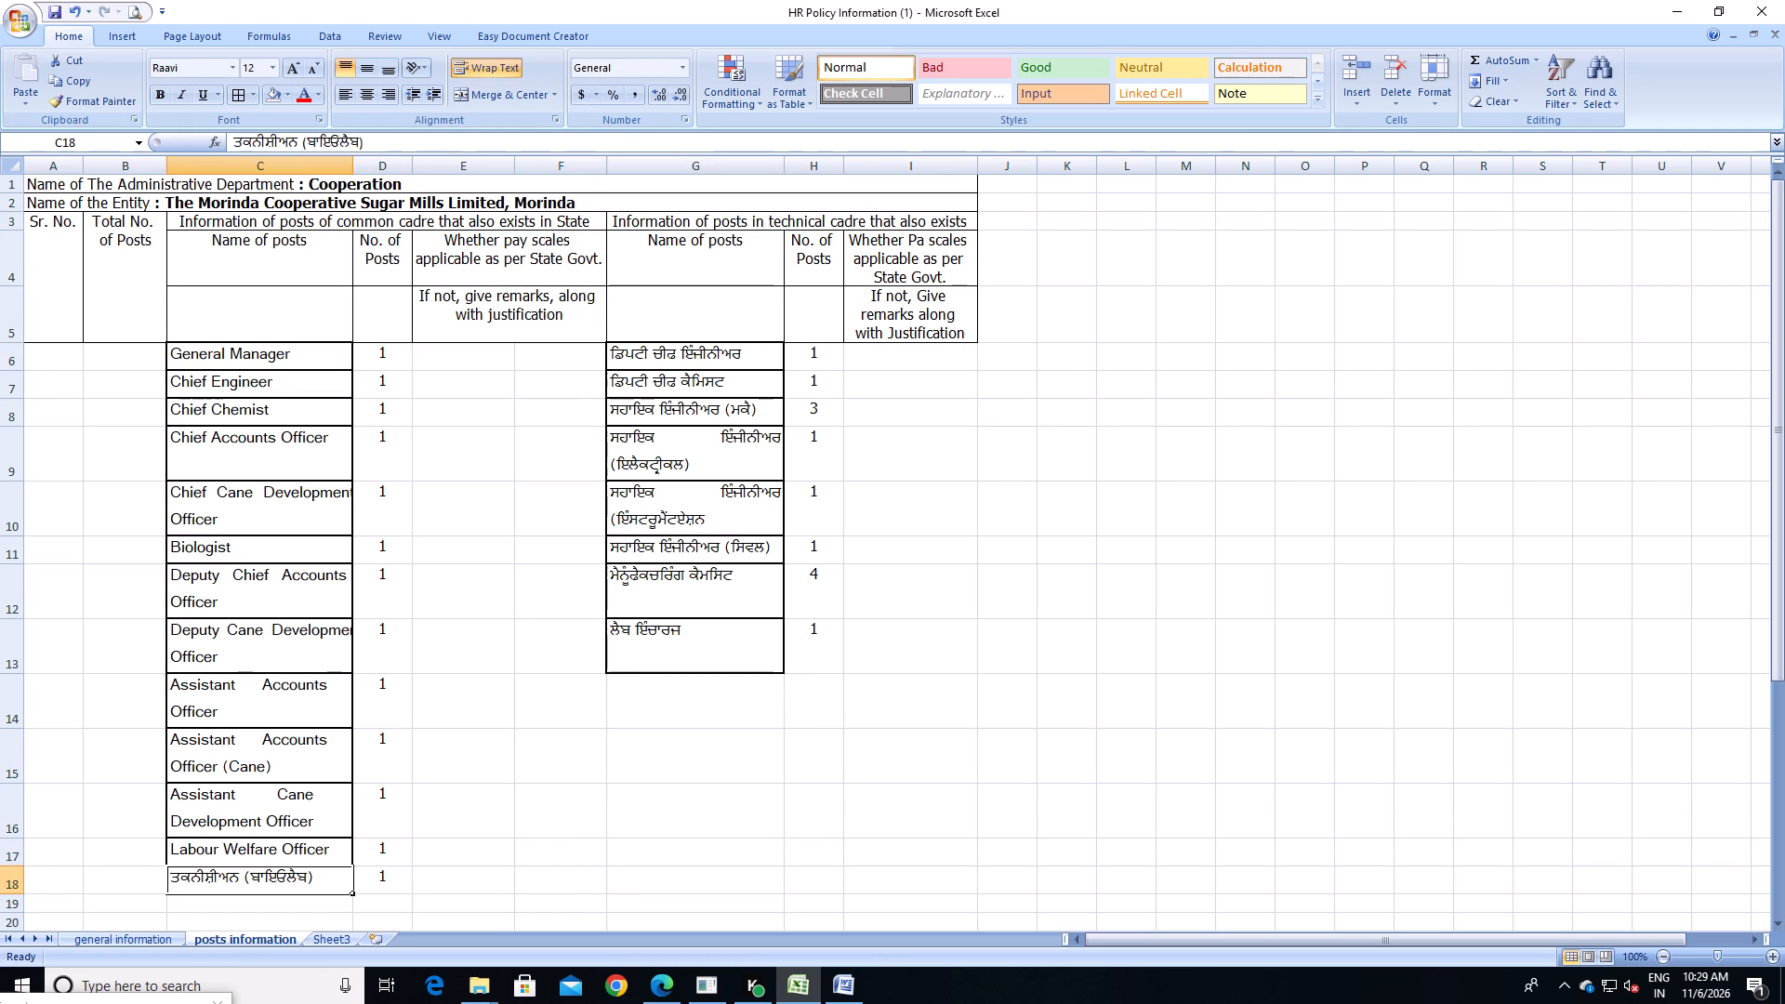
text(Techni)
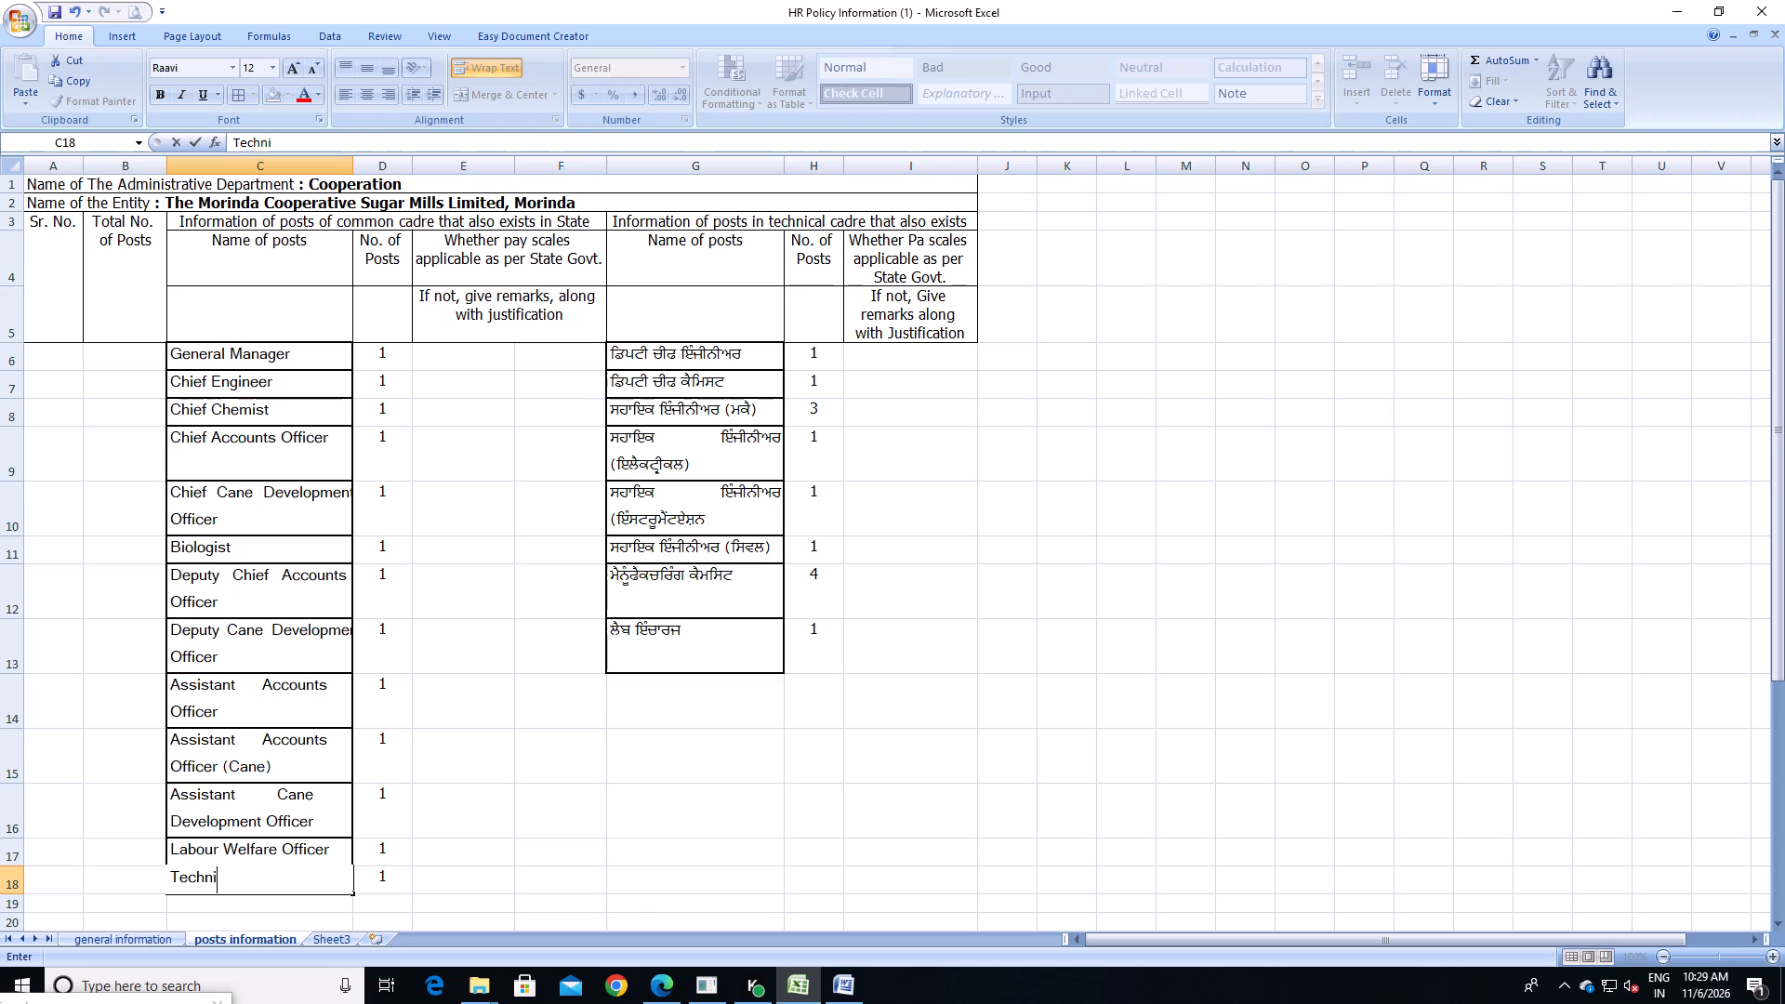
text(cian ()
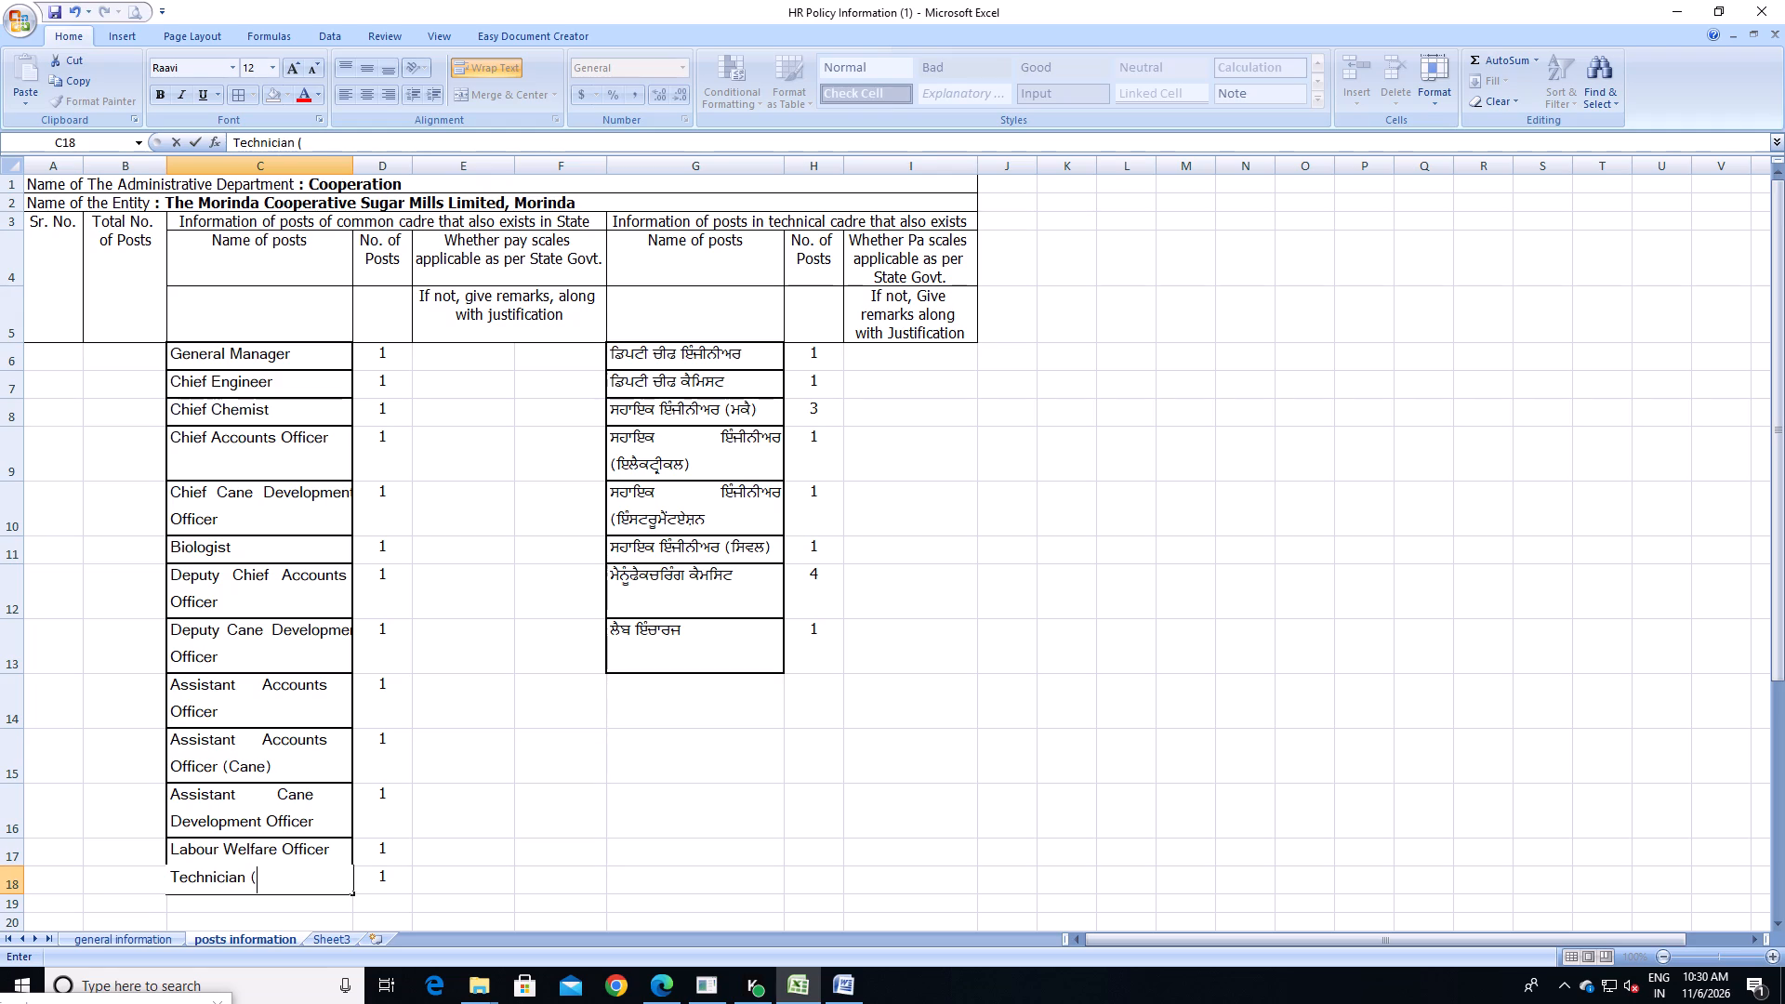
text(Bio Lab))
click(639, 899)
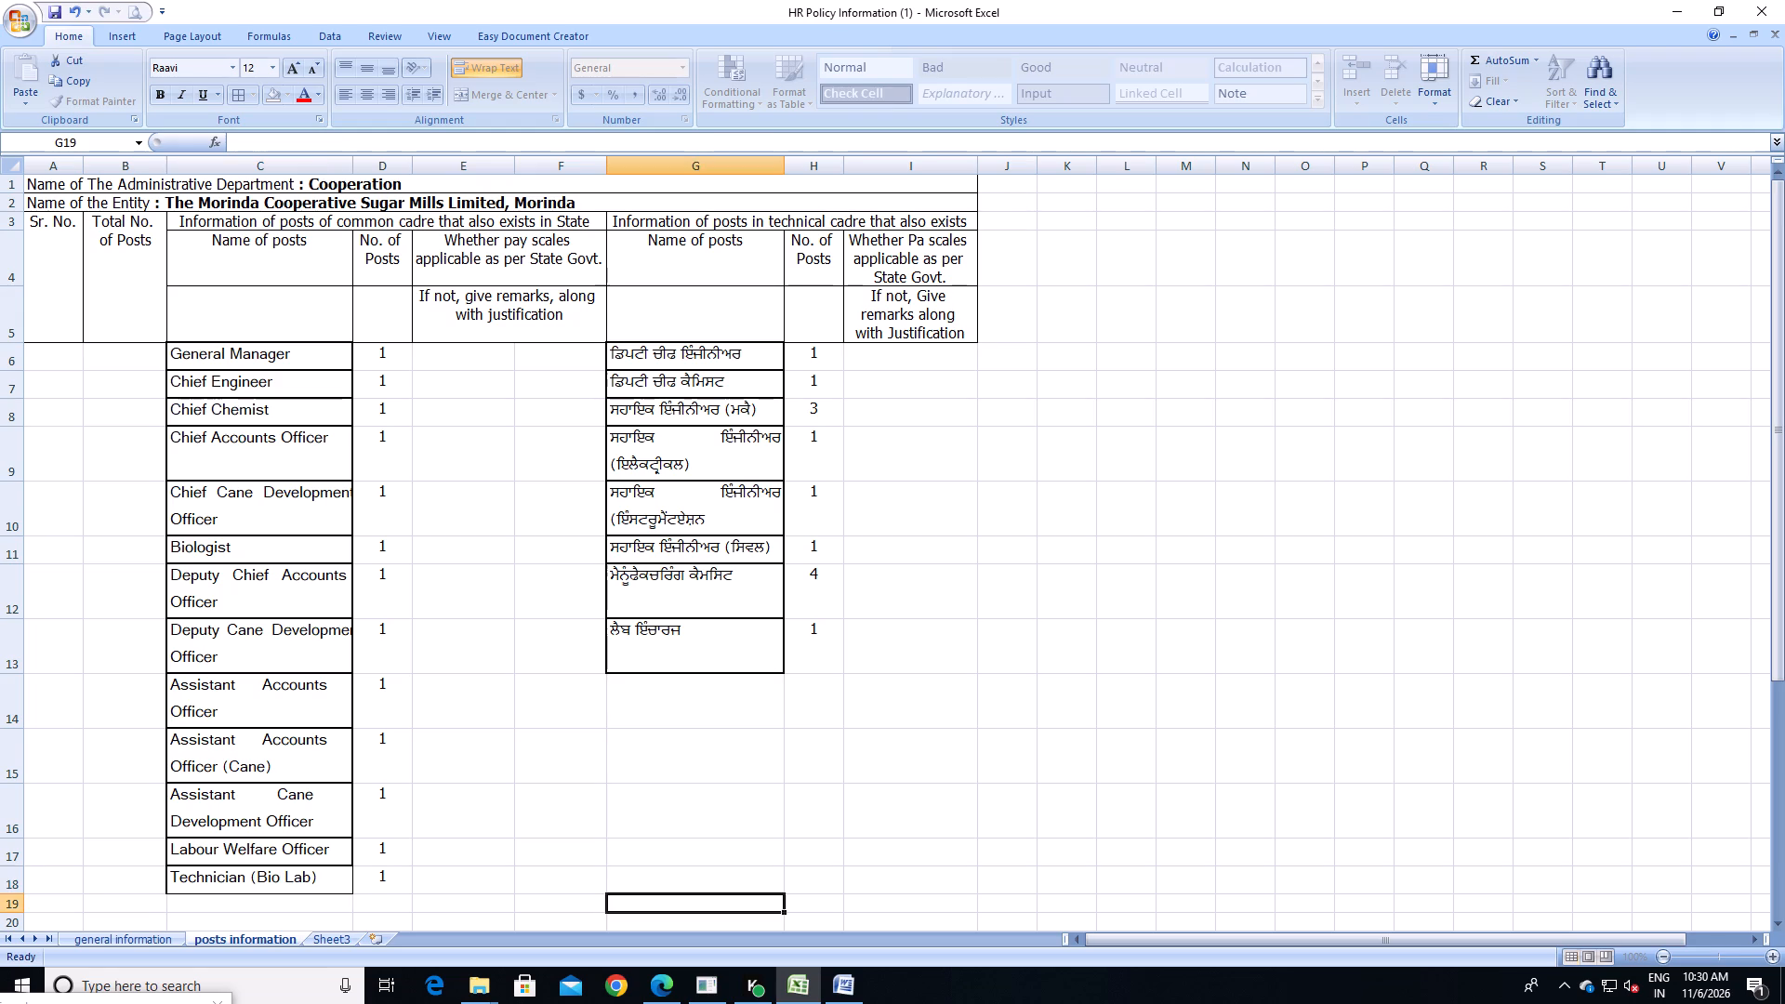
Replace the Punjabi post name in G6 with Deputy Chief Engineer.
click(673, 350)
text(Depury)
key(space)
key(BackSpace)
key(BackSpace)
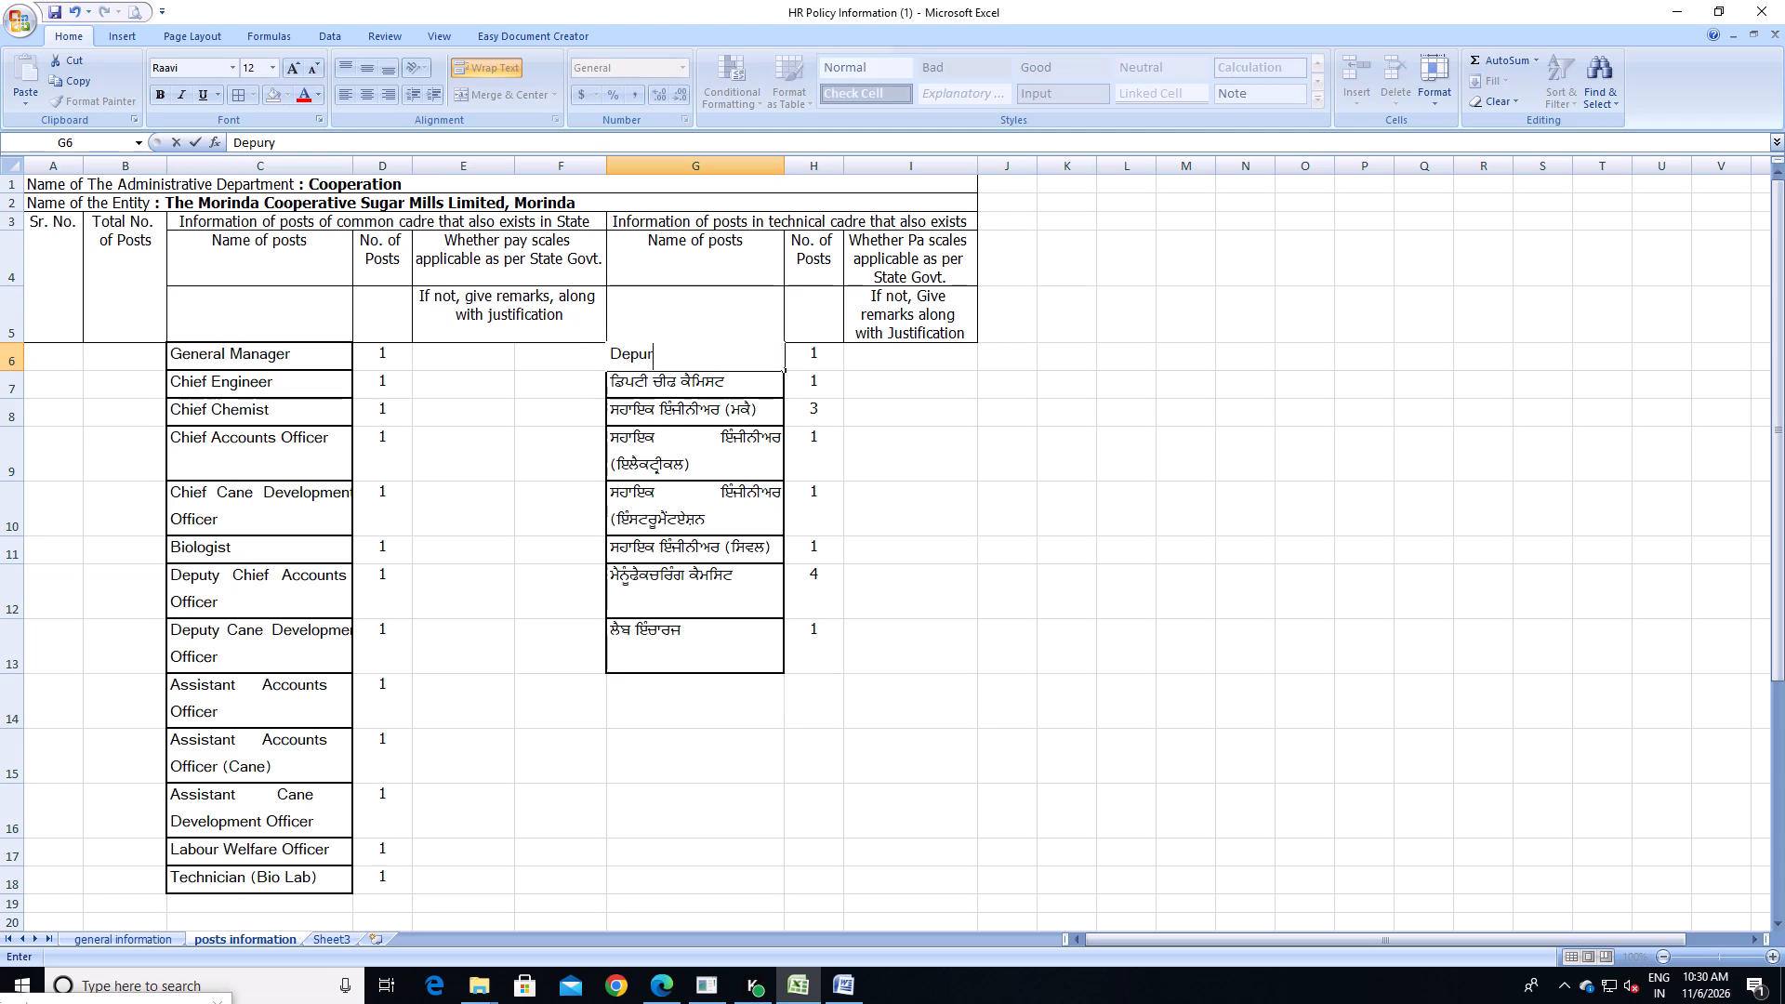
key(BackSpace)
text(ty Chief Engineer)
key(Return)
Replace the Punjabi post name in G7 with Deuty Chief Chiemist.
text(Deuty)
key(space)
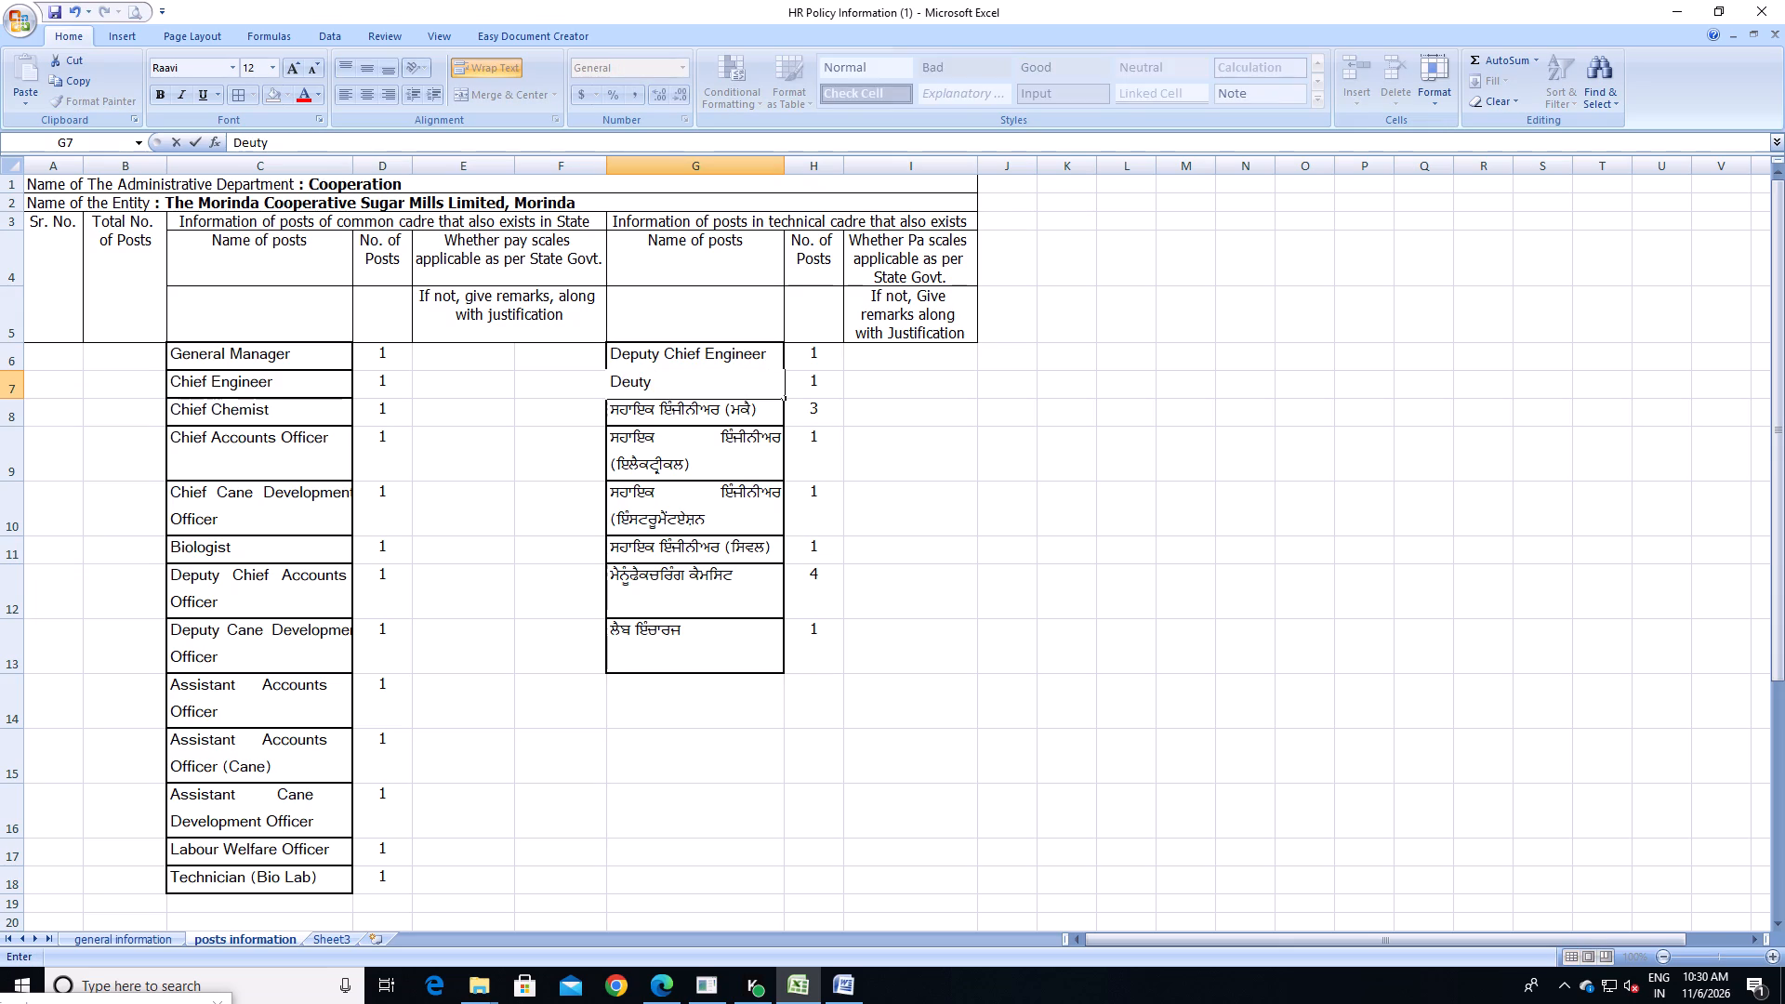
text(Chief)
key(space)
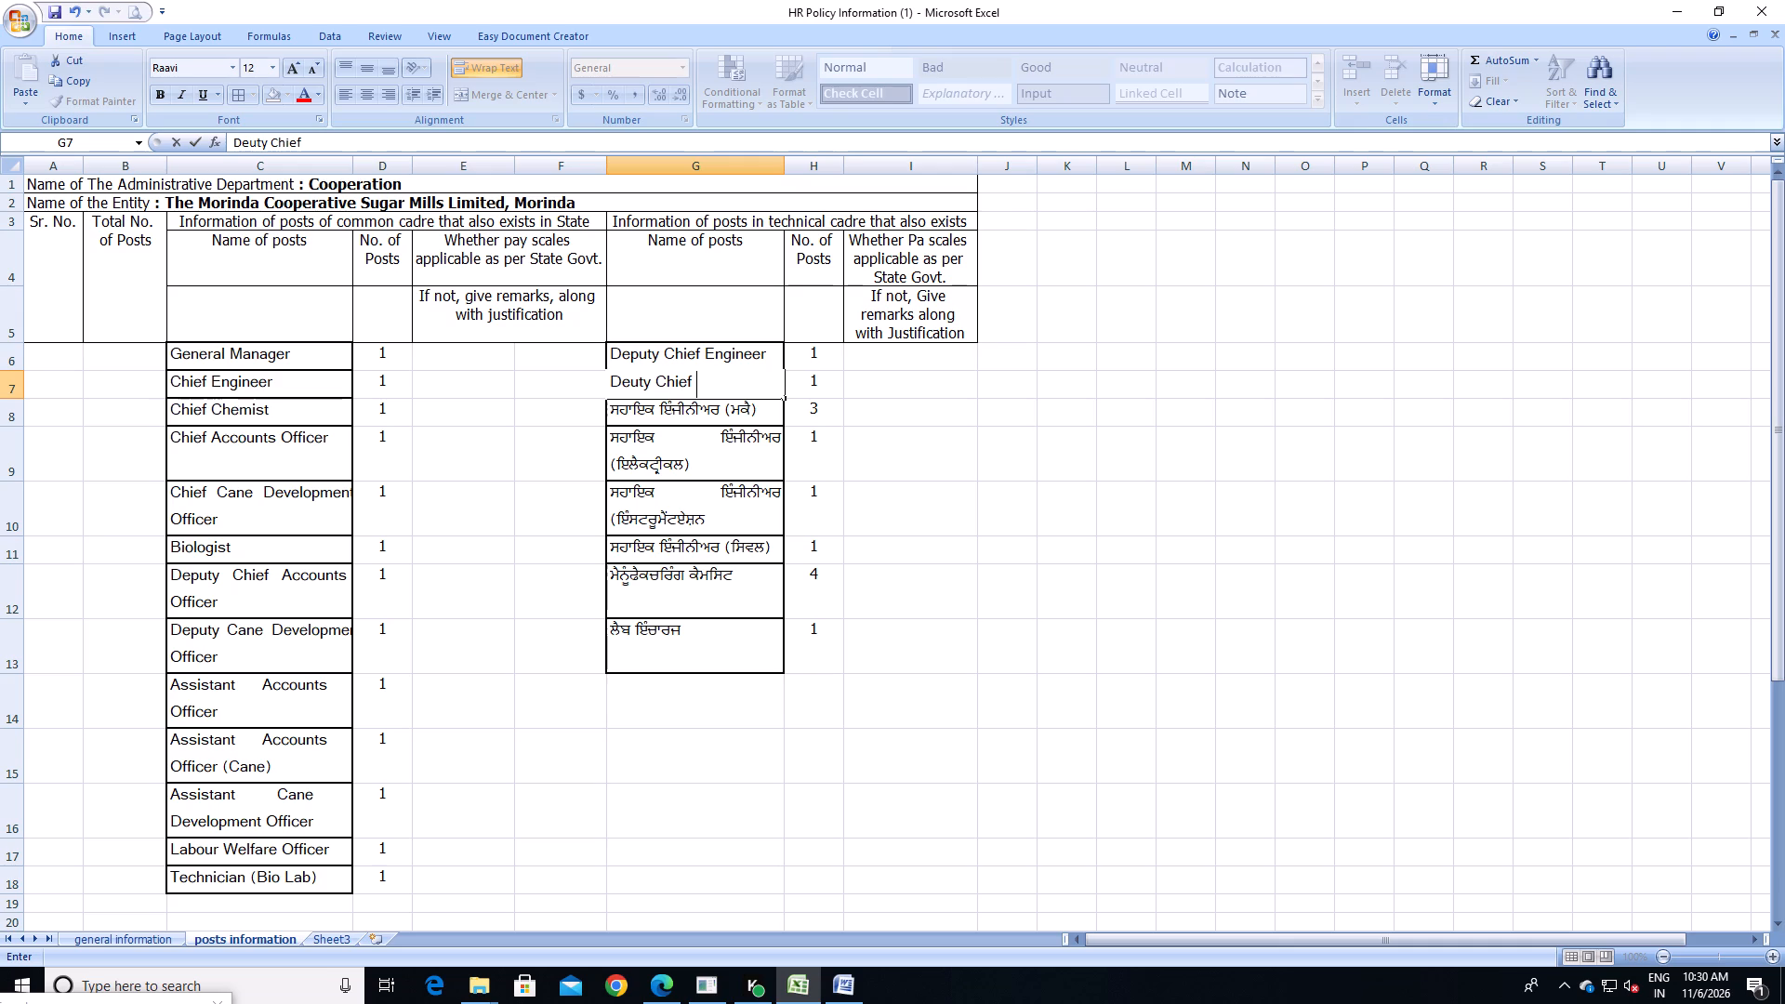
text(Chiemist)
click(1008, 522)
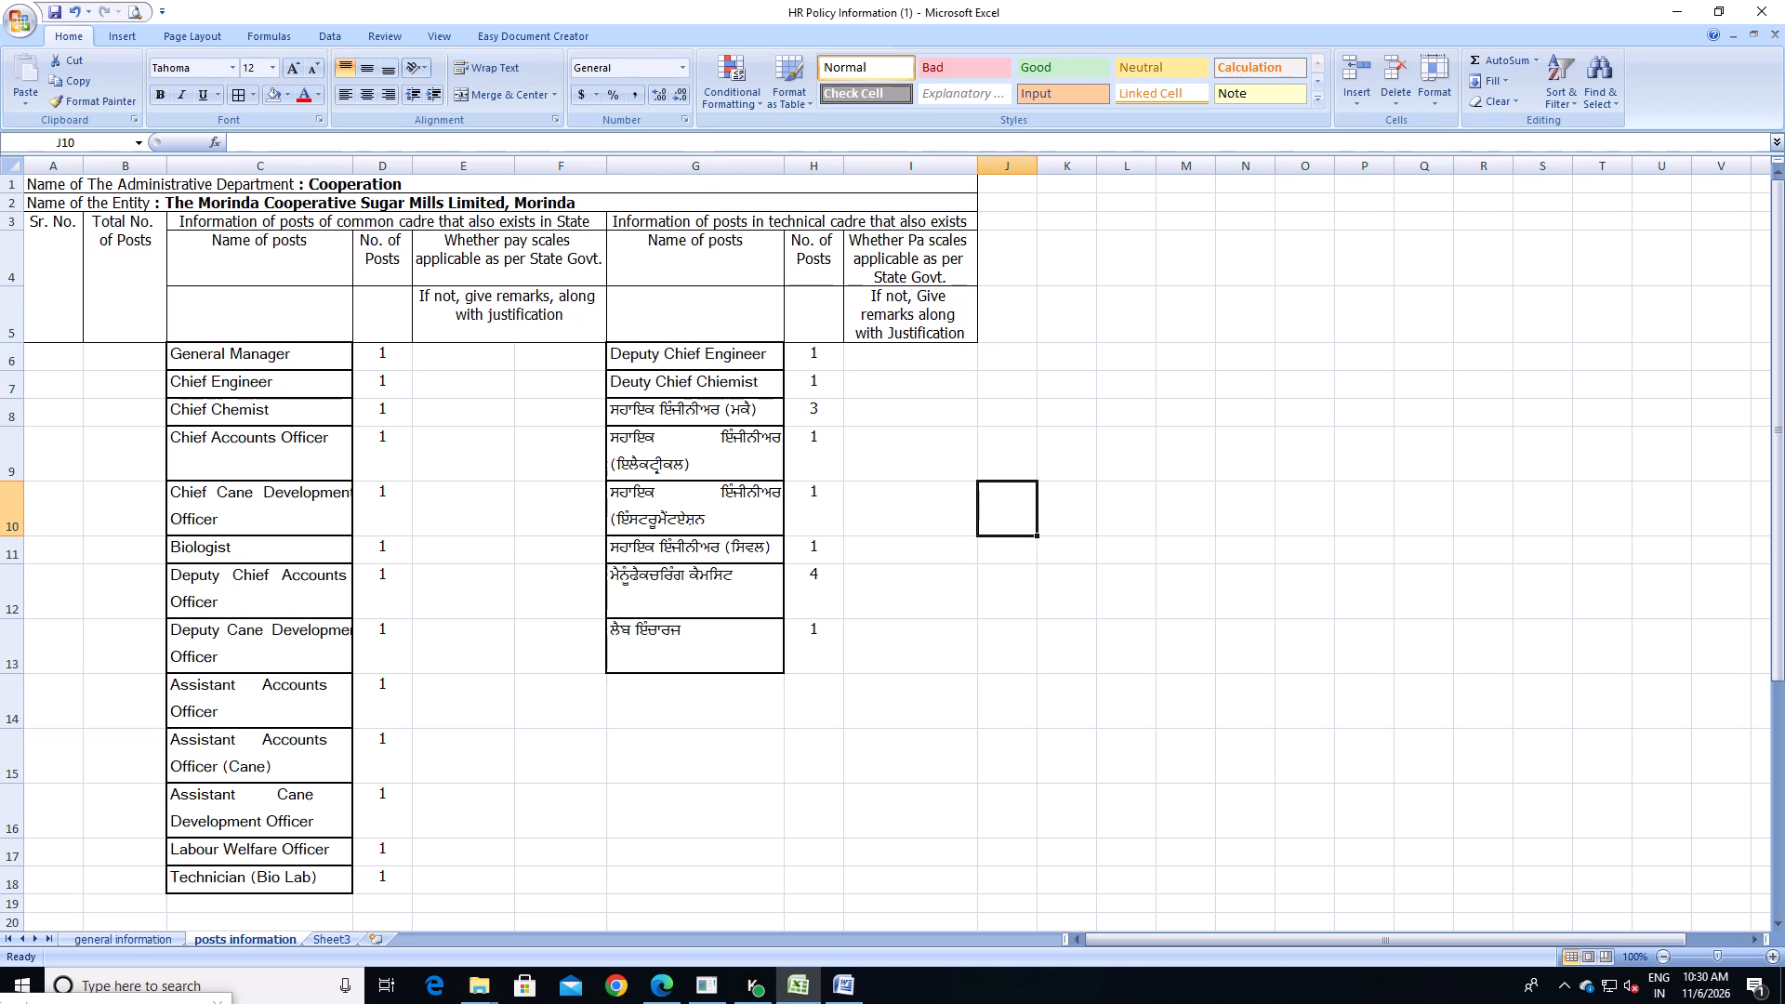
Move the technical cadre post names and counts in G6:H13 down so that the block starts at G10.
click(669, 415)
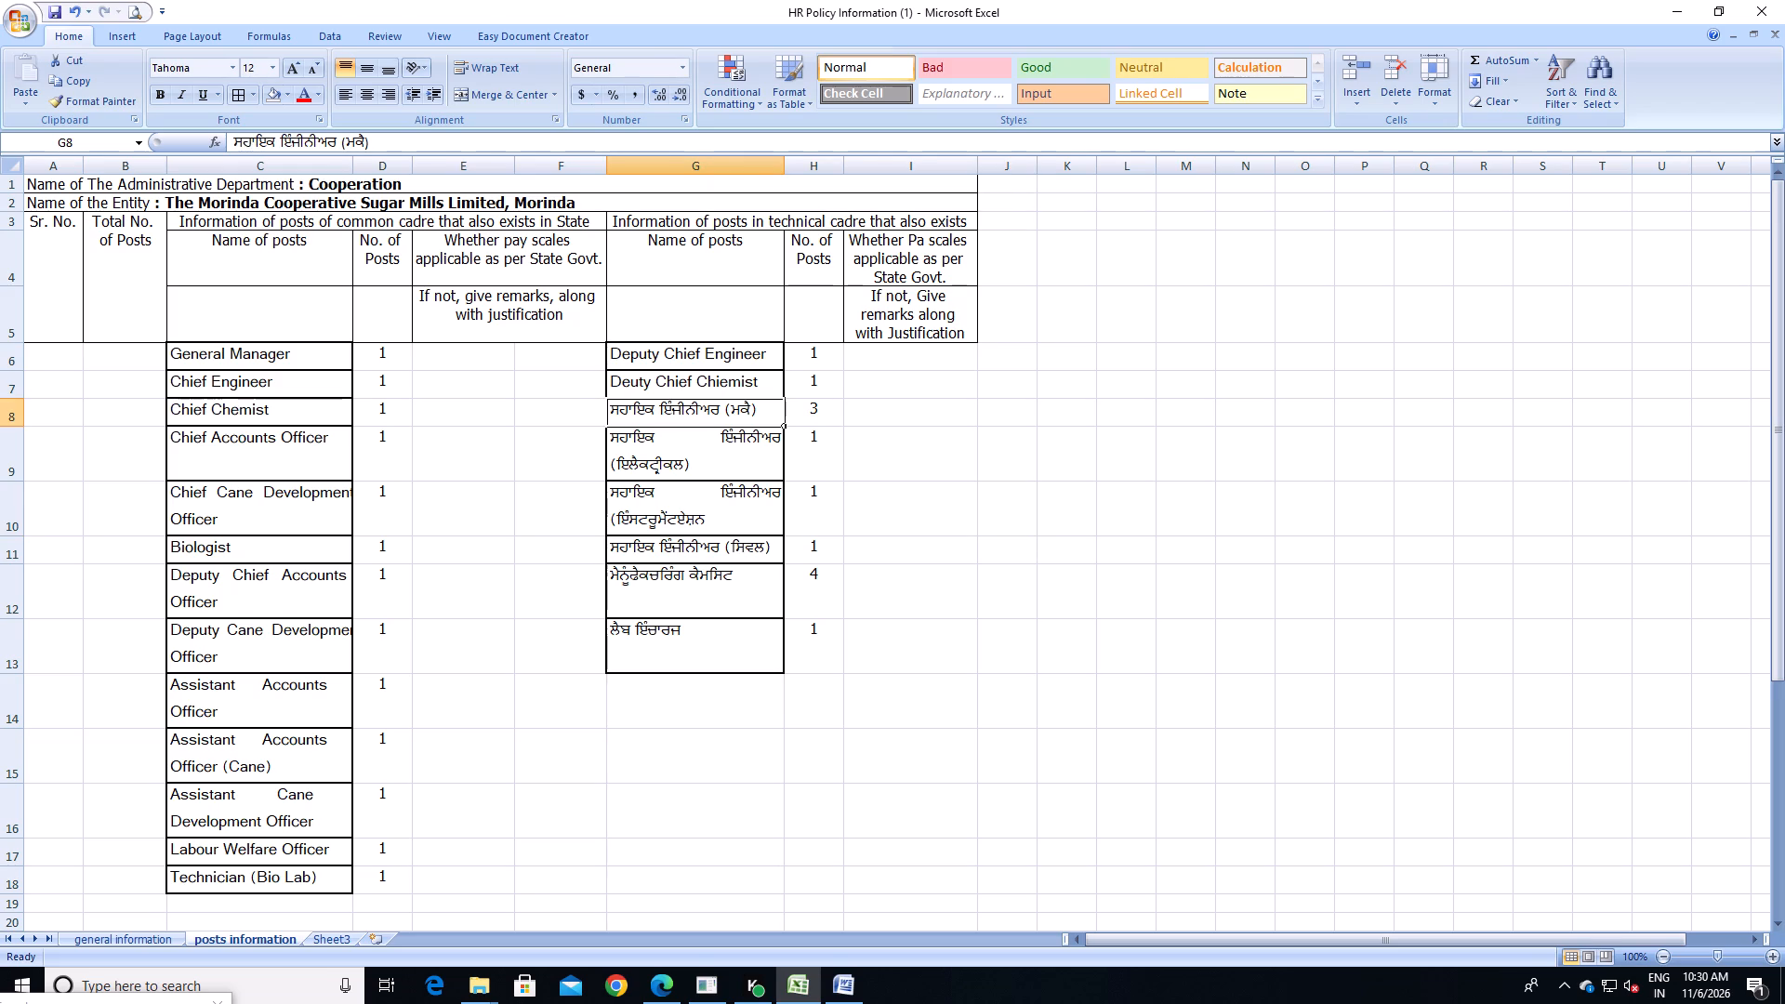
drag(682, 357, 731, 385)
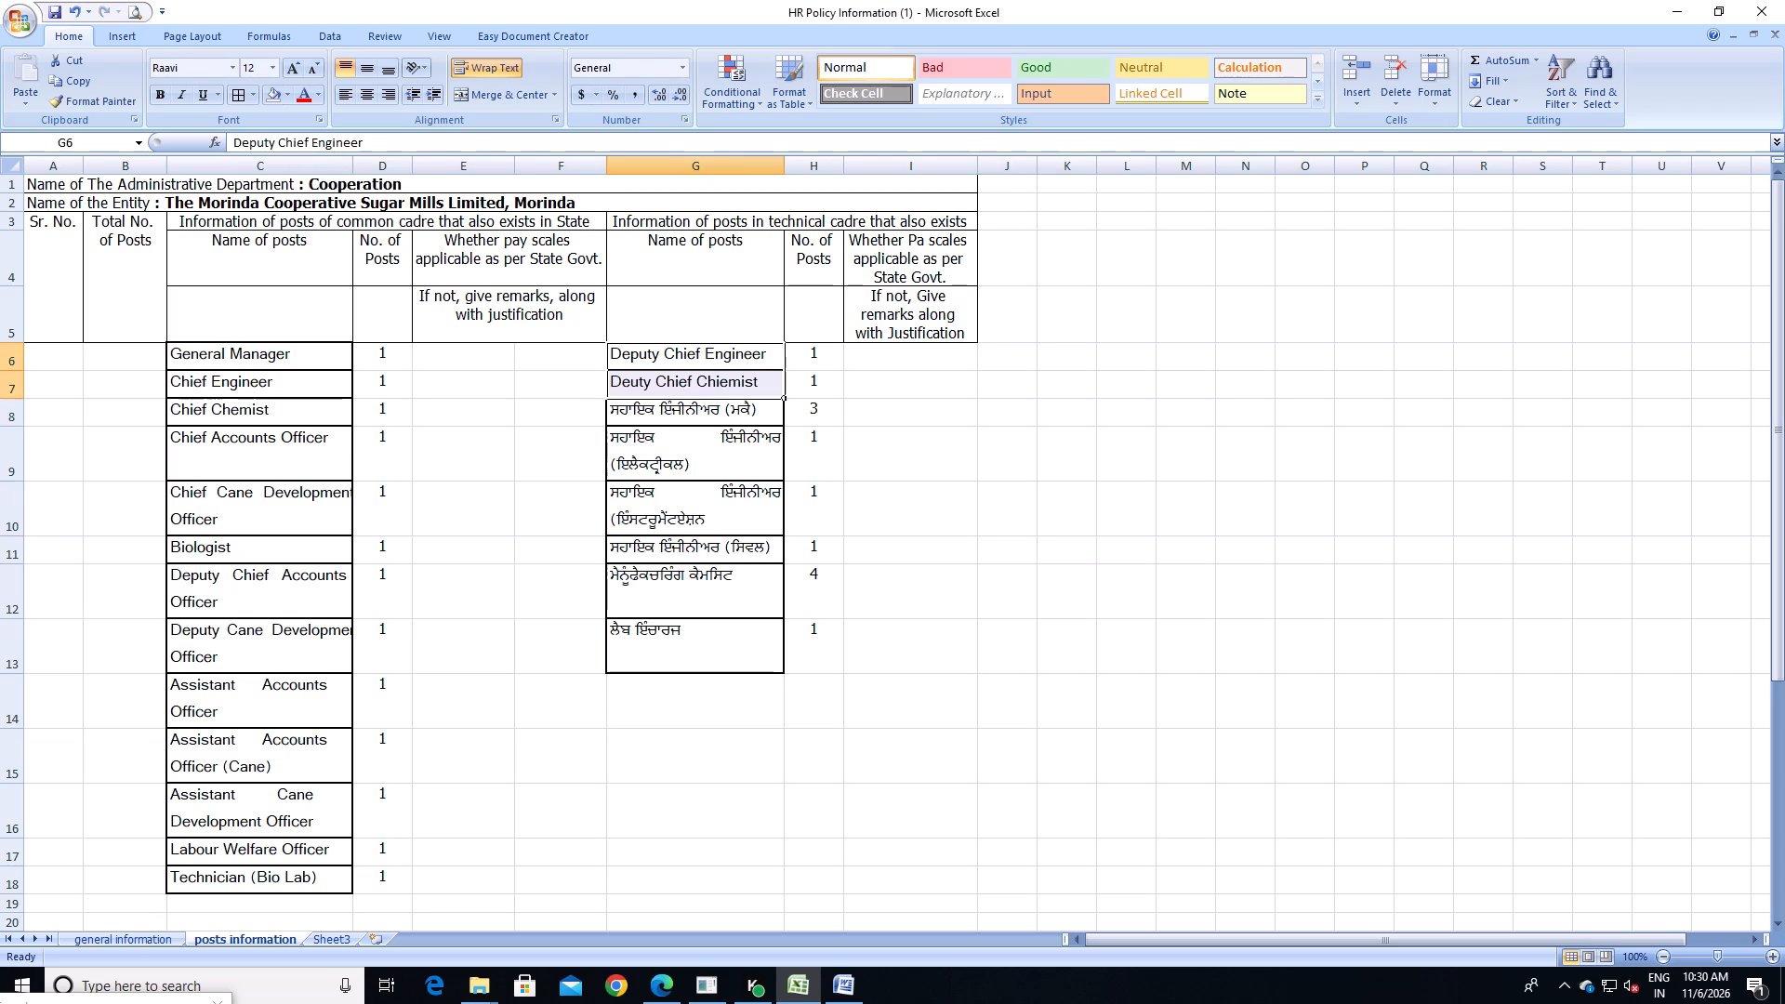
drag(731, 385, 802, 649)
key(ctrl+x)
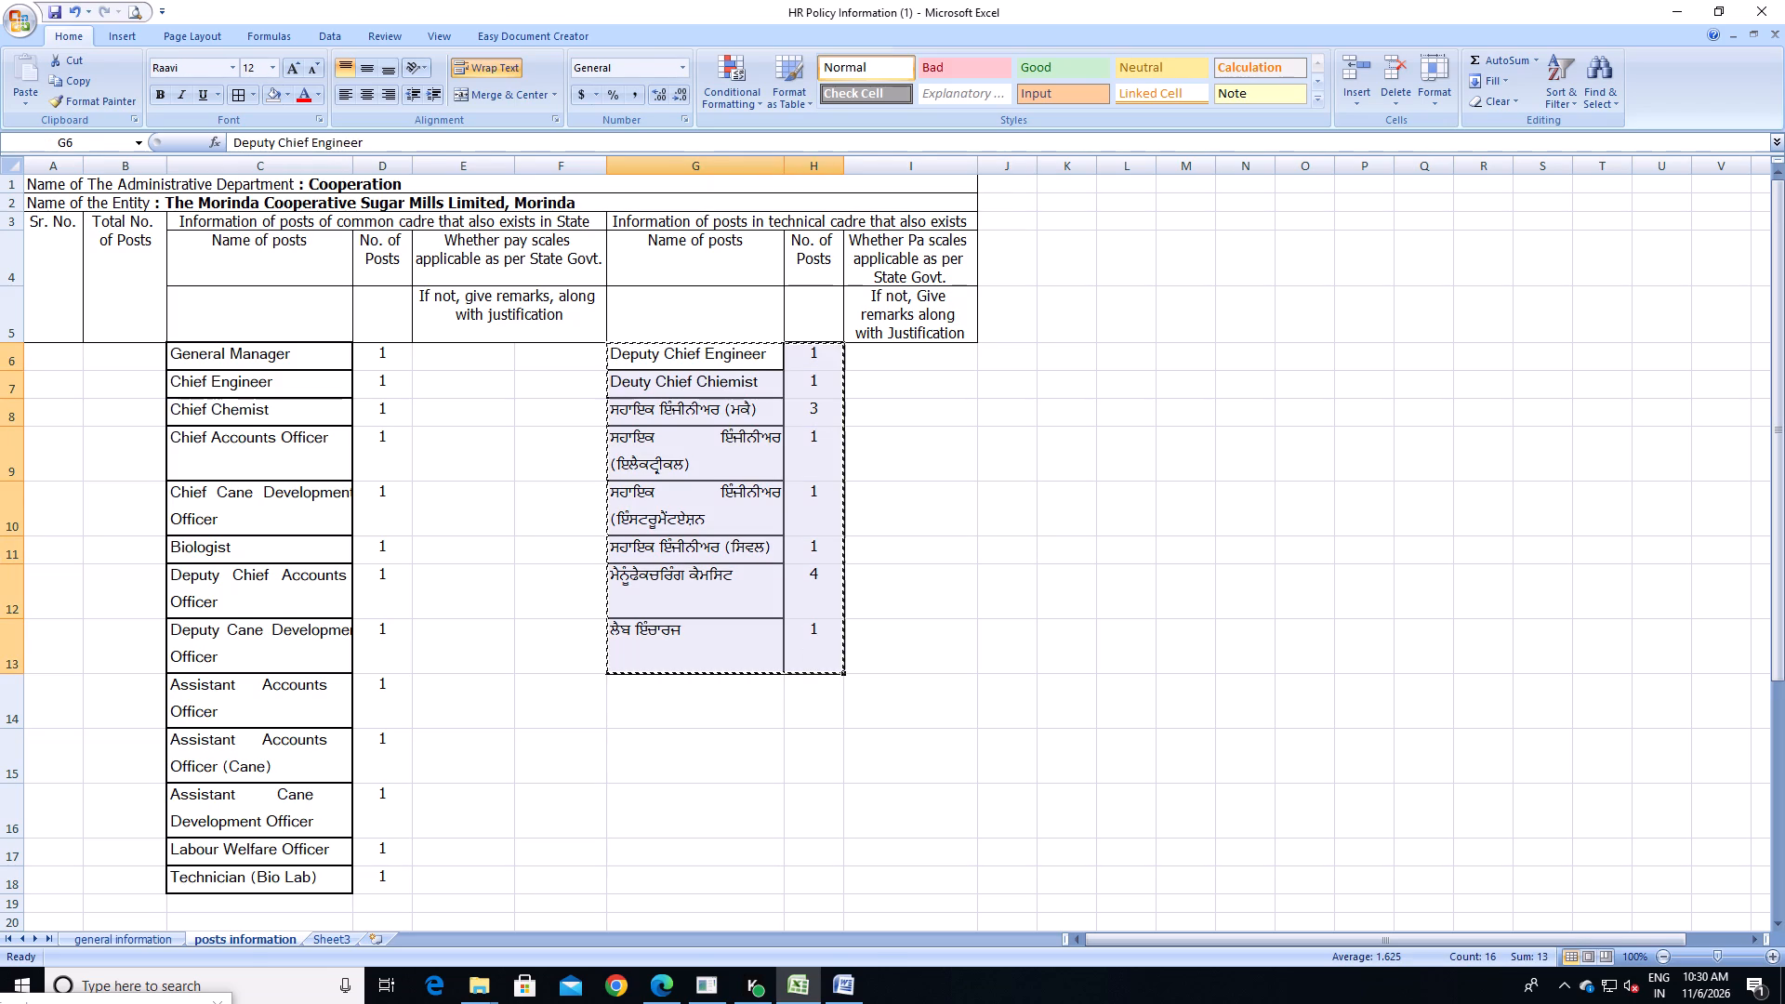
click(668, 501)
key(Return)
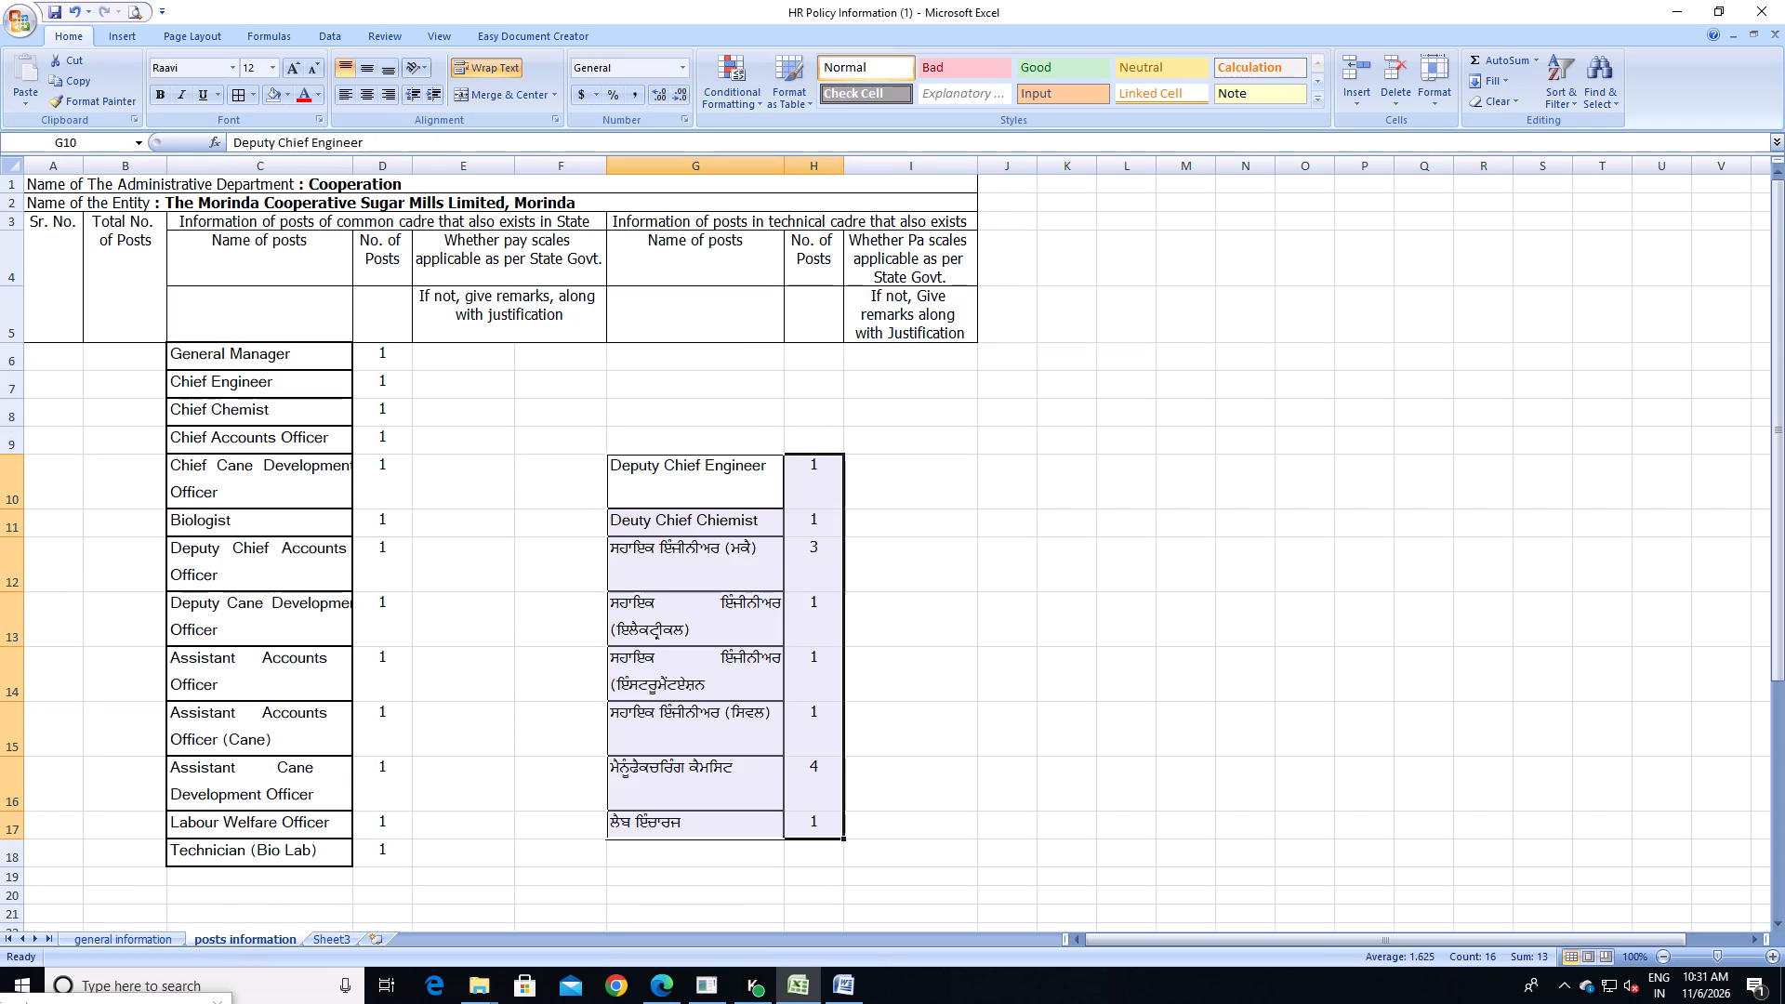
Move the Chief Engineer and Chief Chemist posts with their counts from C7:D8 to the technical cadre, starting at G6.
drag(245, 382, 374, 415)
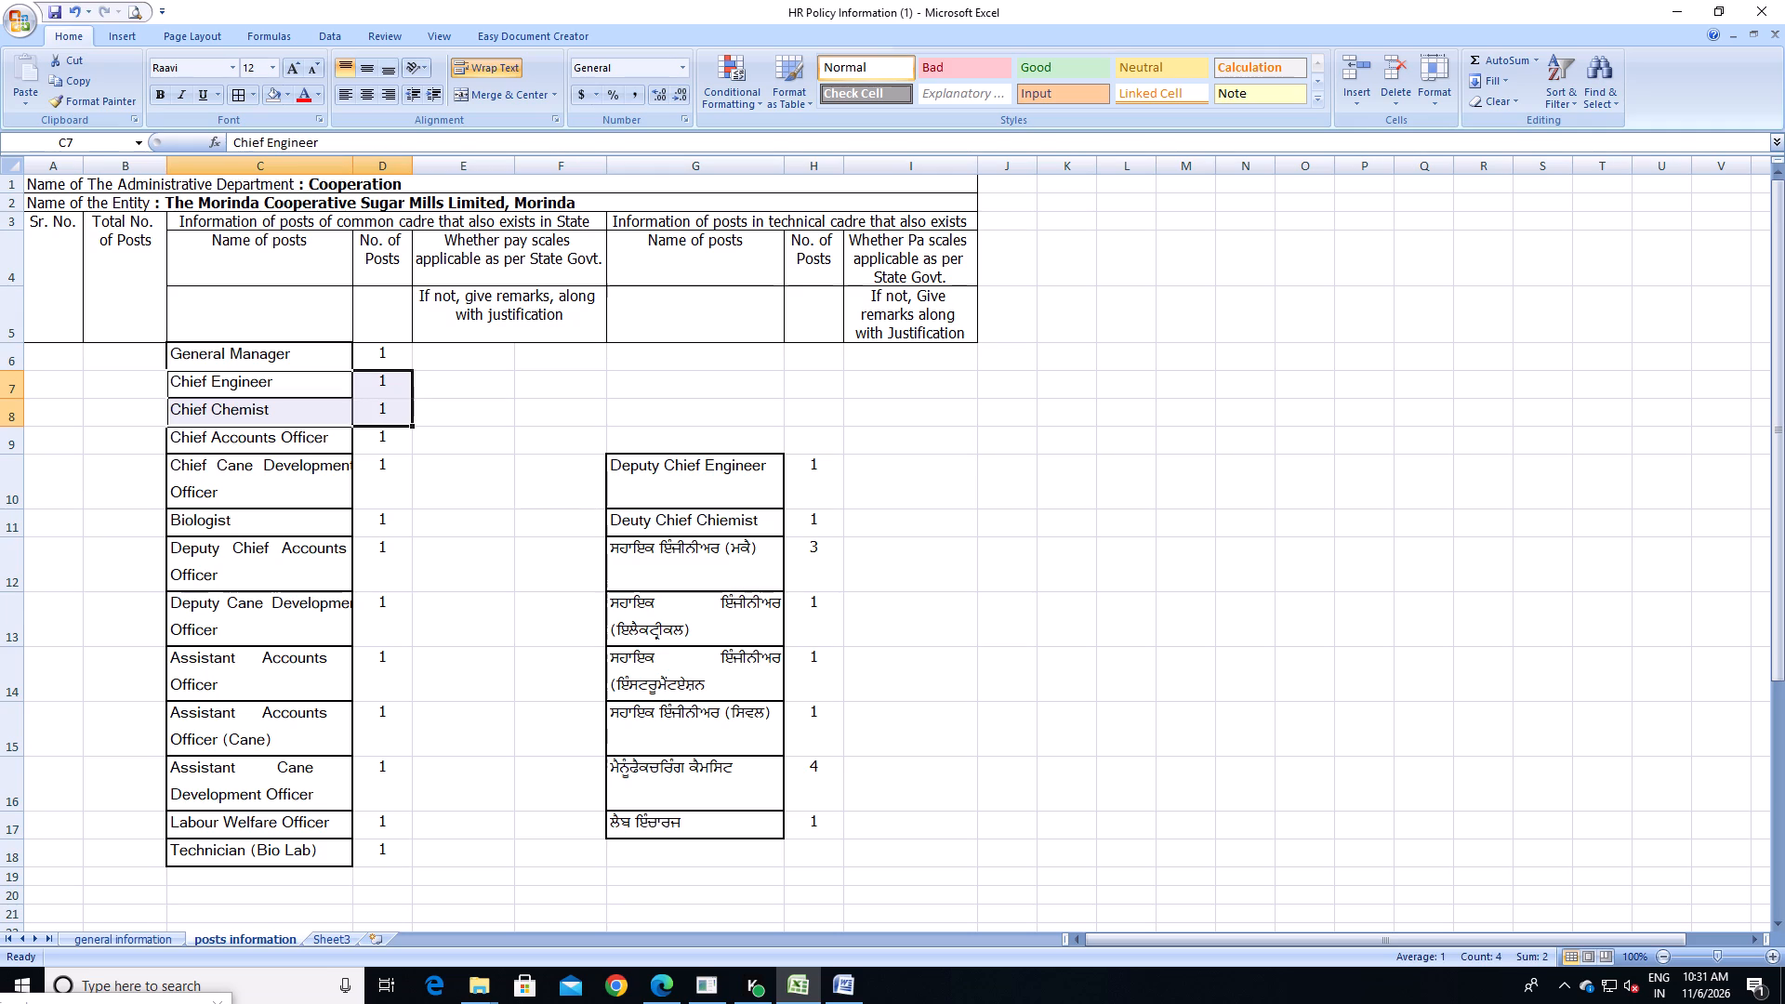
key(ctrl+x)
click(680, 359)
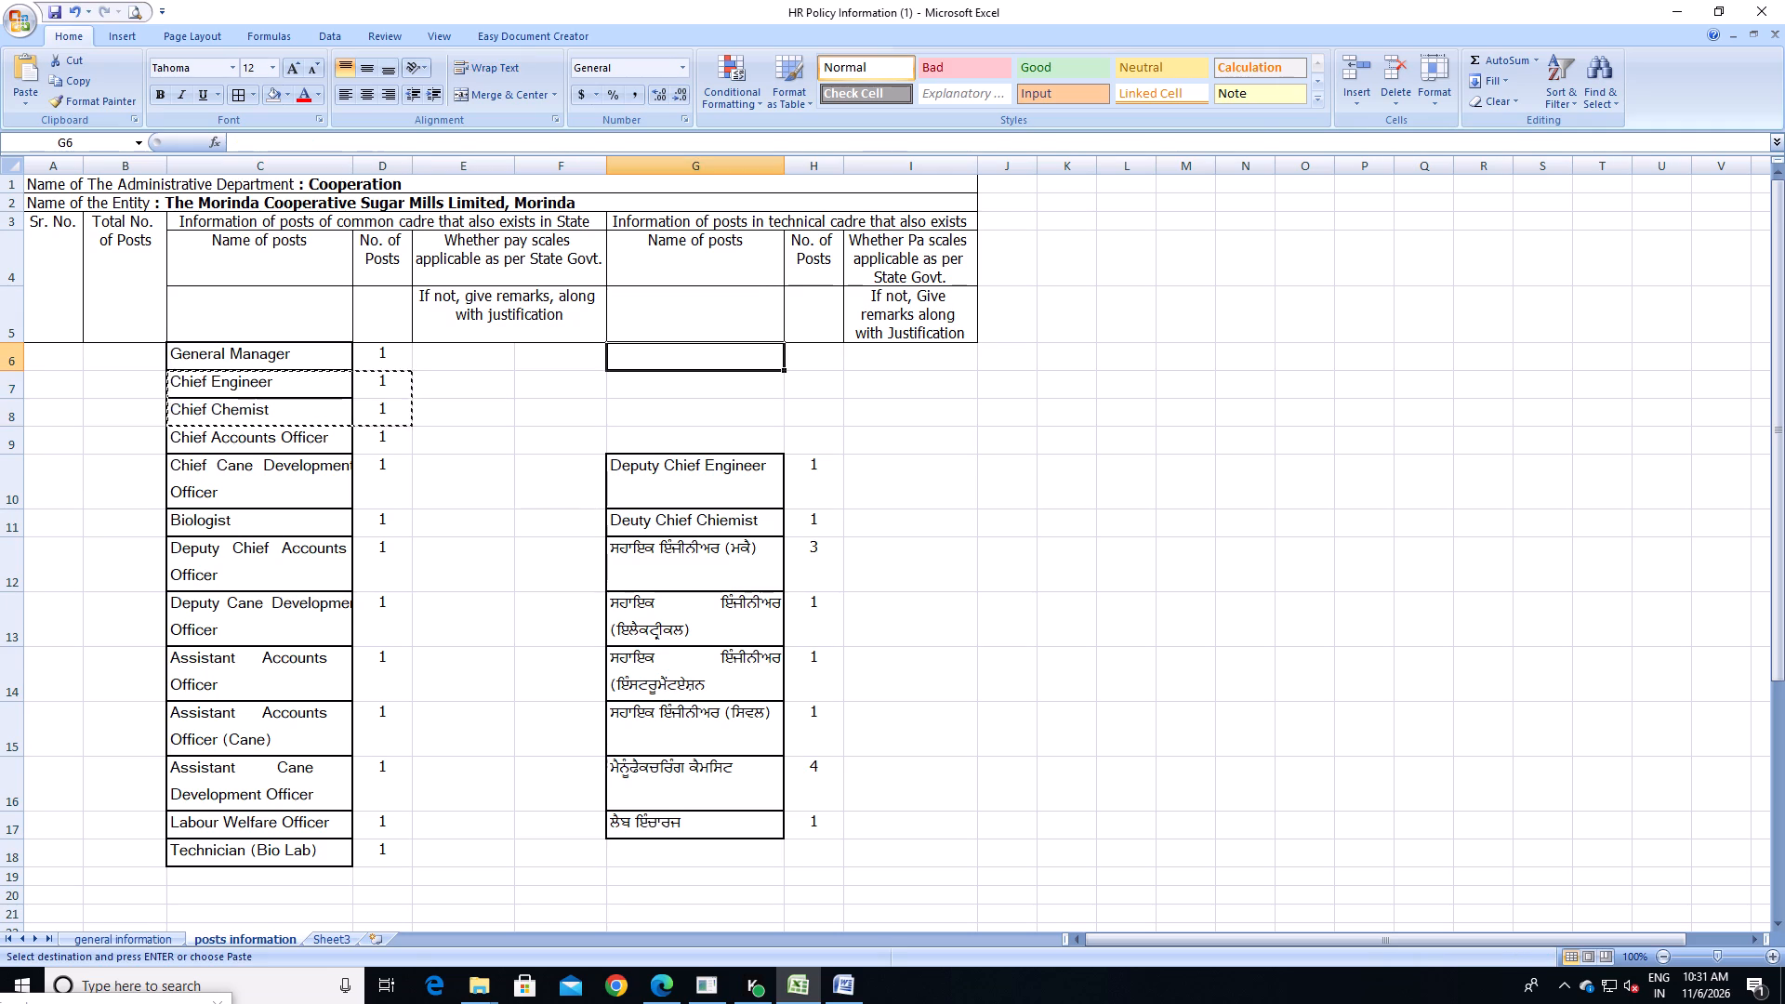
key(Return)
Move the remaining common cadre posts and counts in C9:D18 up so that the block starts at C7.
drag(269, 432, 315, 465)
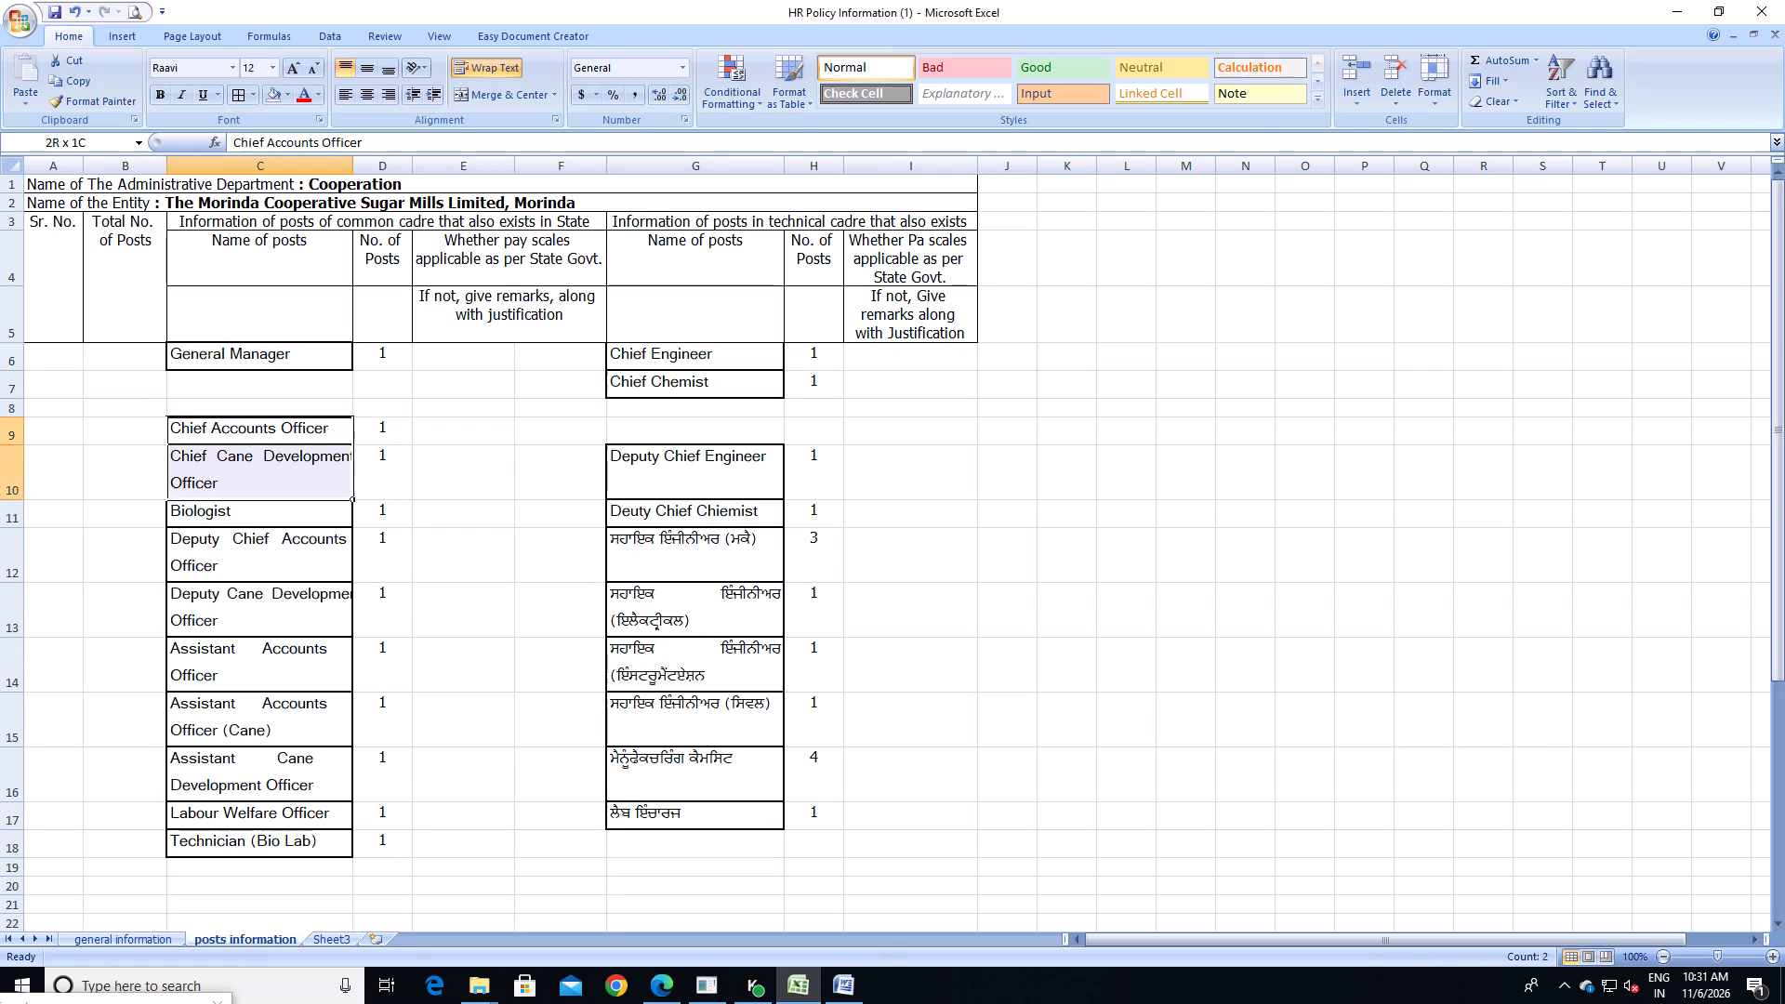
drag(315, 465, 389, 837)
key(ctrl+x)
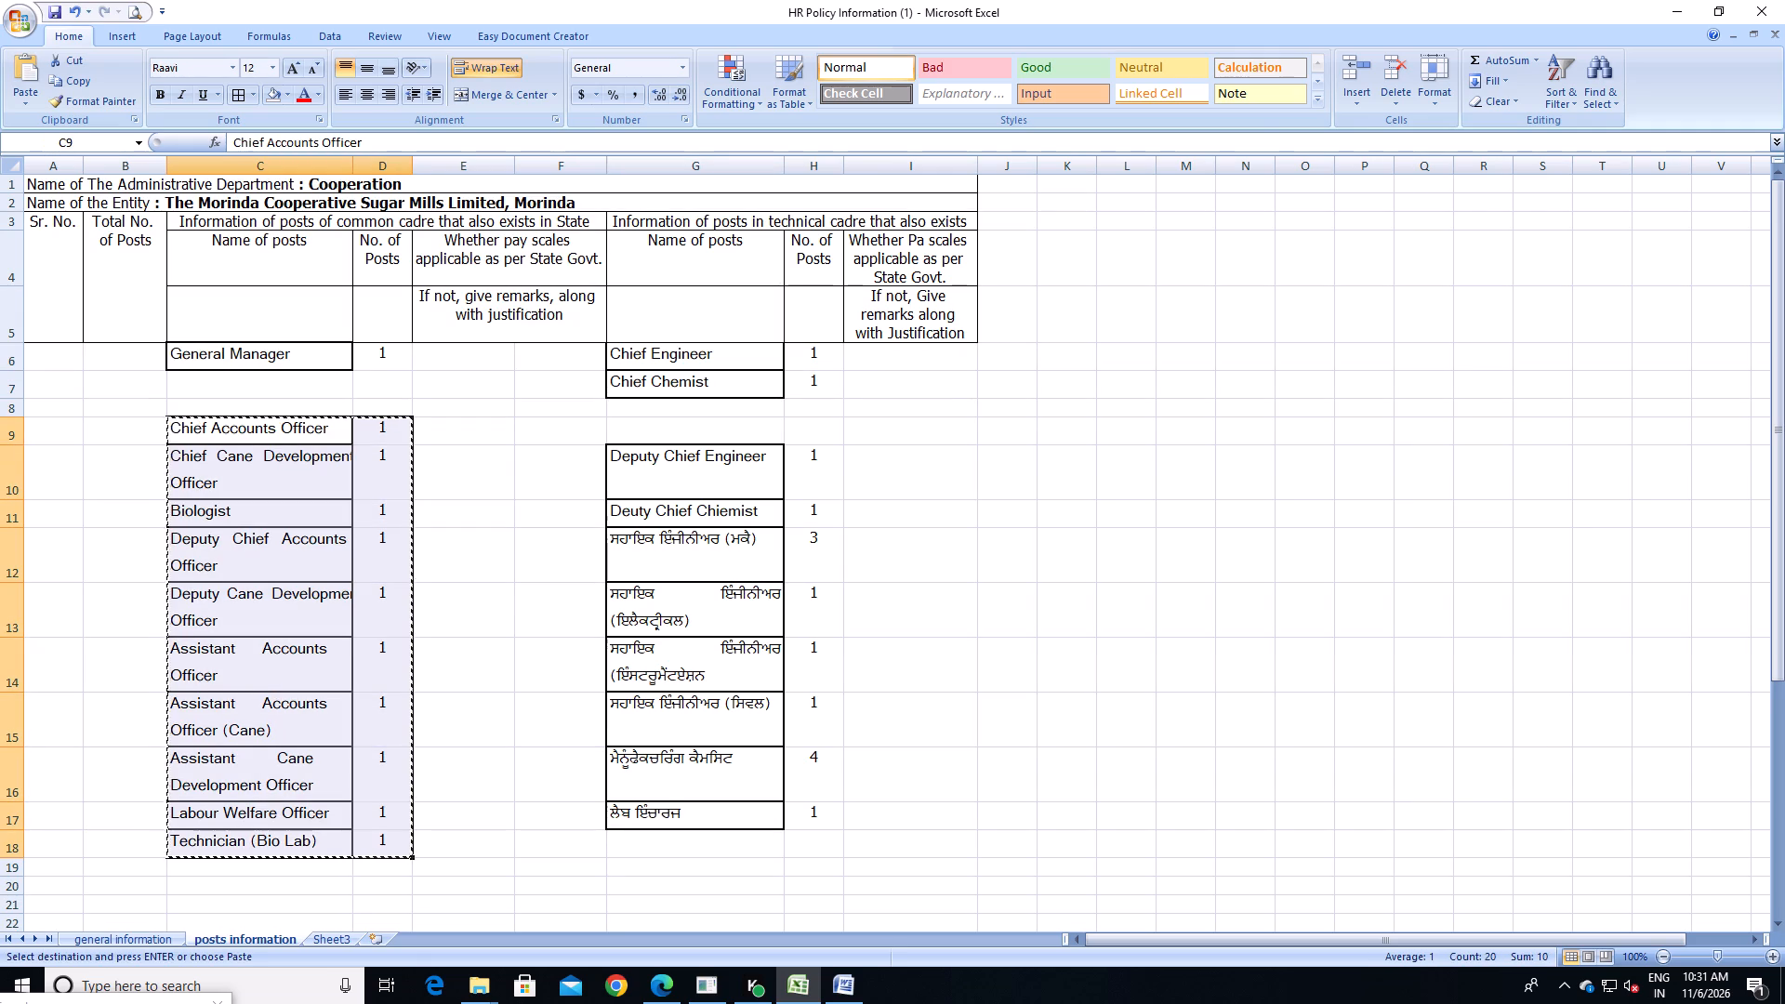
click(276, 382)
key(Return)
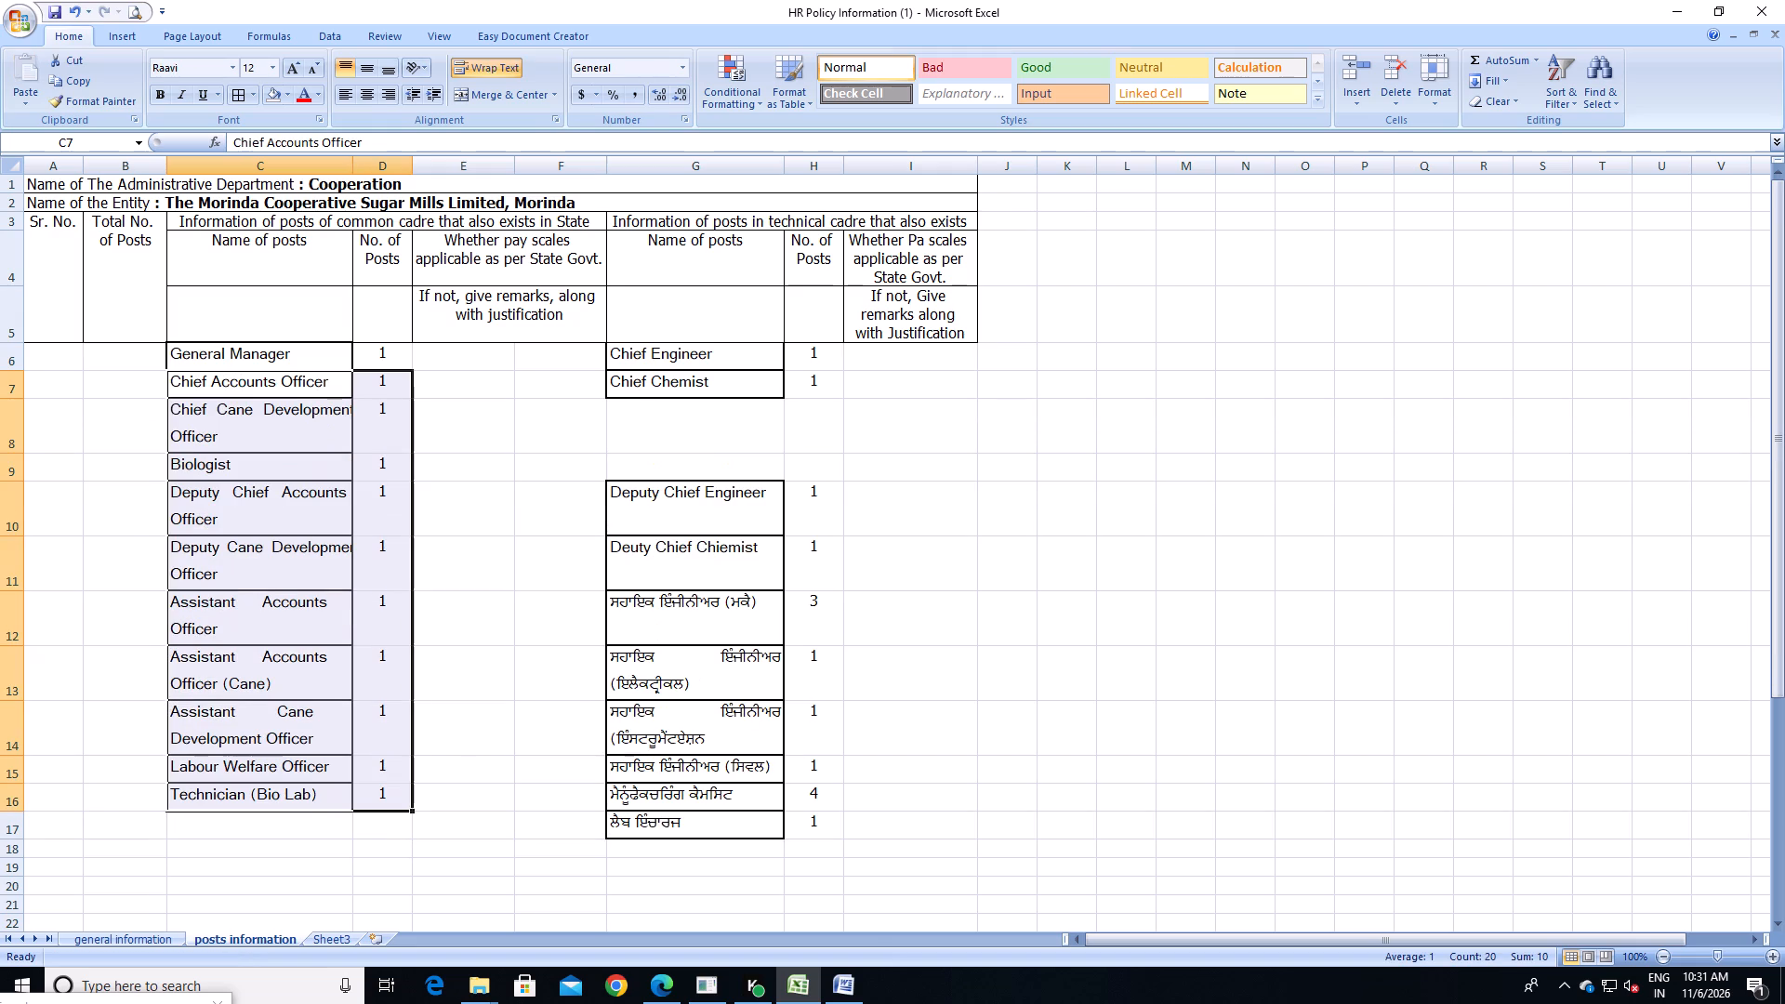
Move the technical cadre posts and counts in G10:H17 up so that the block starts at G8.
drag(667, 495, 800, 817)
key(ctrl+x)
click(687, 422)
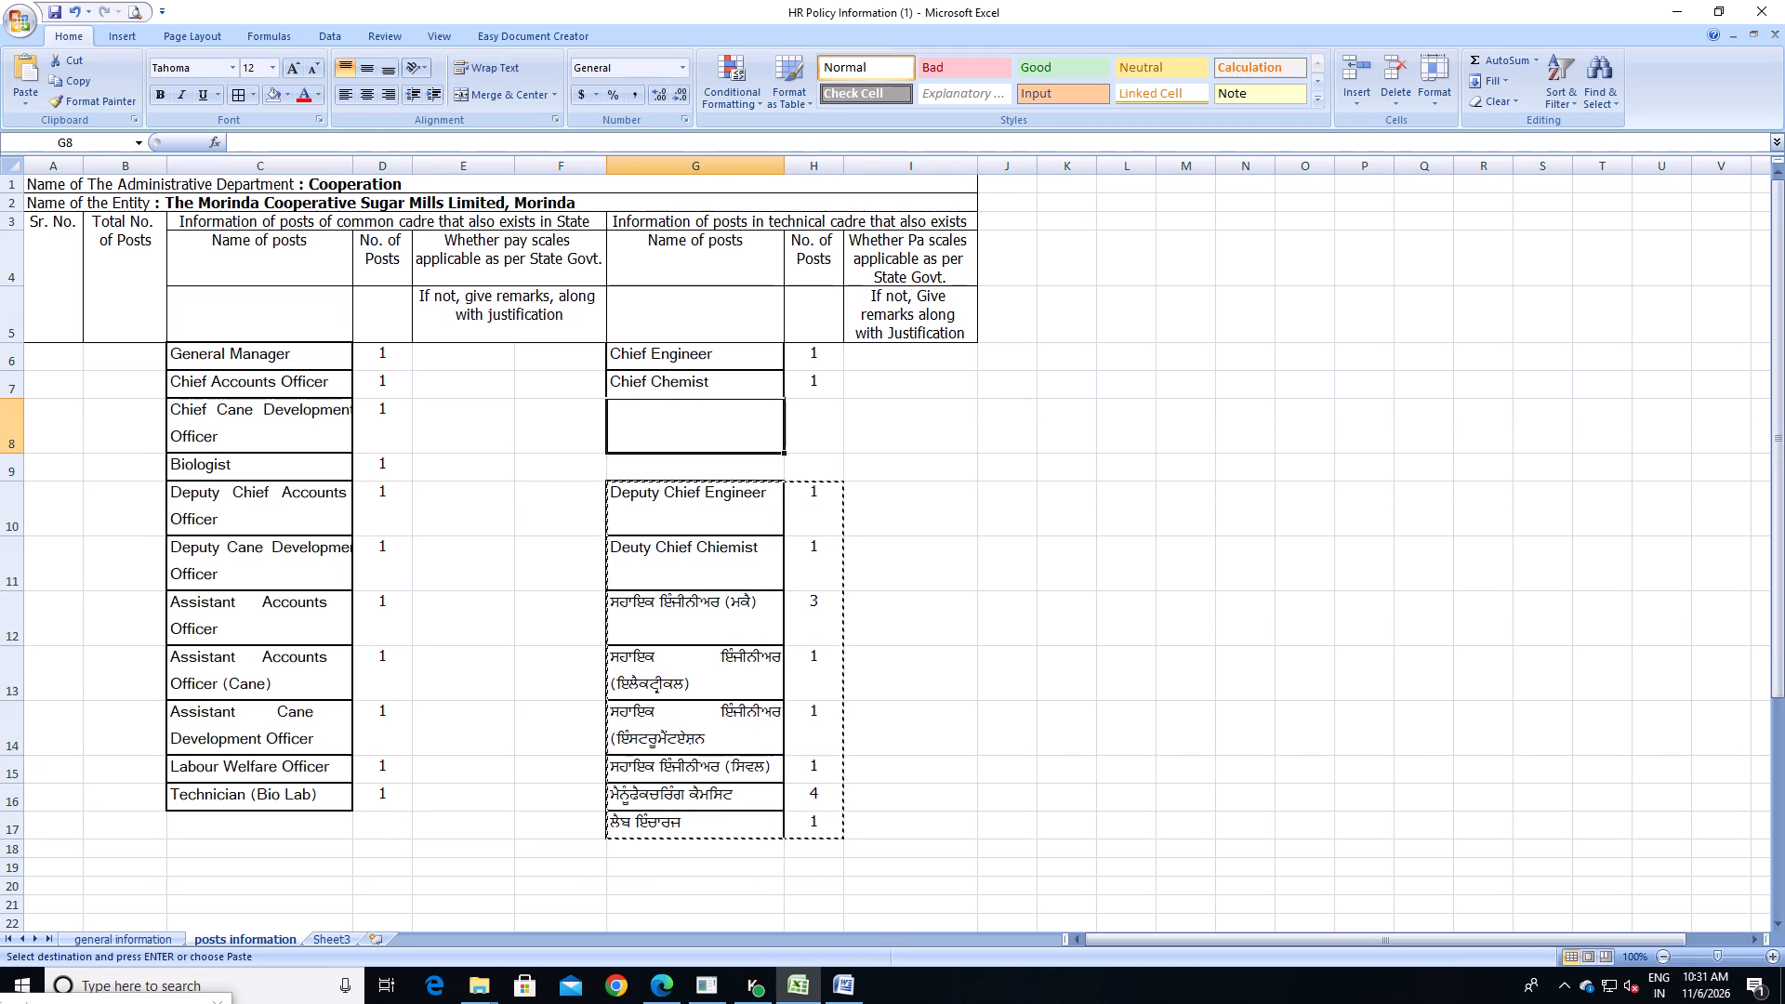
key(Return)
click(1034, 524)
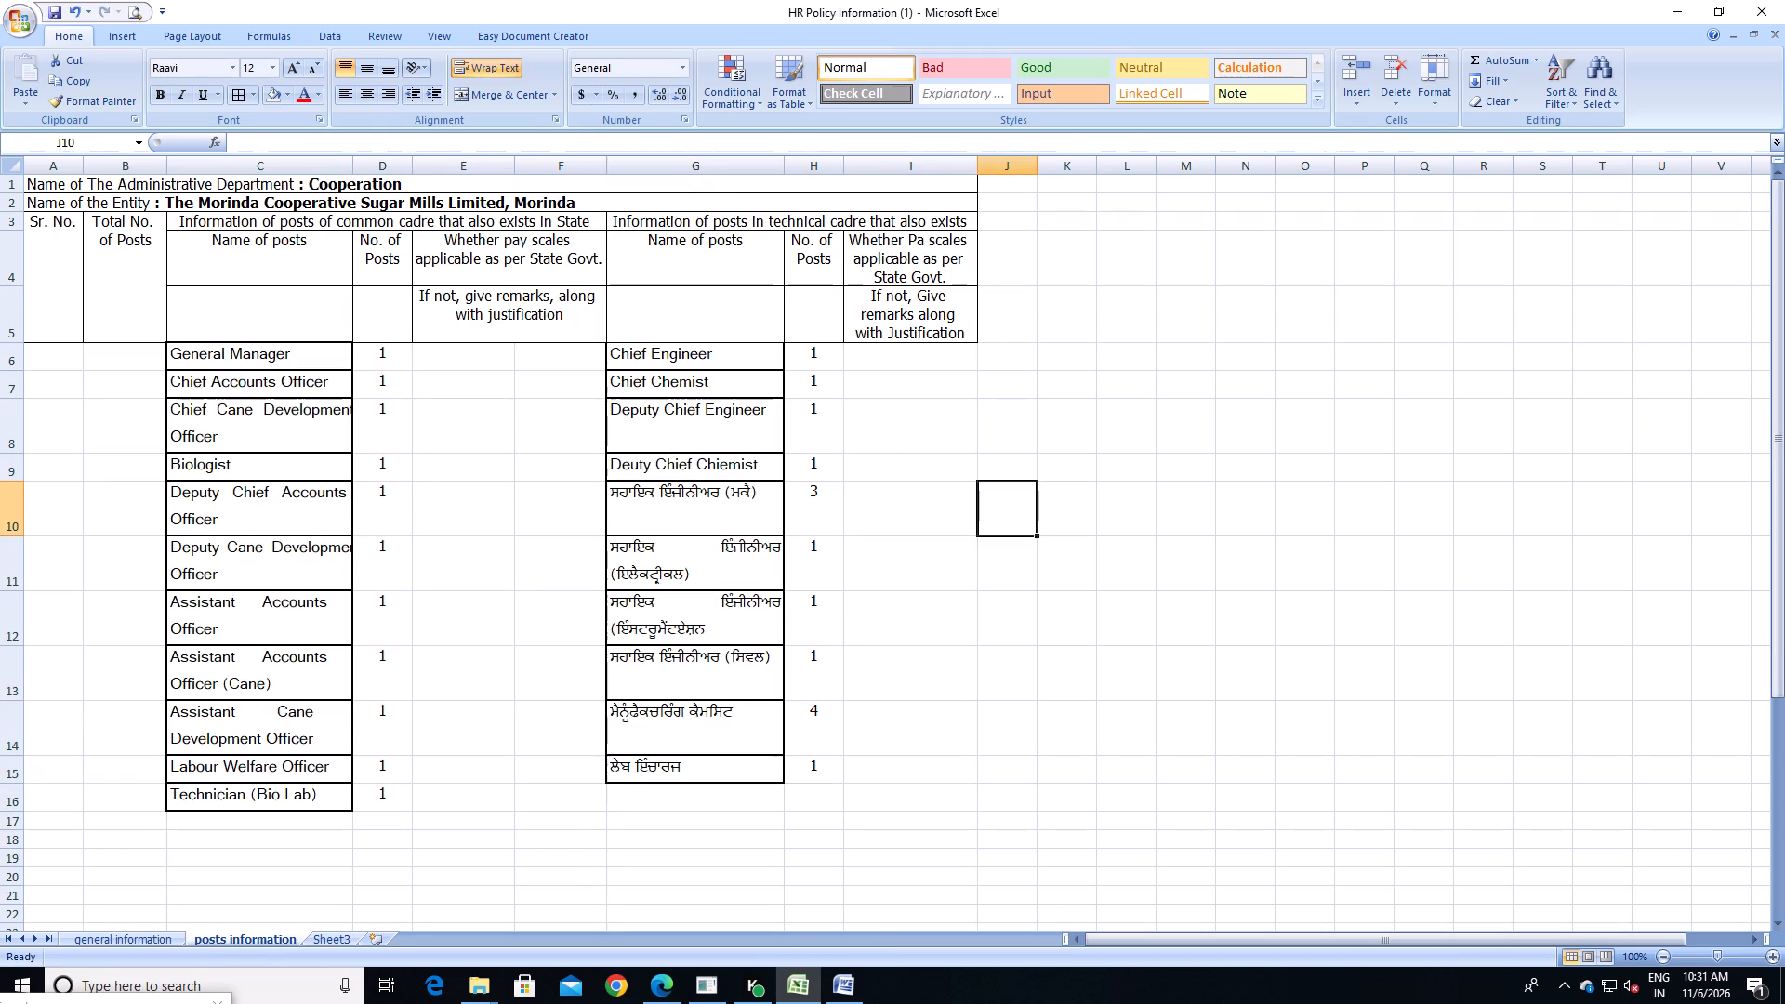
Replace the Punjabi post name in G10 with Assistant Engineer (Mech.).
click(690, 501)
text(Assistant Engineer (Mech.))
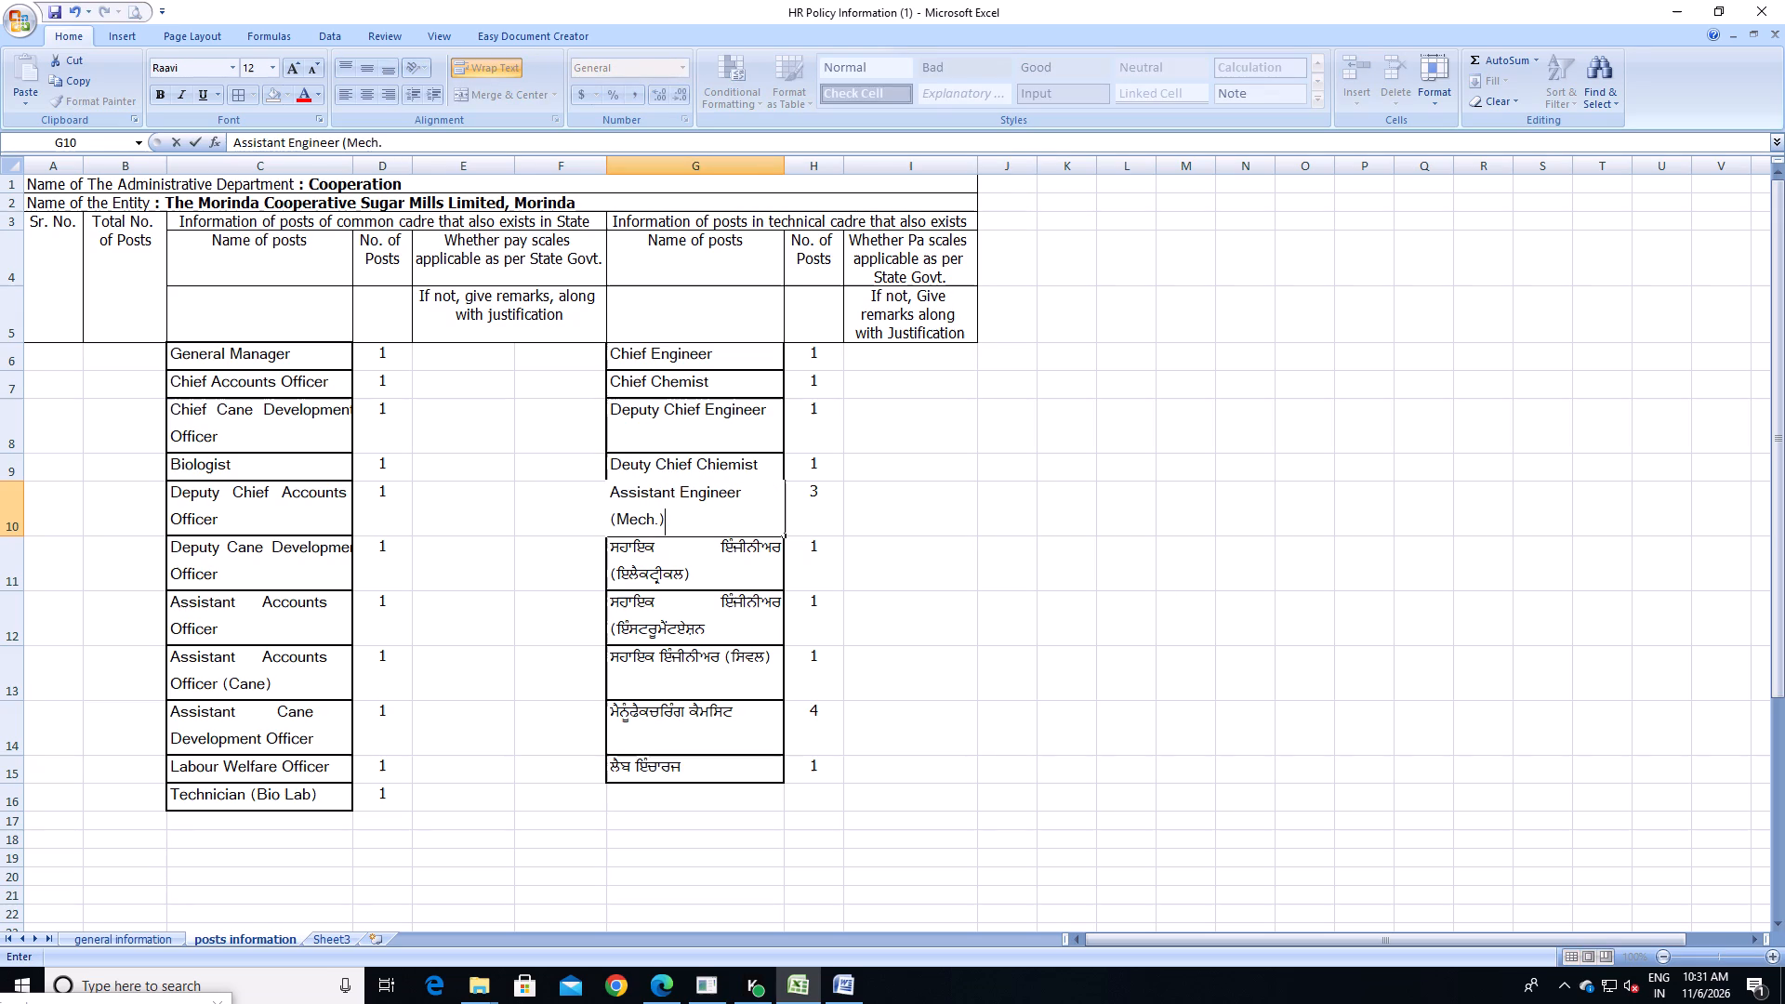
key(Return)
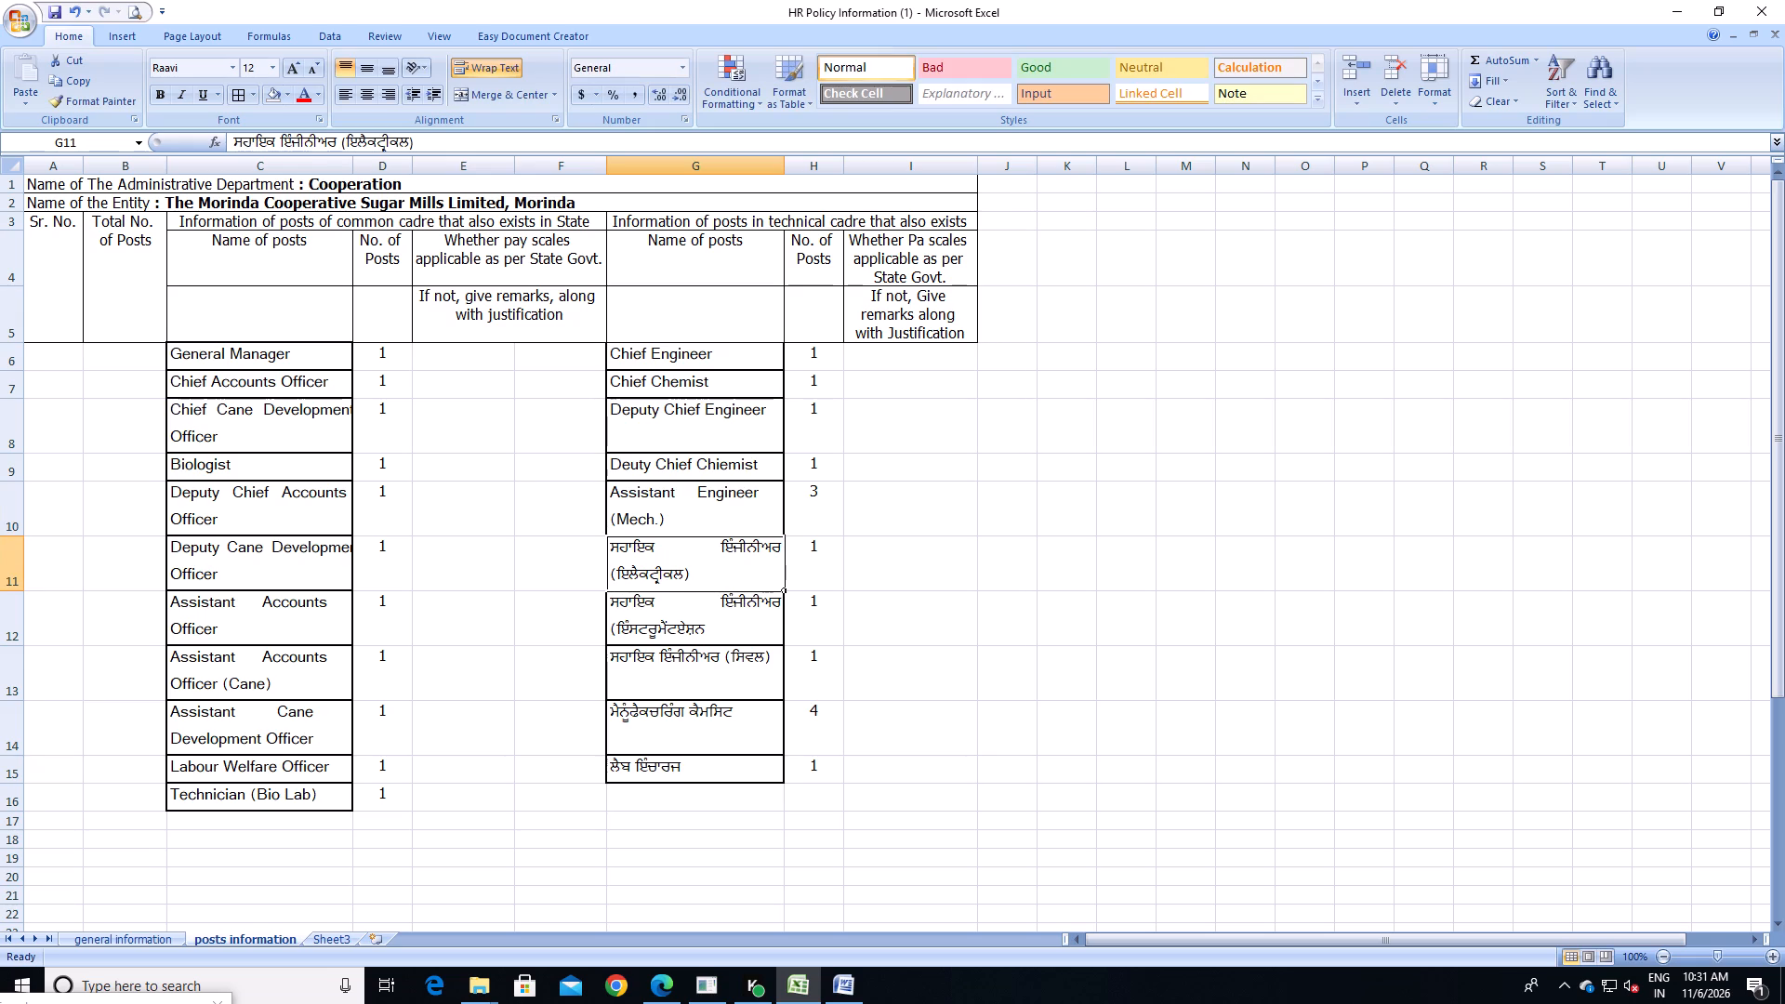
Fill G11 from the cell above and edit the post name to Assistant Engineer (Elect.).
click(741, 576)
key(ctrl+d)
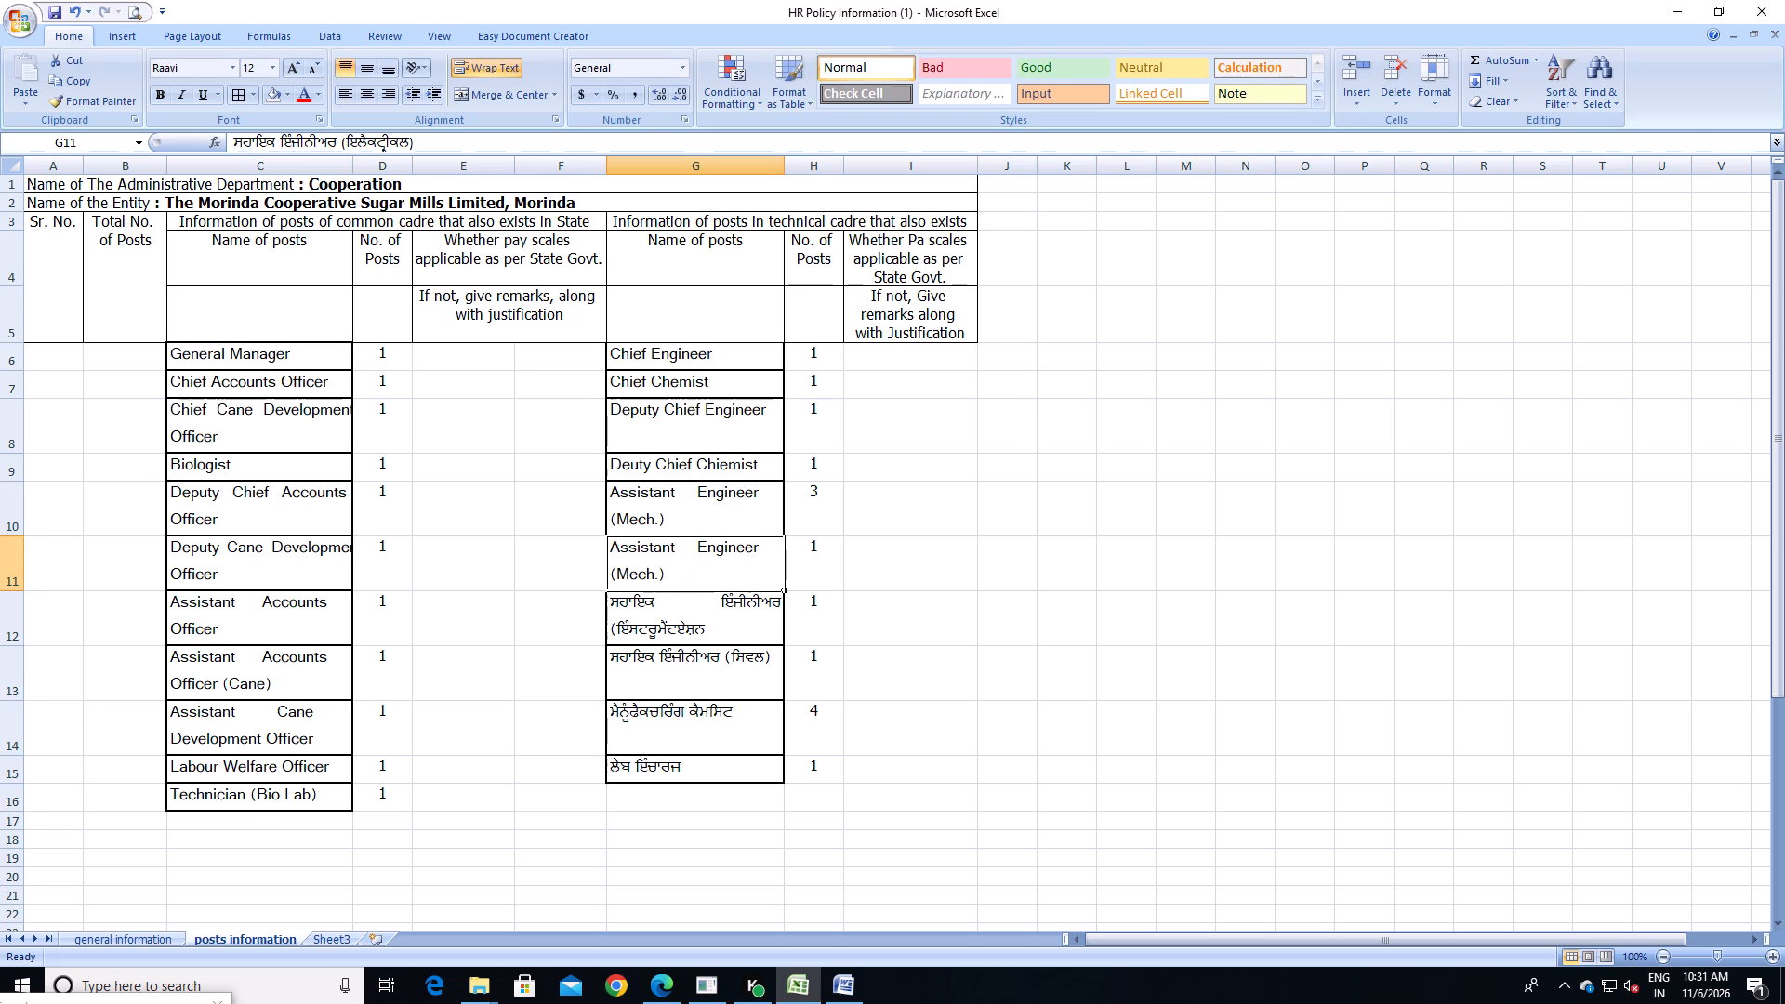
double_click(621, 573)
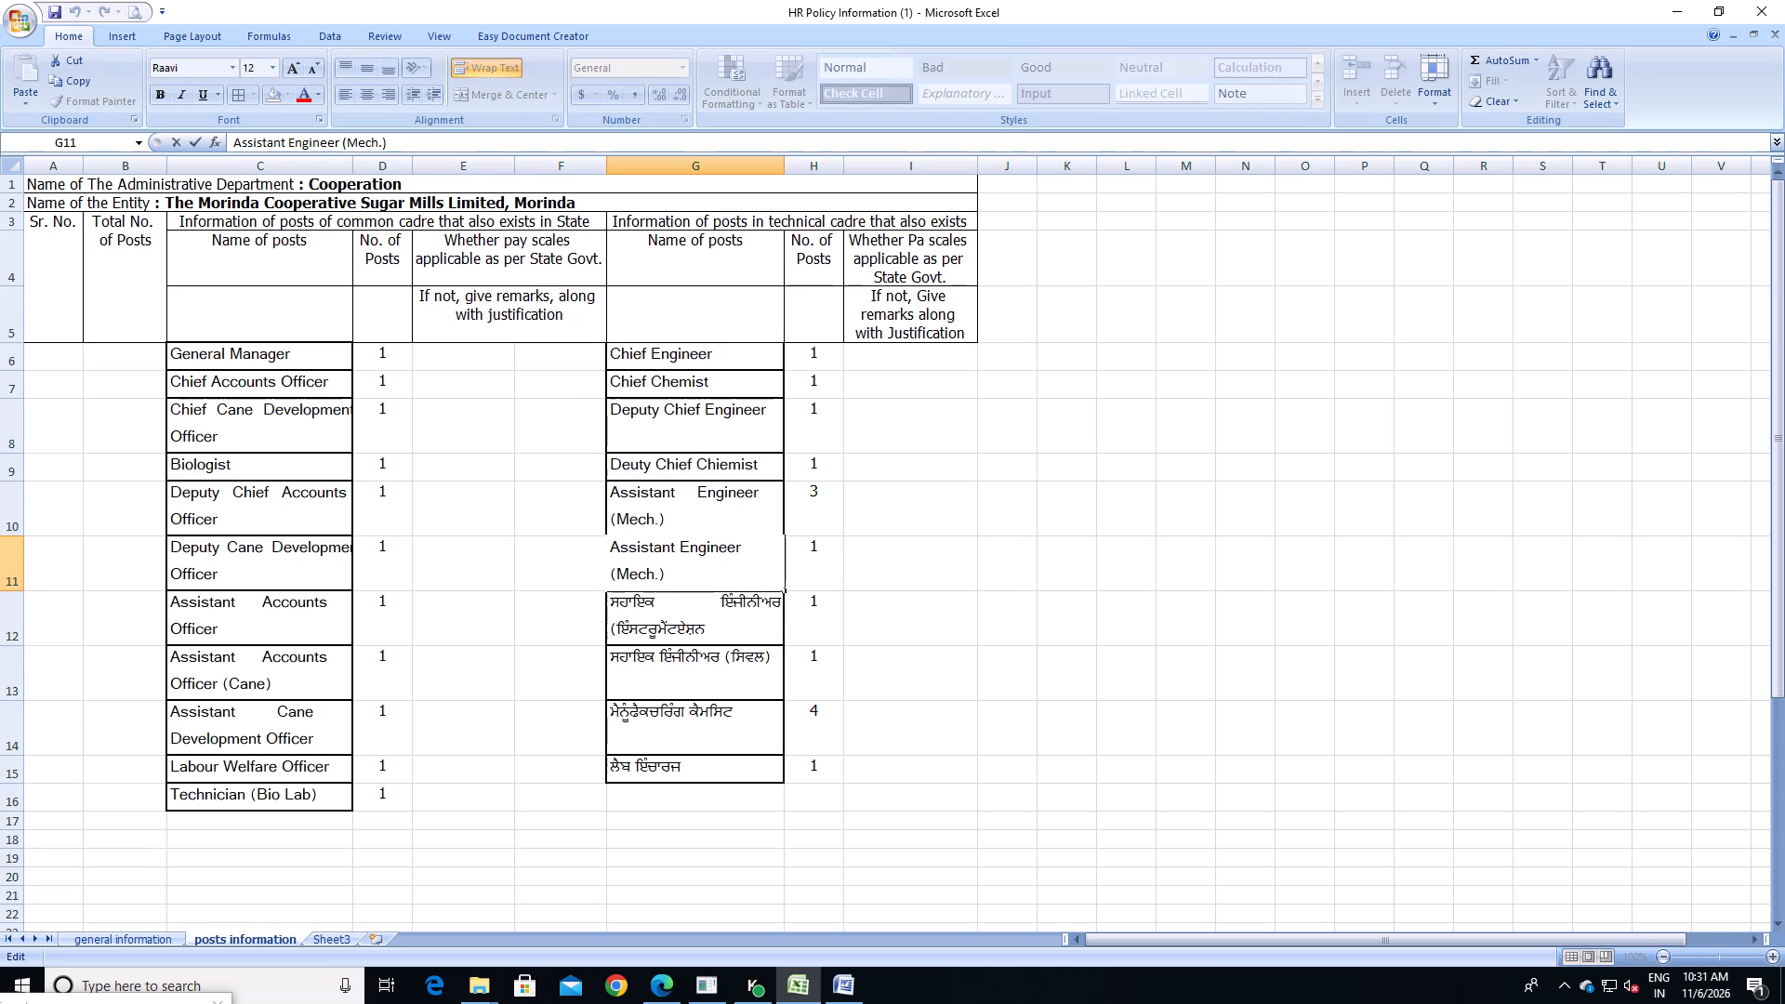
text(Elec)
text(t.)
key(Delete)
key(Delete)
key(Delete)
key(Delete)
key(Delete)
key(Return)
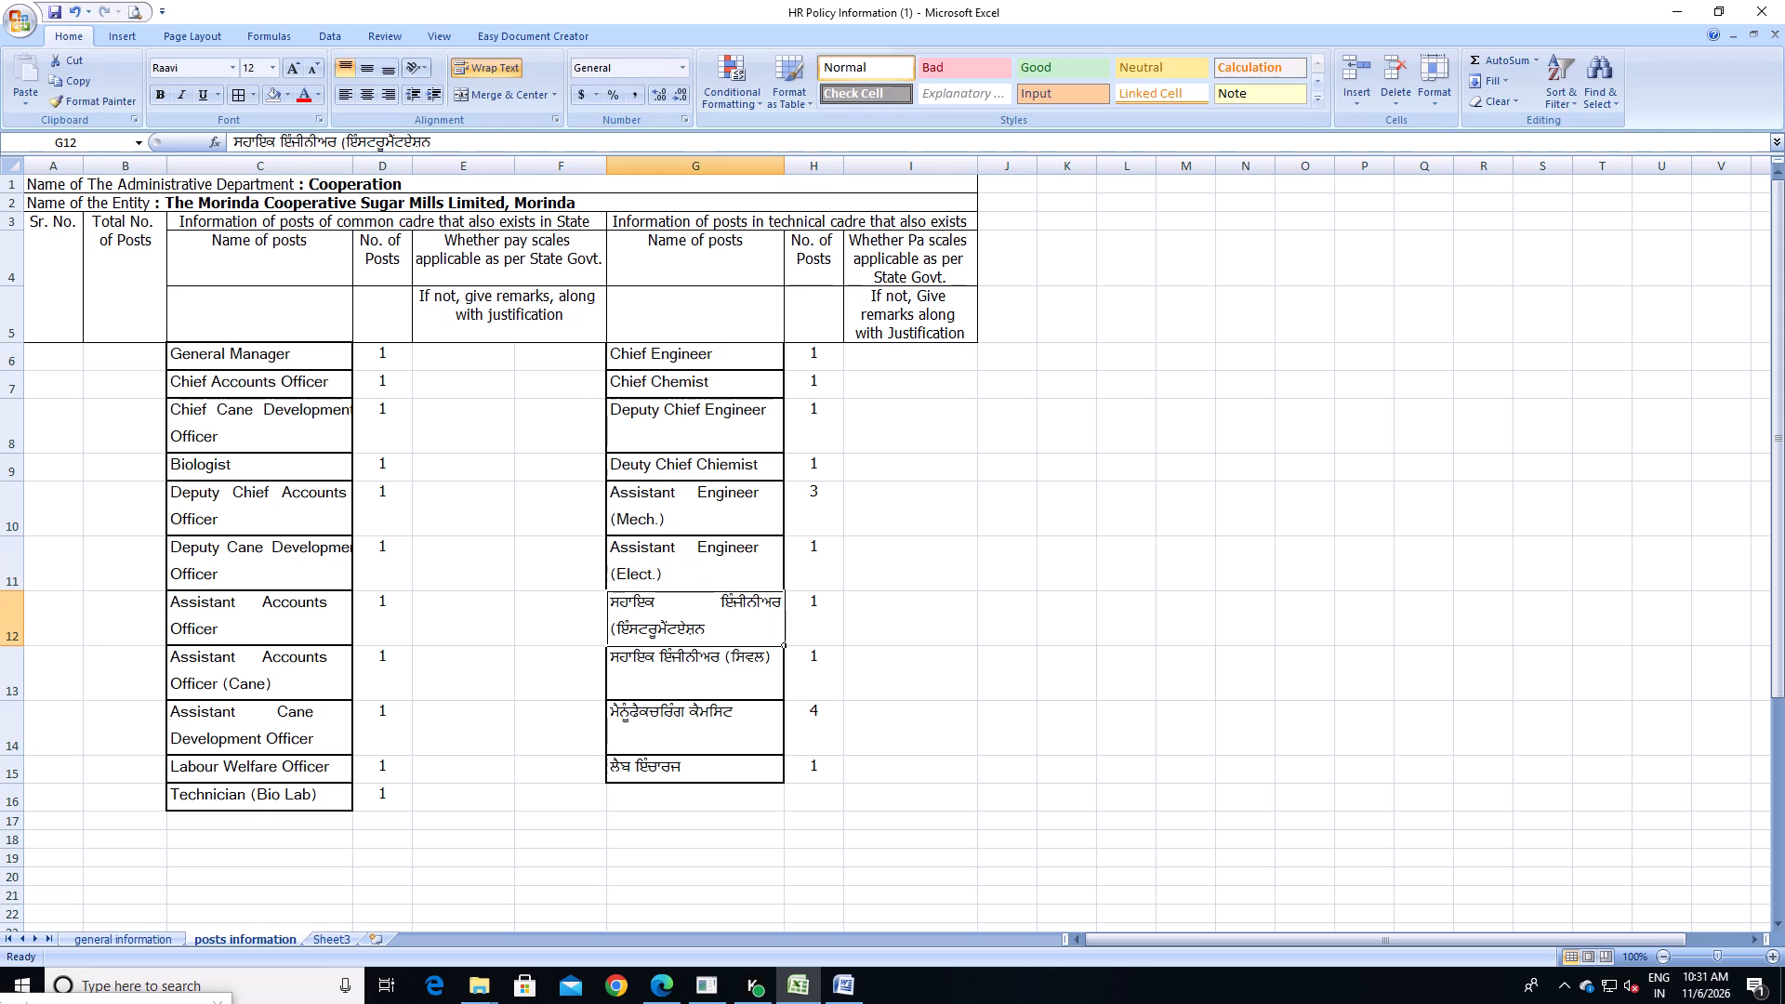
Fill G12 from the cell above and edit the post name to Assistant Engineer (Instrumentation).
click(716, 609)
key(ctrl+d)
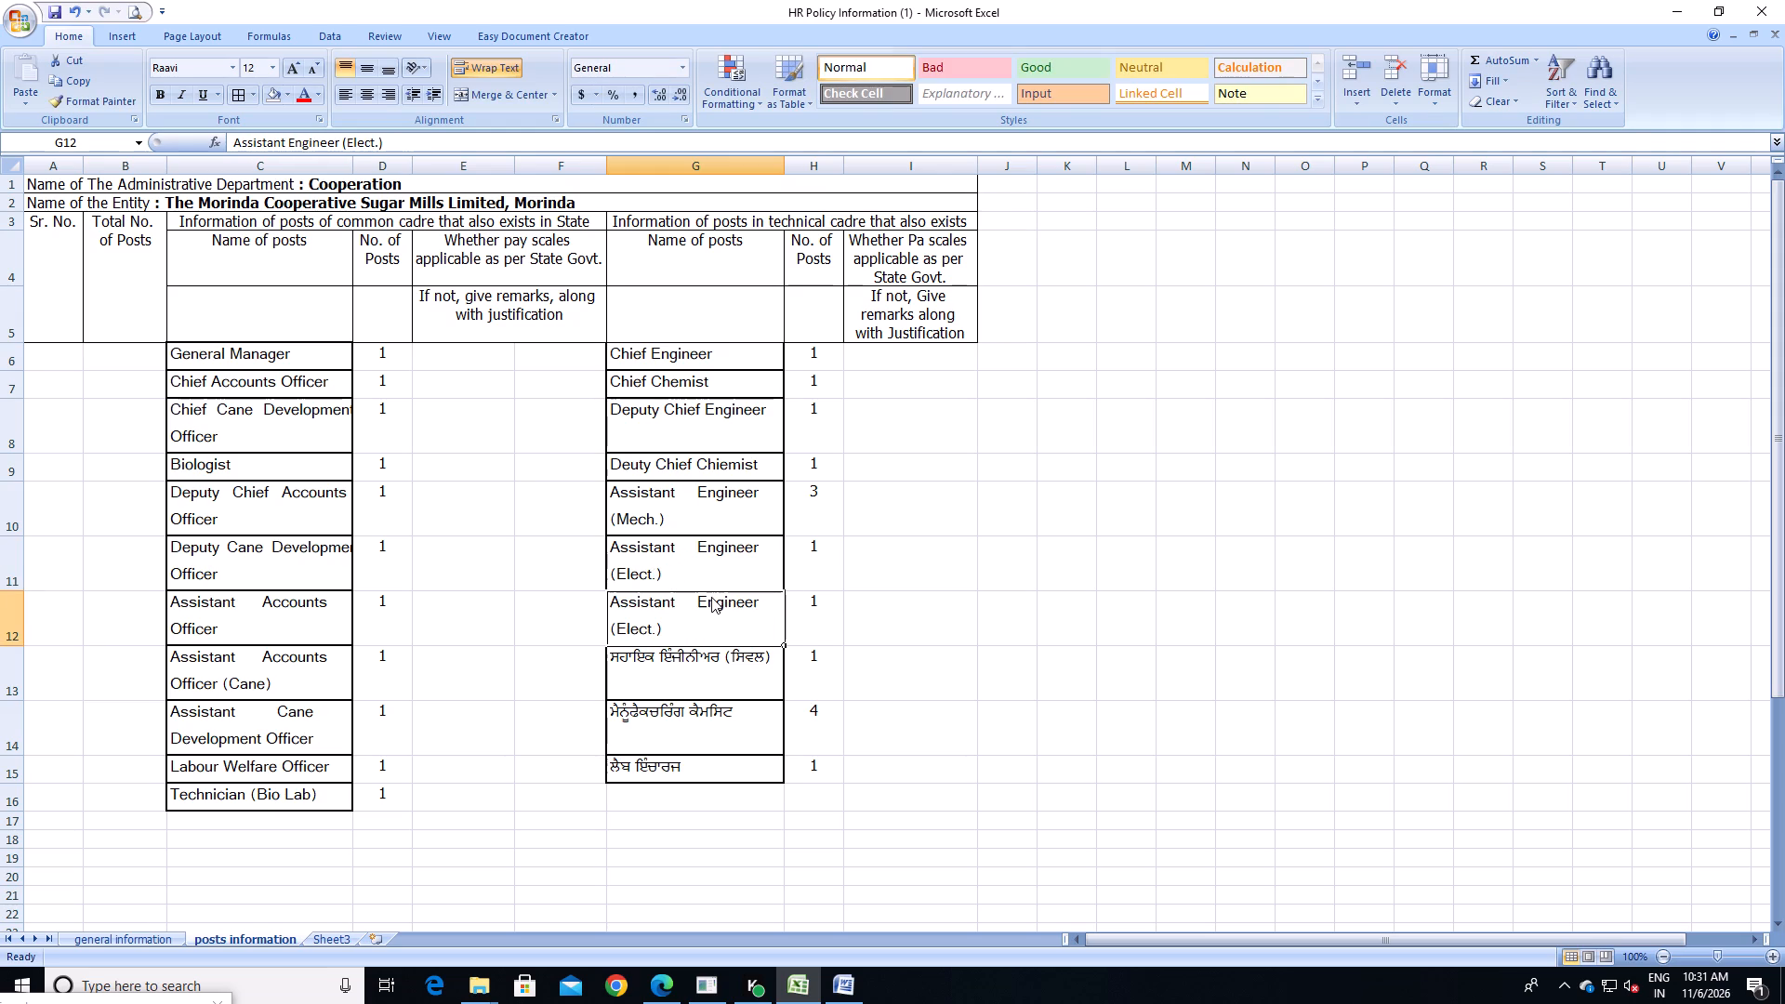
double_click(620, 627)
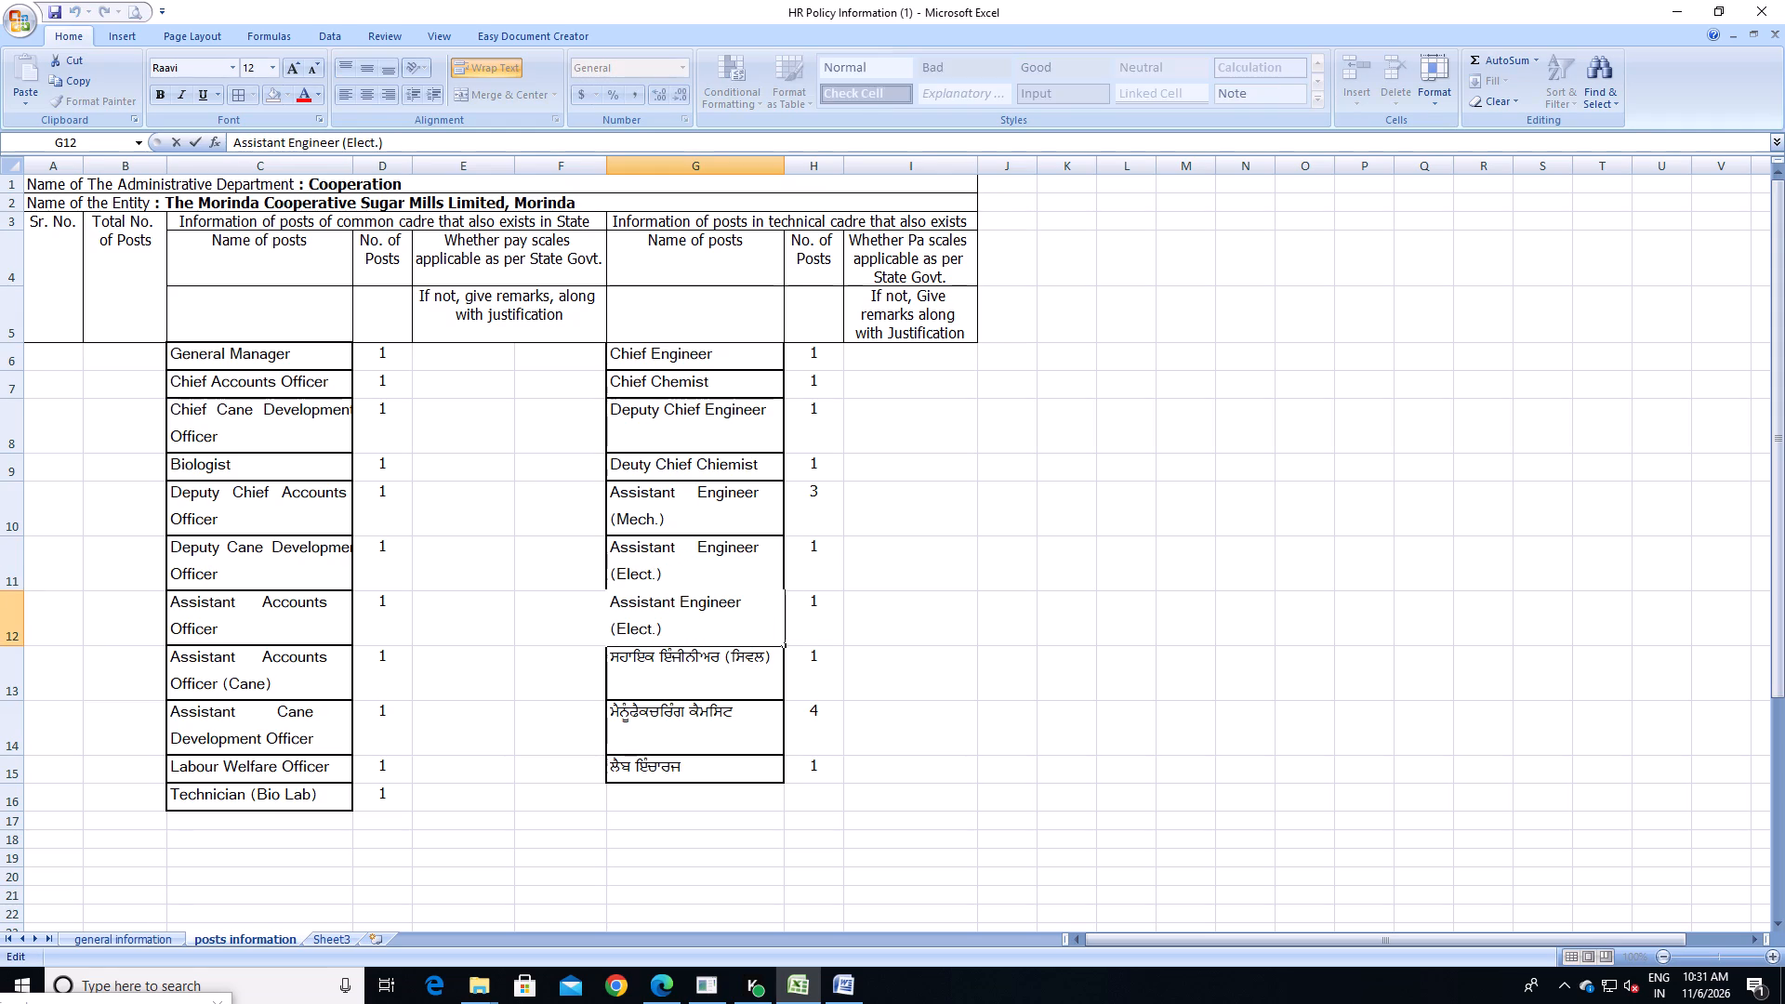
text(Instrument)
text(ation))
key(Delete)
key(Delete)
key(Delete)
key(Delete)
key(Delete)
key(Delete)
key(Delete)
key(Delete)
key(Delete)
key(Delete)
key(Delete)
key(Delete)
key(Delete)
key(Delete)
key(Delete)
key(Delete)
key(Delete)
key(Delete)
key(Delete)
key(Delete)
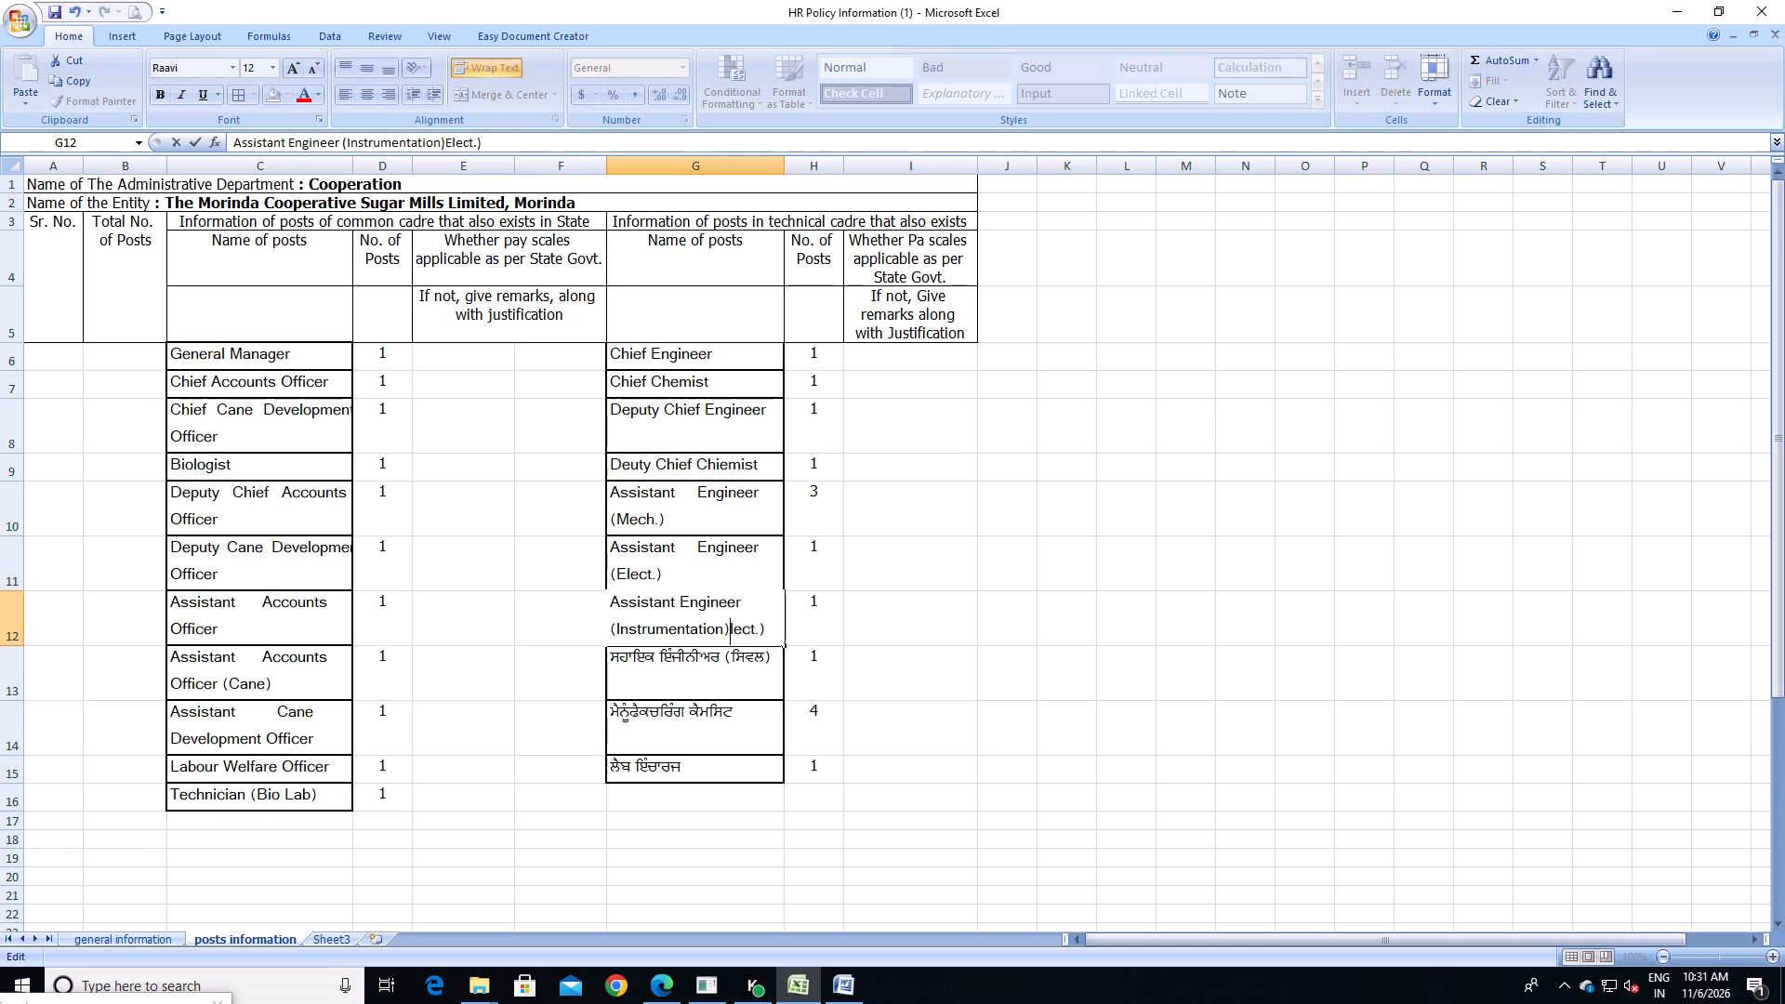
key(Return)
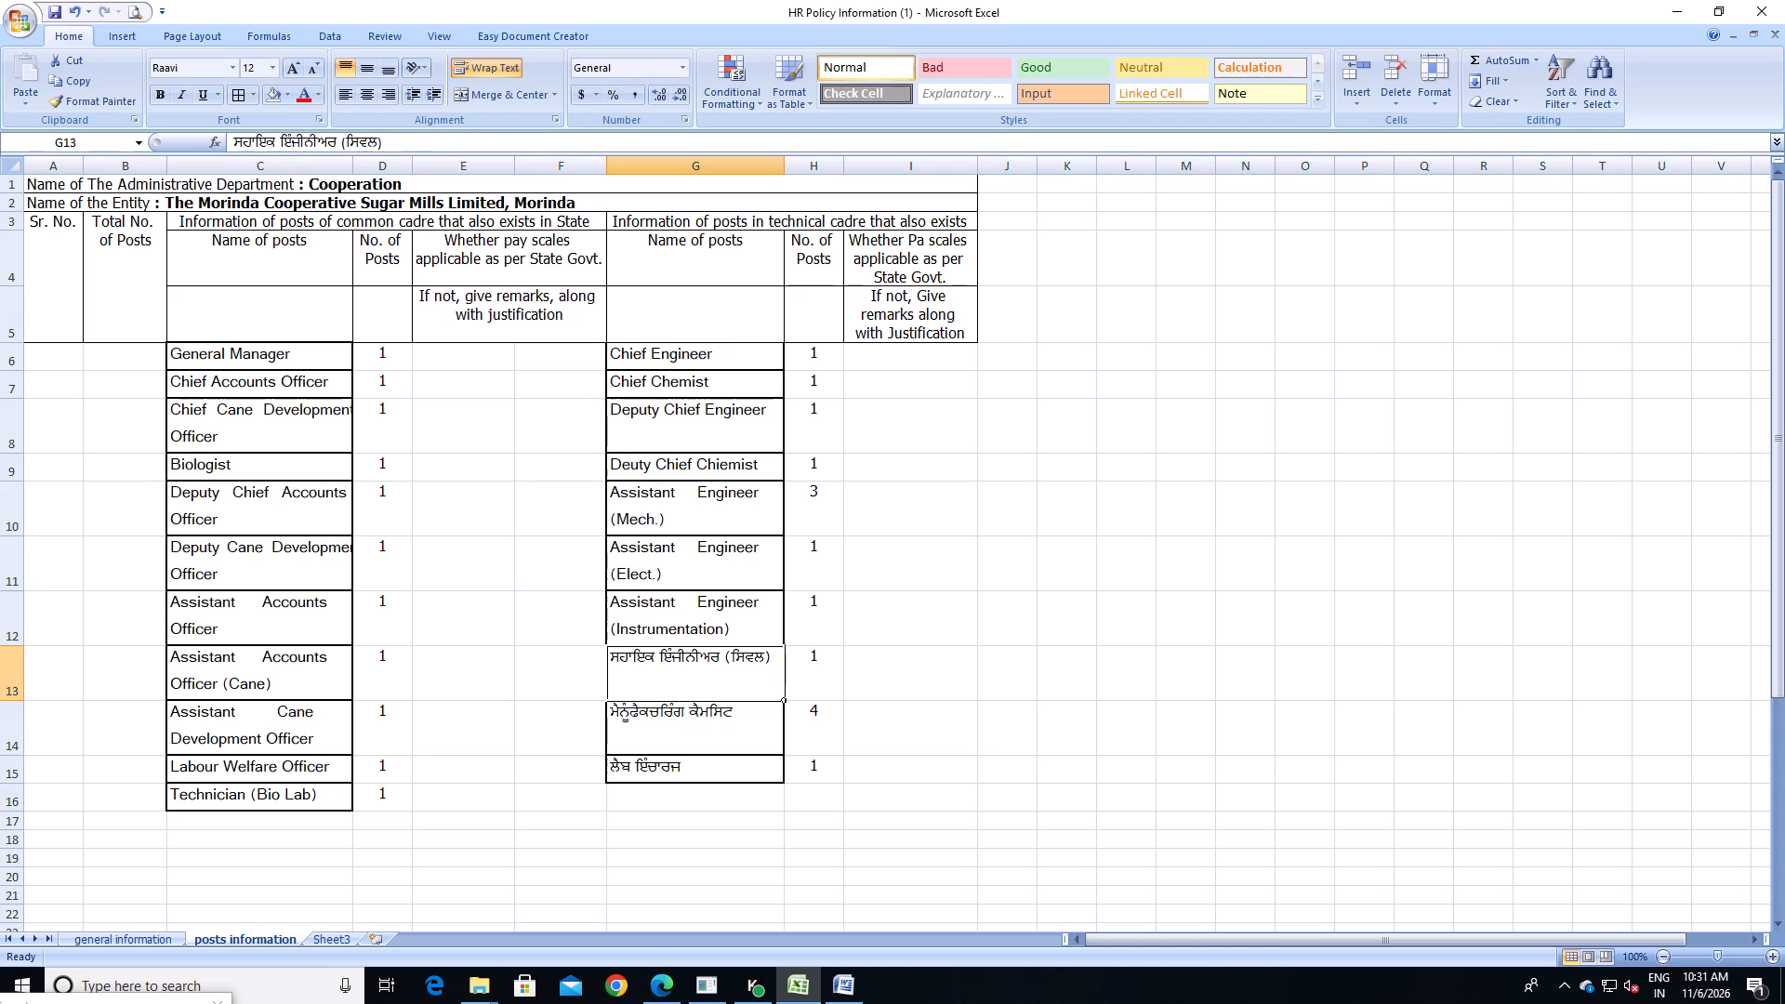
Fill G13 from the cell above and edit the post name to Assistant Engineer (Civil).
key(ctrl+d)
key(F2)
key(Left)
key(Left)
key(Left)
key(Left)
key(Left)
key(Left)
key(Left)
key(Left)
key(Left)
key(Left)
key(Left)
key(Left)
key(Left)
key(Left)
key(Left)
key(Left)
key(Left)
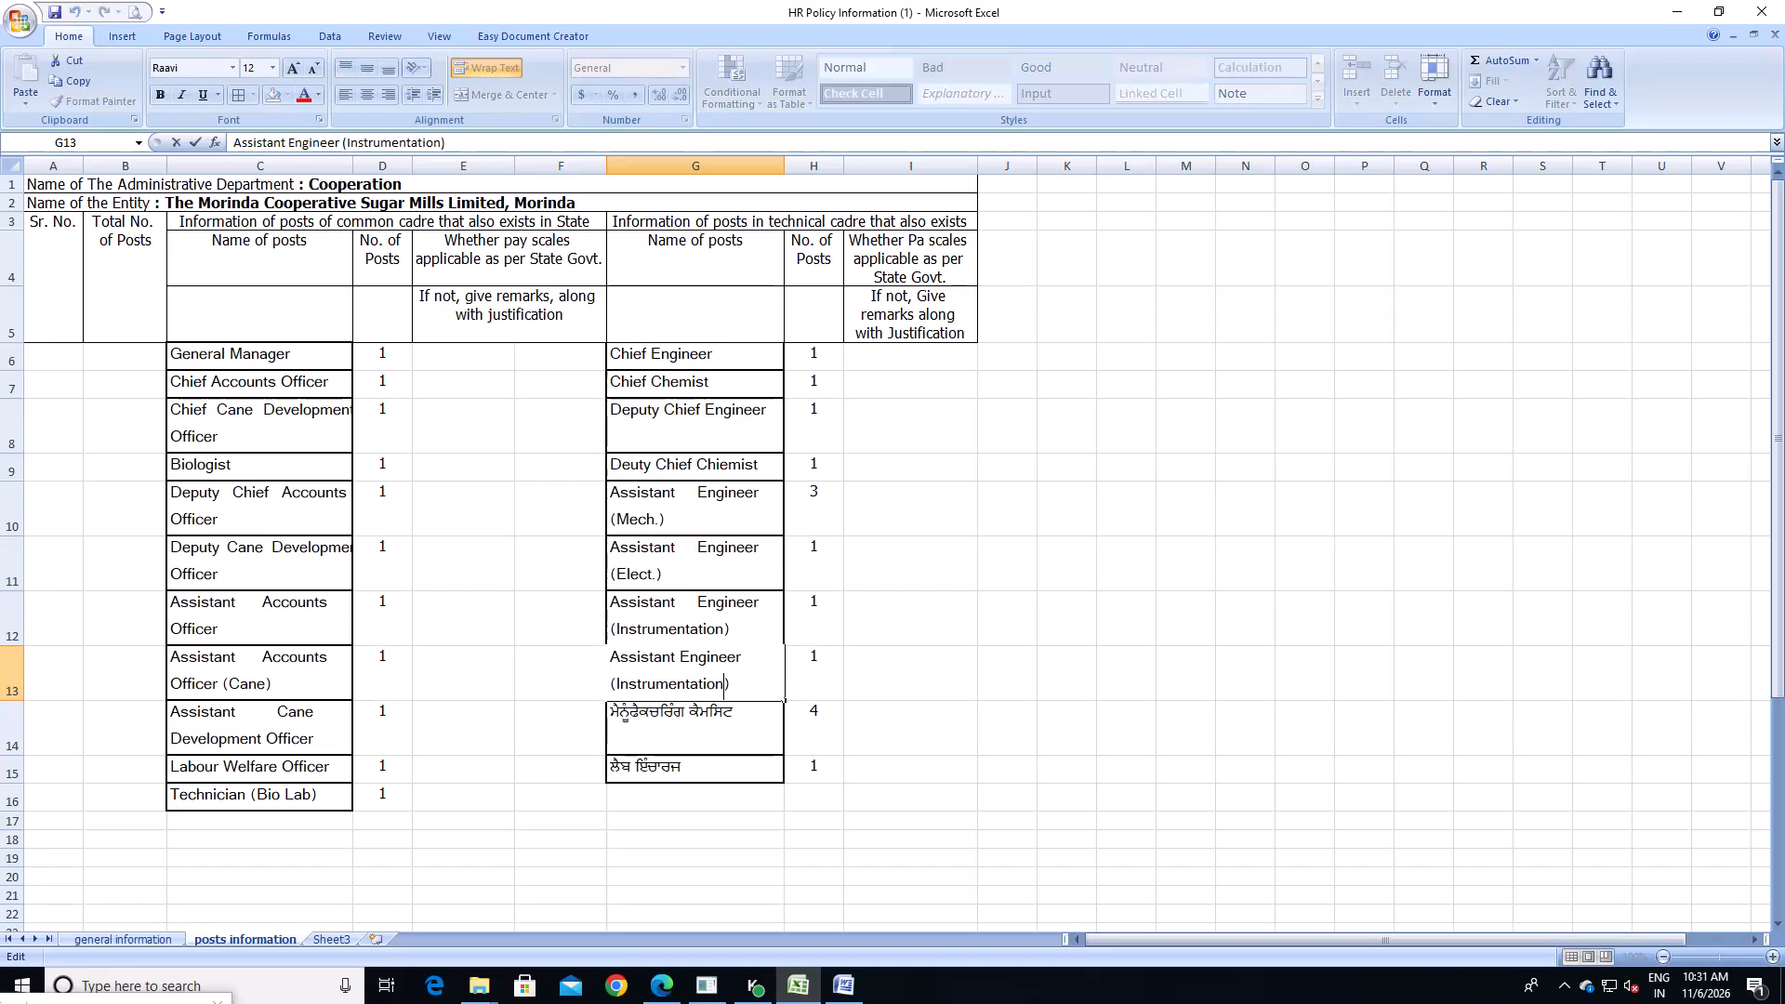
key(Right)
text(Civil))
key(Delete)
key(Delete)
key(Delete)
key(Delete)
key(Delete)
key(Delete)
key(Delete)
key(Delete)
key(Delete)
key(Delete)
key(Delete)
key(Delete)
key(Delete)
key(Delete)
key(Delete)
key(Delete)
key(Delete)
key(Delete)
key(Delete)
key(Delete)
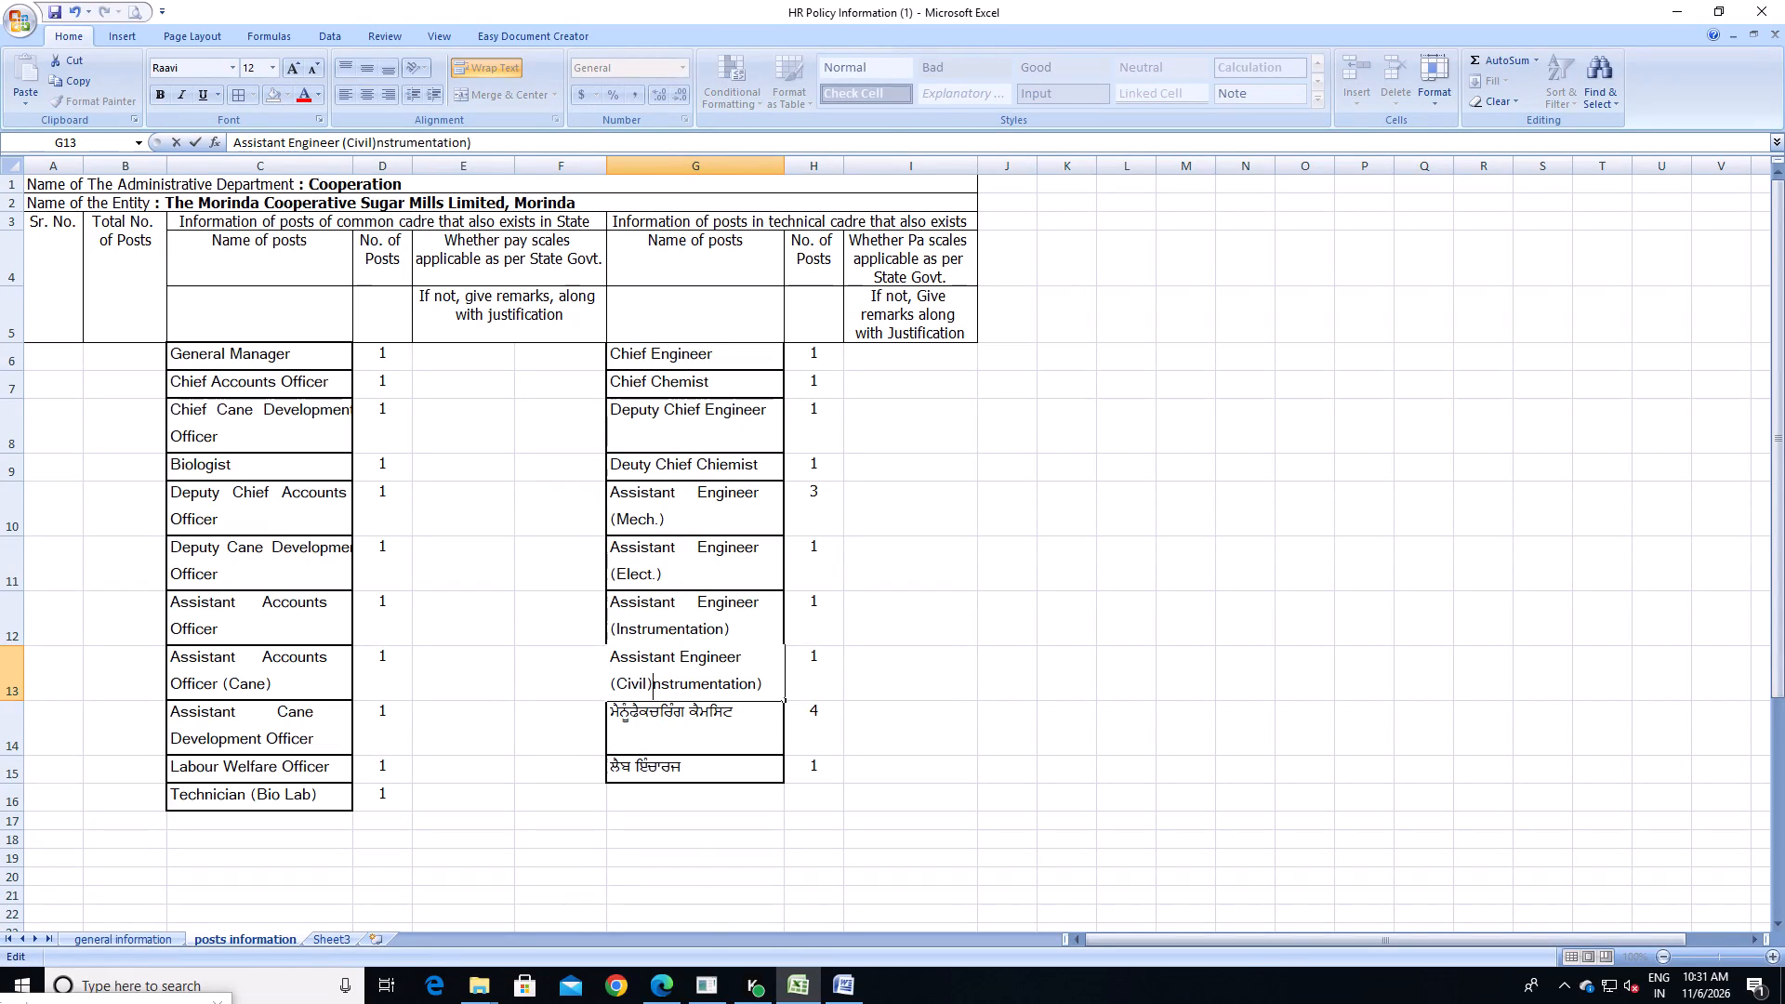
key(Return)
Replace the Punjabi post names in G14 and G15 with Manufacturing Chemist and Lab Incharge.
text(Manufacturing Chemist)
key(Return)
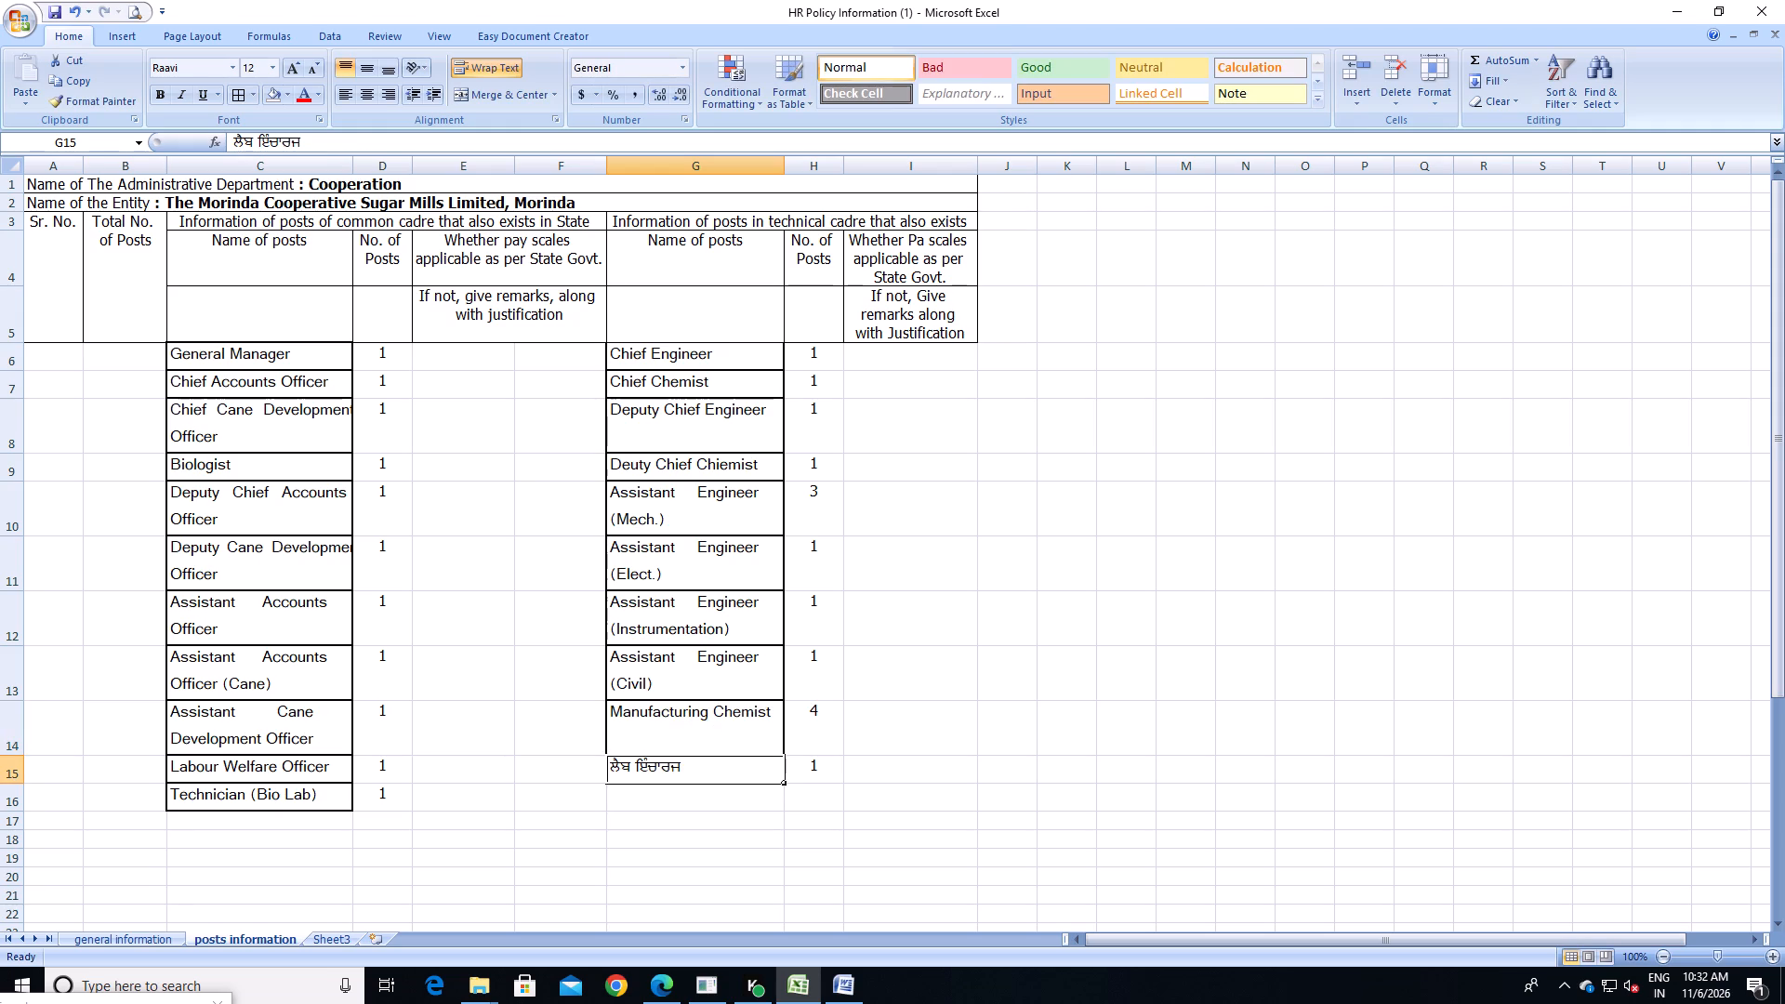
key(Return)
key(Up)
text(Lab)
key(space)
text(Incharge)
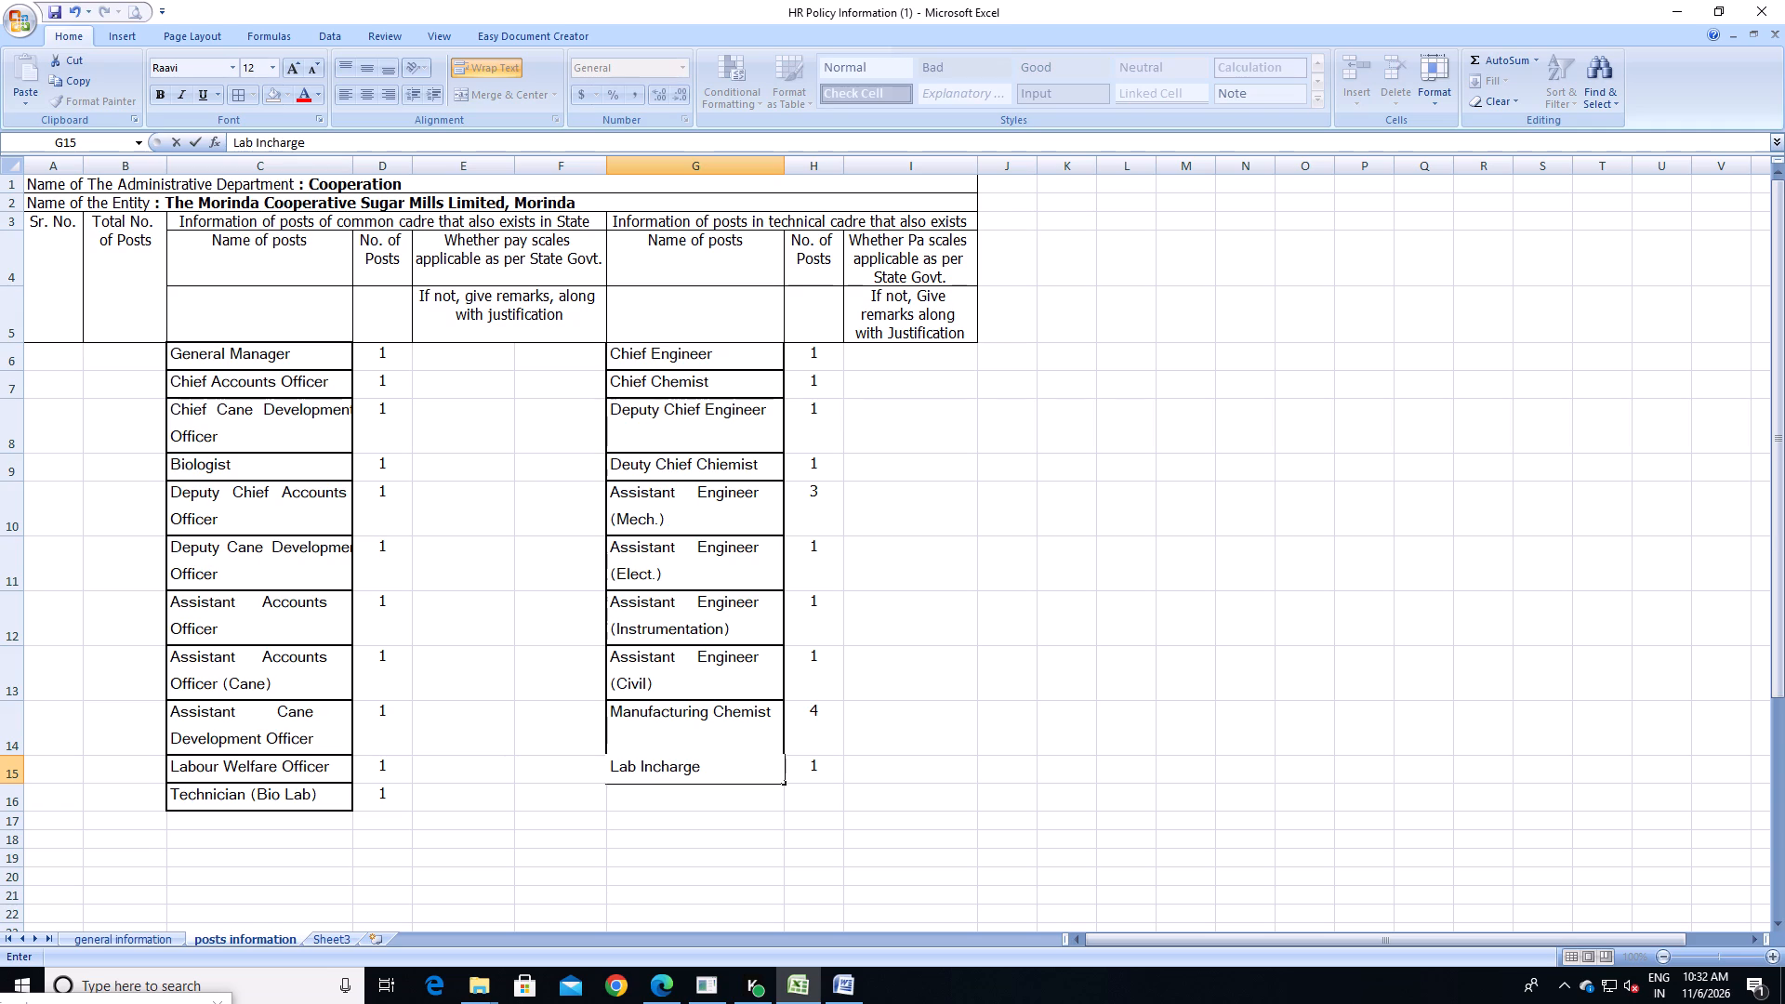
drag(996, 773, 1006, 771)
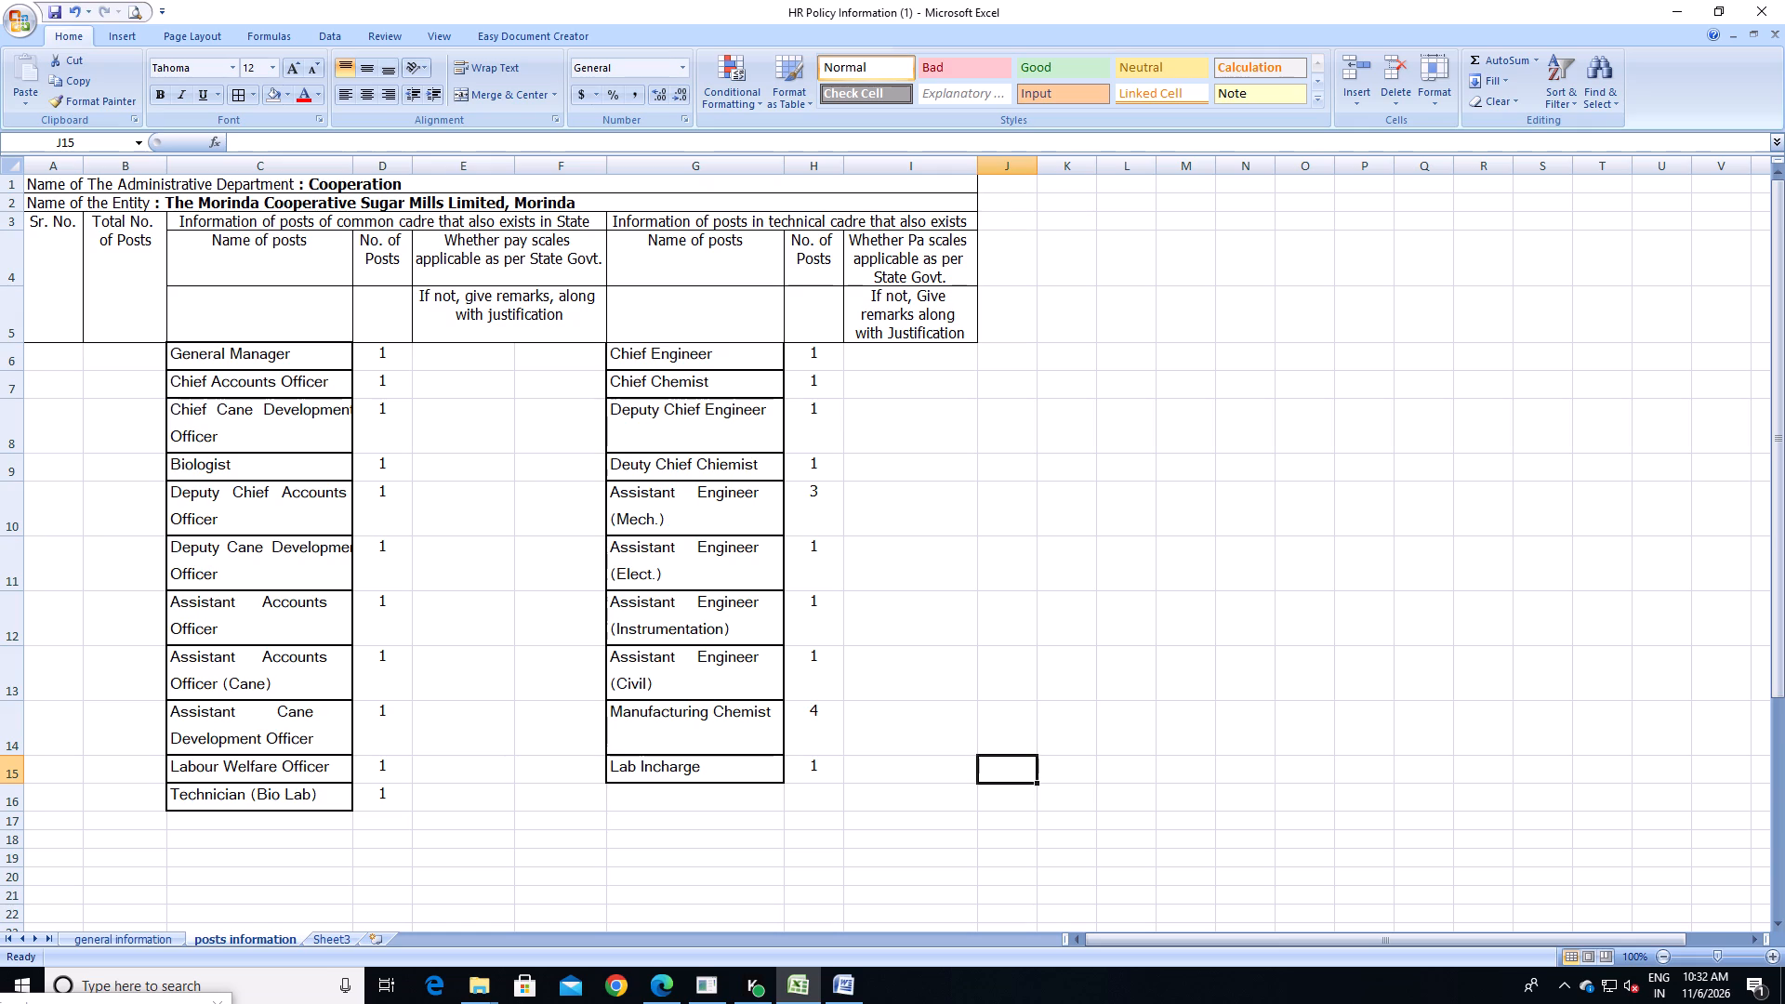
Apply thin borders to every cell of the posts table in A3:I16.
click(139, 355)
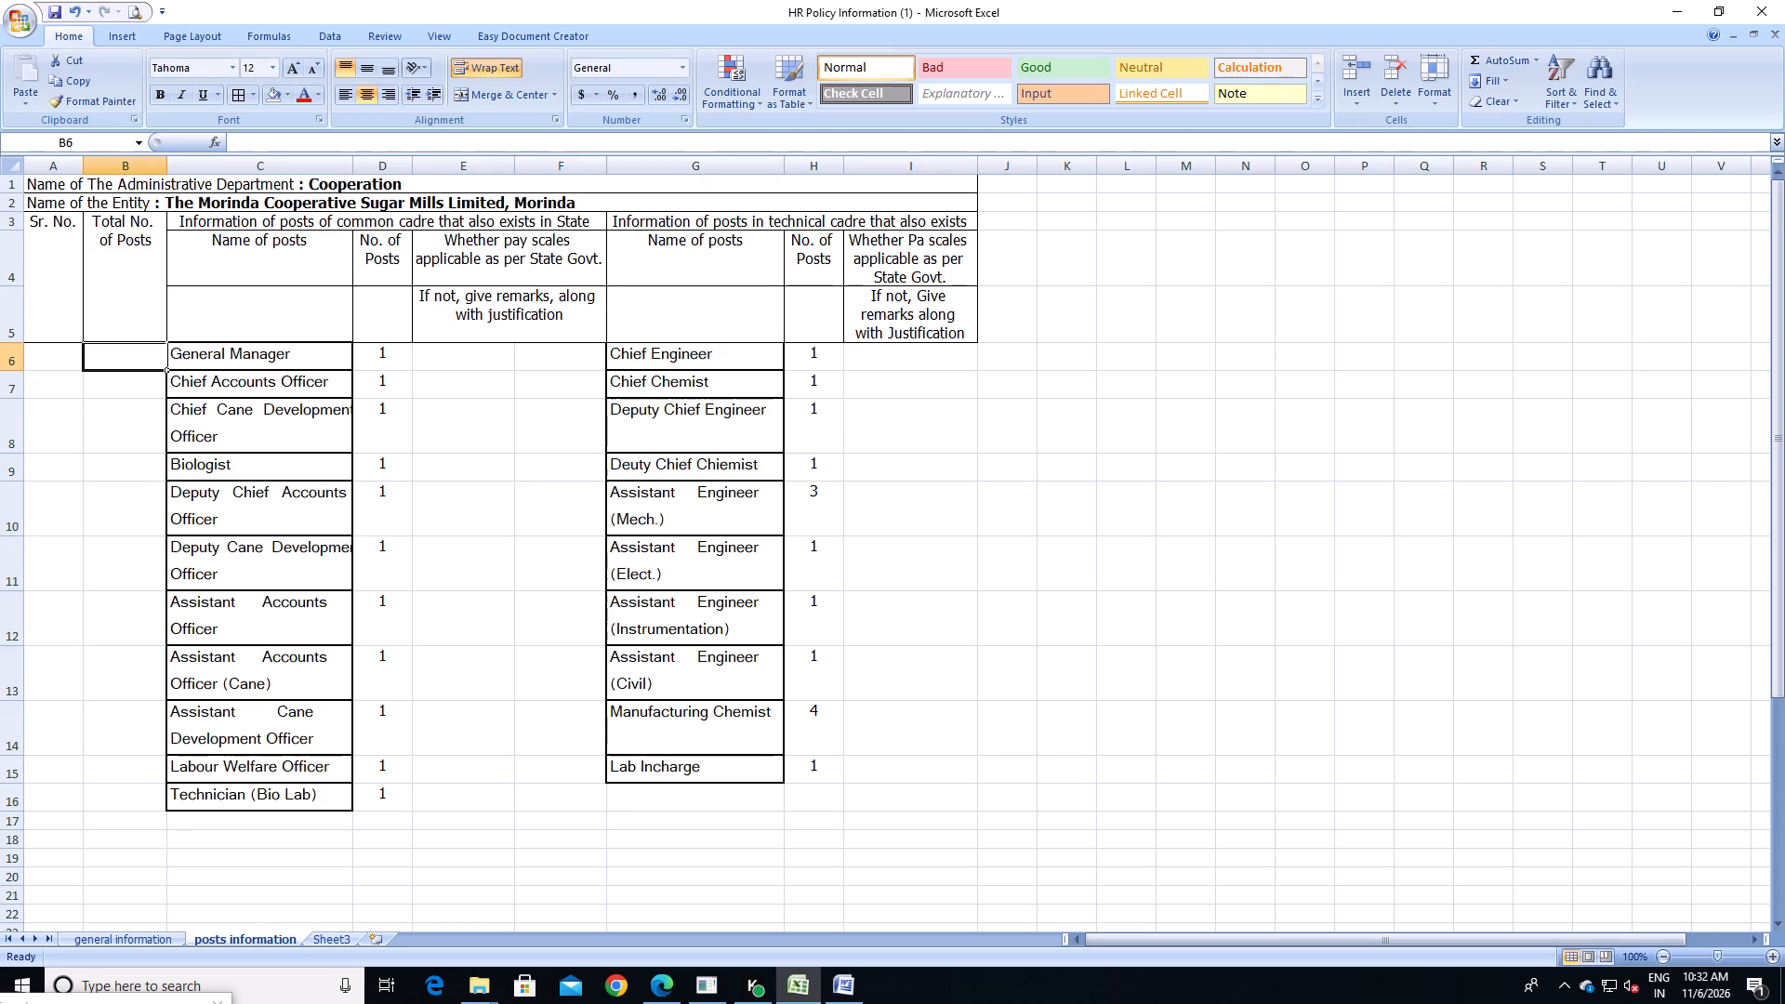
drag(59, 261, 235, 357)
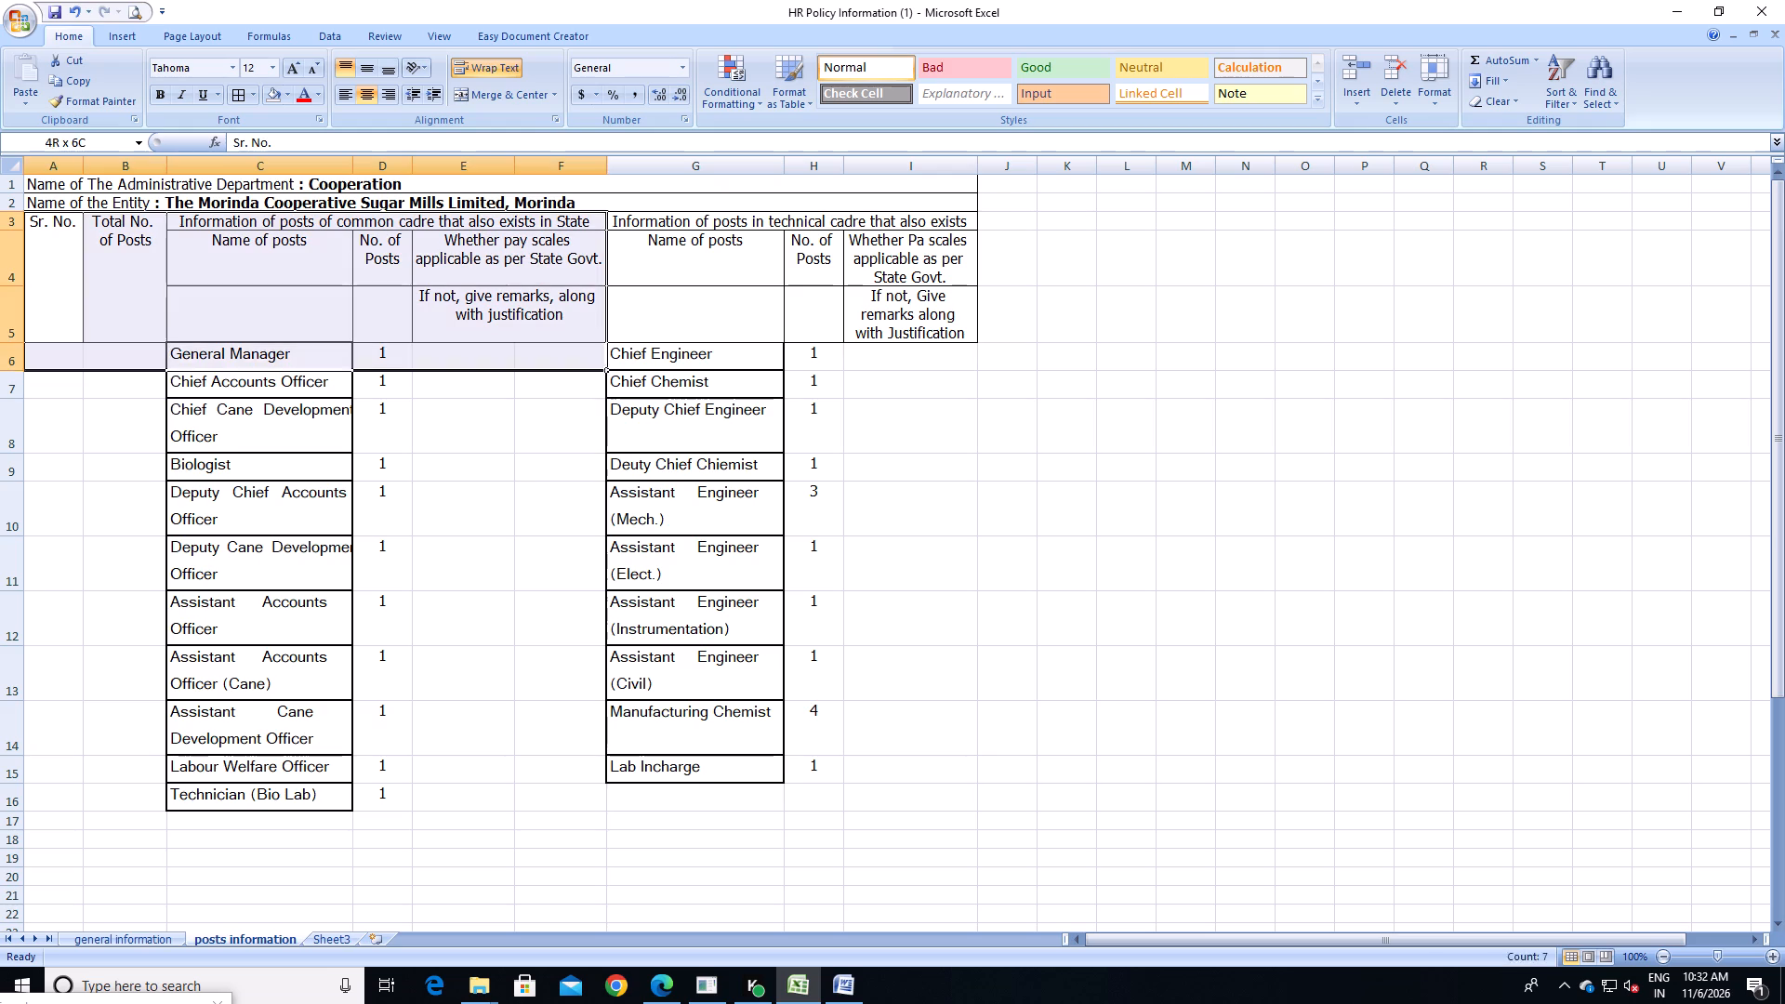
drag(235, 357, 829, 798)
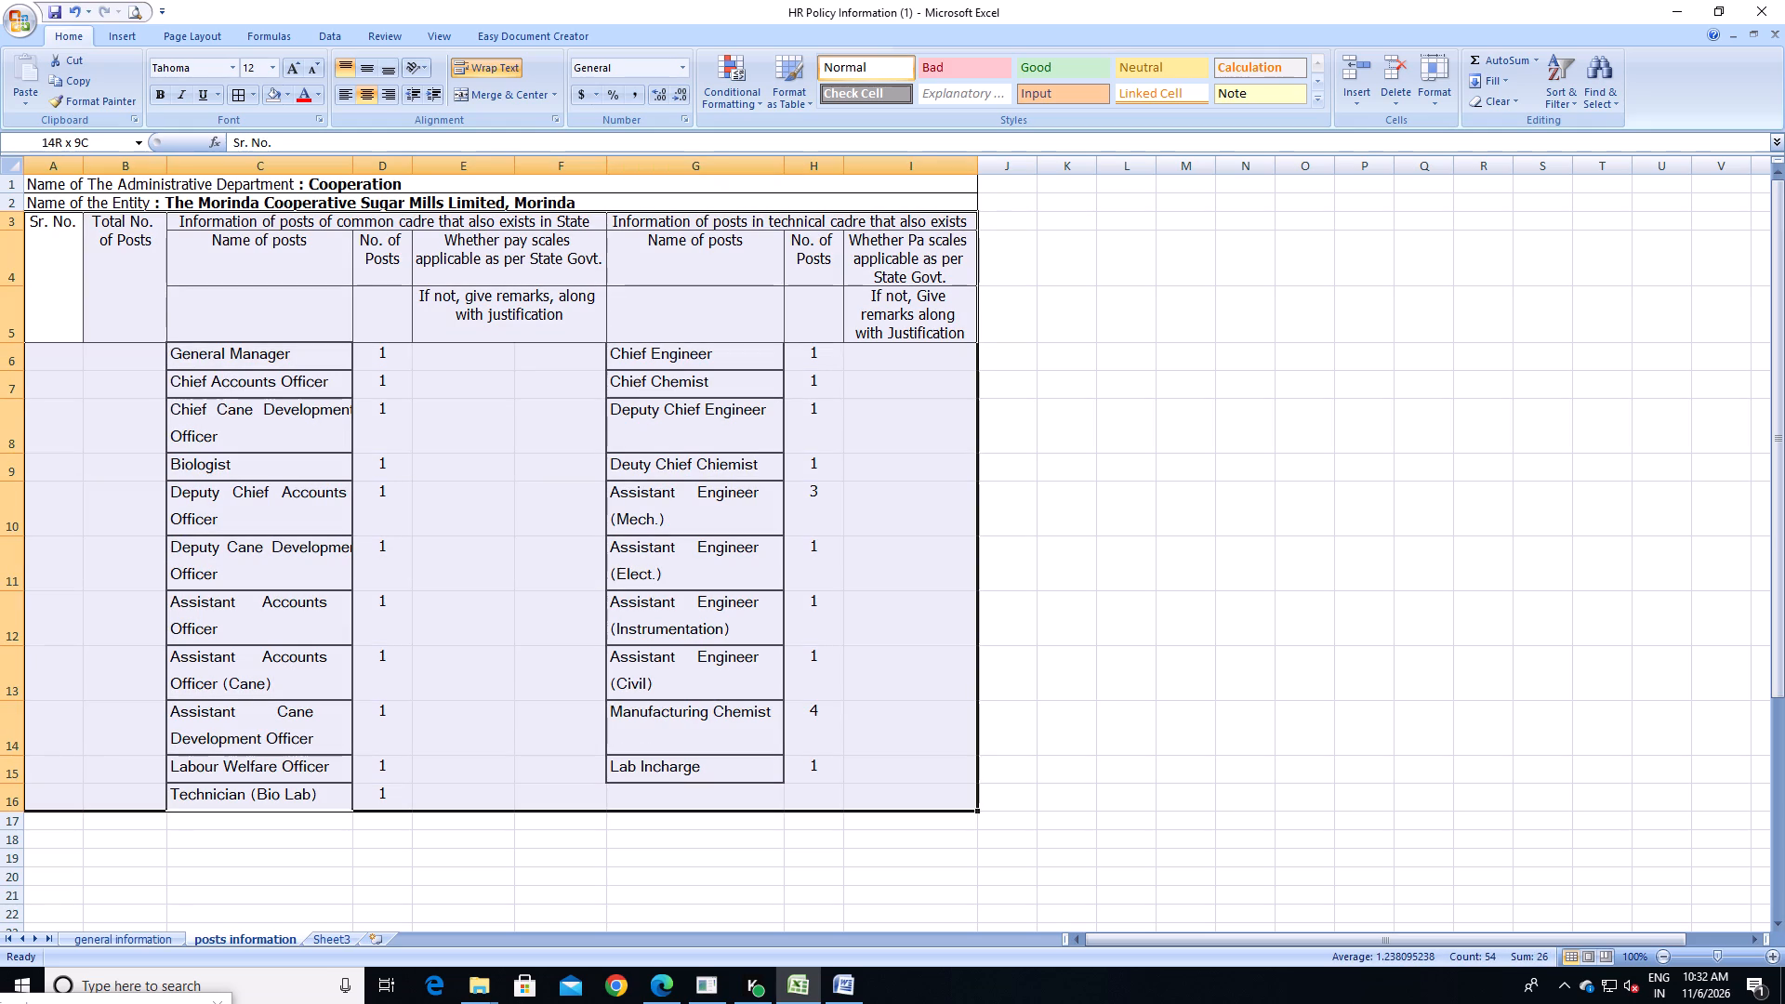
drag(829, 798, 830, 793)
click(244, 92)
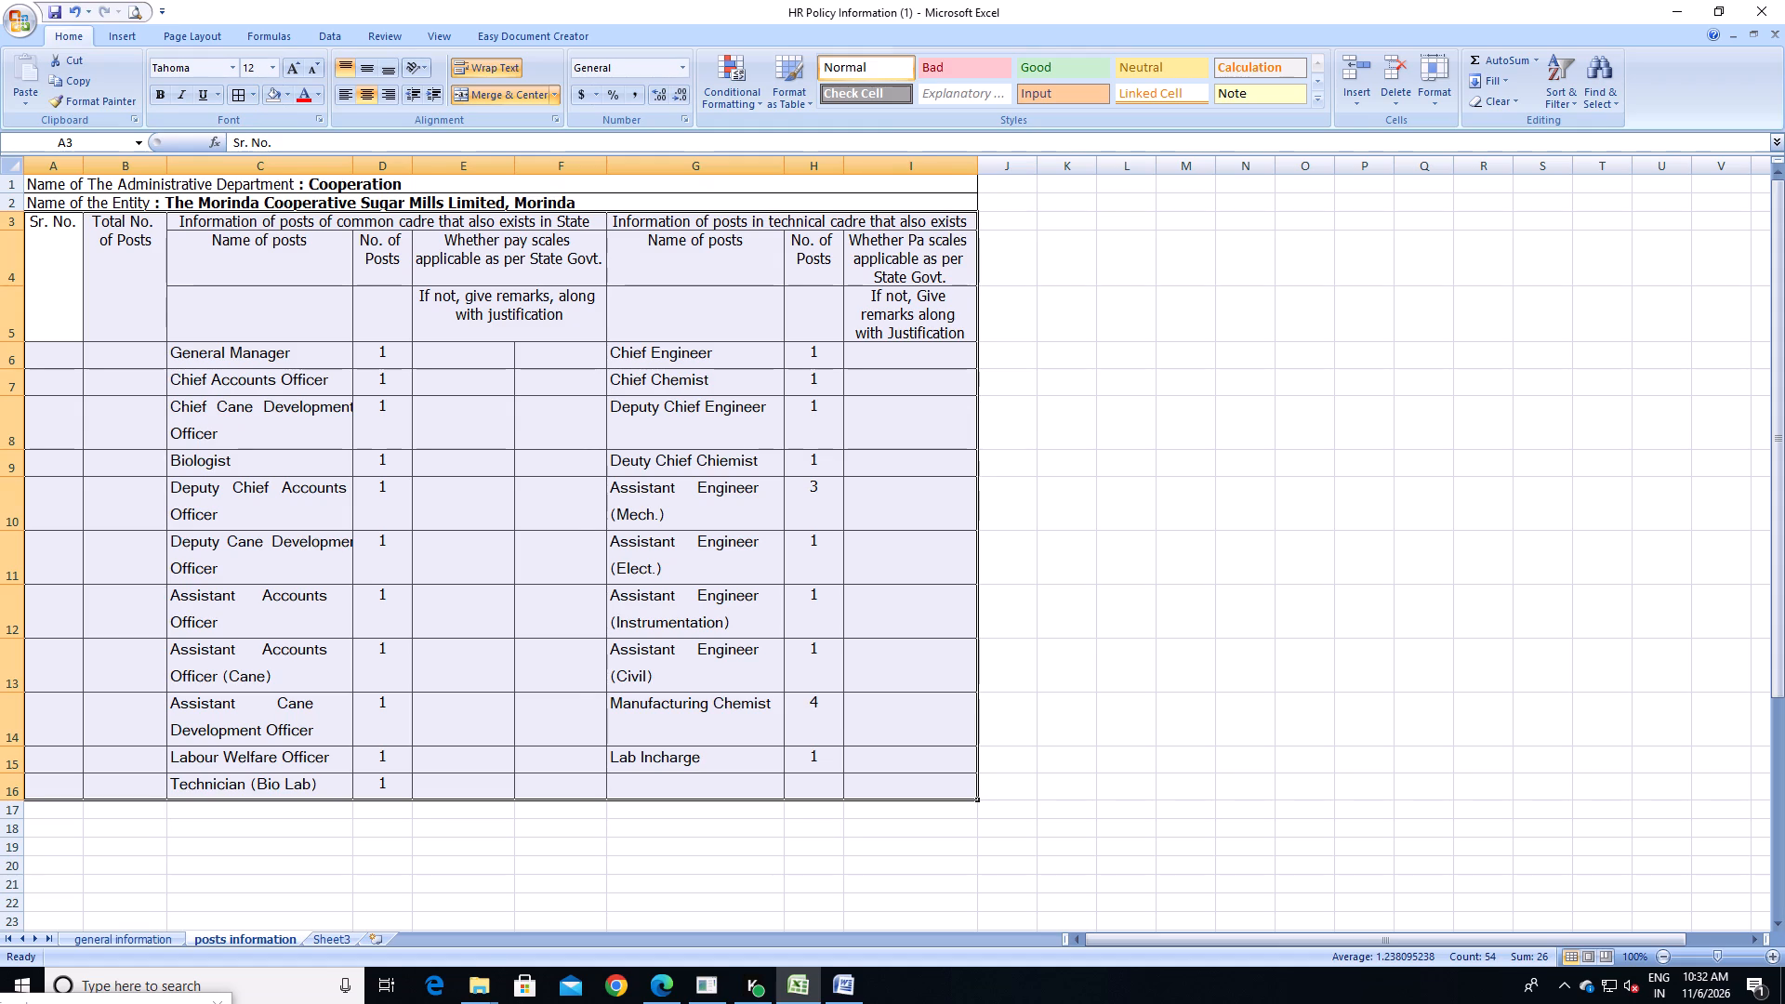
Enter 26 as the total number of posts in B6.
click(150, 358)
text(26)
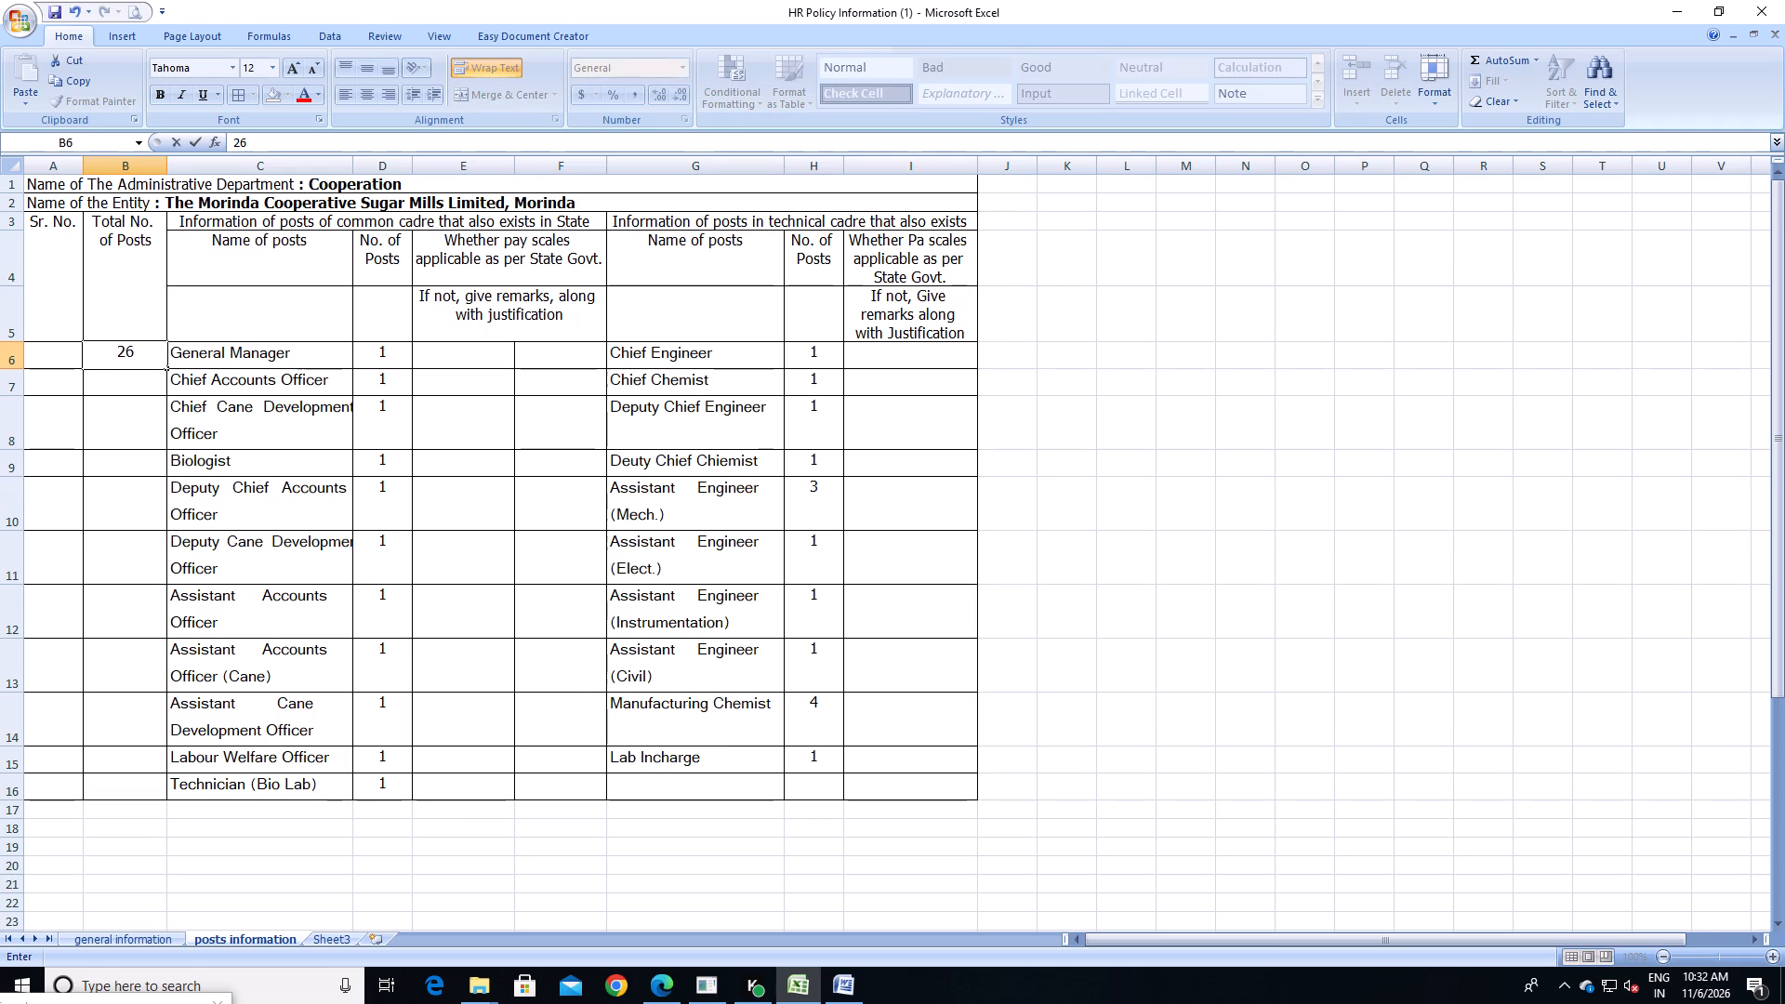
key(Right)
Enter Yes in E6:E16 as the pay scale applicability for every common cadre post.
key(Right)
key(Right)
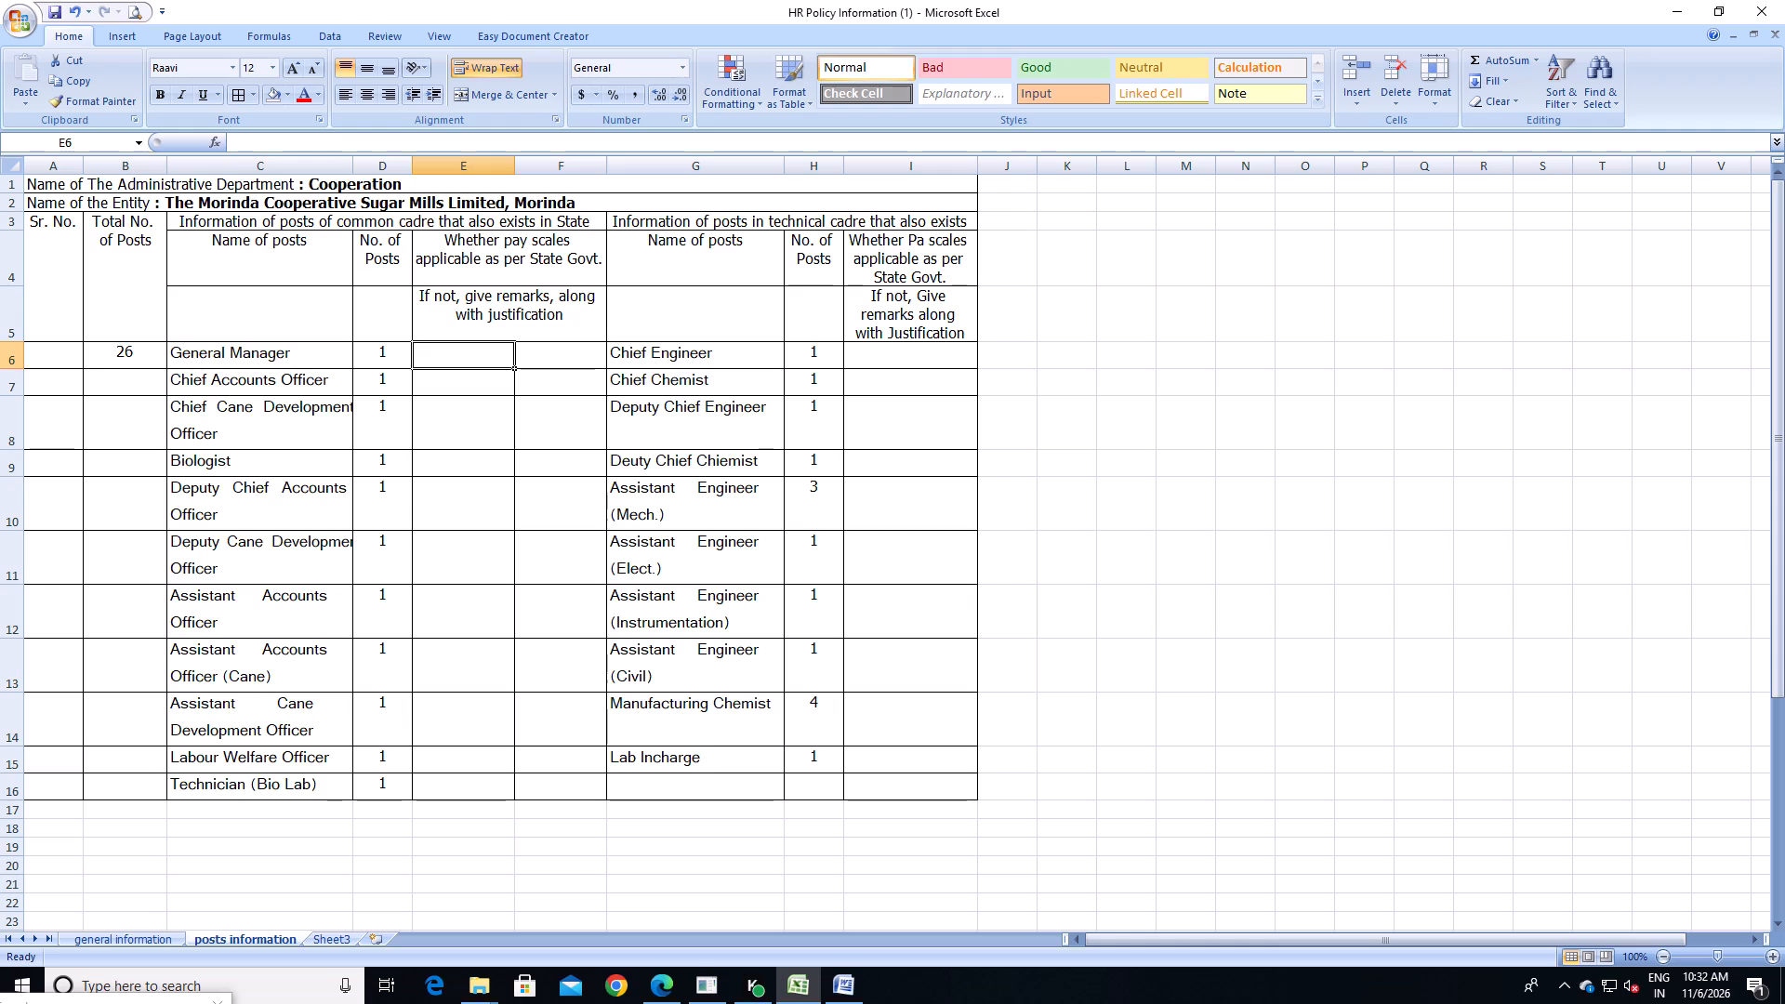
text(Yes)
key(Return)
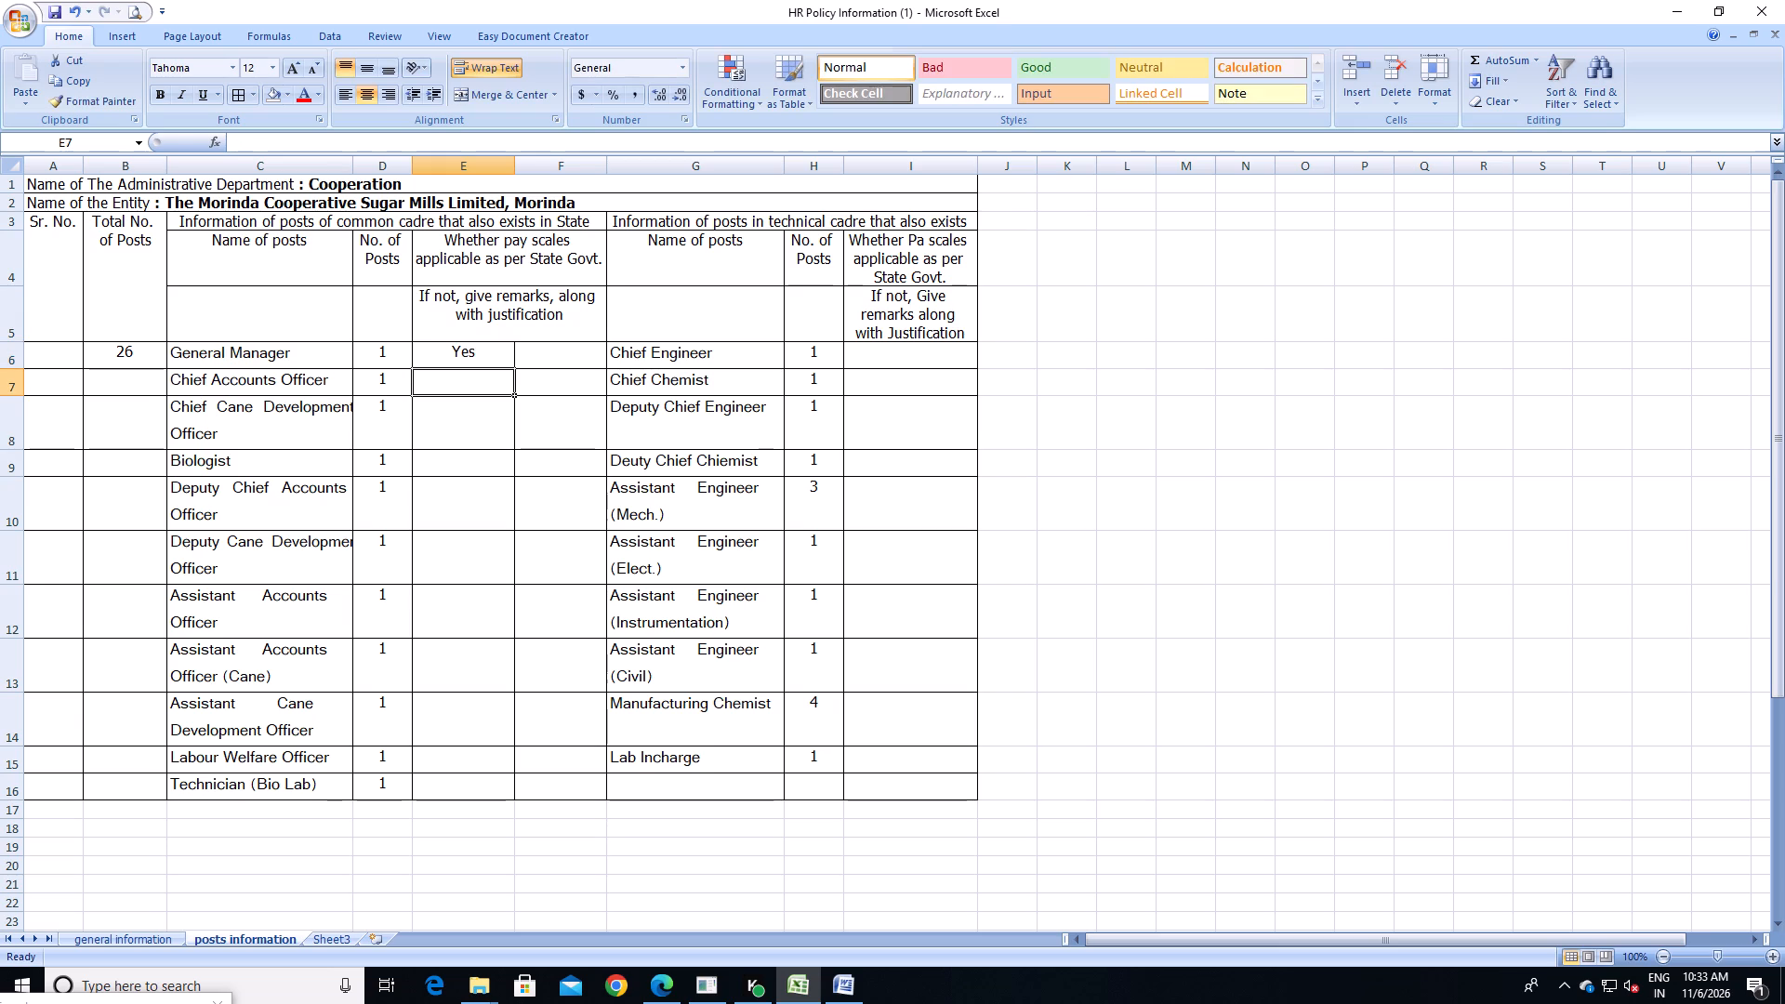
key(y)
key(Down)
key(y)
key(Down)
key(y)
key(Down)
key(y)
key(Down)
key(y)
key(Down)
key(y)
key(Down)
key(y)
key(Down)
key(y)
key(Down)
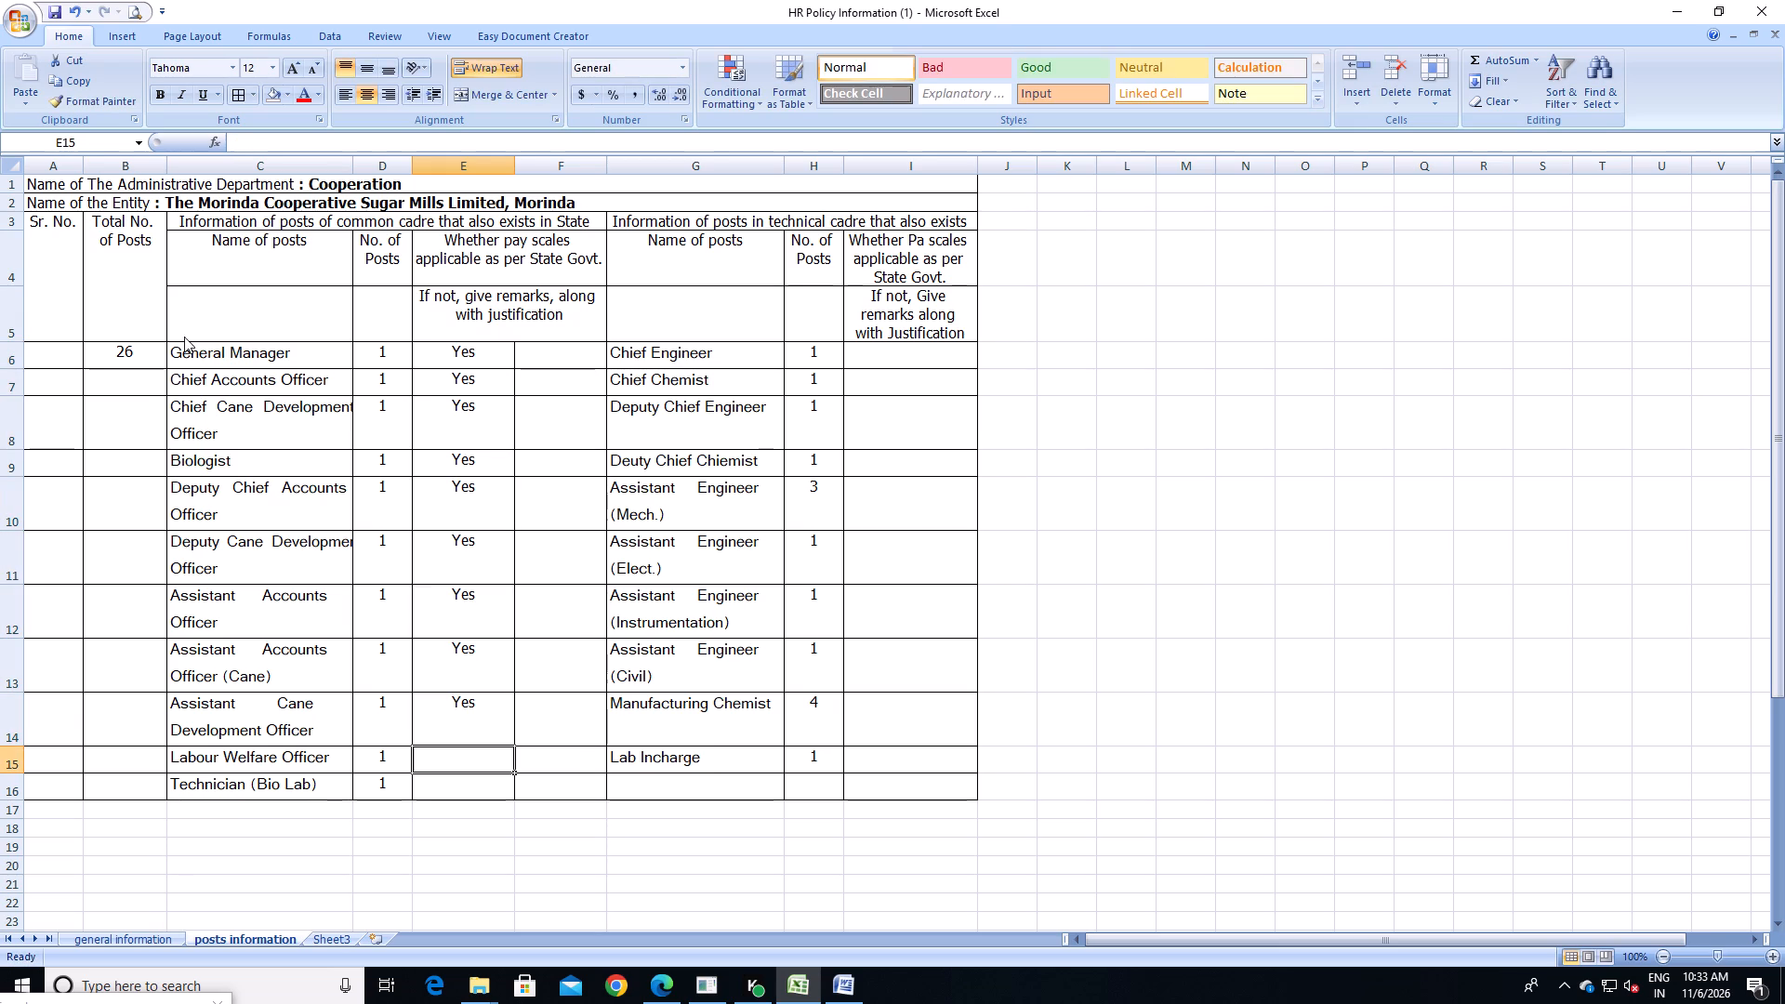
key(y)
key(Down)
key(y)
key(Up)
Copy a Yes entry from column E into I6:I15 as the pay scale applicability for all technical cadre posts.
key(Up)
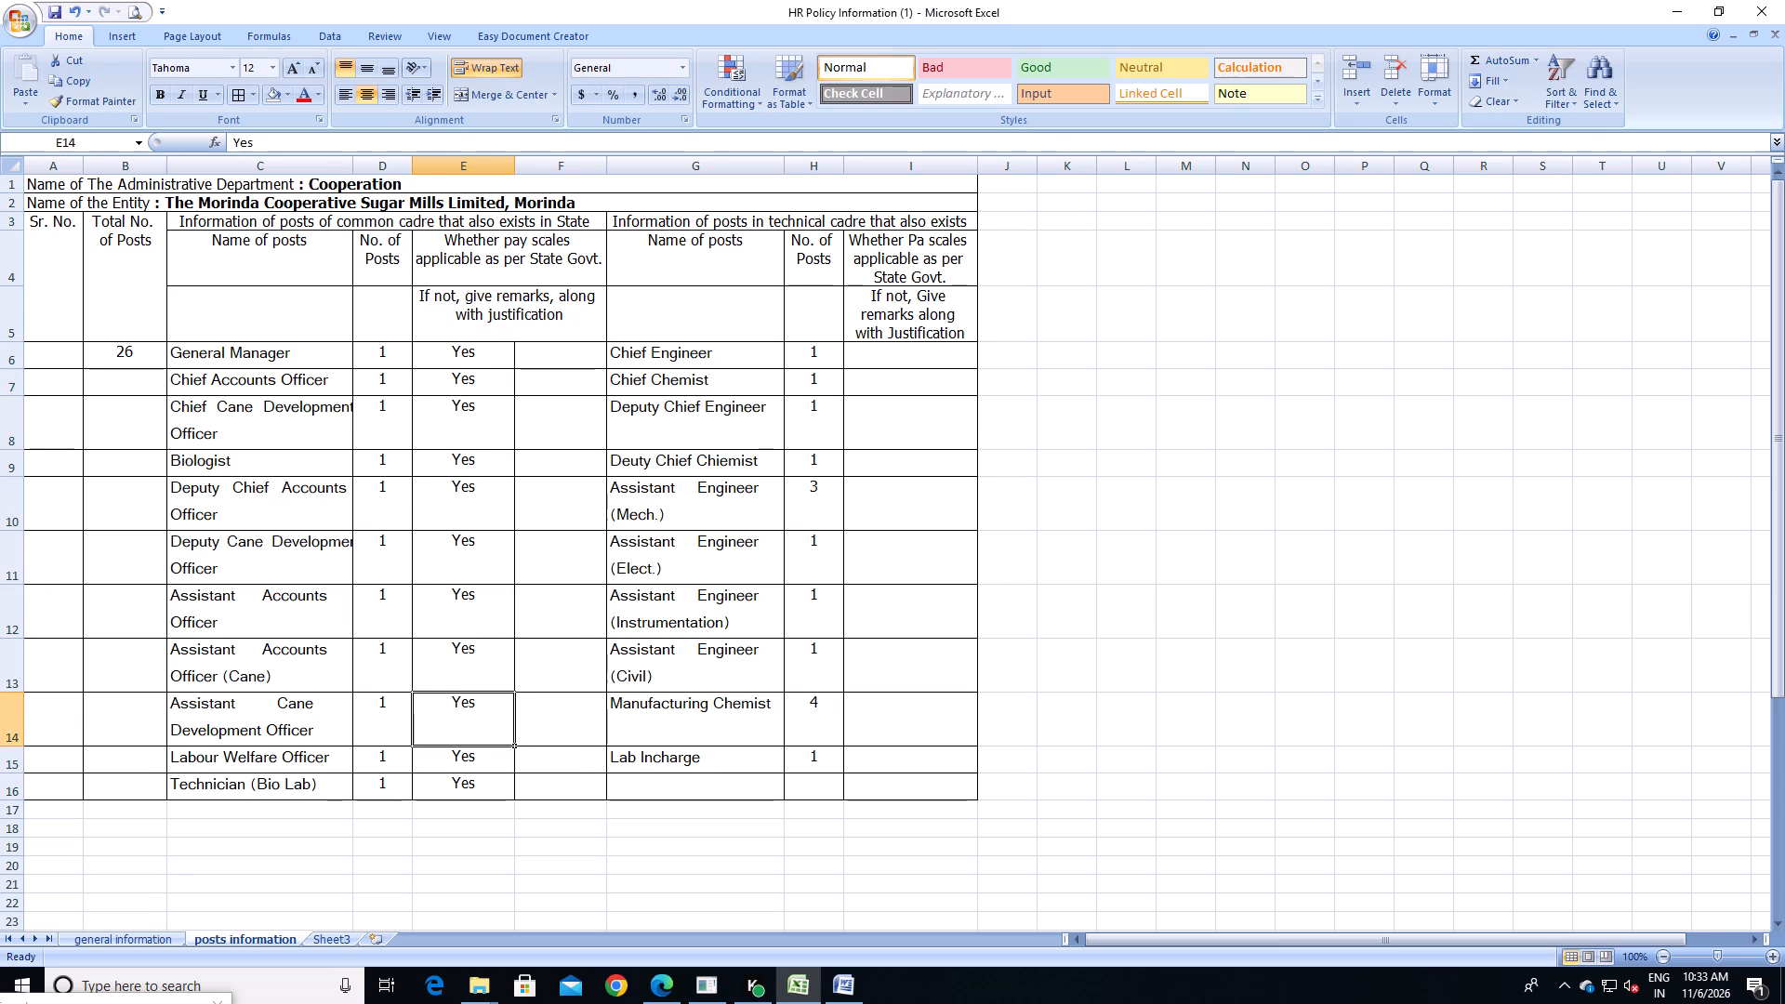
key(Up)
key(ctrl+c)
key(Right)
key(Right)
key(Right)
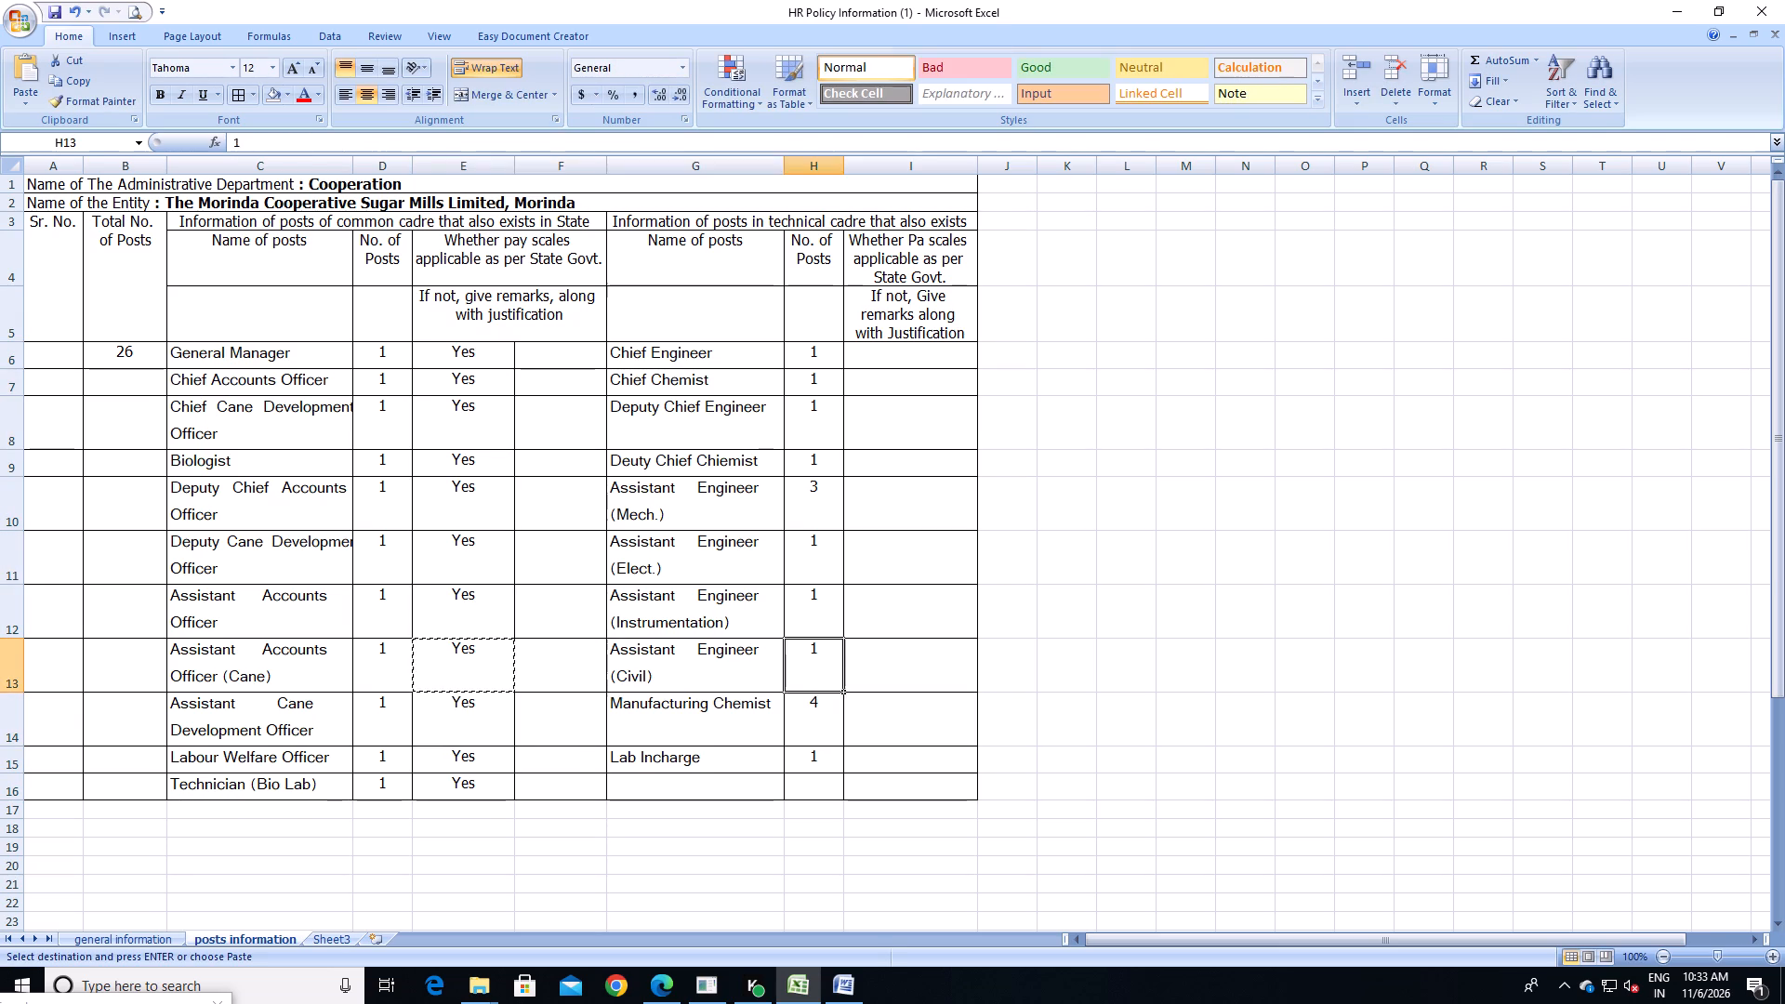
key(Right)
key(Down)
key(Down)
key(shift+Up)
key(shift+Up)
key(shift+Up)
key(shift+Up)
key(shift+Up)
key(shift+Up)
key(shift+Up)
key(shift+Up)
key(shift+Up)
key(shift+Up)
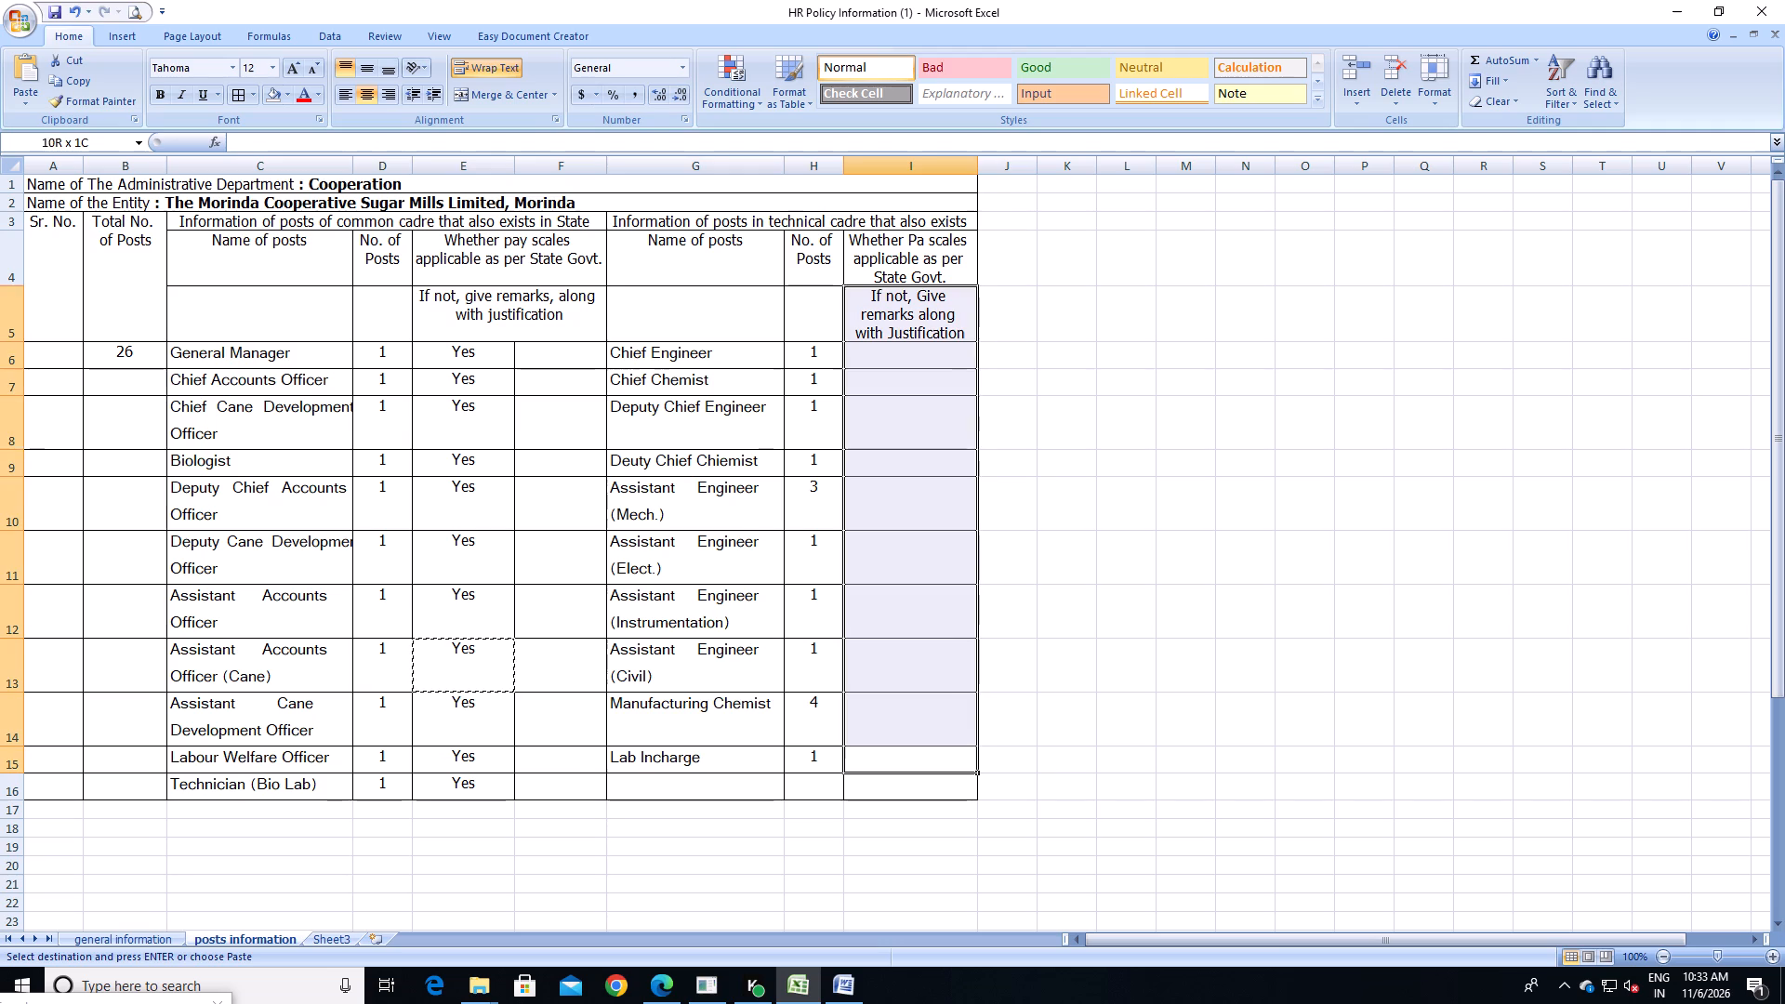
key(shift+Down)
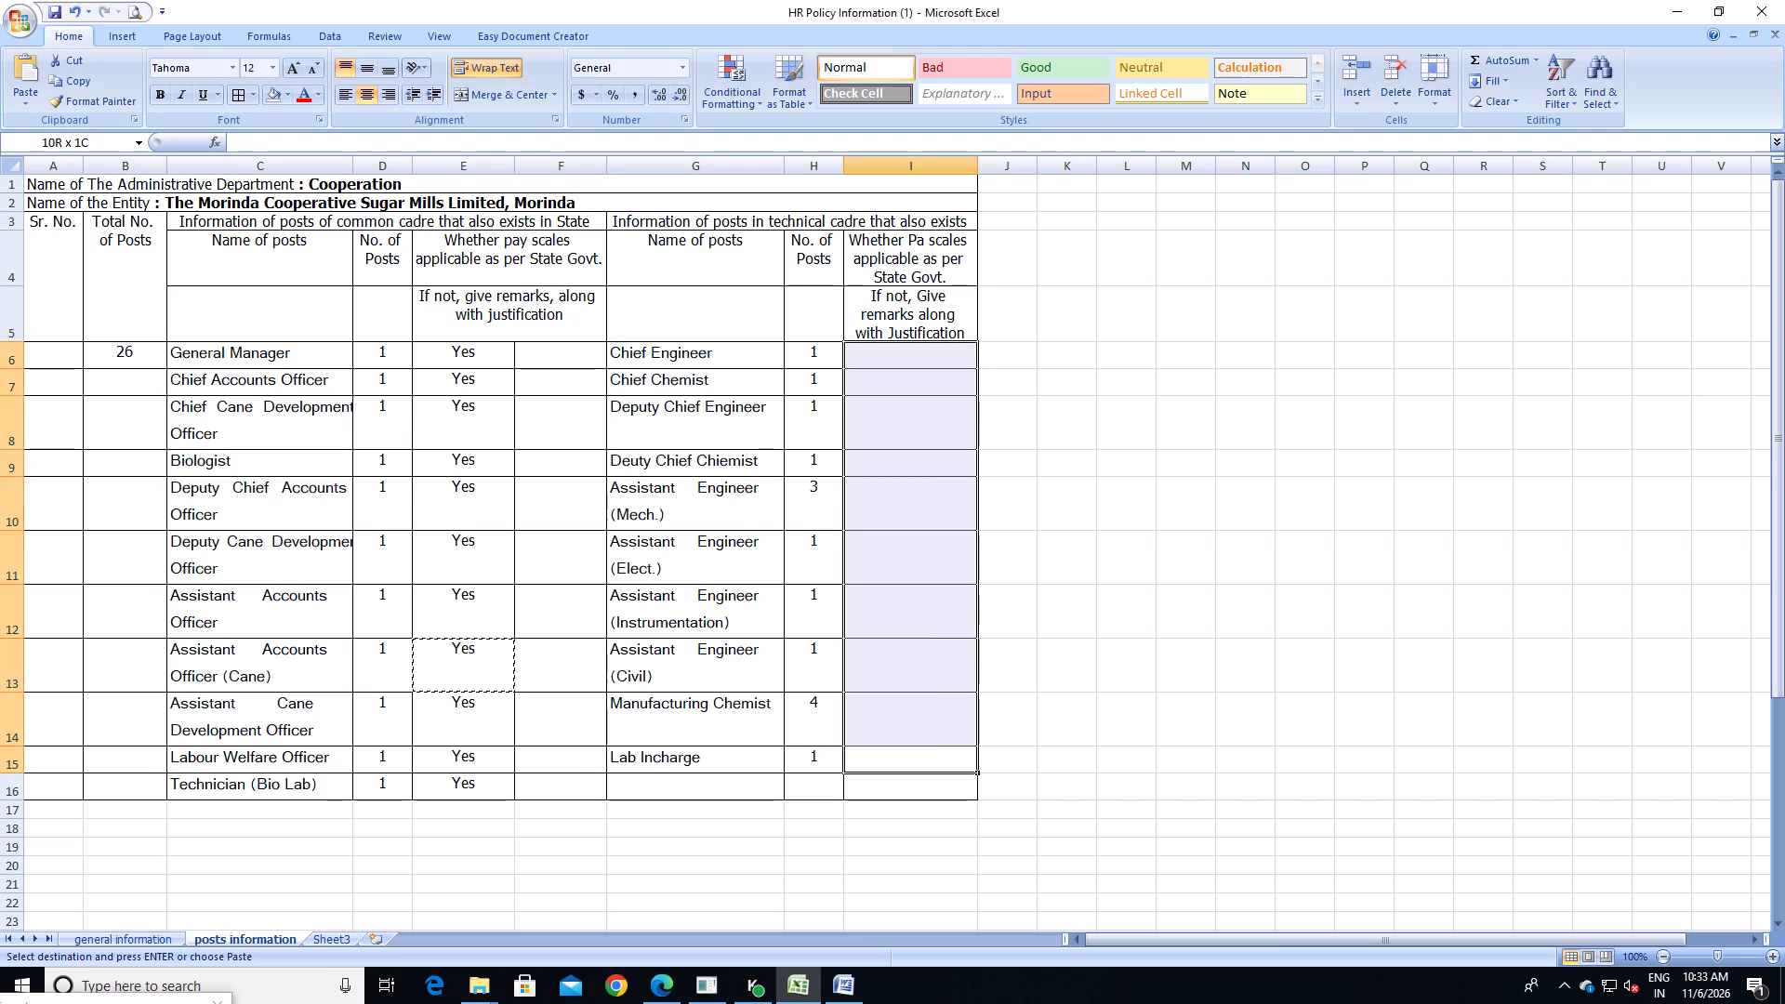
key(ctrl+v)
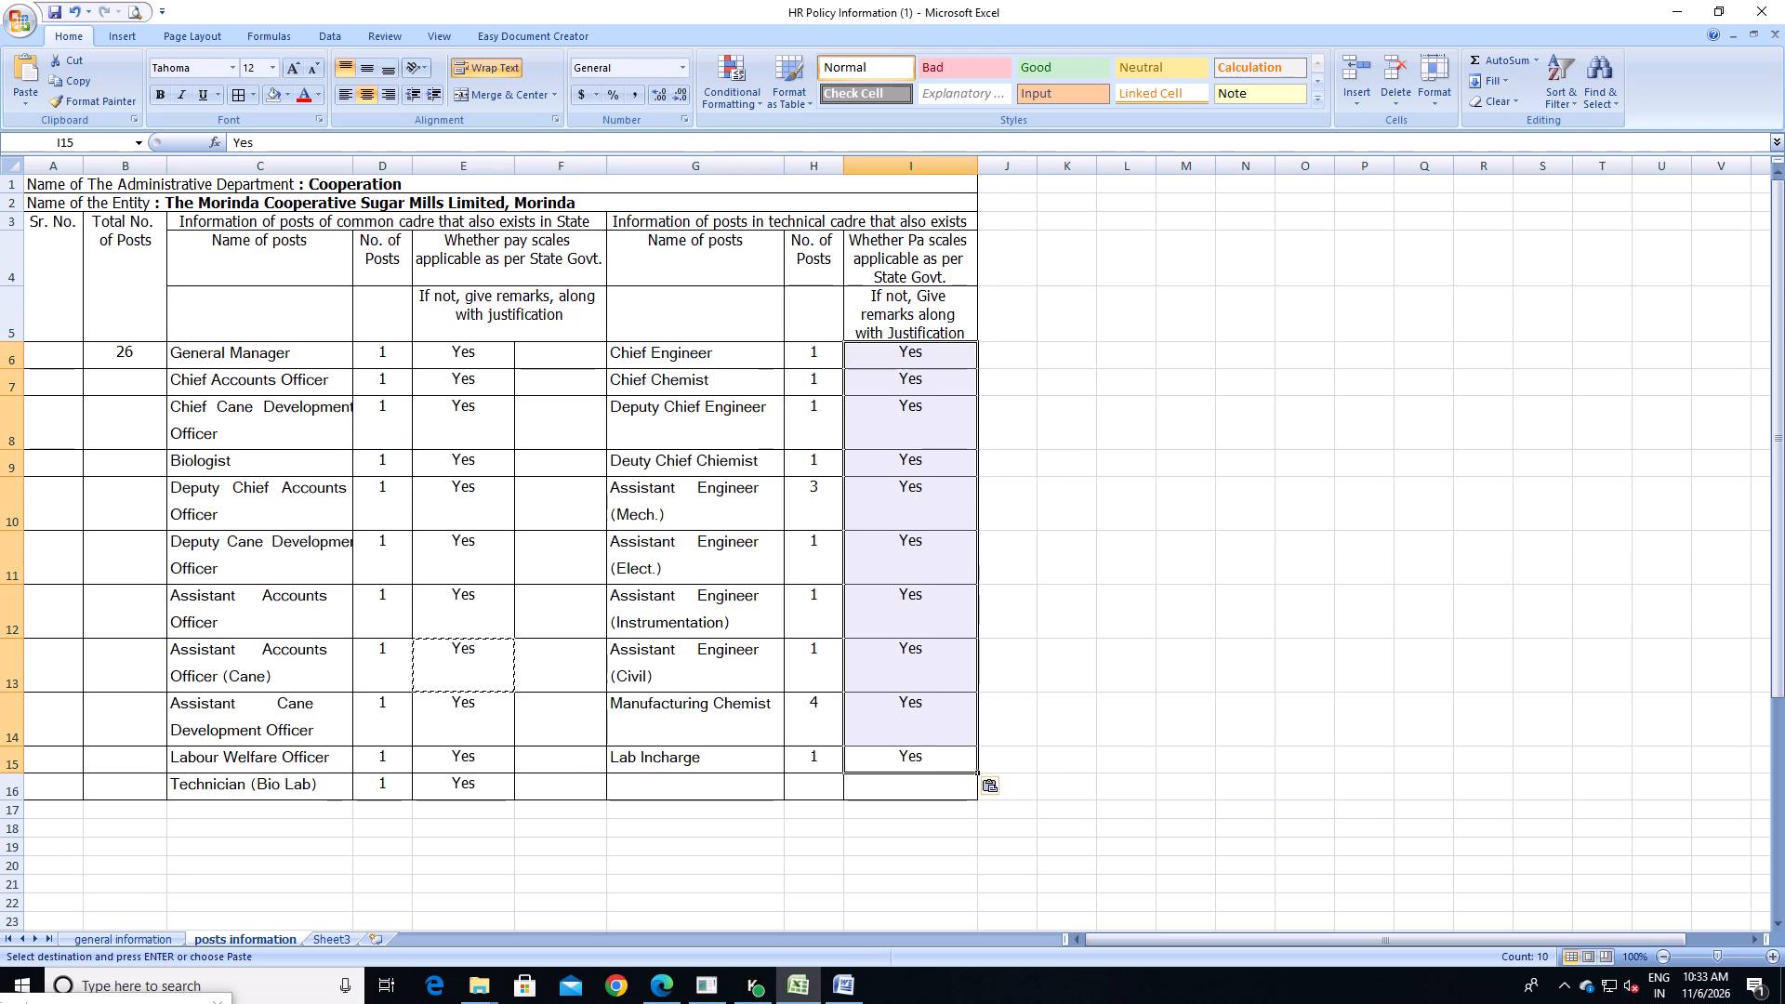
Delete the empty column F beside the common cadre pay scale entries.
click(551, 165)
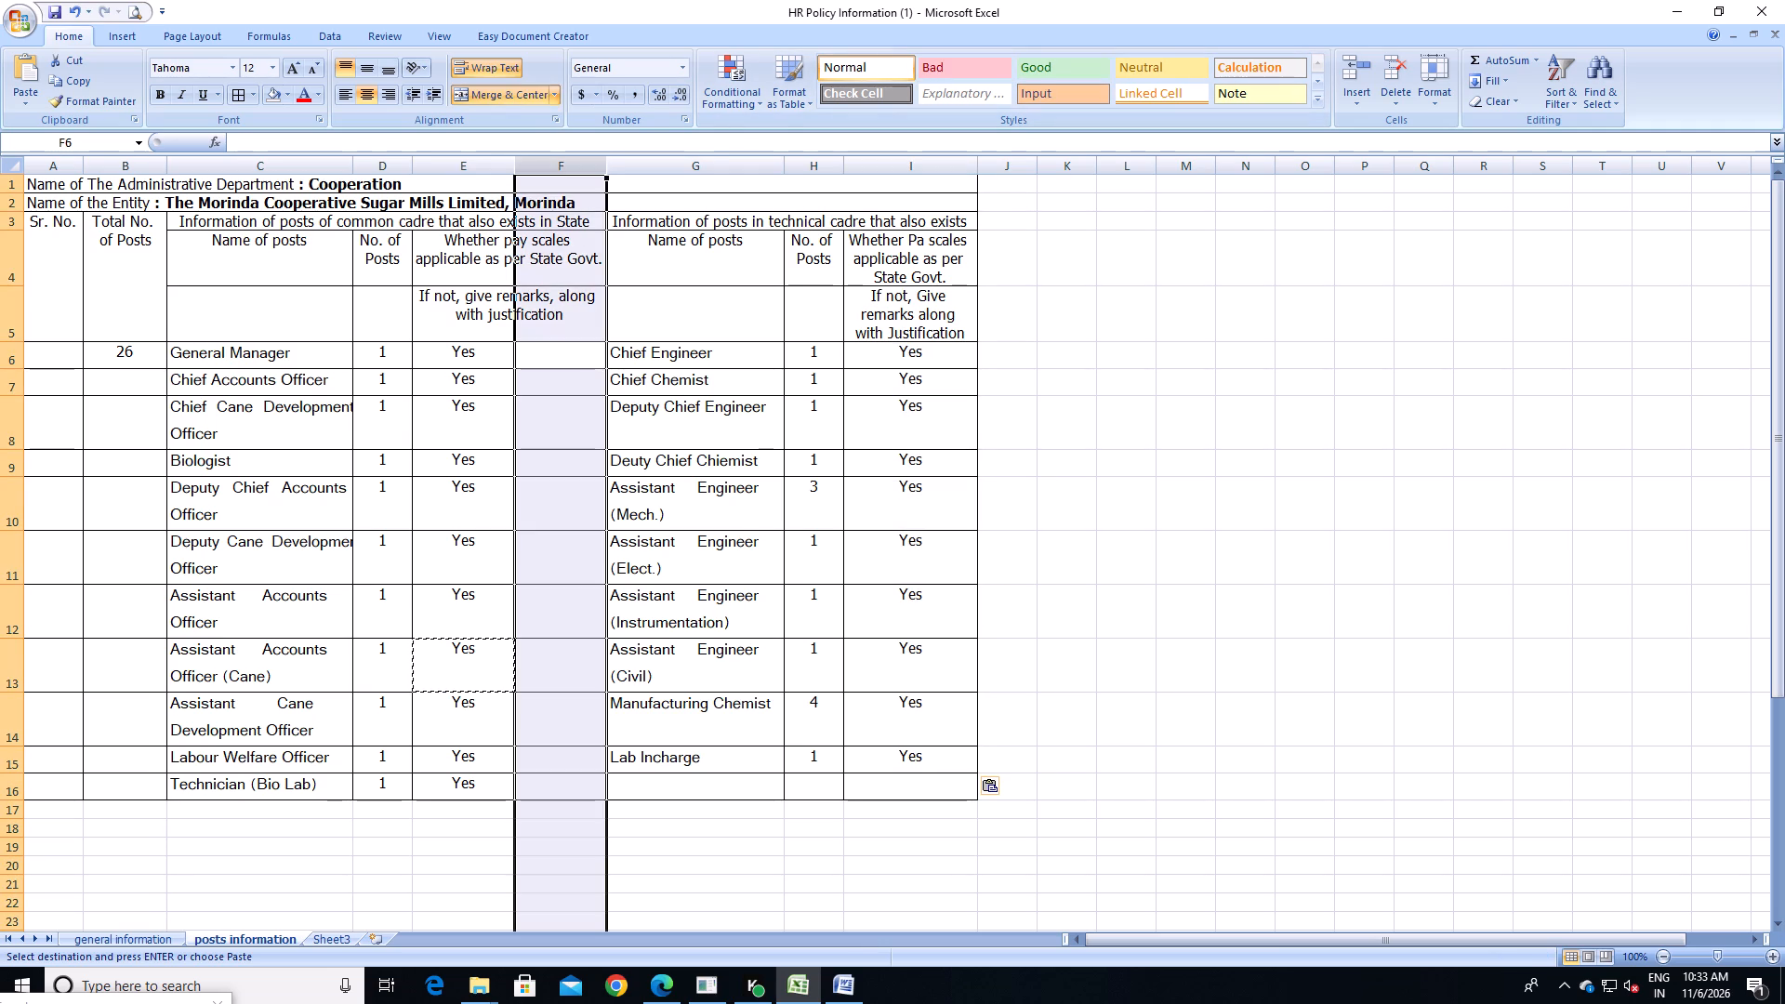
right_click(551, 165)
click(610, 278)
click(1153, 399)
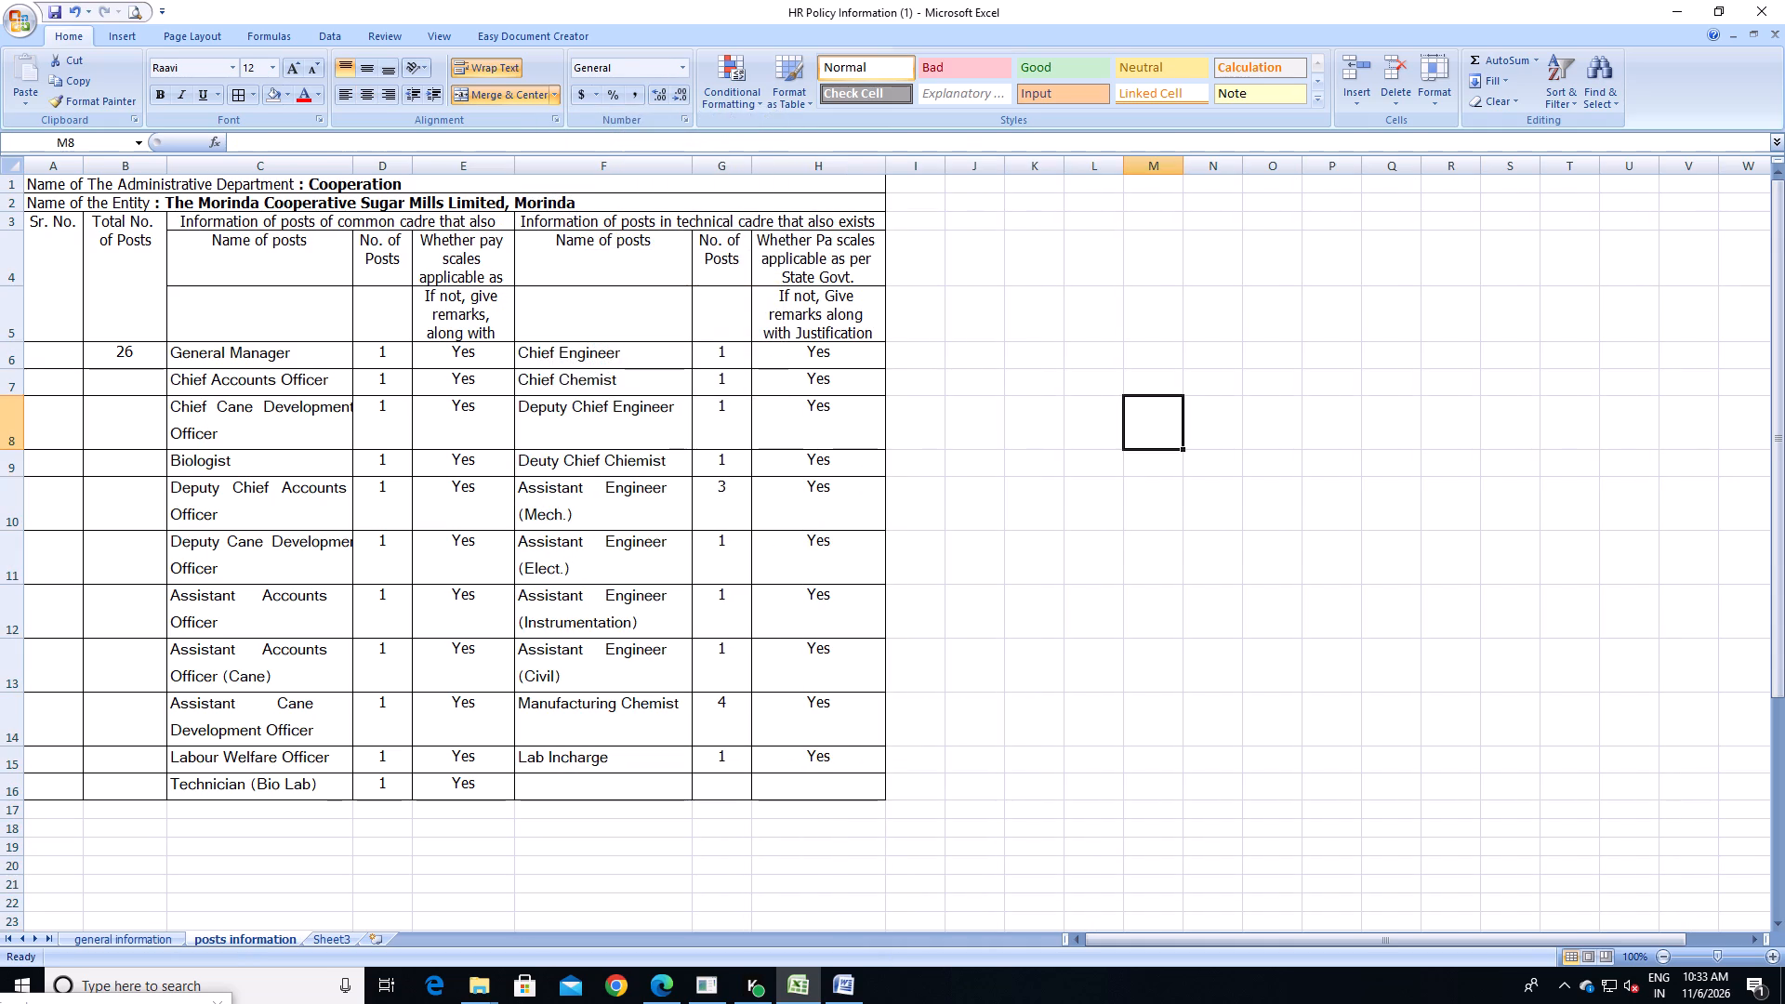
Number the post rows from 1 to 11 in the Sr. No. column, cells A6:A16.
click(59, 355)
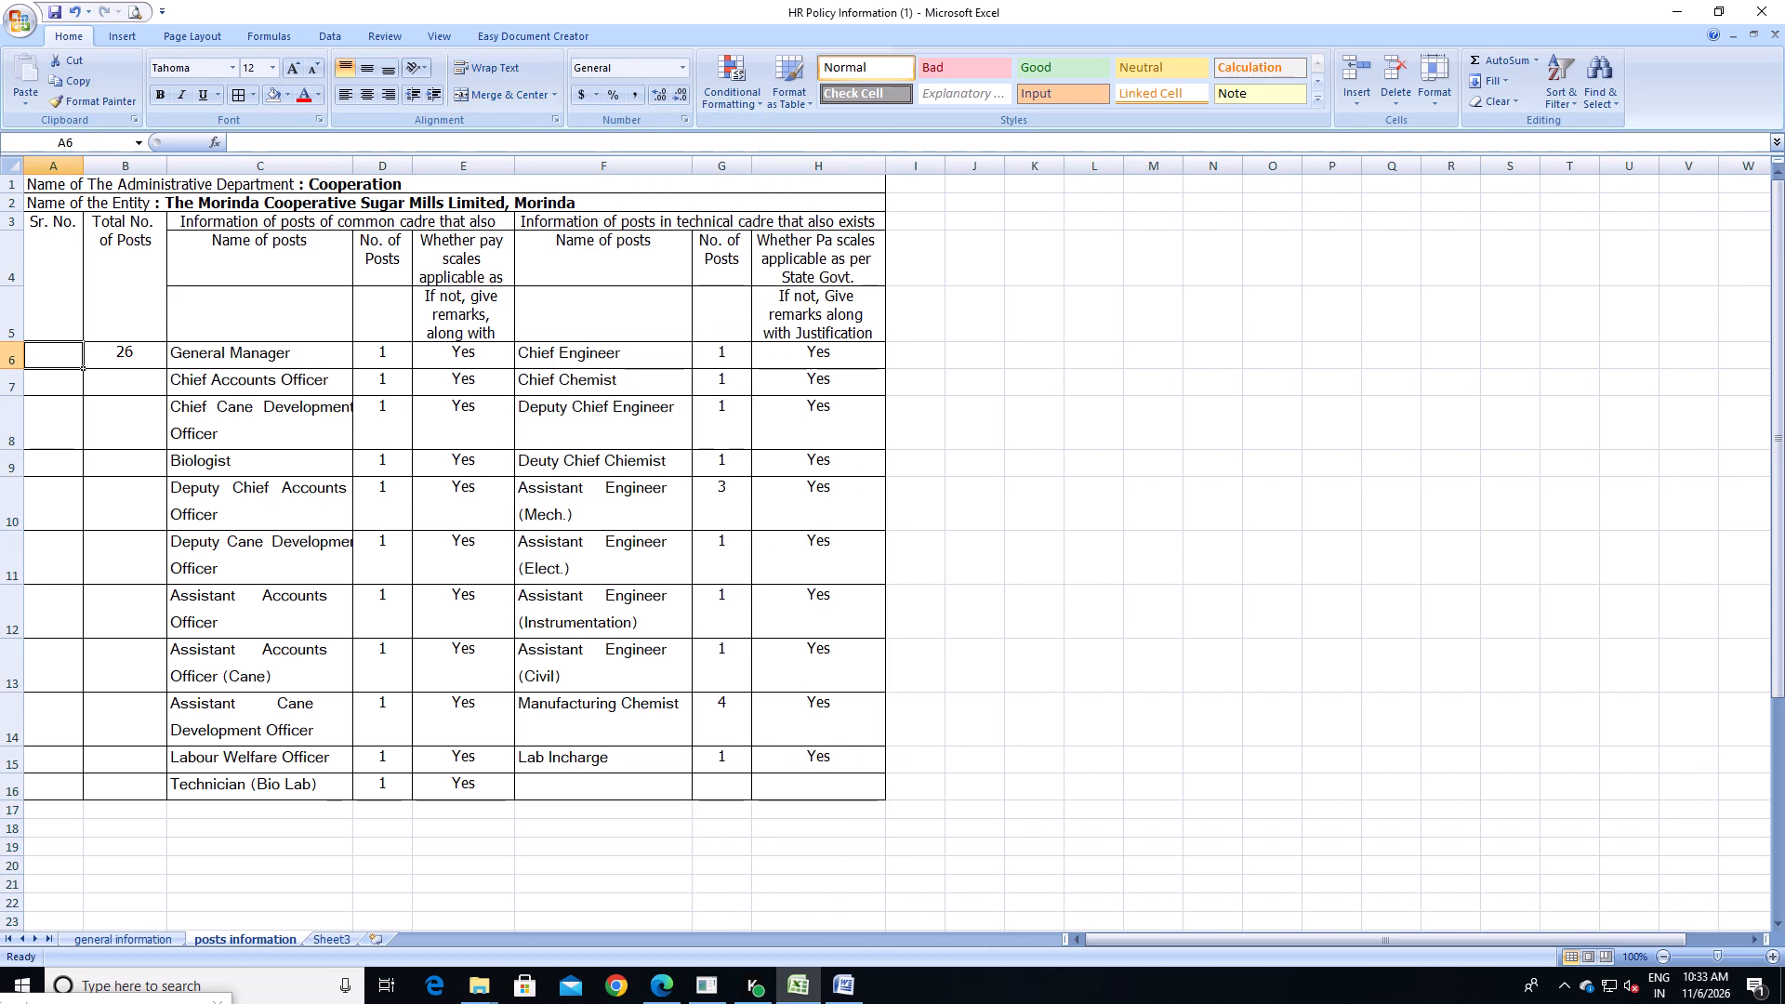
key(1)
key(Down)
key(2)
key(Down)
key(3)
key(Down)
key(4)
key(Down)
key(5)
key(Down)
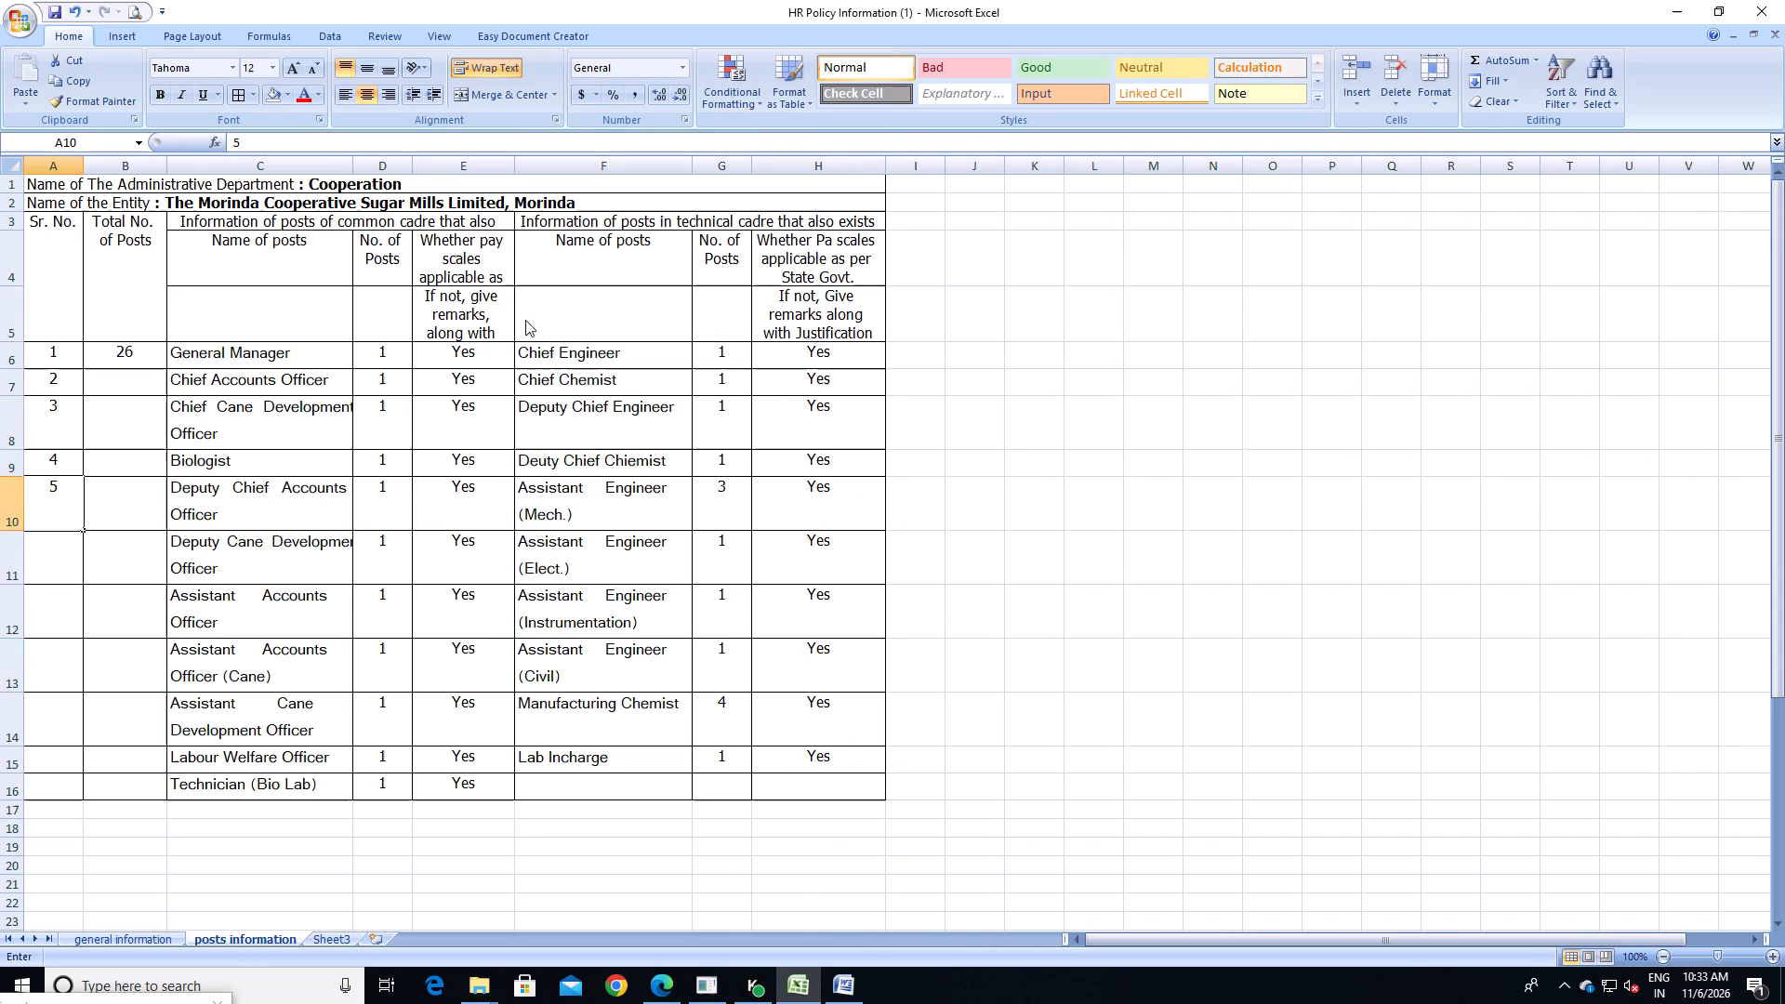
key(6)
key(Down)
key(7)
key(Down)
key(8)
key(Down)
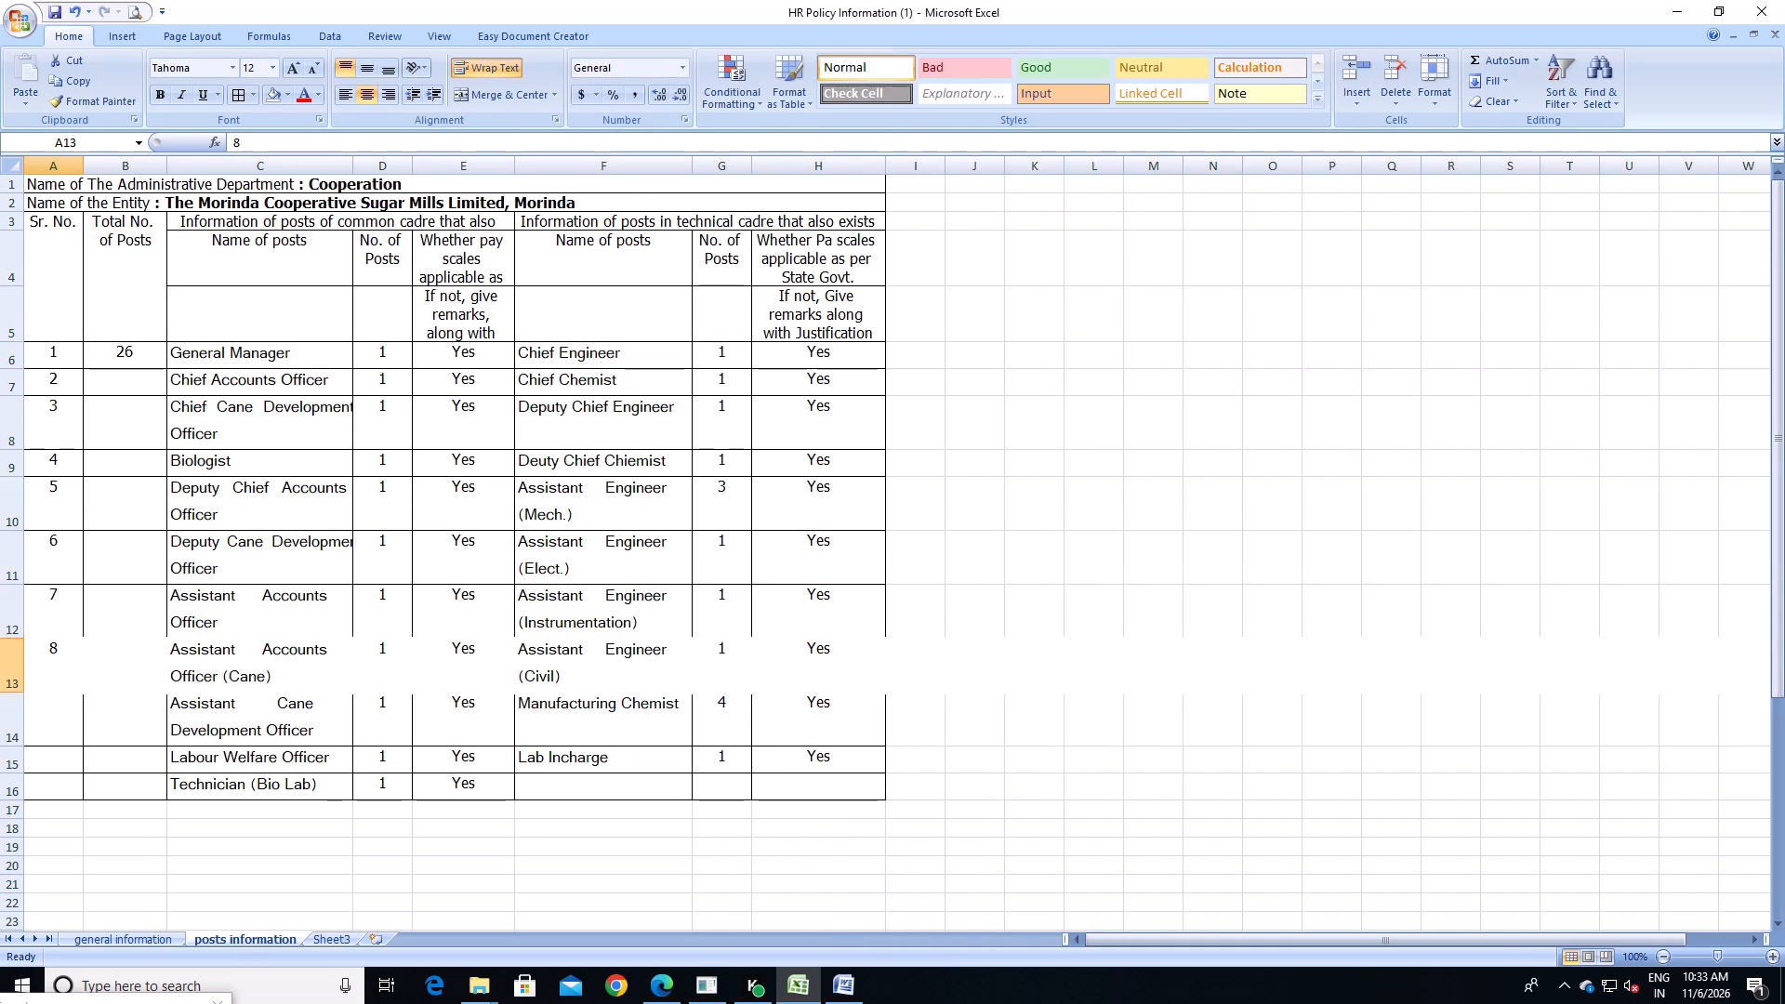
key(9)
key(Down)
text(10)
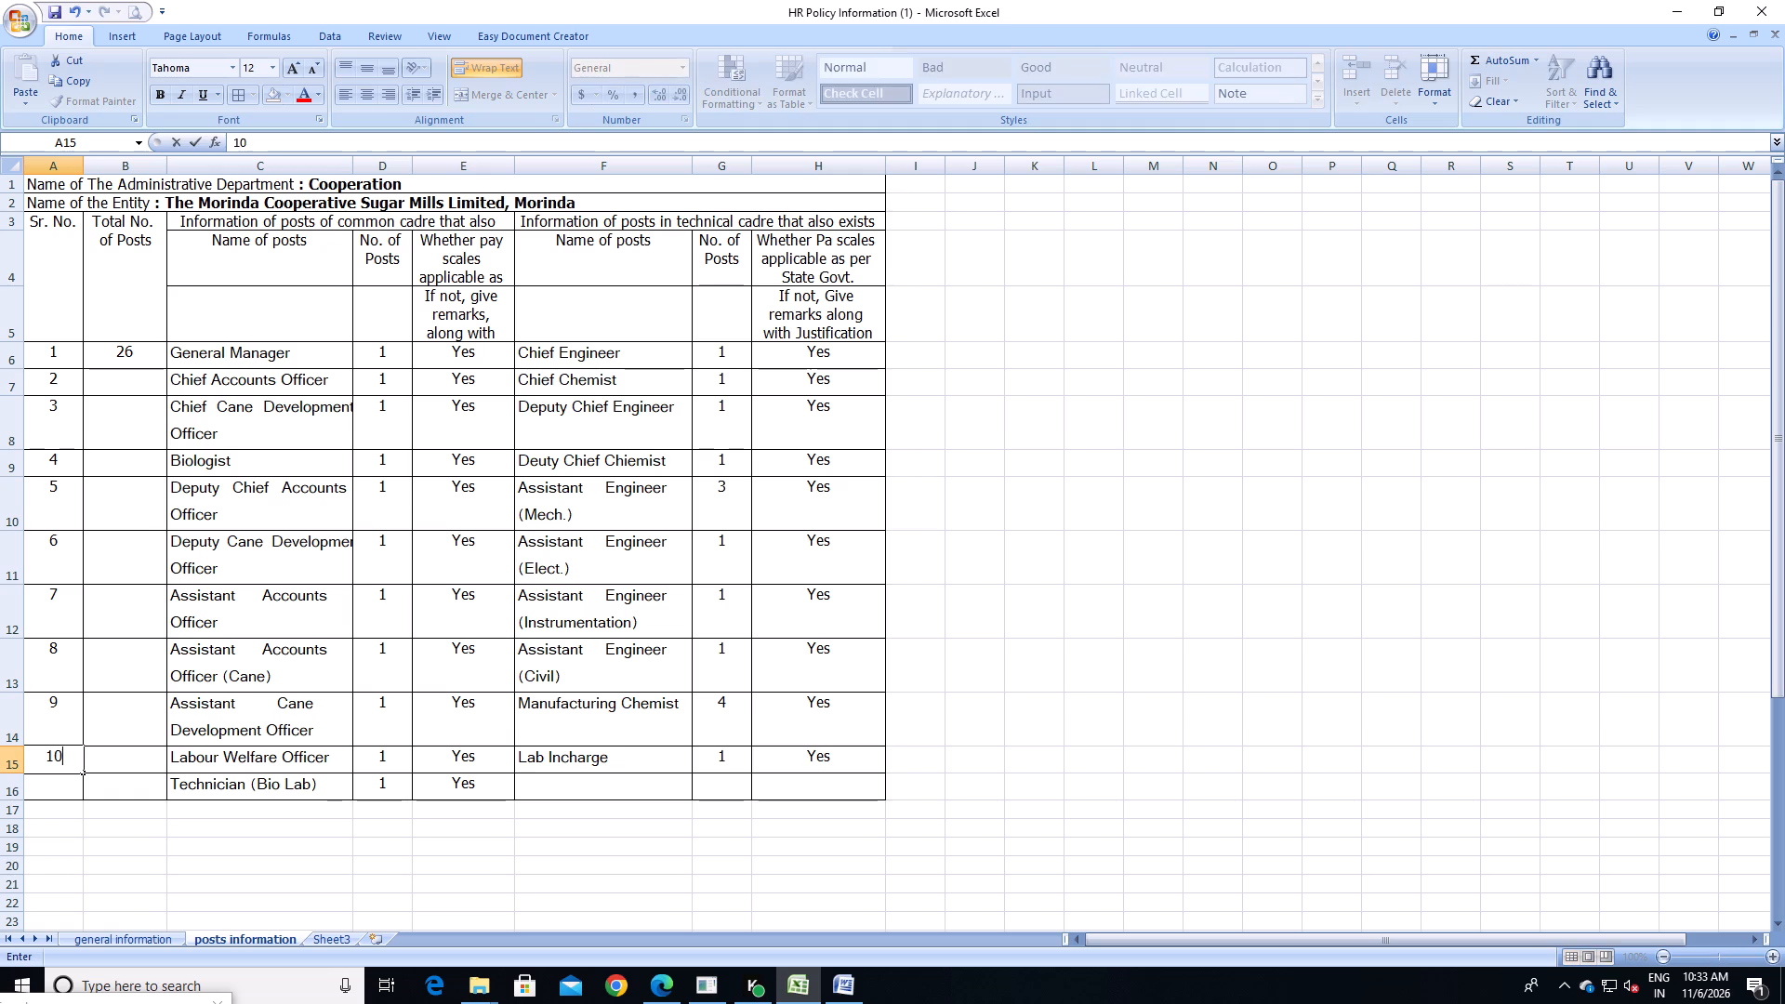
key(Down)
text(11)
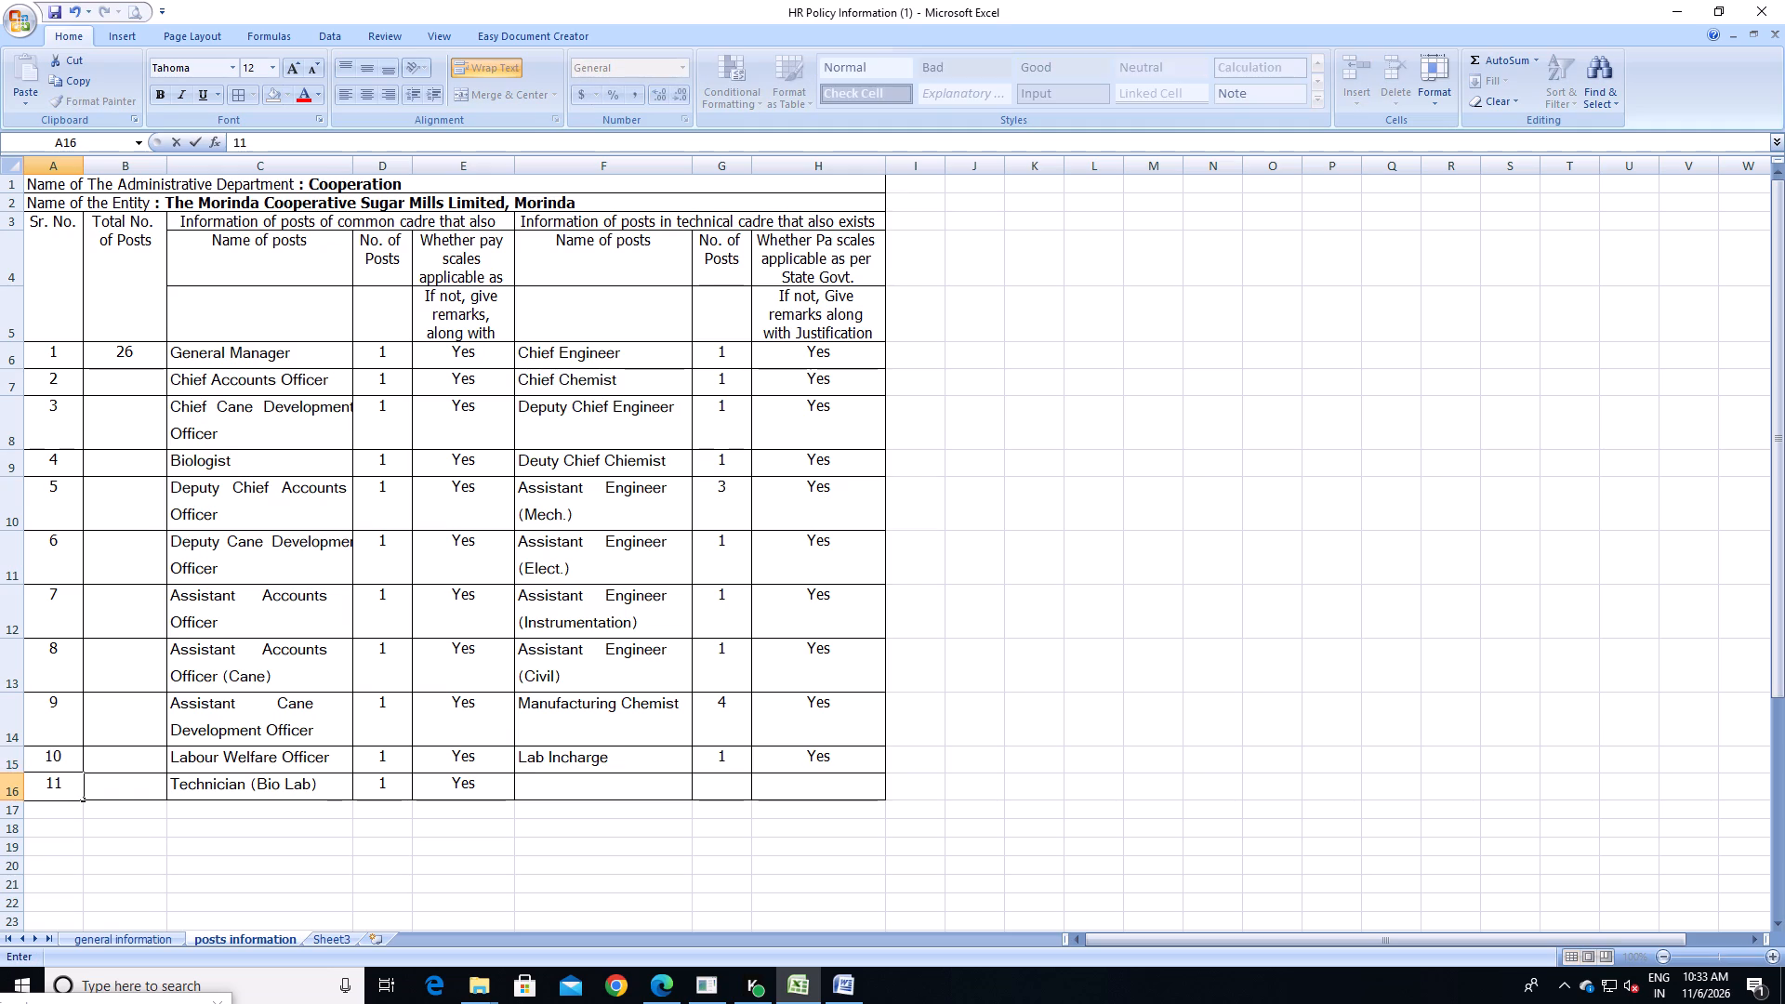
click(1117, 567)
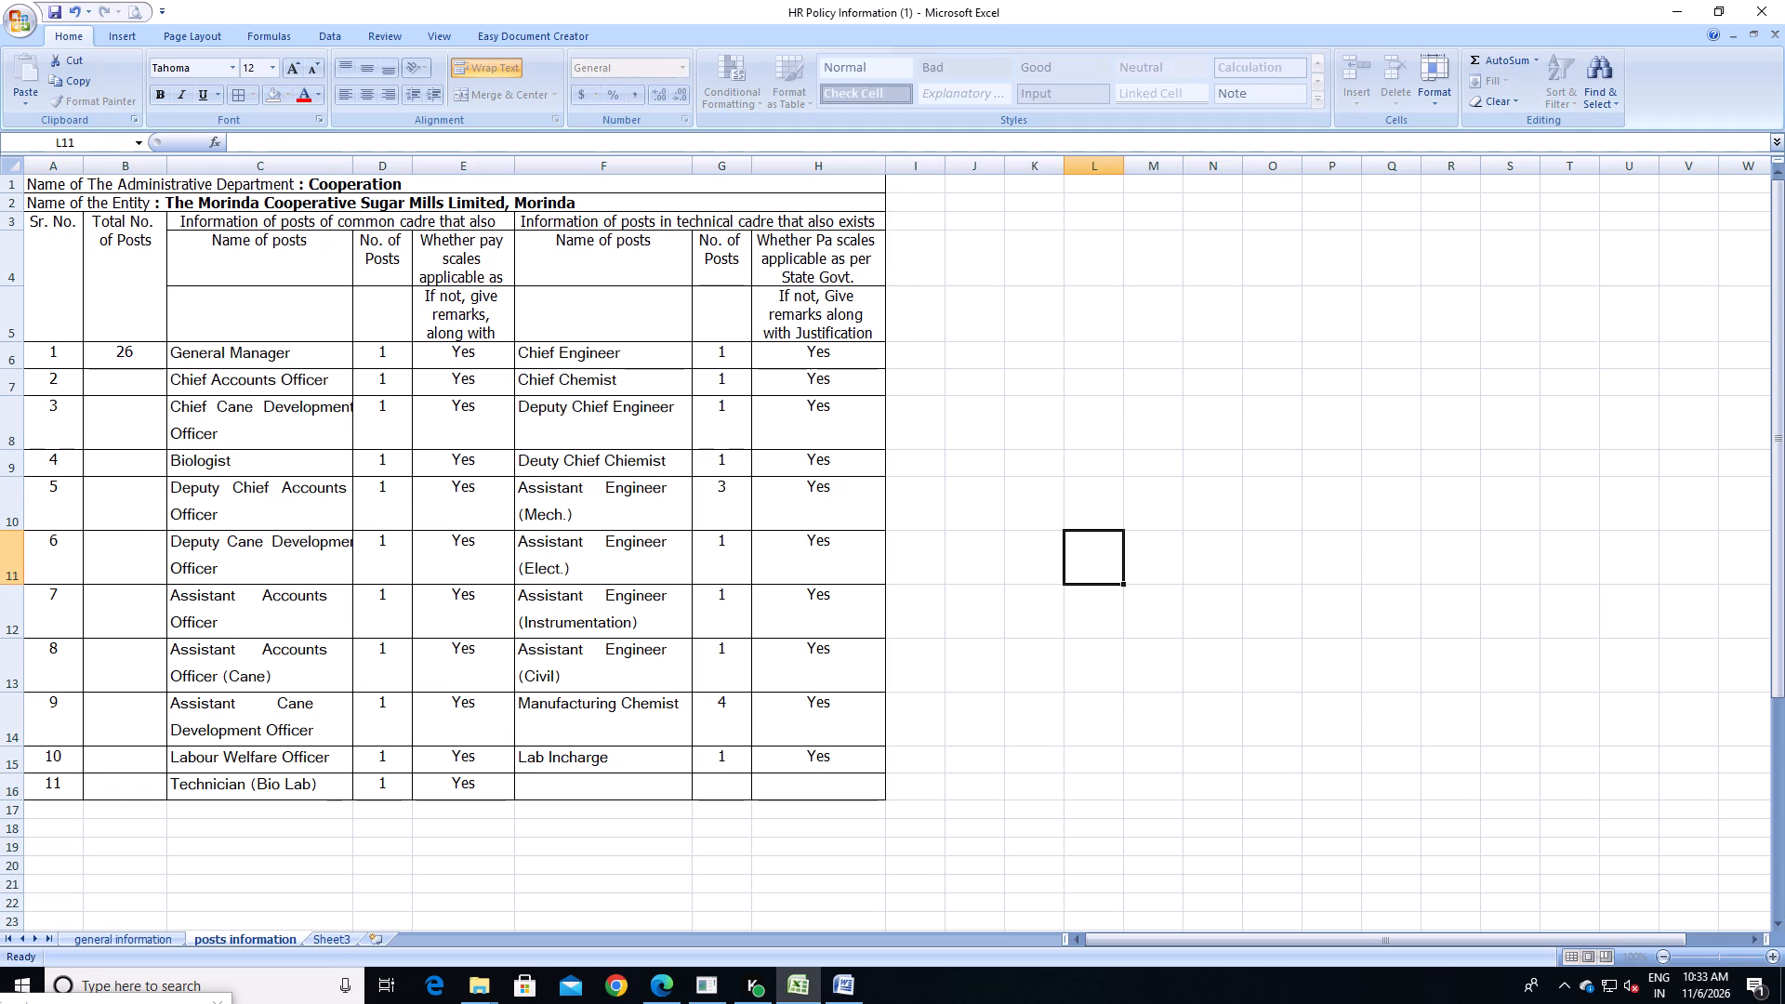
Check the common and technical post counts, and merge and center B6:B16 around the total number of posts.
drag(374, 360, 377, 440)
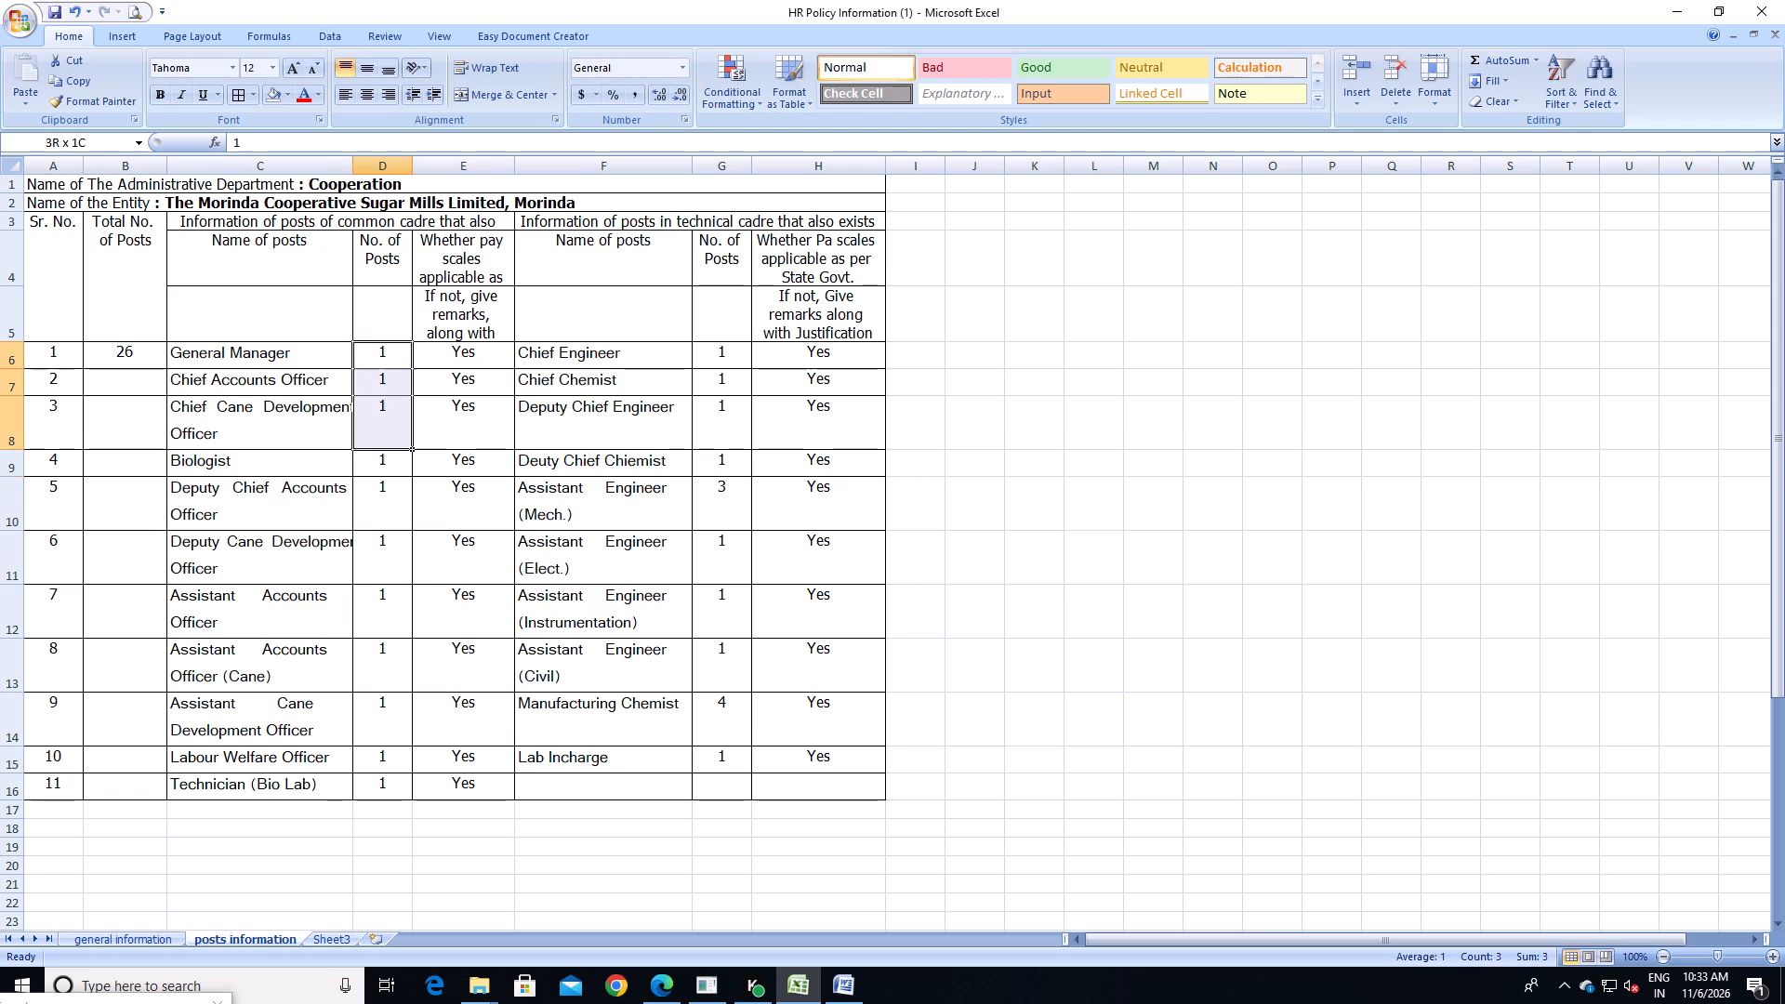
drag(377, 440, 379, 780)
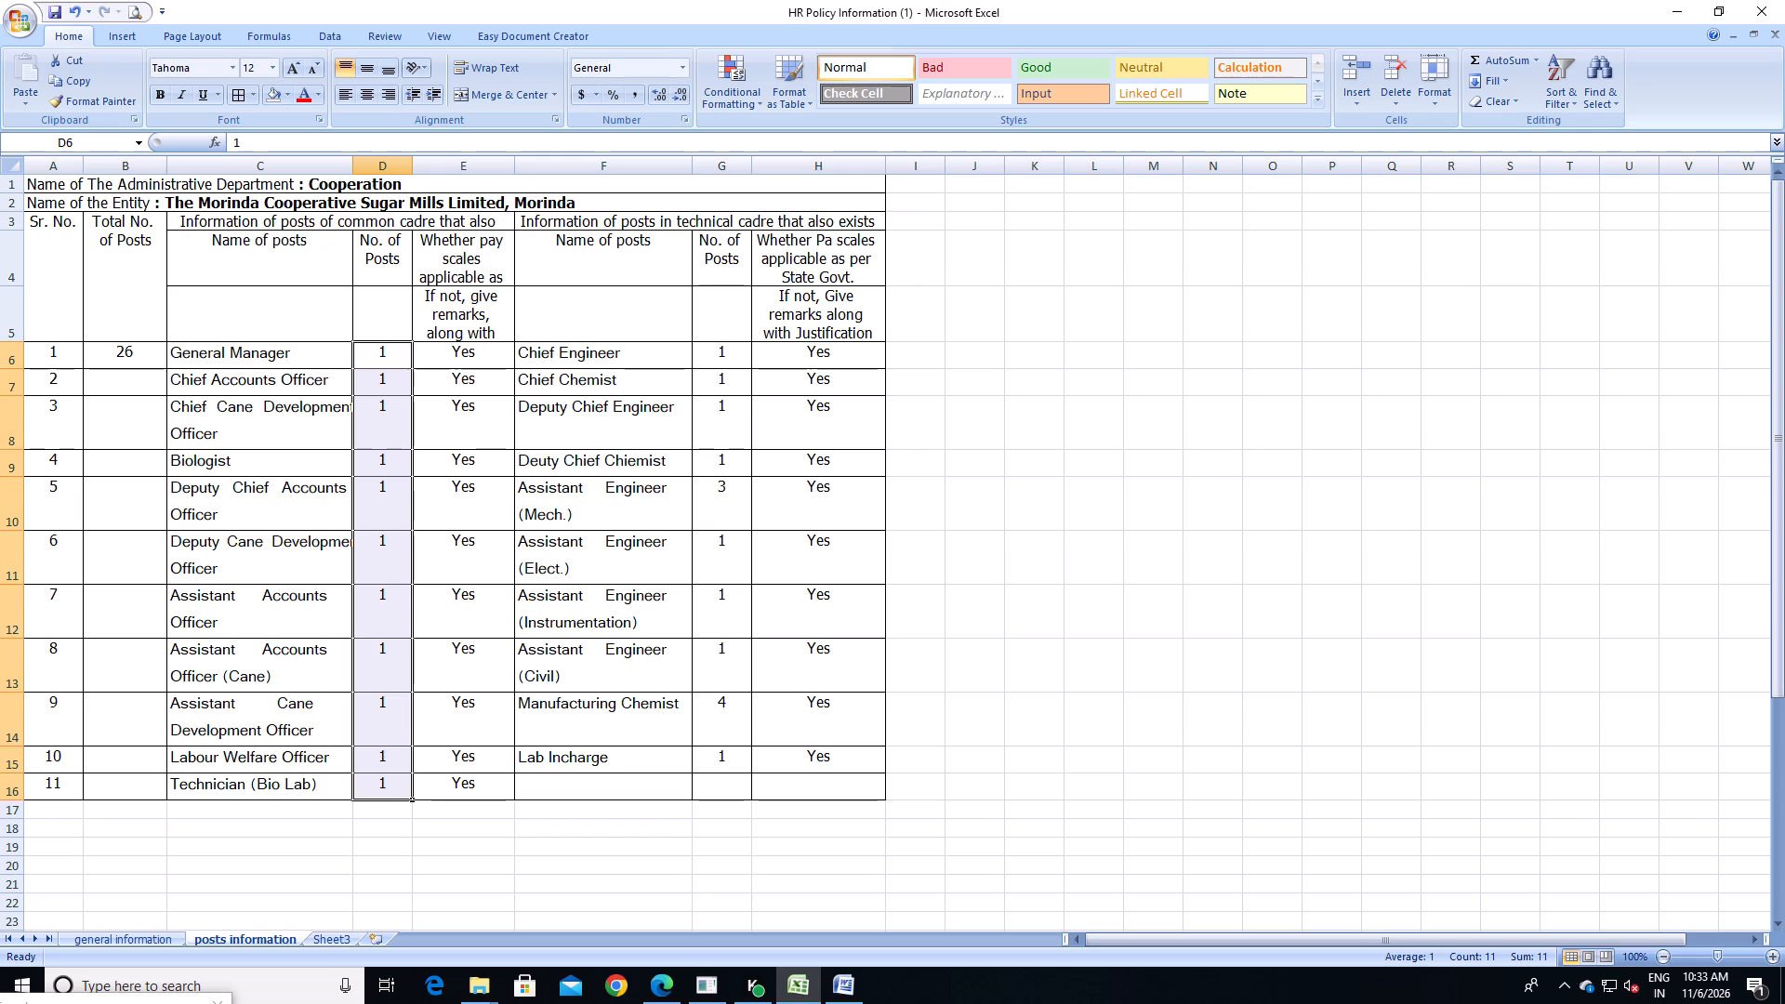
drag(730, 352, 723, 760)
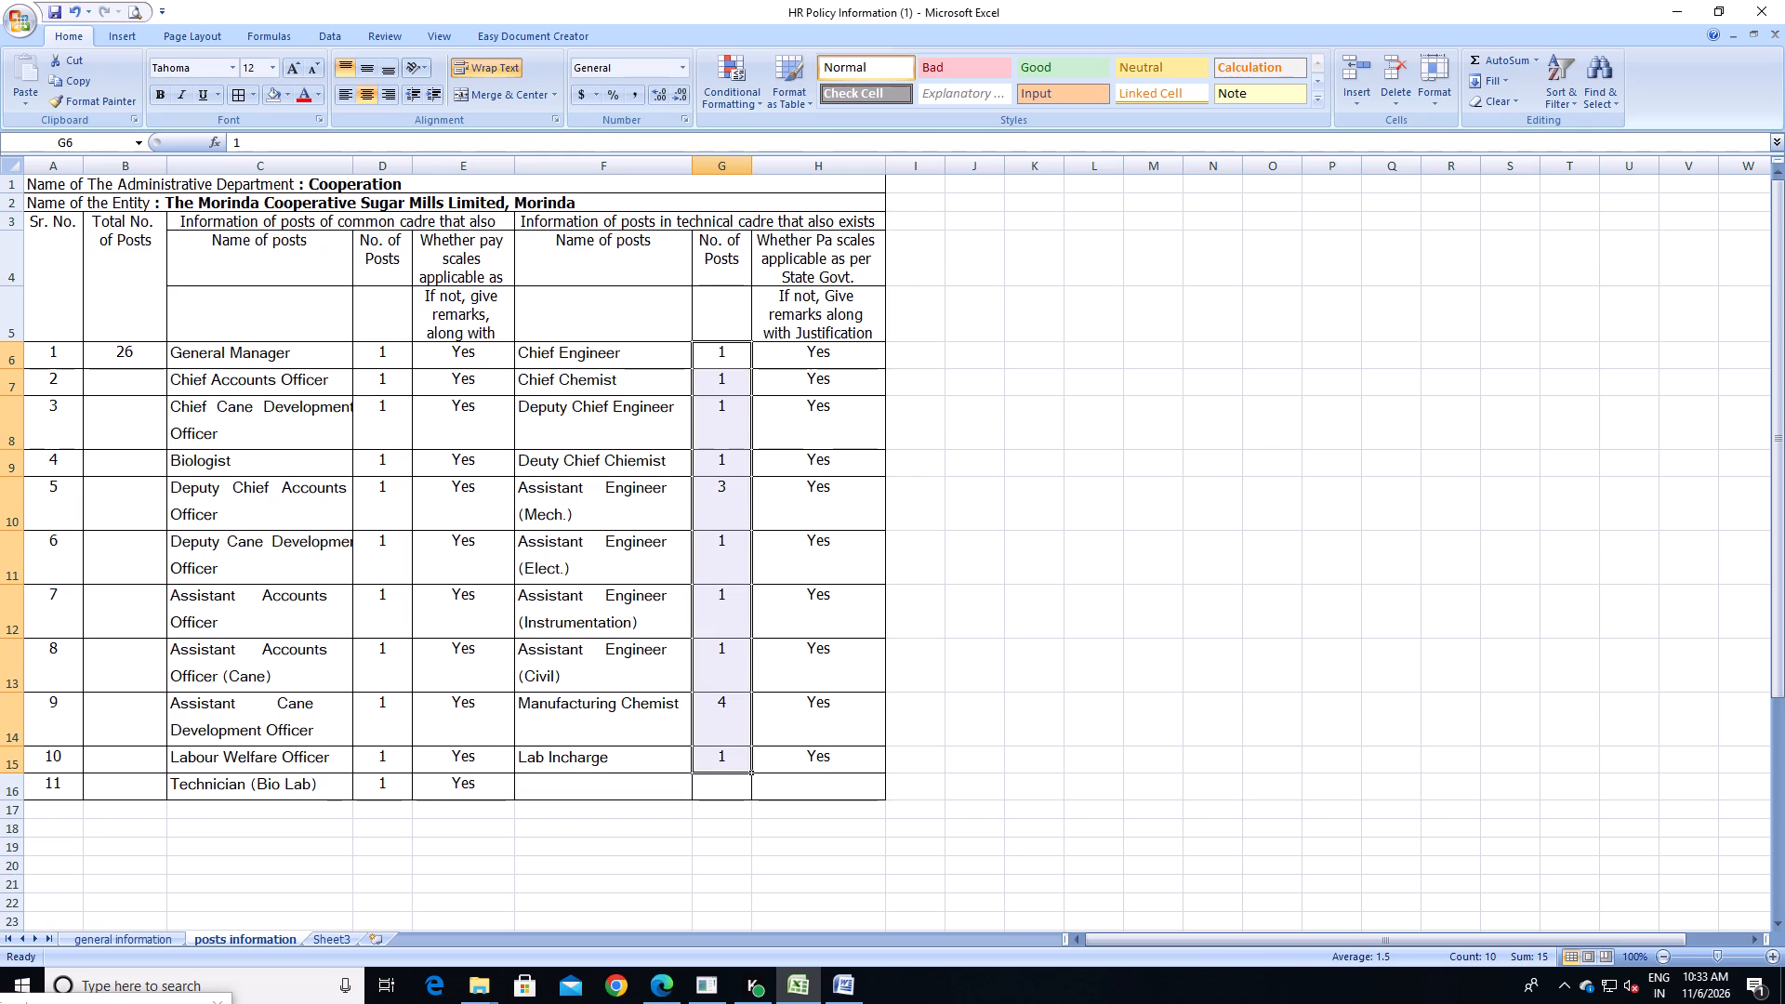
drag(144, 355, 134, 786)
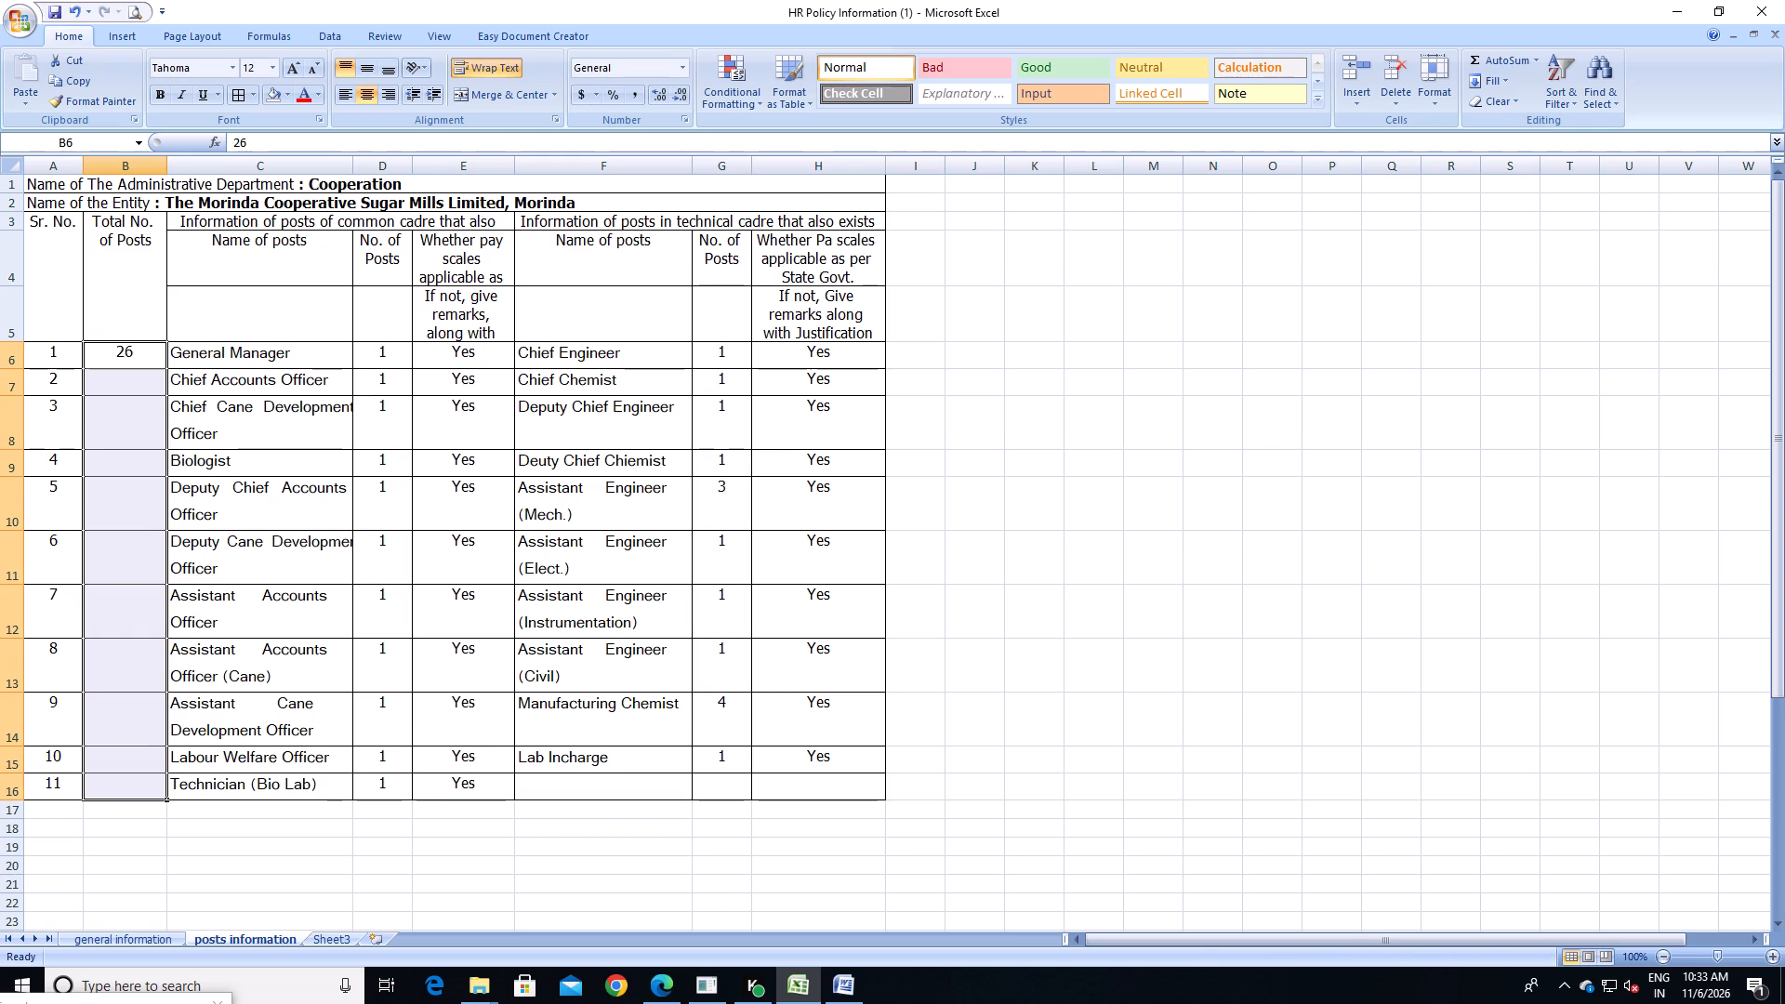
click(514, 97)
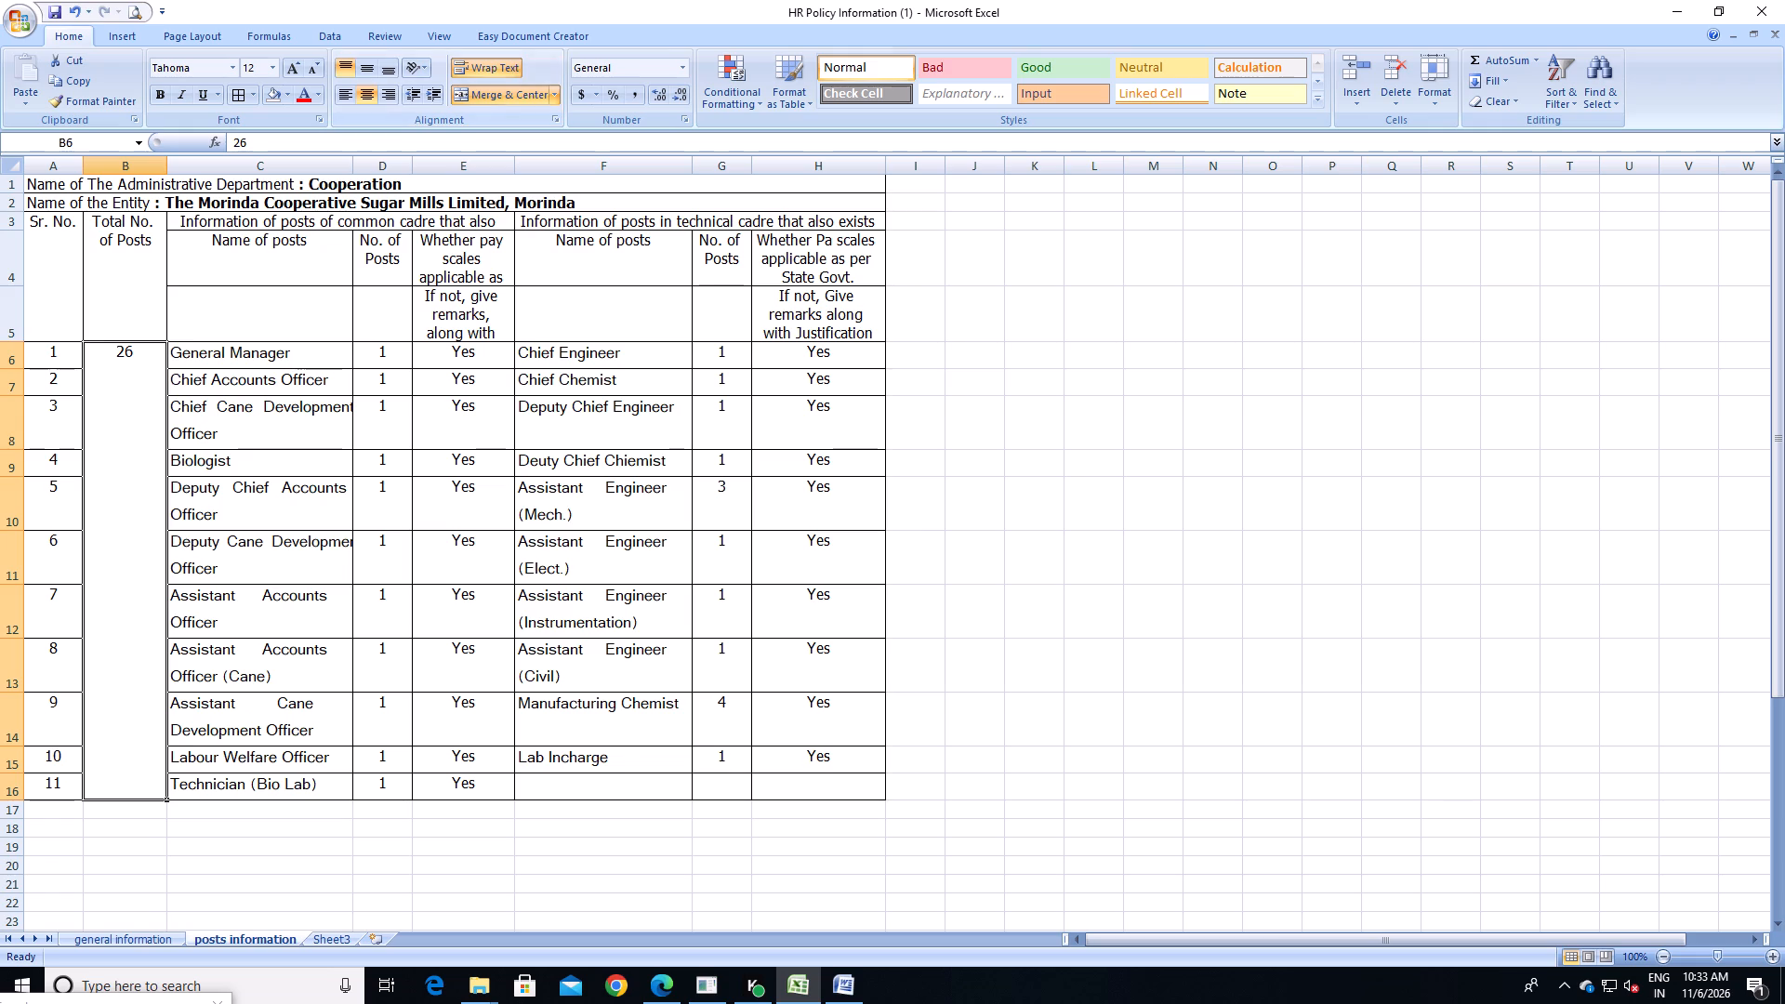
click(1079, 490)
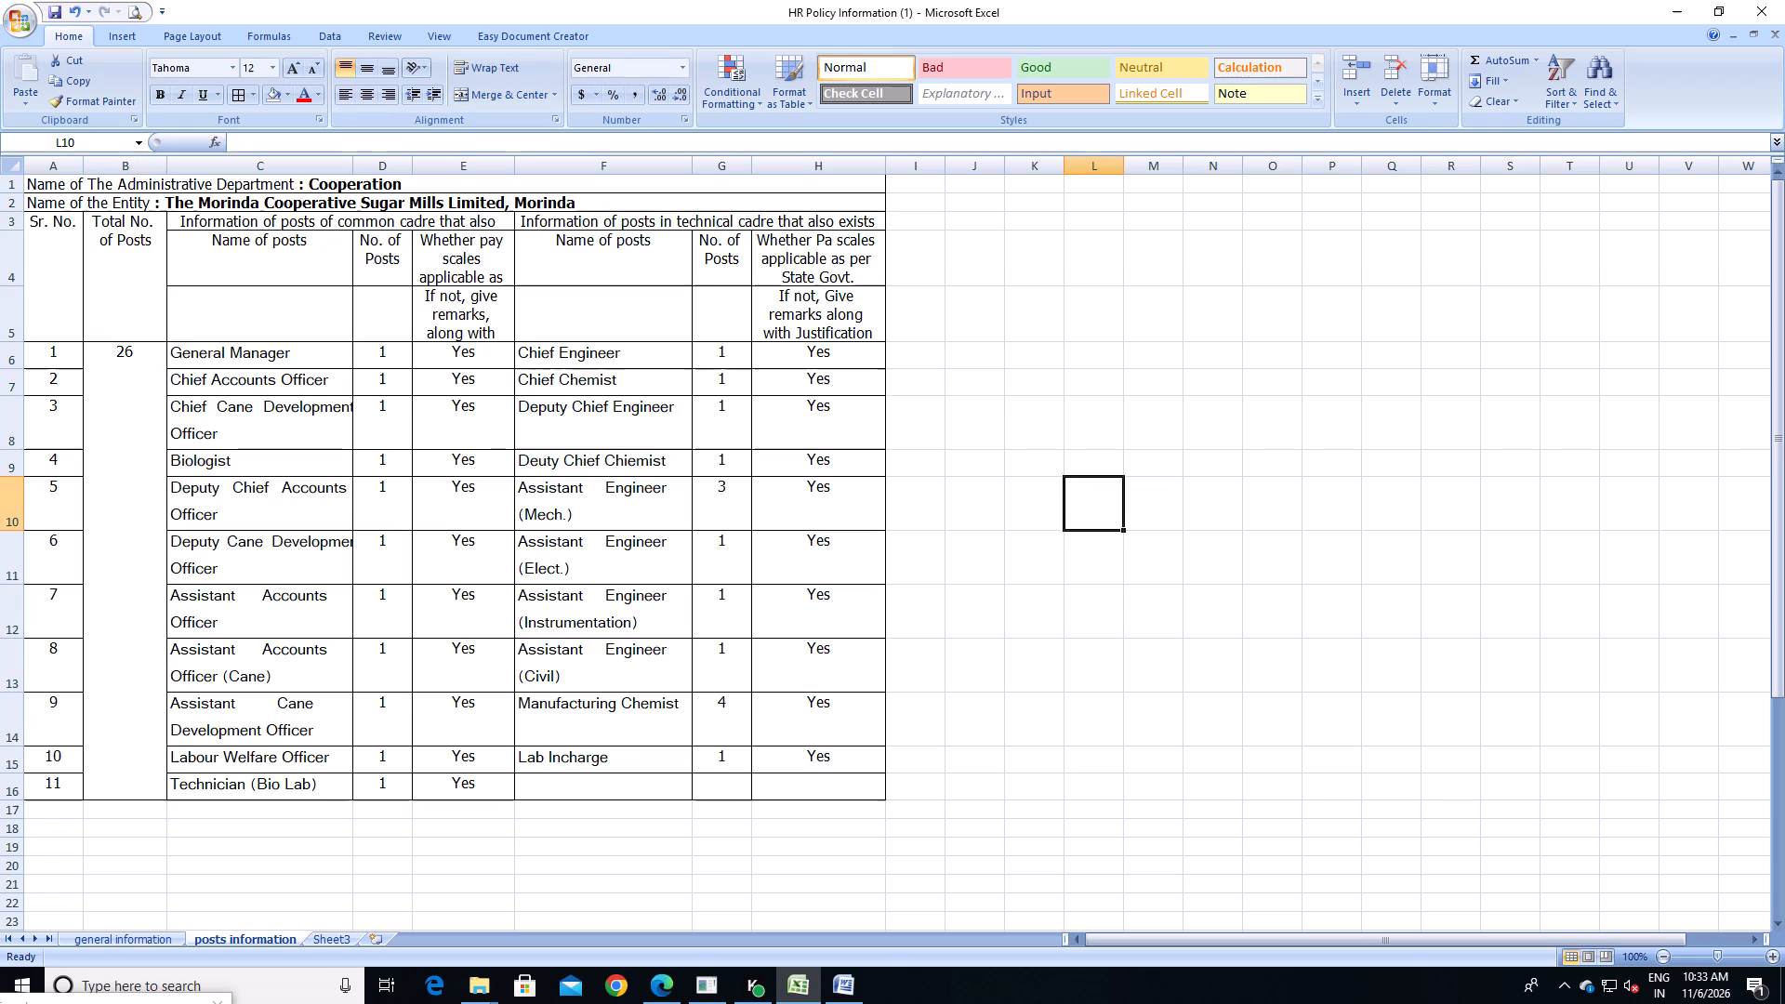
Widen columns E and H so the pay scale headings in both cadre sections fit.
drag(514, 162, 527, 168)
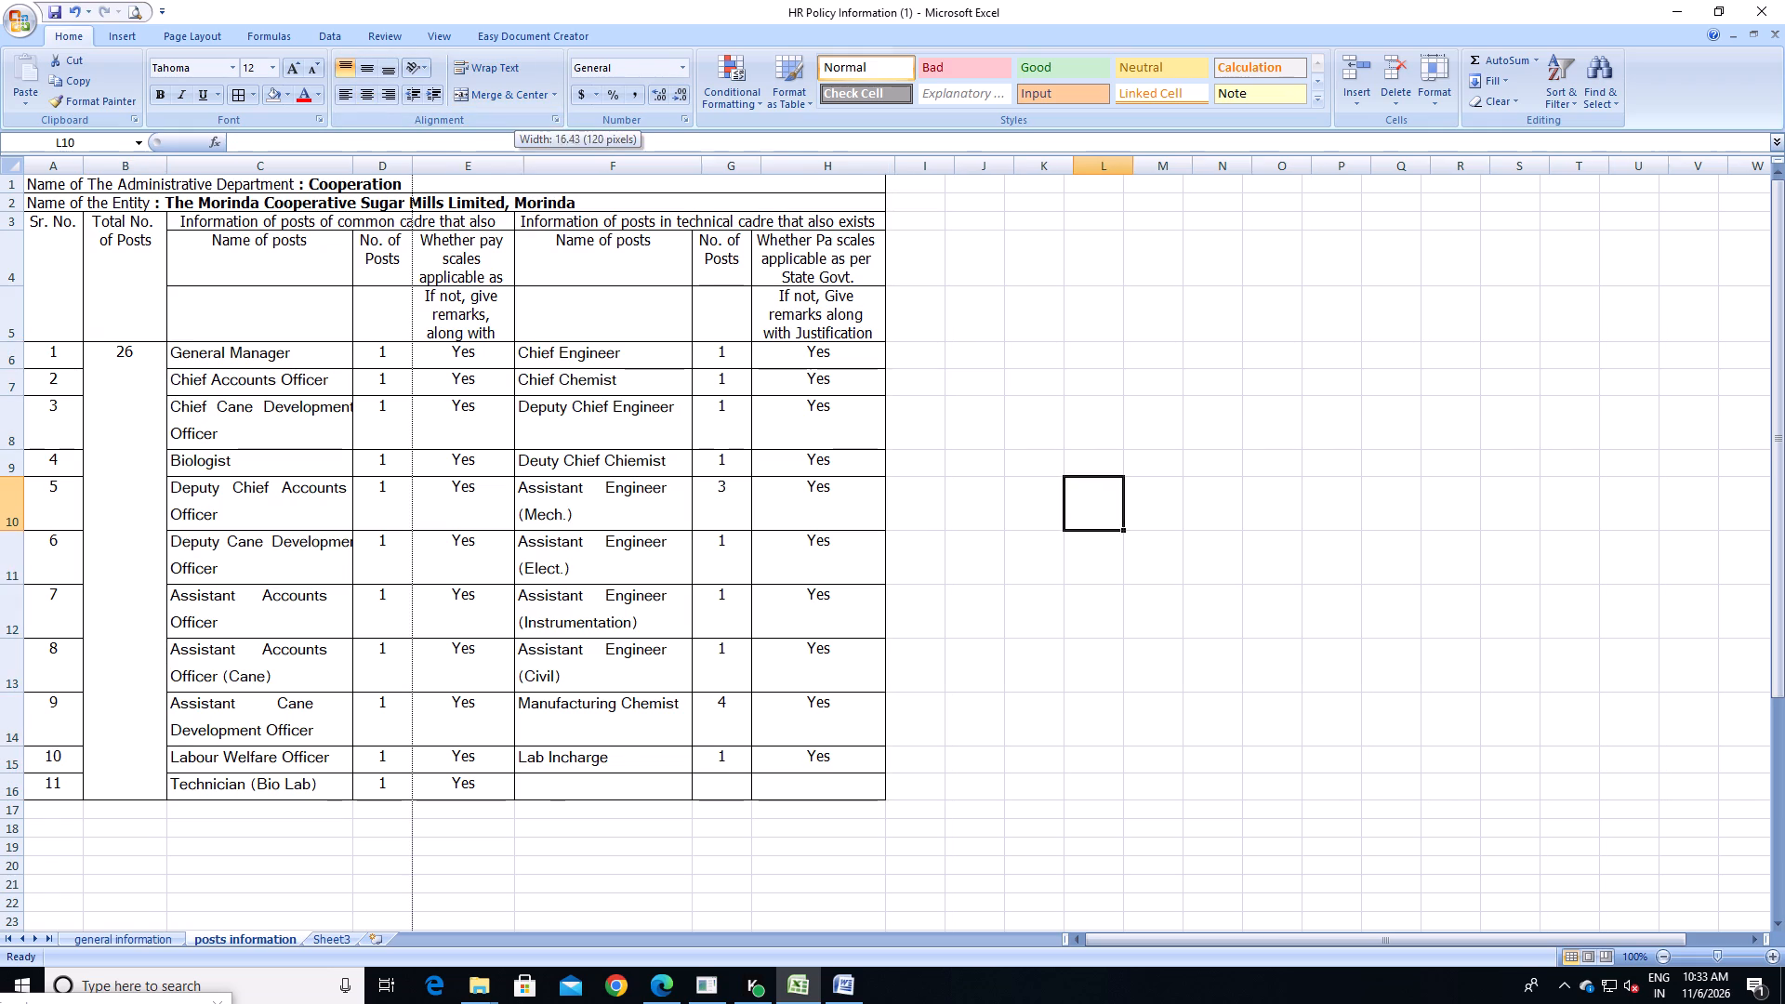
drag(527, 168, 544, 171)
drag(543, 163, 551, 165)
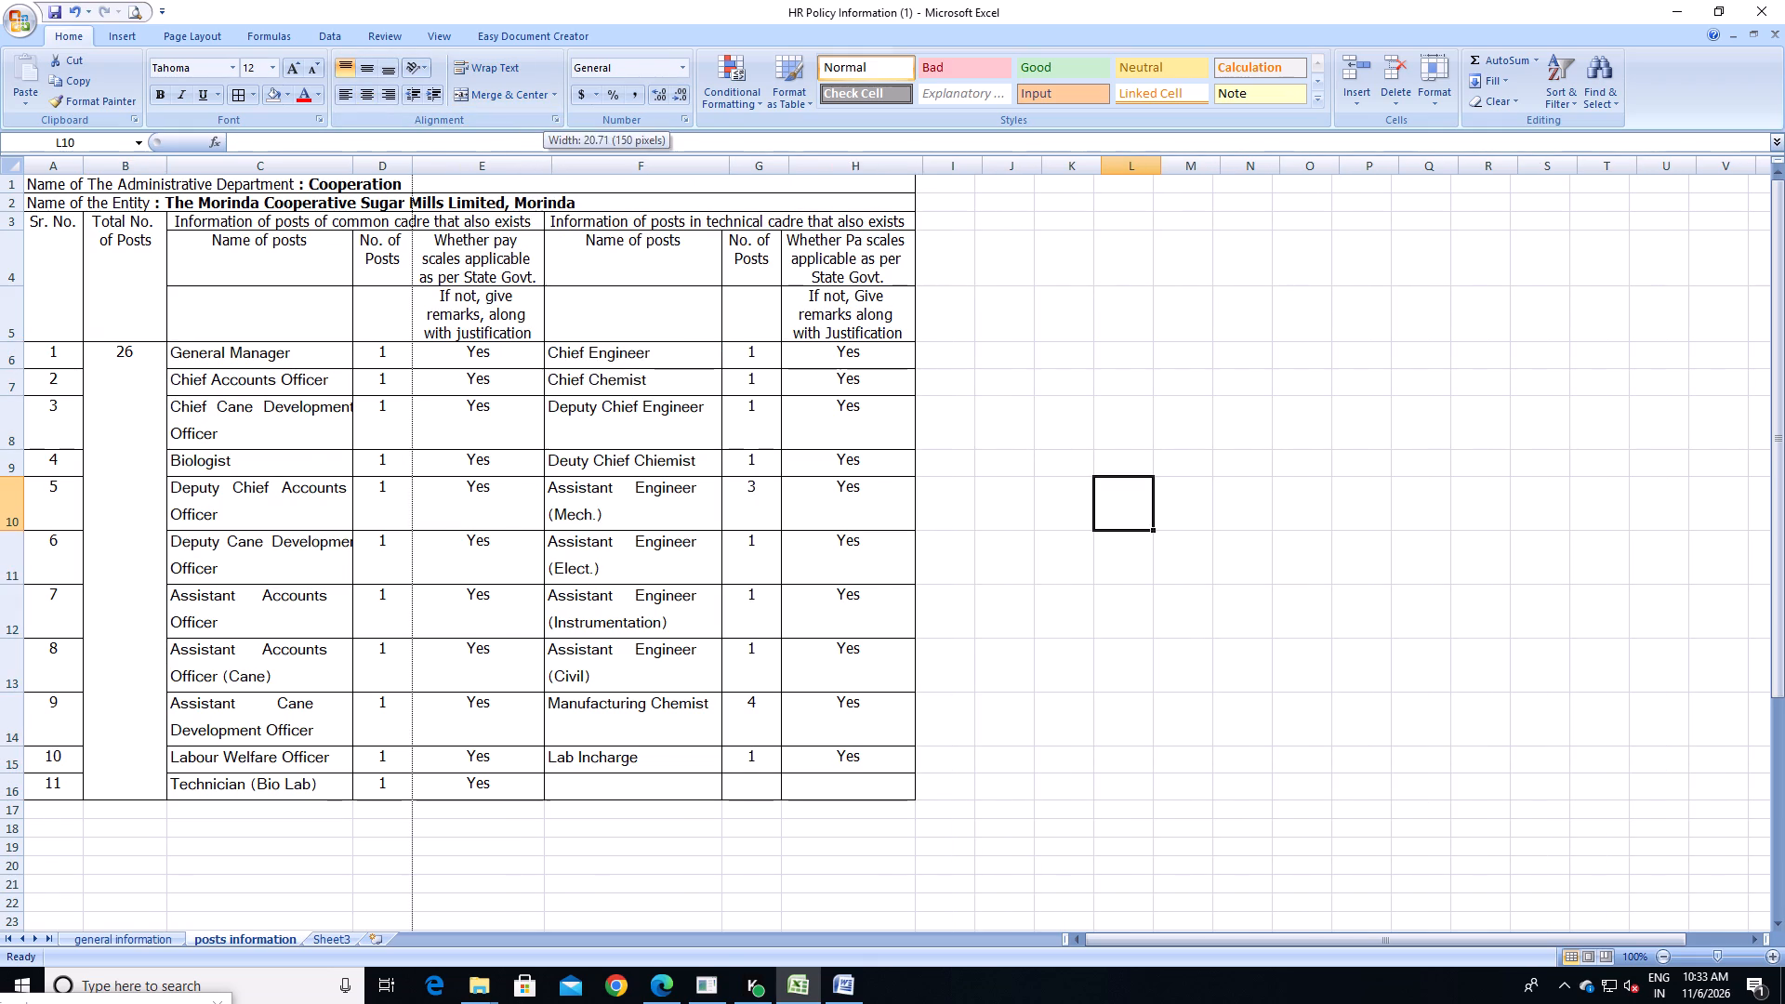
drag(551, 165, 575, 167)
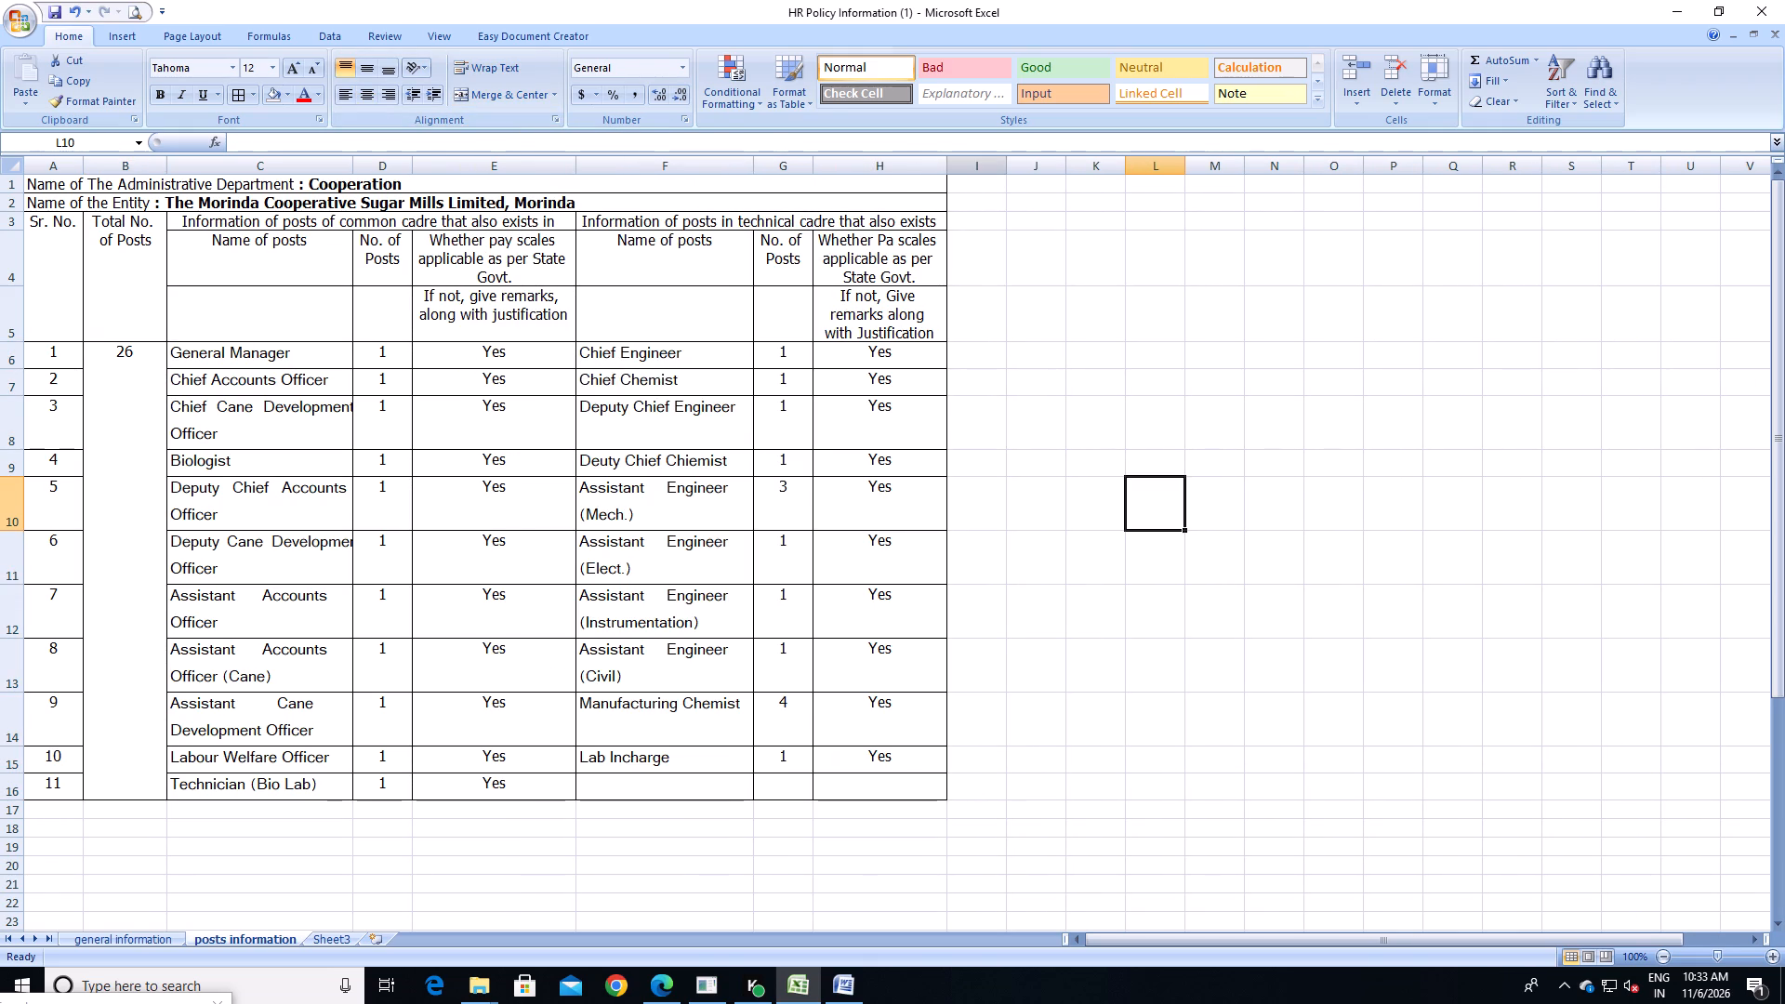
drag(945, 170, 985, 175)
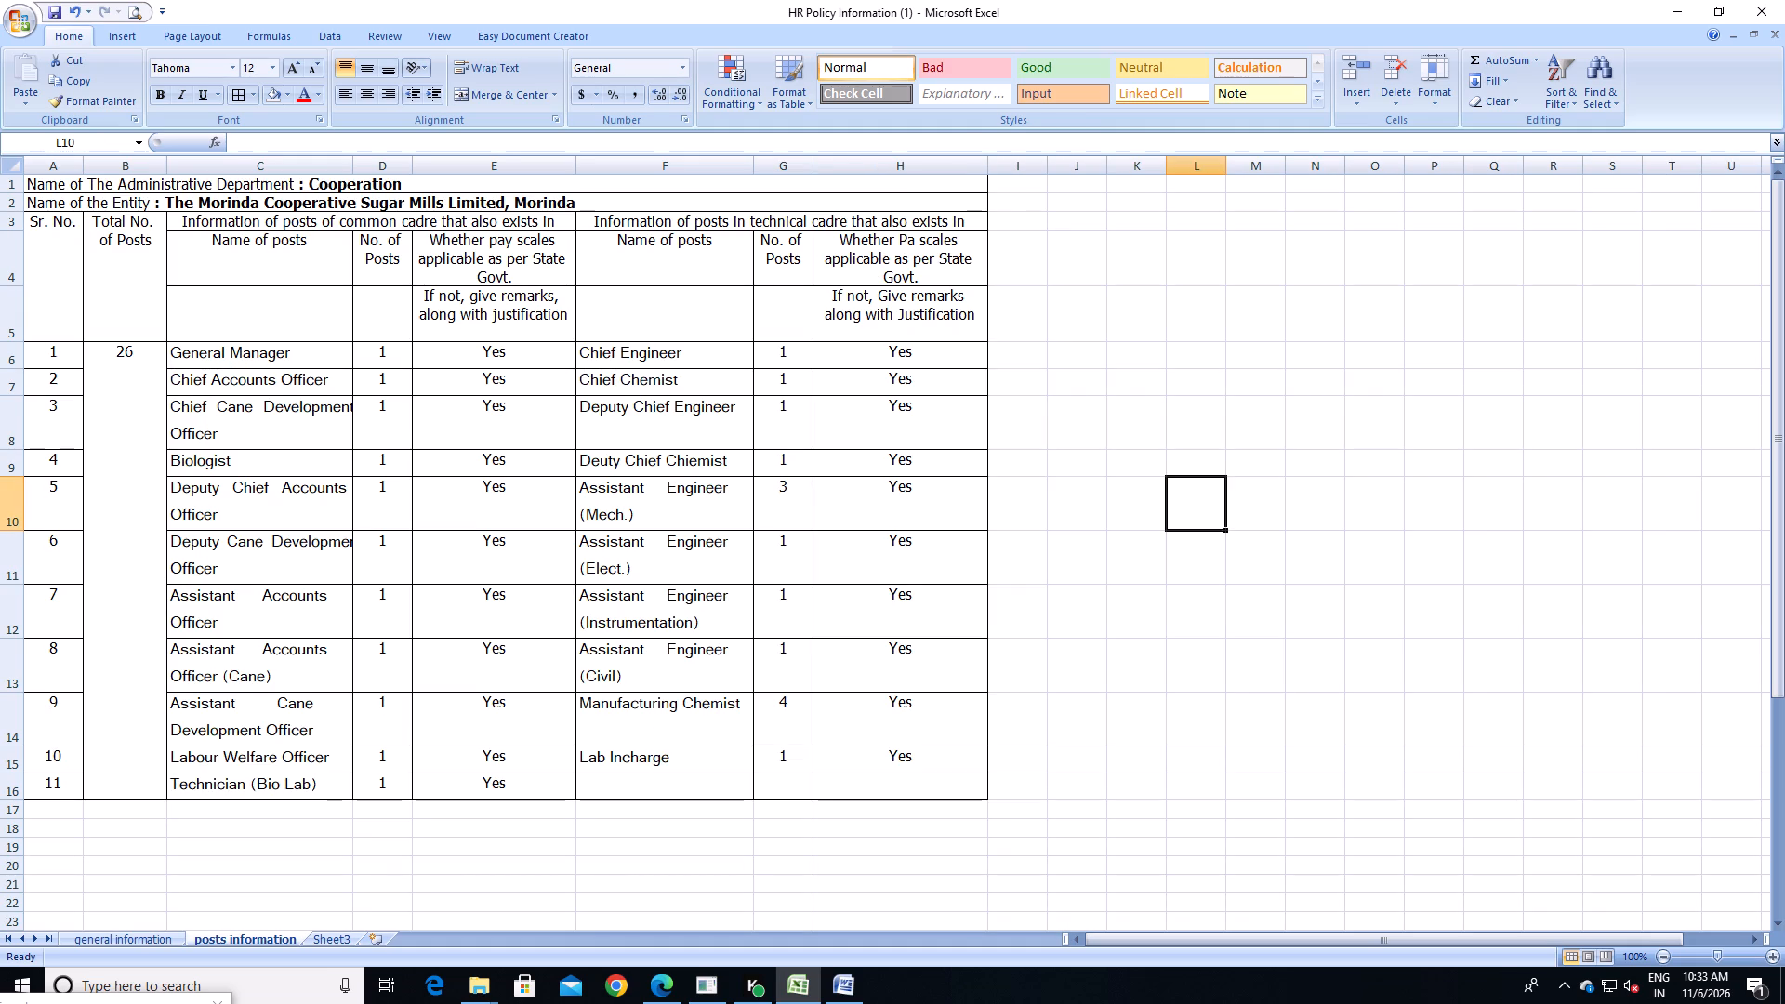
Set the whole posts information sheet to Tahoma, size 12.
click(8, 170)
click(258, 67)
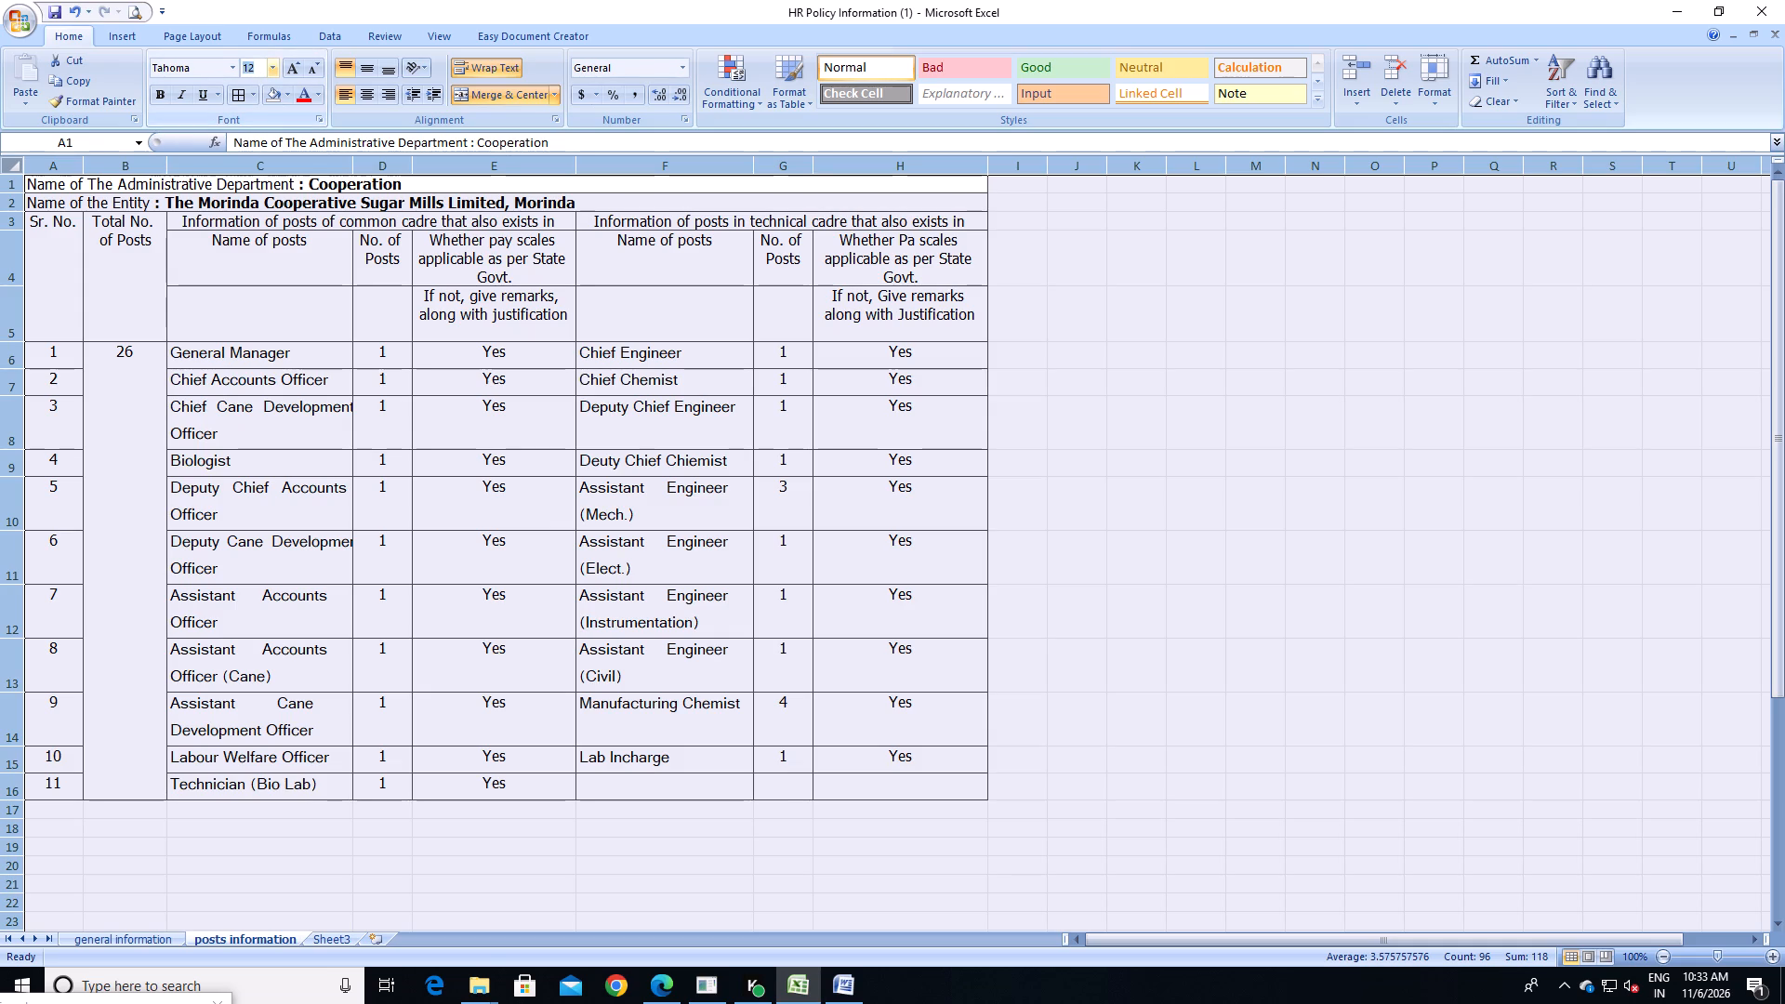
text(12)
key(Return)
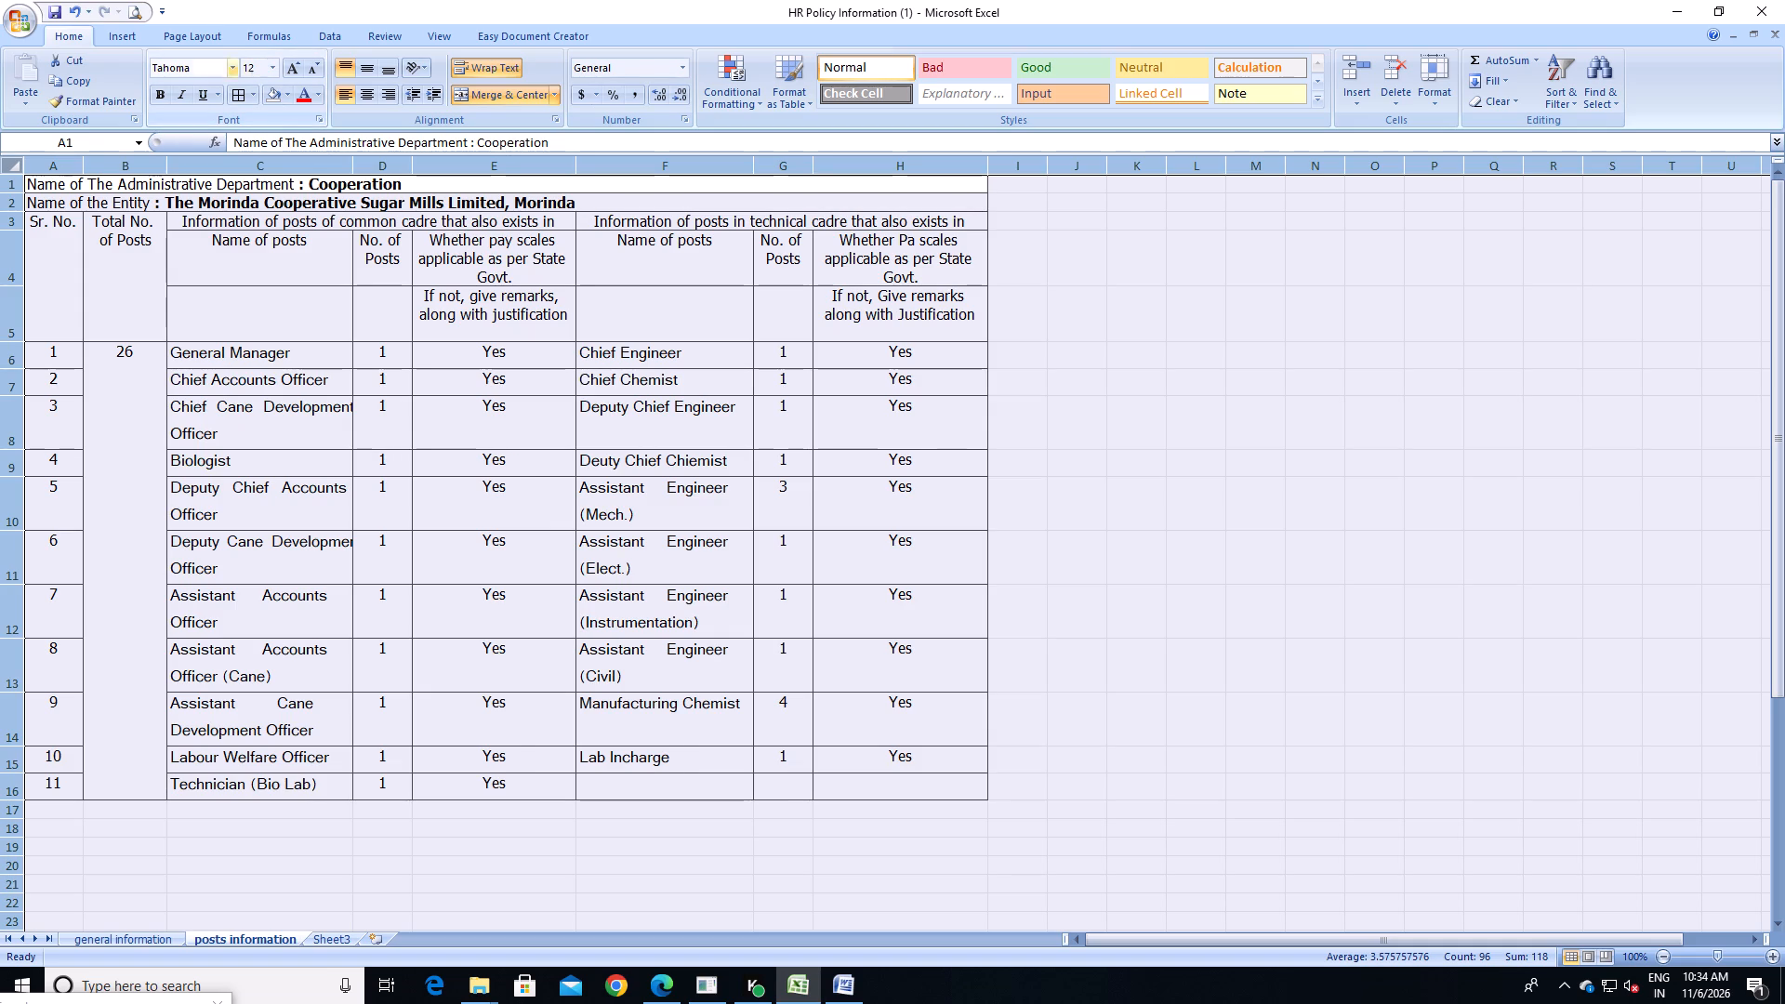
click(217, 70)
key(Return)
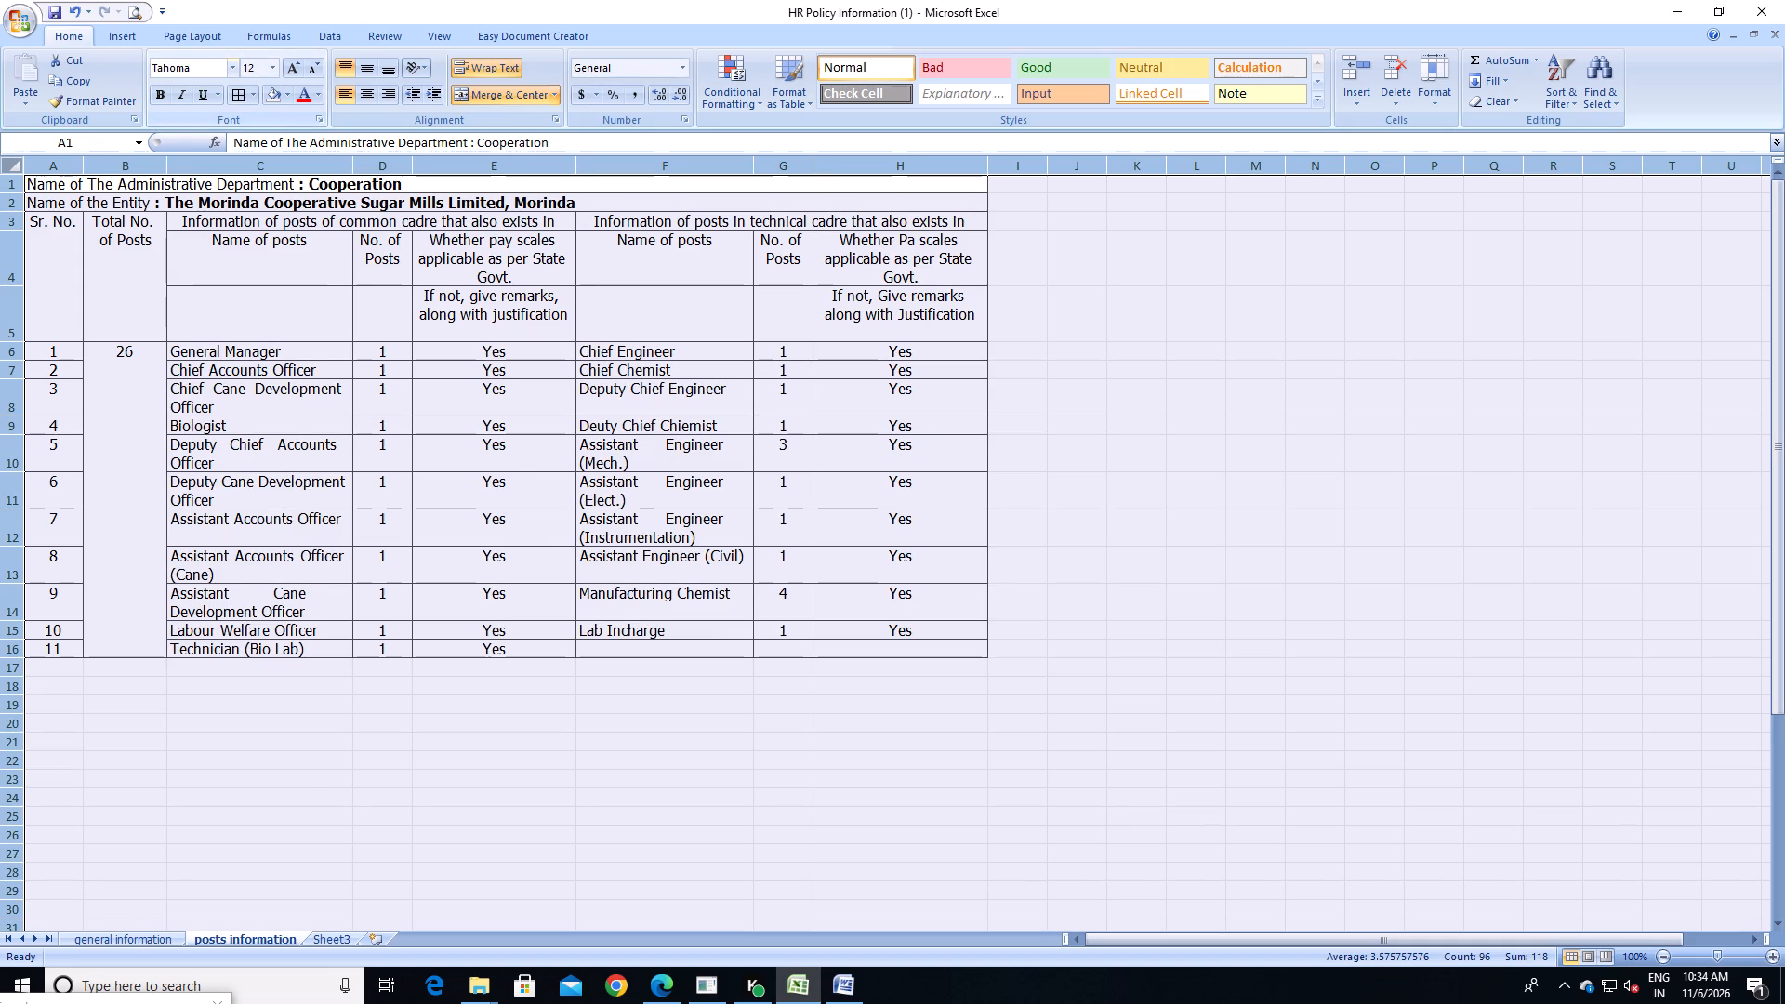
click(1212, 428)
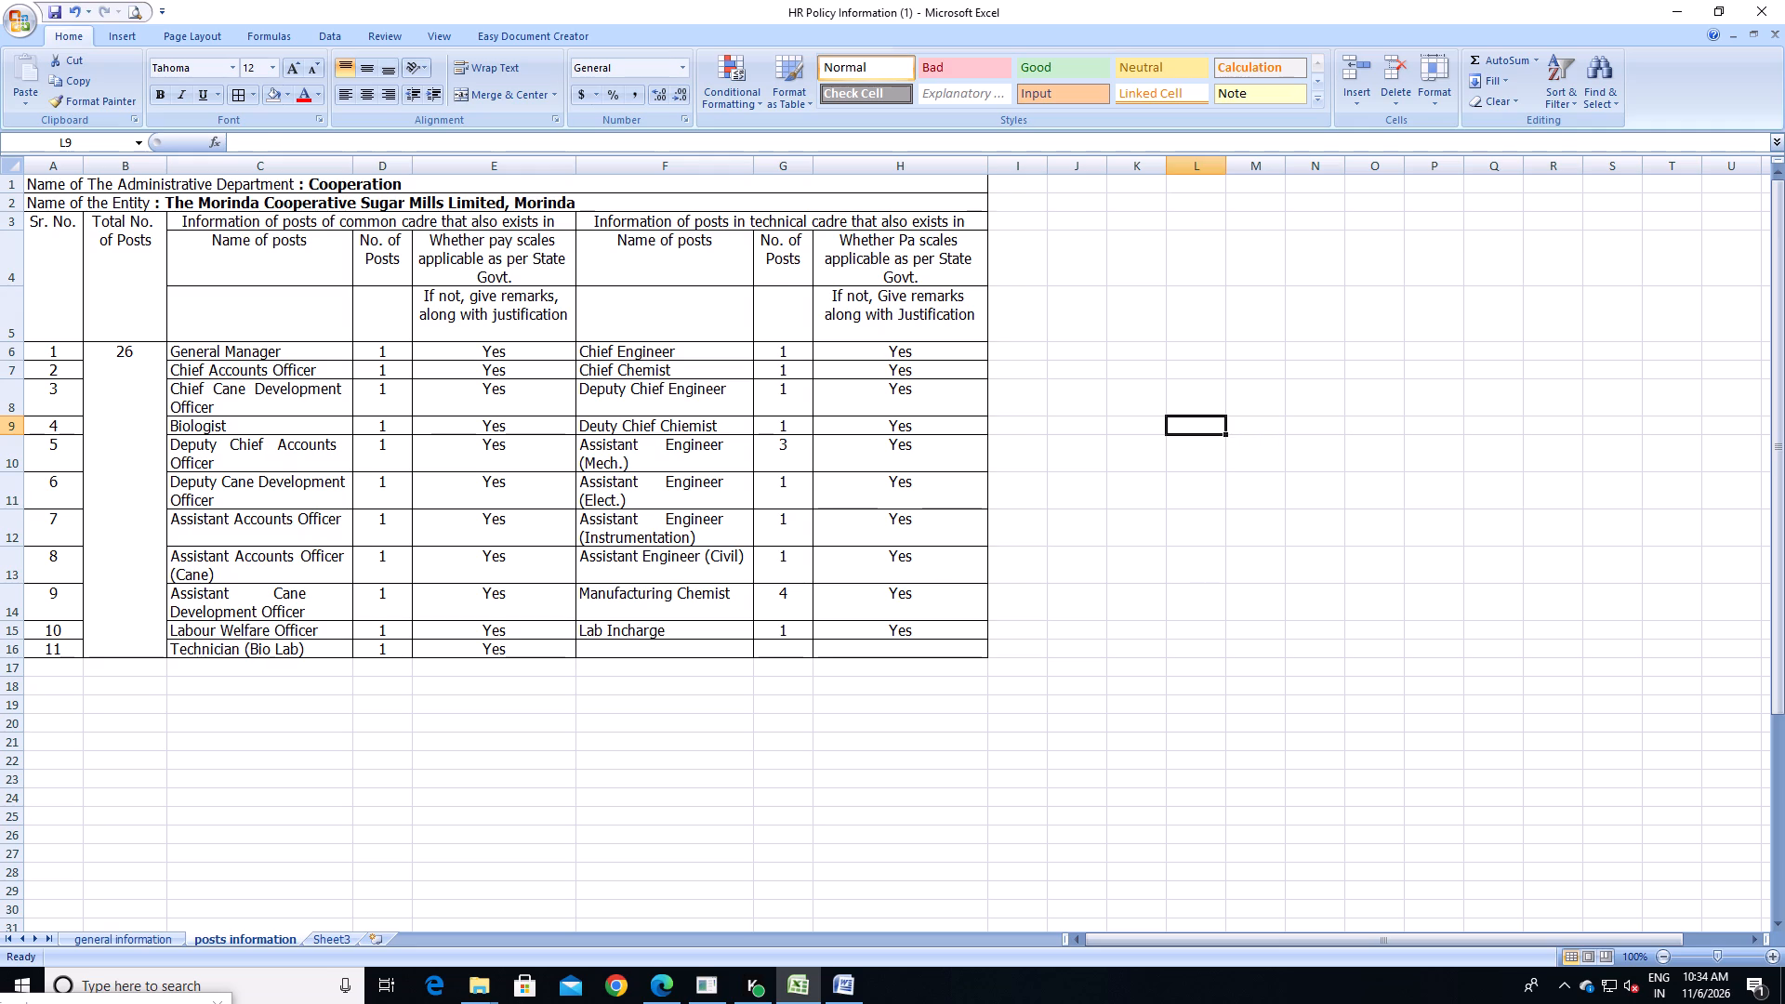
Delete blank rows 19 to 37 between the posts table and the Specific Posts section.
scroll(535, 518, up, 9)
scroll(585, 721, down, 2)
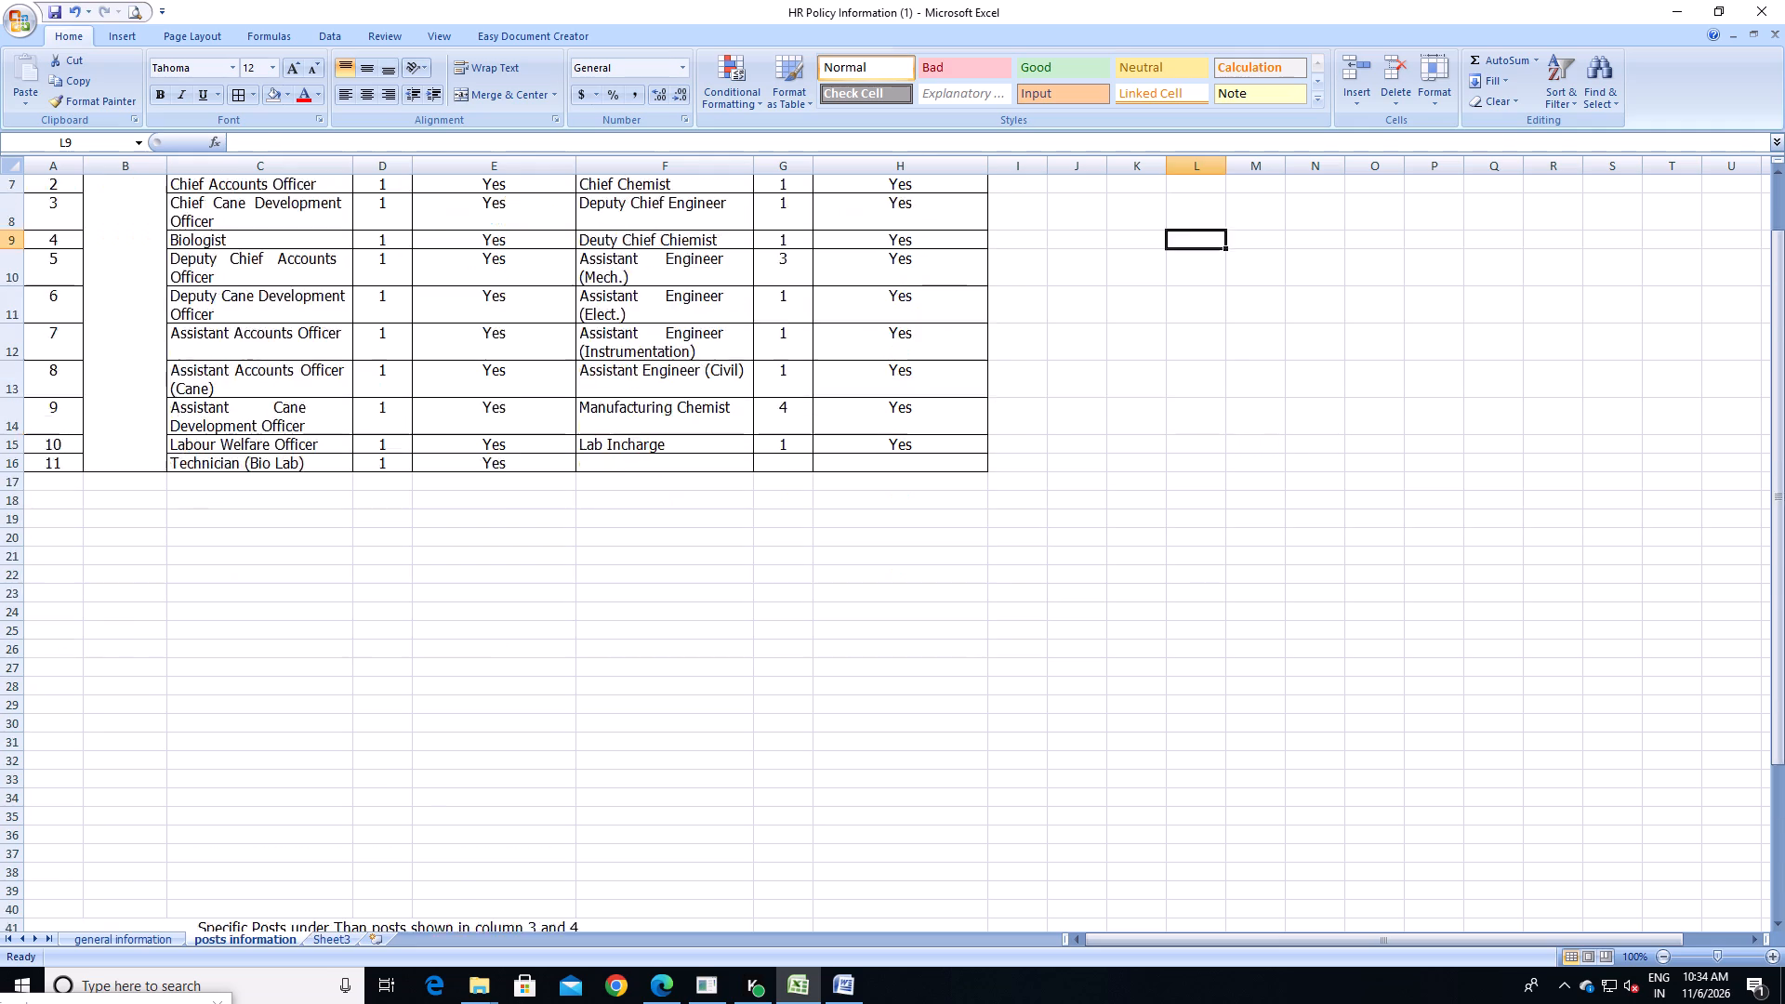
scroll(585, 721, down, 3)
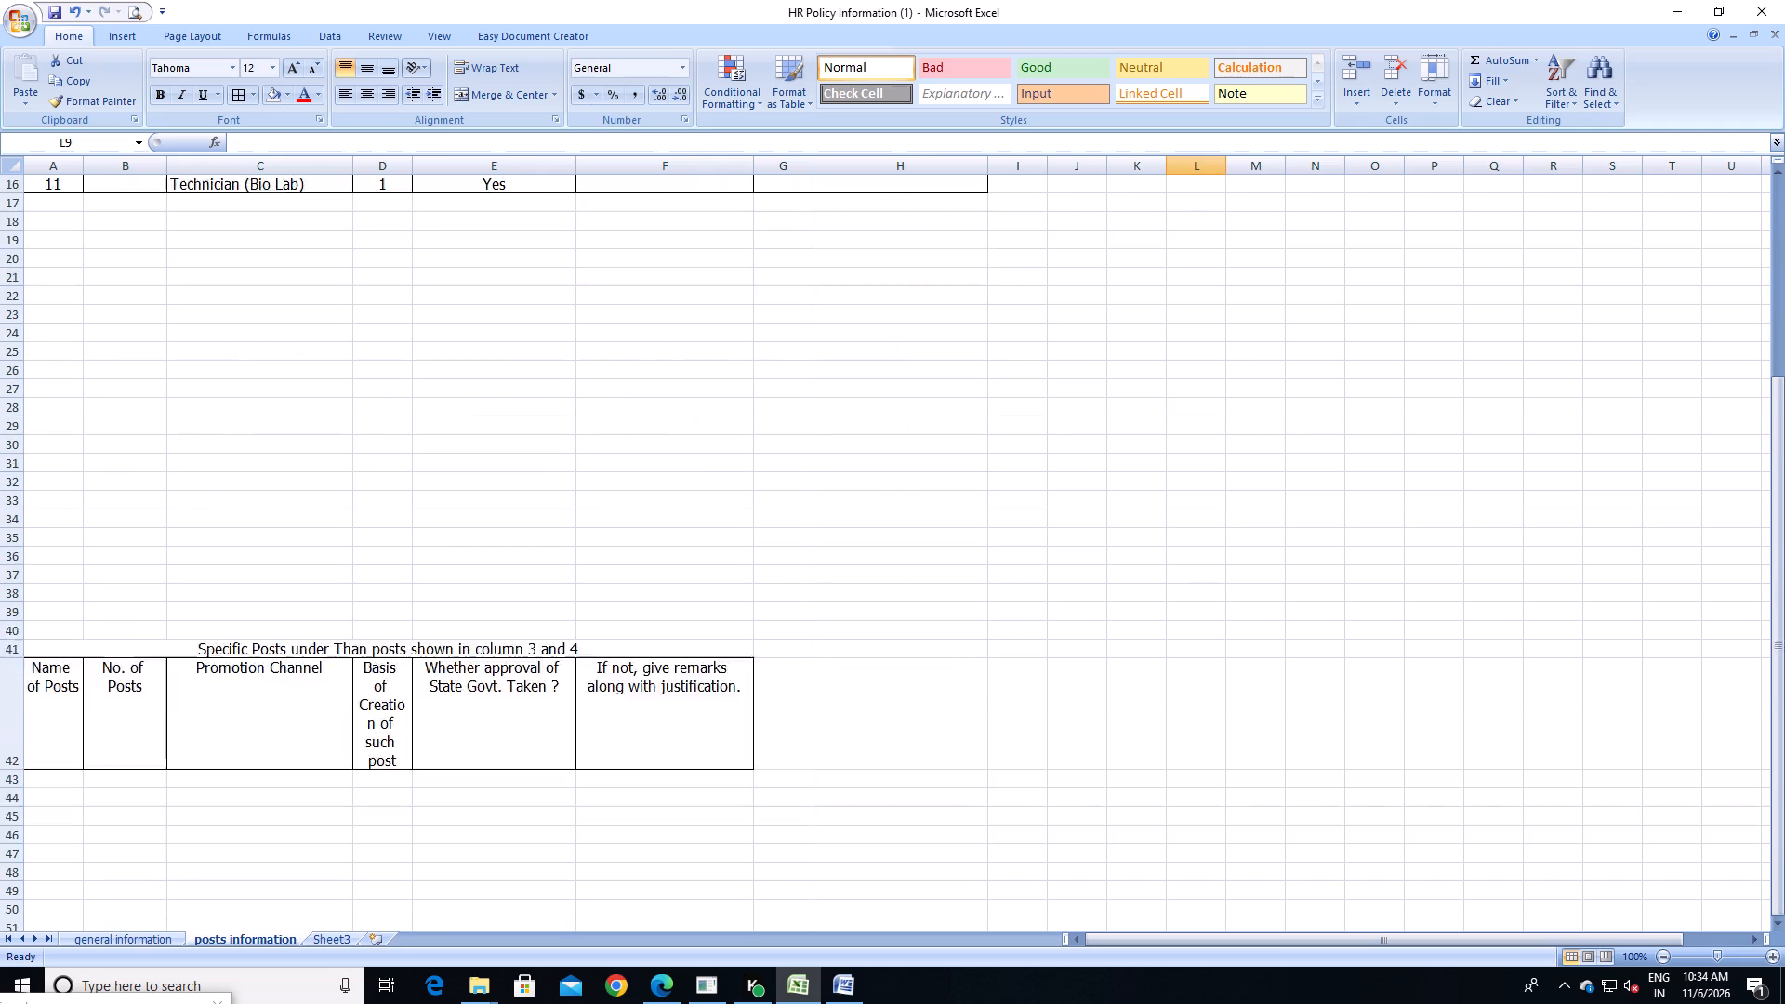
scroll(585, 721, down, 2)
scroll(585, 721, up, 4)
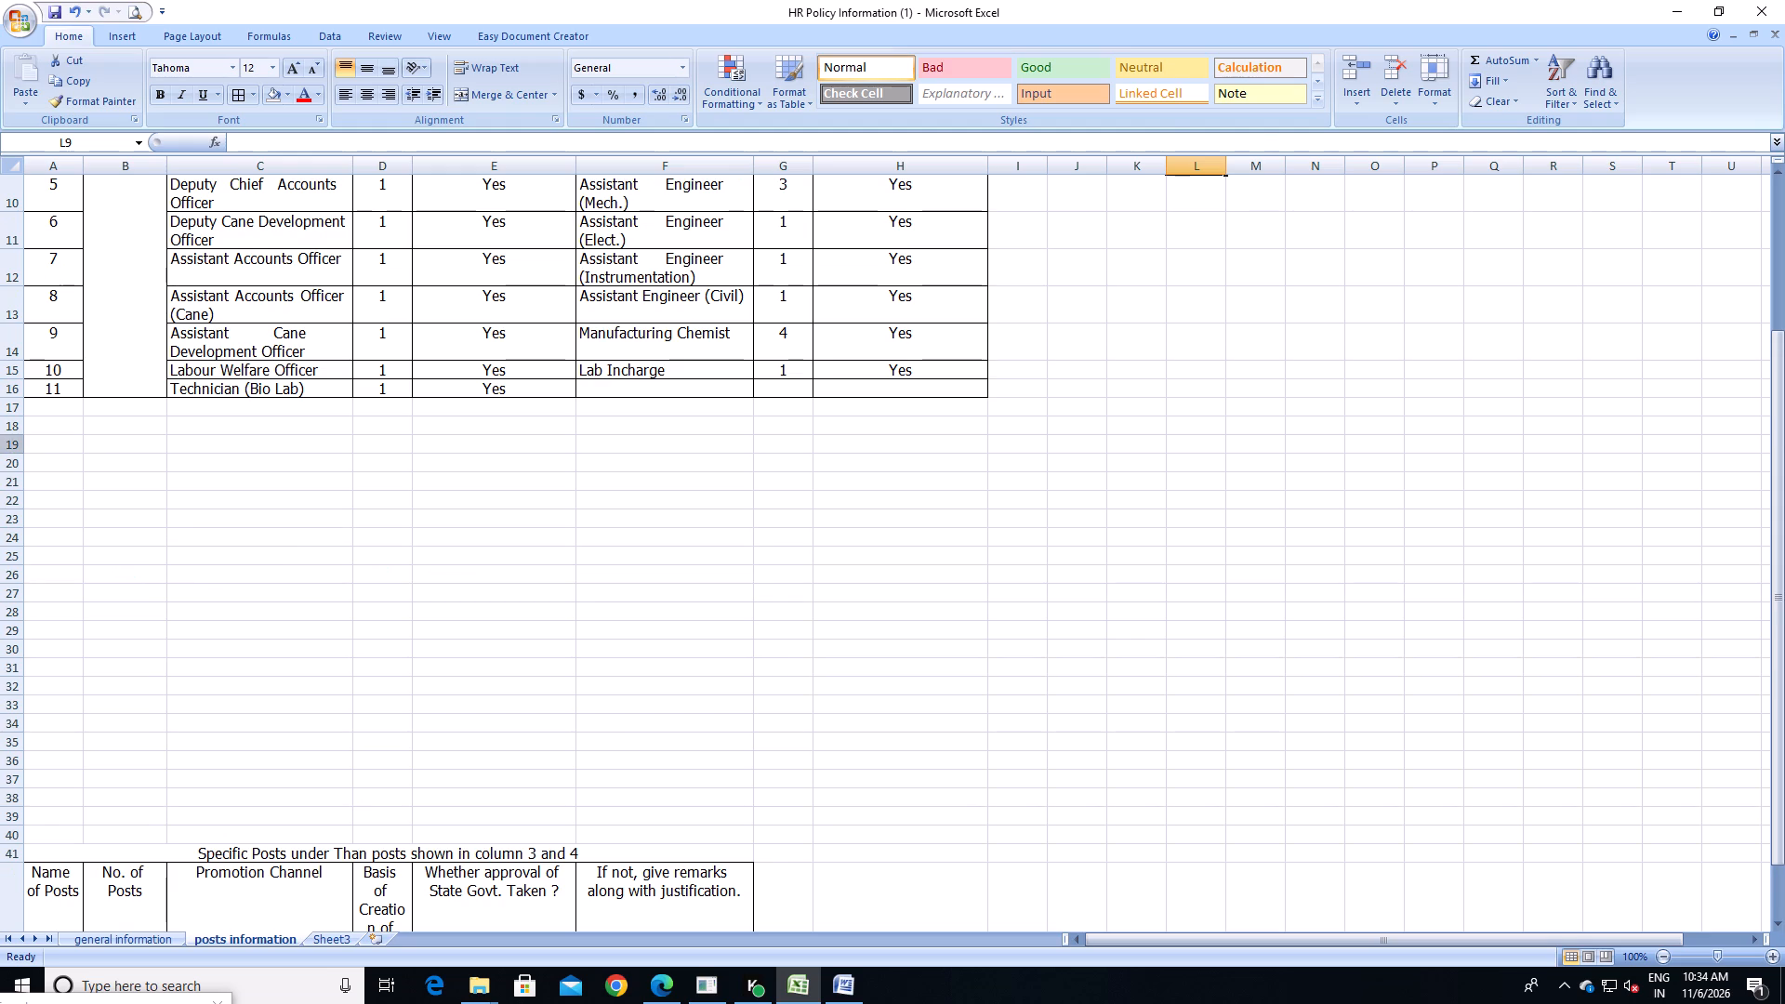
drag(3, 445, 11, 770)
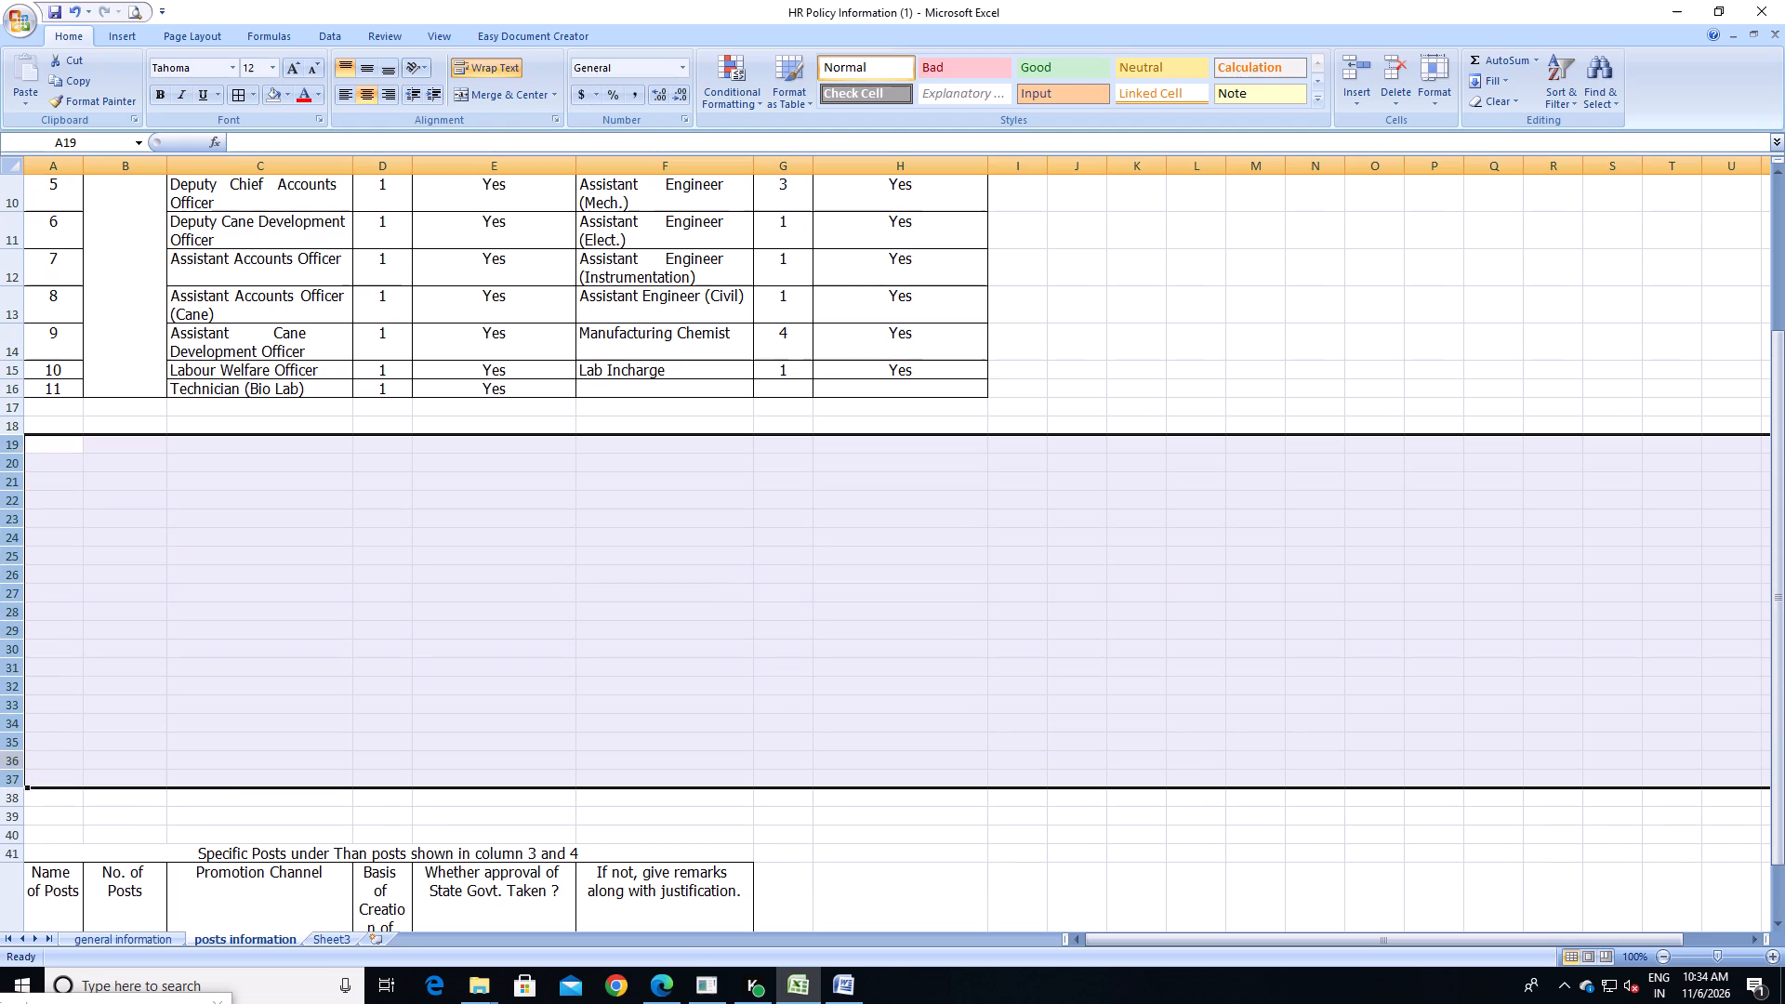
right_click(11, 753)
click(86, 630)
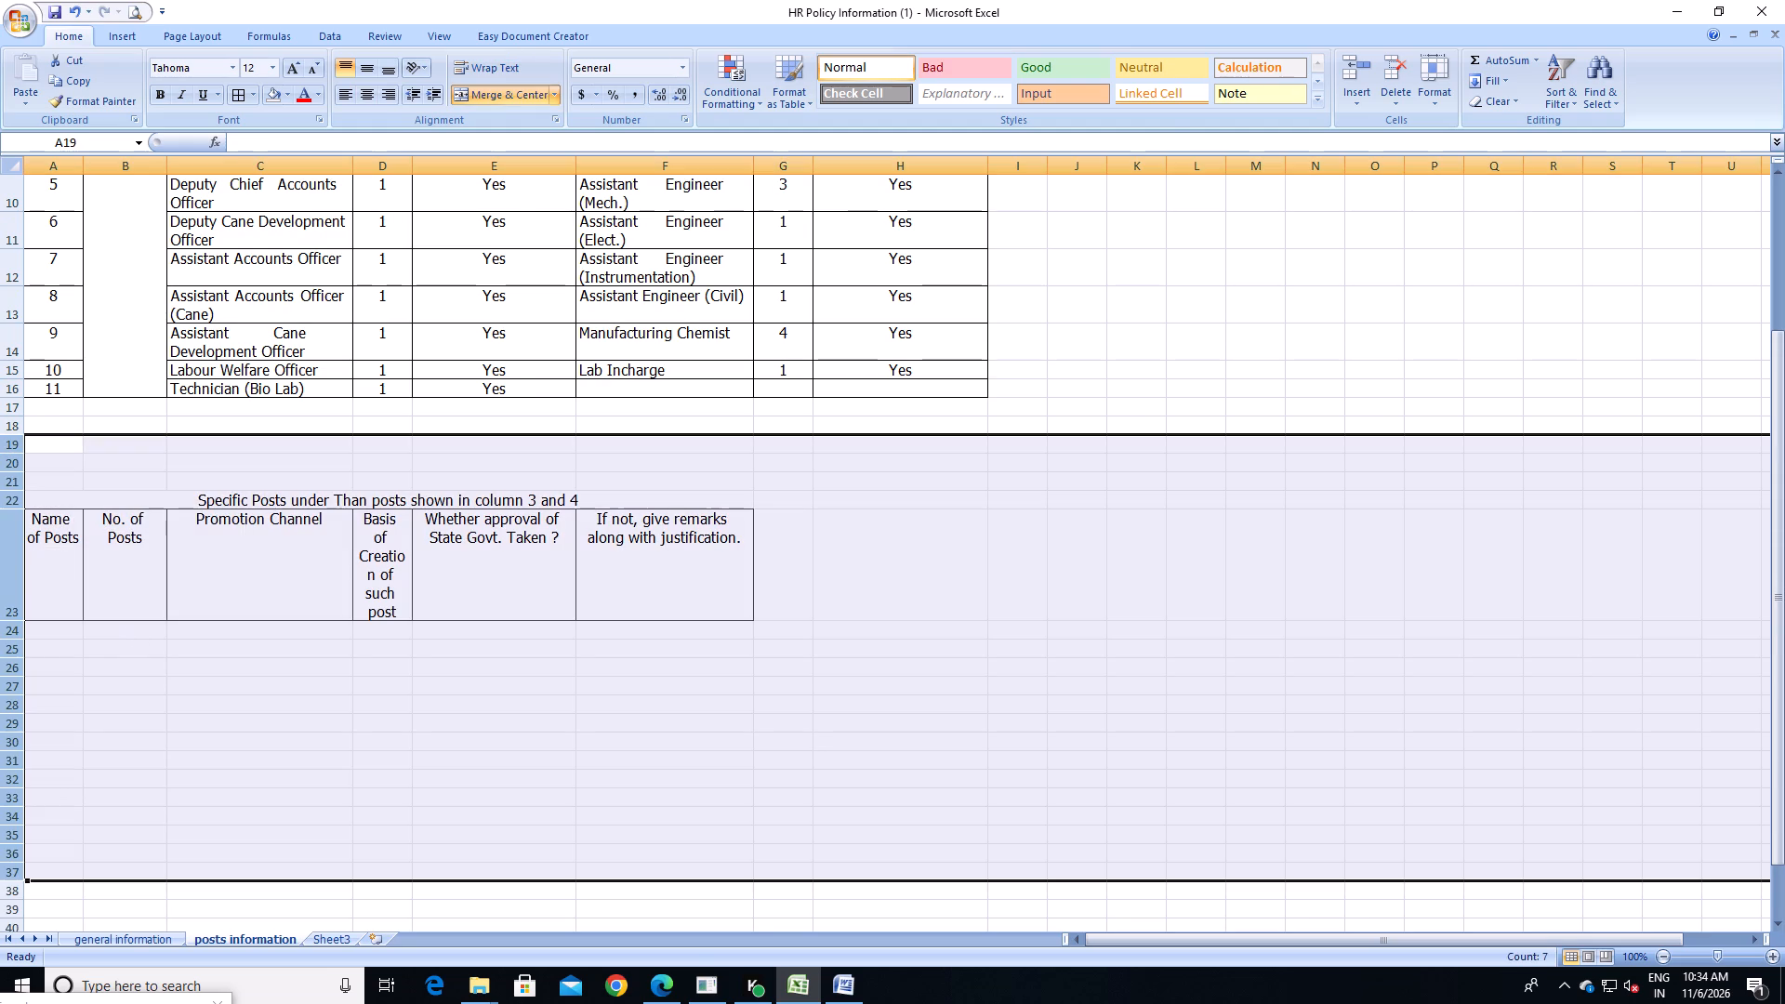
drag(56, 498, 639, 541)
click(926, 575)
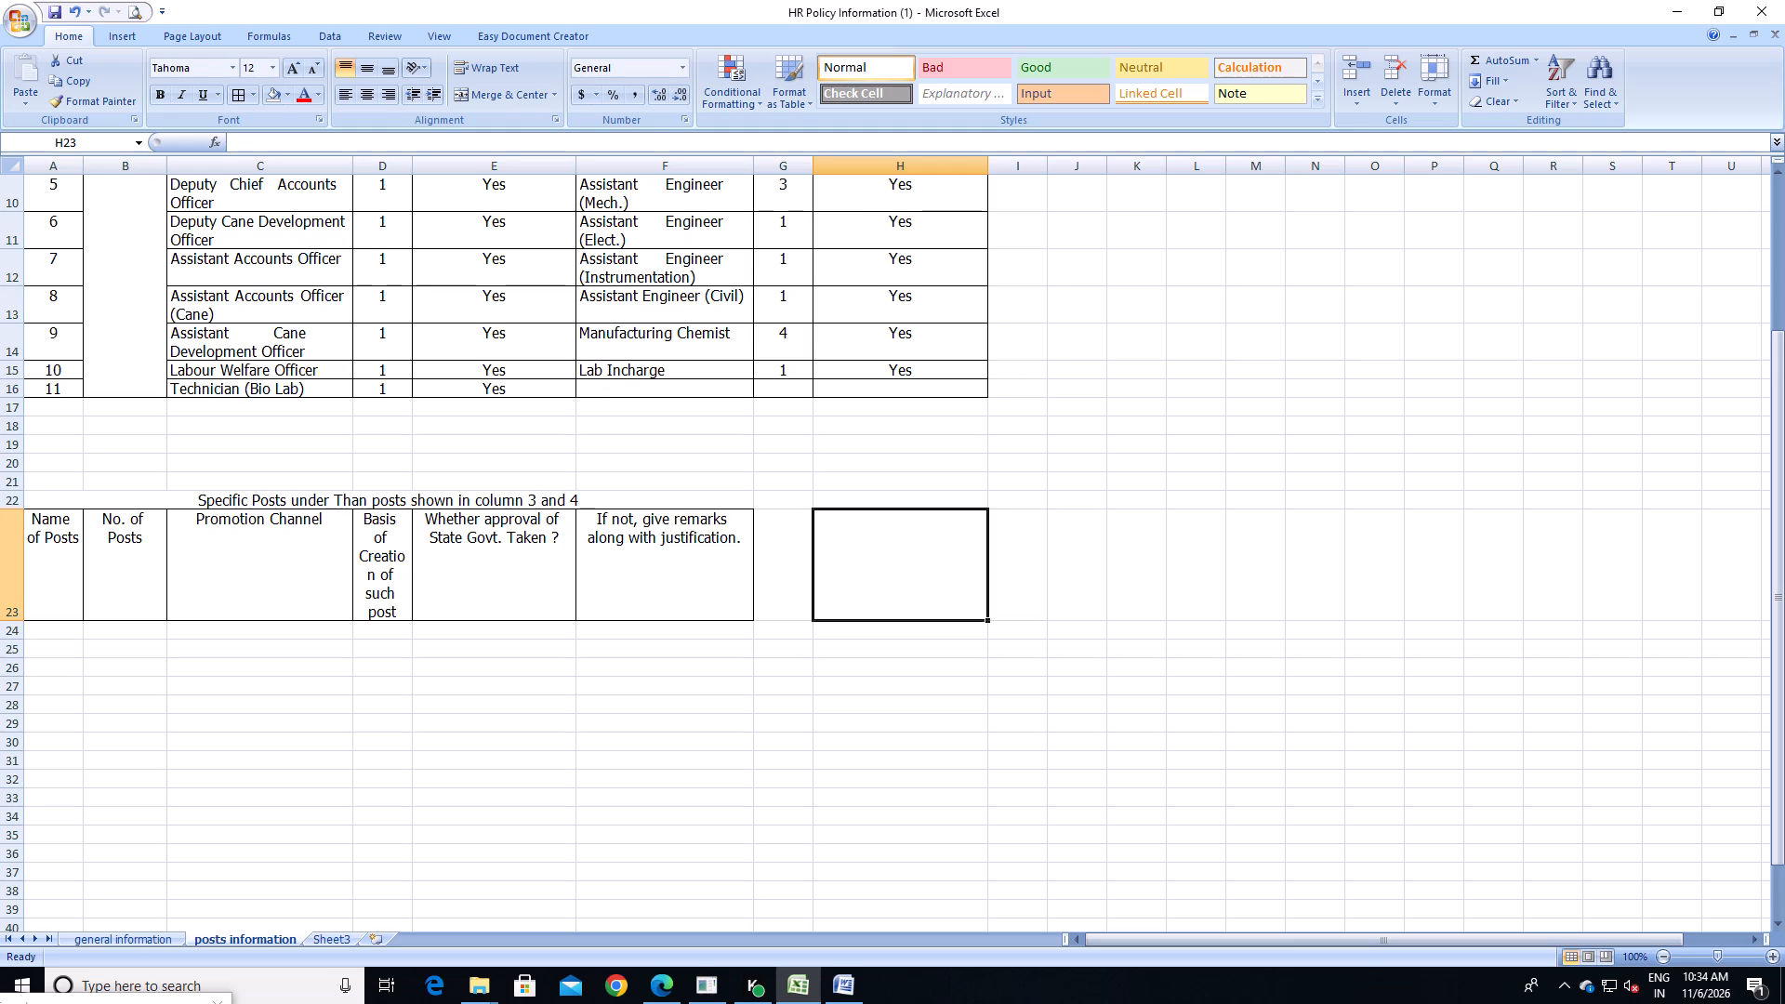
Delete more blank rows above the Specific Posts heading so that it sits in row 18.
drag(15, 443, 20, 471)
right_click(18, 464)
click(81, 577)
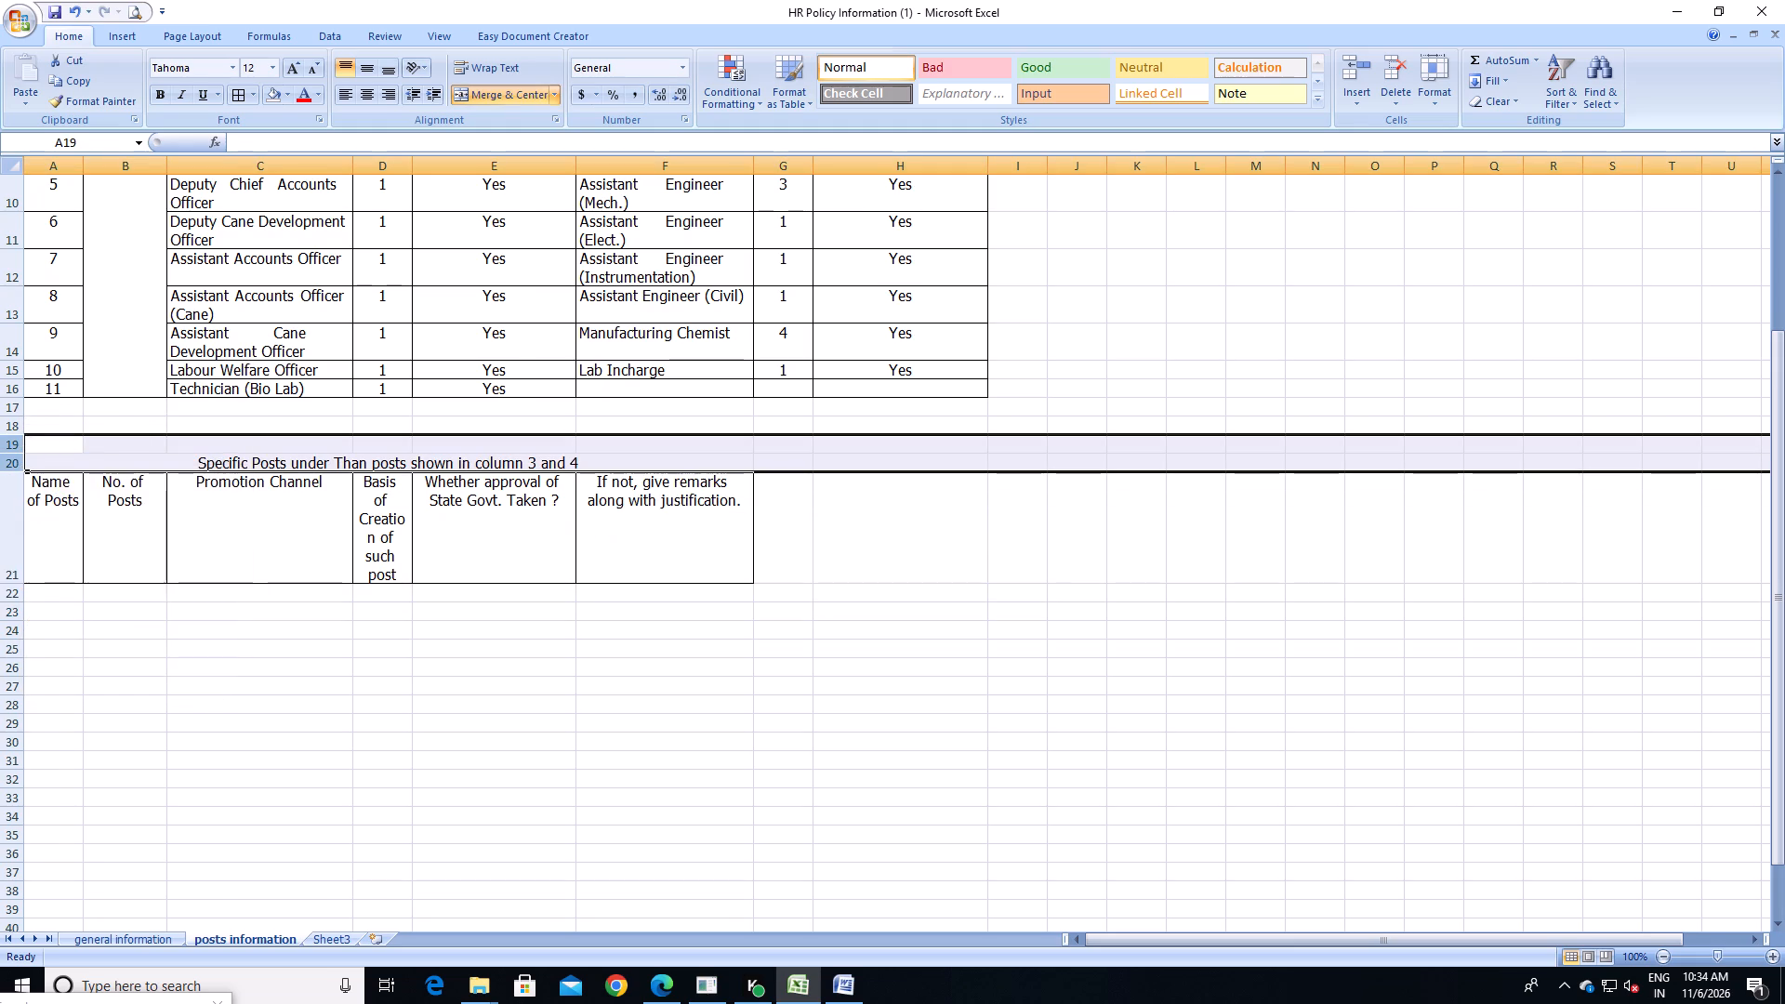
click(11, 423)
right_click(7, 422)
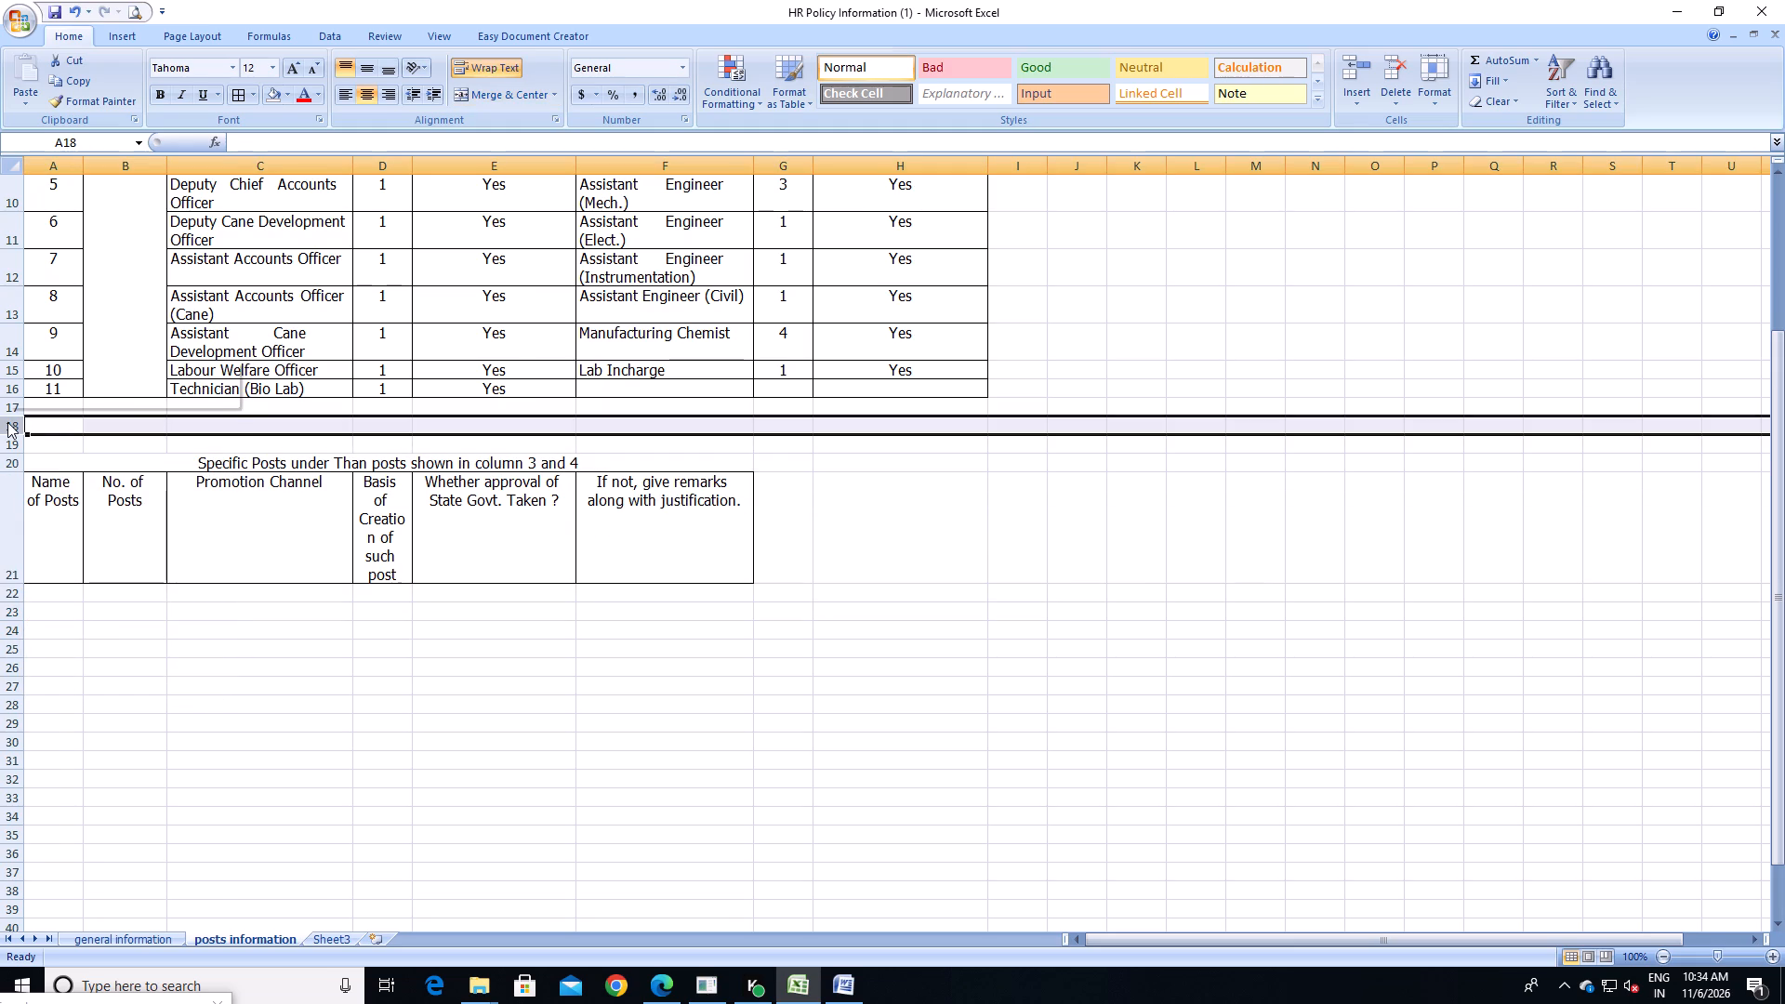
click(64, 534)
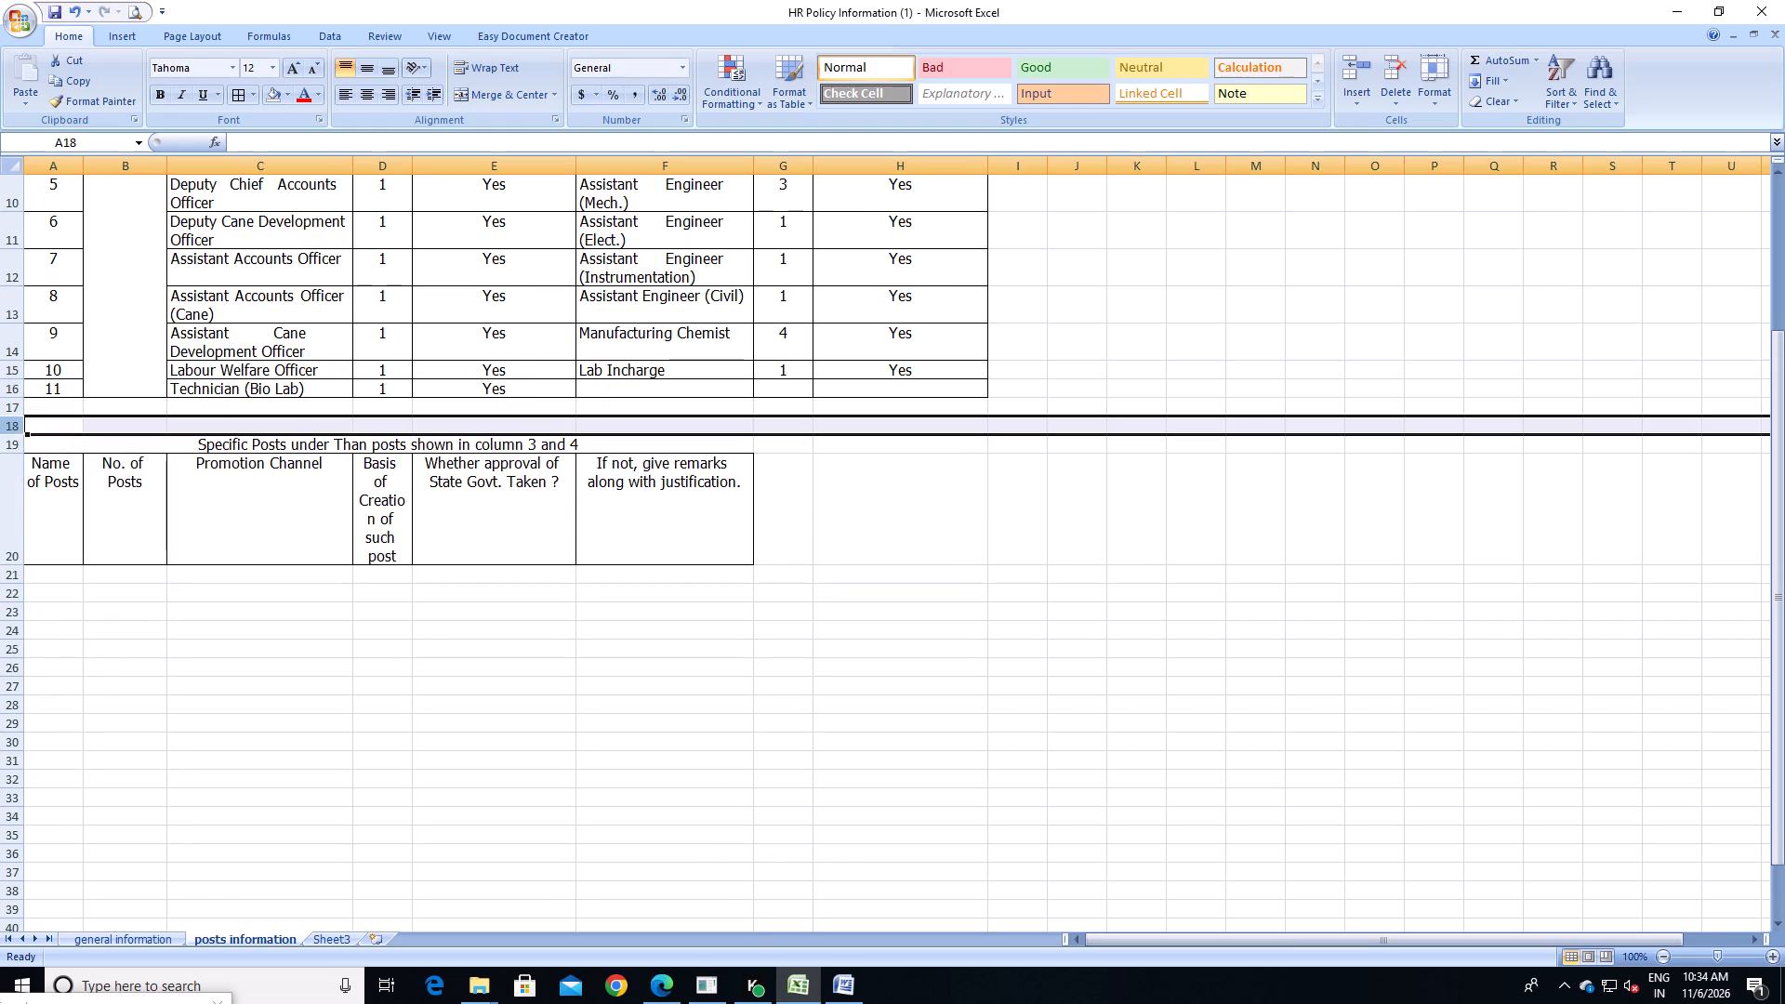
right_click(14, 428)
click(66, 540)
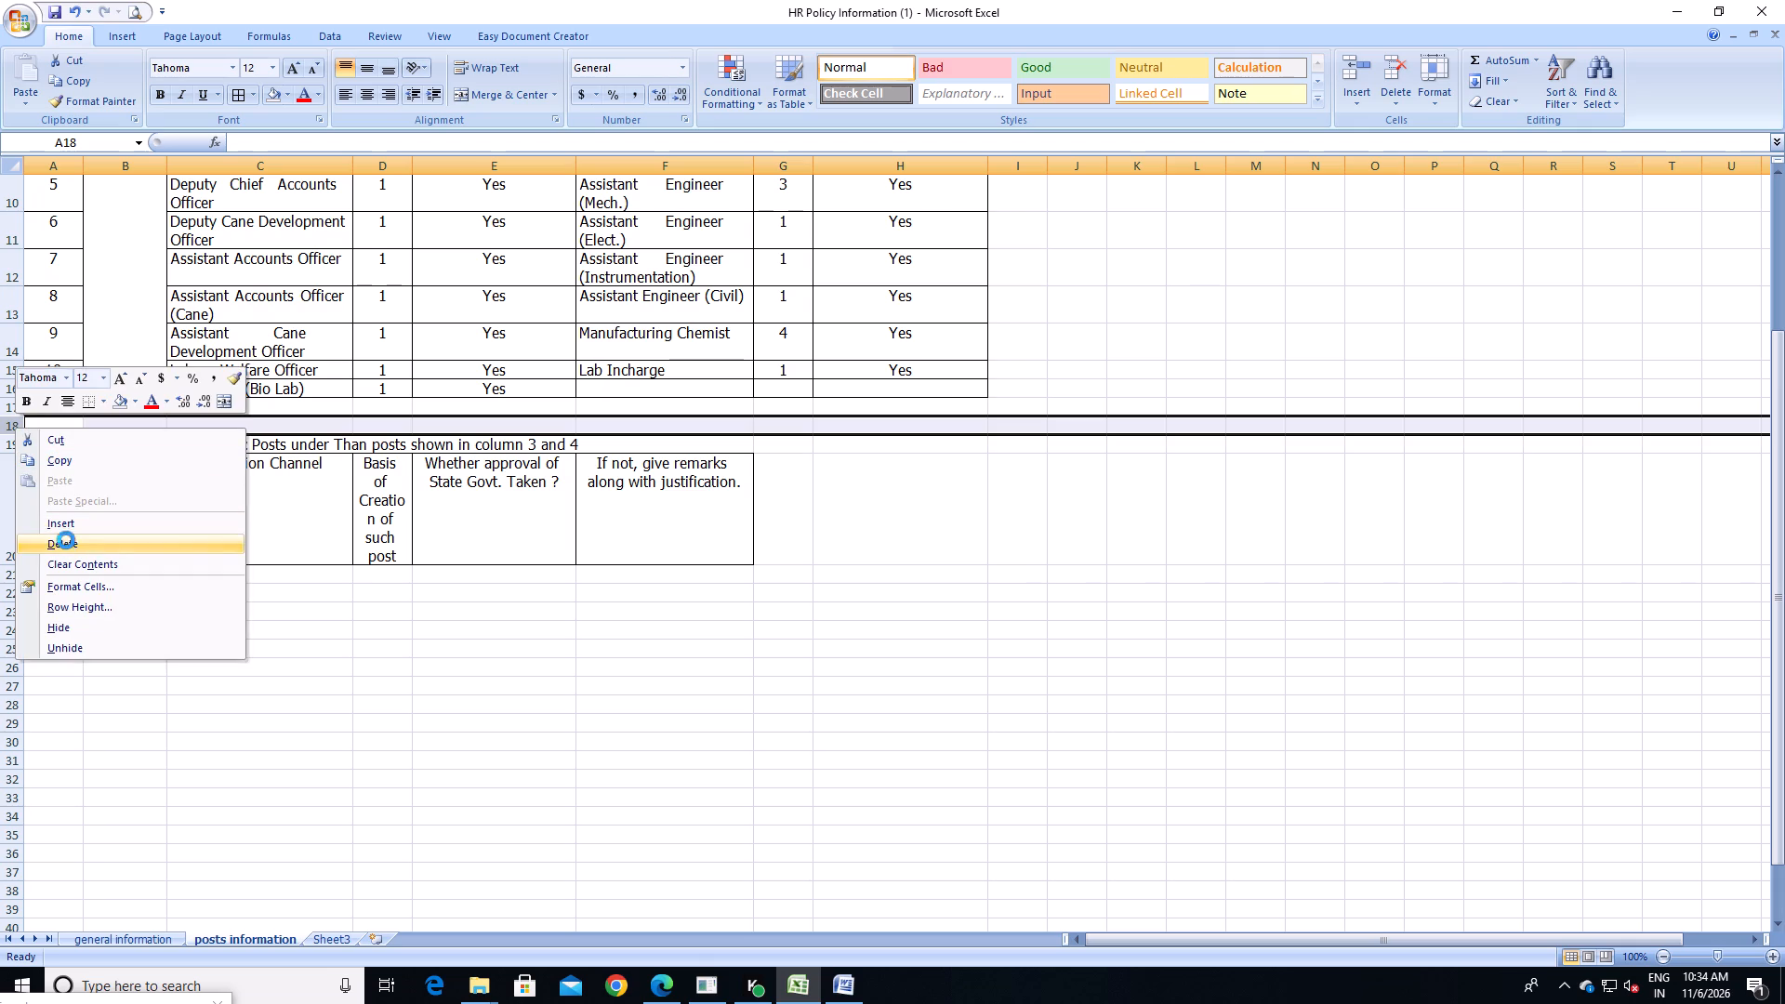
click(484, 655)
Merge and center the Specific Posts heading across A18:H18 to match the posts table's width.
drag(105, 427, 873, 422)
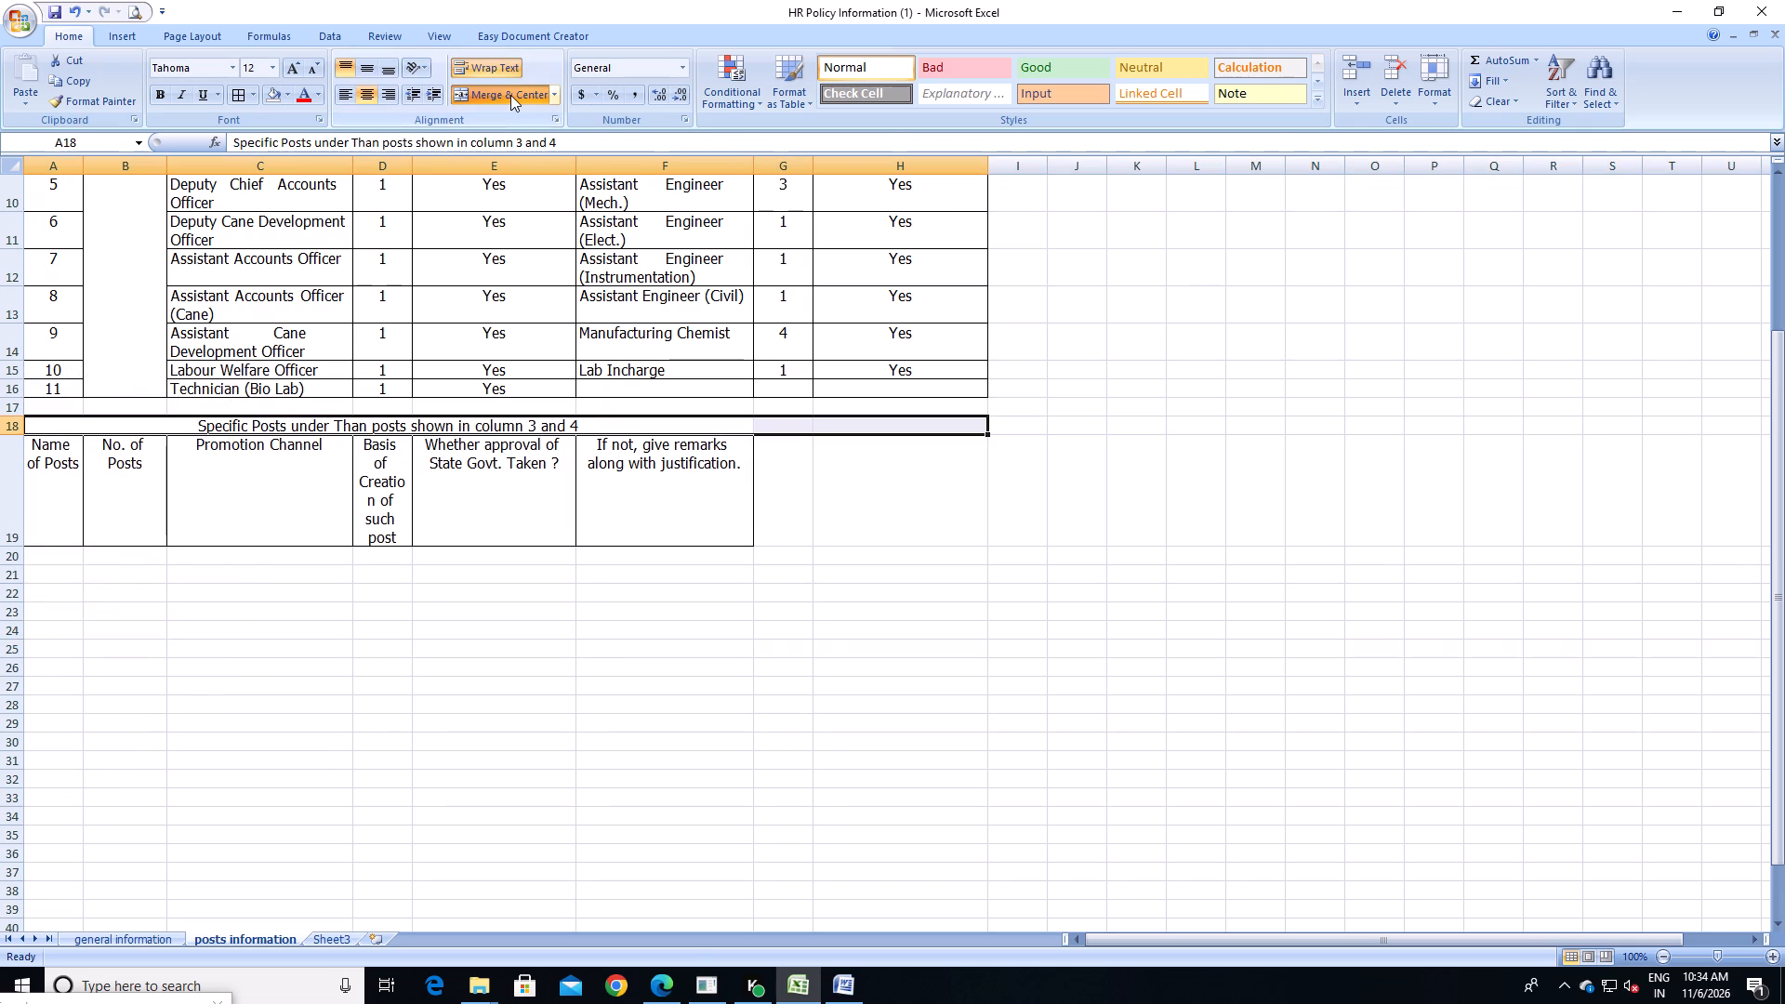
click(510, 95)
click(510, 95)
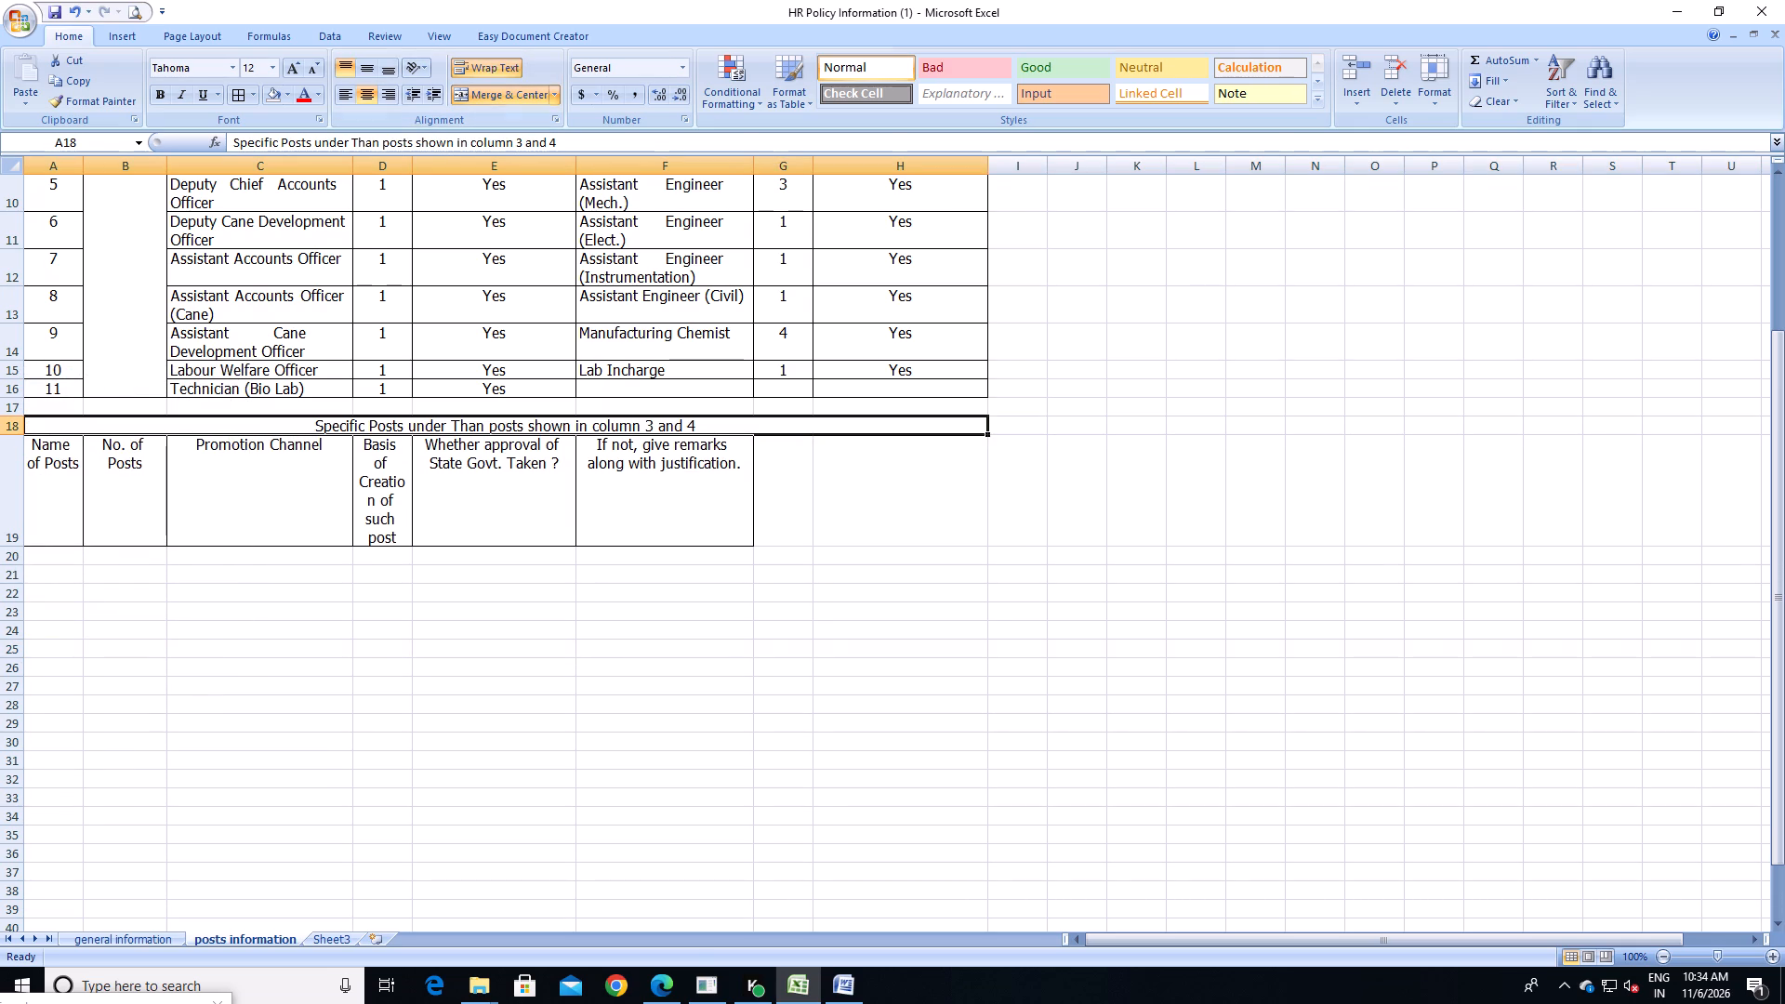
click(945, 614)
Move the "If not, give remarks" heading to H19 and the "Whether approval of State Govt. Taken ?" heading to F19.
click(700, 499)
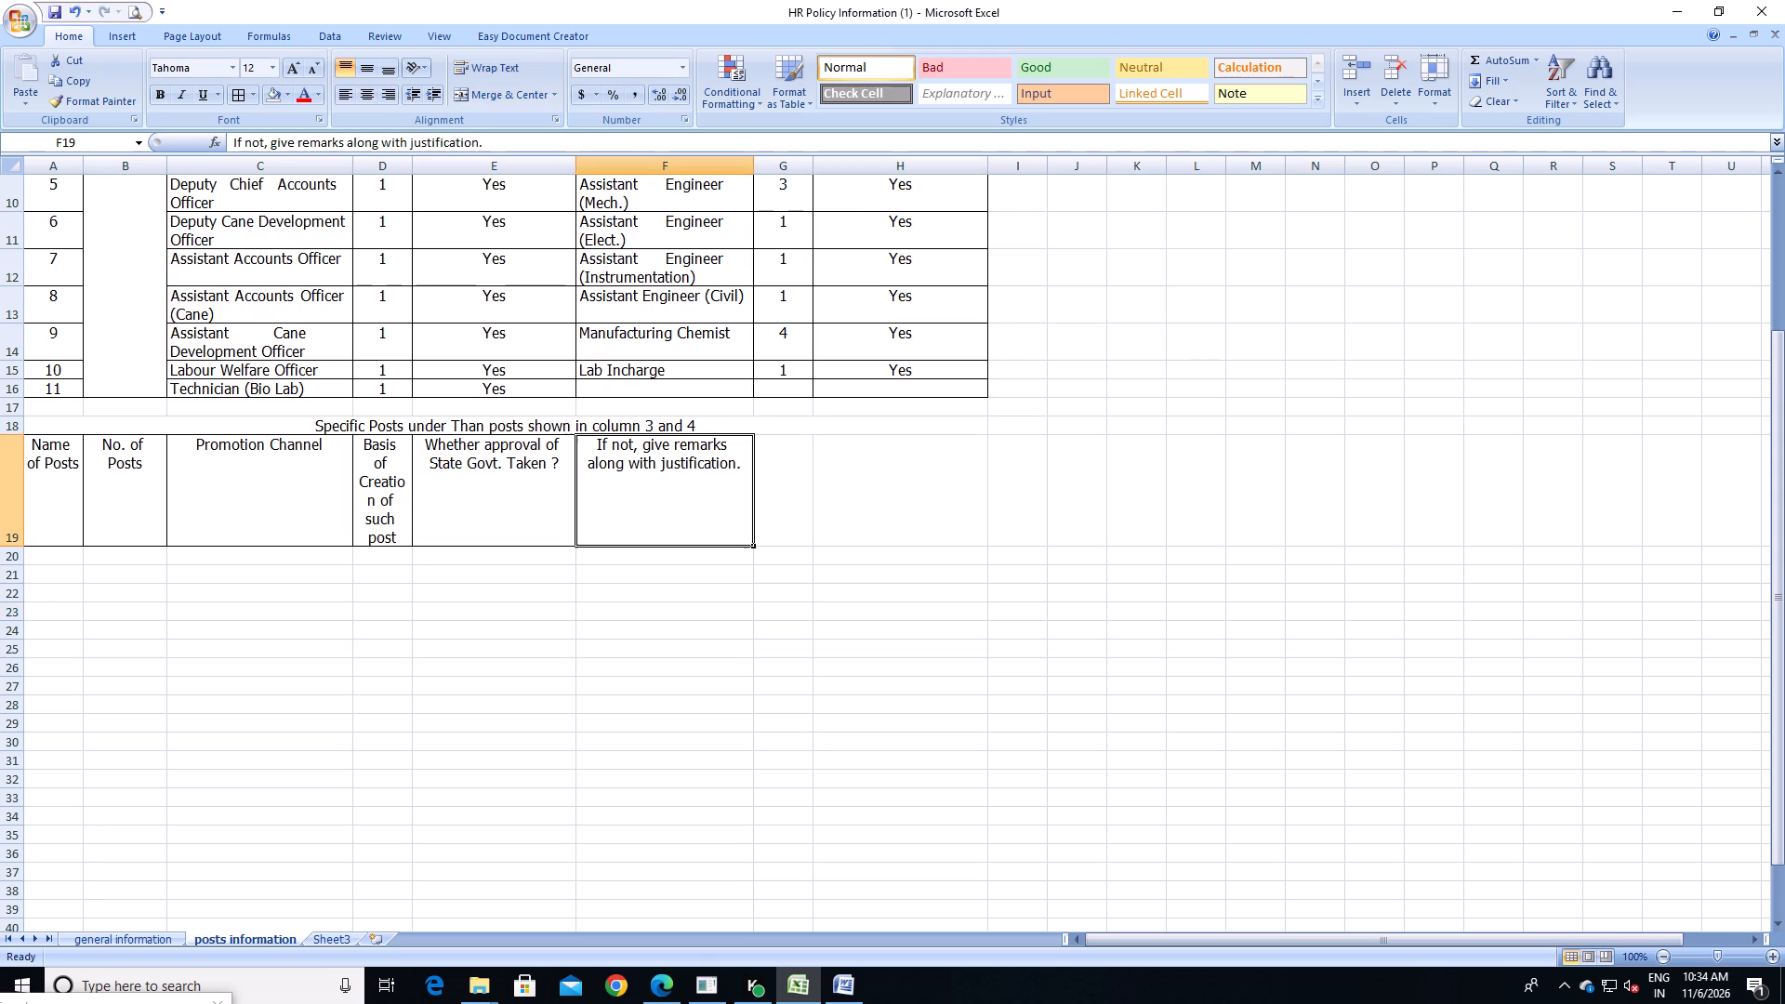
key(ctrl+x)
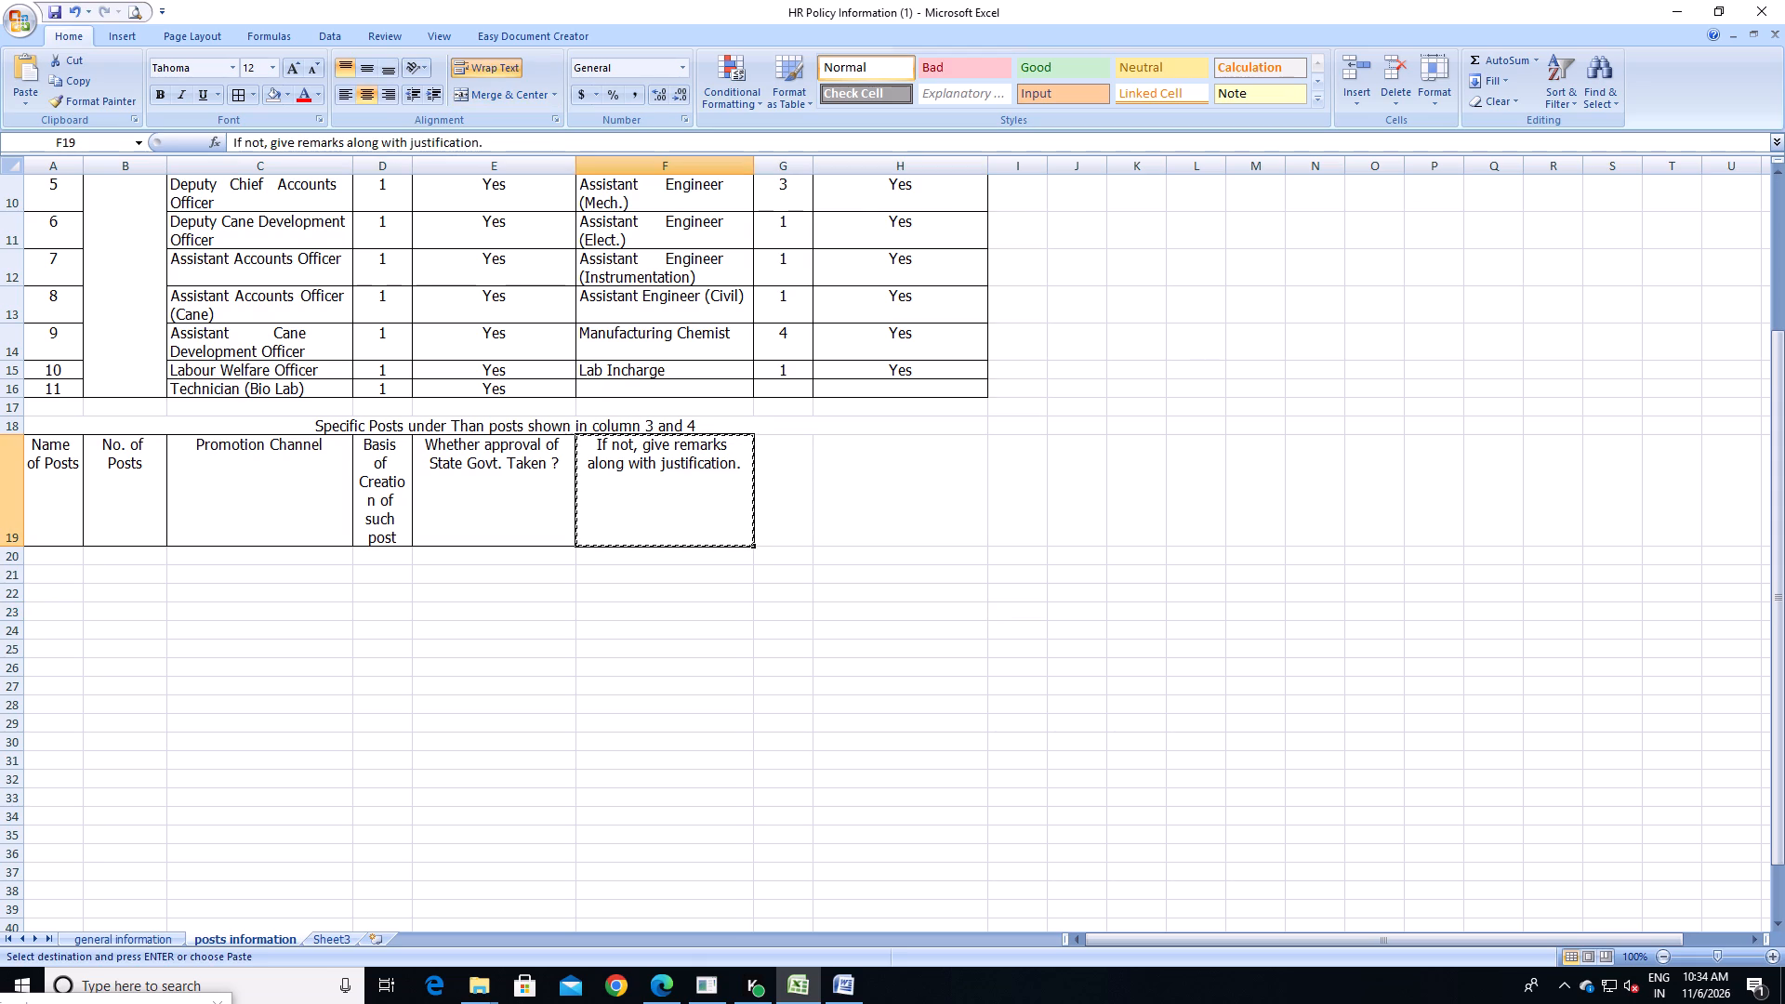
click(910, 482)
key(Return)
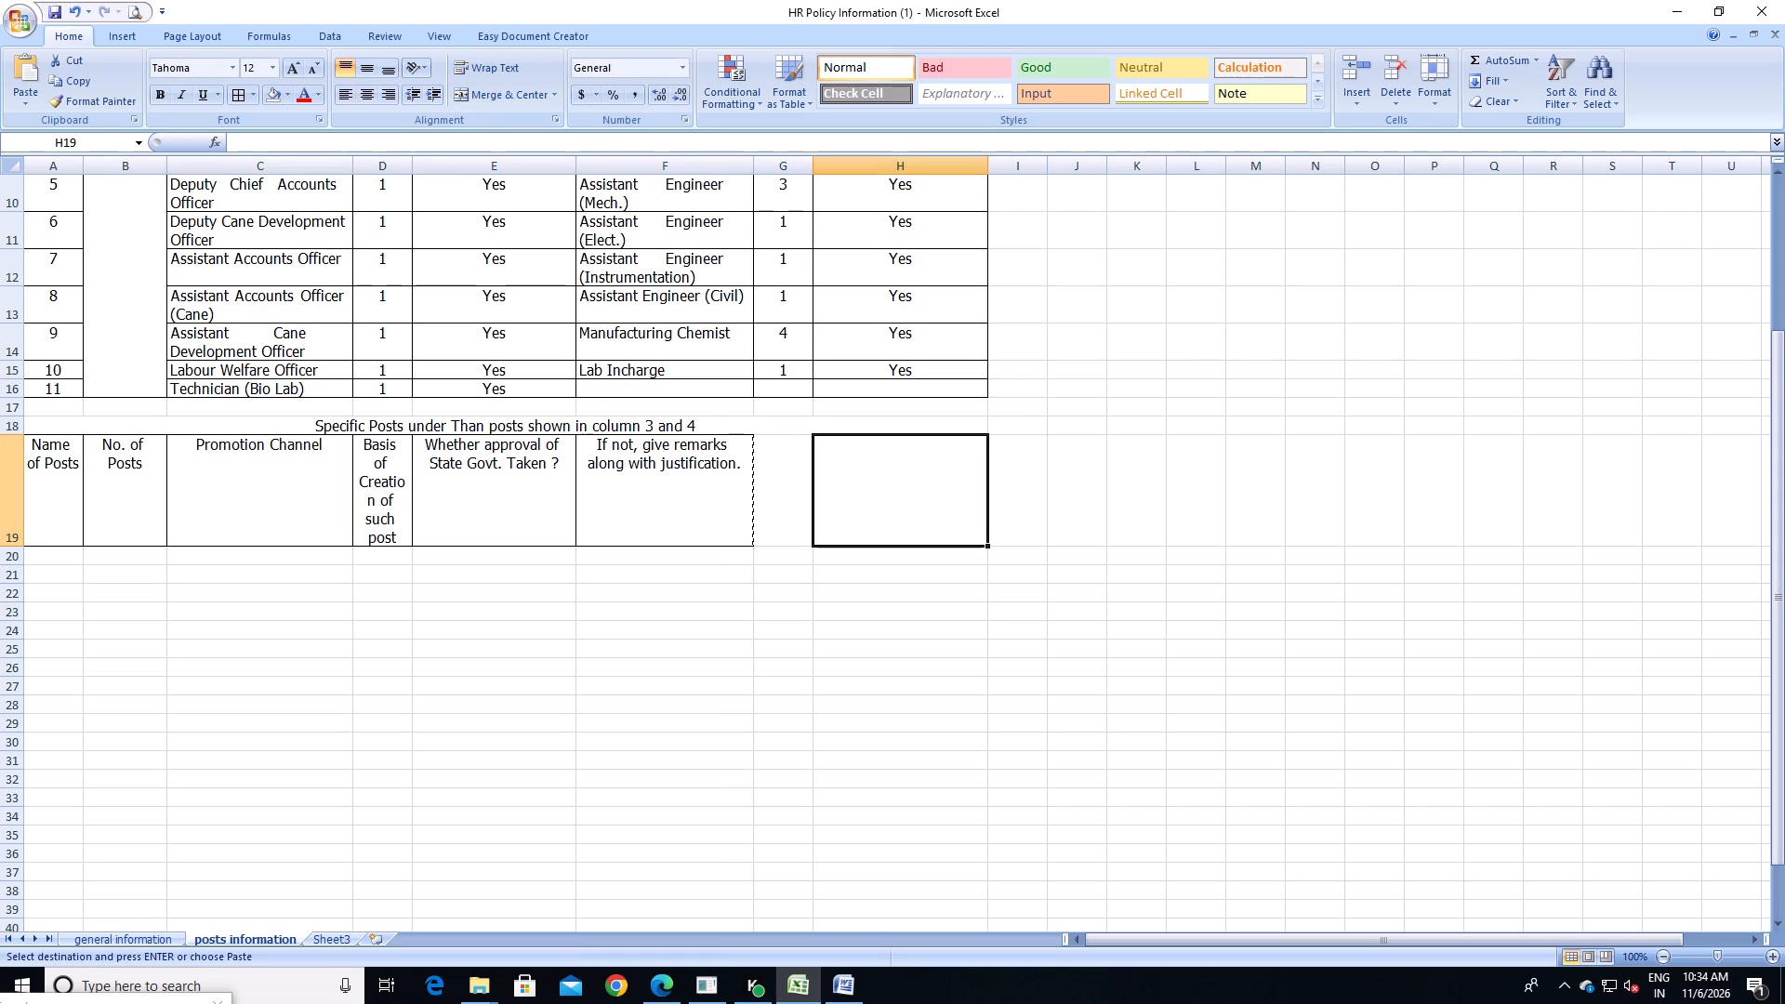
click(532, 479)
key(ctrl+x)
click(658, 462)
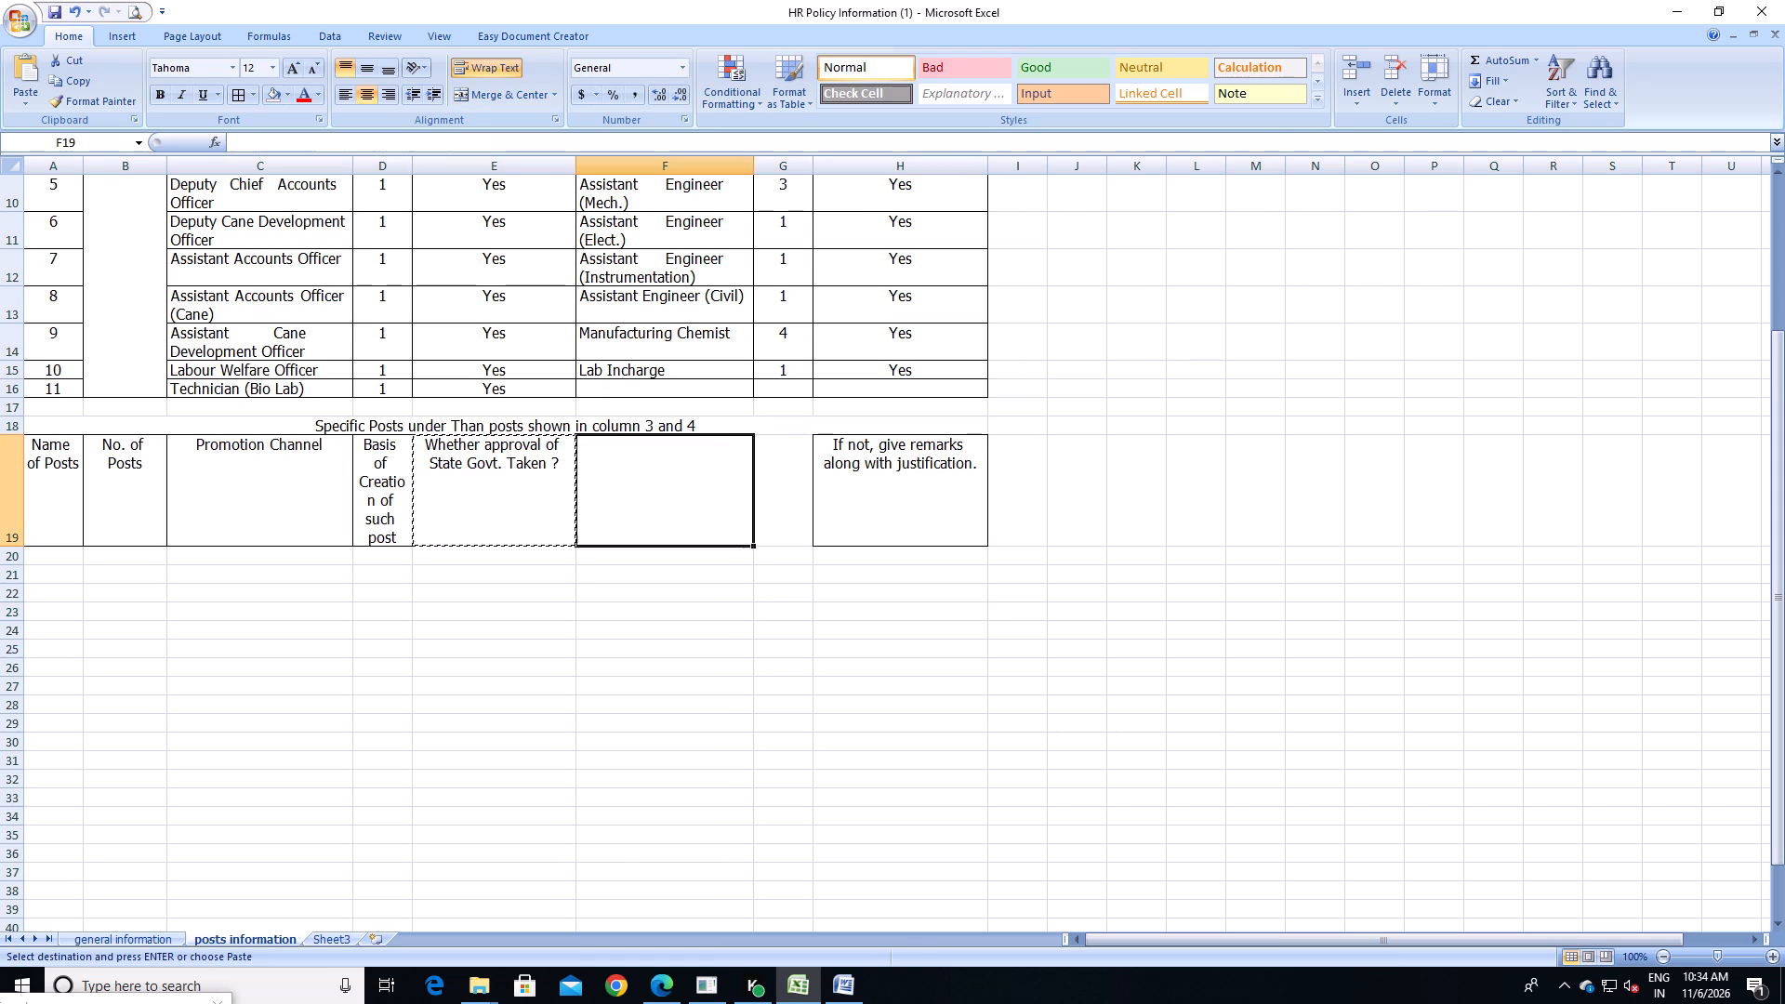
key(Return)
Merge and center the State Govt. approval heading across F19:G19 and the Basis of Creation heading across D19:E19.
drag(675, 468, 750, 468)
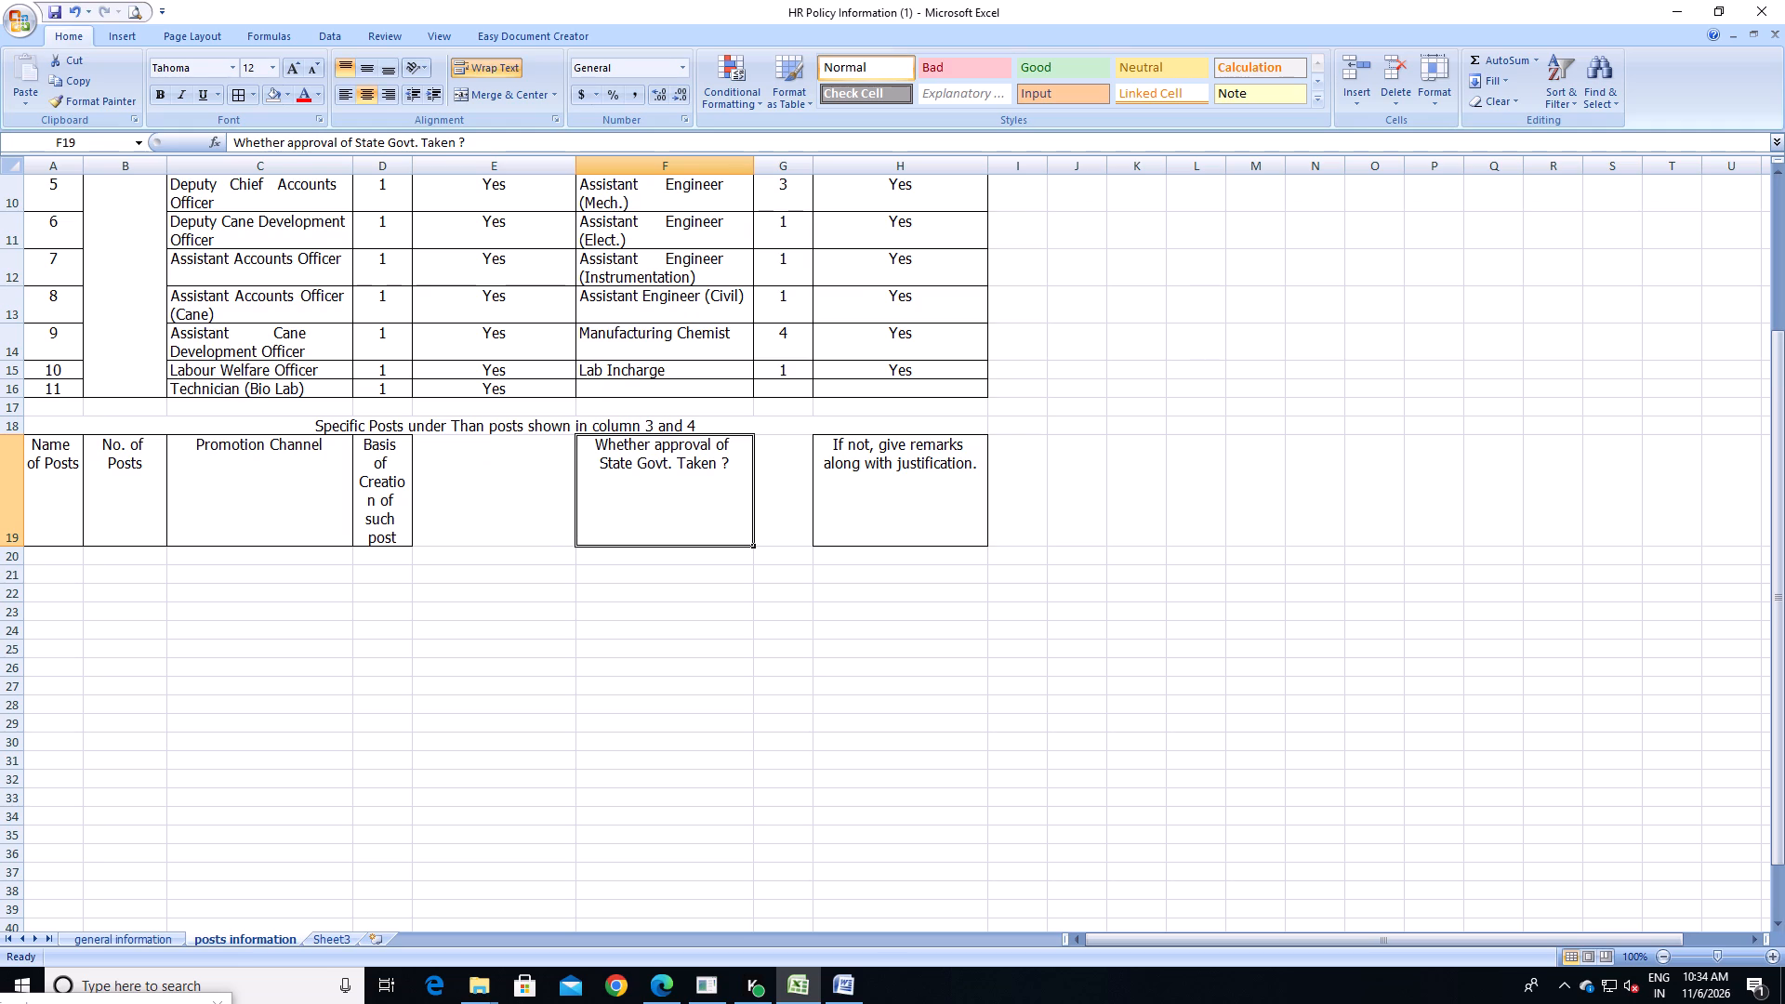
drag(750, 468, 777, 468)
click(483, 87)
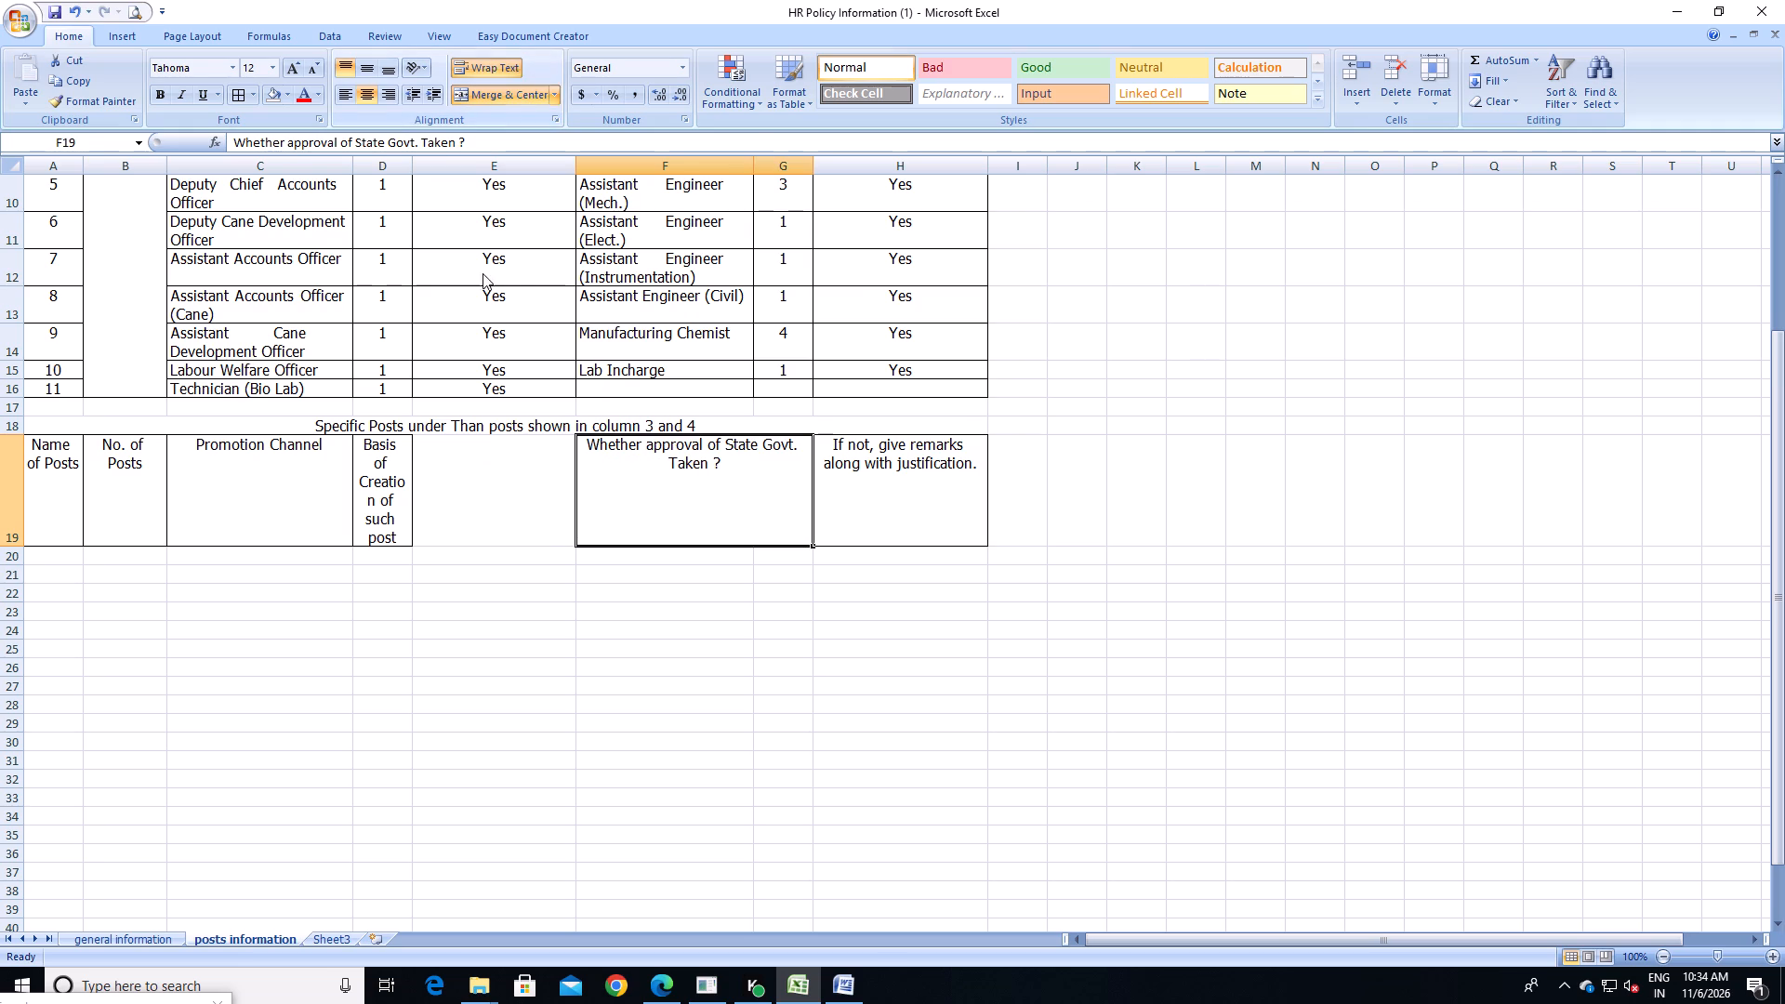
drag(395, 473, 494, 460)
click(511, 95)
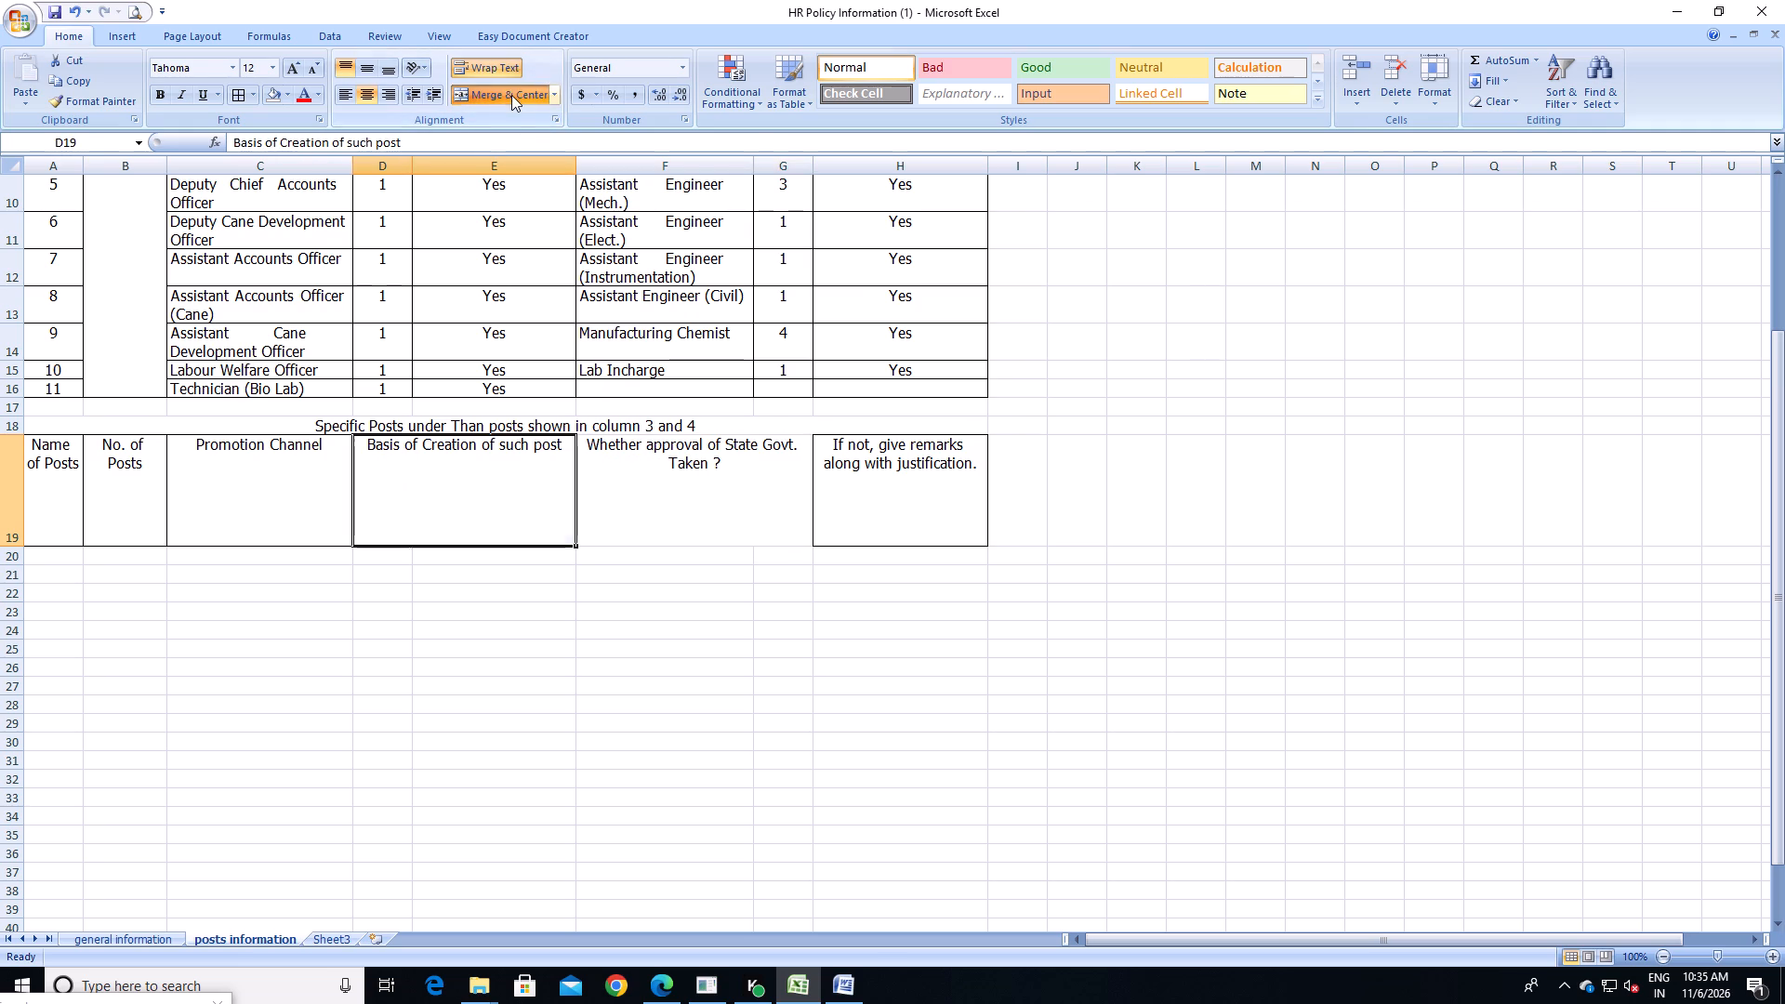
click(631, 649)
Apply all borders to A19:H20 and autofit the height of heading row 19.
drag(52, 486, 221, 546)
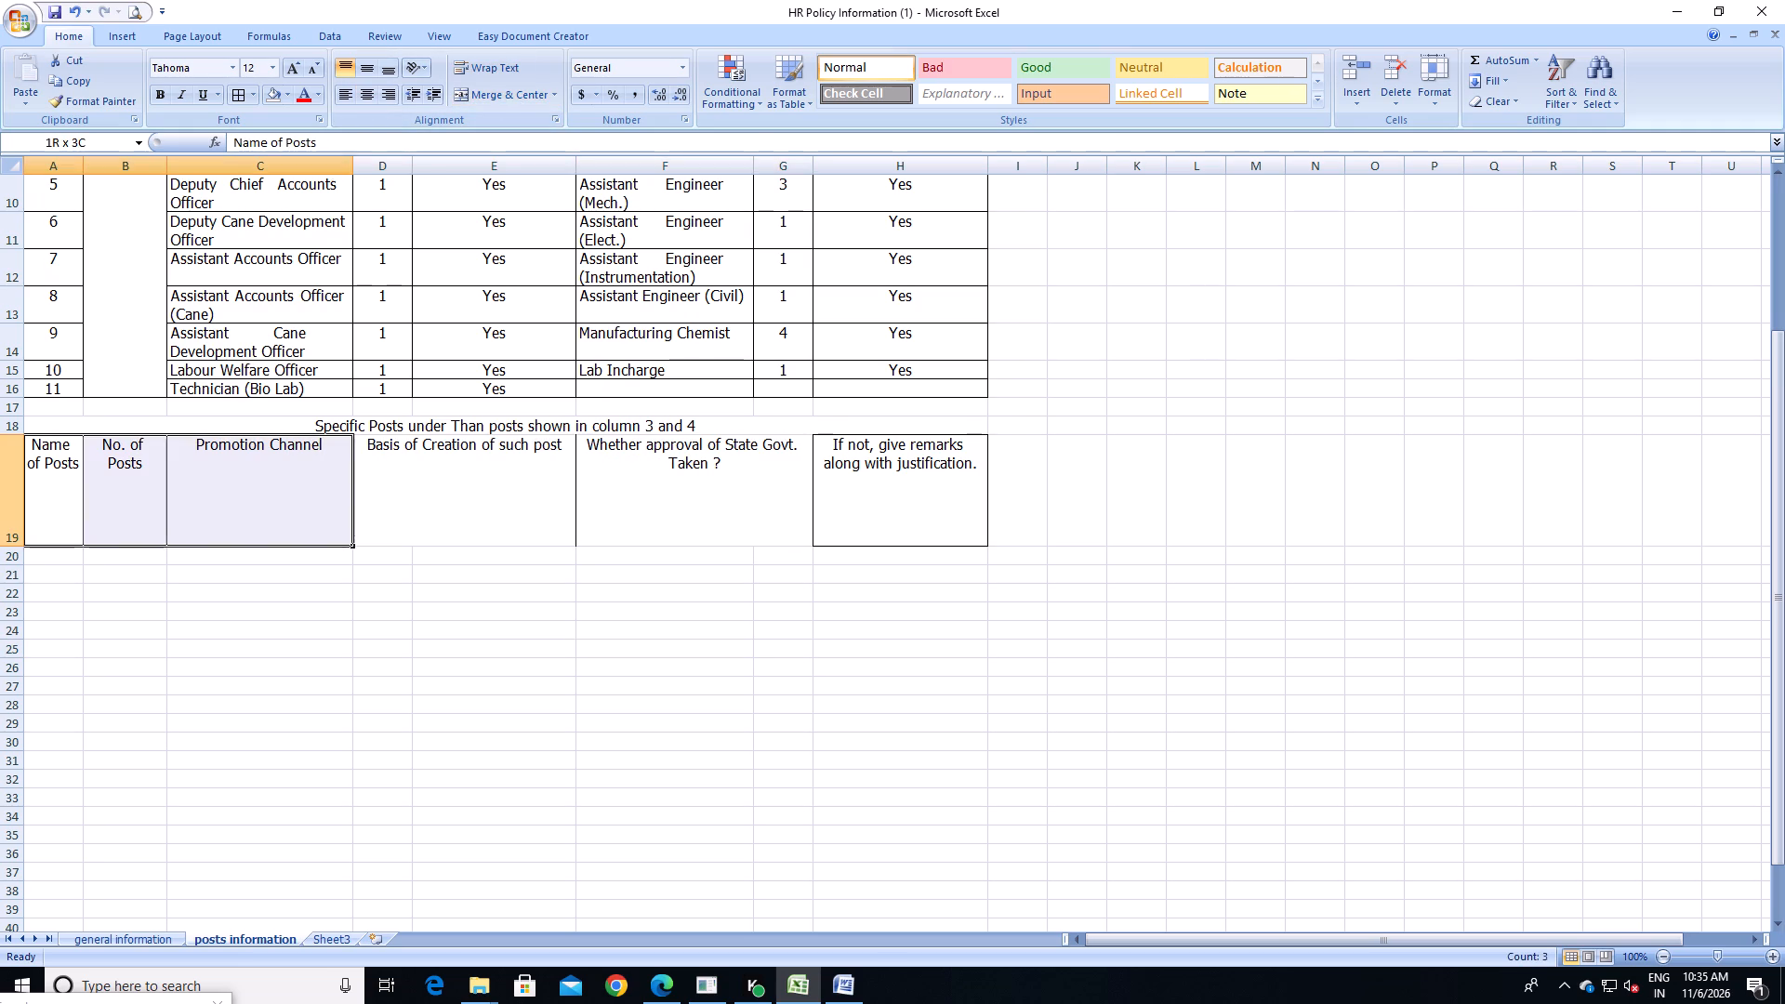
drag(221, 546, 903, 550)
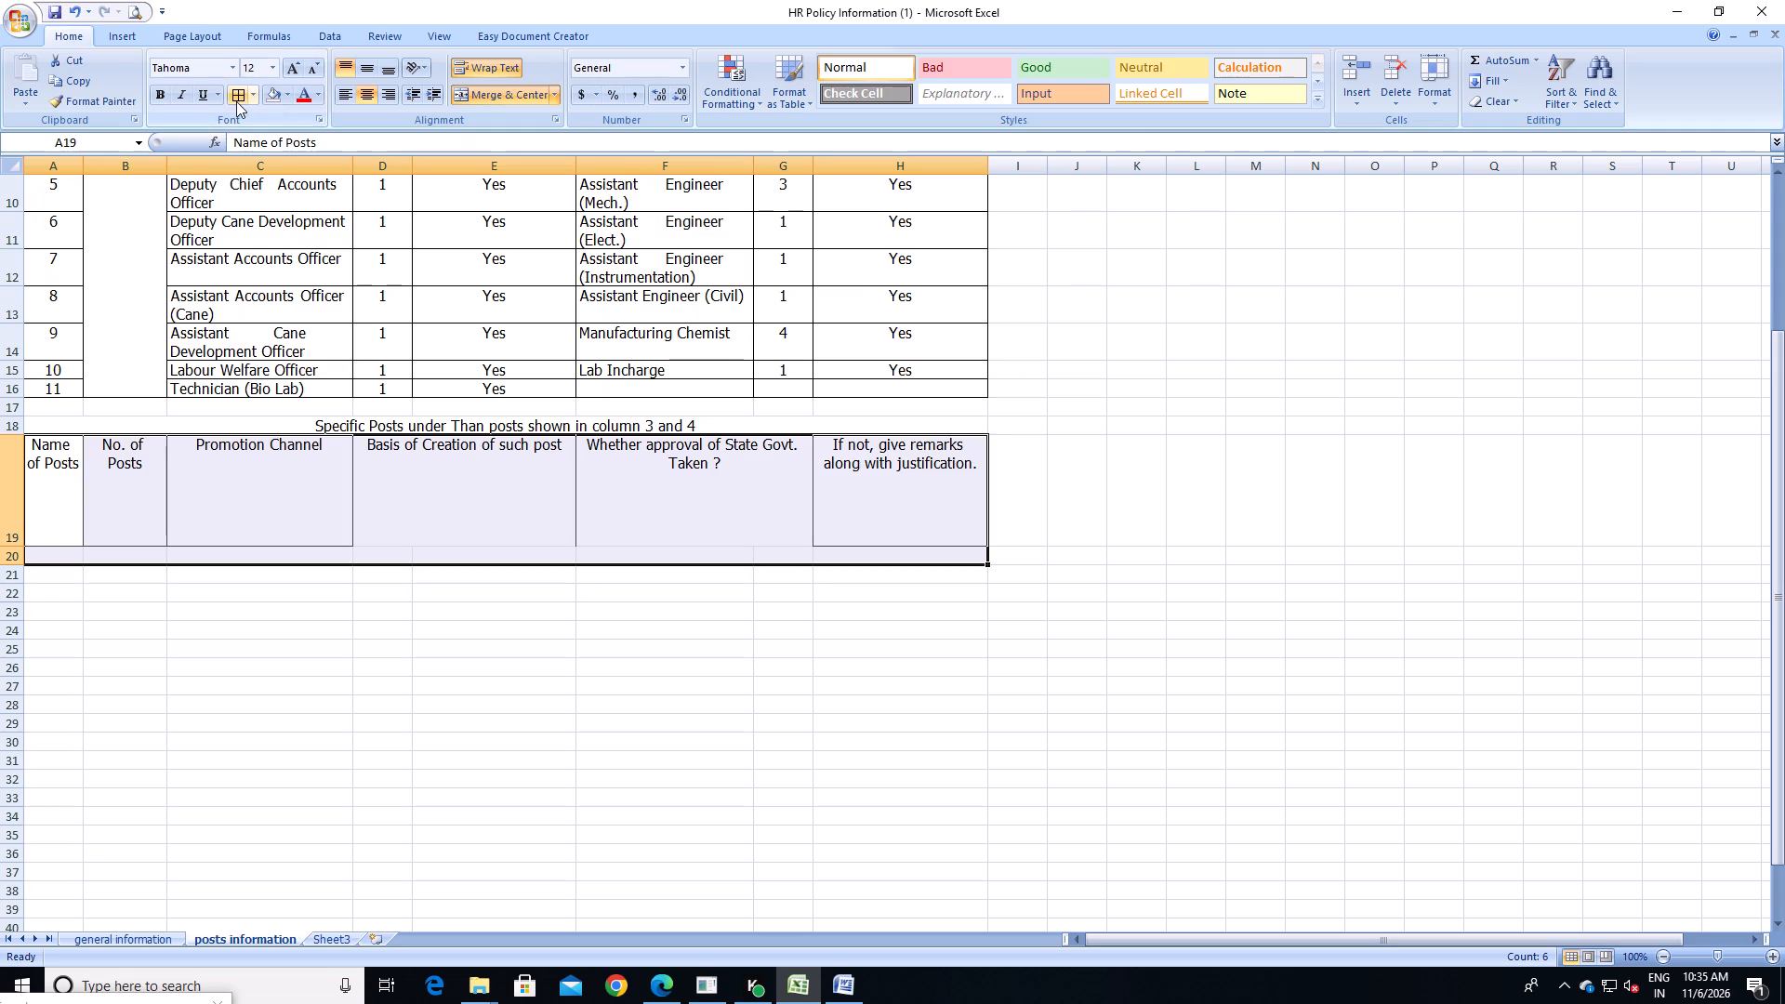
click(236, 101)
double_click(17, 543)
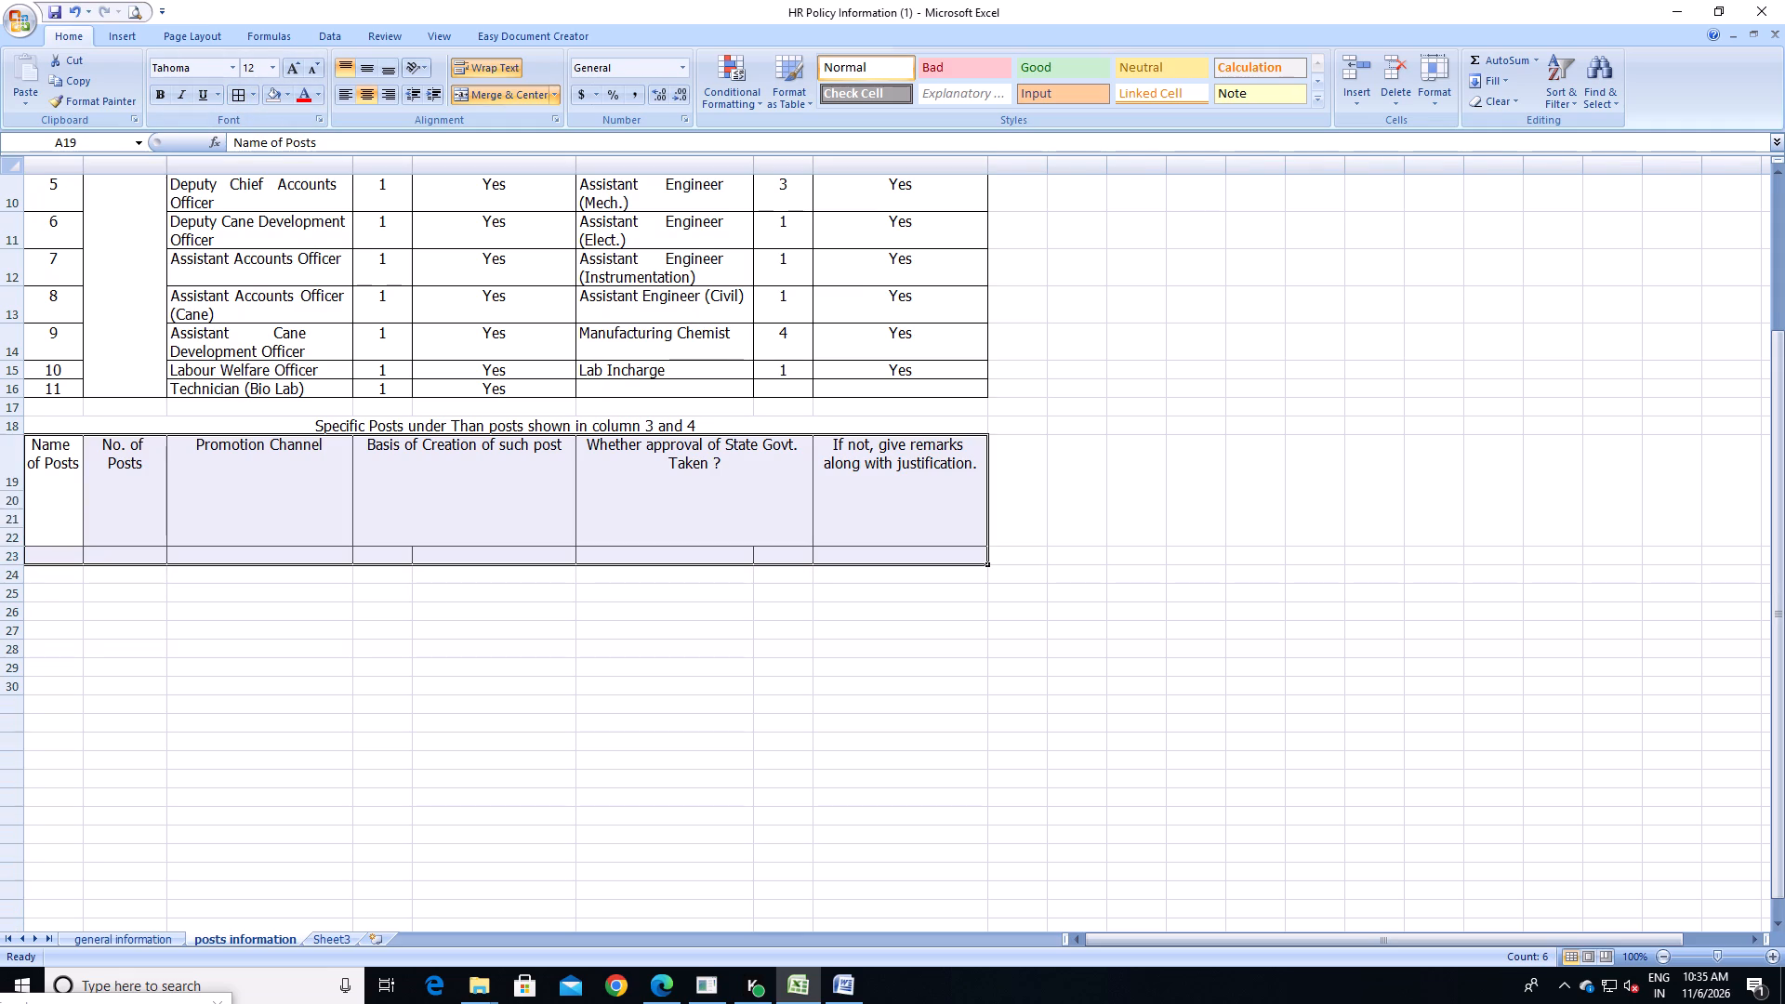
click(452, 454)
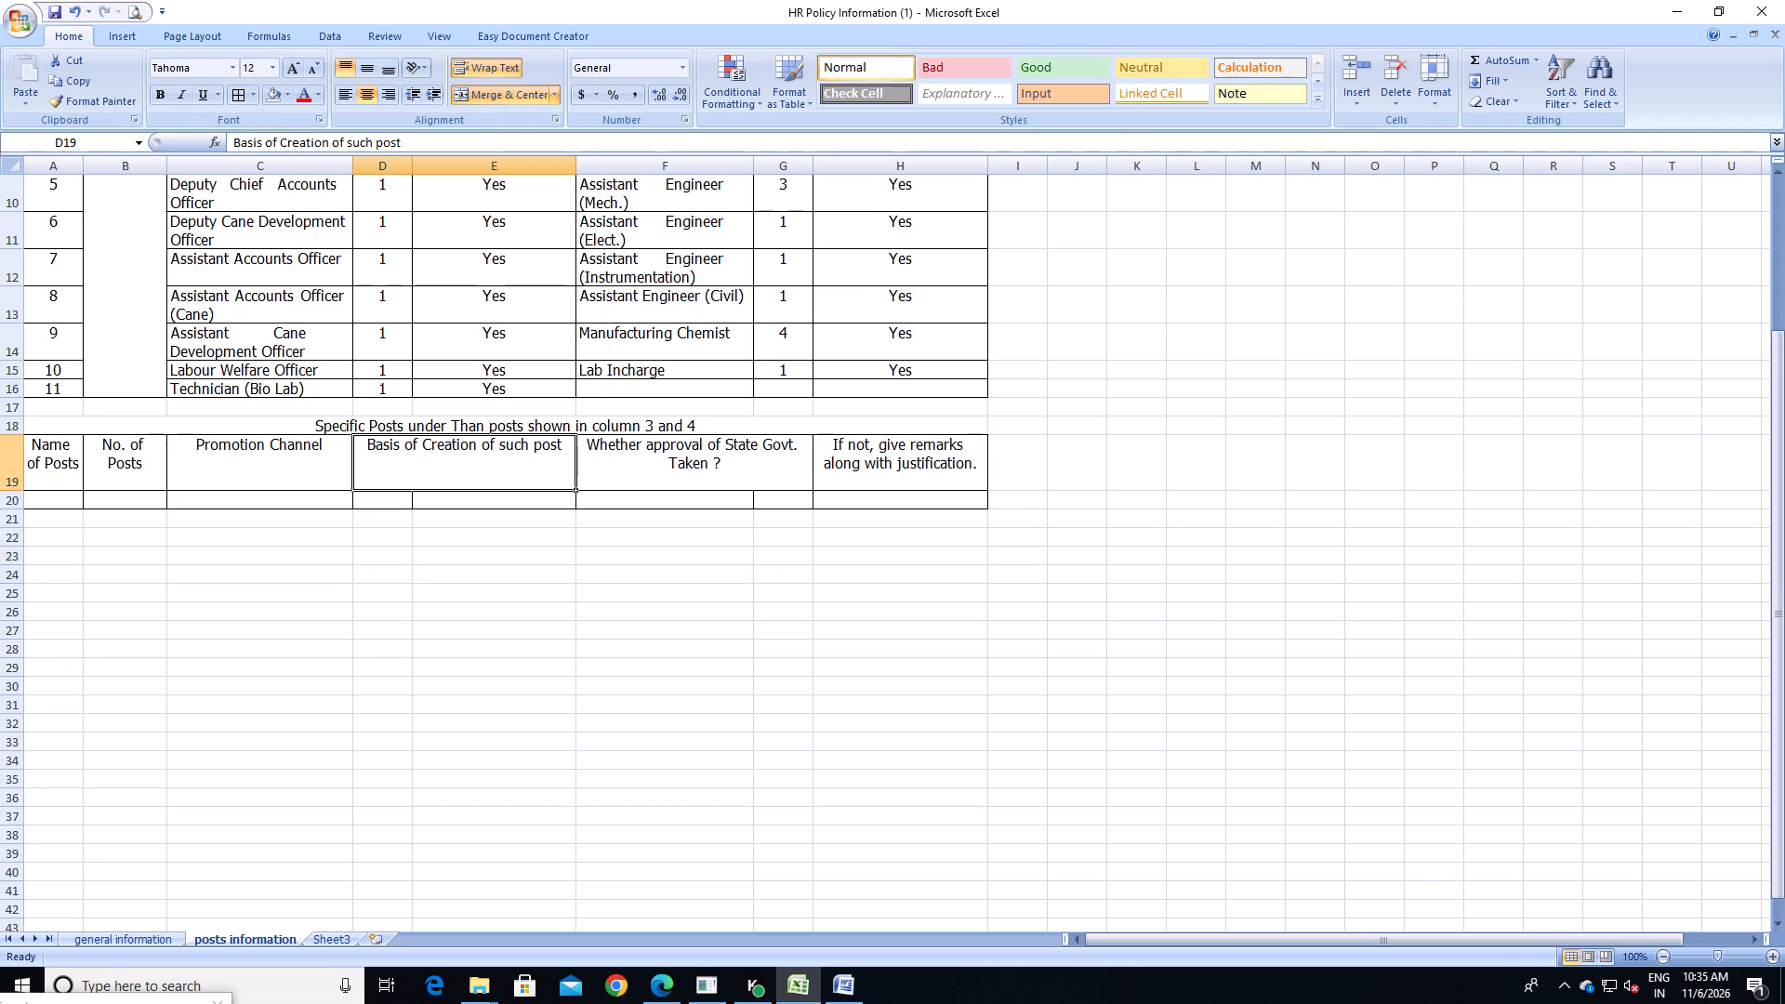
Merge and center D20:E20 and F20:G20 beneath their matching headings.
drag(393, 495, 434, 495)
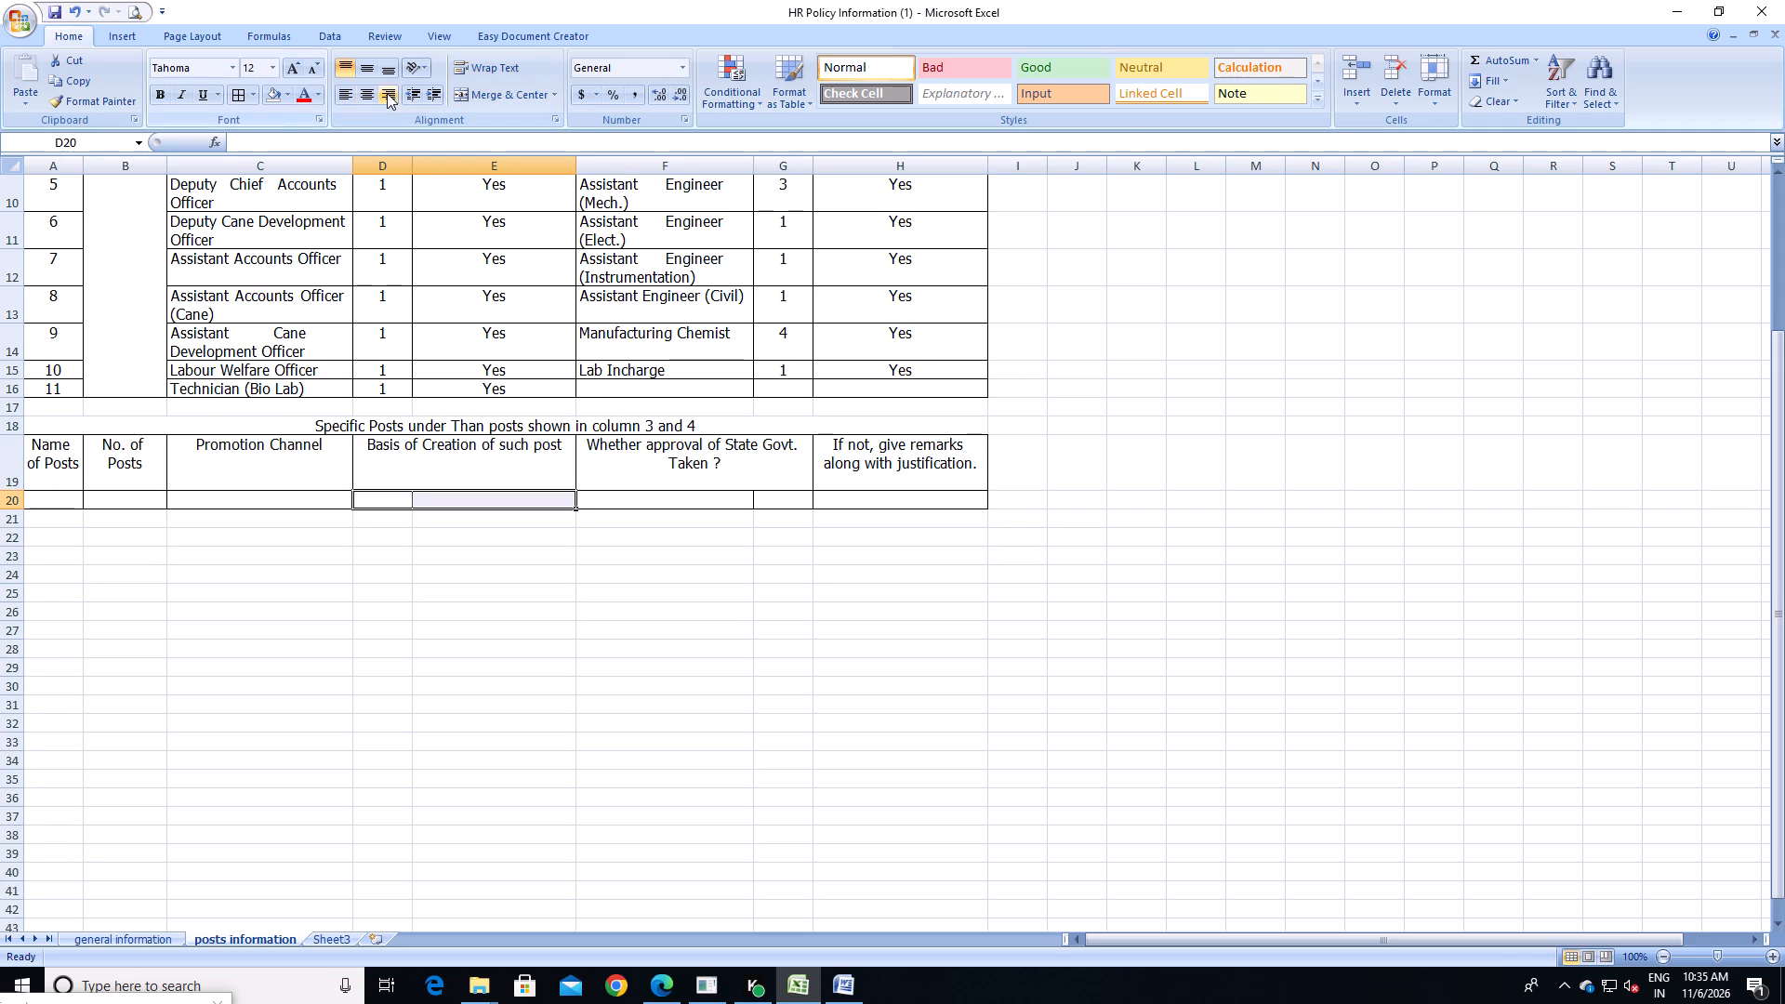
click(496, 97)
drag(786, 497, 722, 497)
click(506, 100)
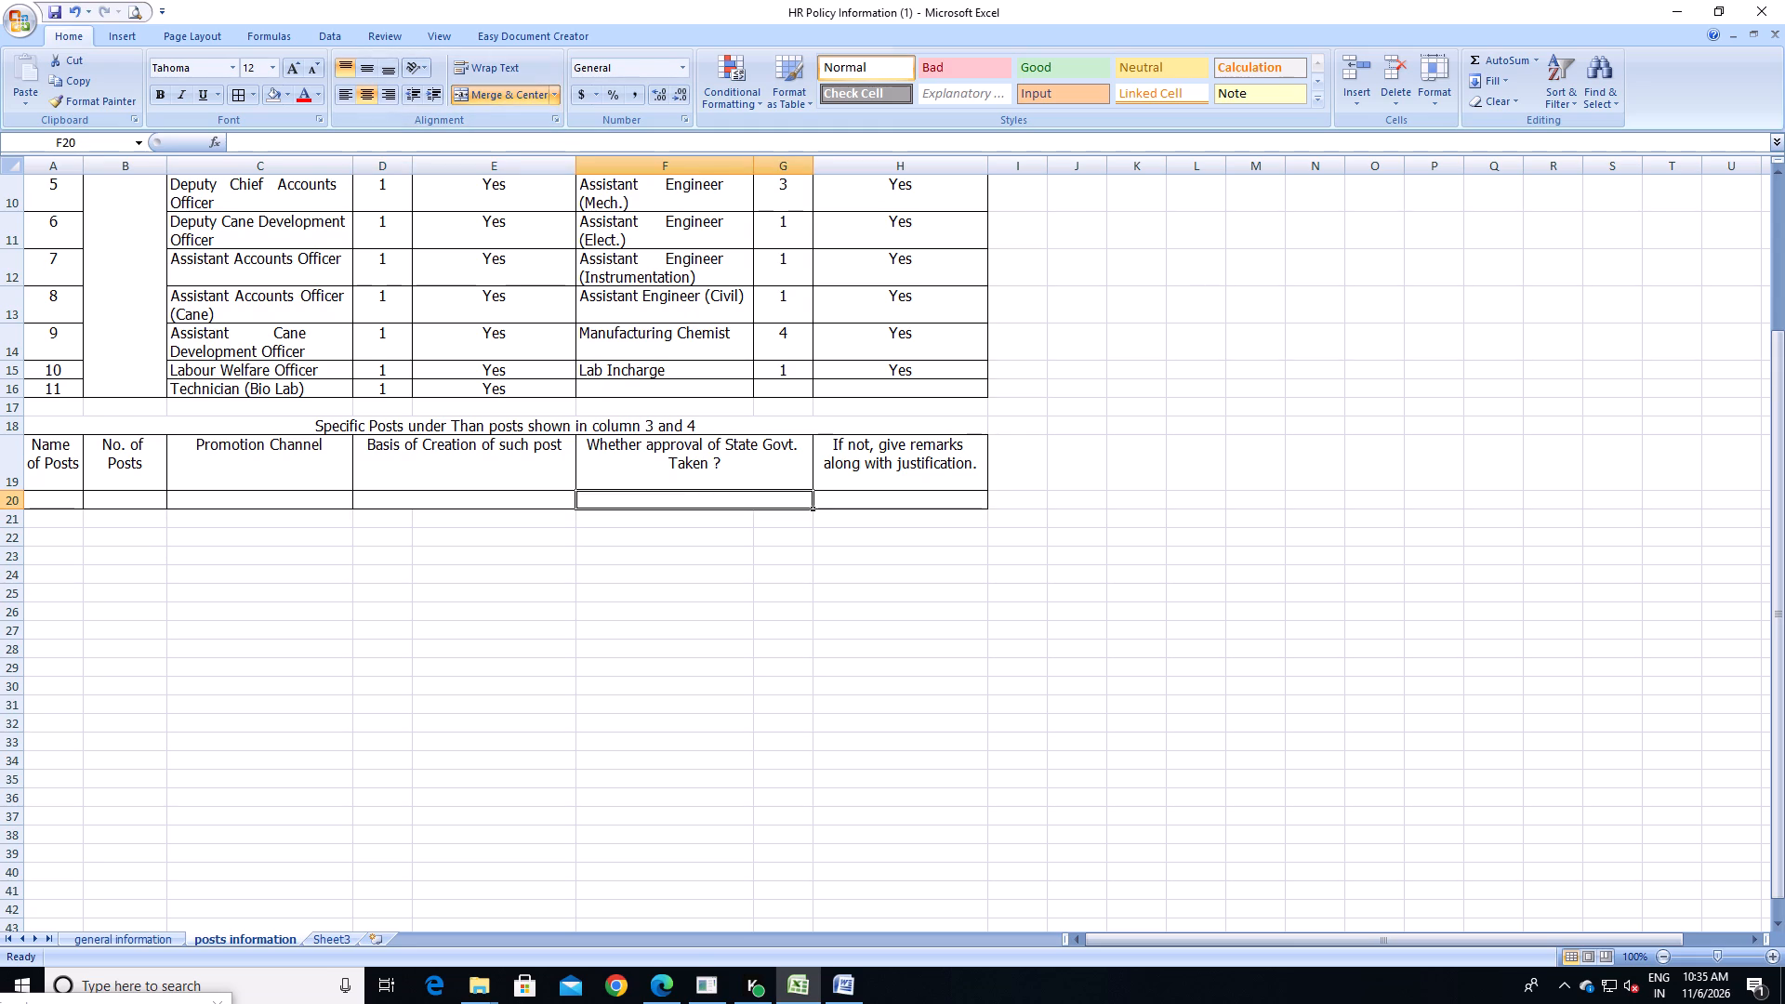
Merge and center A20:H20 into one cell and enter "N.A" in it.
drag(66, 503, 898, 500)
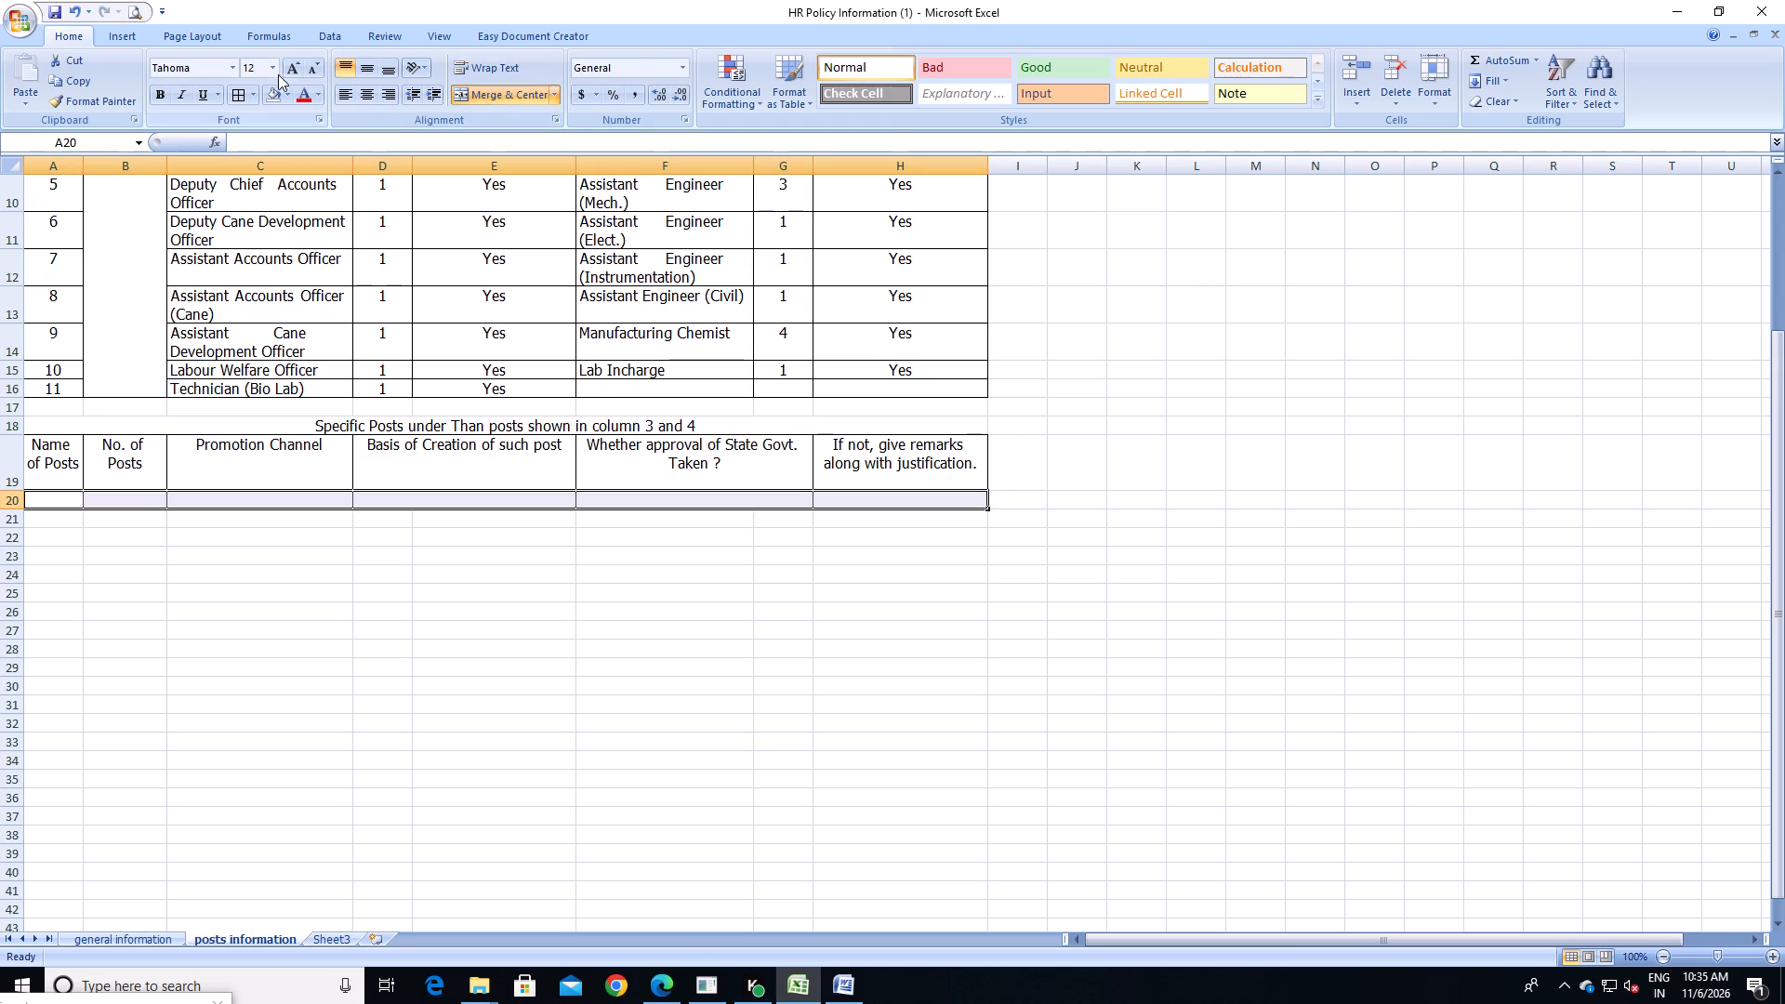
click(498, 97)
click(498, 97)
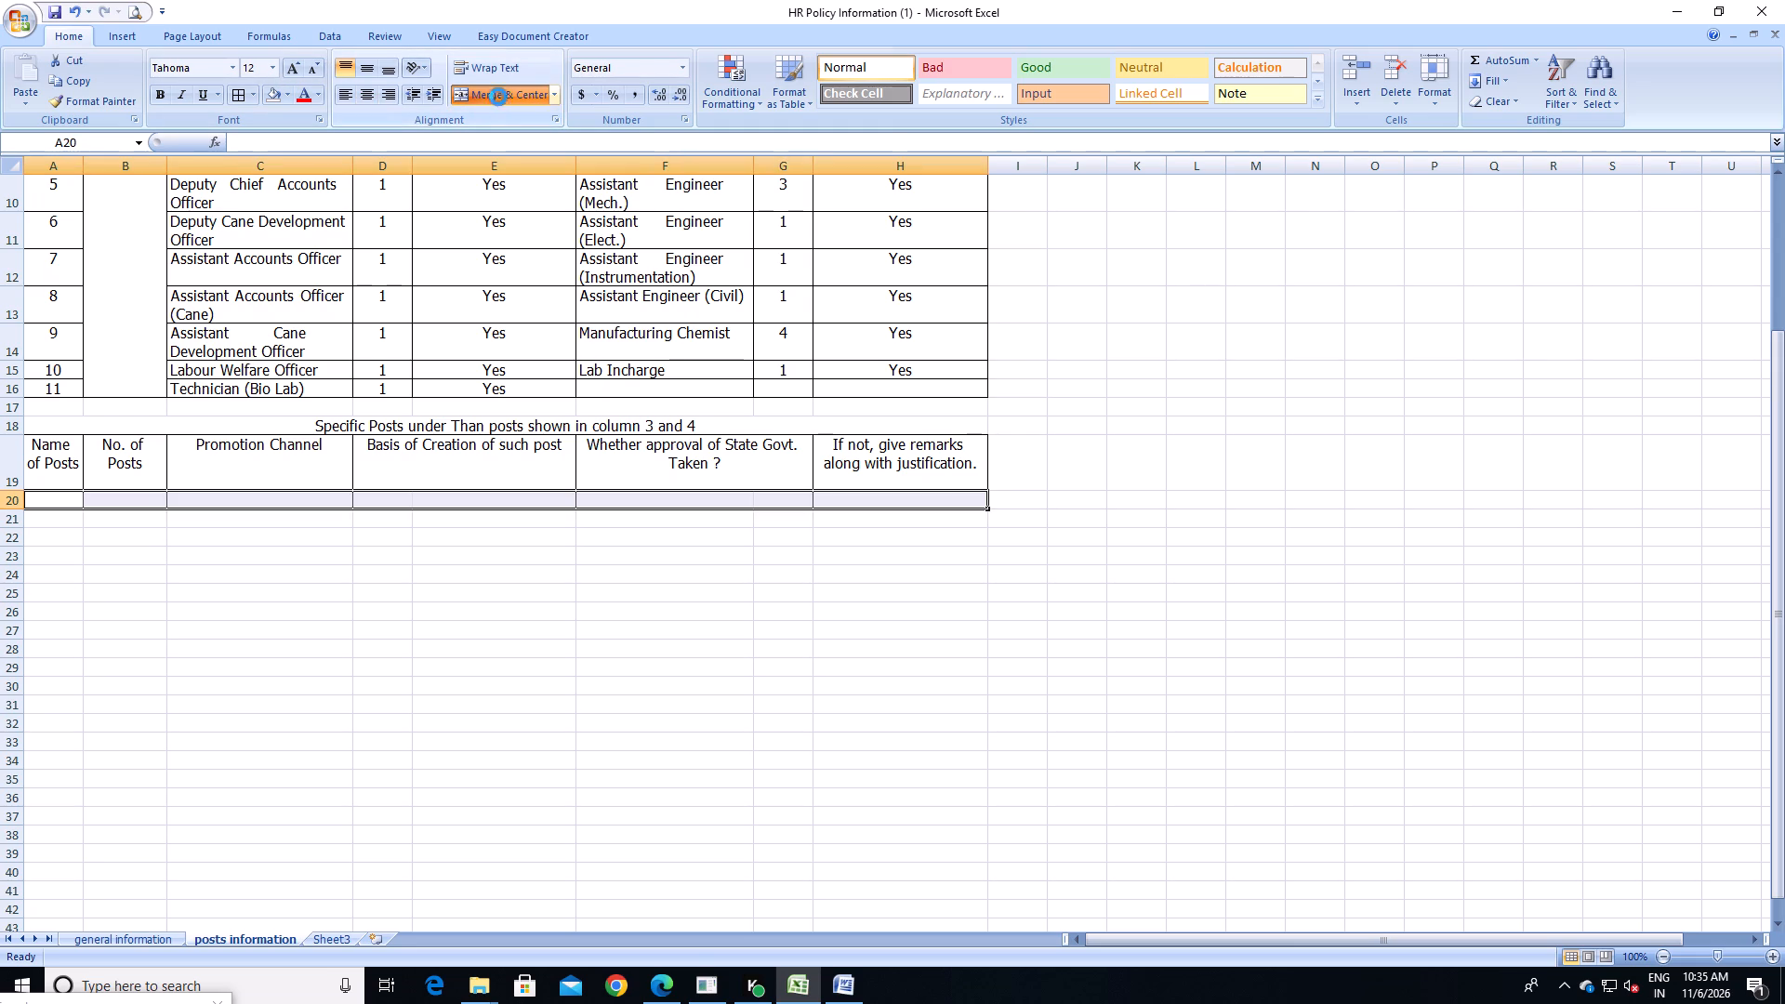
text(N.A)
click(694, 588)
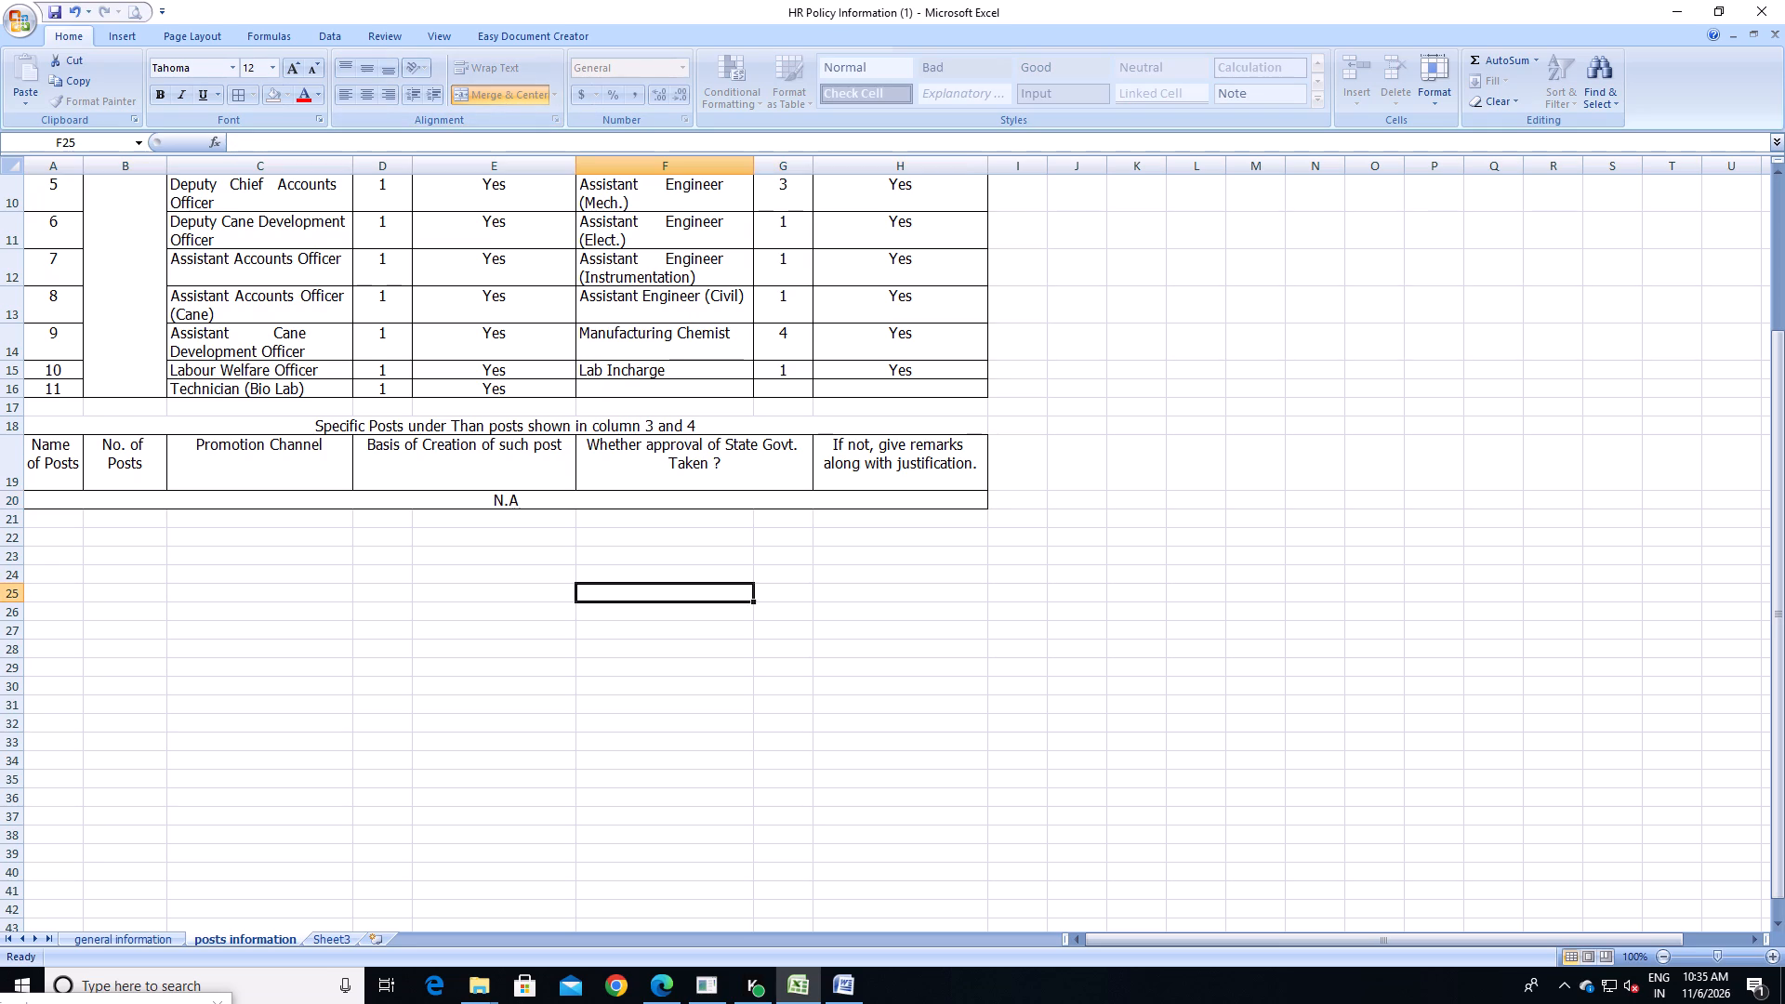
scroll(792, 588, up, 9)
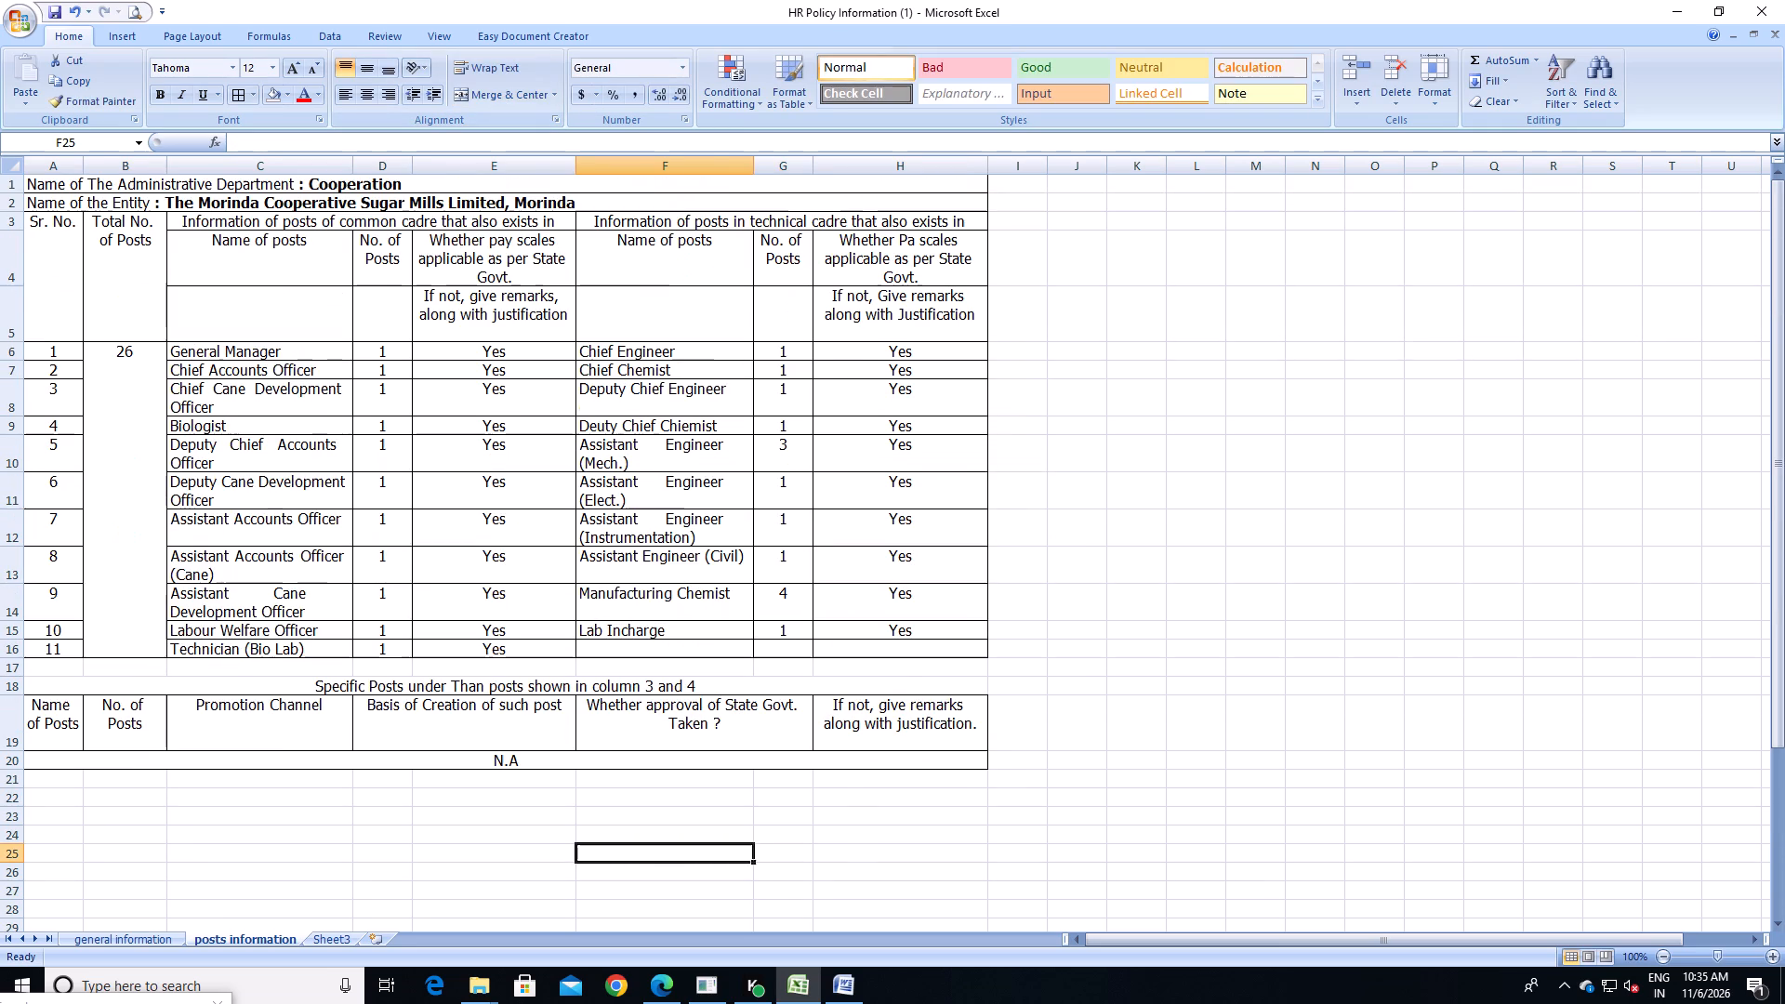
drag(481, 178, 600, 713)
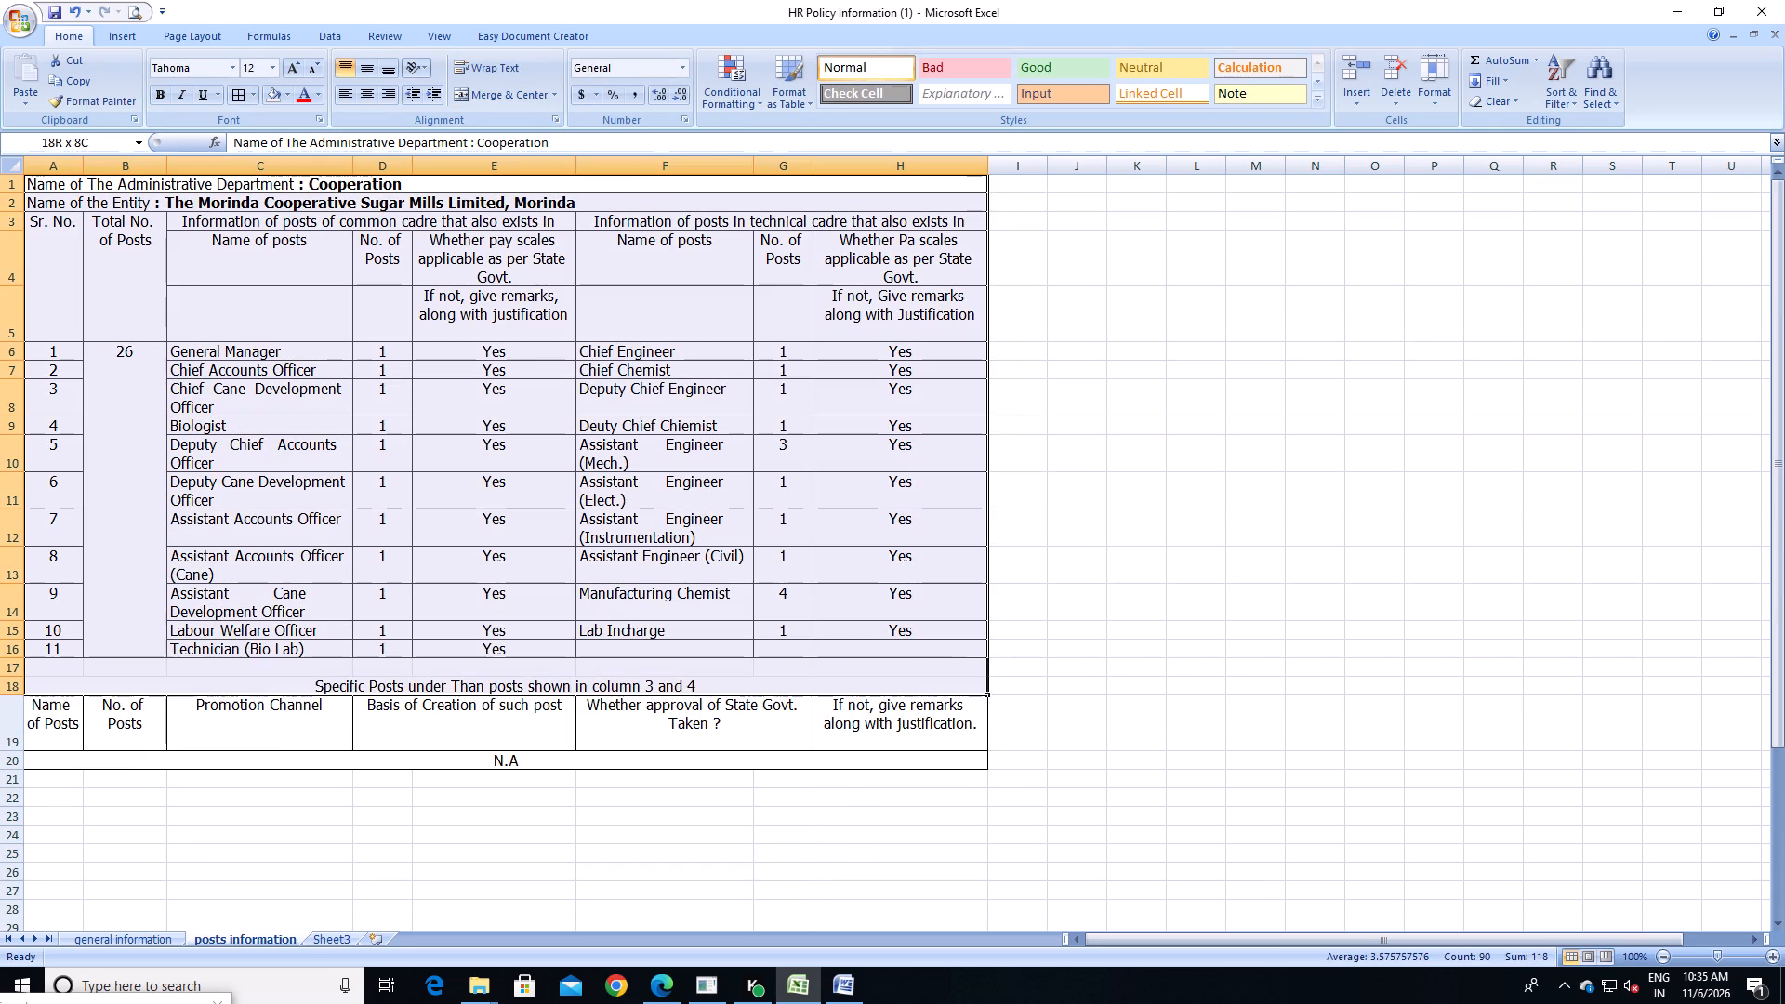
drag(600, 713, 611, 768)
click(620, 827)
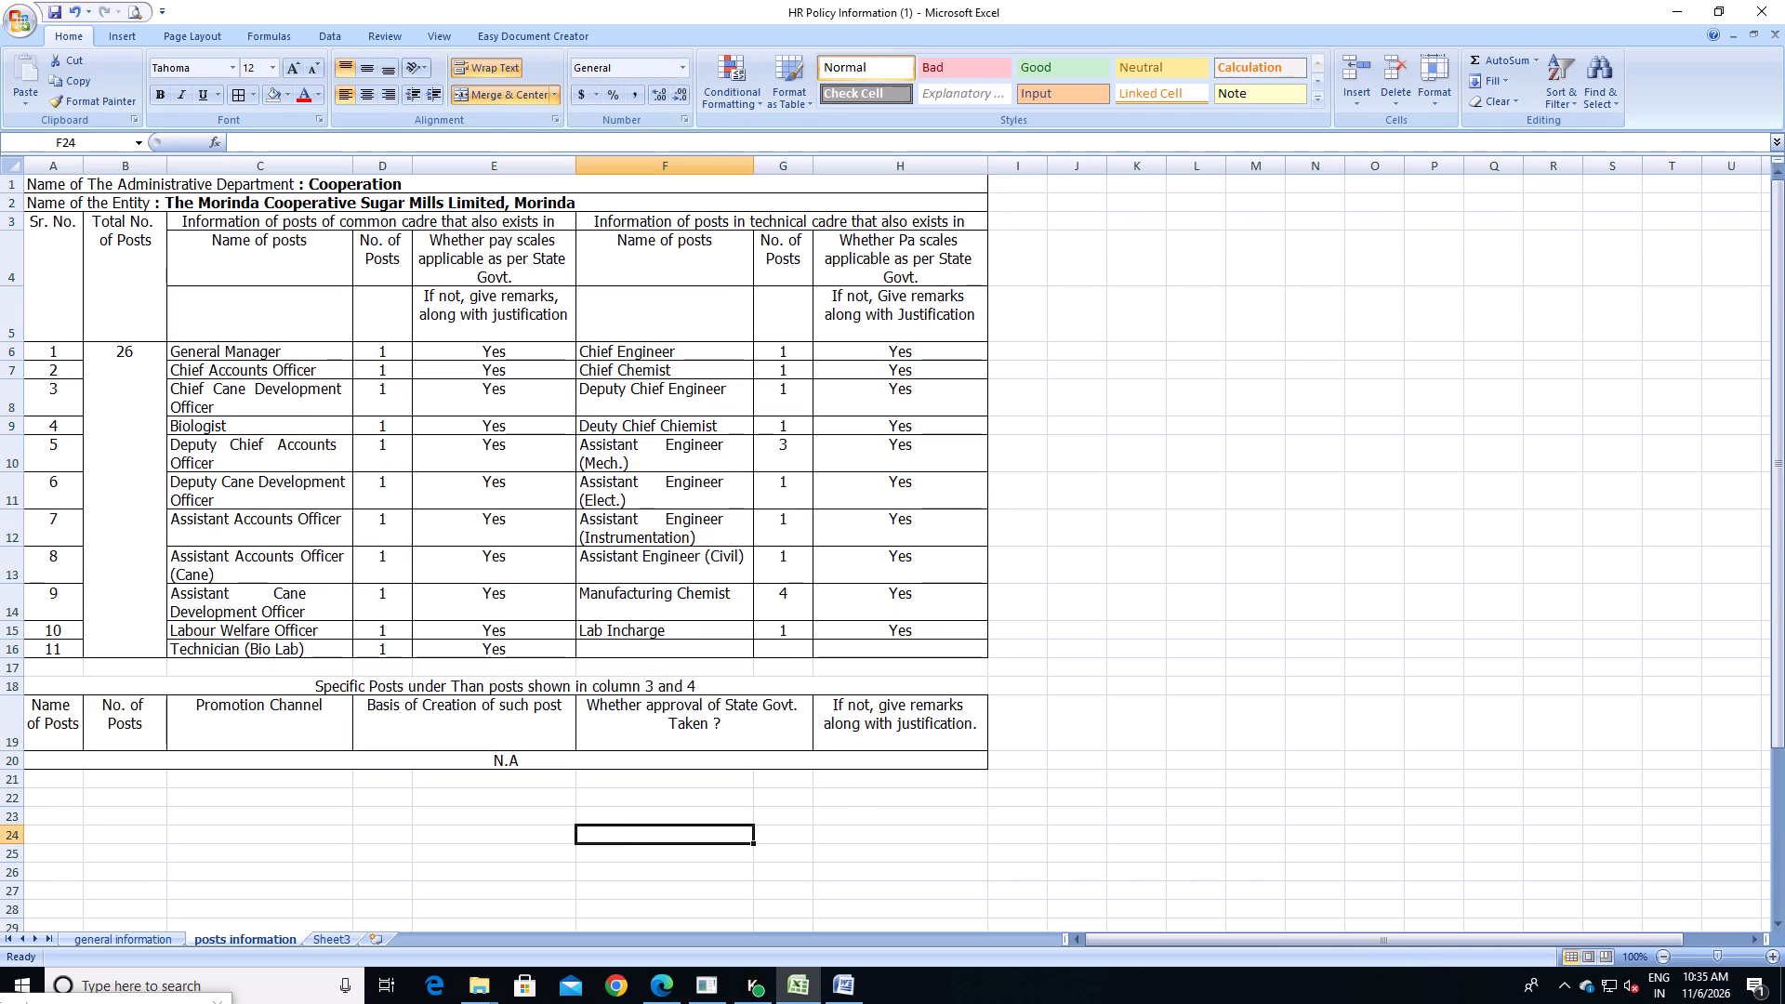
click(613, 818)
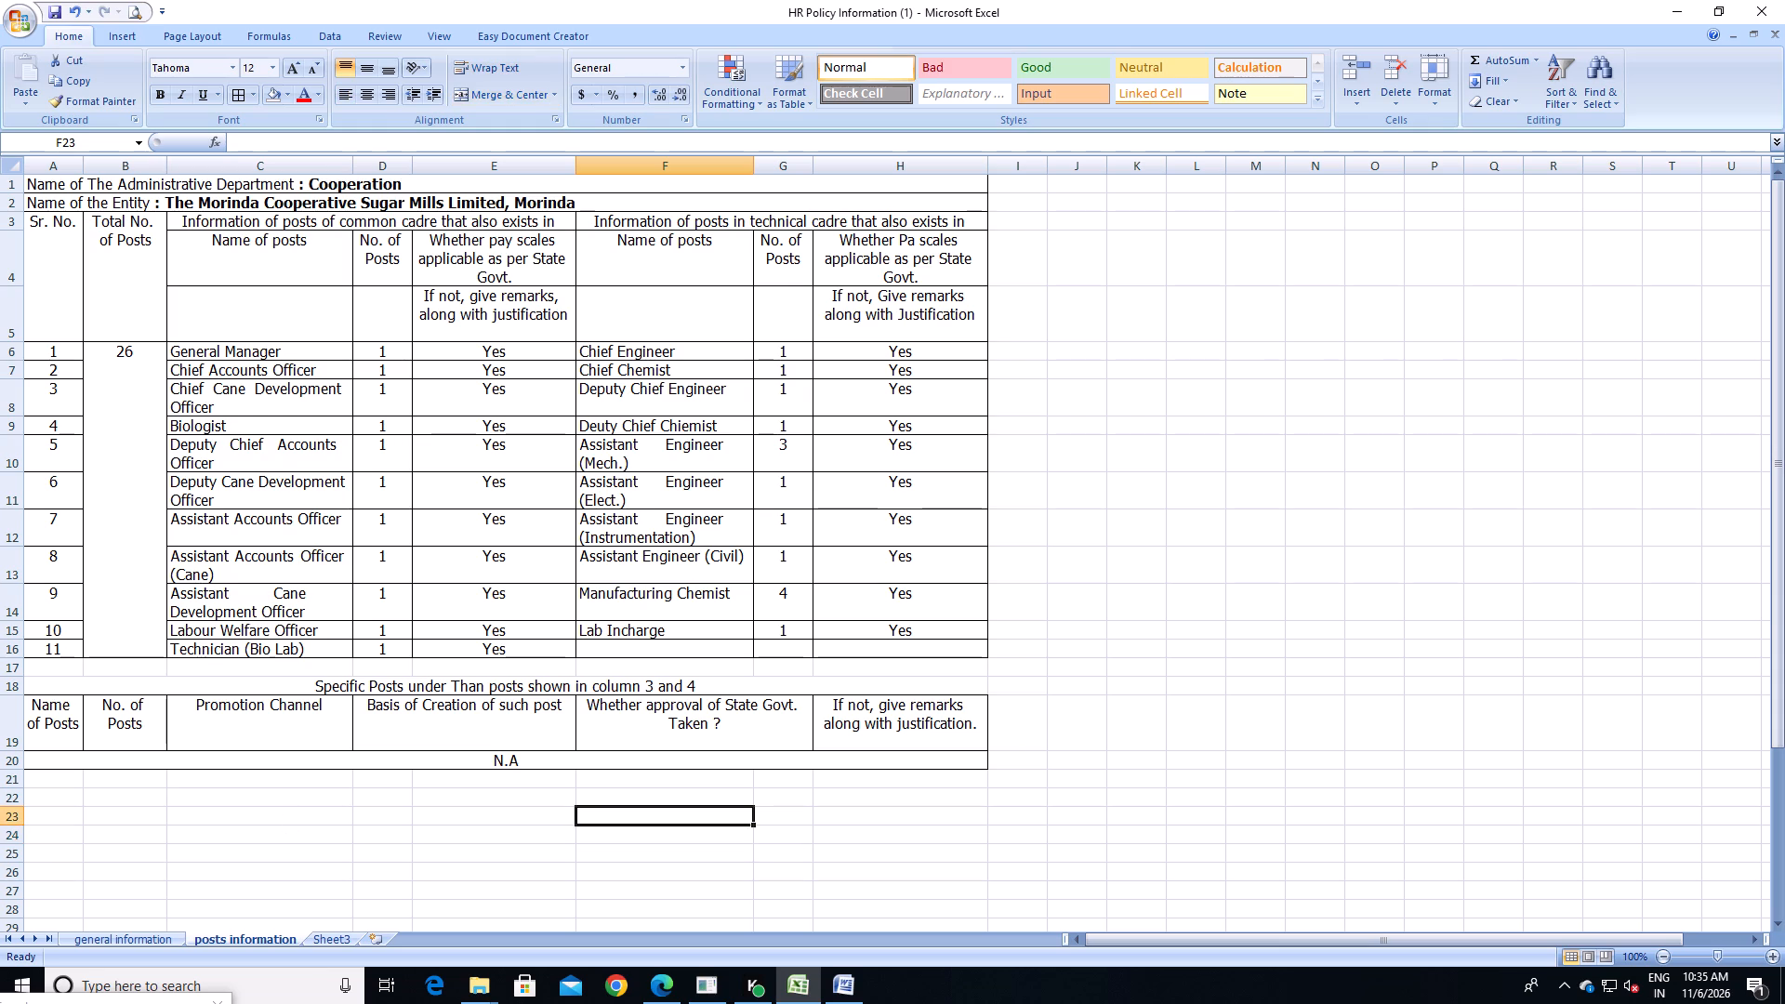
Enter the signatory title "Office Superintendent" in B23 below the Specific Posts section.
click(222, 814)
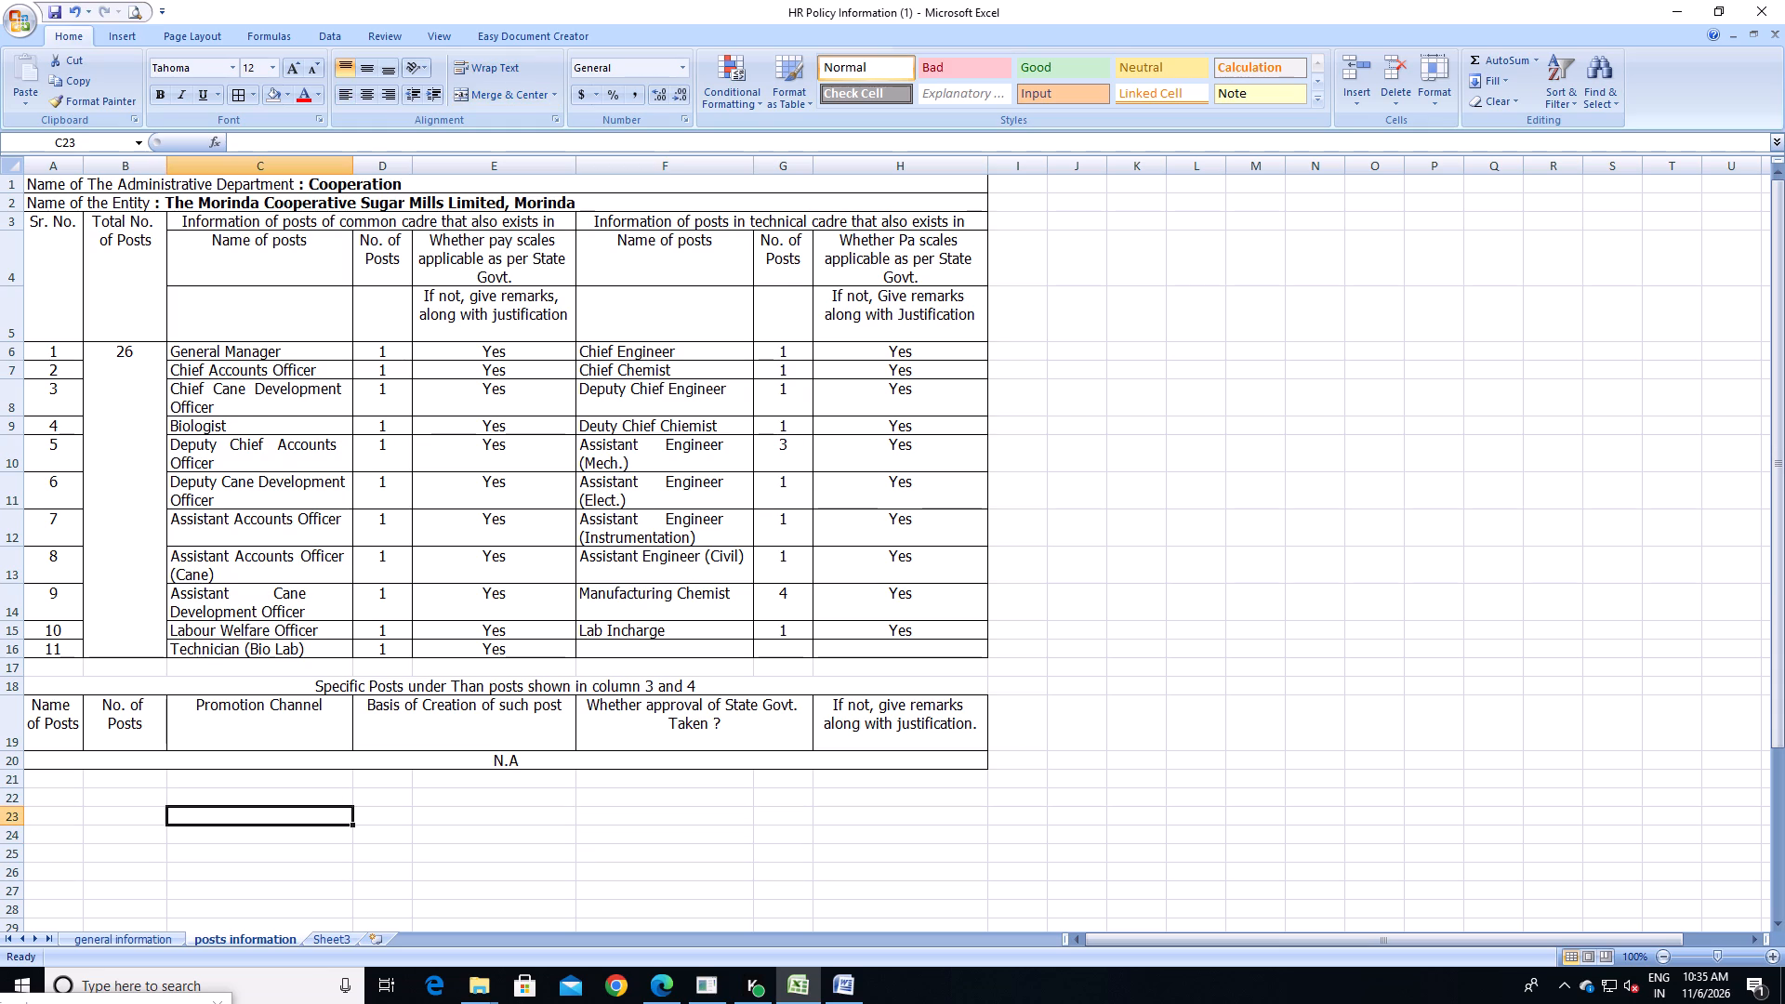
key(Left)
key(Left)
key(Right)
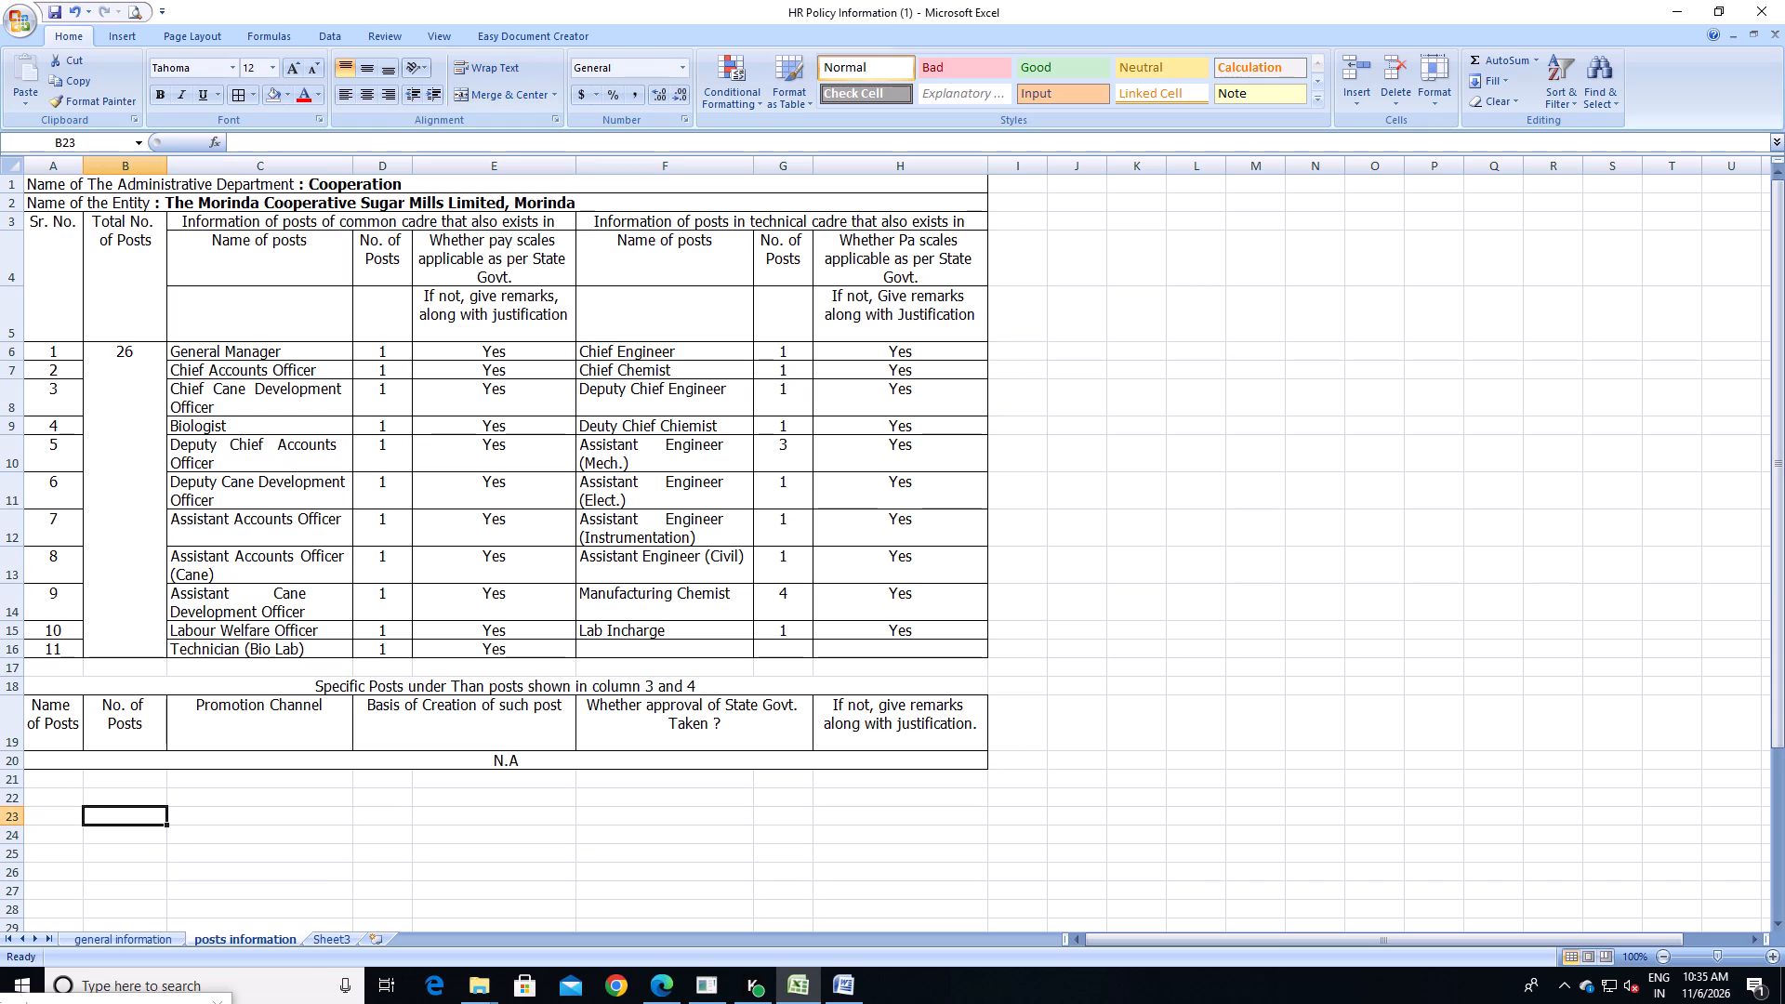
text(Ofice)
key(space)
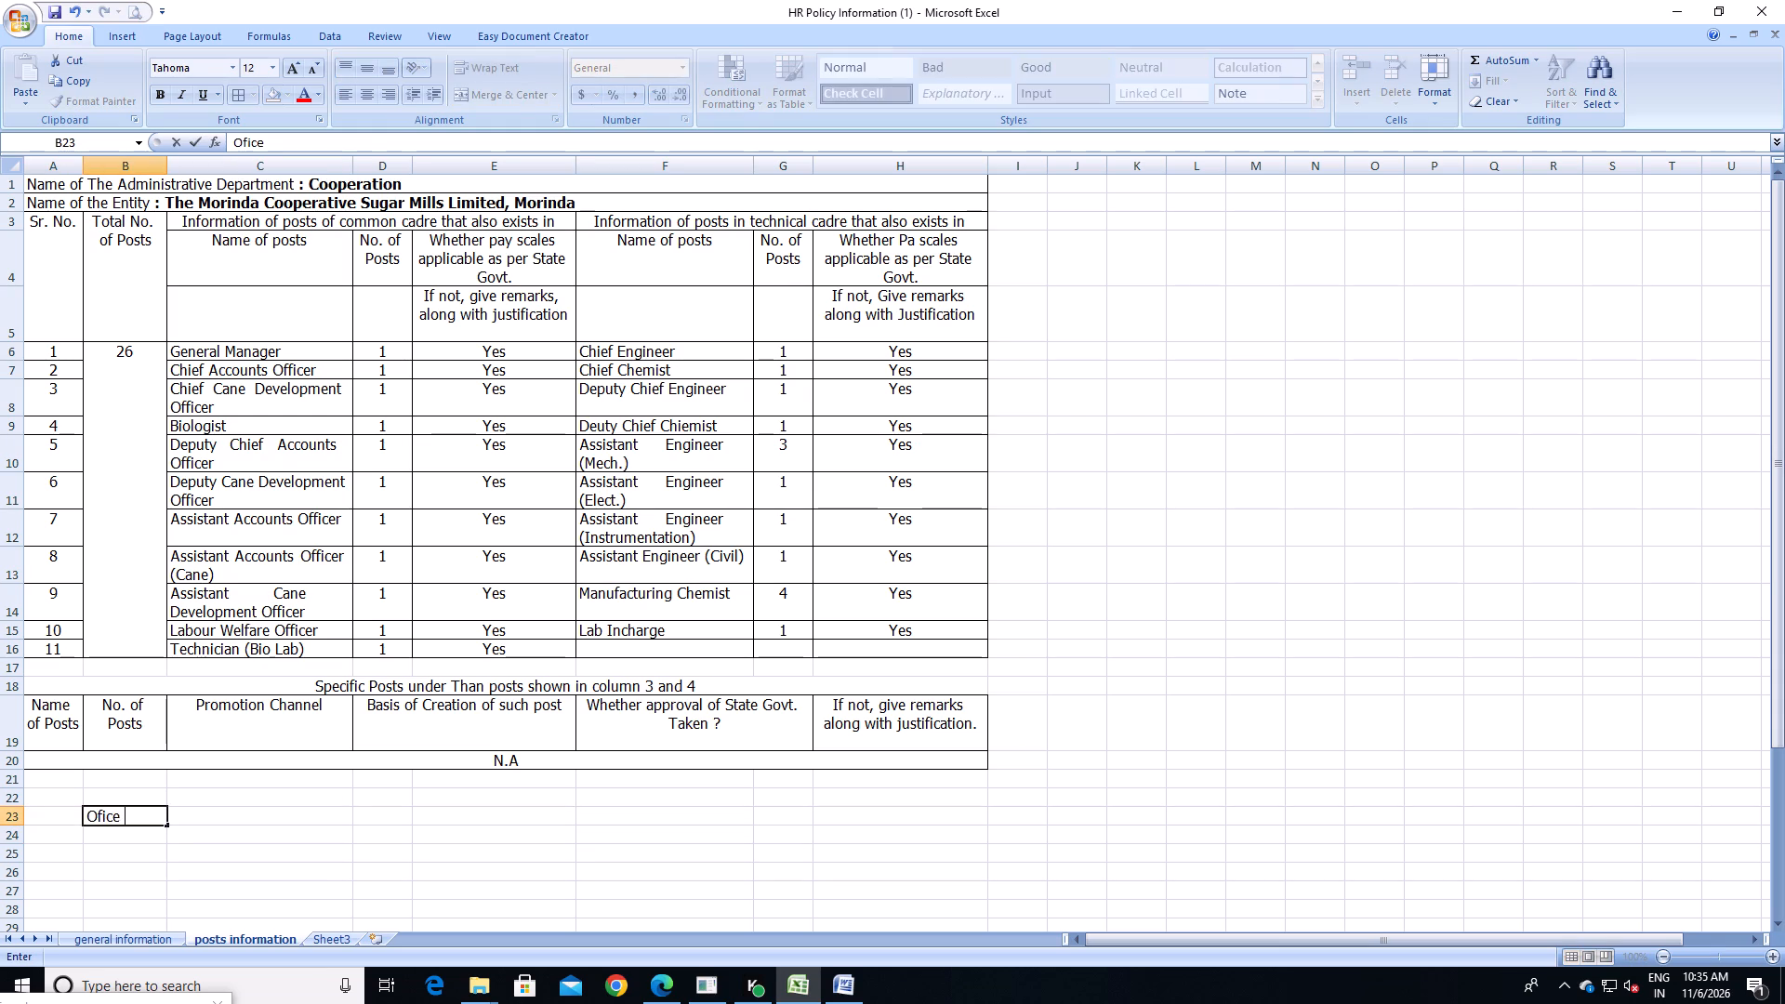
key(BackSpace)
key(BackSpace)
key(BackSpace)
key(BackSpace)
text(fice)
key(space)
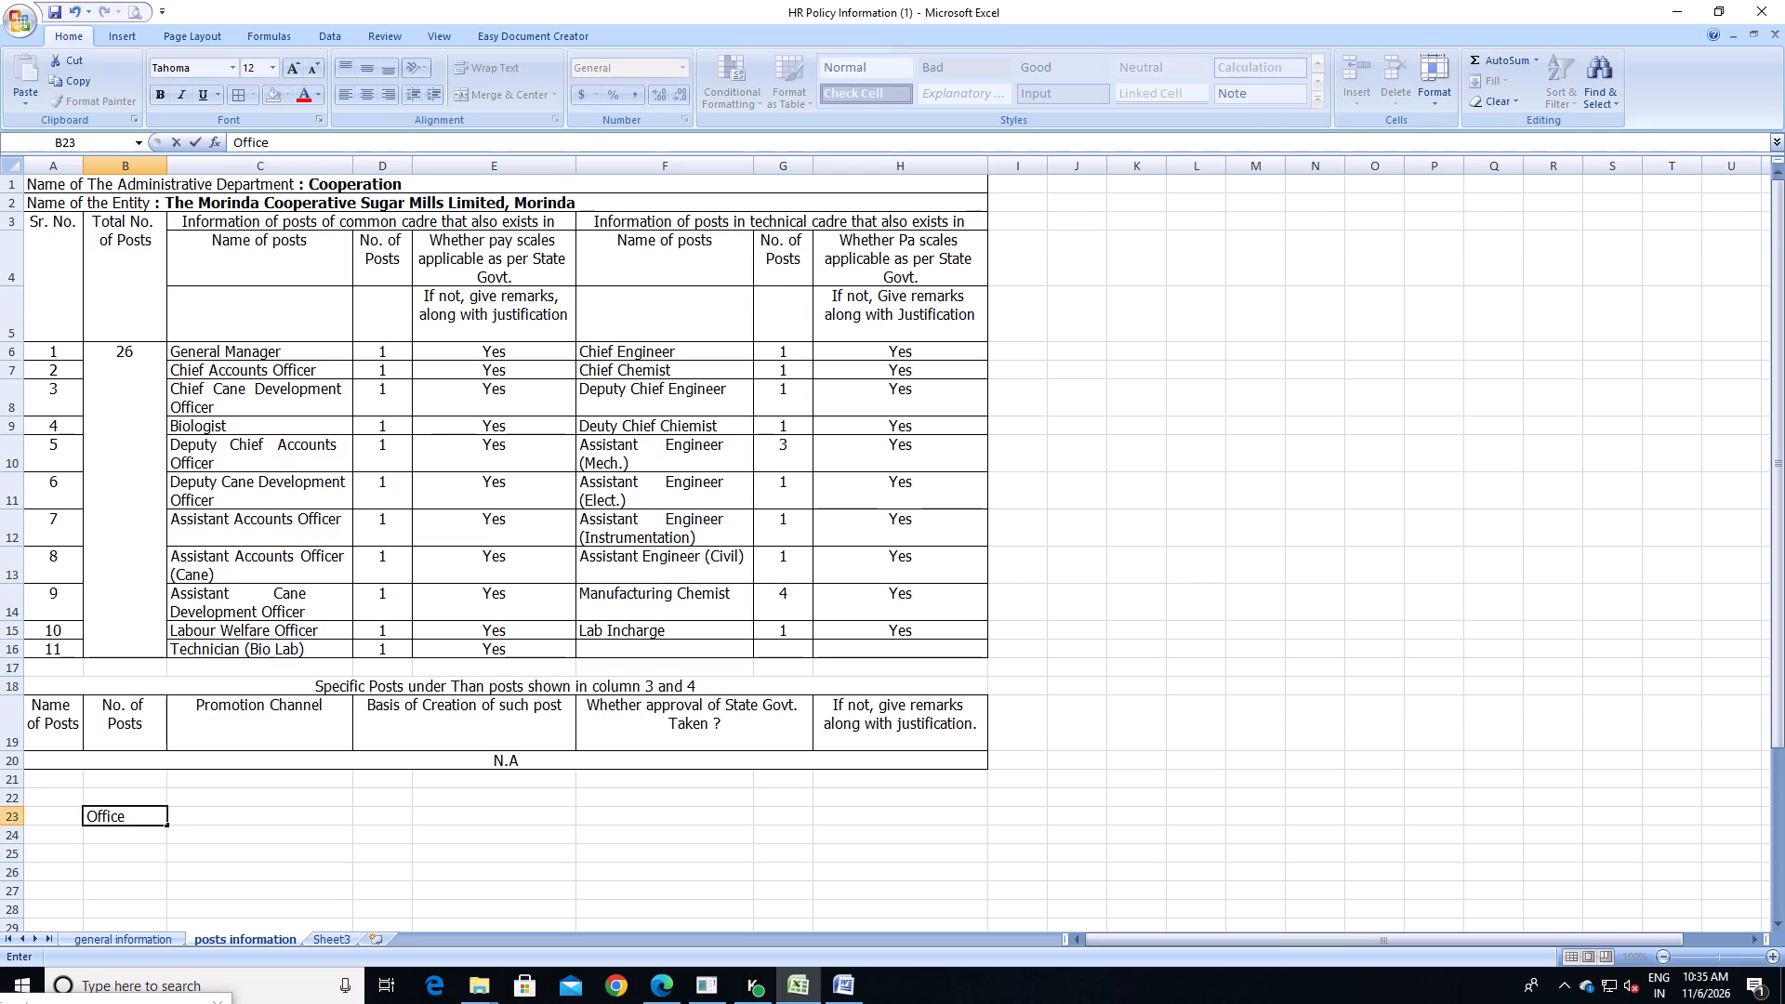
text(Superintendent)
key(Return)
Enter the signatory title "General Manager" in G24.
key(Right)
key(Right)
key(Right)
key(Right)
key(Right)
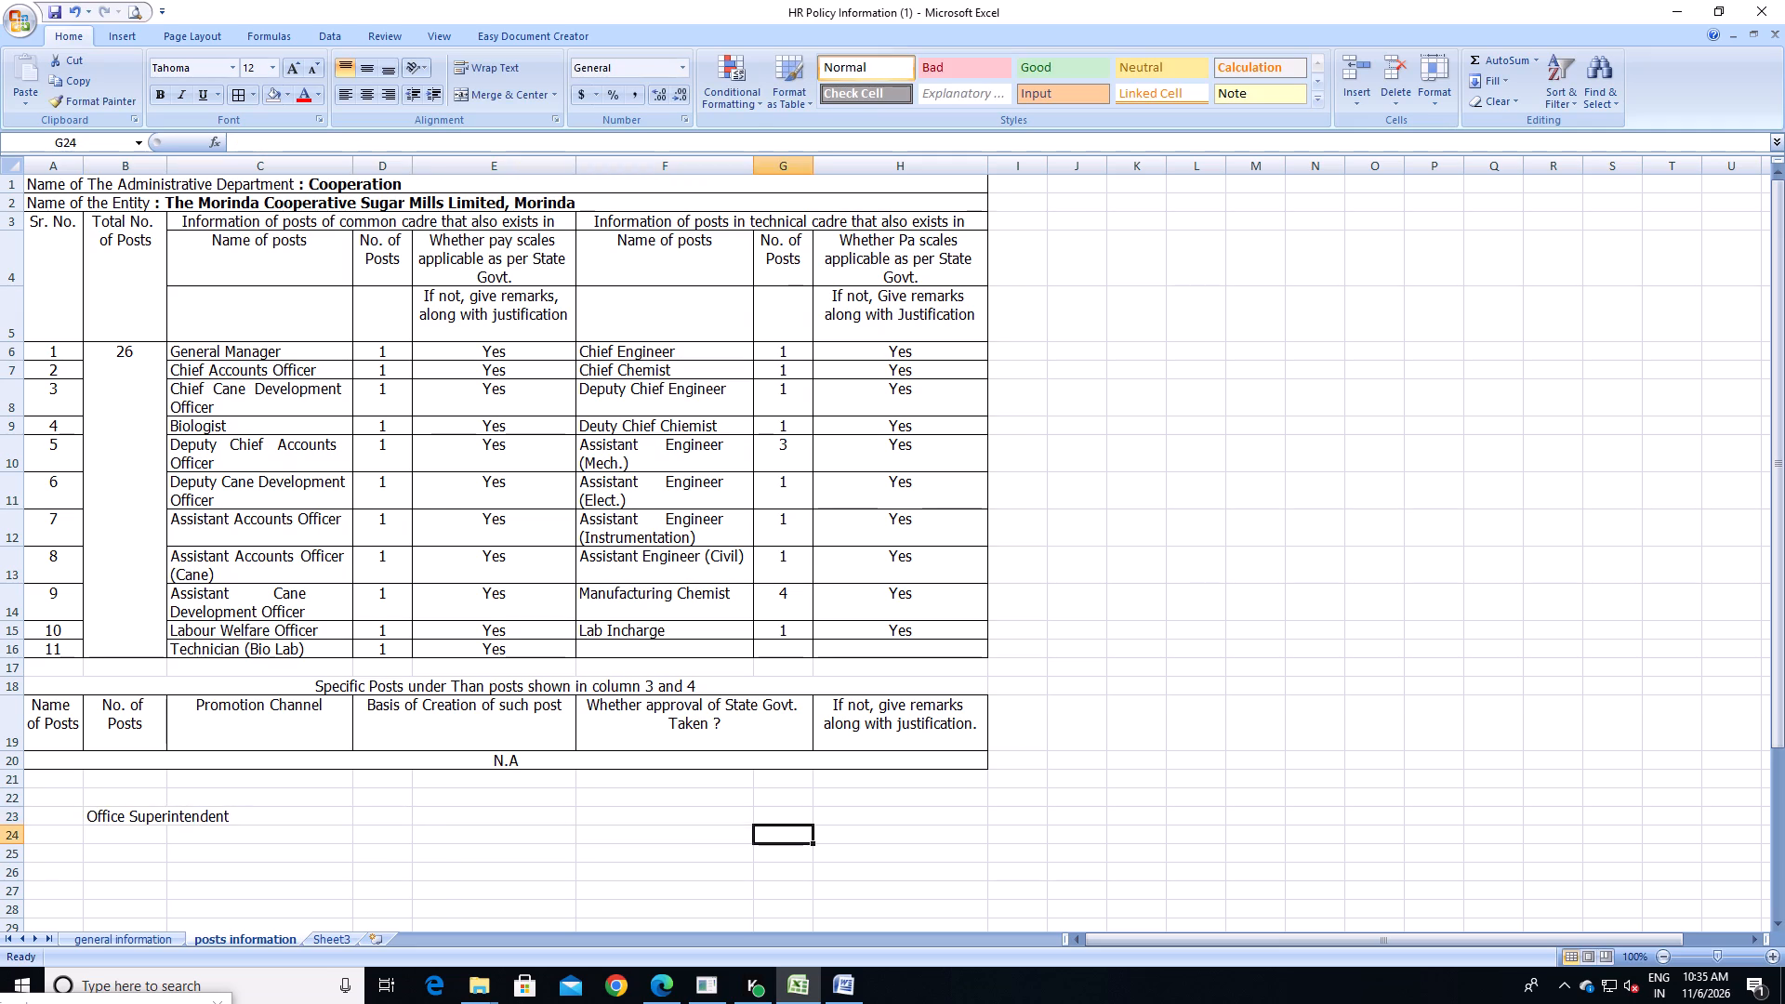
key(Left)
key(Right)
text(General Man)
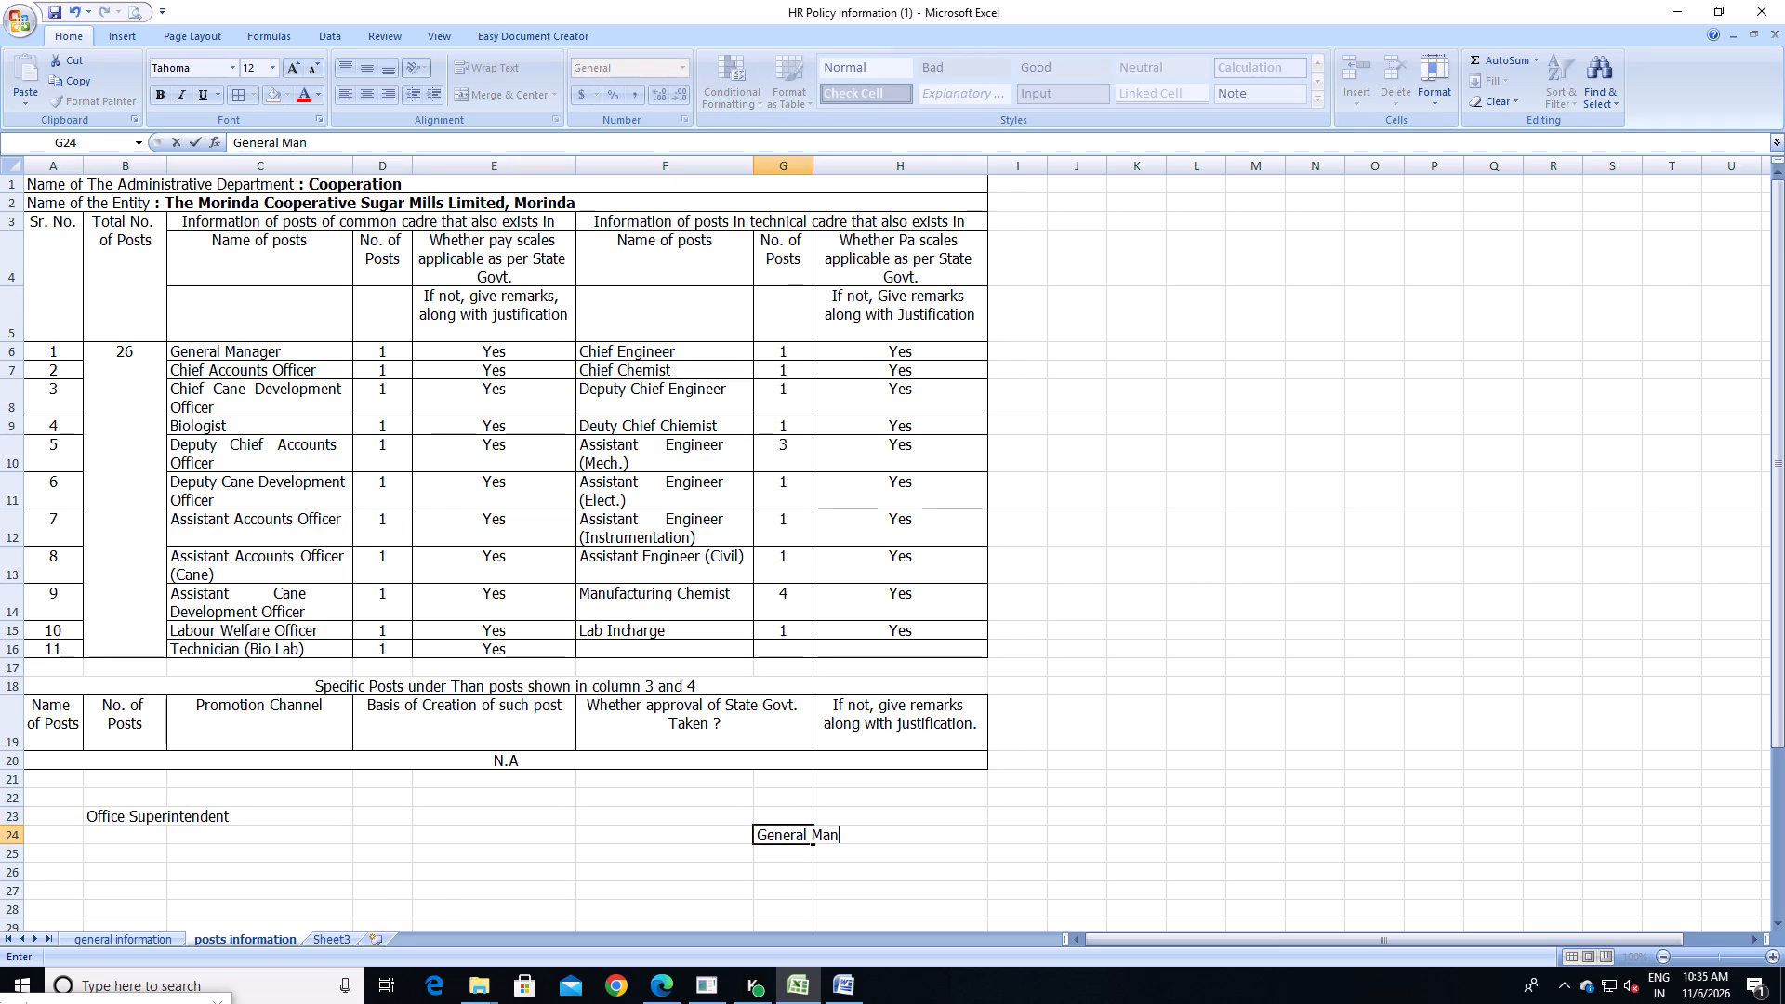
text(ager)
click(977, 912)
Set A1:H24, including the signatory titles, as the print area.
drag(949, 836, 0, 134)
click(177, 33)
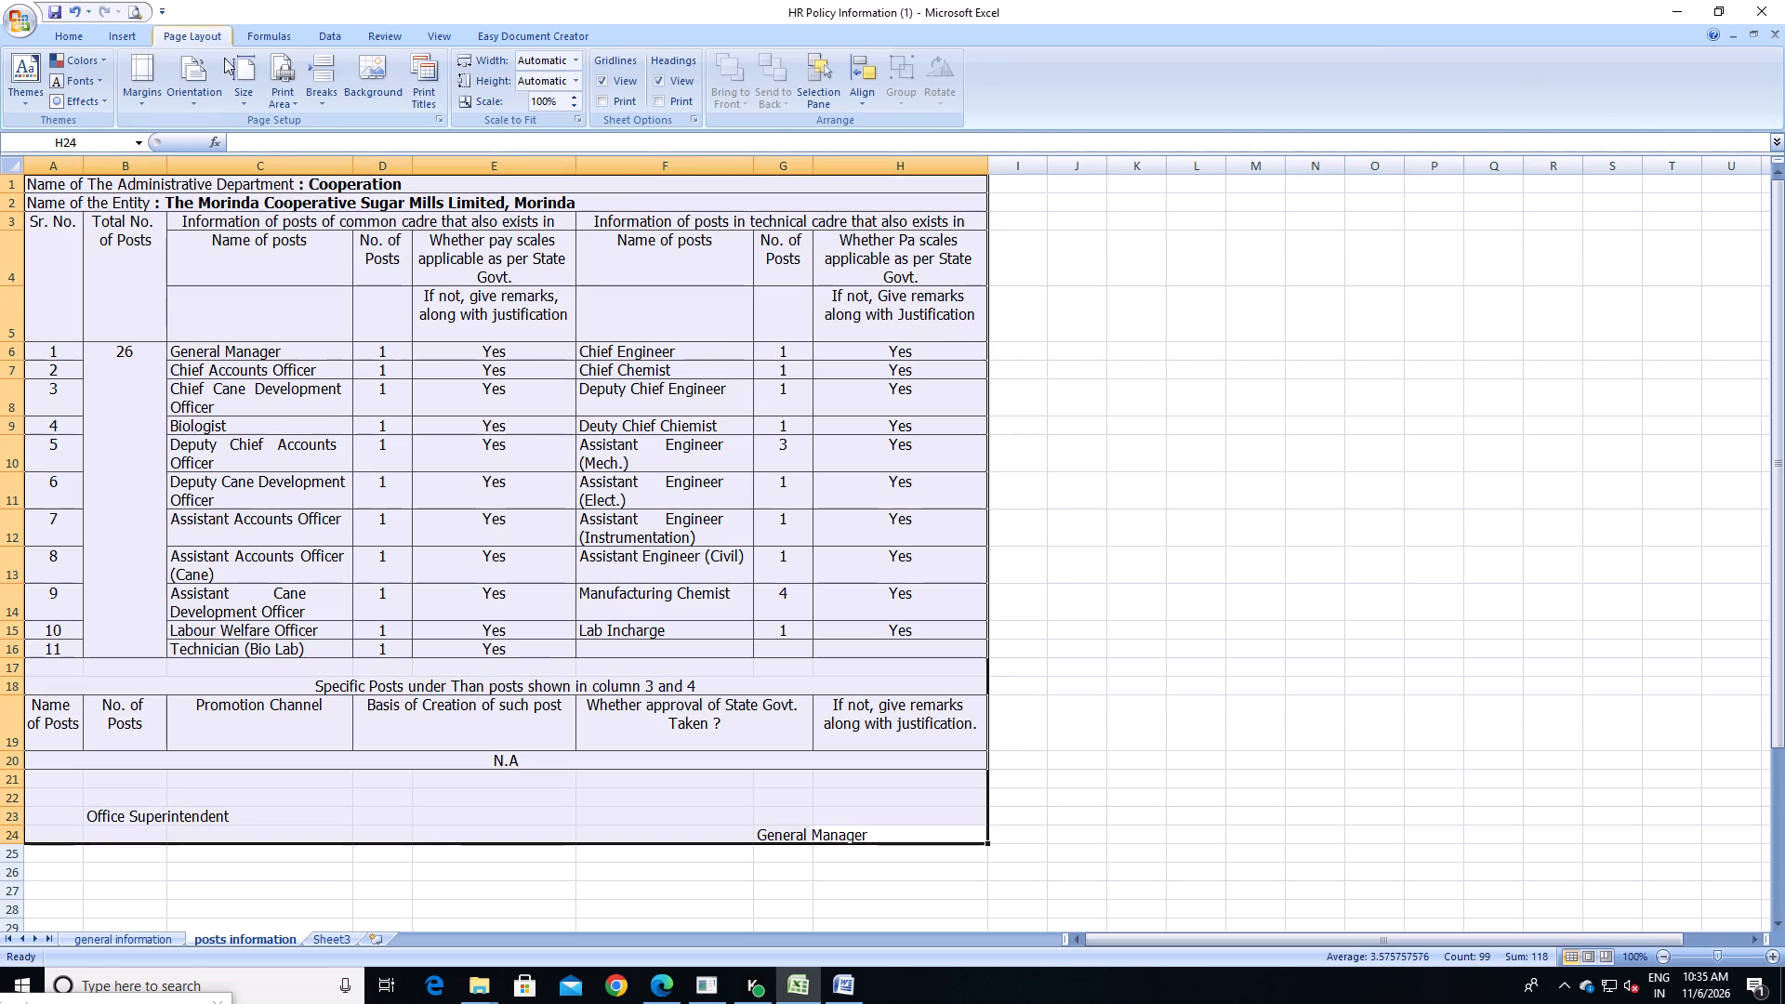
click(294, 106)
click(309, 125)
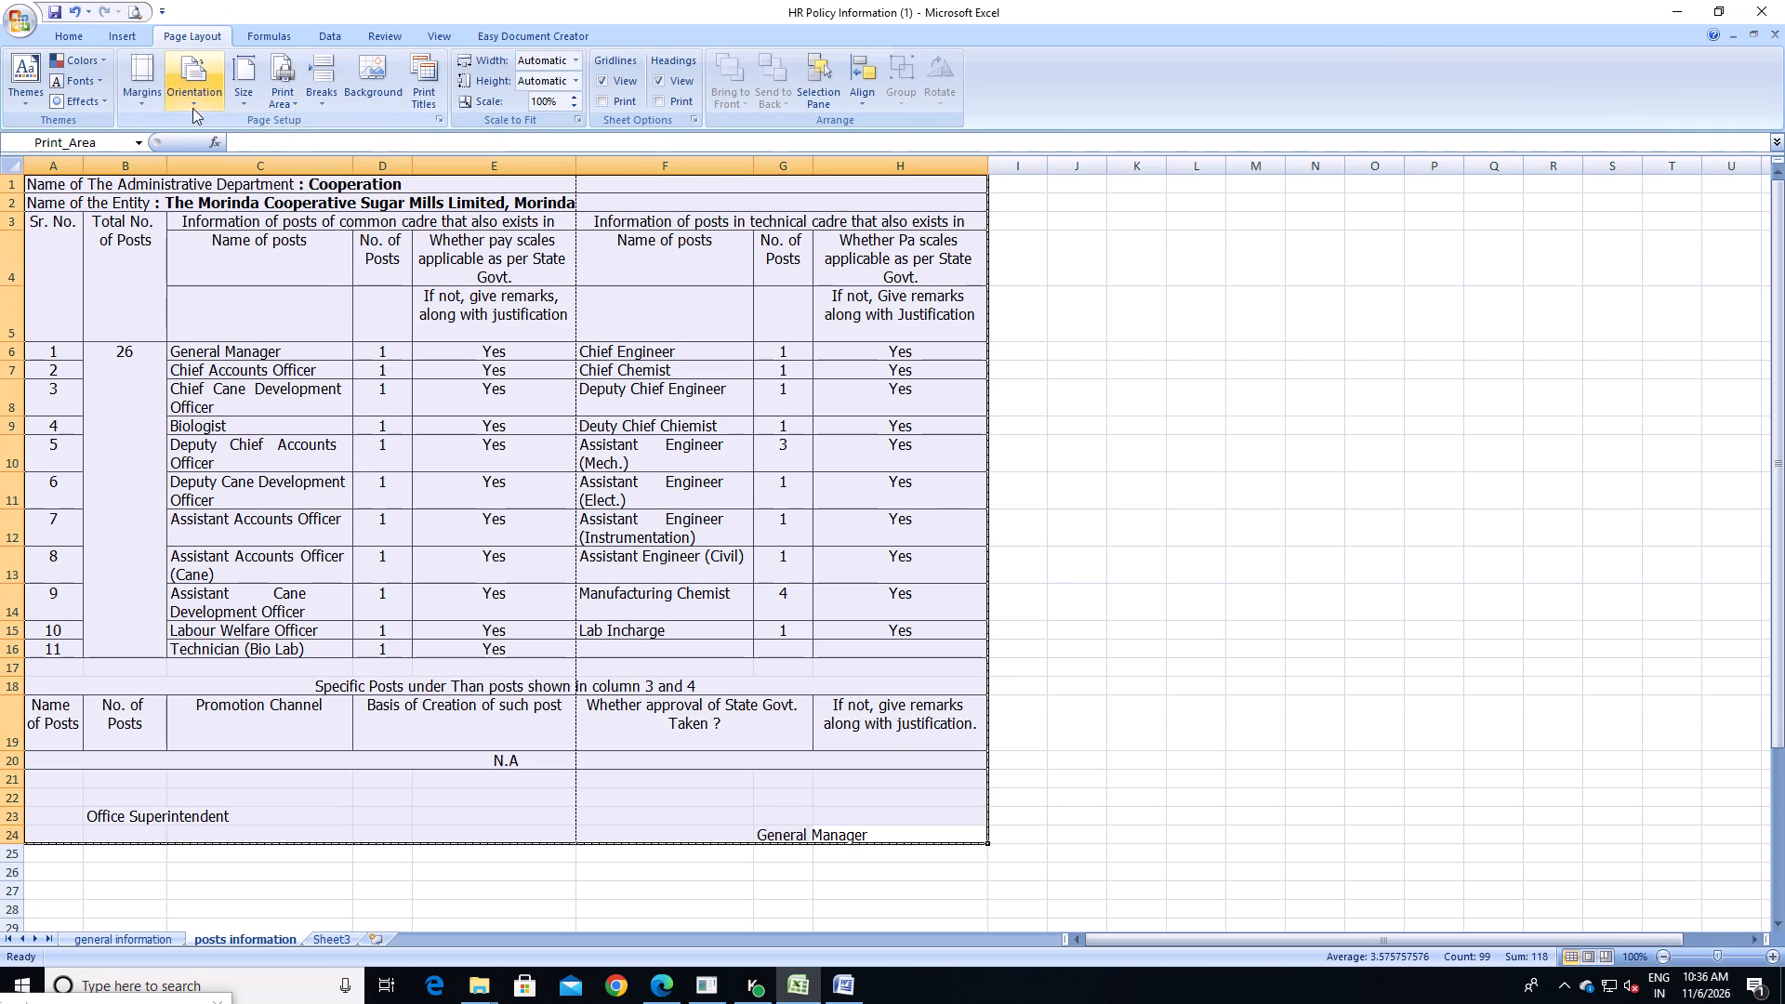
Set the page orientation of the posts information sheet to Landscape.
click(192, 112)
click(194, 101)
click(205, 175)
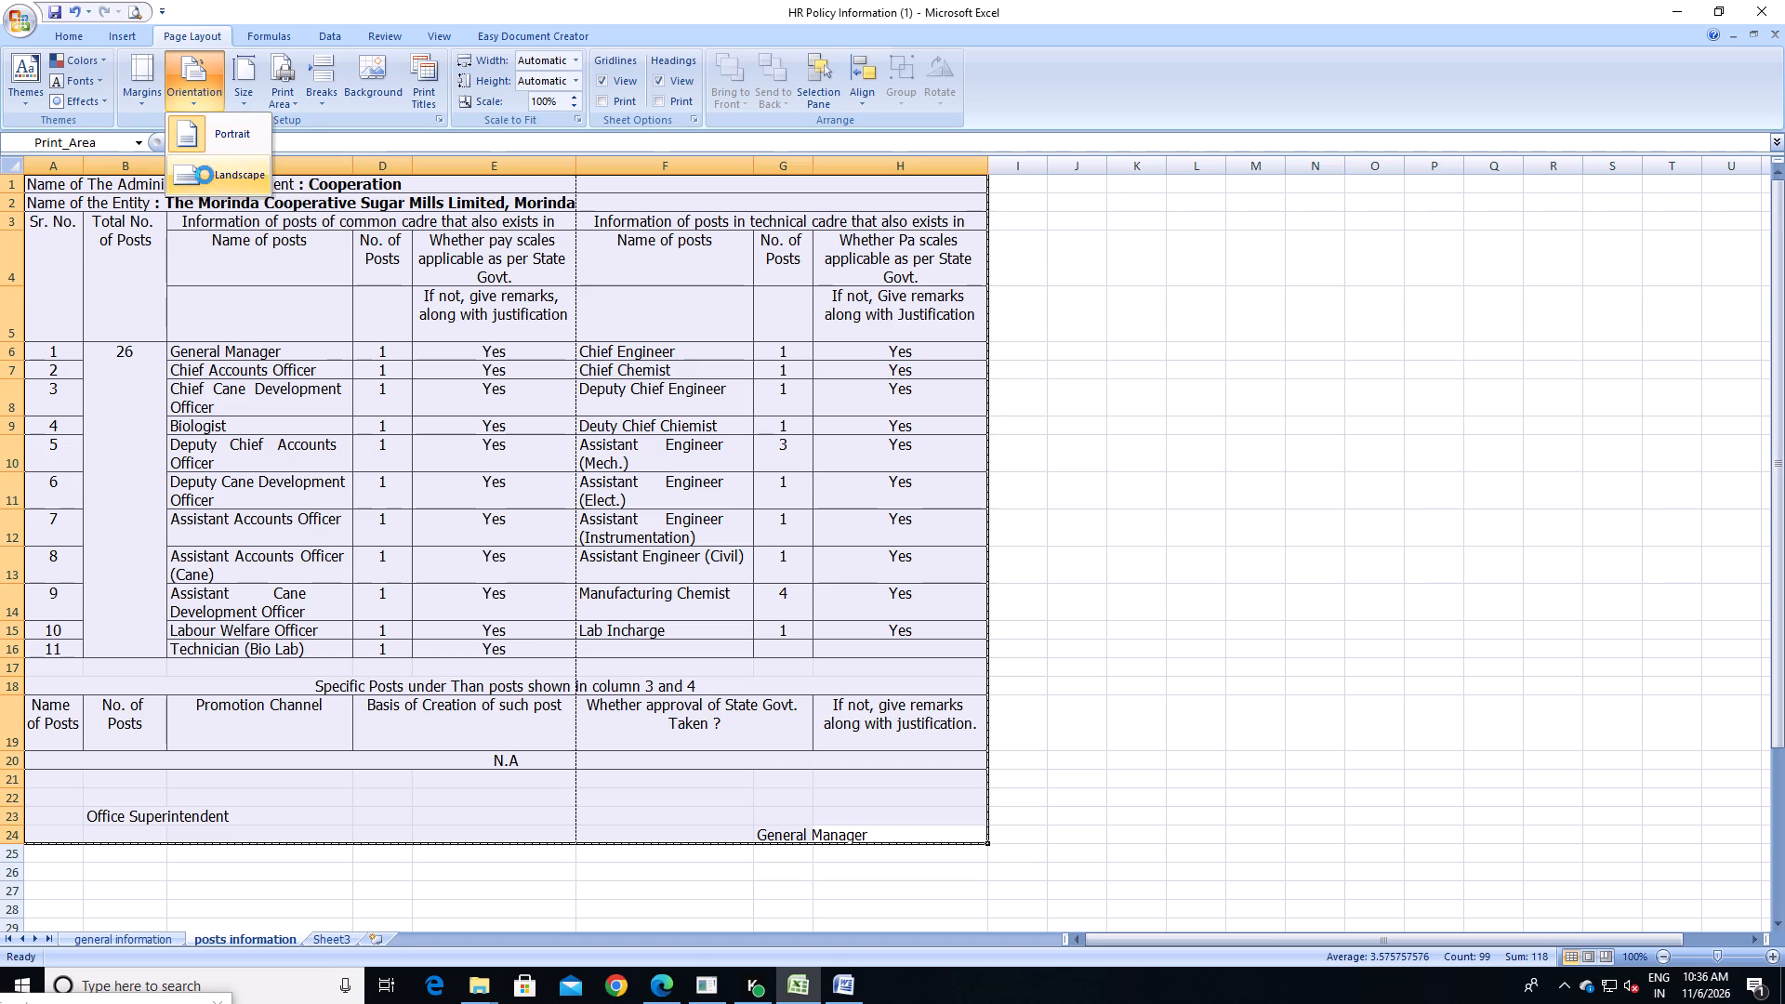
Check how the posts information sheet fits the page in the print preview, and return to the sheet.
click(128, 14)
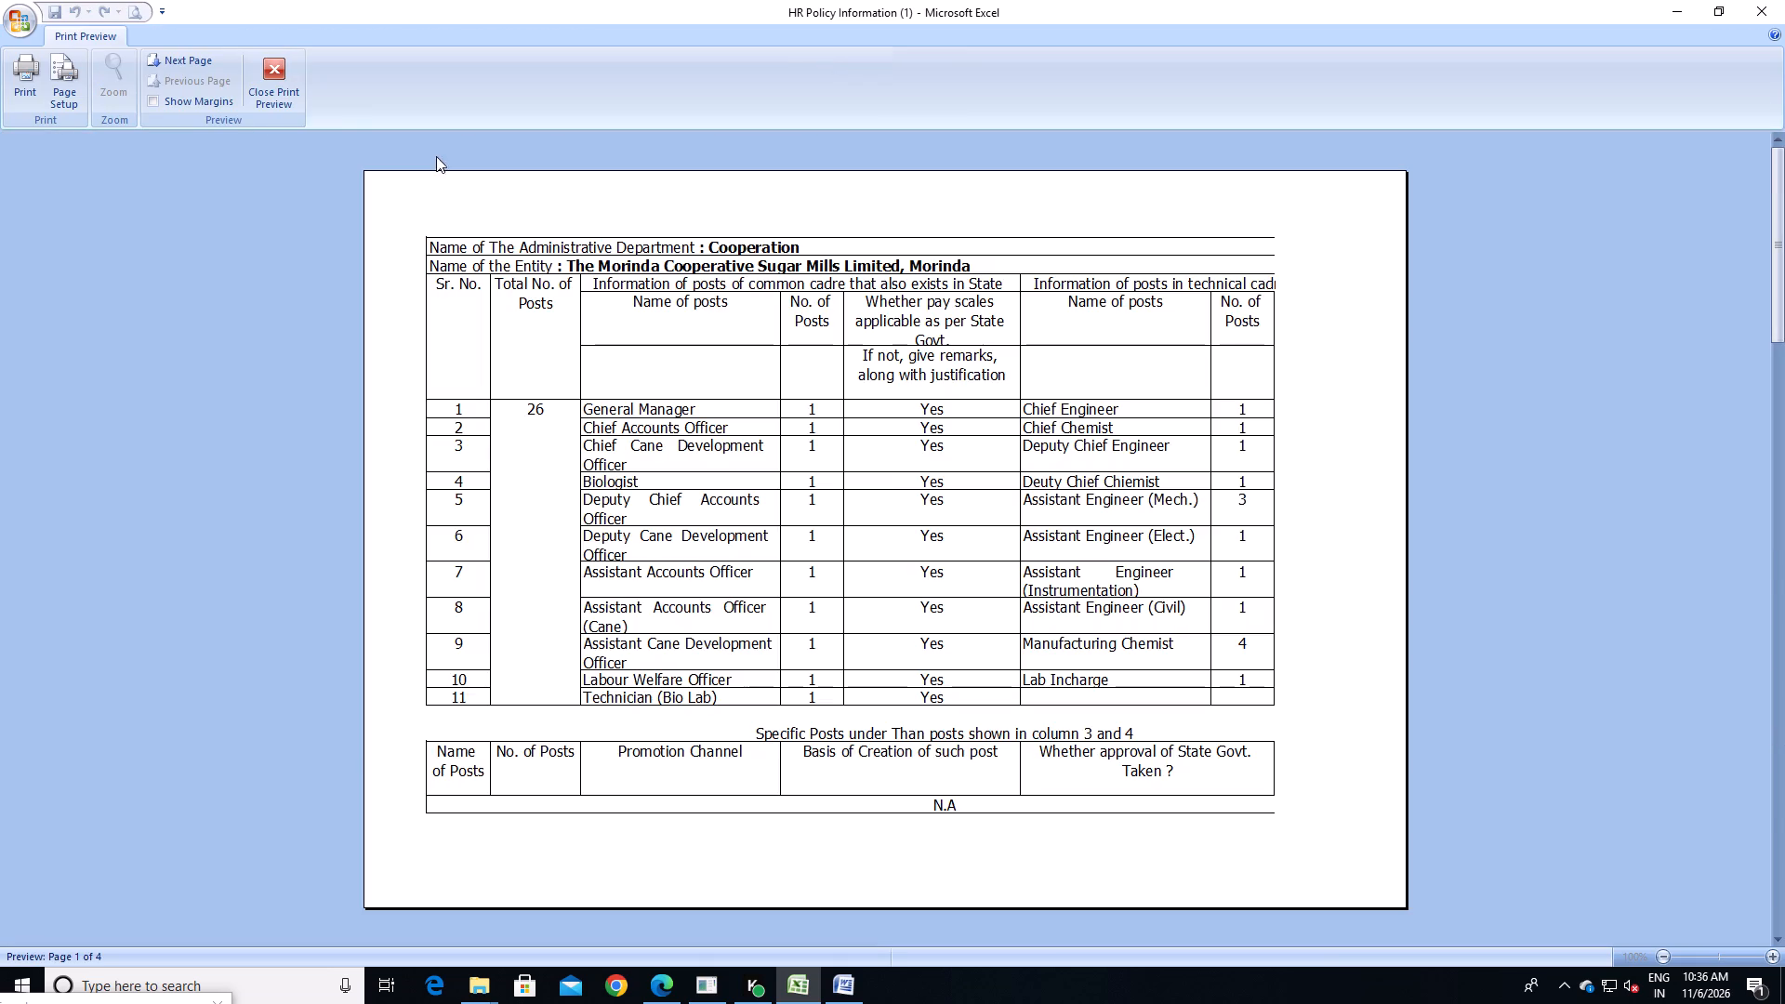
scroll(889, 485, down, 5)
scroll(889, 485, up, 4)
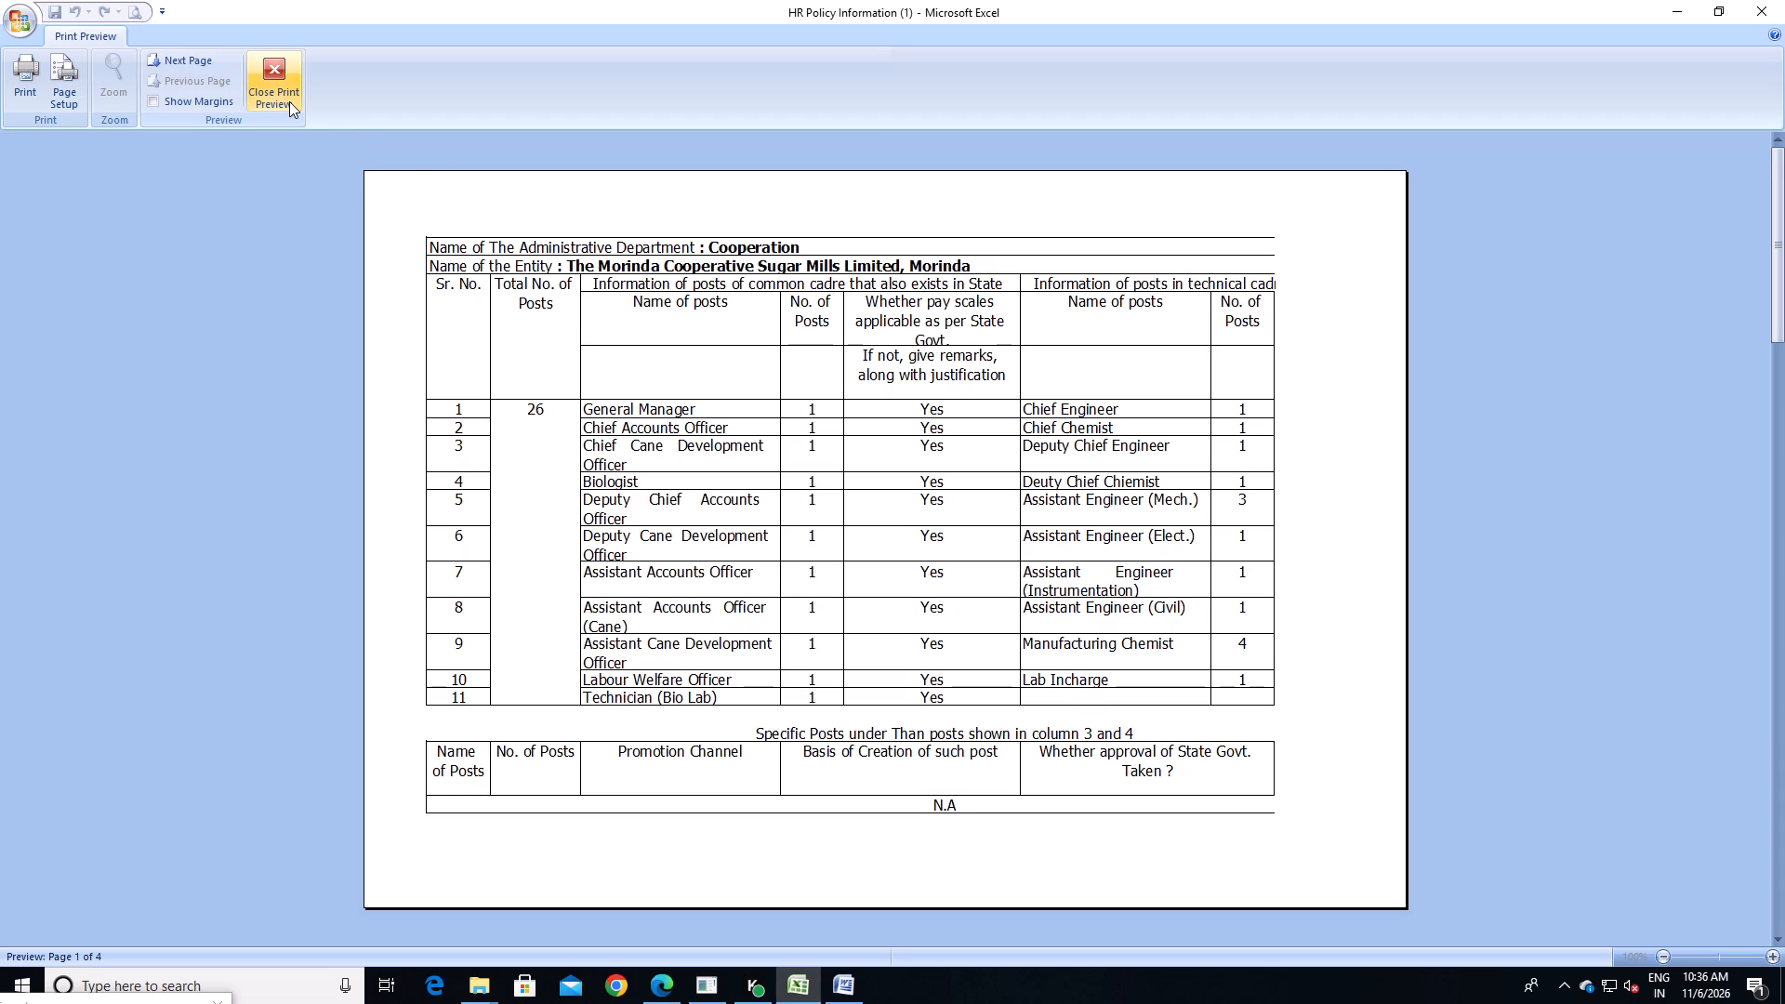
click(275, 98)
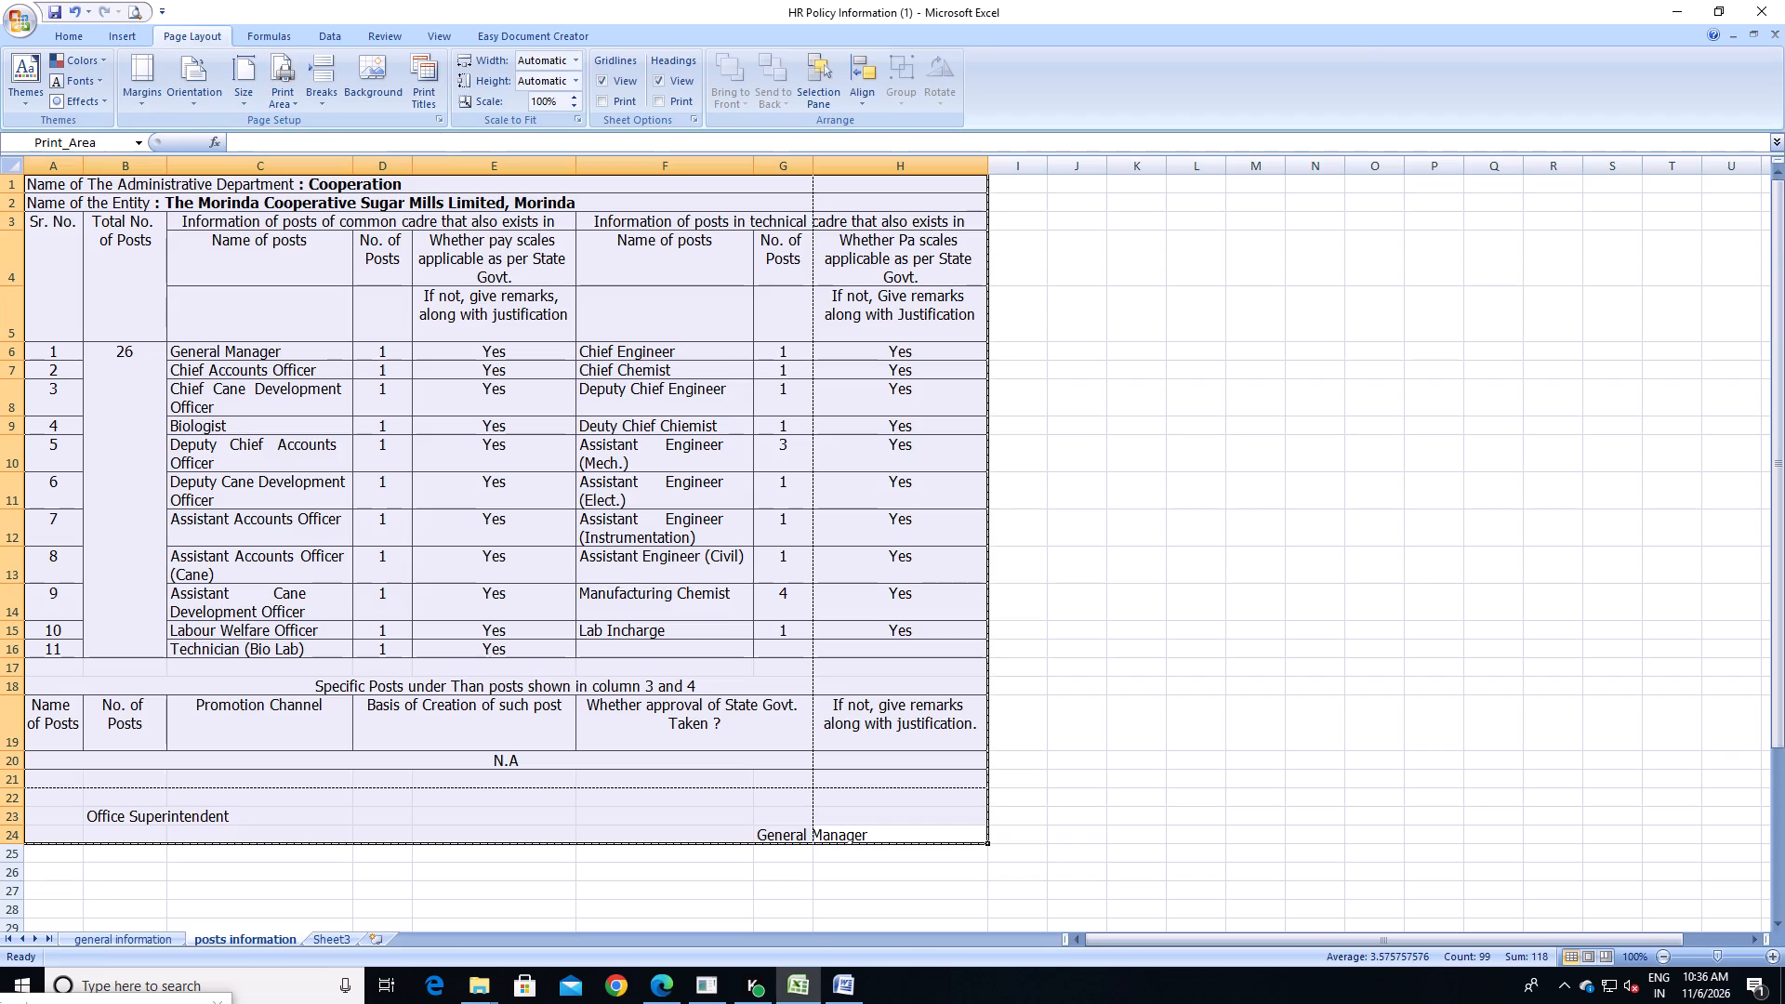
Autofit the row heights of the whole posts information sheet.
click(7, 163)
double_click(14, 192)
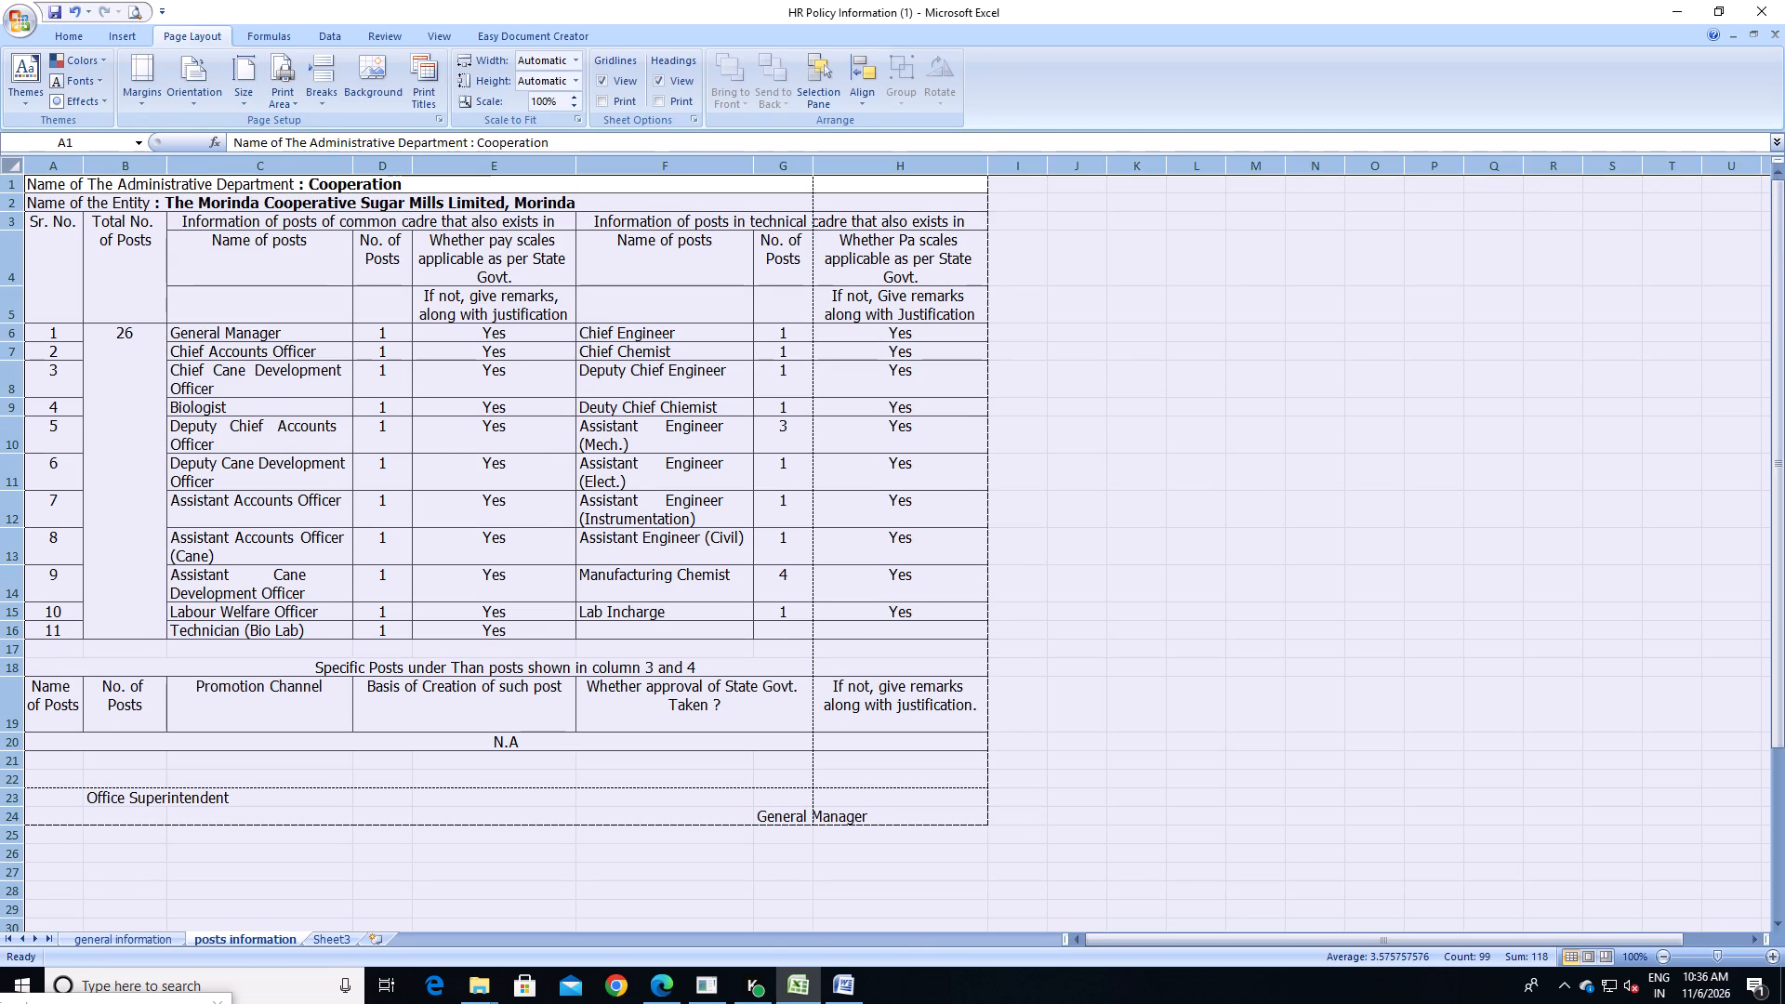
Preview the page fit of the posts information sheet and scale its print width to 1 page.
click(193, 245)
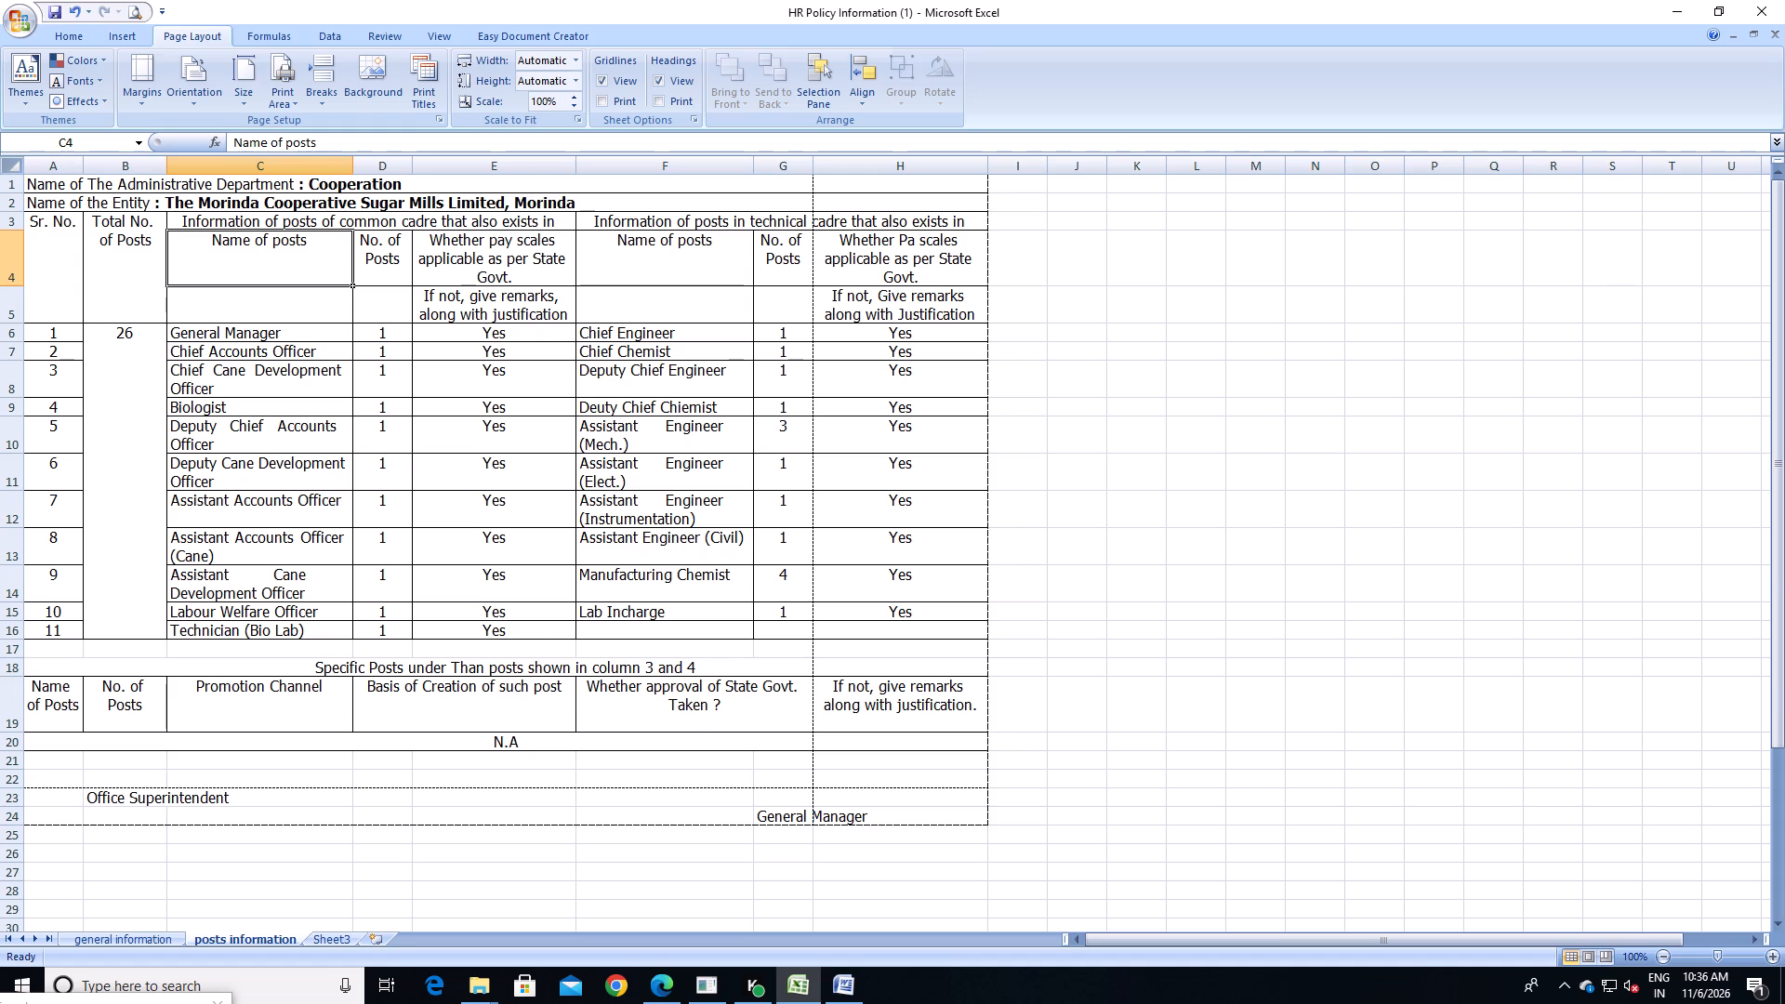
click(139, 12)
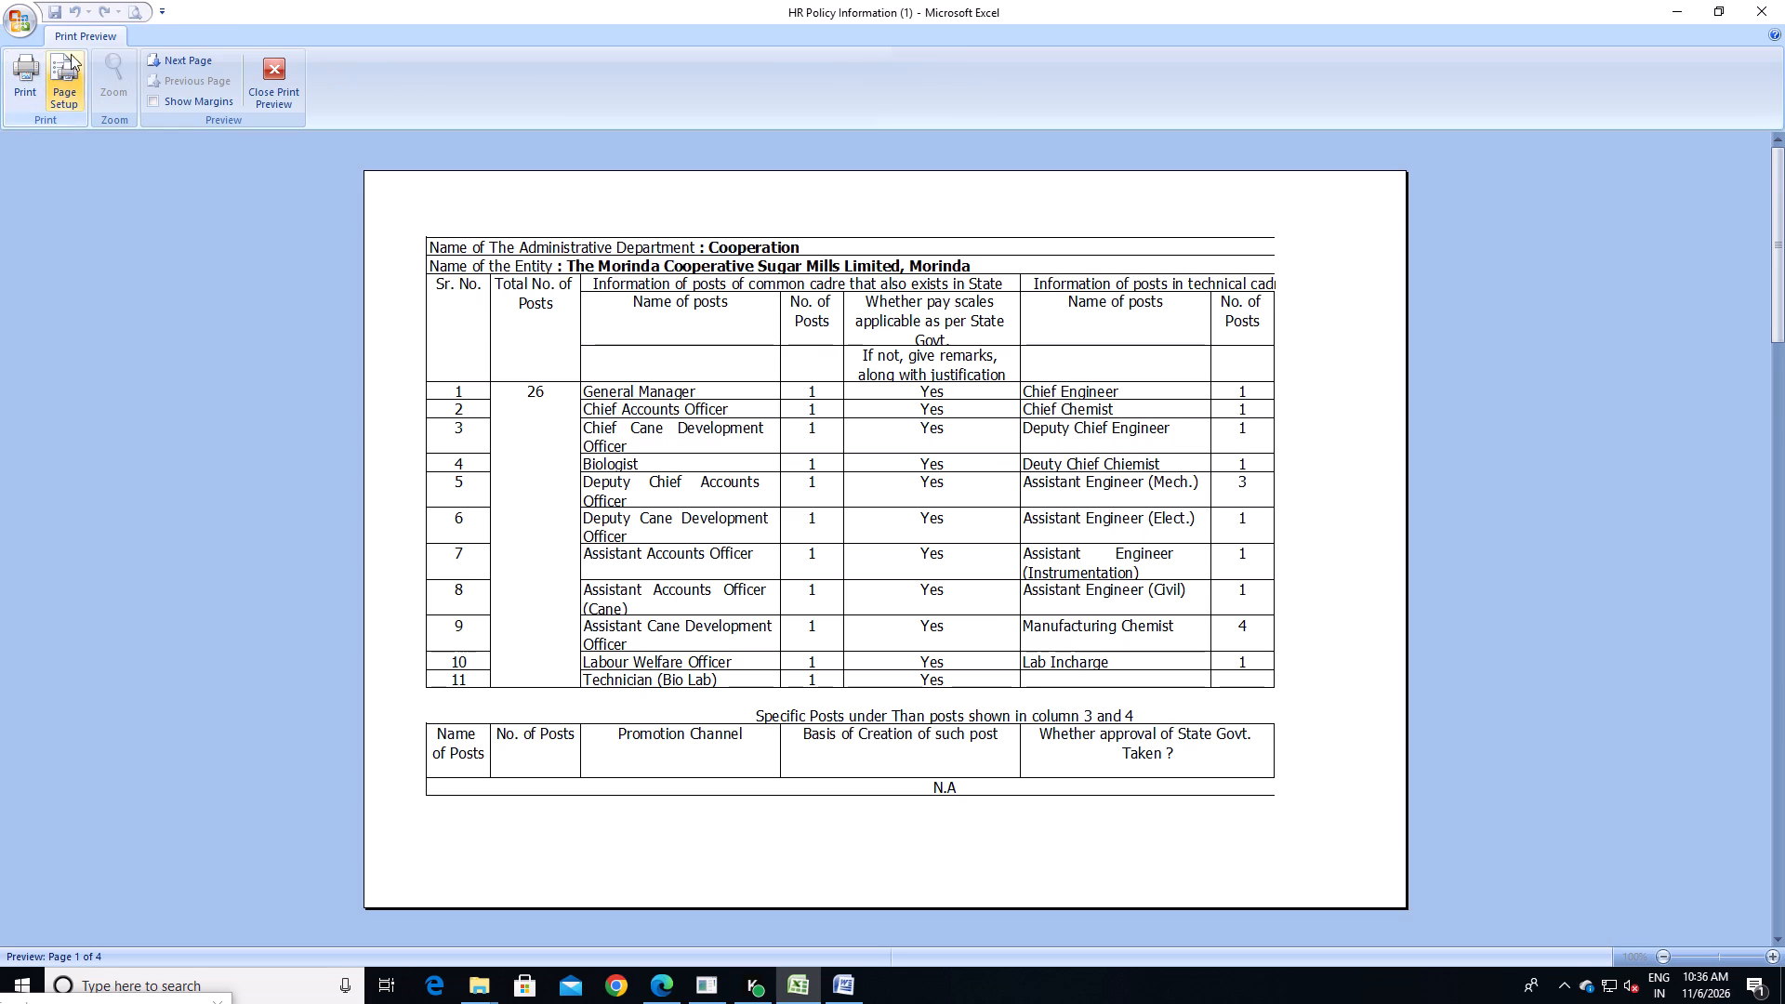
click(269, 98)
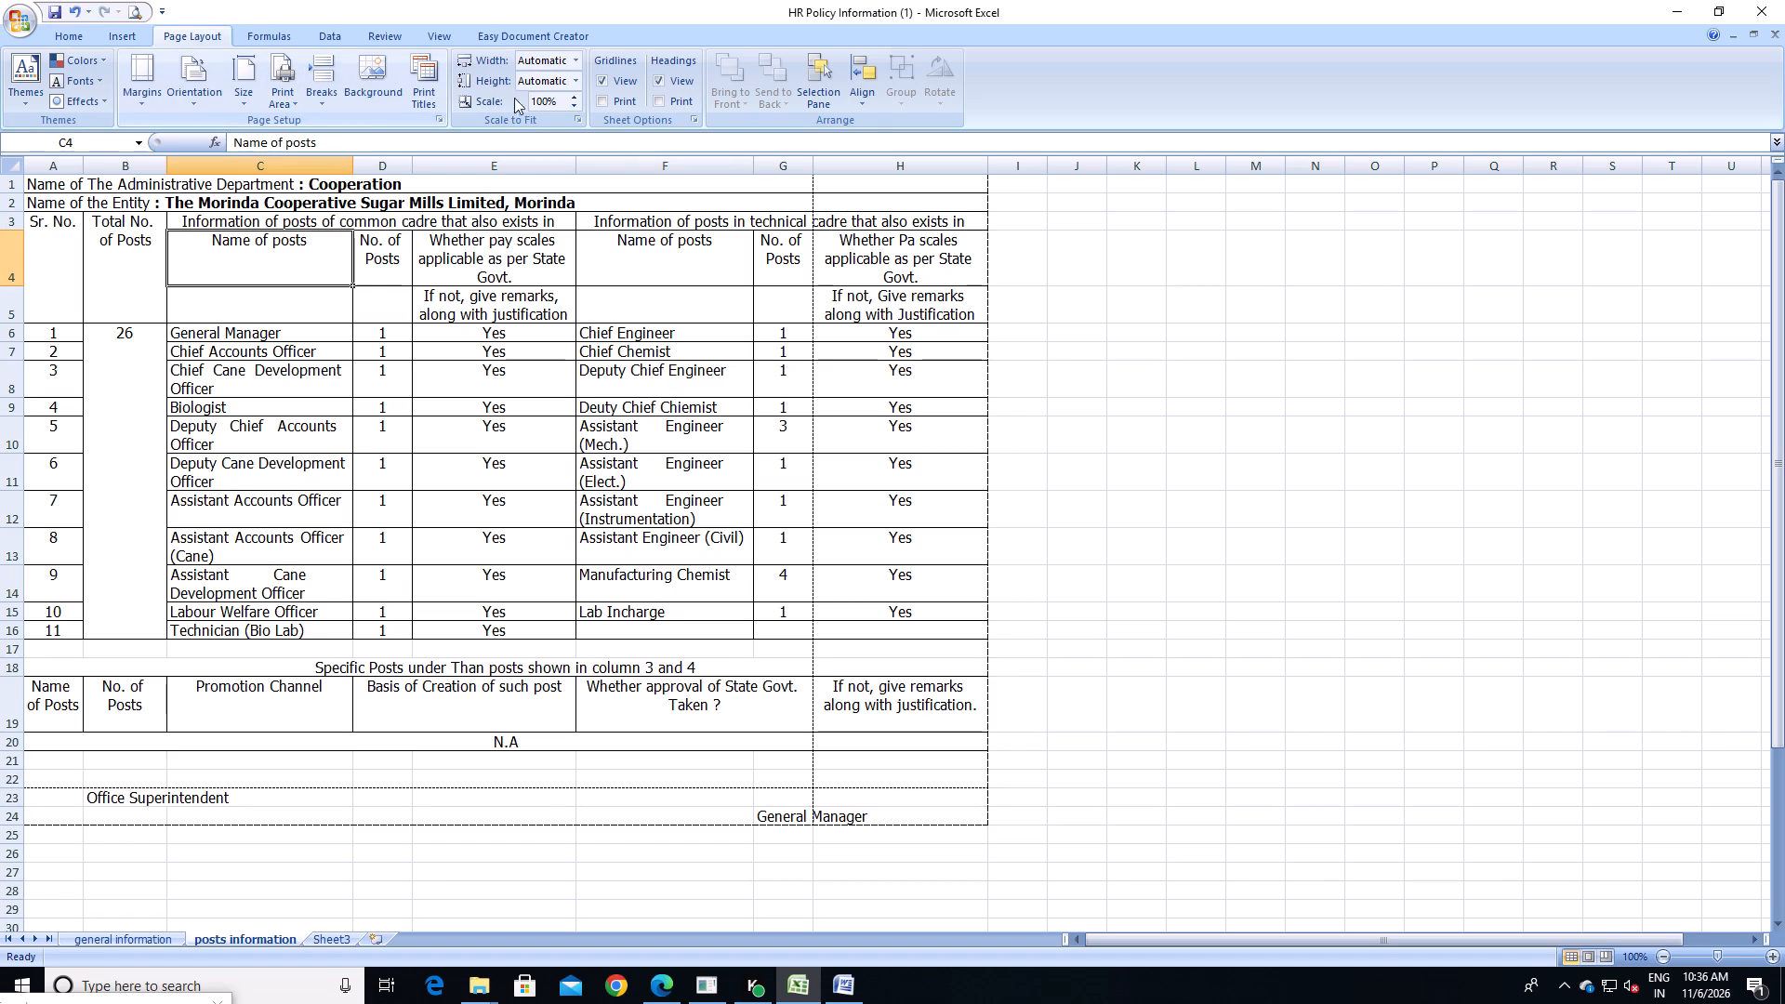
click(574, 57)
click(563, 95)
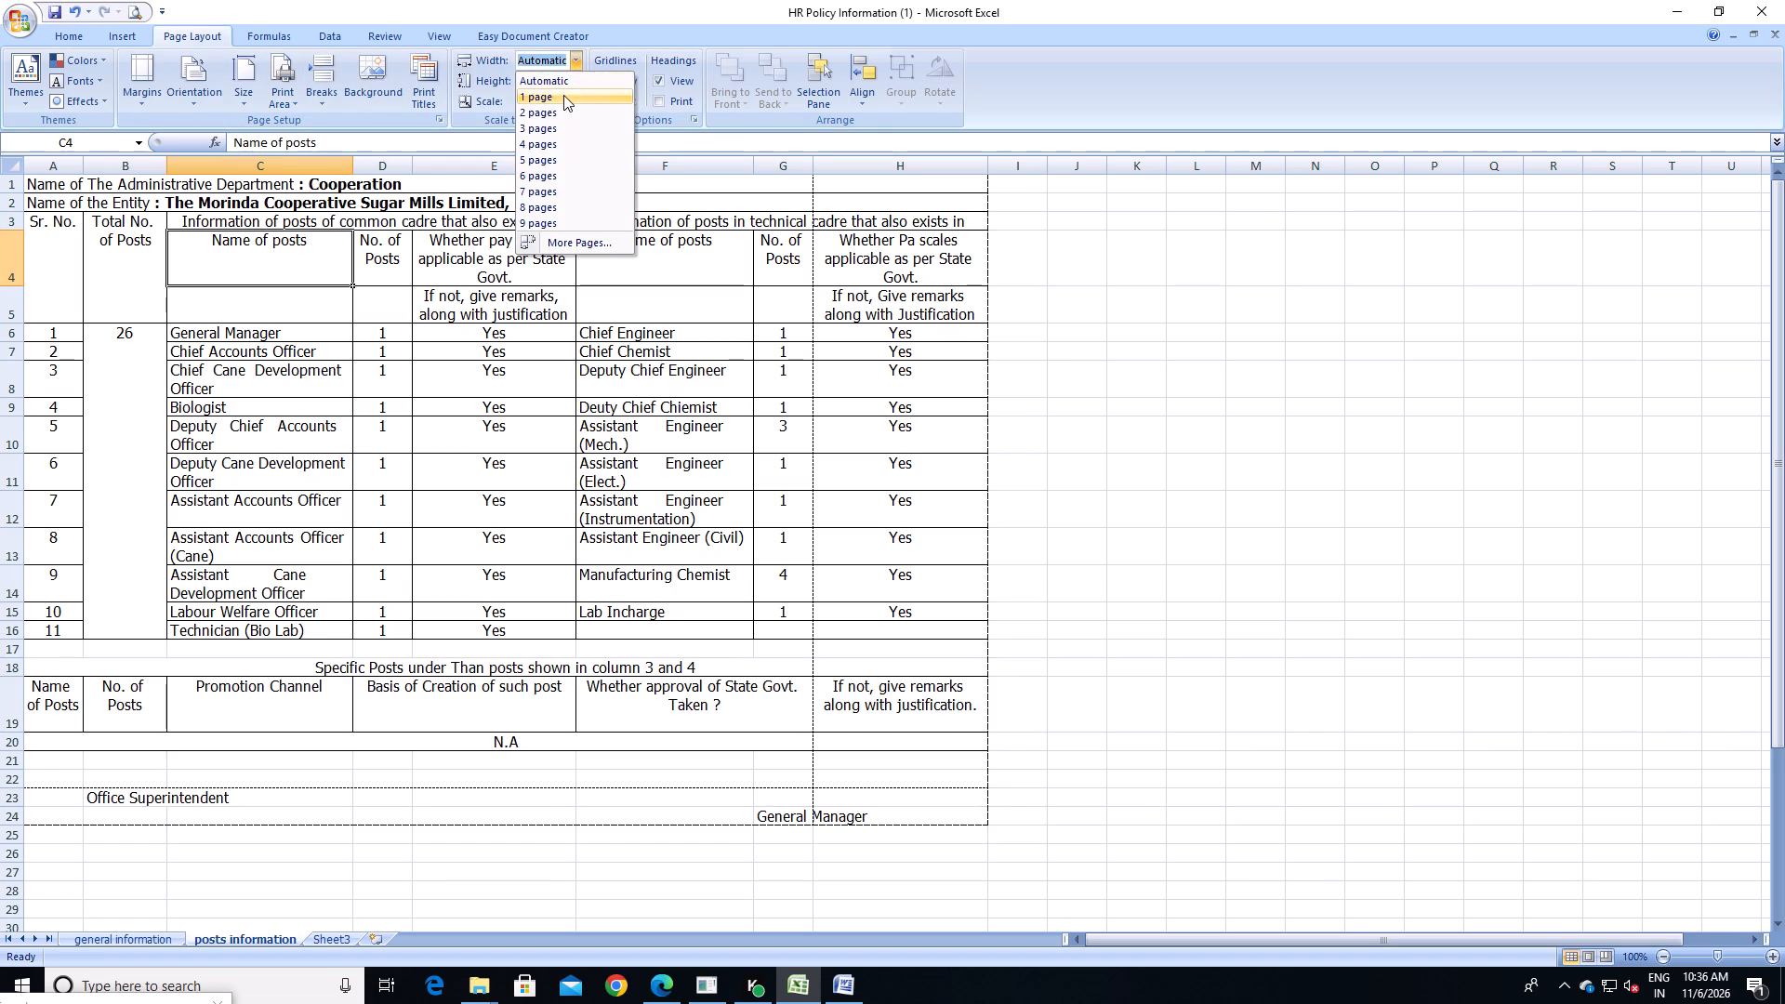
Check the posts information sheet in the print preview and print one copy on the Samsung M267x 287x Series printer.
click(138, 18)
scroll(733, 461, down, 5)
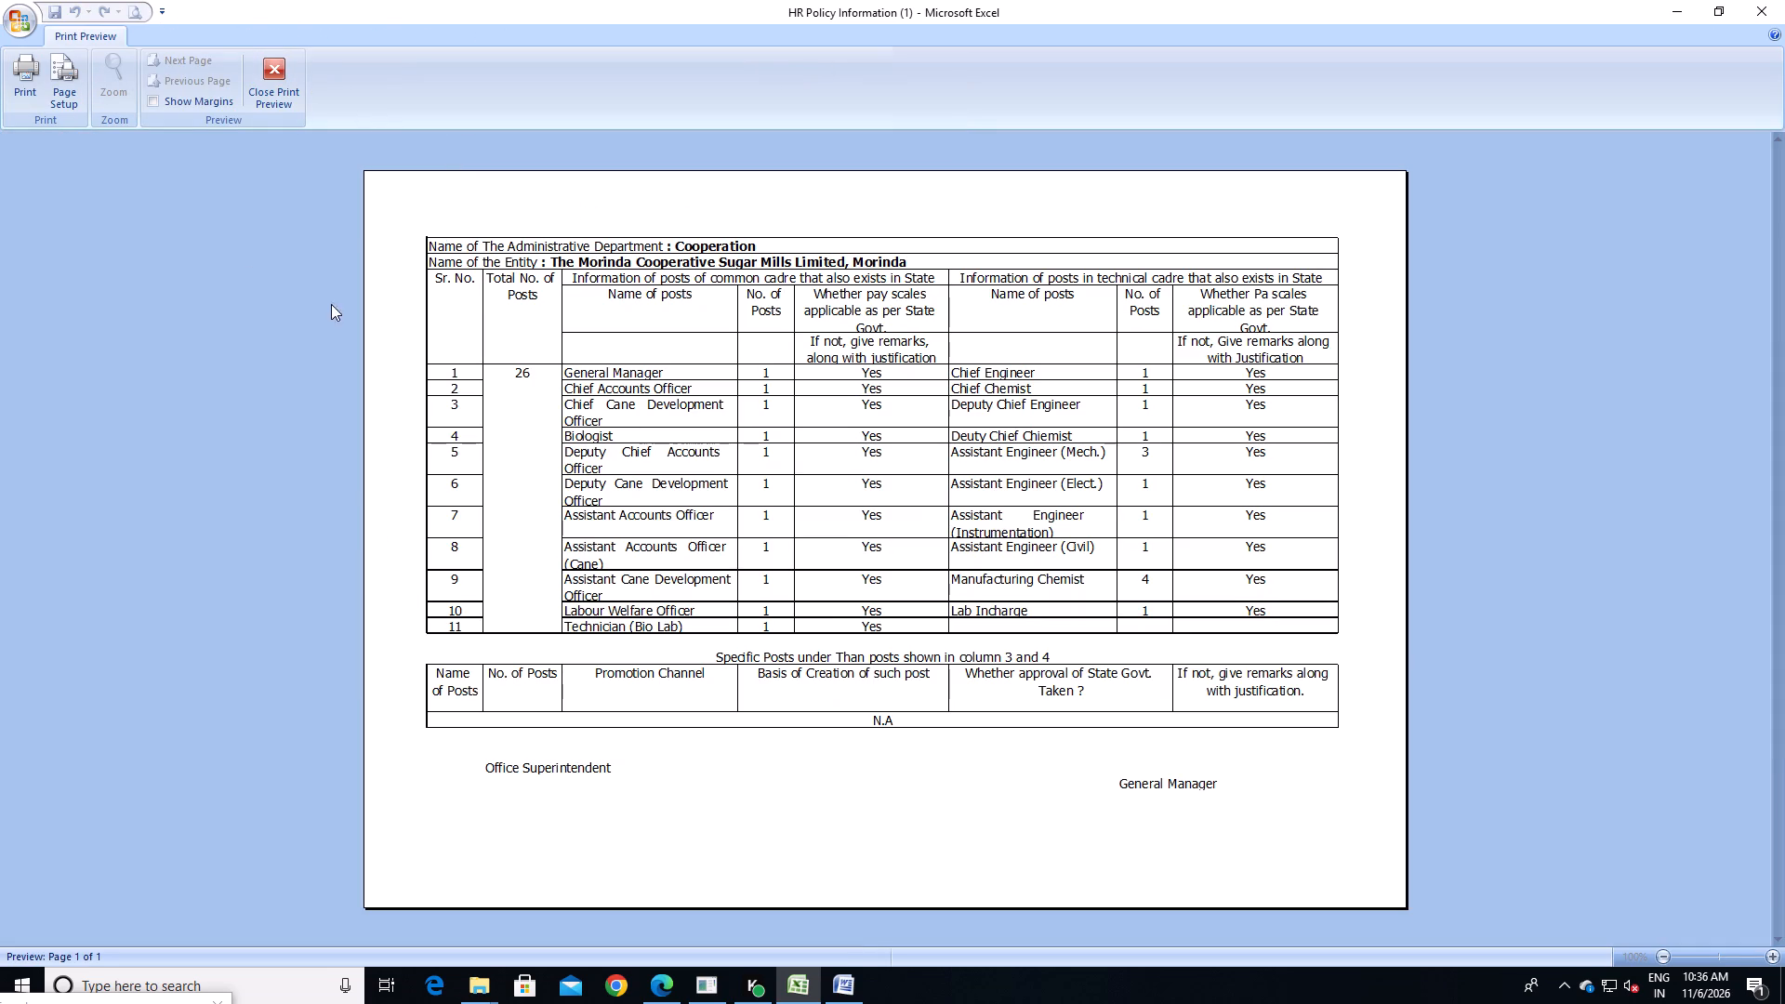
click(28, 92)
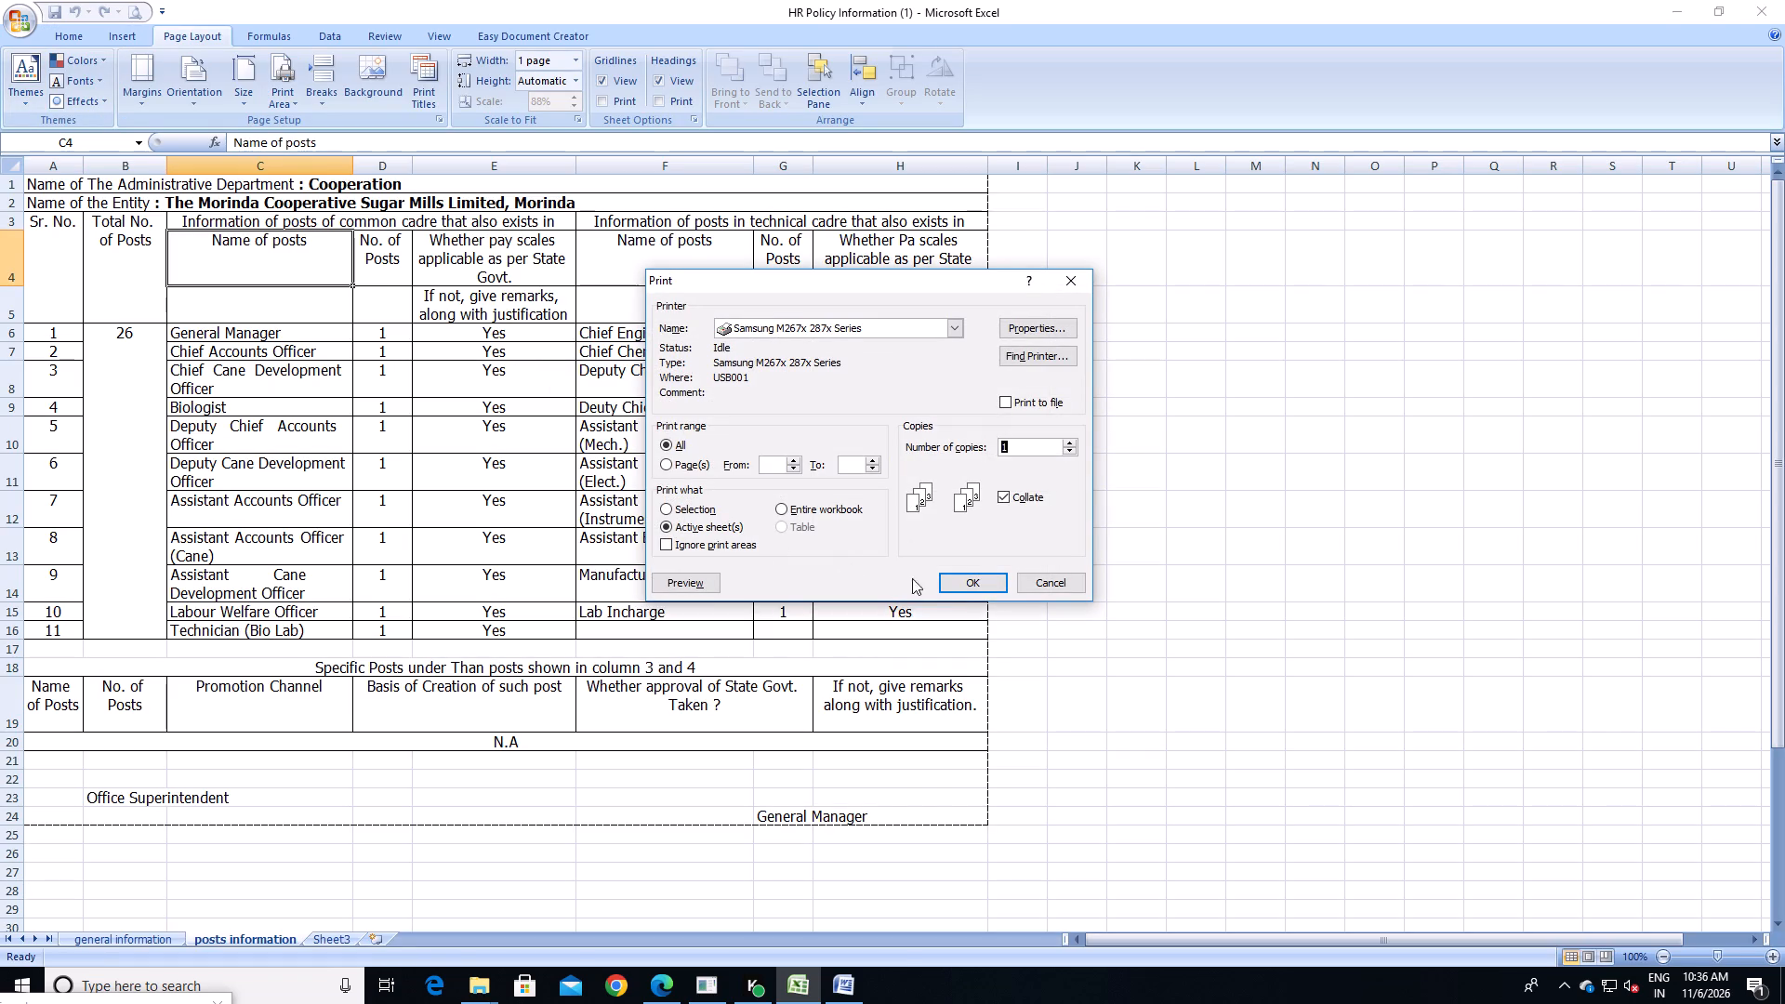
click(988, 586)
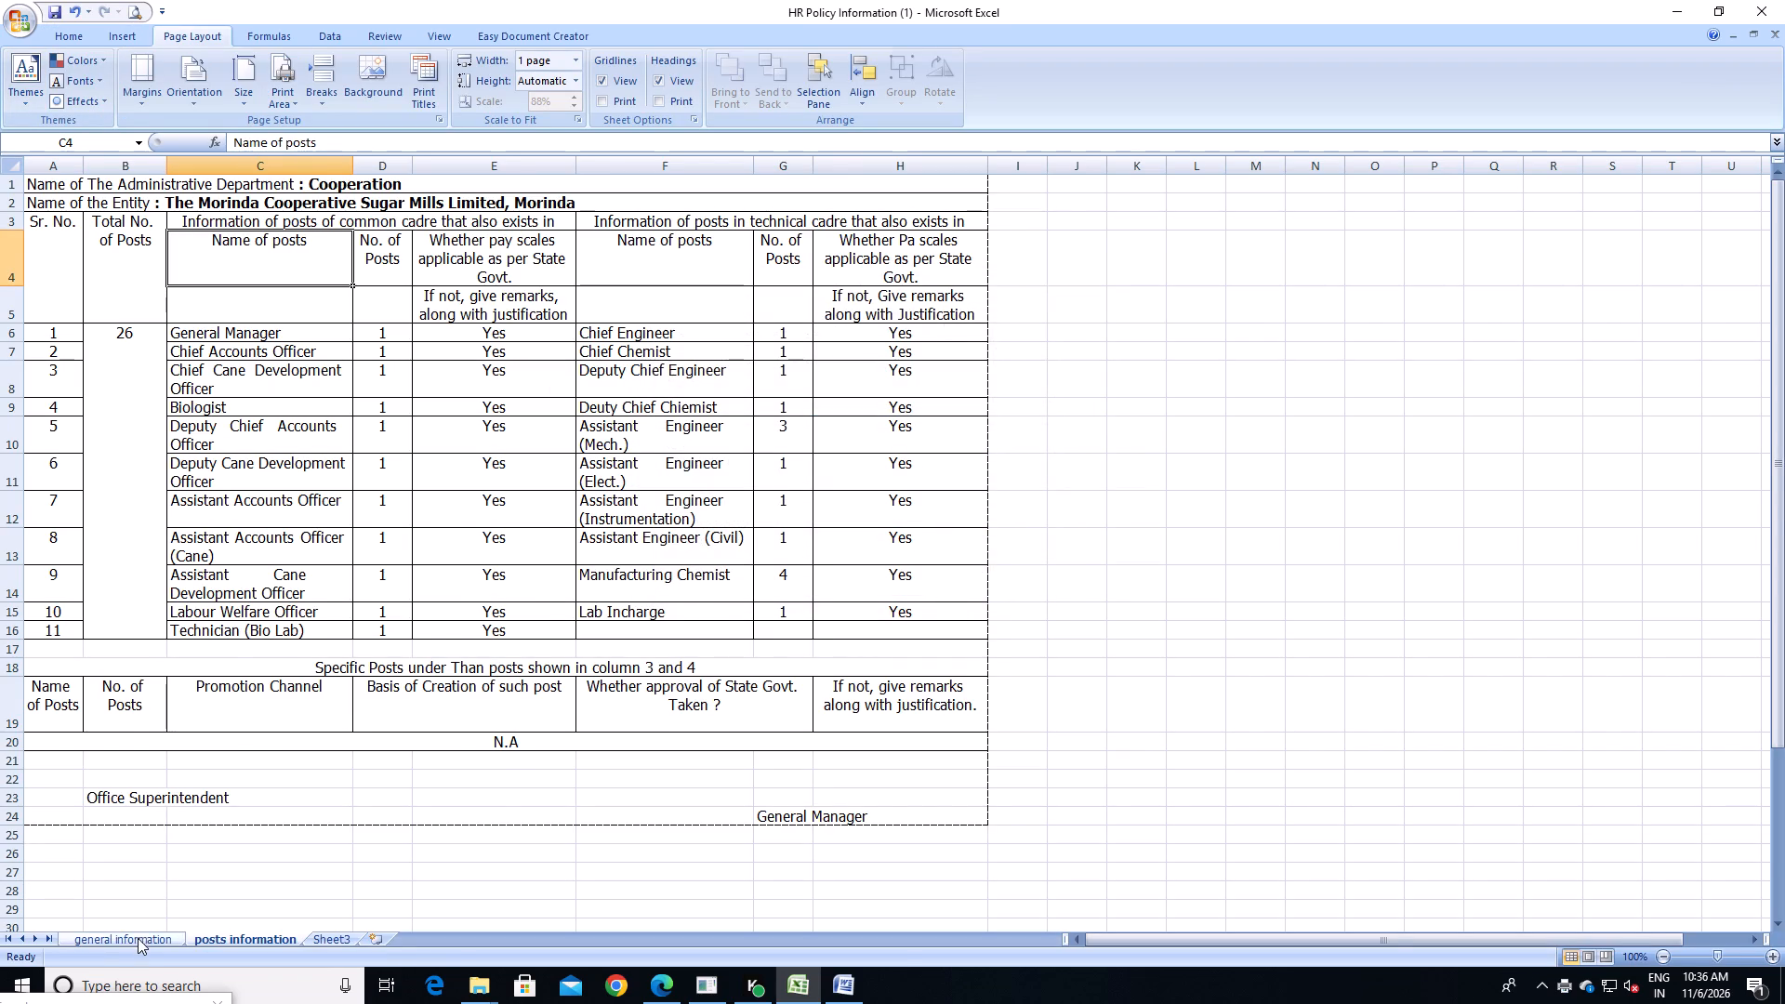
Copy signatory rows 23 and 24 from the posts information sheet into the general information sheet, starting at row 23.
click(138, 939)
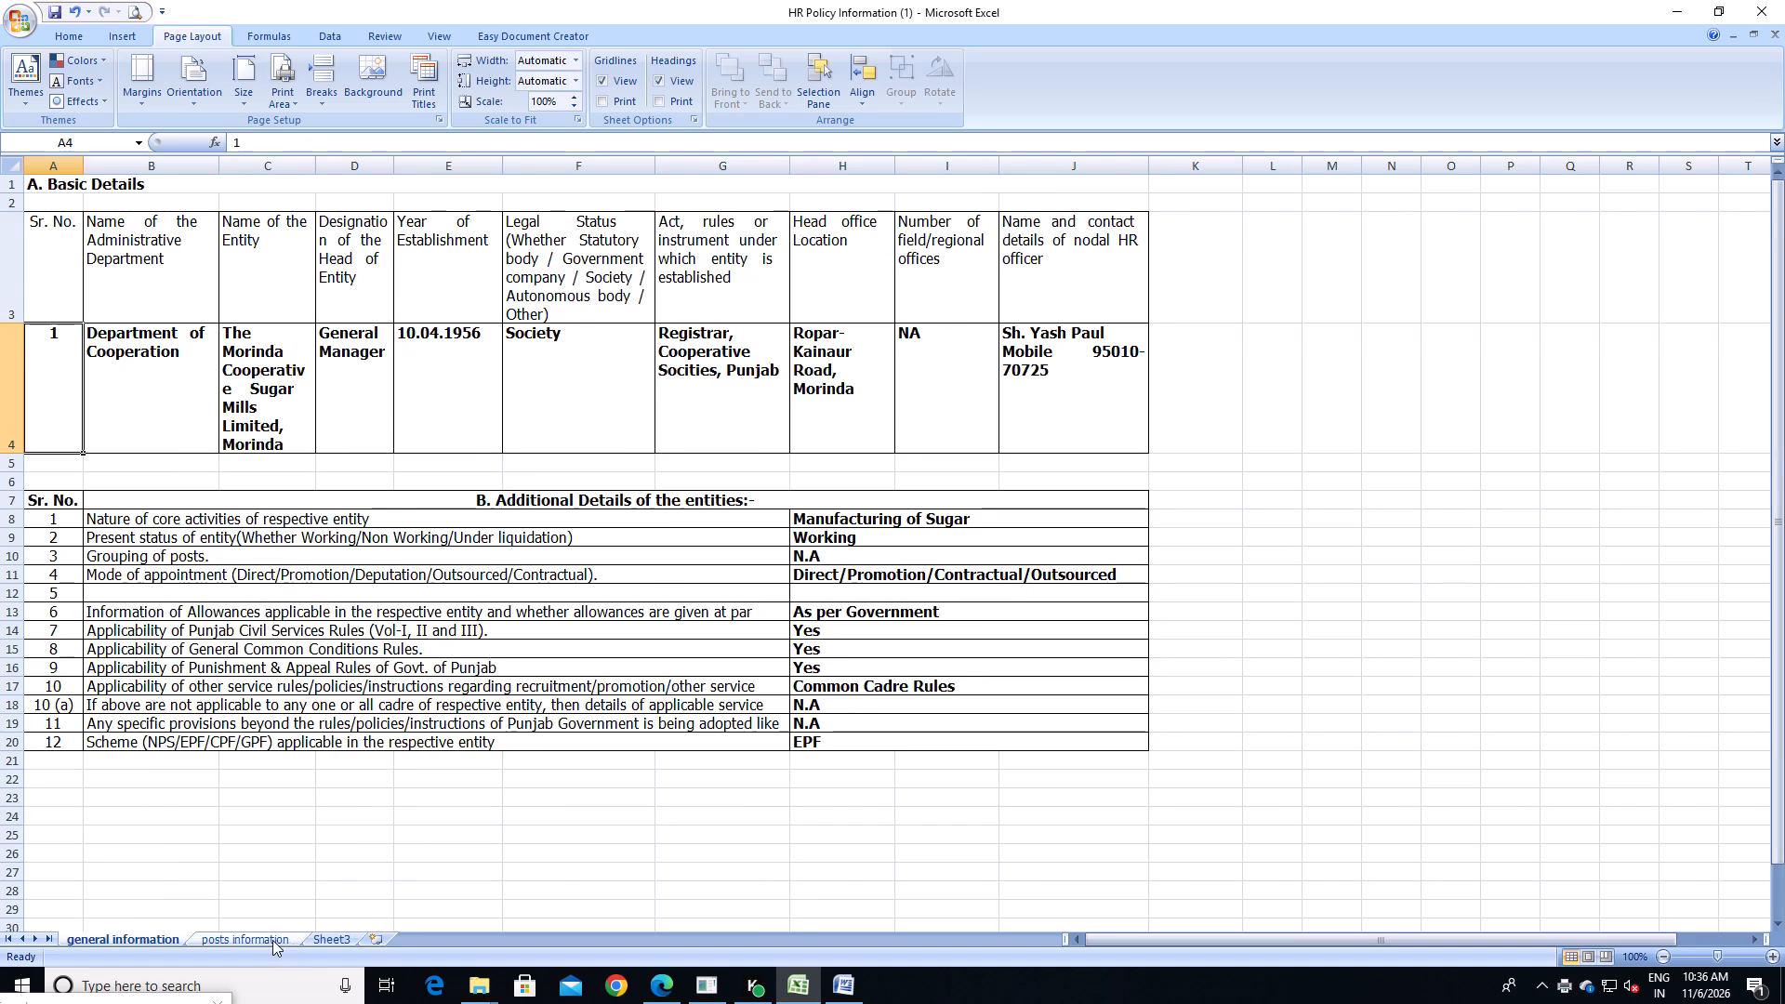
click(272, 940)
drag(153, 799, 764, 808)
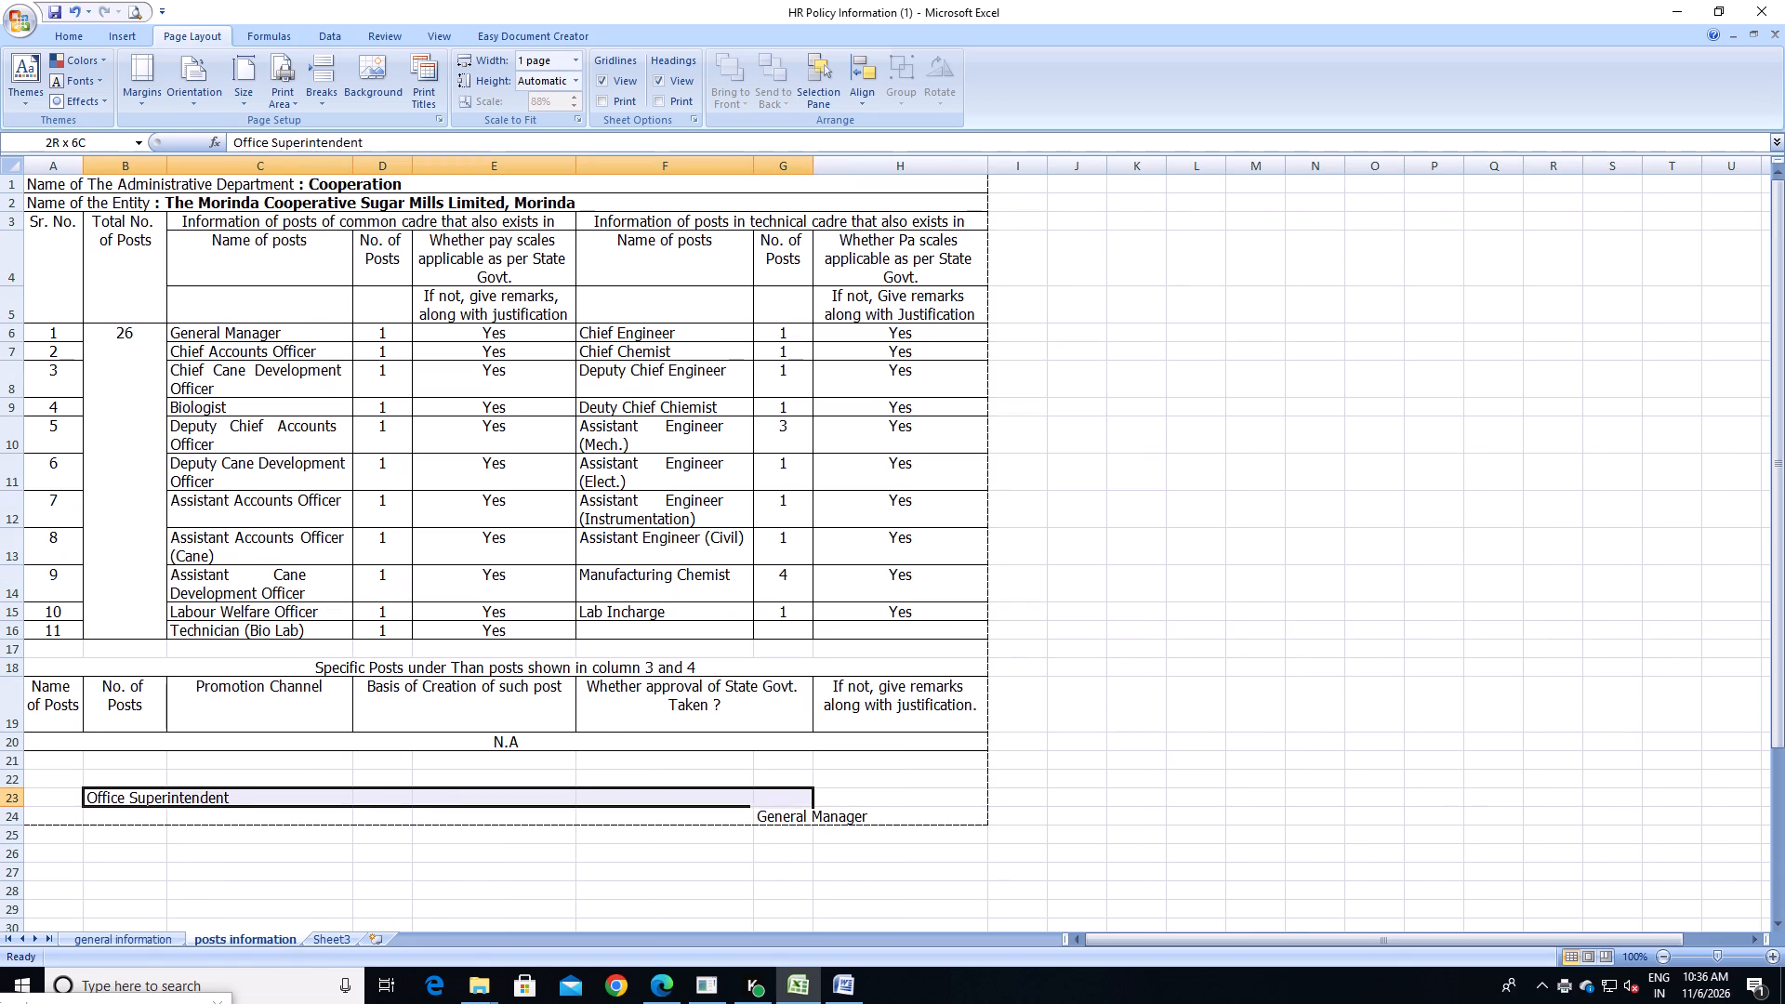
drag(764, 808, 838, 822)
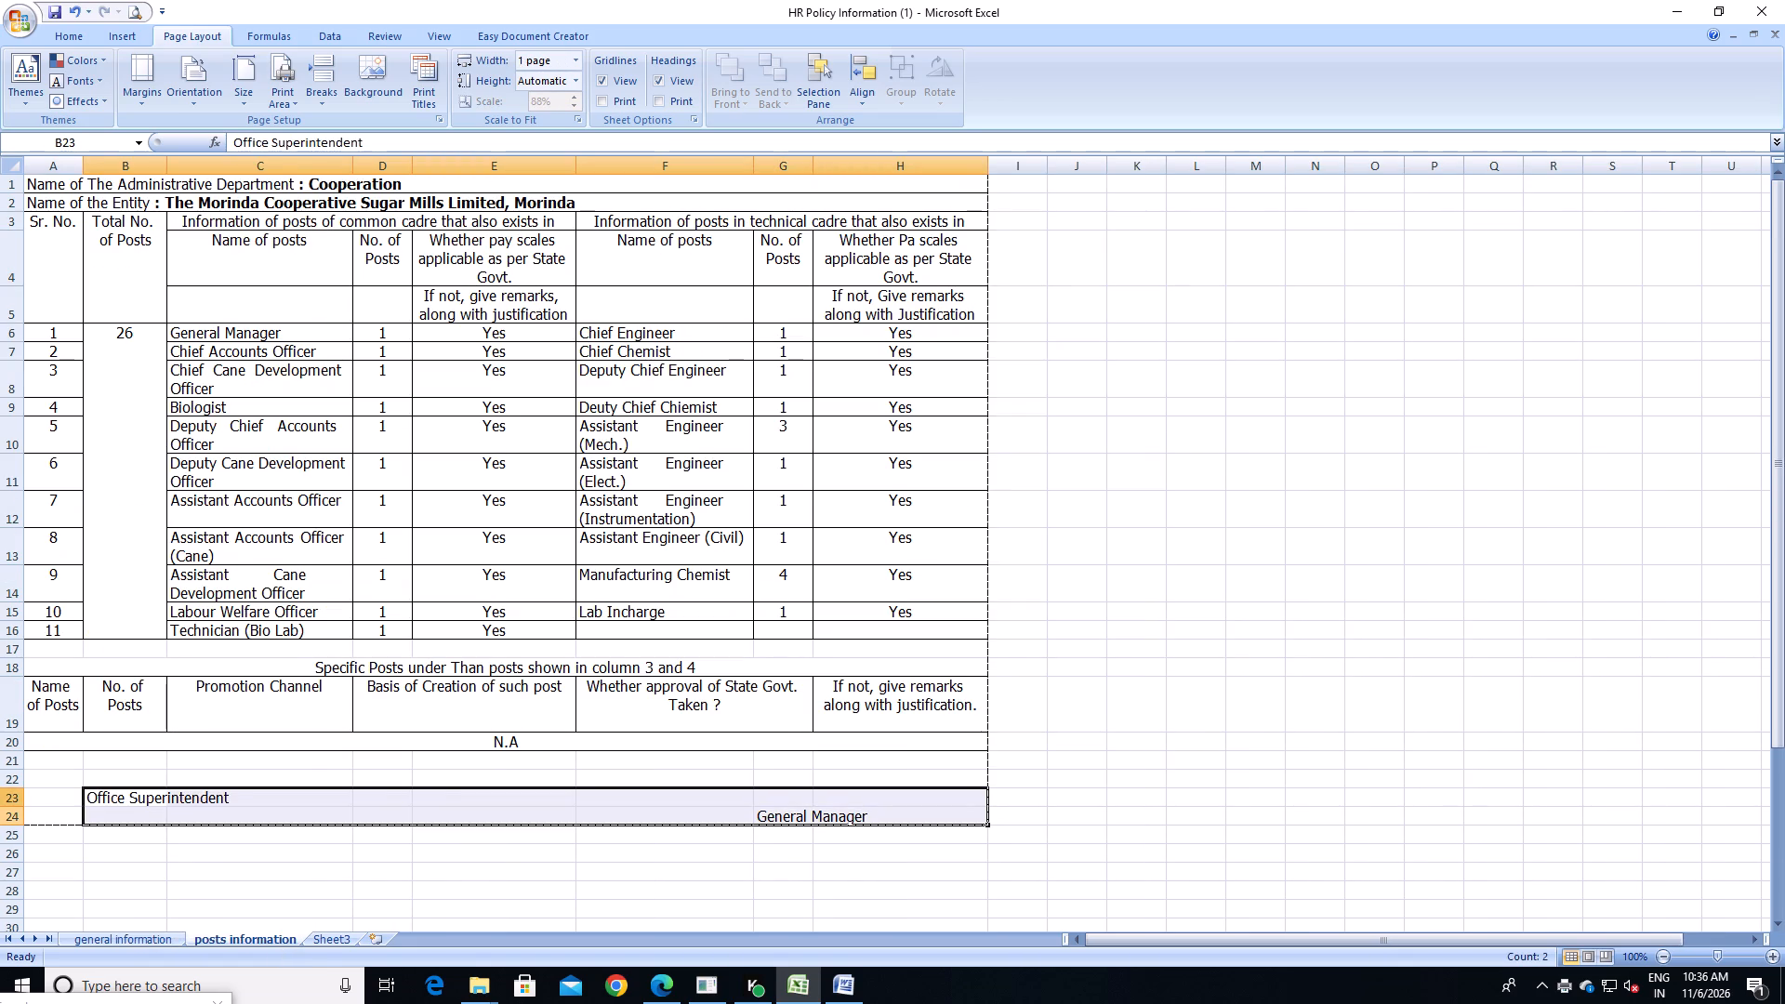
drag(4, 800, 3, 819)
key(ctrl+c)
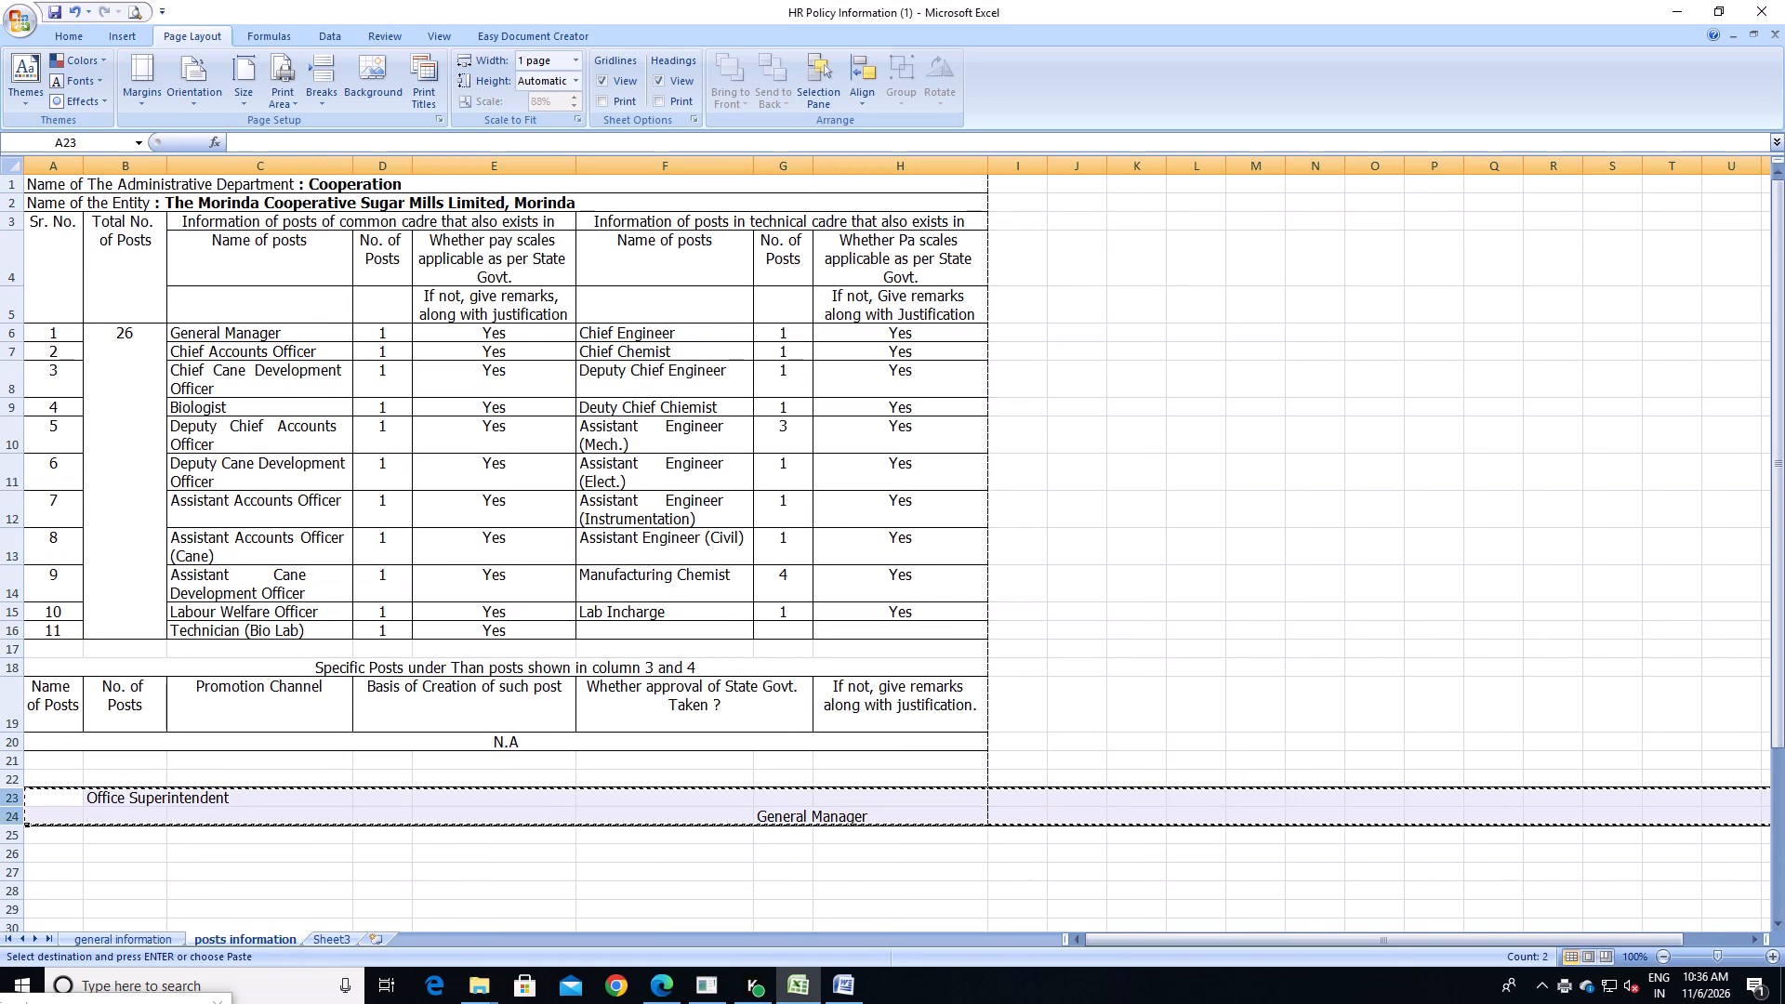
click(101, 944)
click(71, 801)
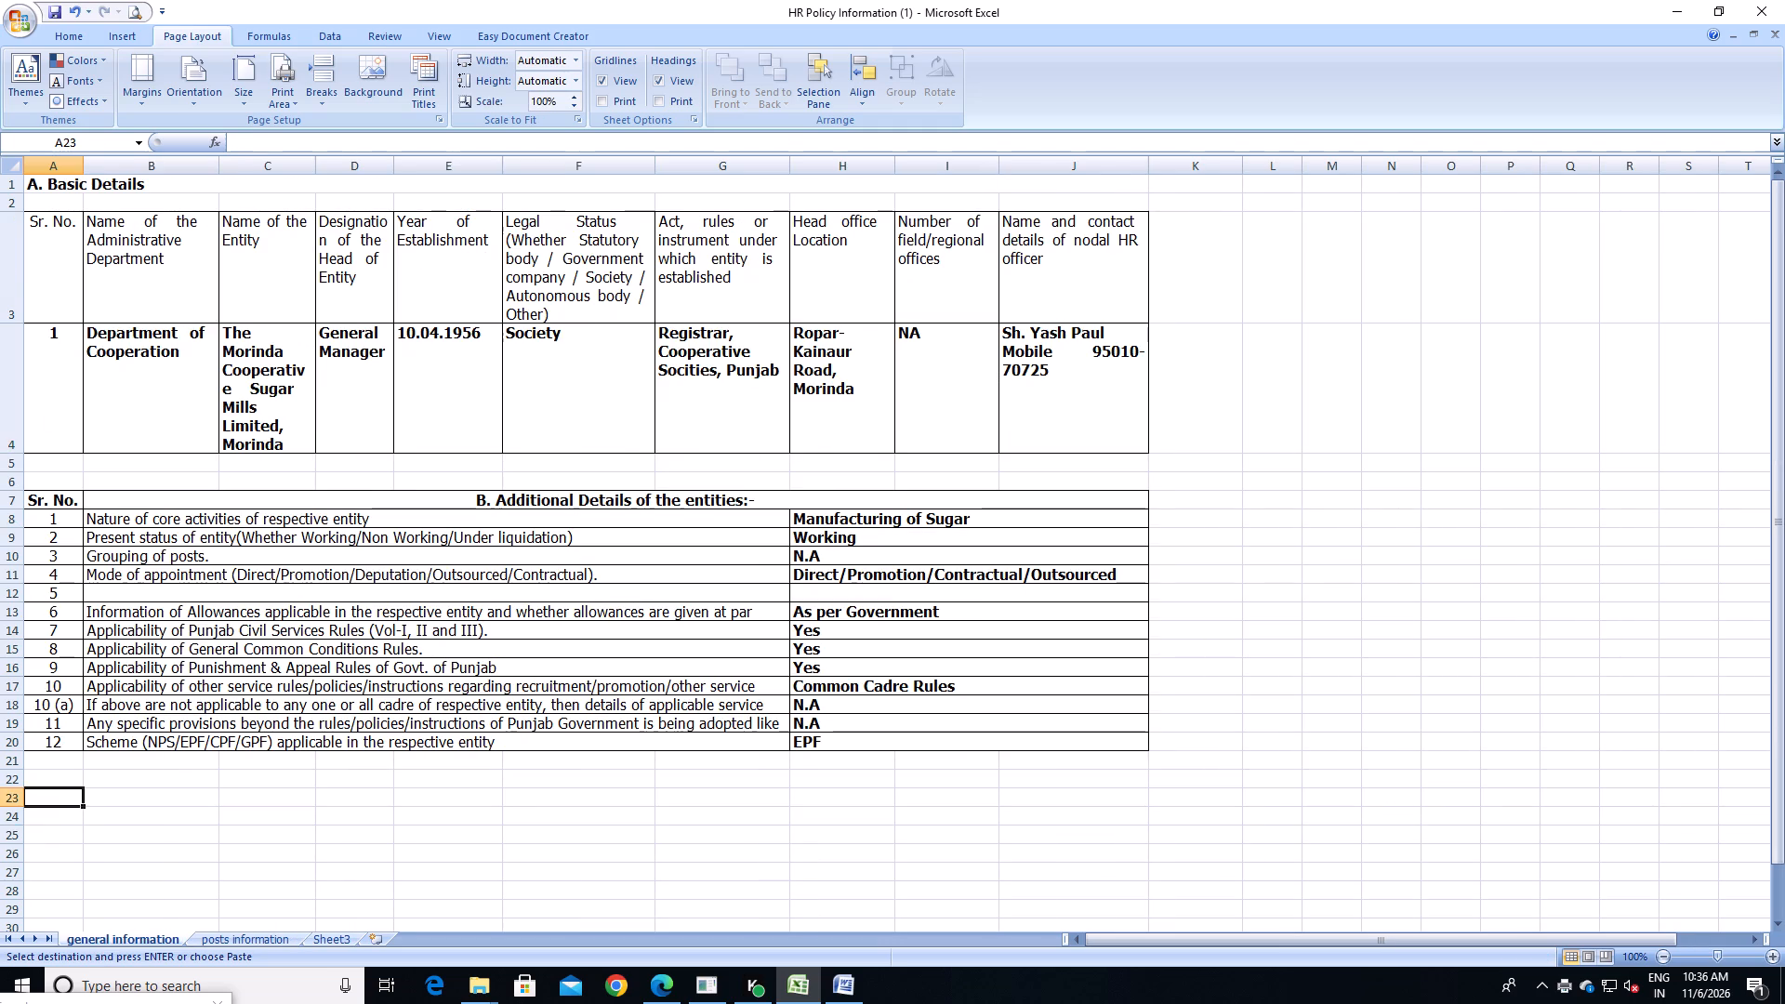
key(Return)
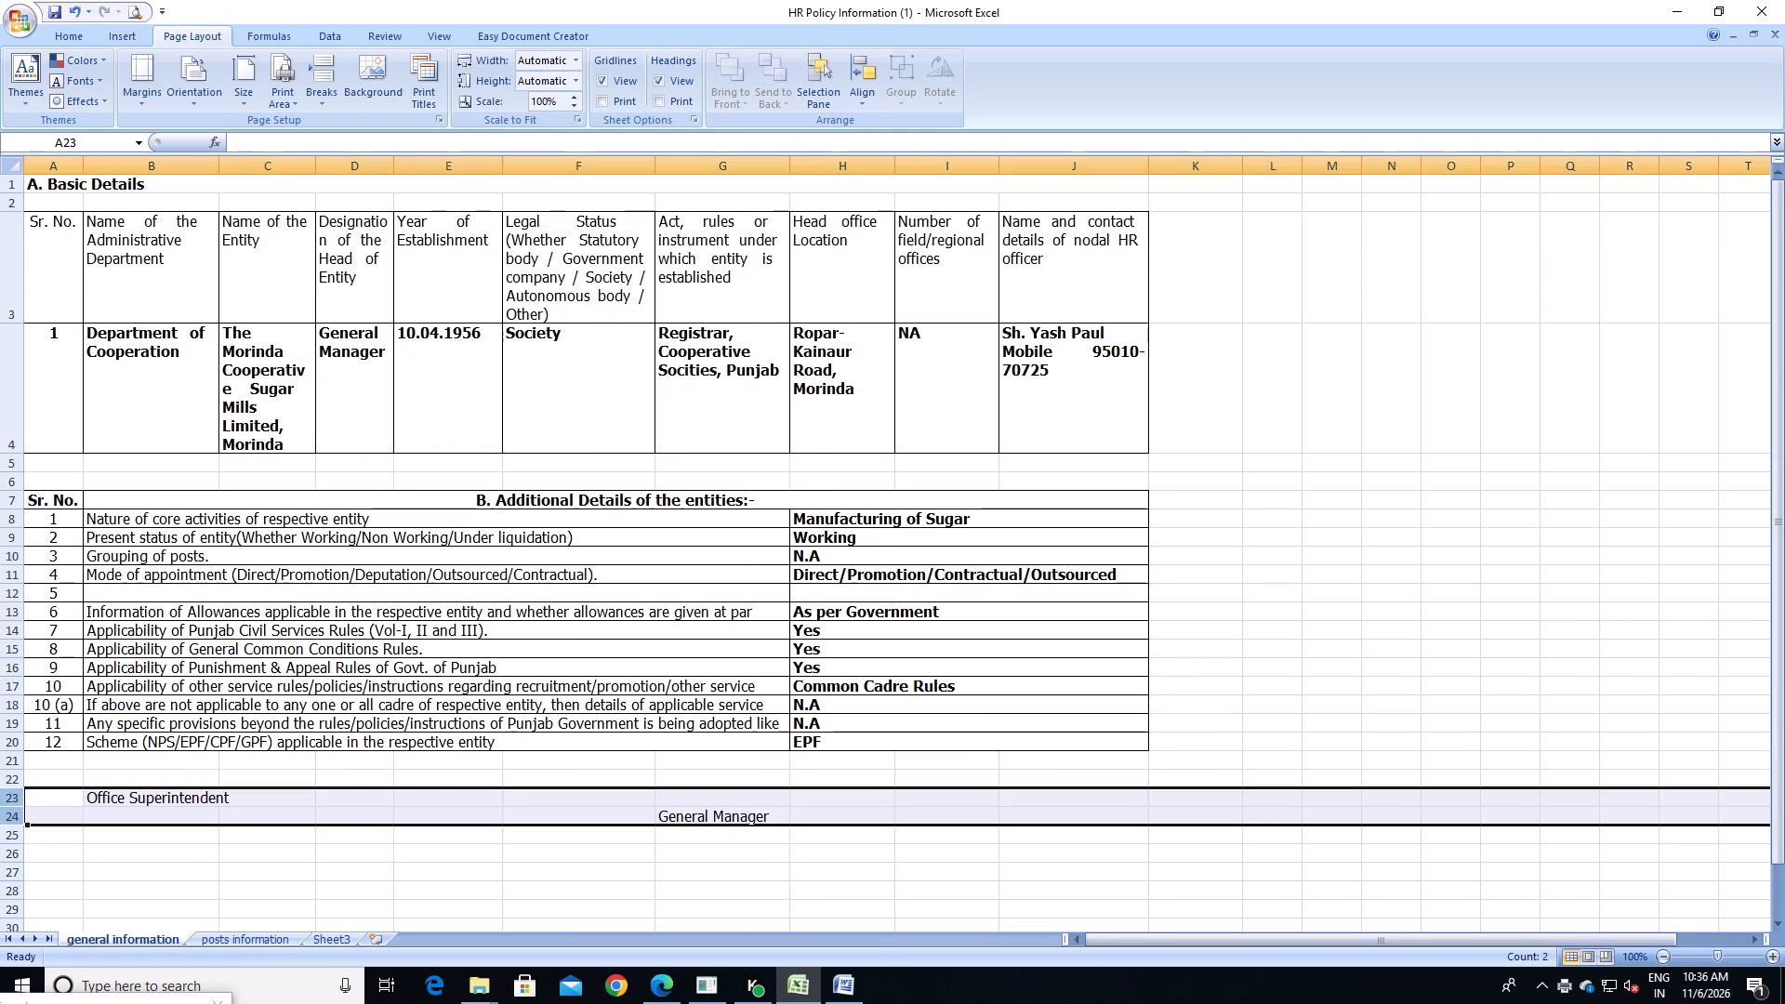
click(569, 851)
scroll(1058, 789, up, 3)
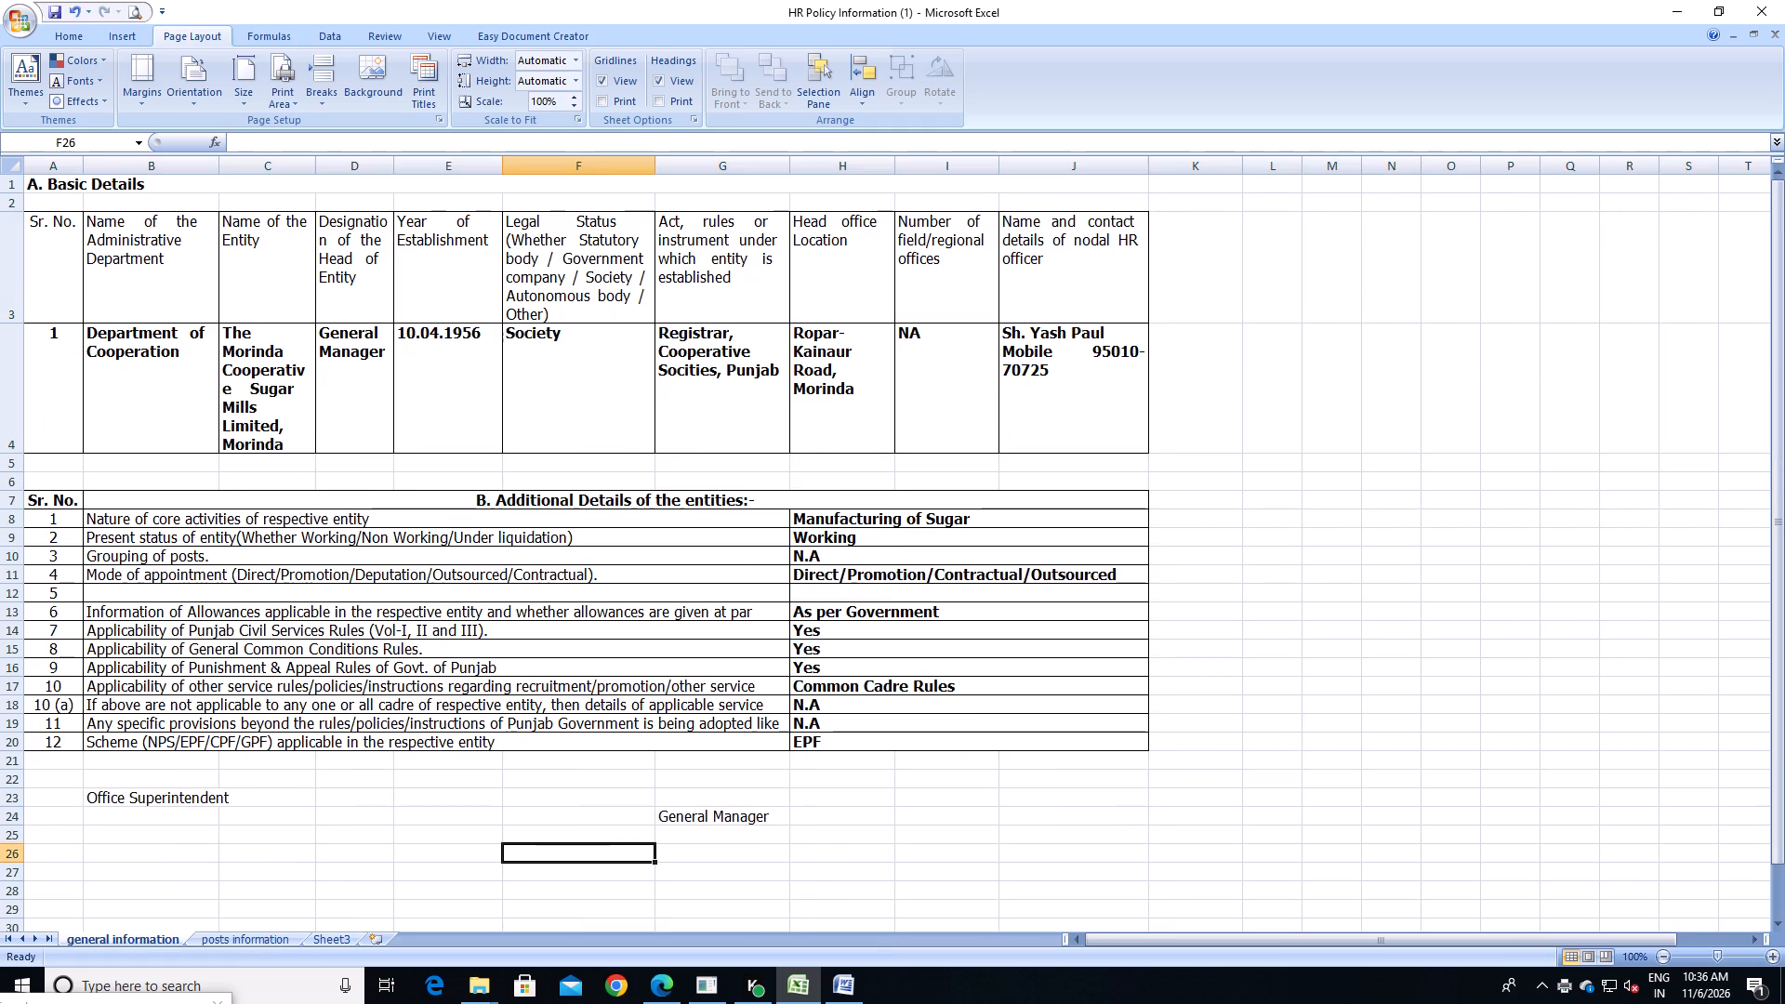
scroll(1058, 789, up, 1)
Select A1:J24 on the general information sheet and set the page orientation to Landscape.
drag(1096, 812, 0, 168)
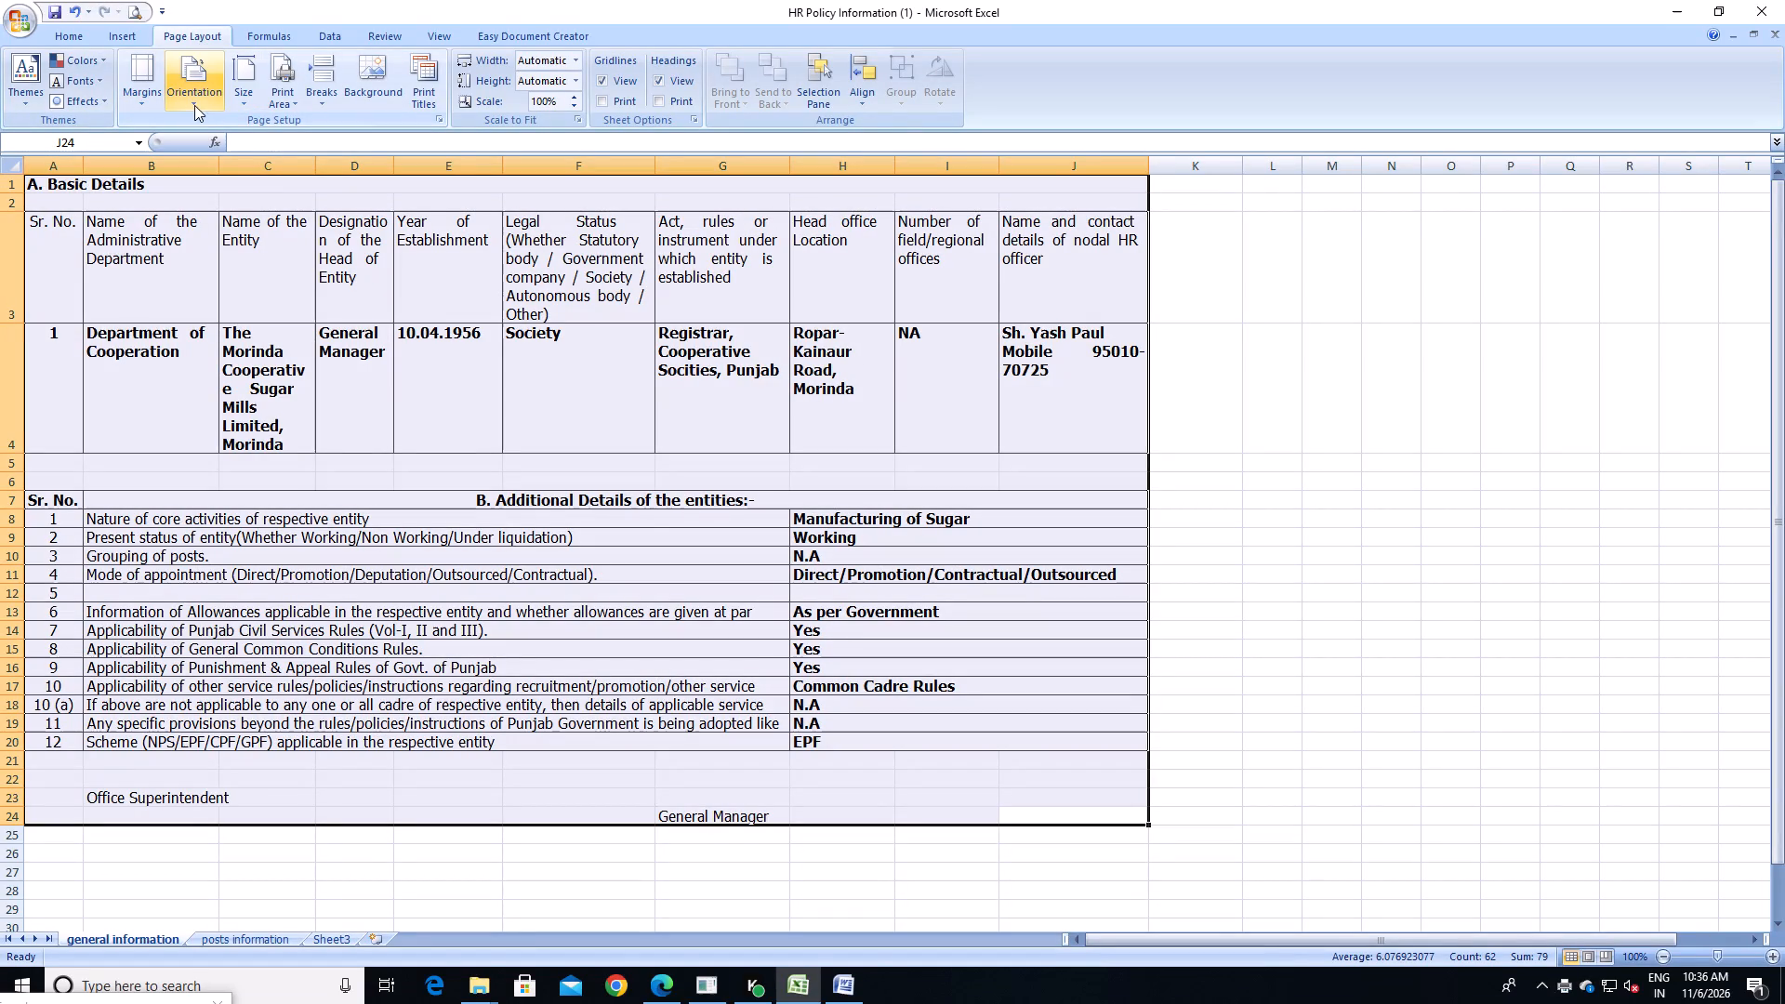
click(193, 104)
click(211, 131)
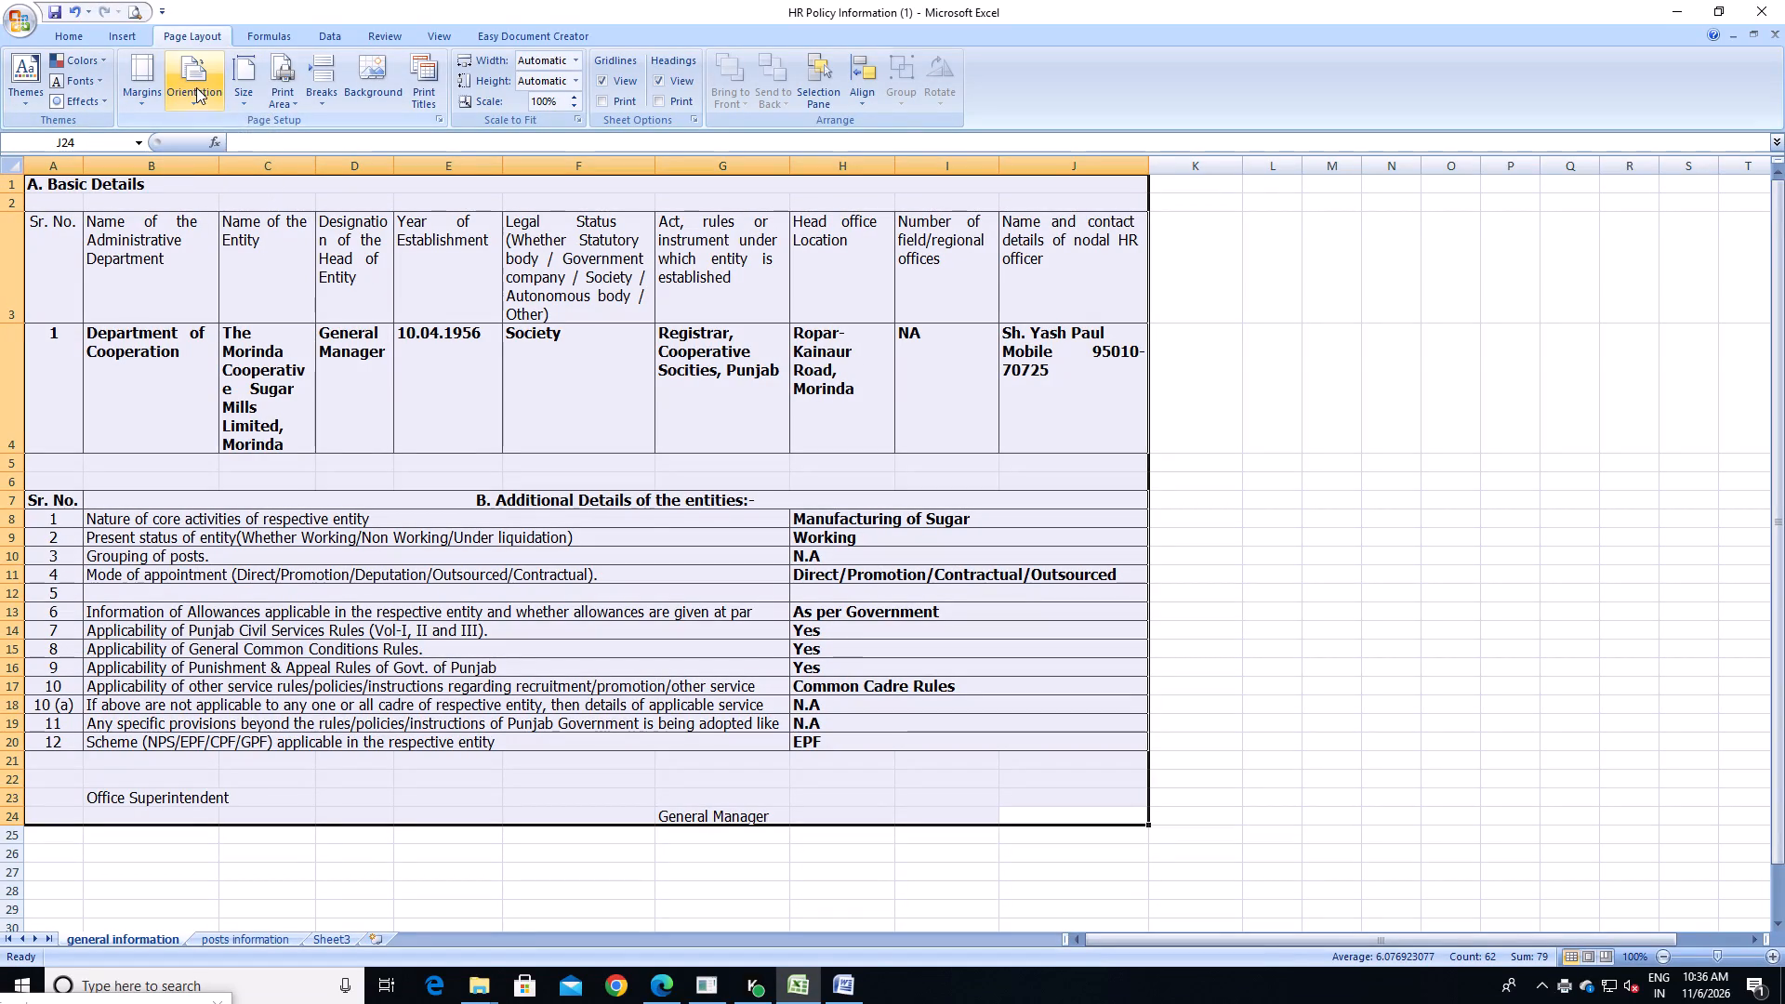
click(194, 99)
click(220, 177)
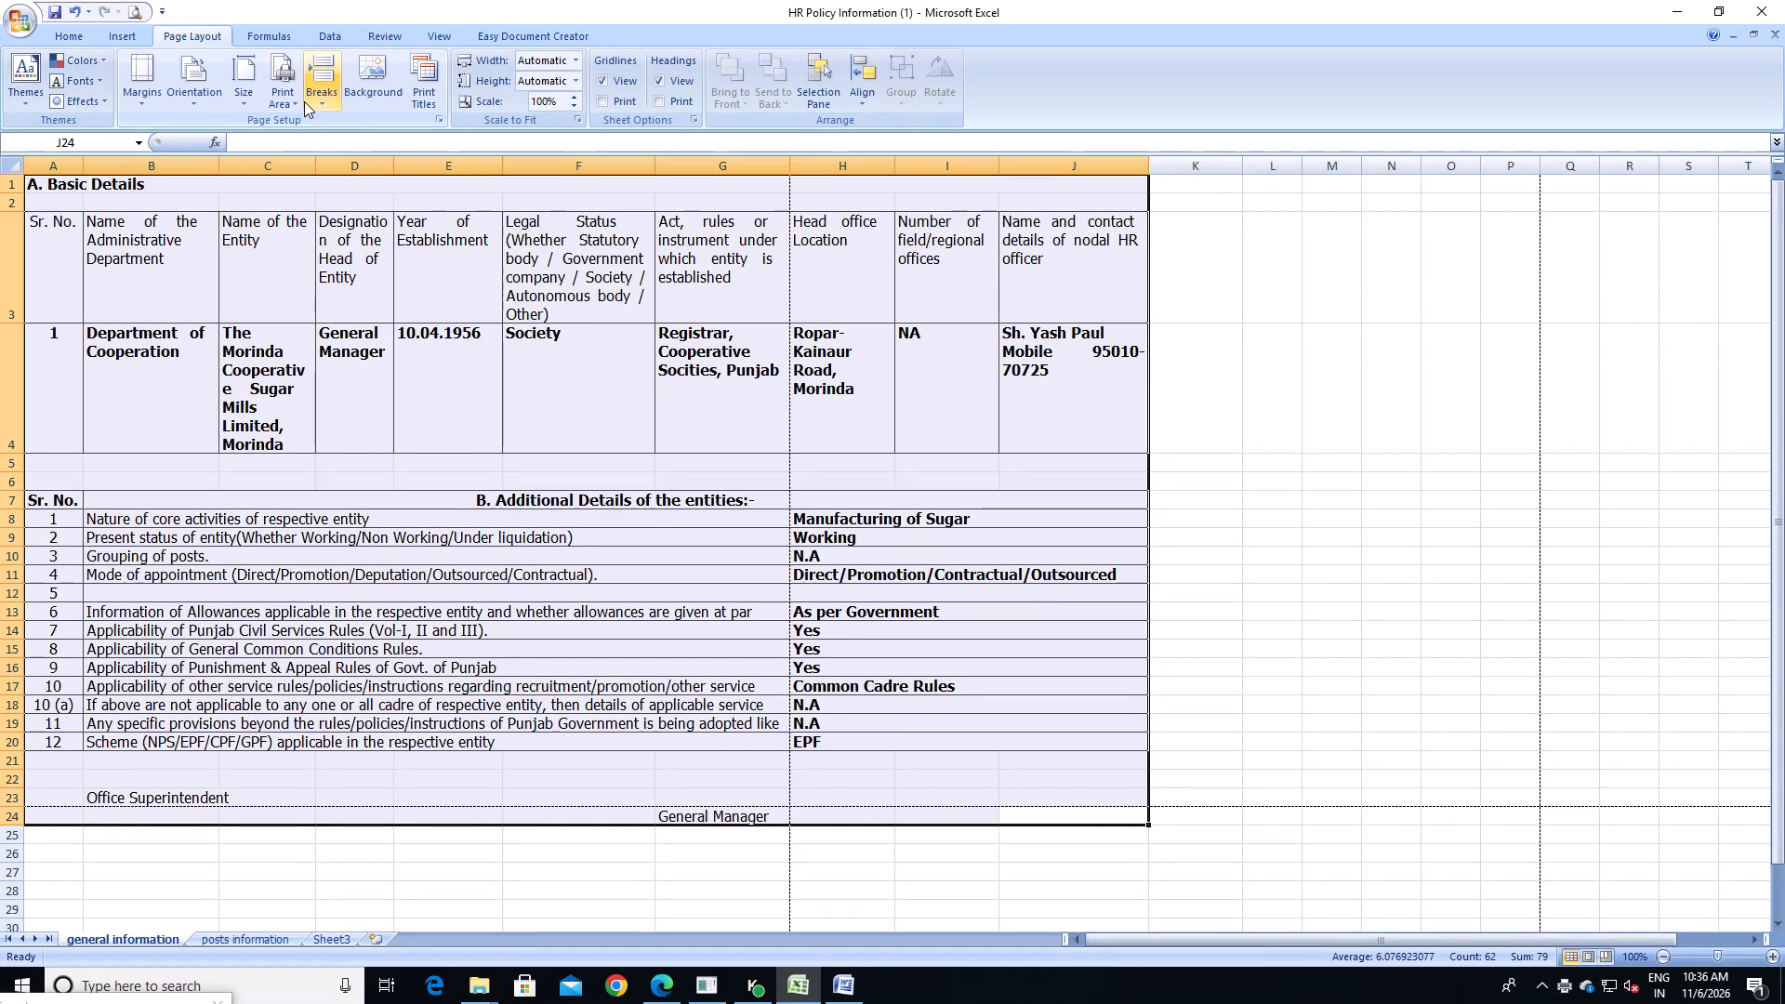
click(304, 101)
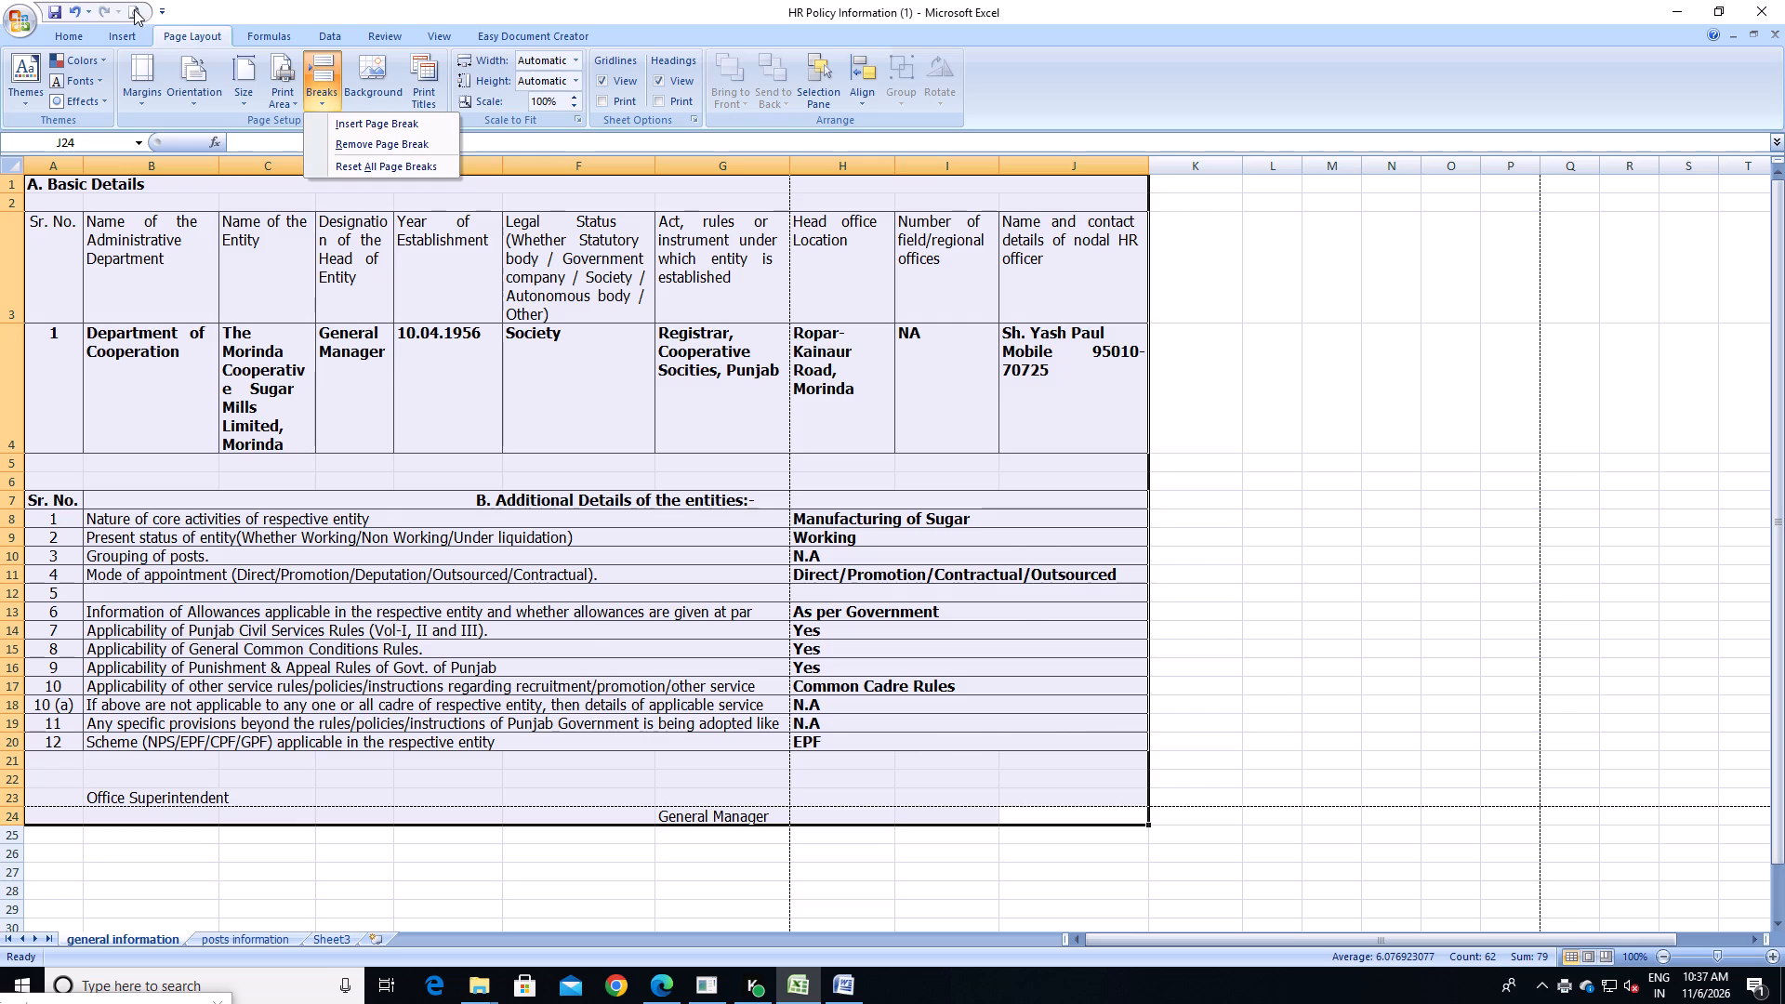
Preview the page fit of the general information sheet and scale its print width to 1 page.
click(134, 9)
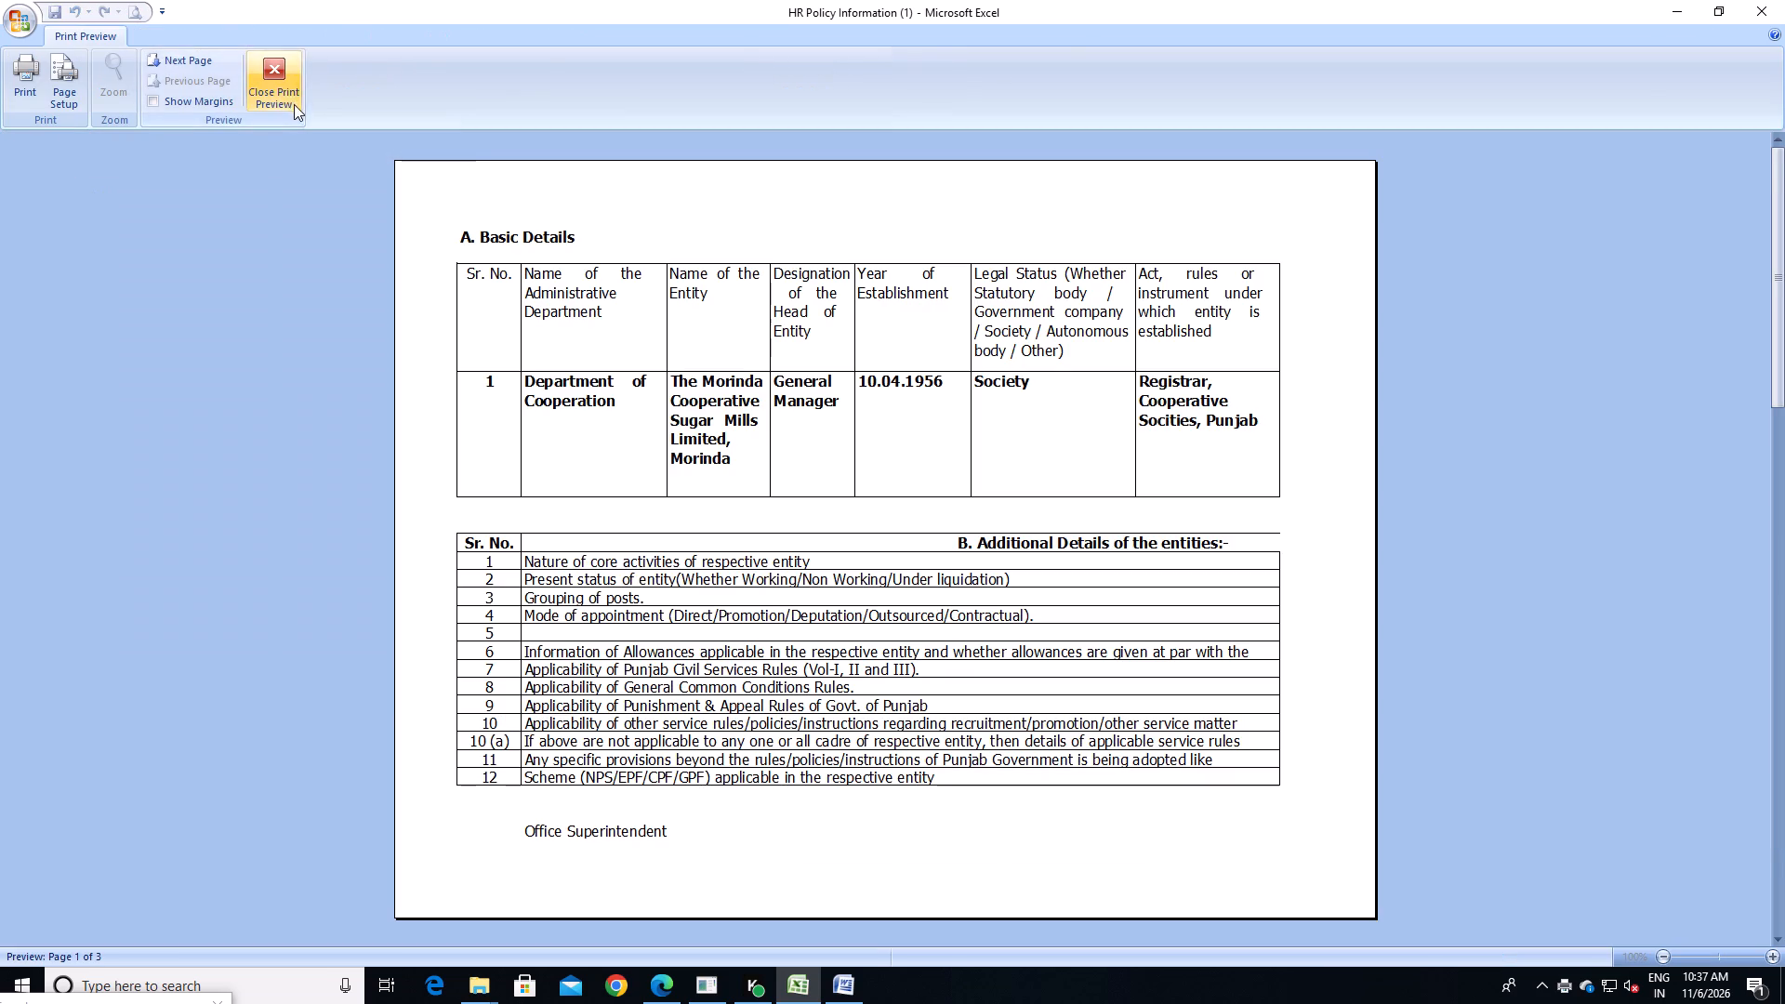
click(294, 104)
click(547, 54)
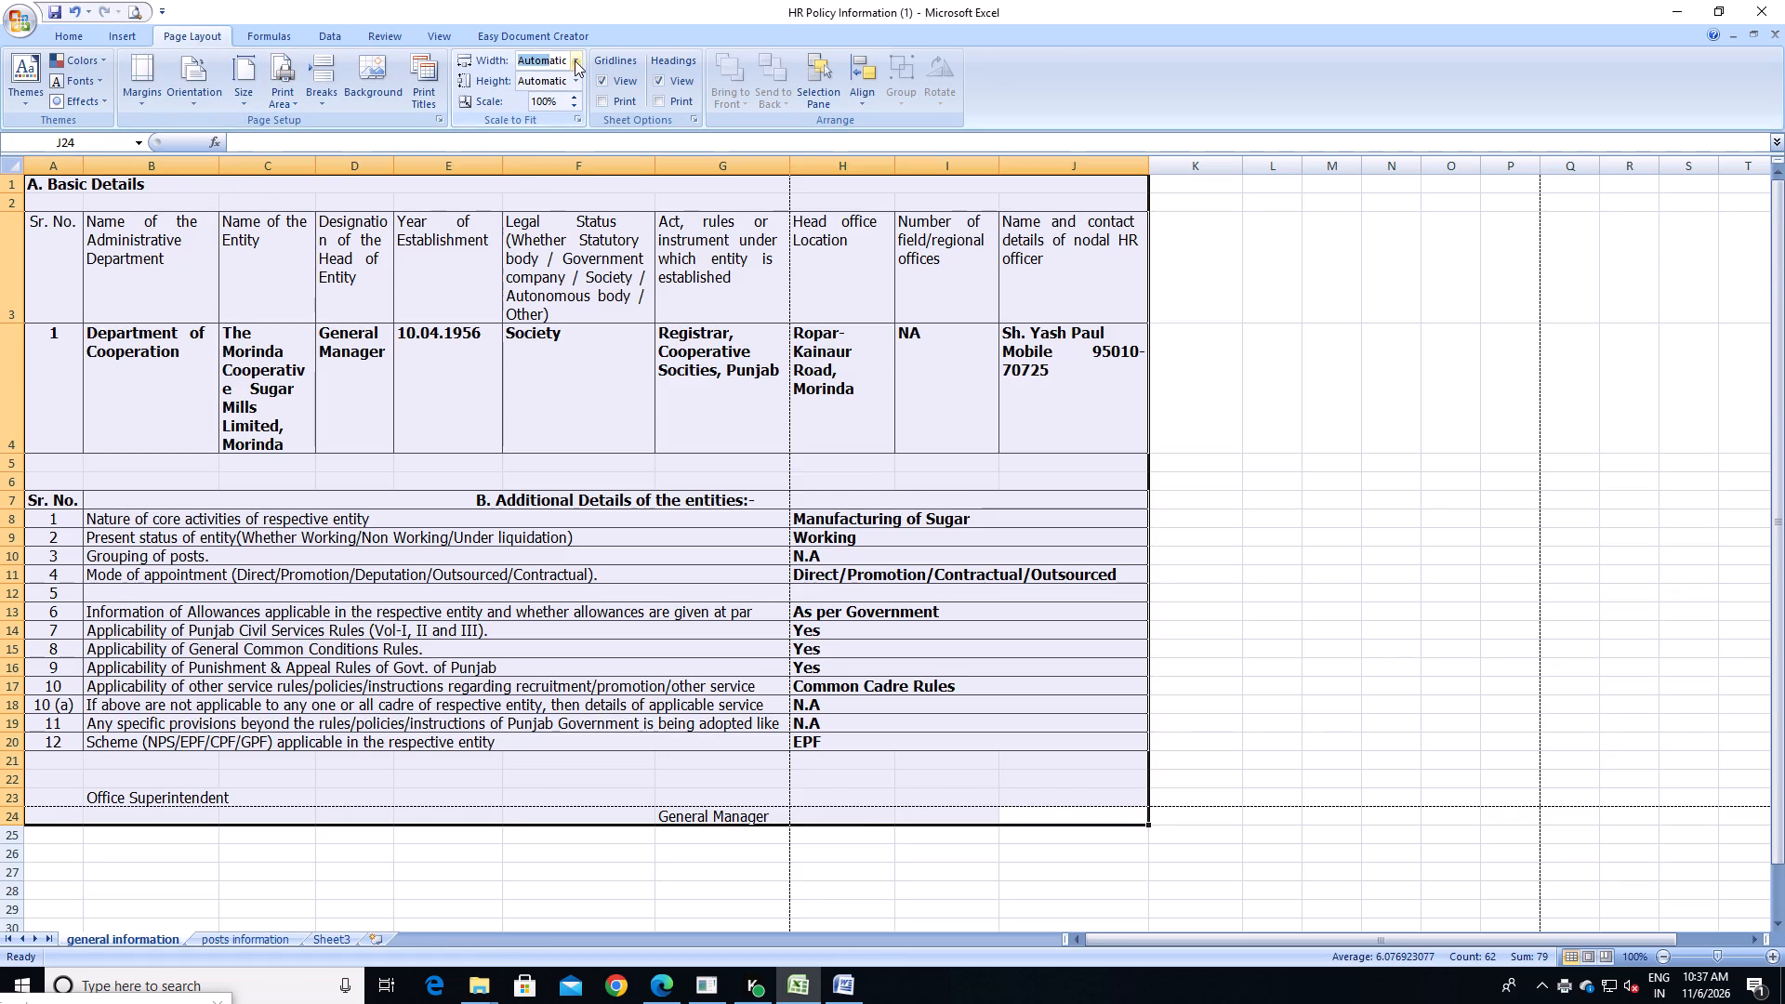
click(576, 59)
click(569, 96)
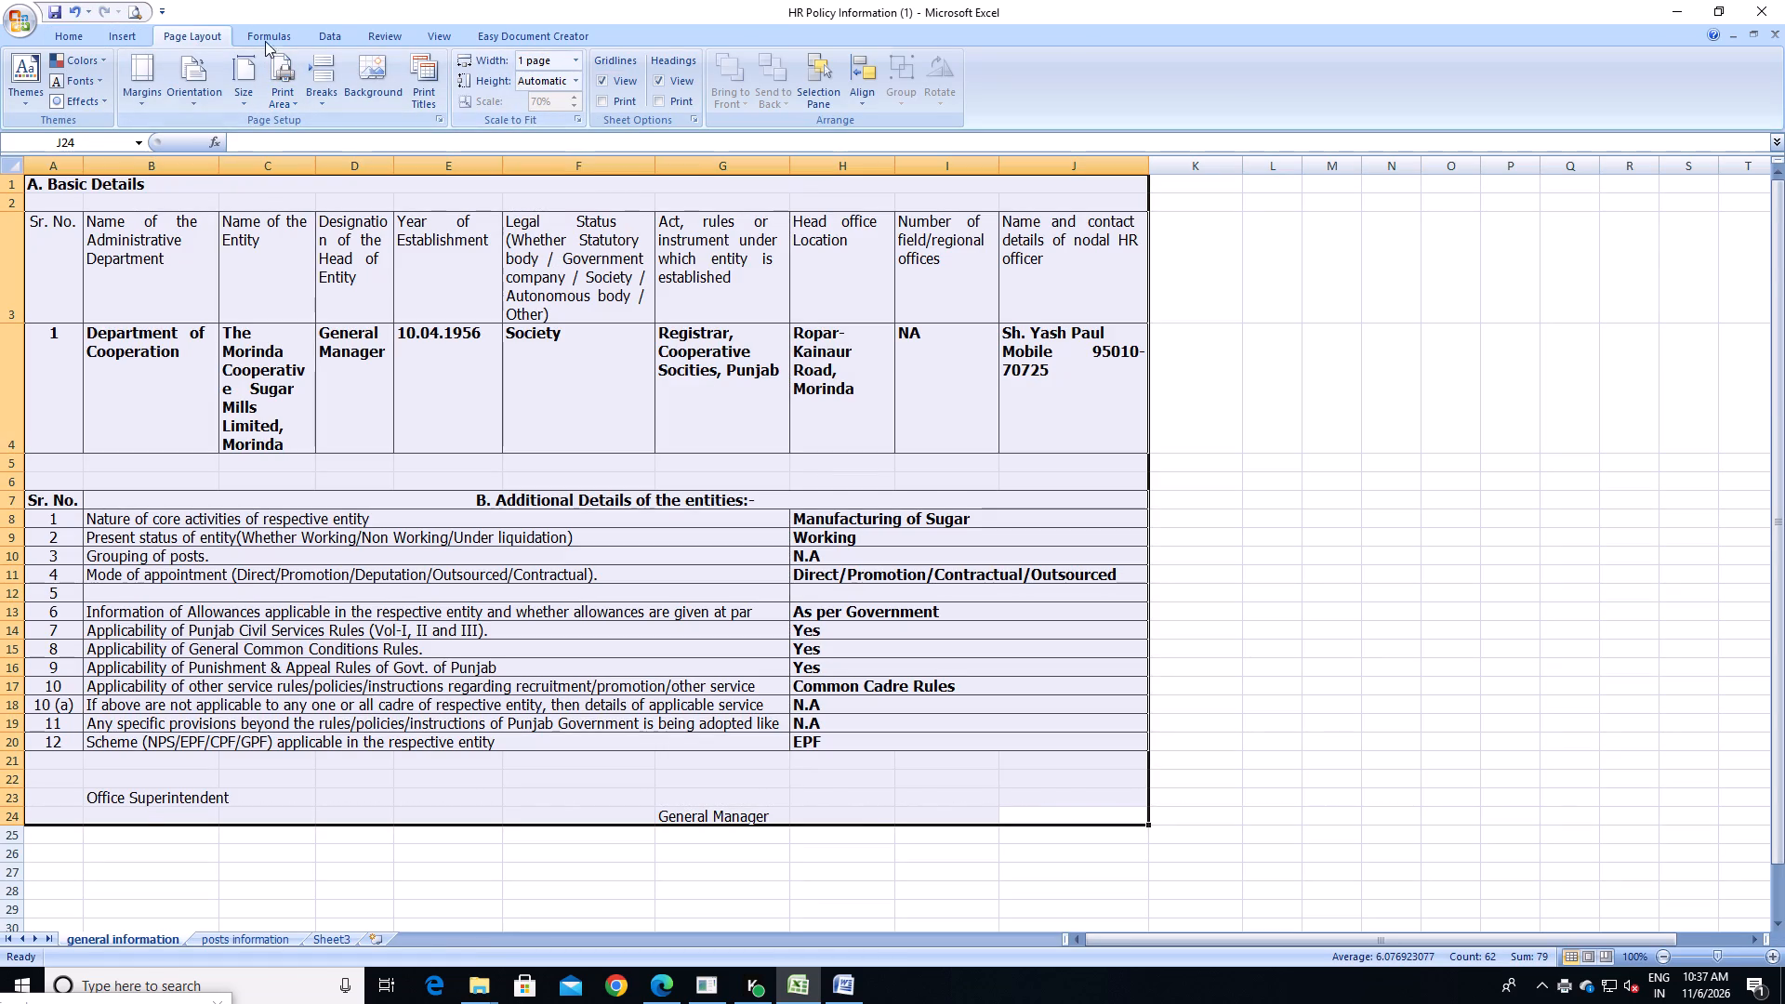
Check the general information sheet in the print preview and print one copy on the Samsung M267x 287x Series printer.
click(136, 15)
scroll(773, 462, down, 5)
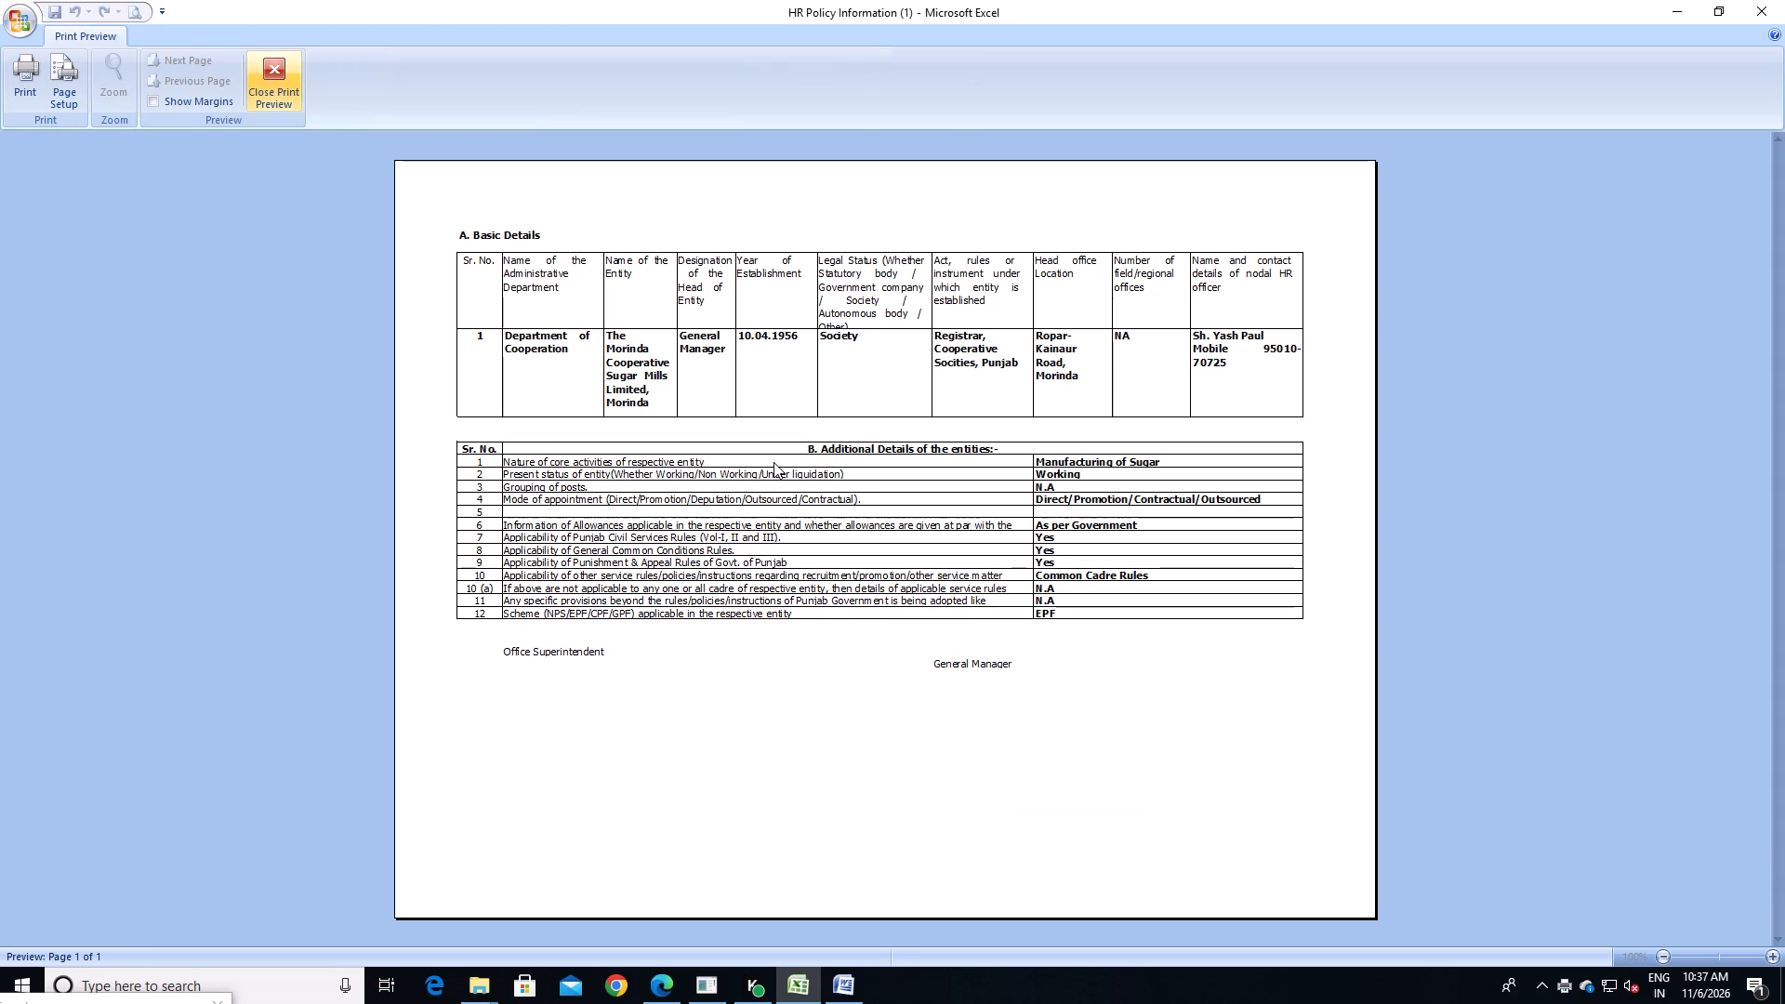
click(770, 475)
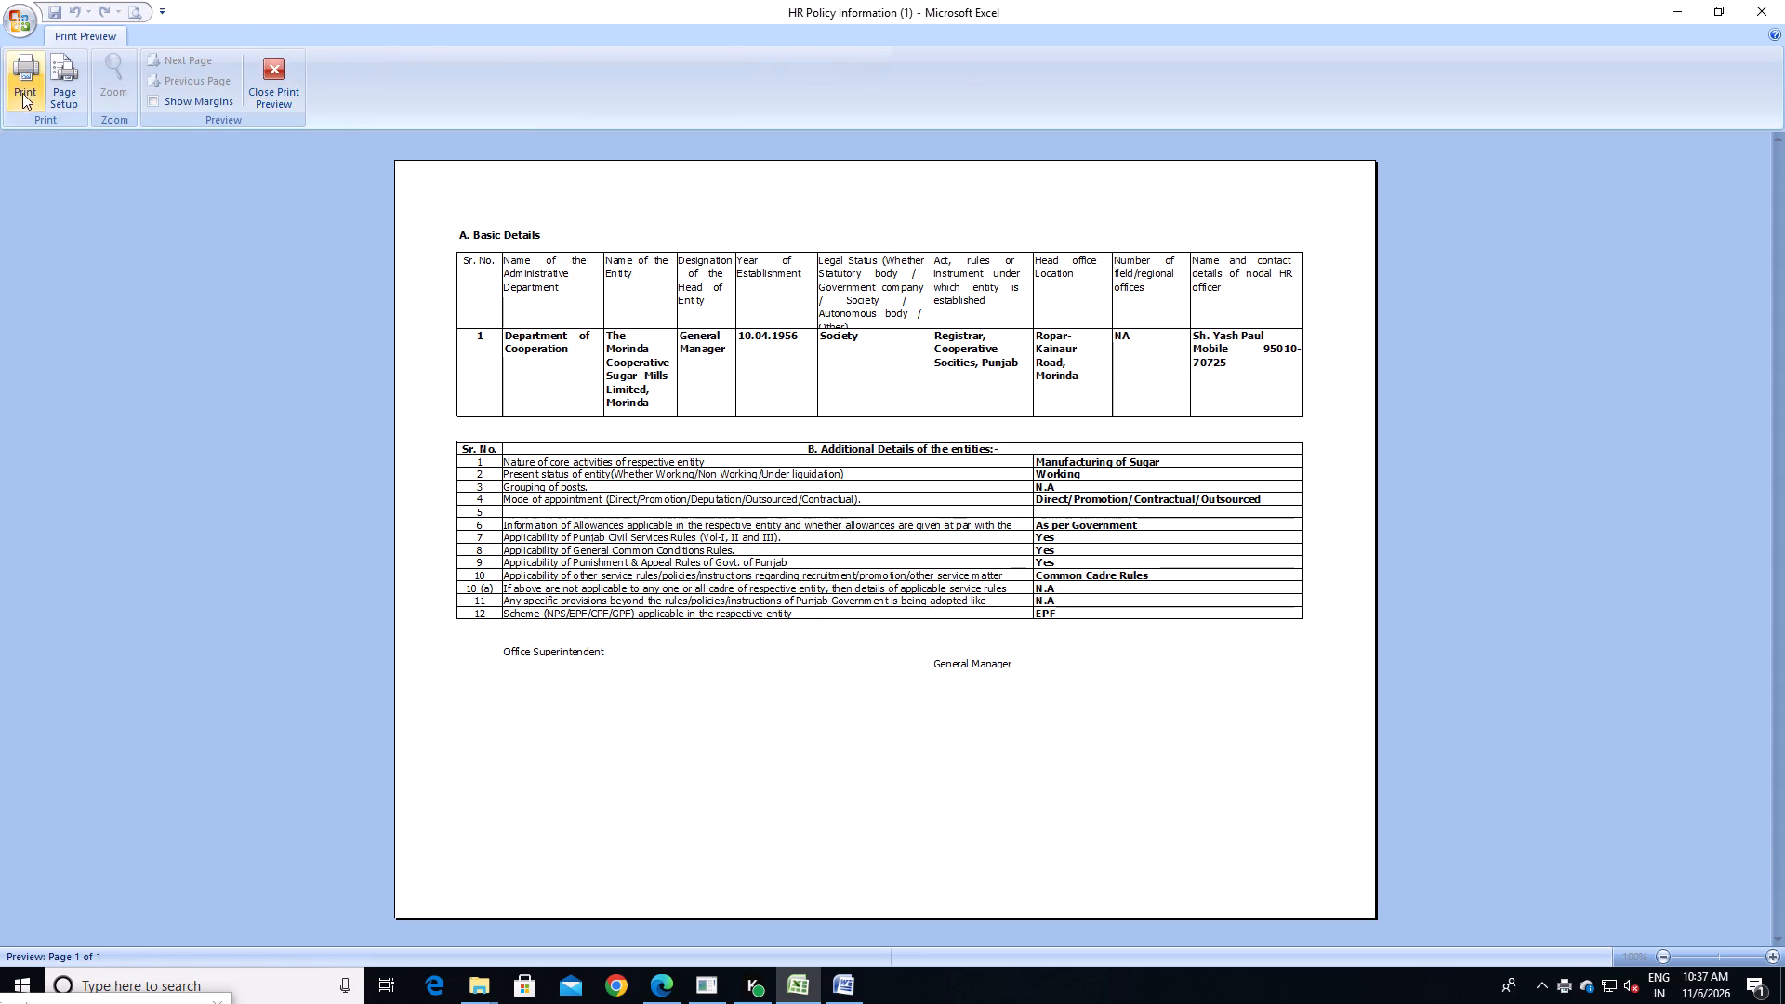
click(23, 92)
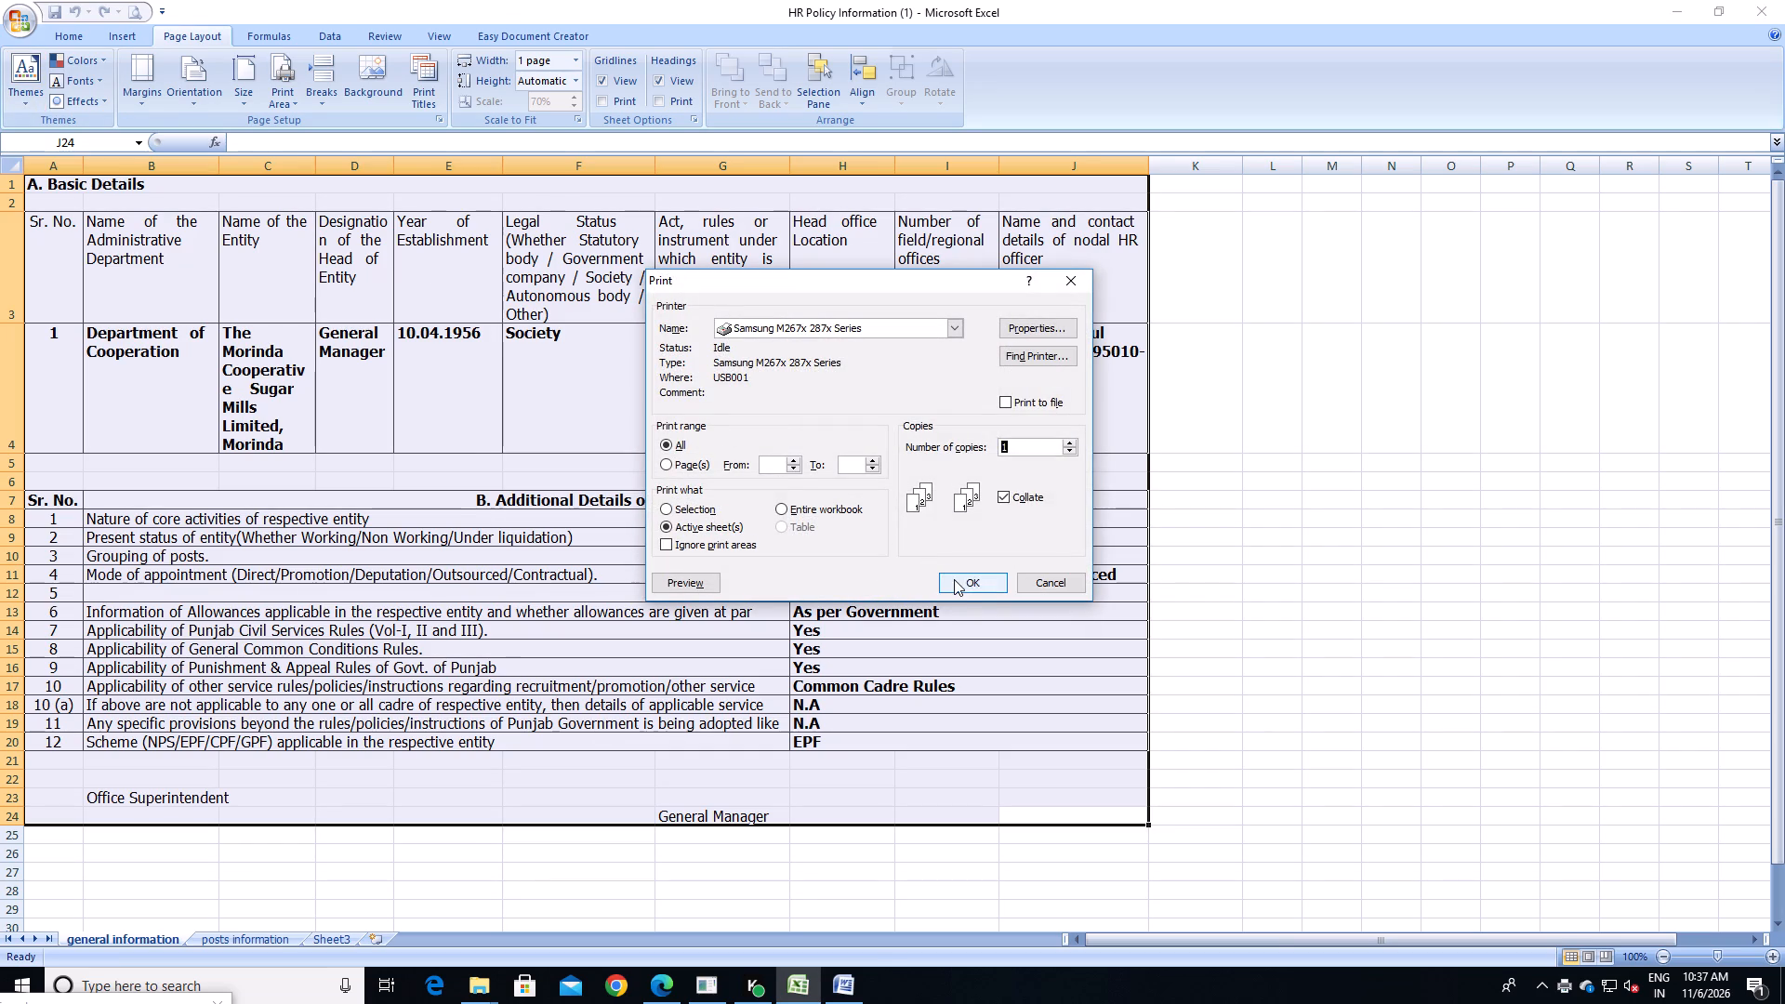
click(959, 581)
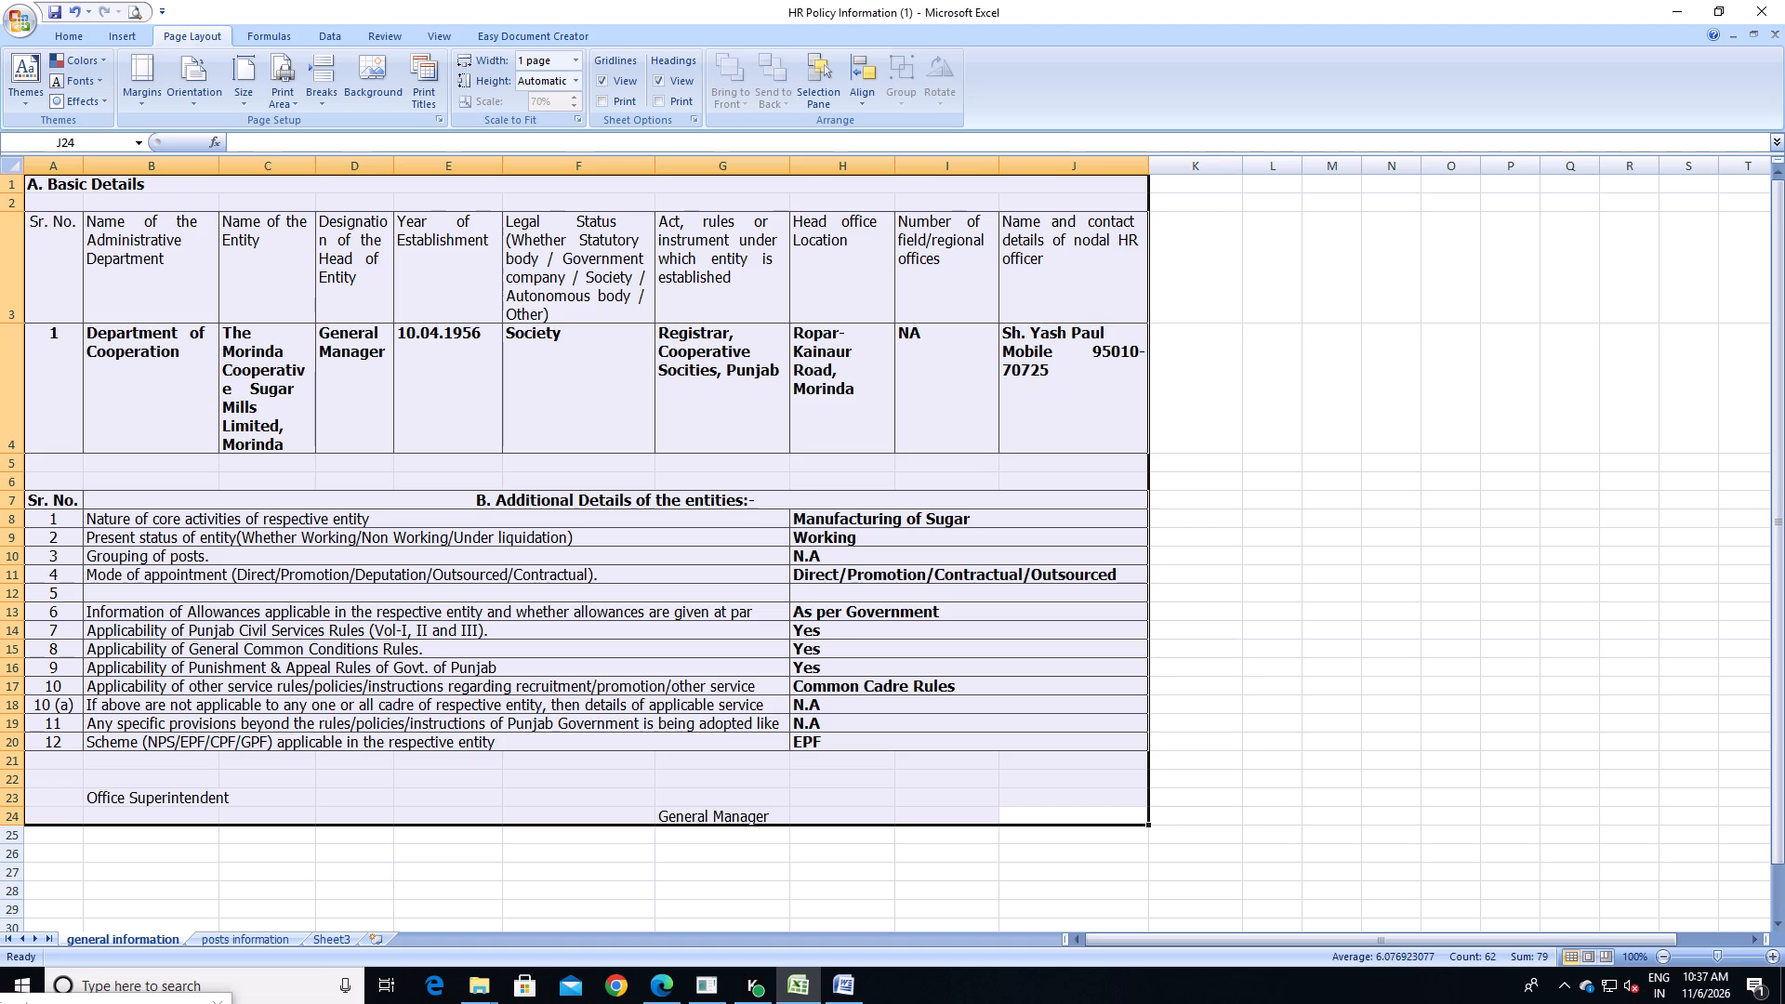
Close the HR Policy Information (1) workbook.
click(1768, 6)
click(828, 540)
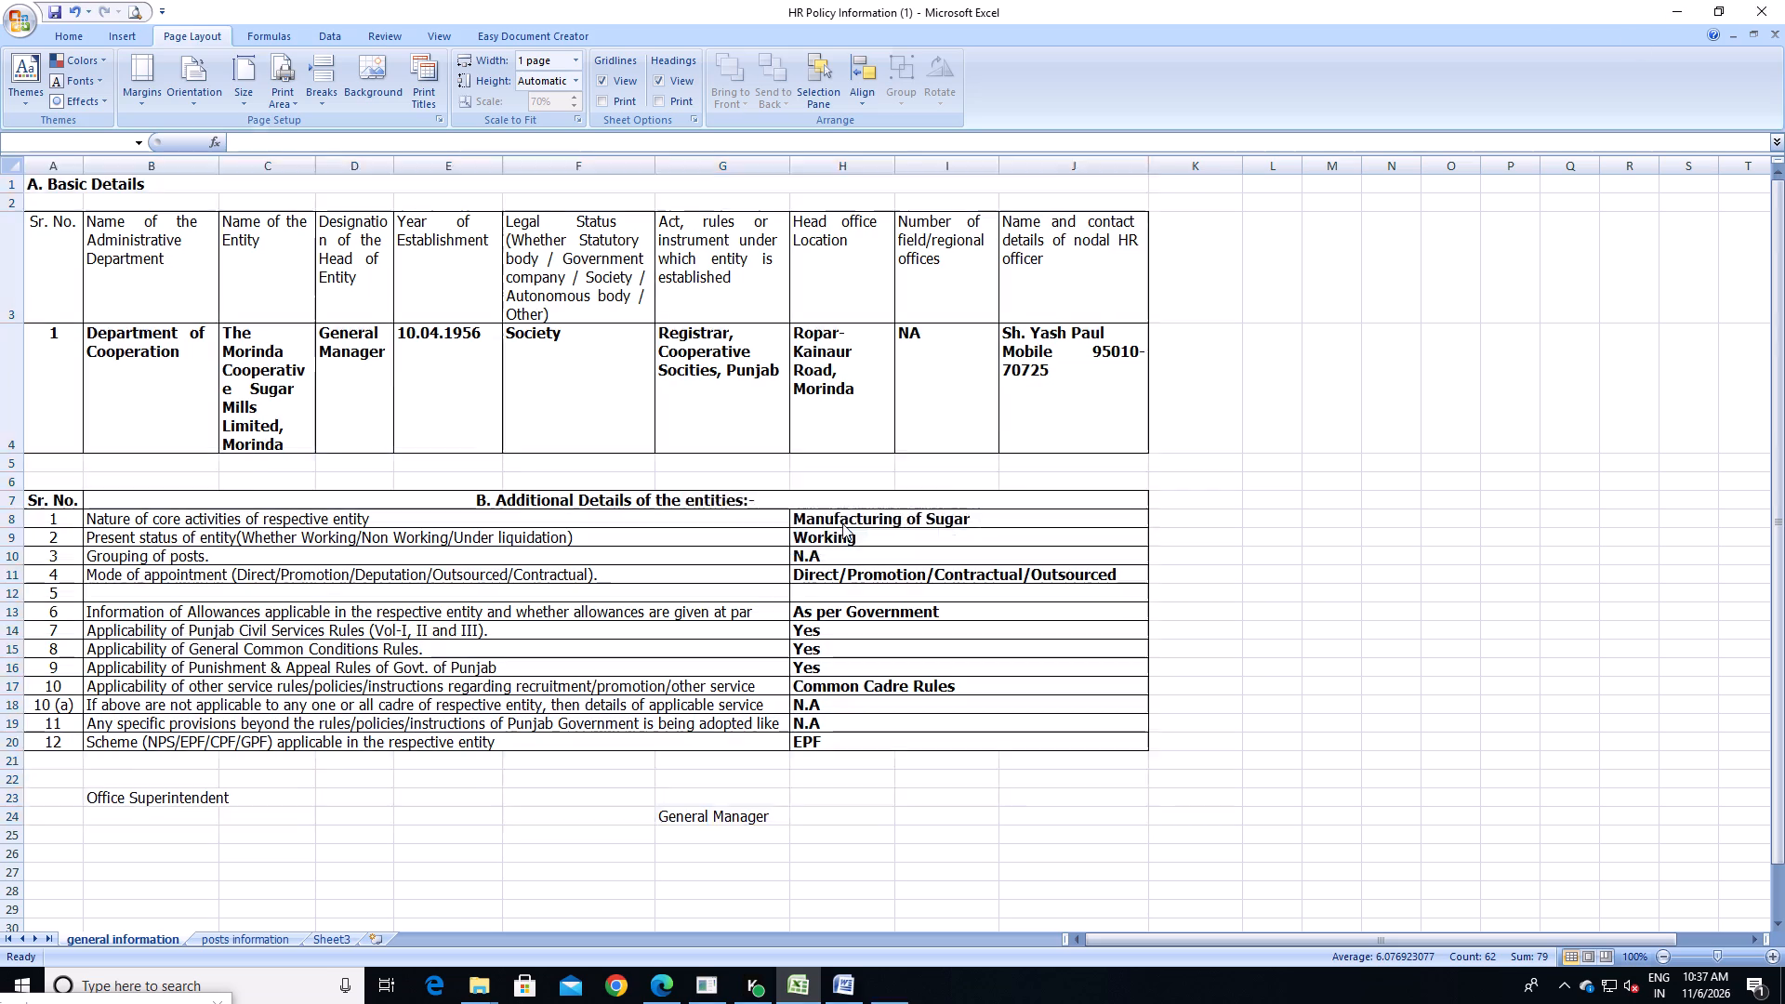
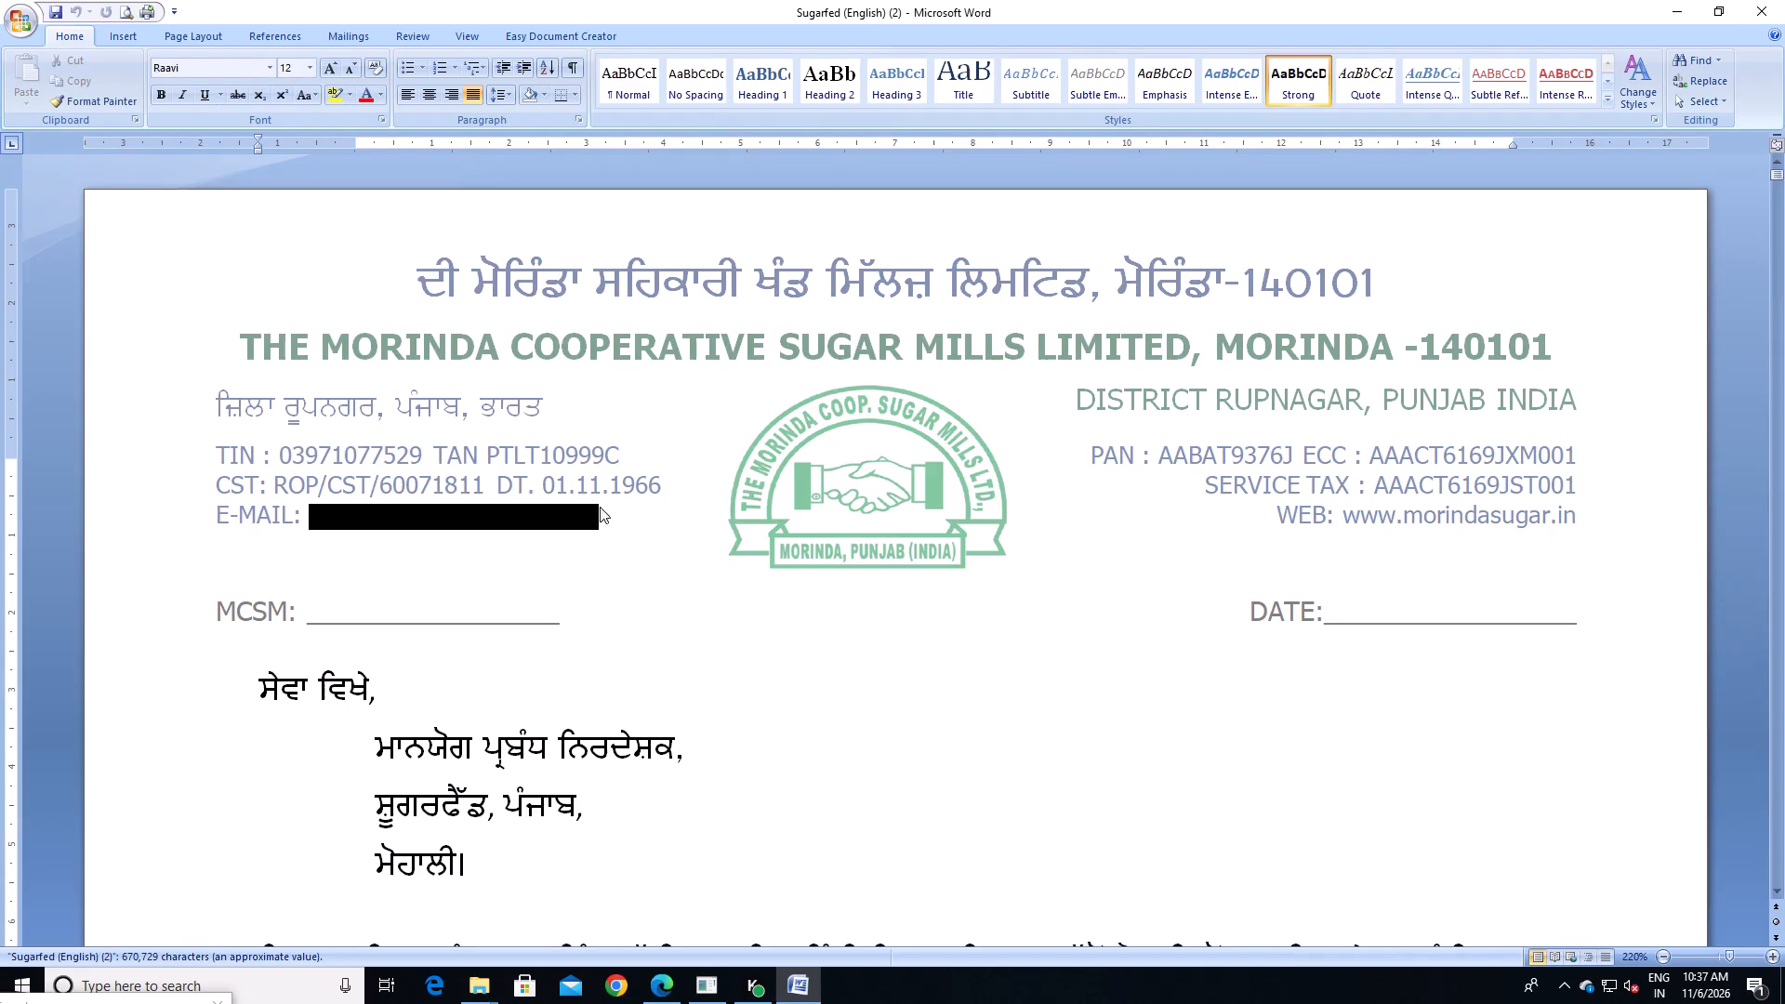
Search the Sugarfed (English) (2) document for "requisite" to find the letter about employees recalled/retained after the season.
key(ctrl+f)
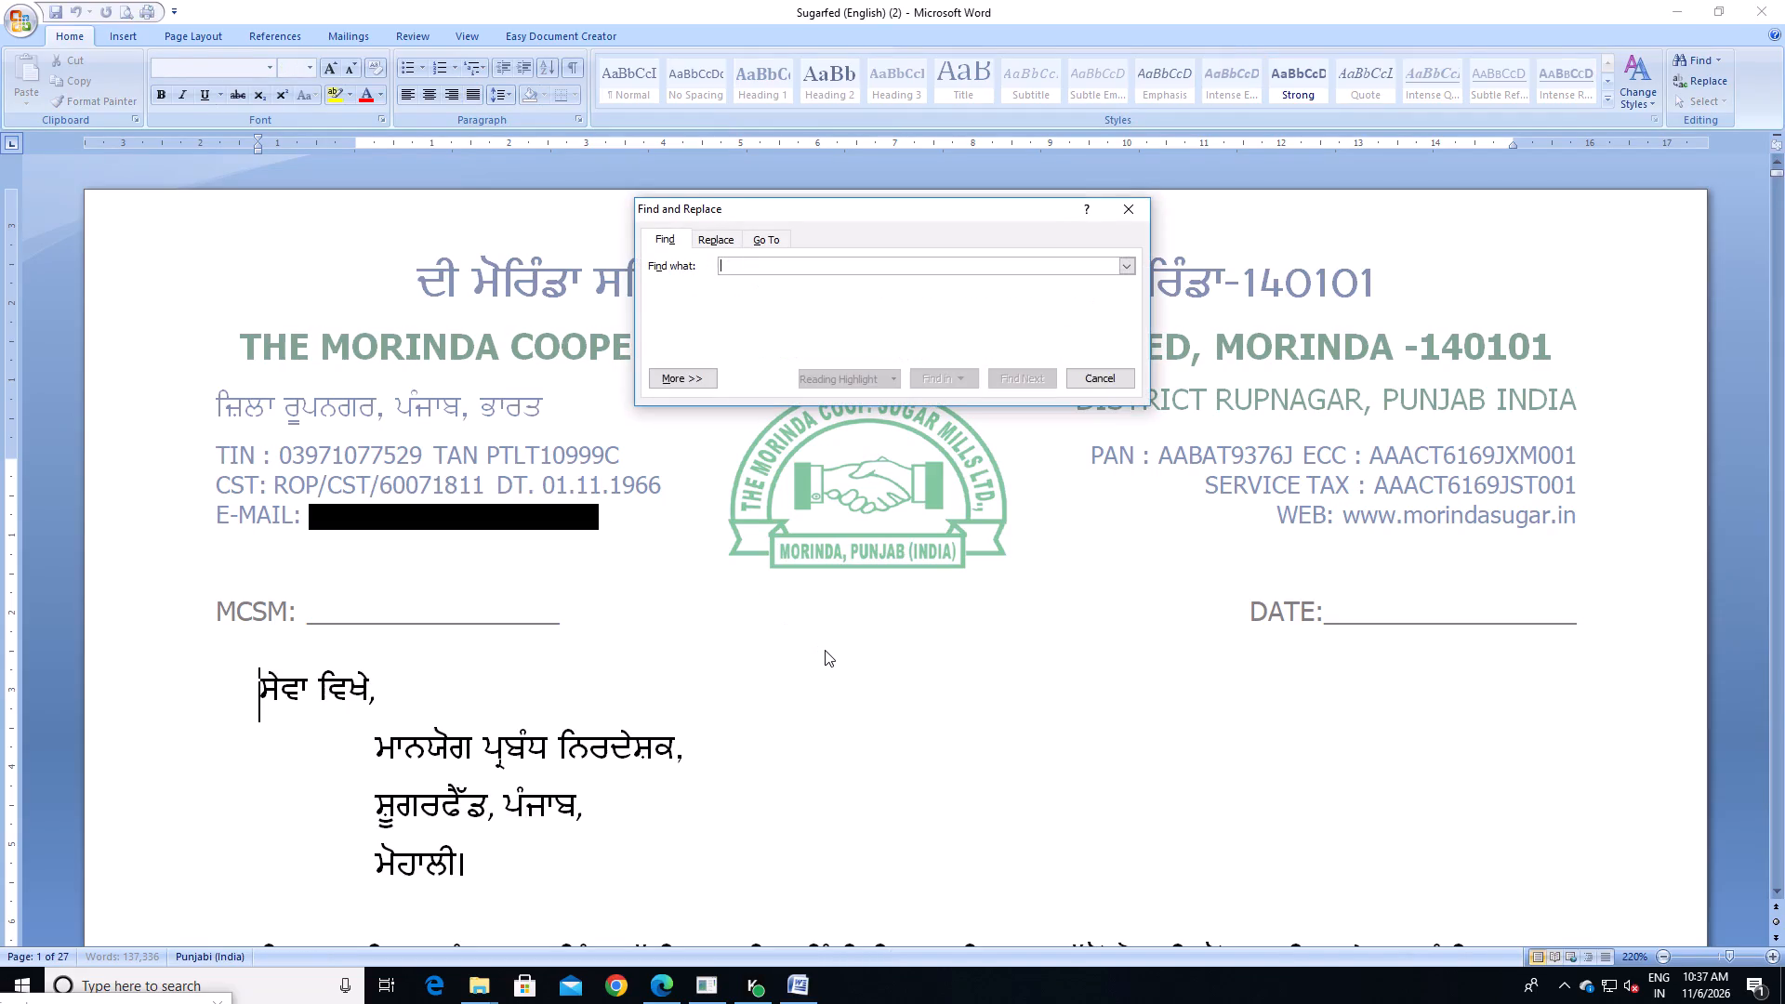
text(re)
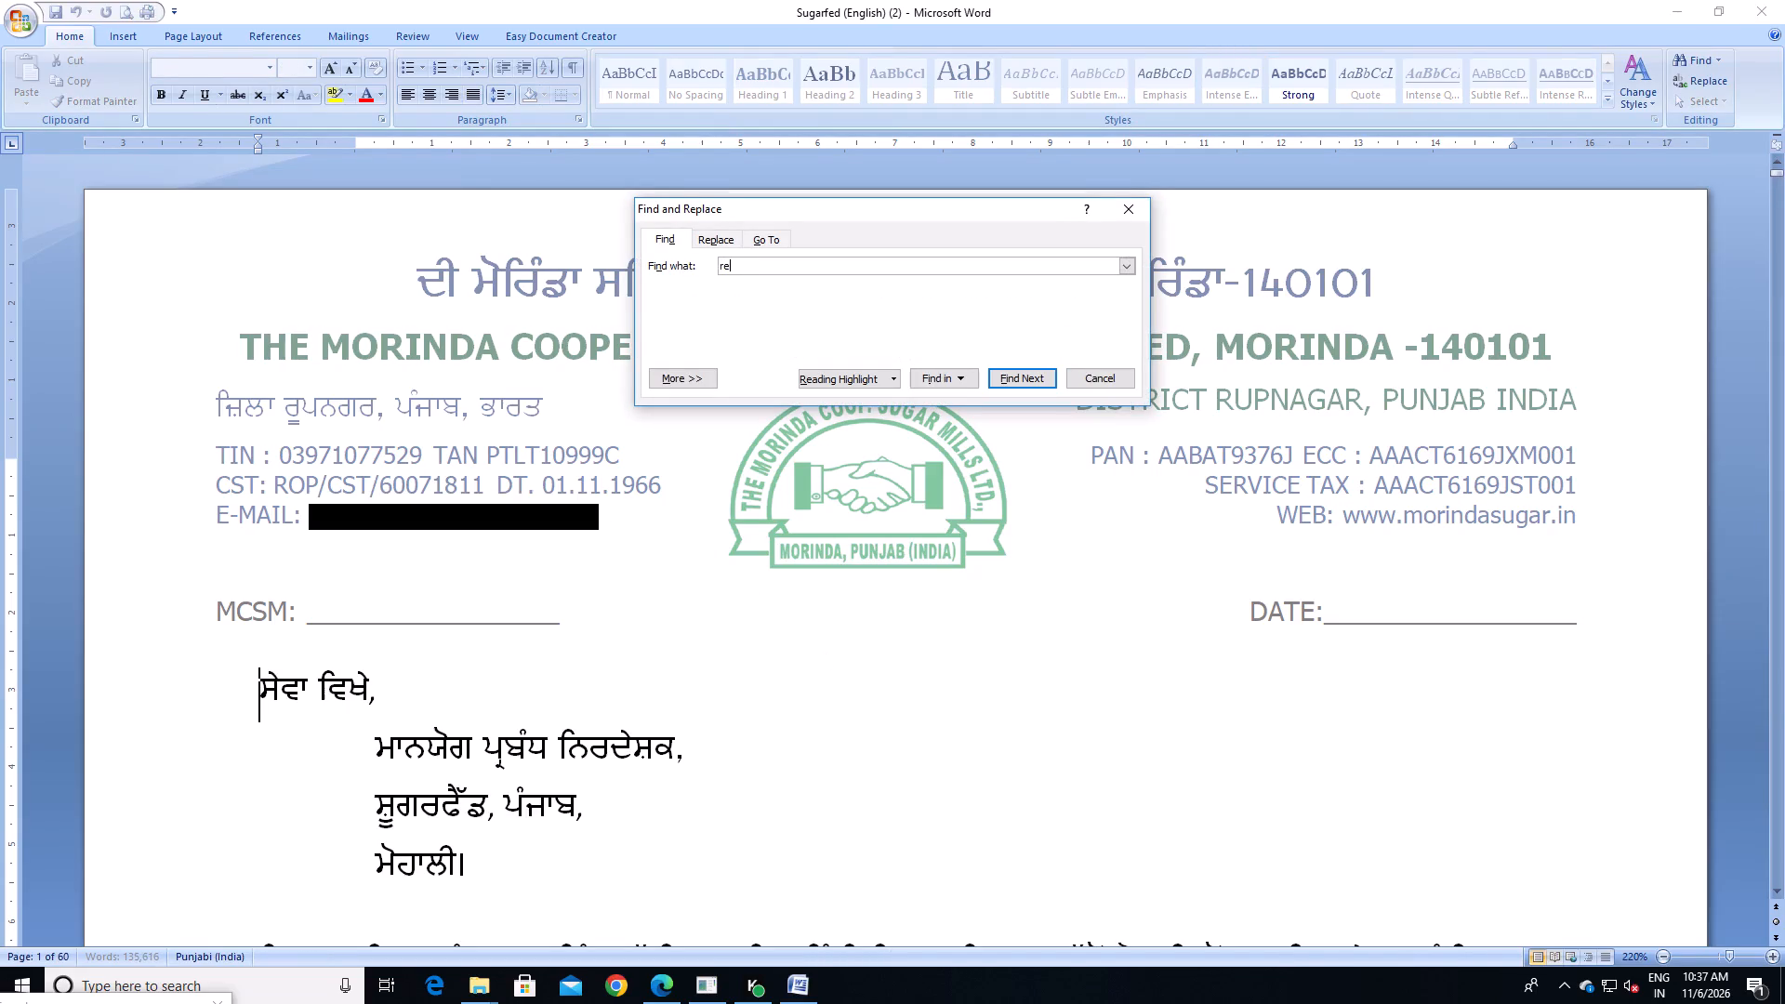
text(quisite)
key(Return)
key(Return)
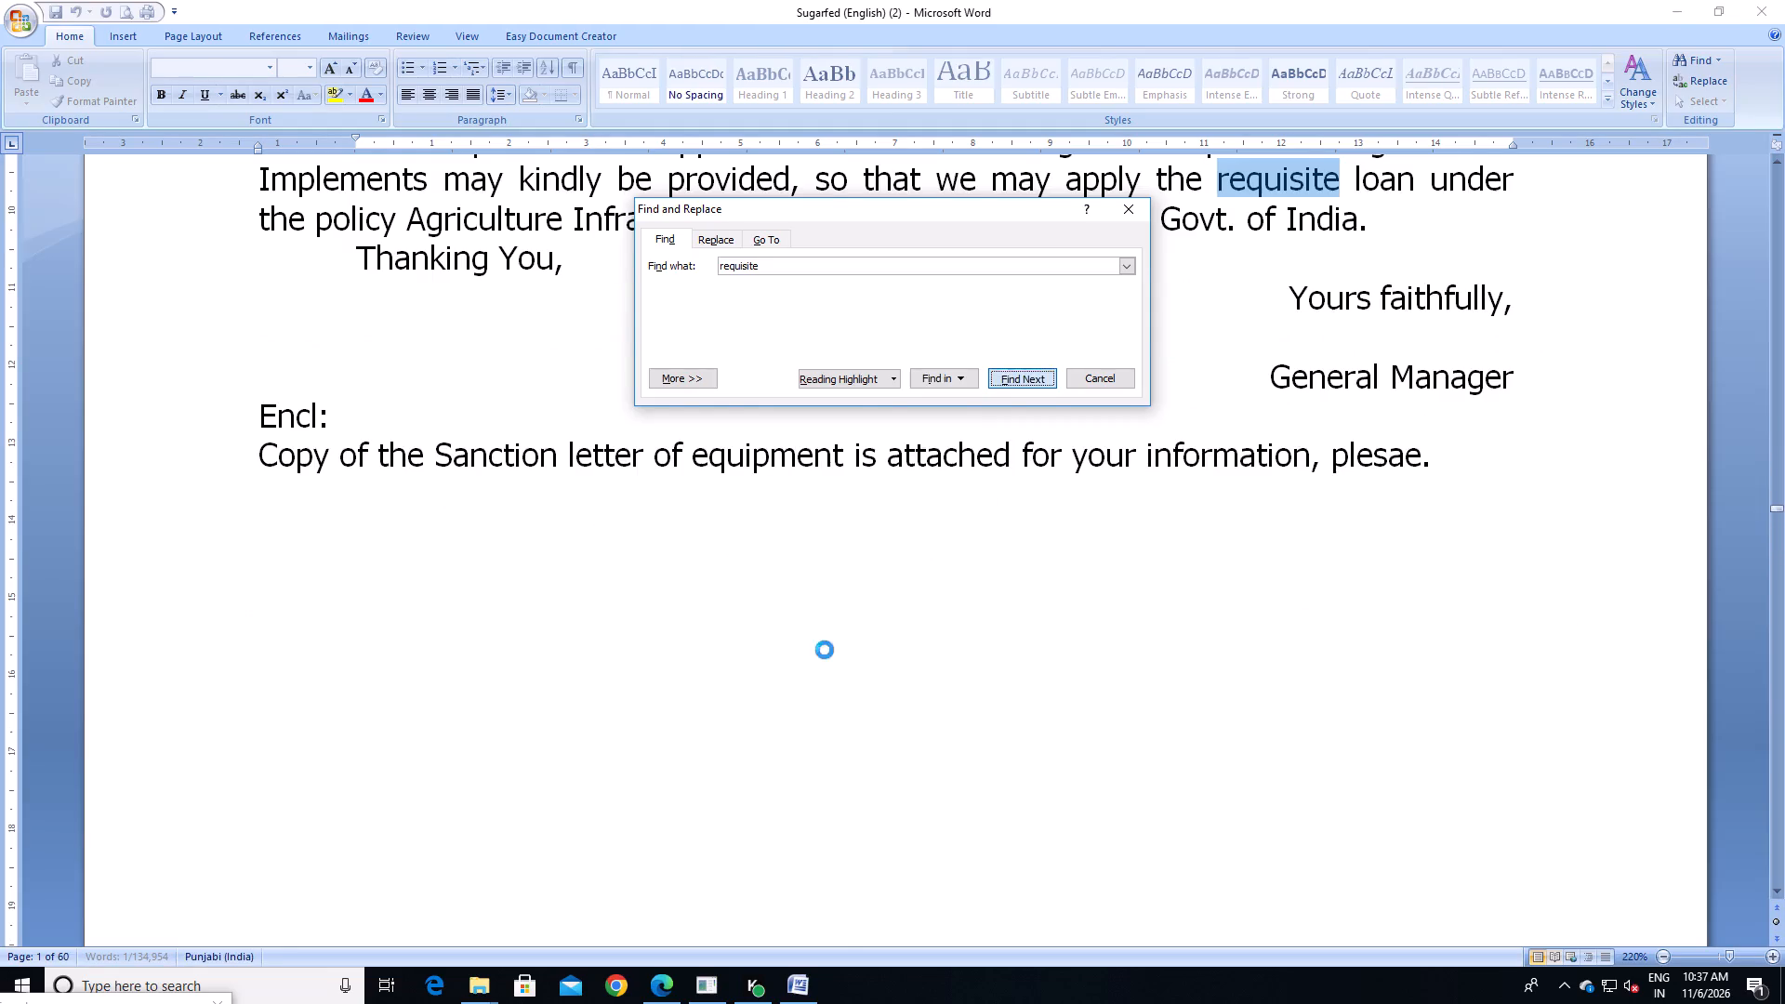
key(Return)
key(Return)
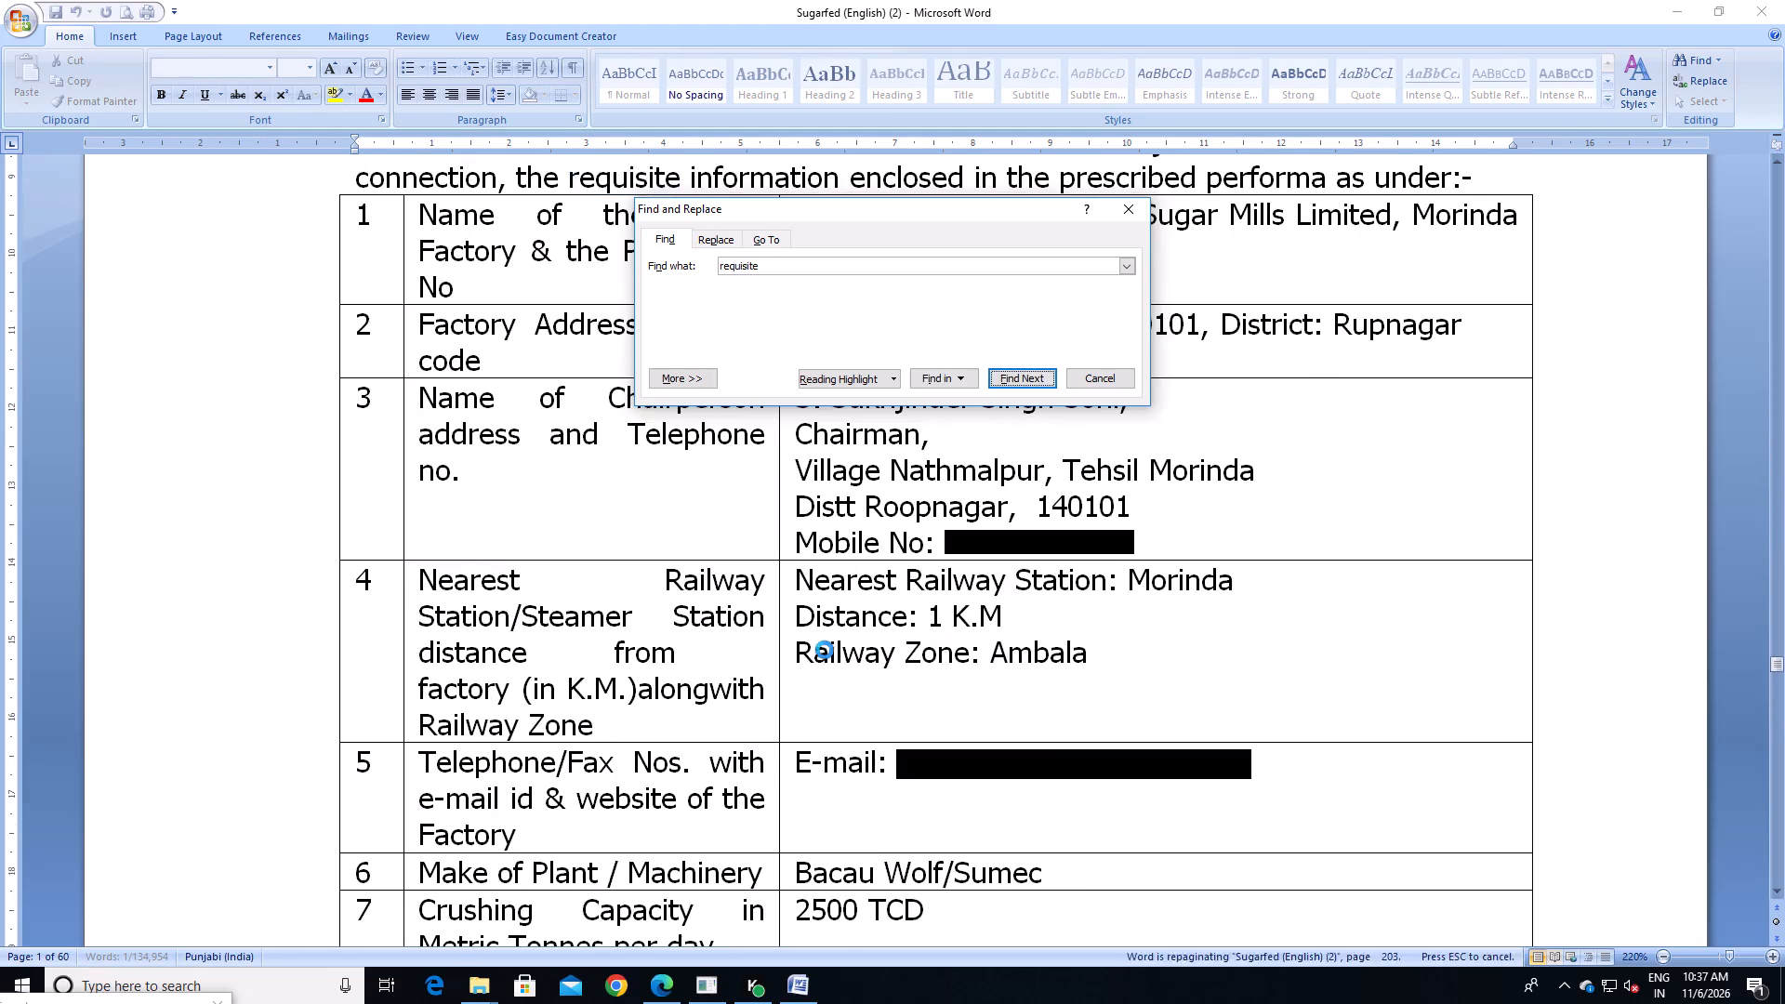
key(Escape)
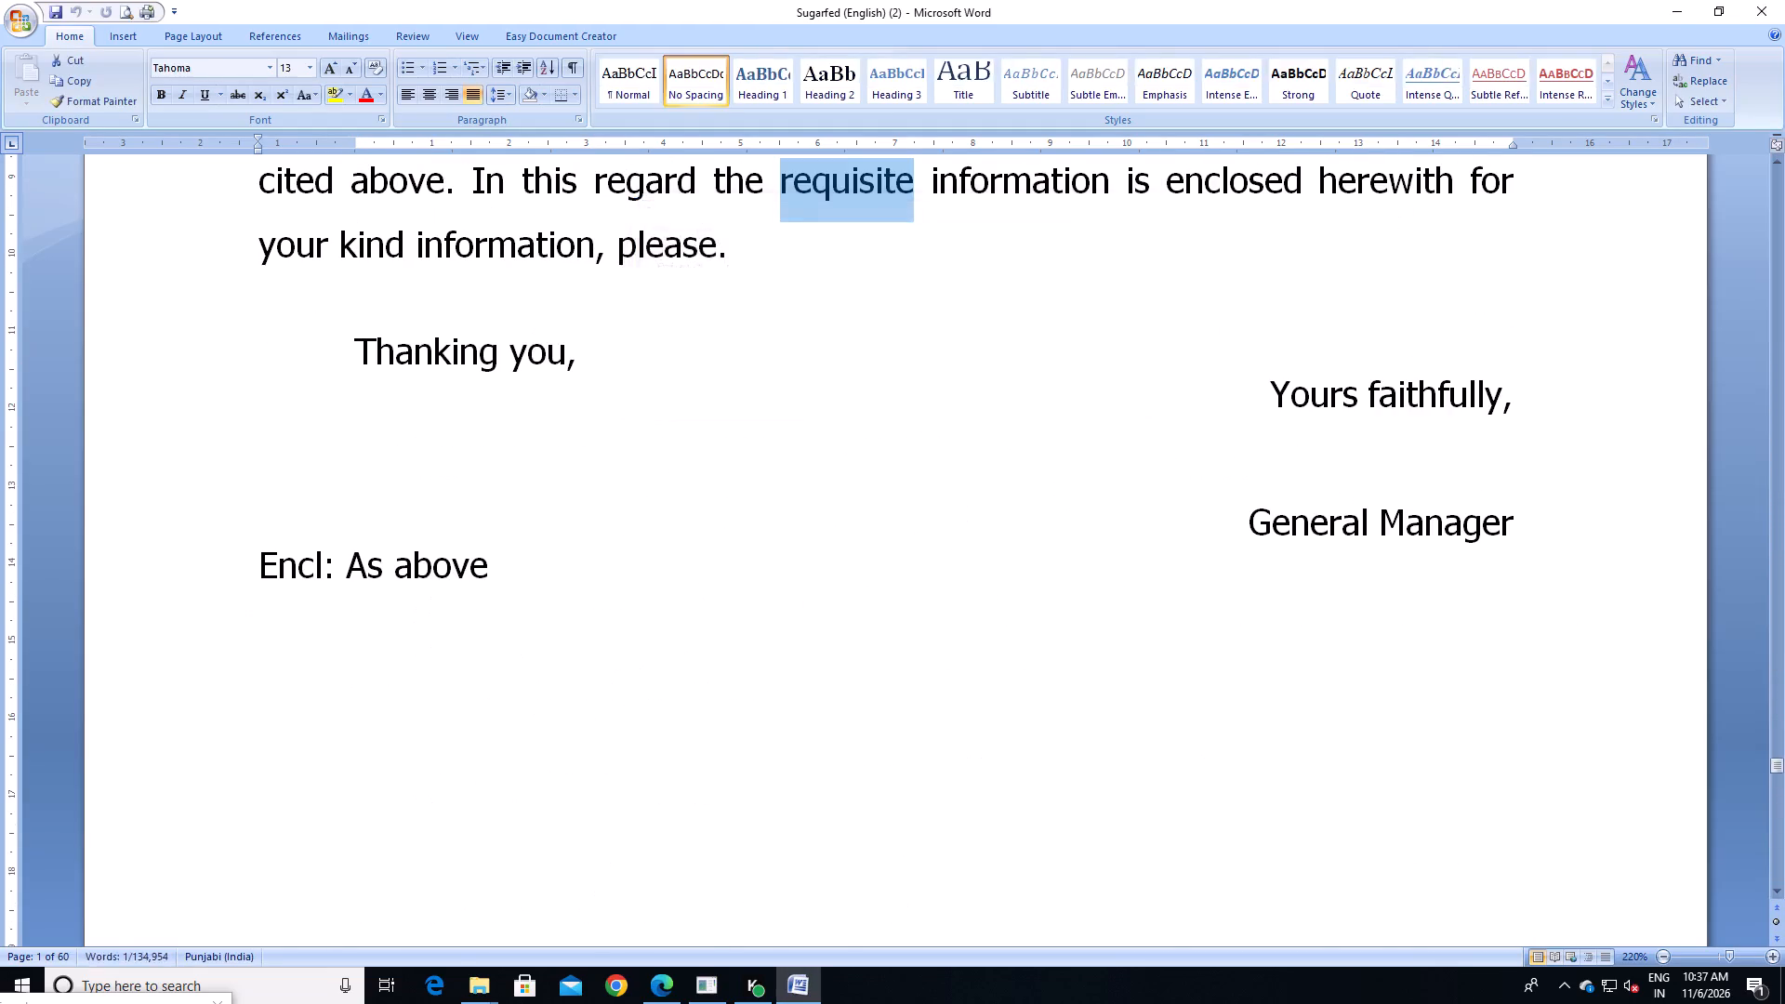
Copy the whole recalled/retained employees letter and paste it at the document's start, followed by a page break.
scroll(880, 799, up, 6)
drag(255, 297, 261, 303)
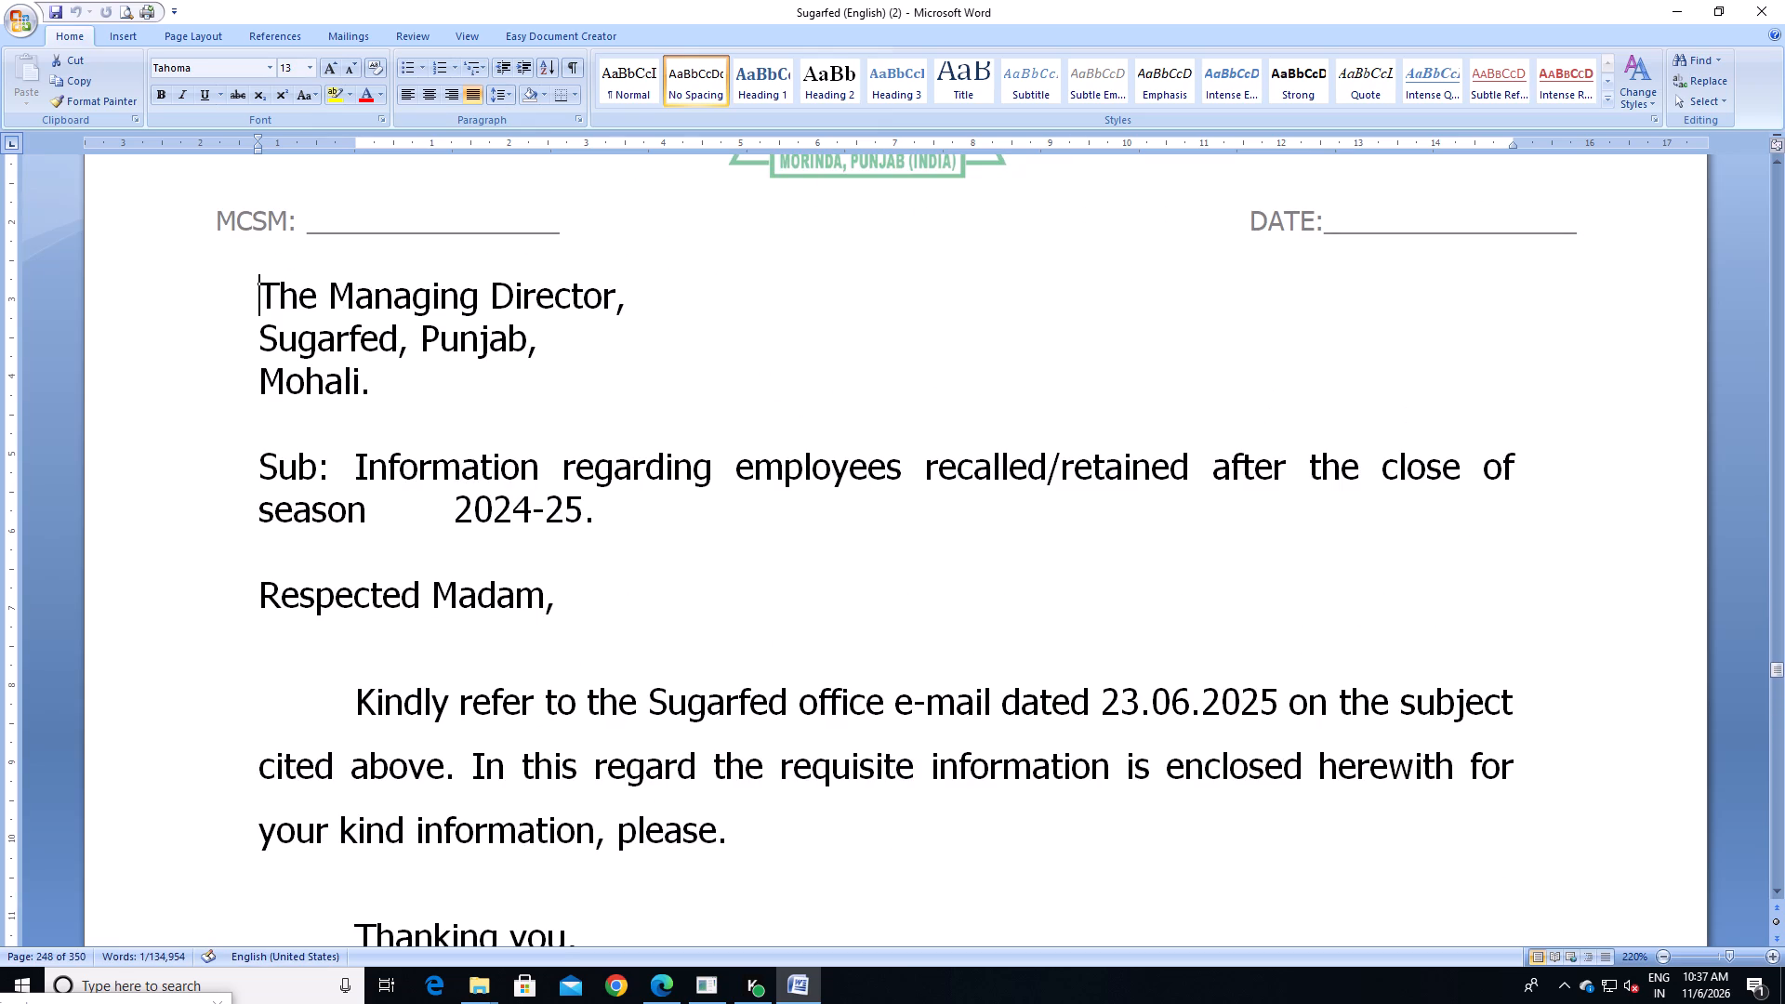
drag(261, 303, 1347, 758)
key(ctrl+c)
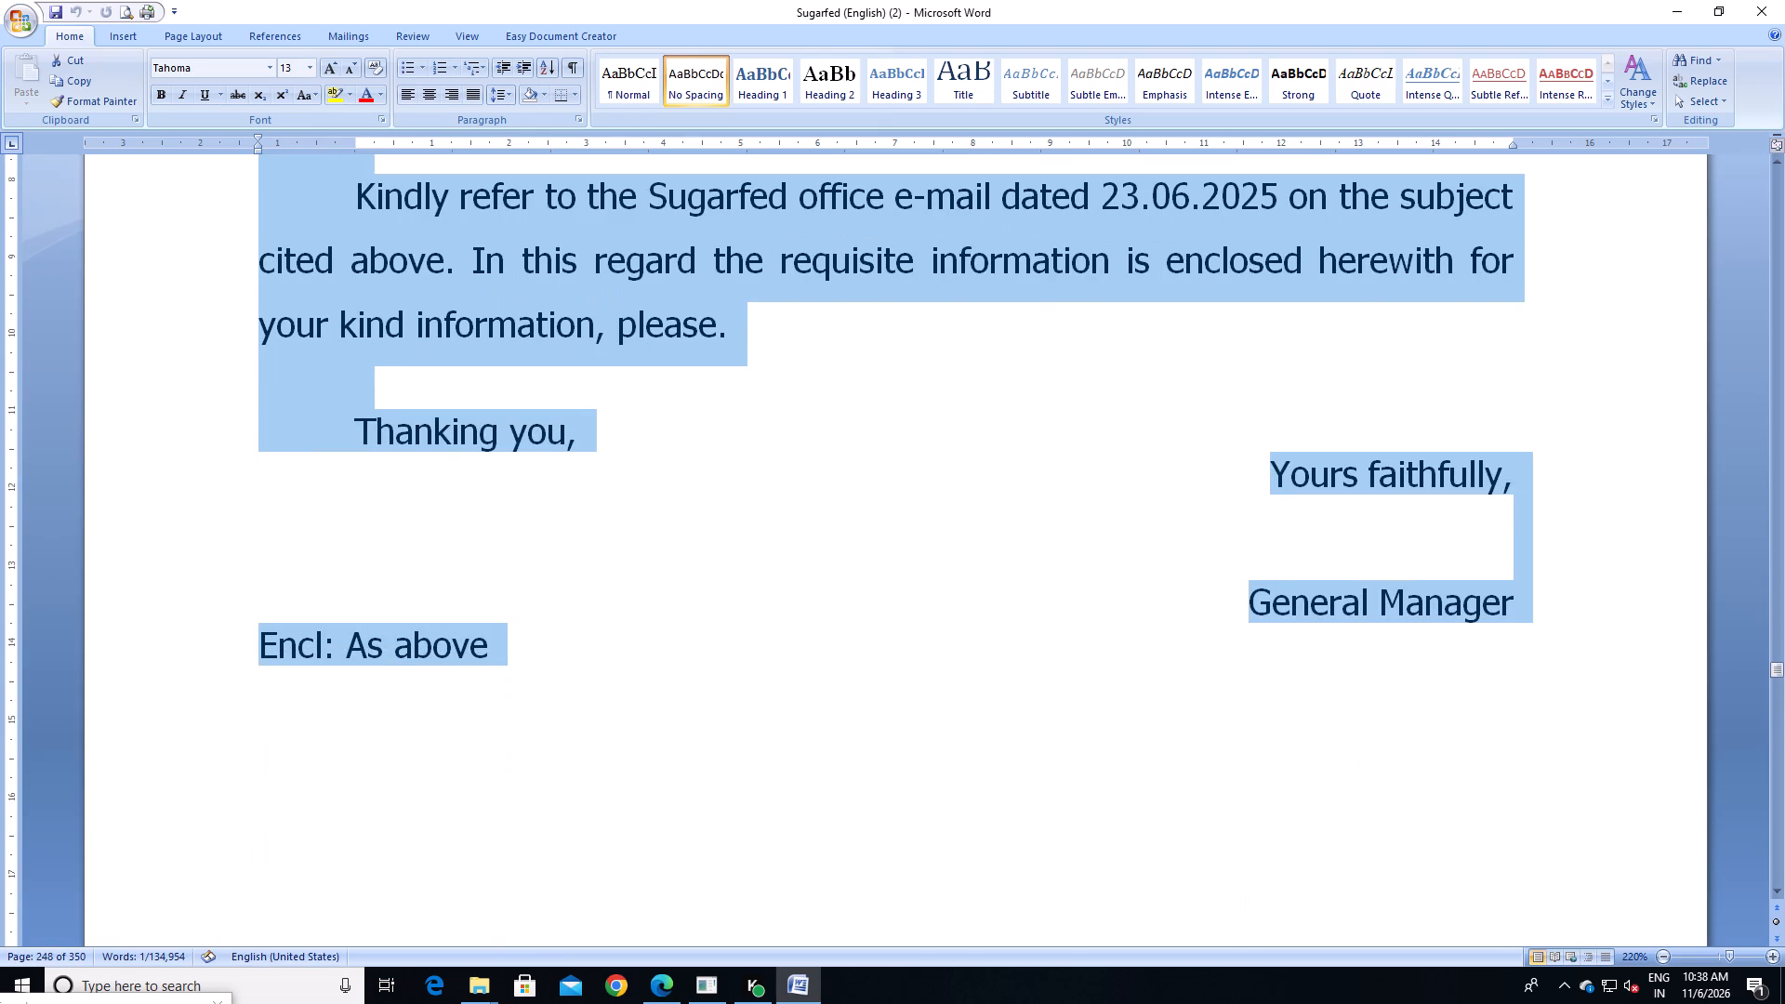
key(ctrl+Home)
key(ctrl+v)
key(ctrl+Return)
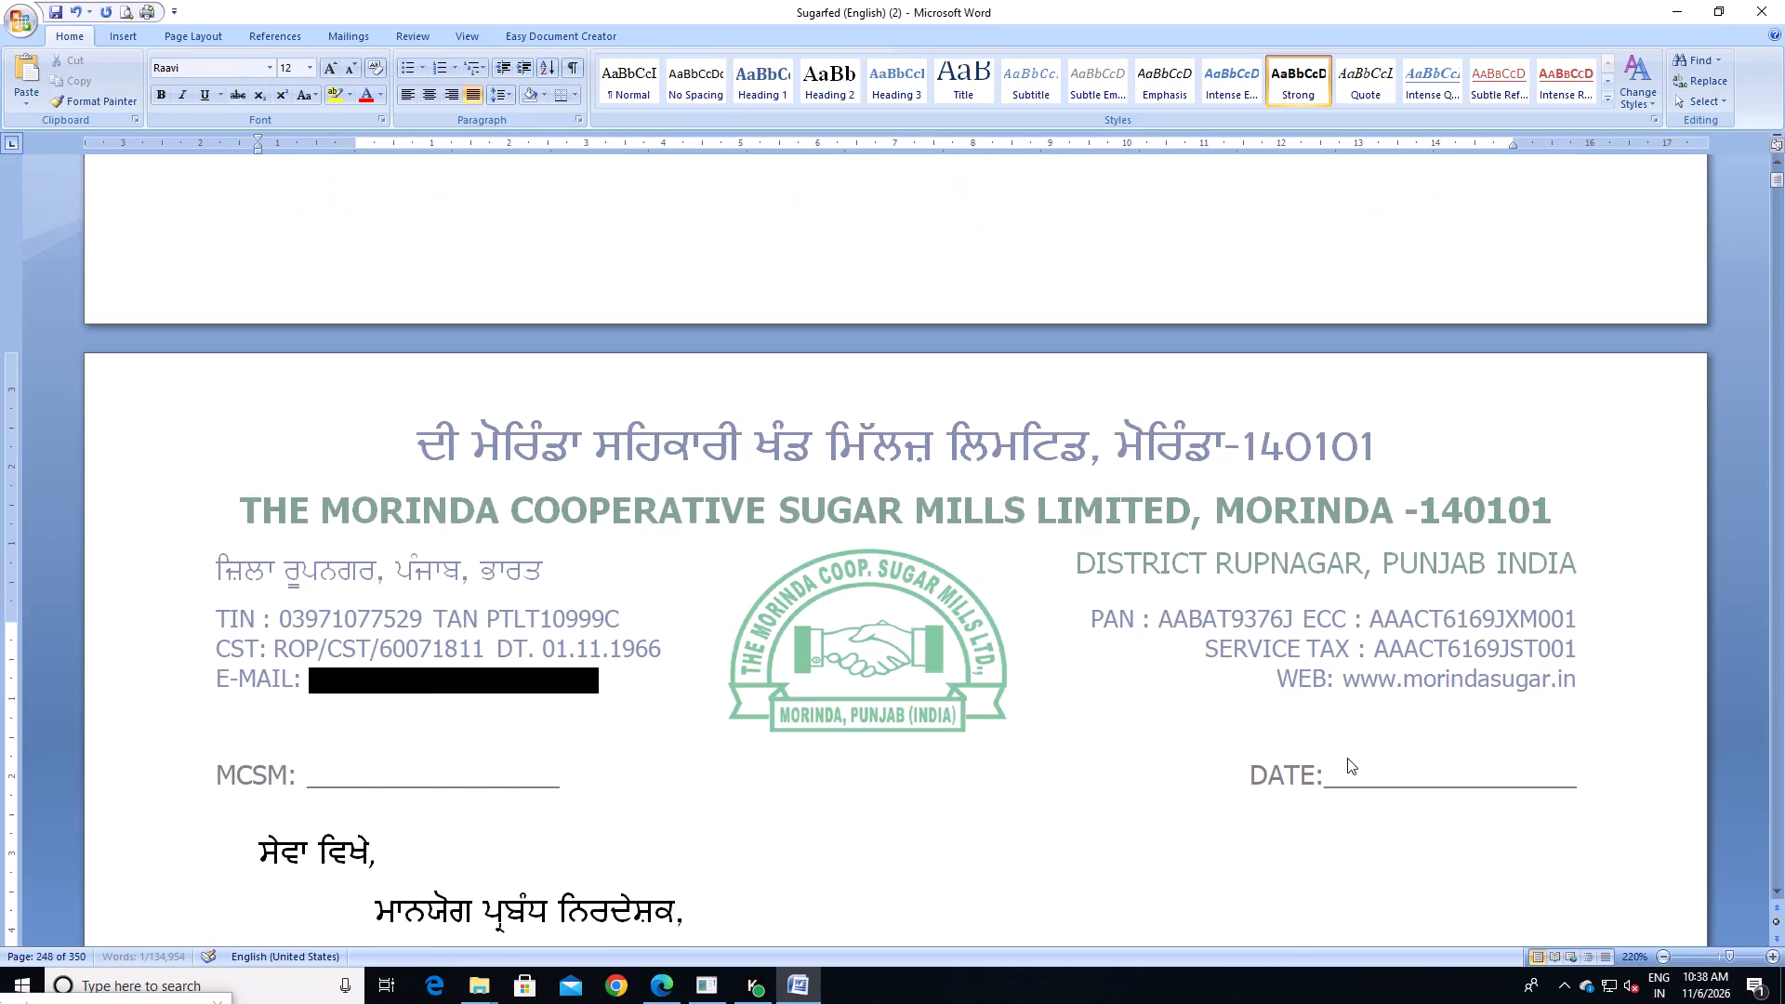
key(ctrl+Home)
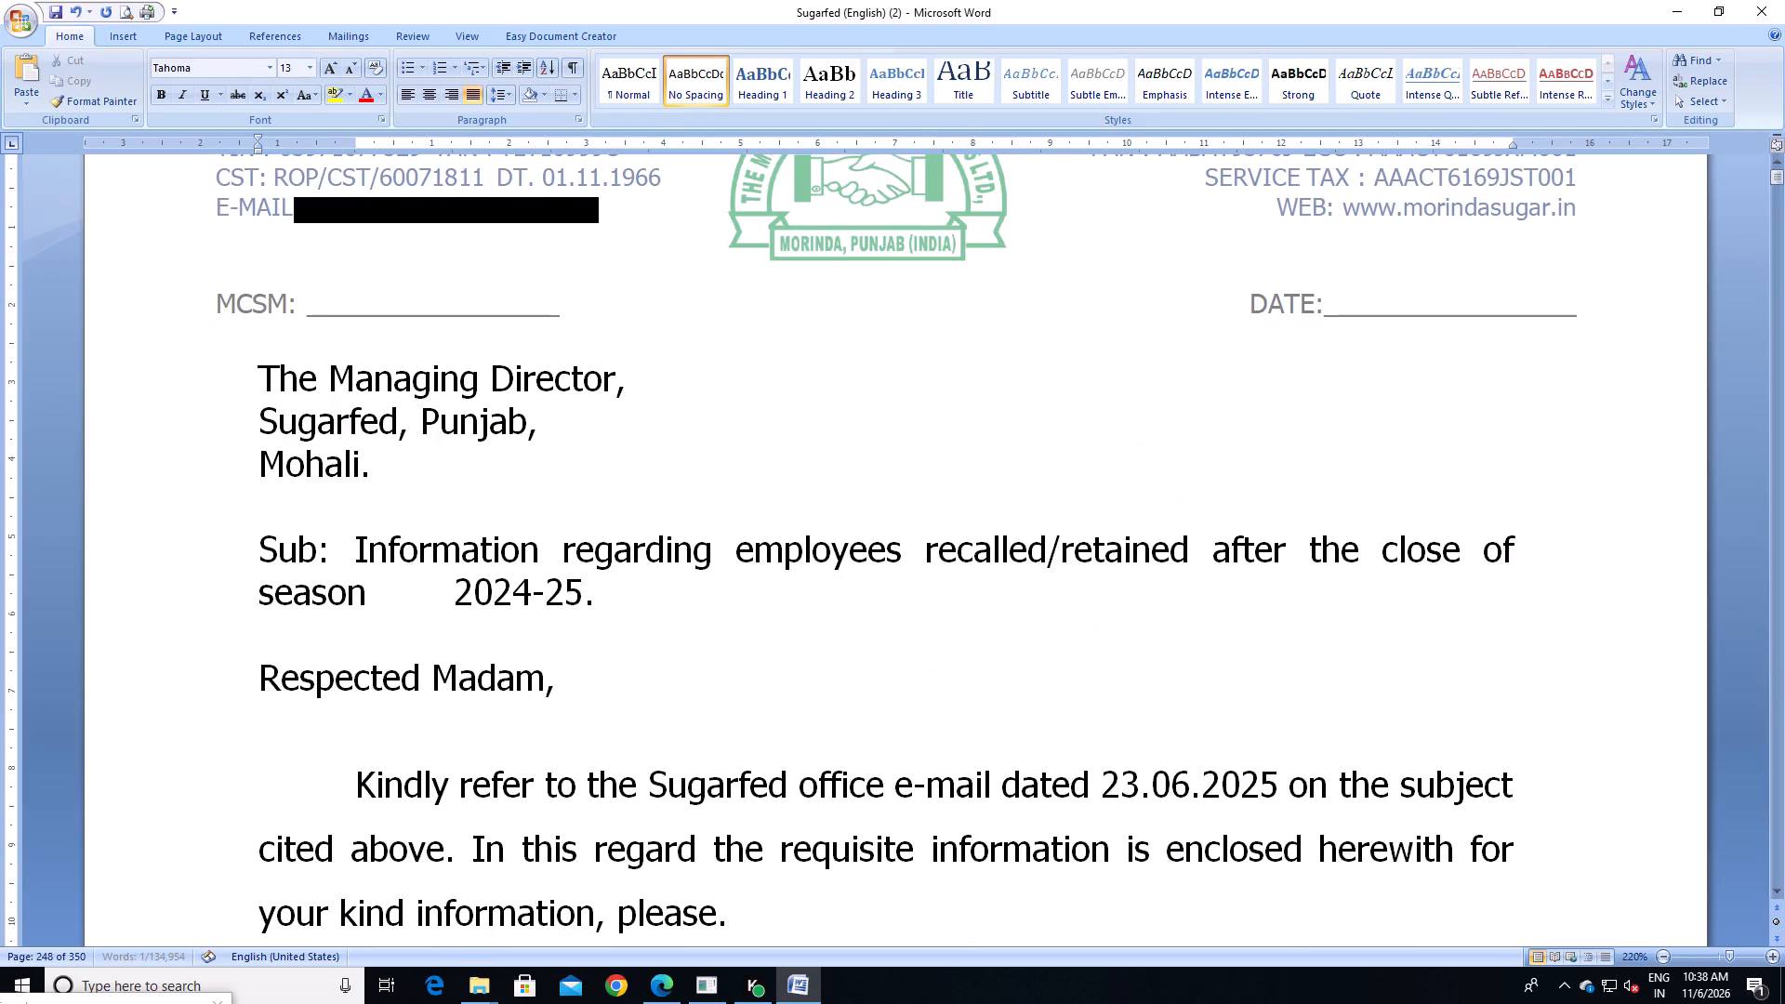
Shorten the pasted letter's subject opening from "Information regarding" to "Regarding".
click(356, 546)
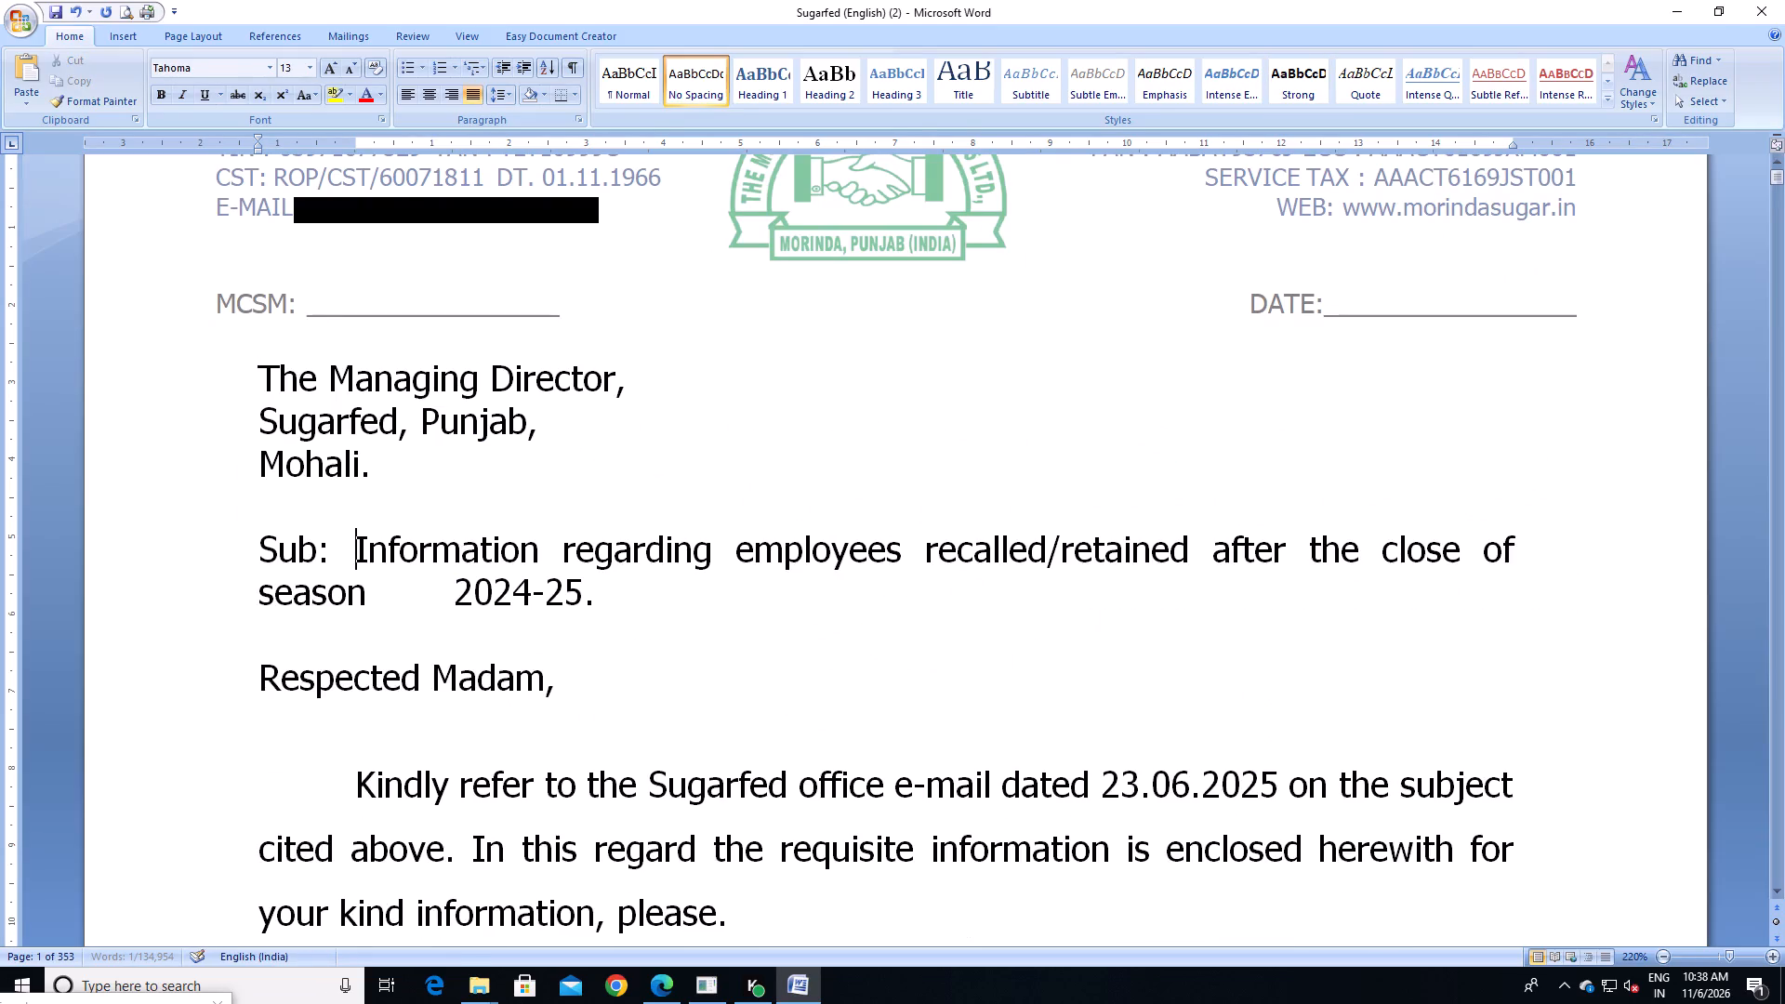
key(shift+r)
key(Delete)
key(Delete)
key(Delete)
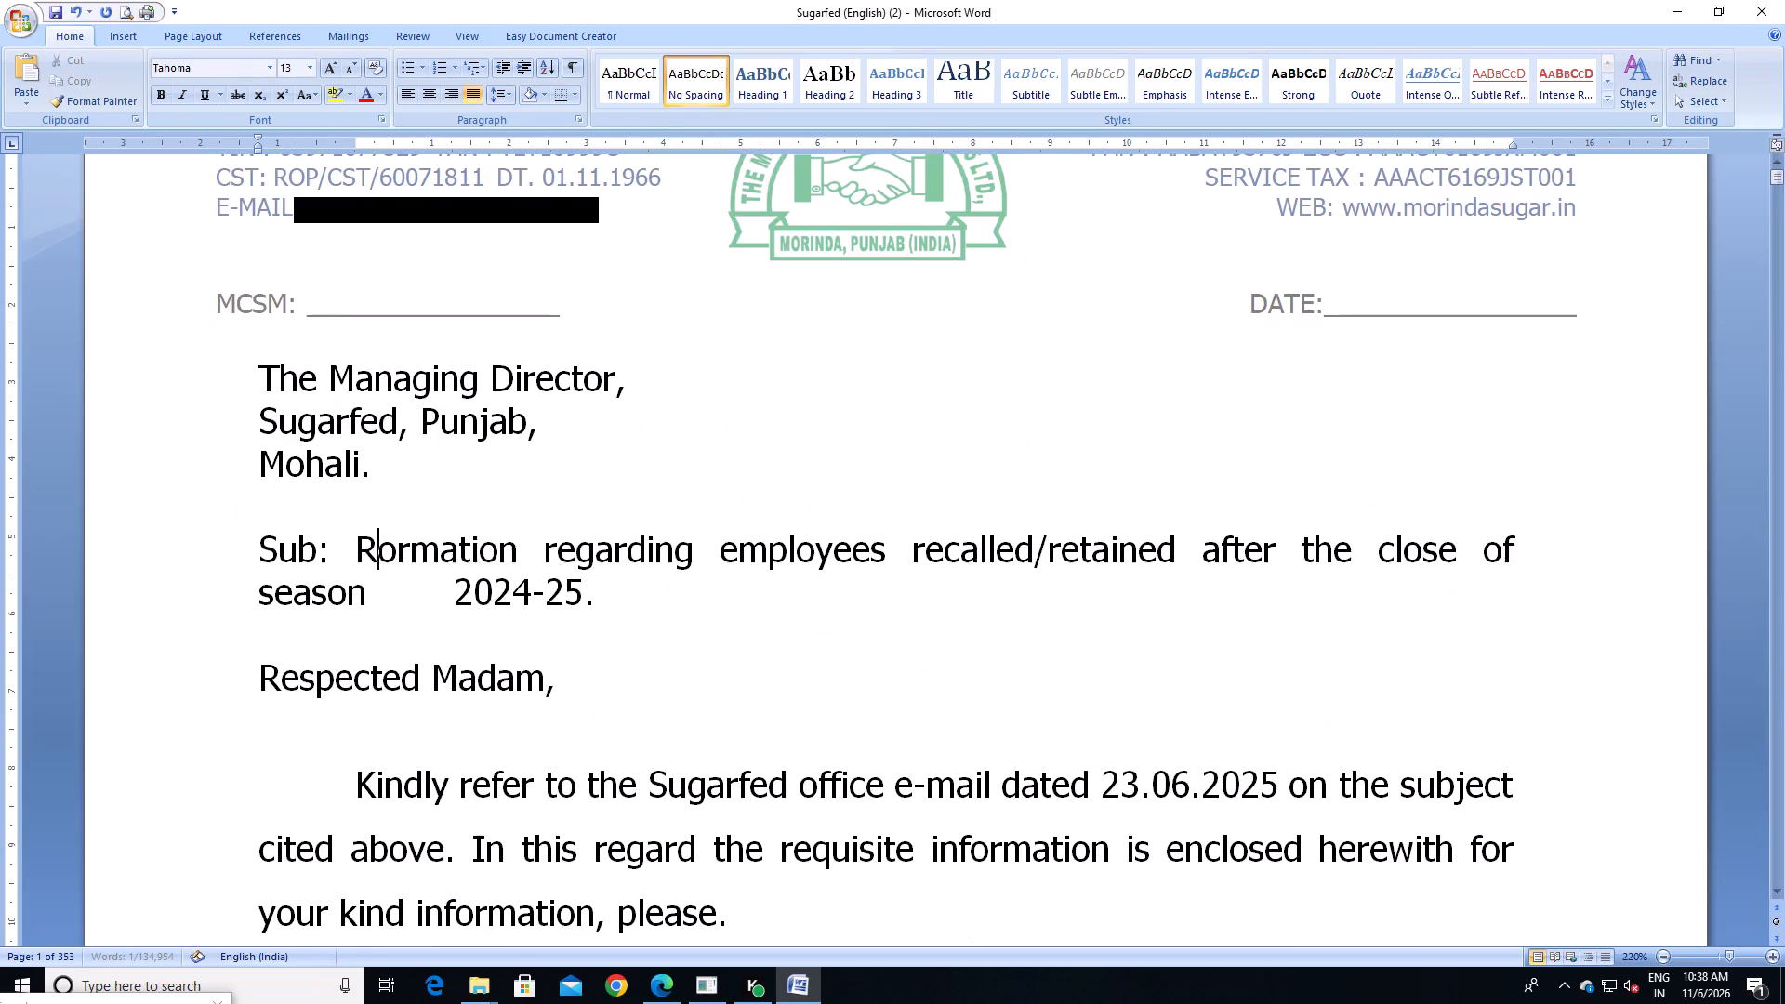
key(Delete)
key(Delete)
key(Delete)
key(Delete)
key(Delete)
key(Delete)
key(Delete)
key(Delete)
key(Delete)
key(Delete)
key(Delete)
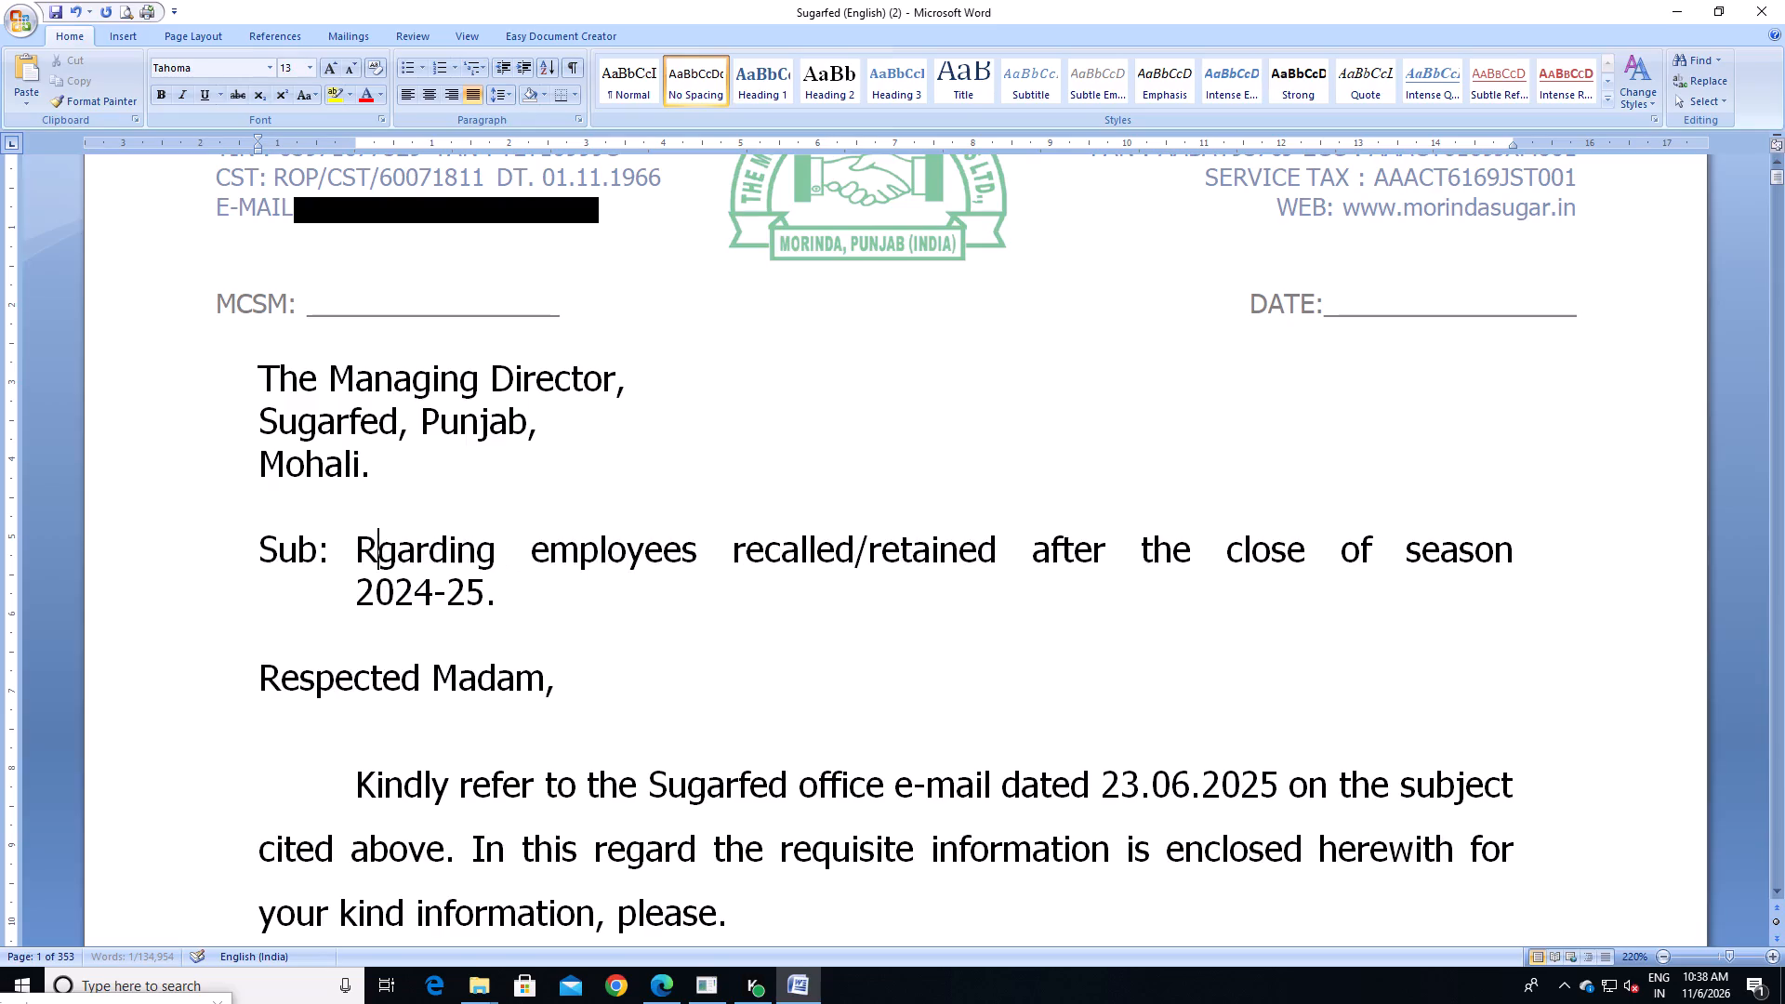
key(e)
Insert "formulation of comprehensive HR Polict for Boards, Corporation and Socities etc." after "Regarding" in the subject.
key(Right)
key(Right)
key(Right)
key(Right)
key(Right)
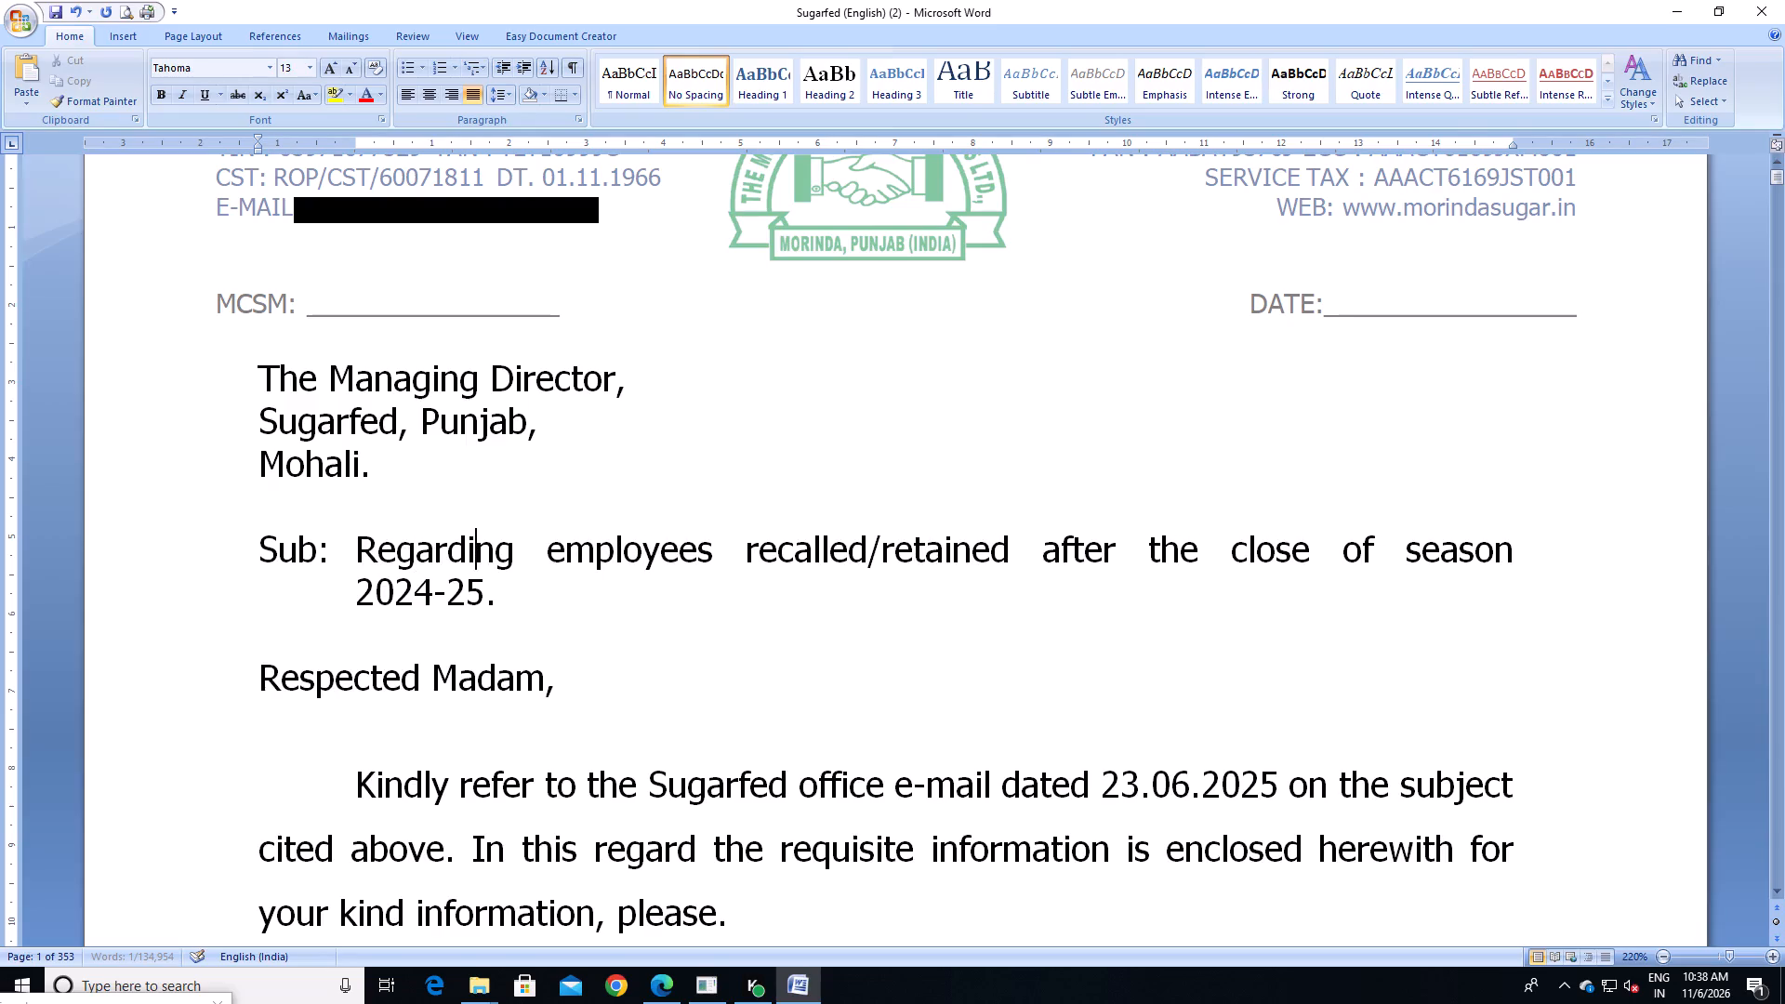
key(Right)
key(Right)
key(space)
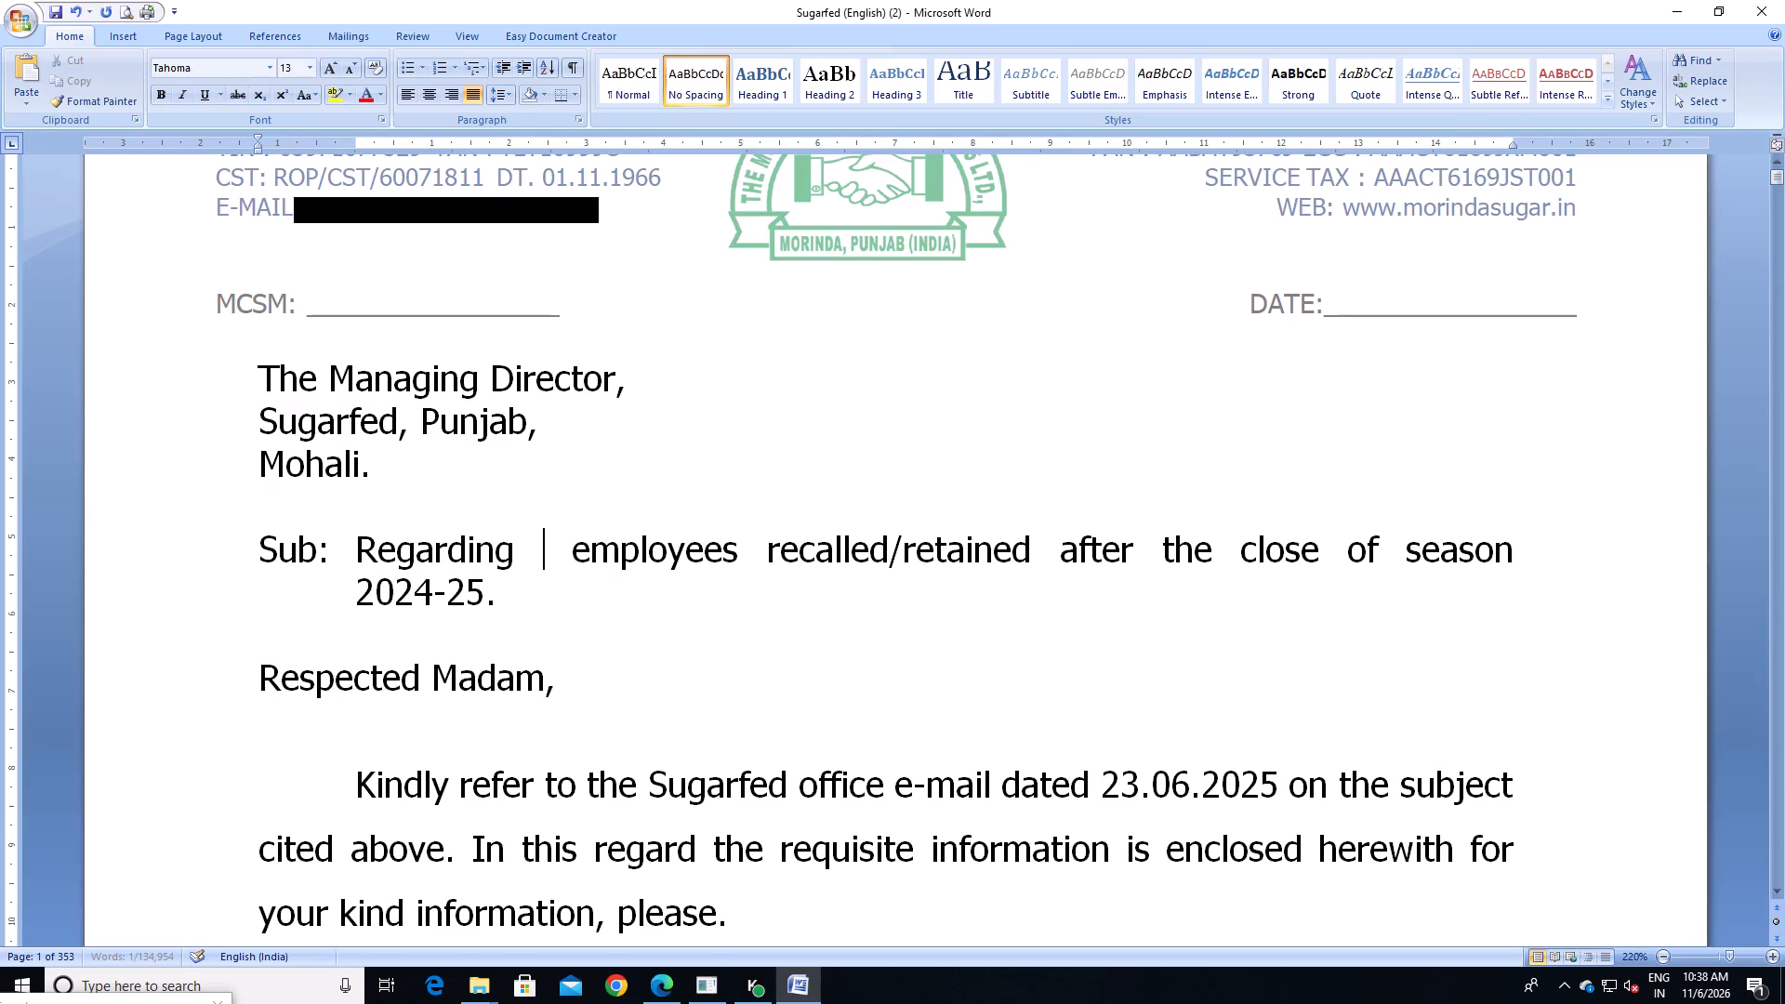
text(for)
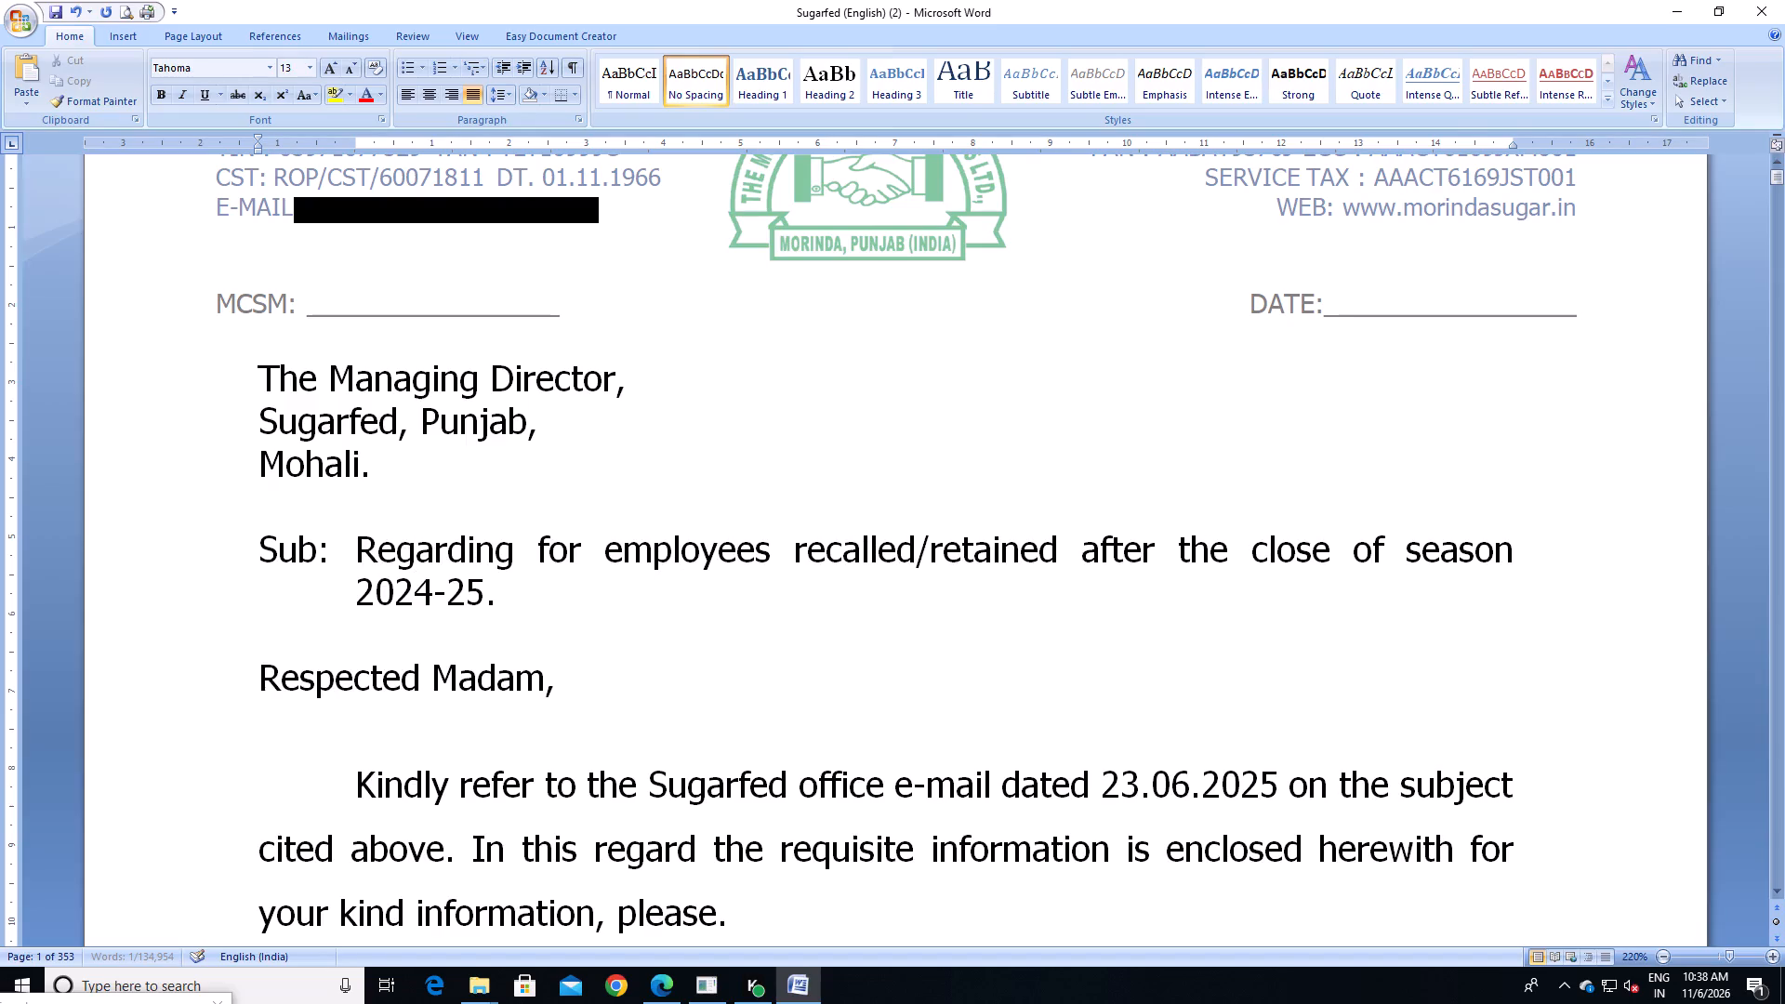
text(mulation of com)
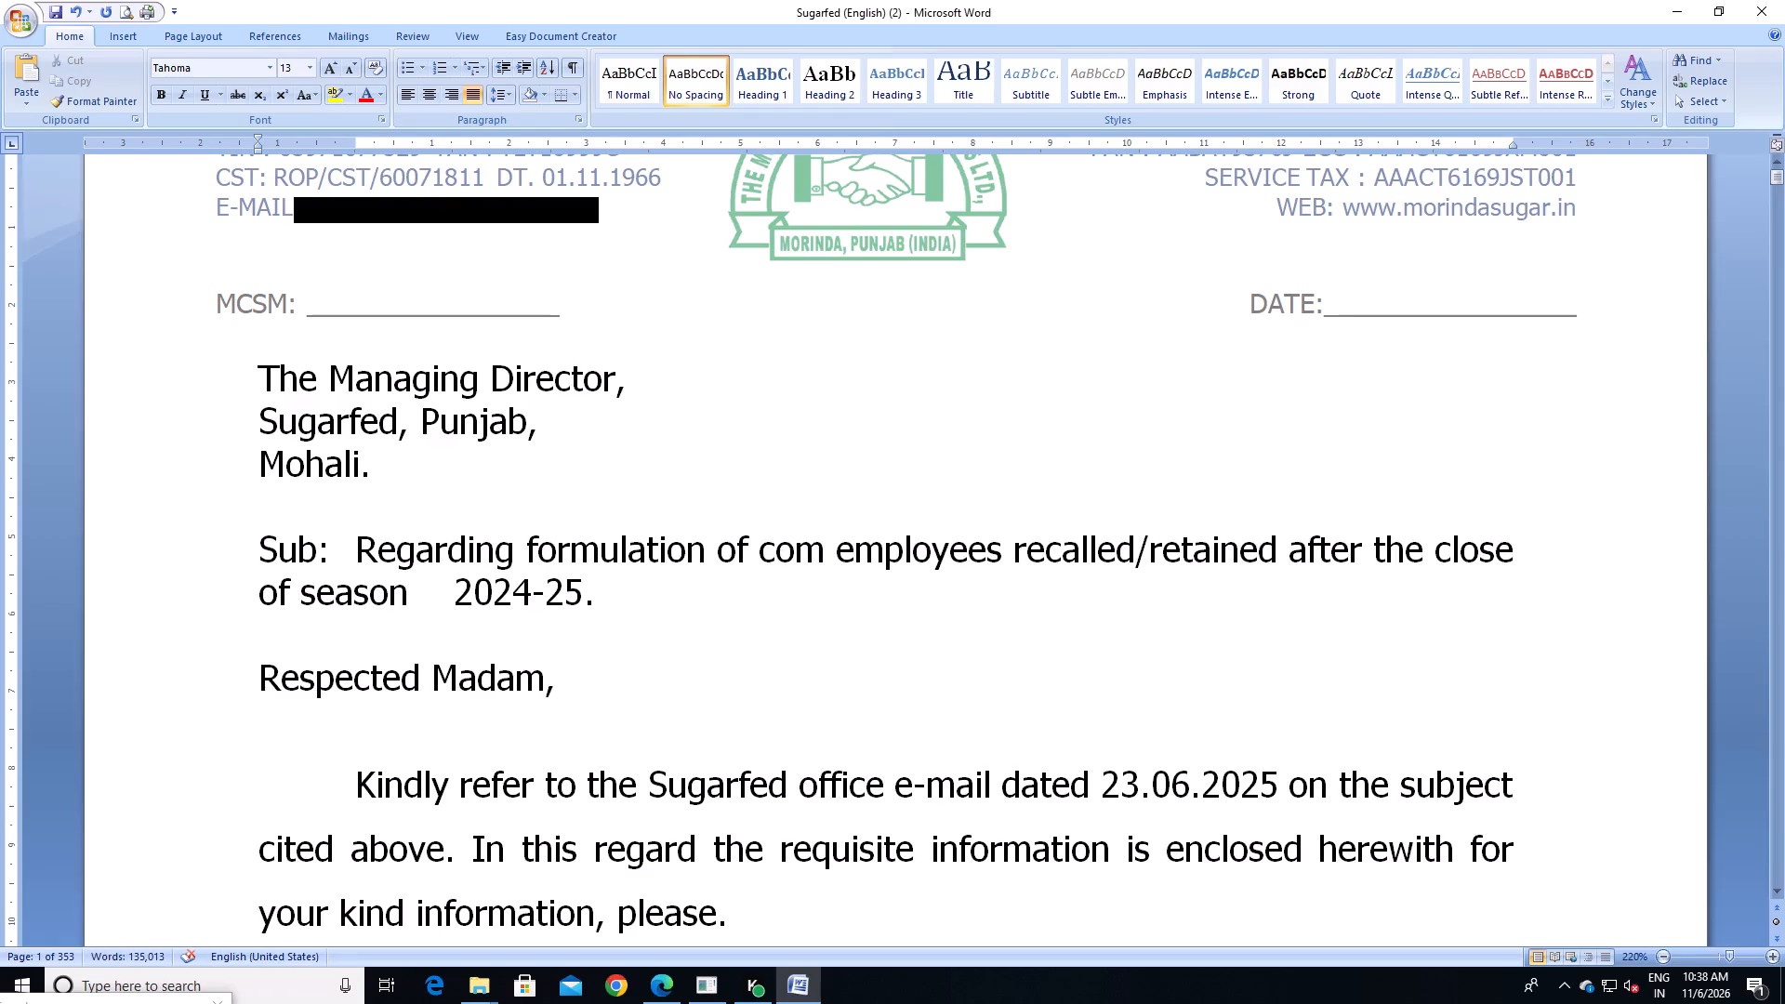
text(pre)
text(hensive HR P)
text(olict)
key(space)
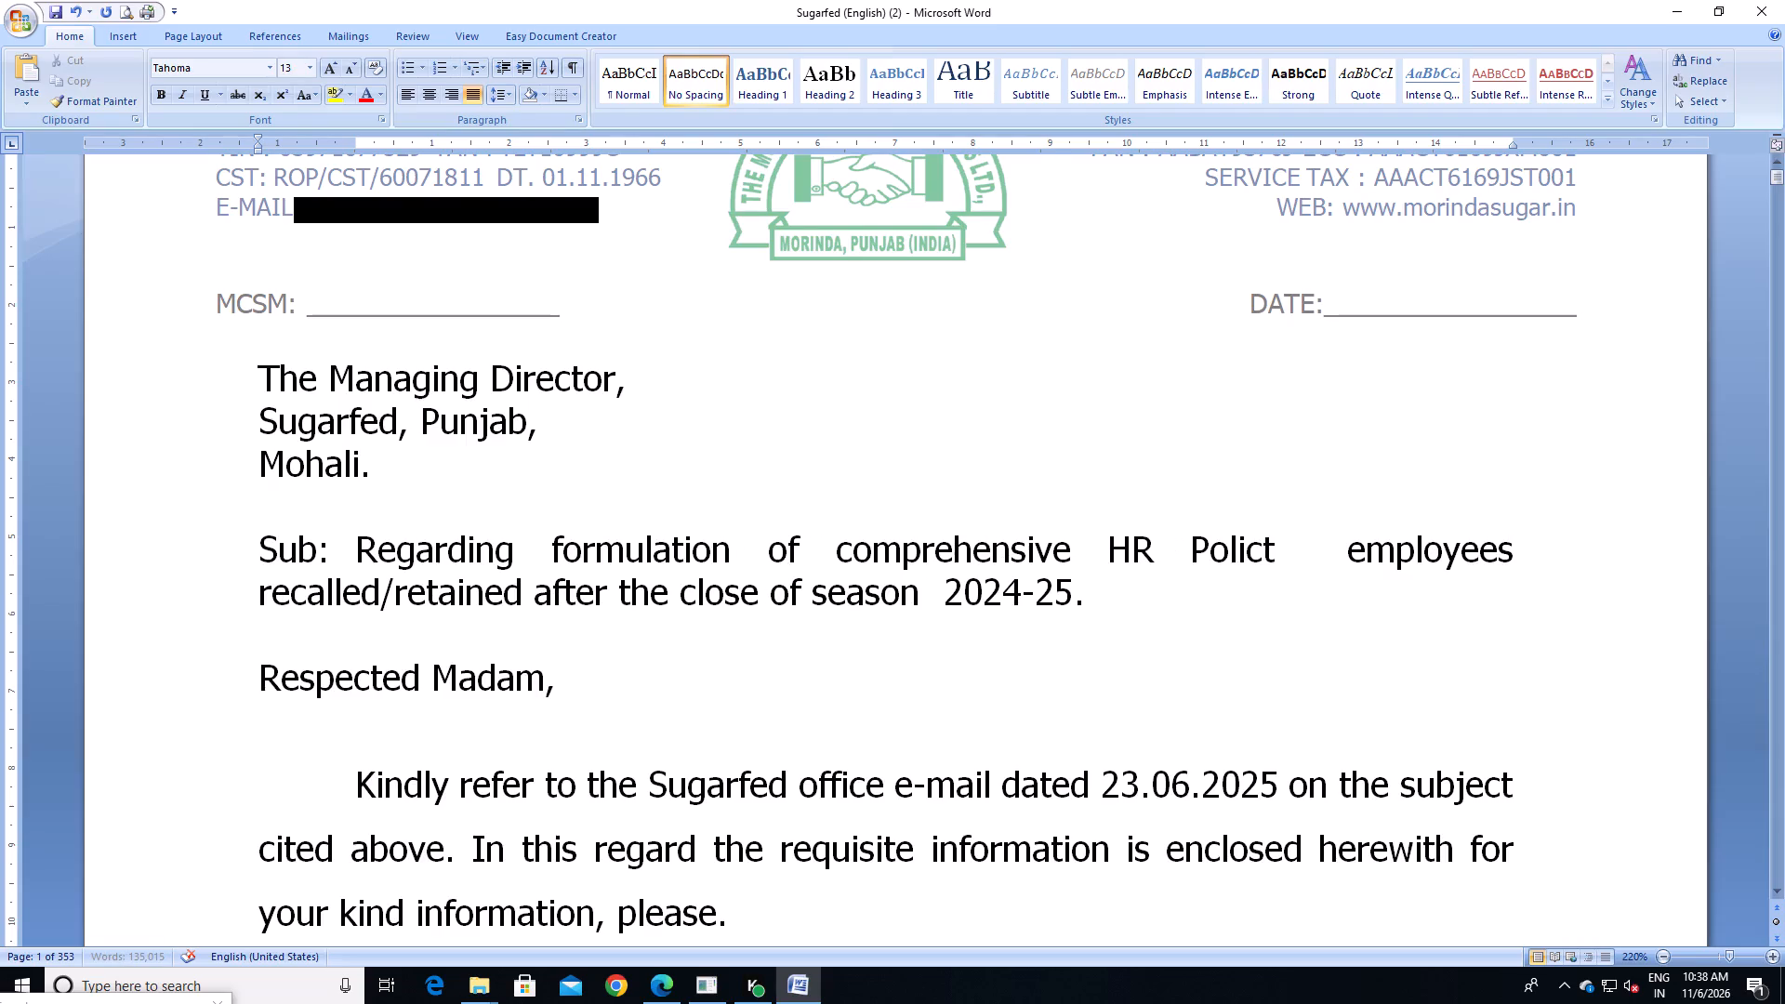
text(for Boards)
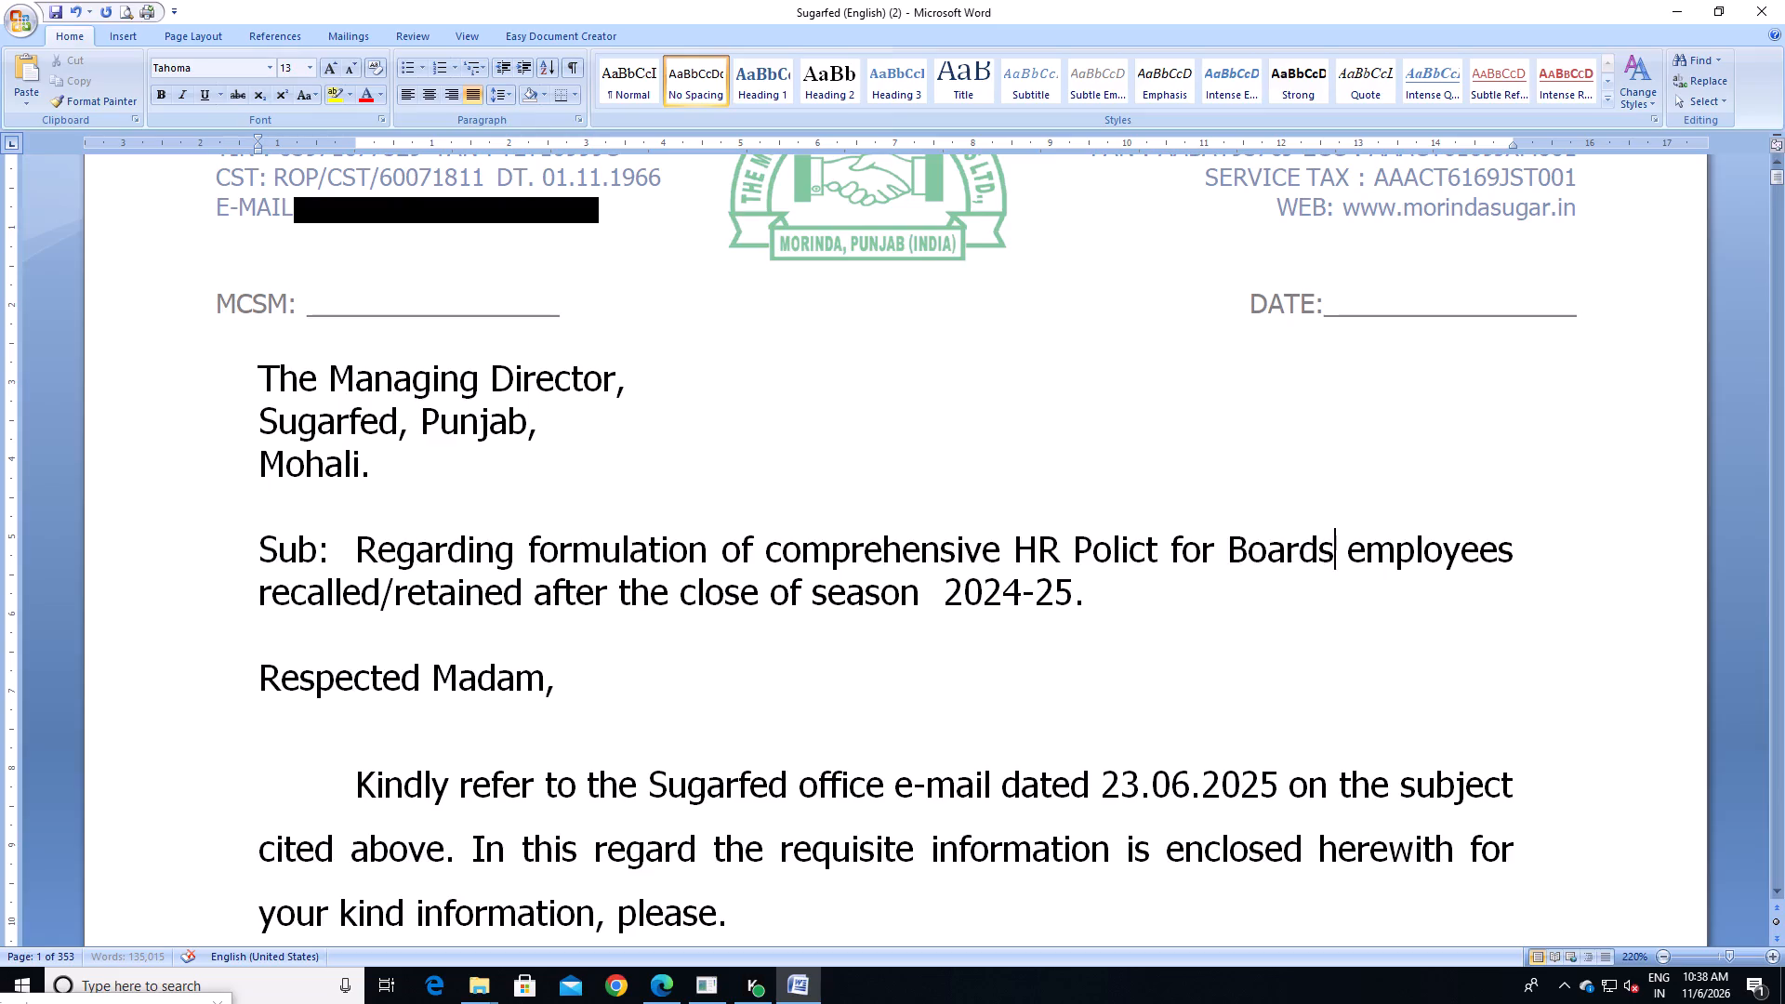
text(, C)
key(o)
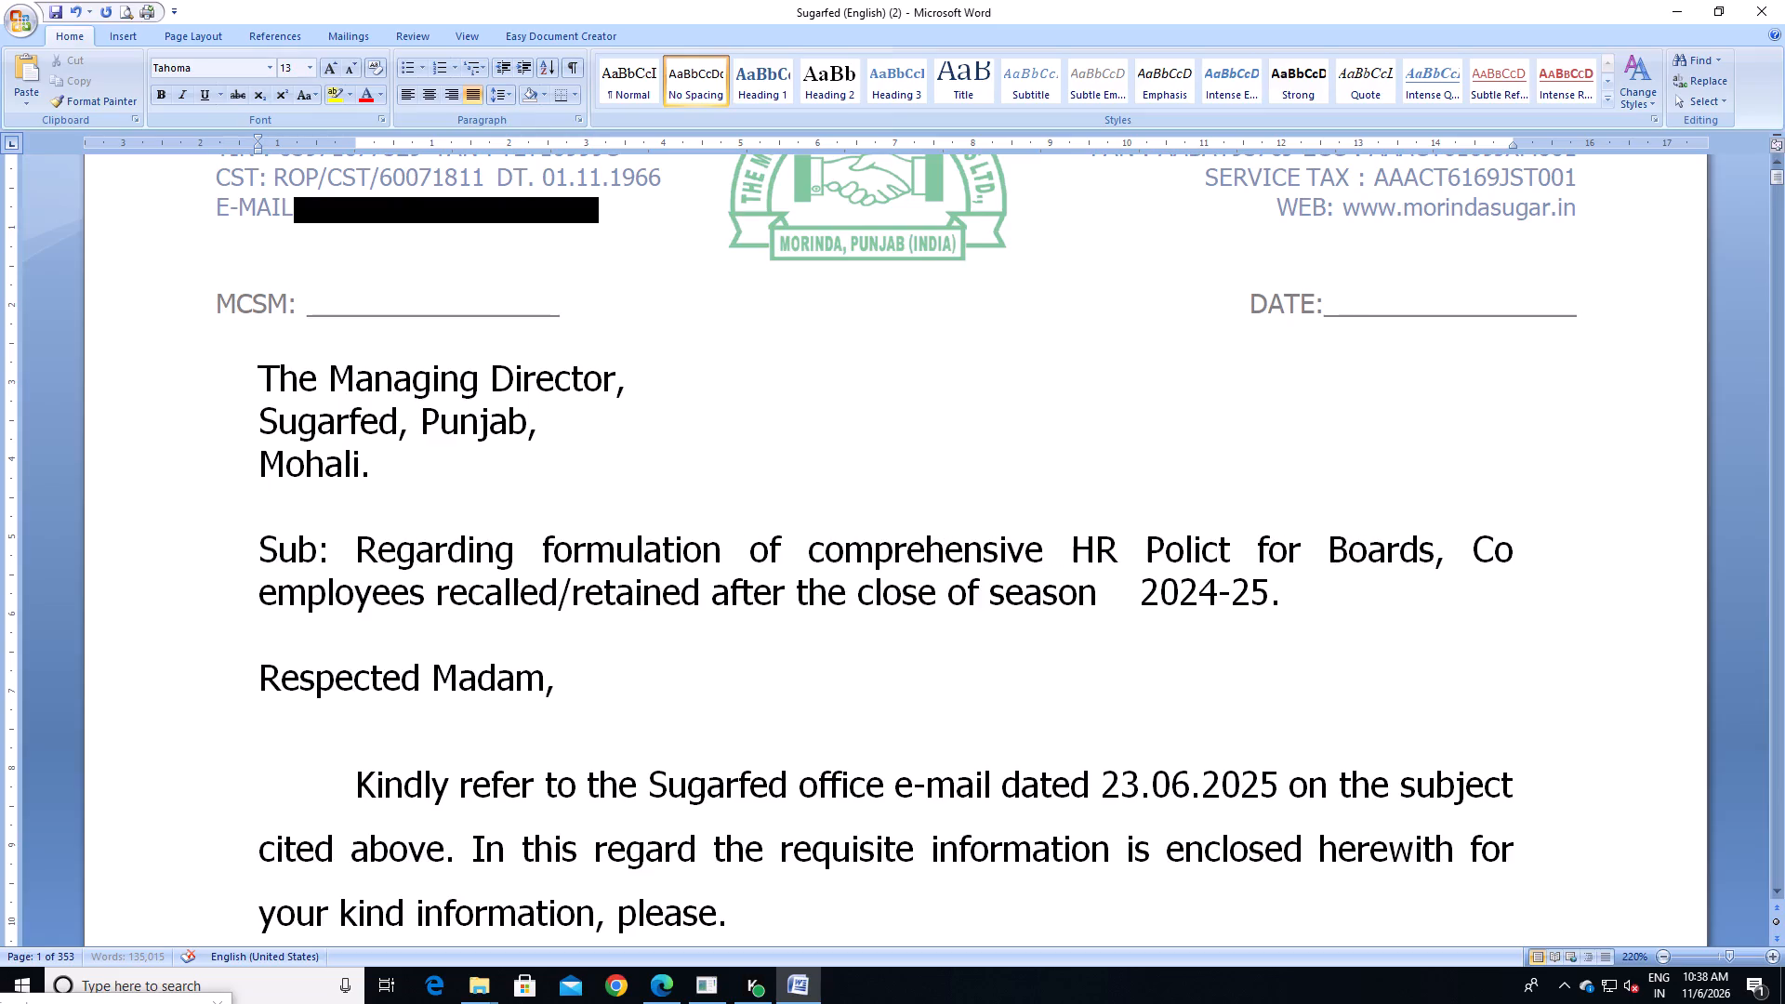
text(rporation and Socities)
key(space)
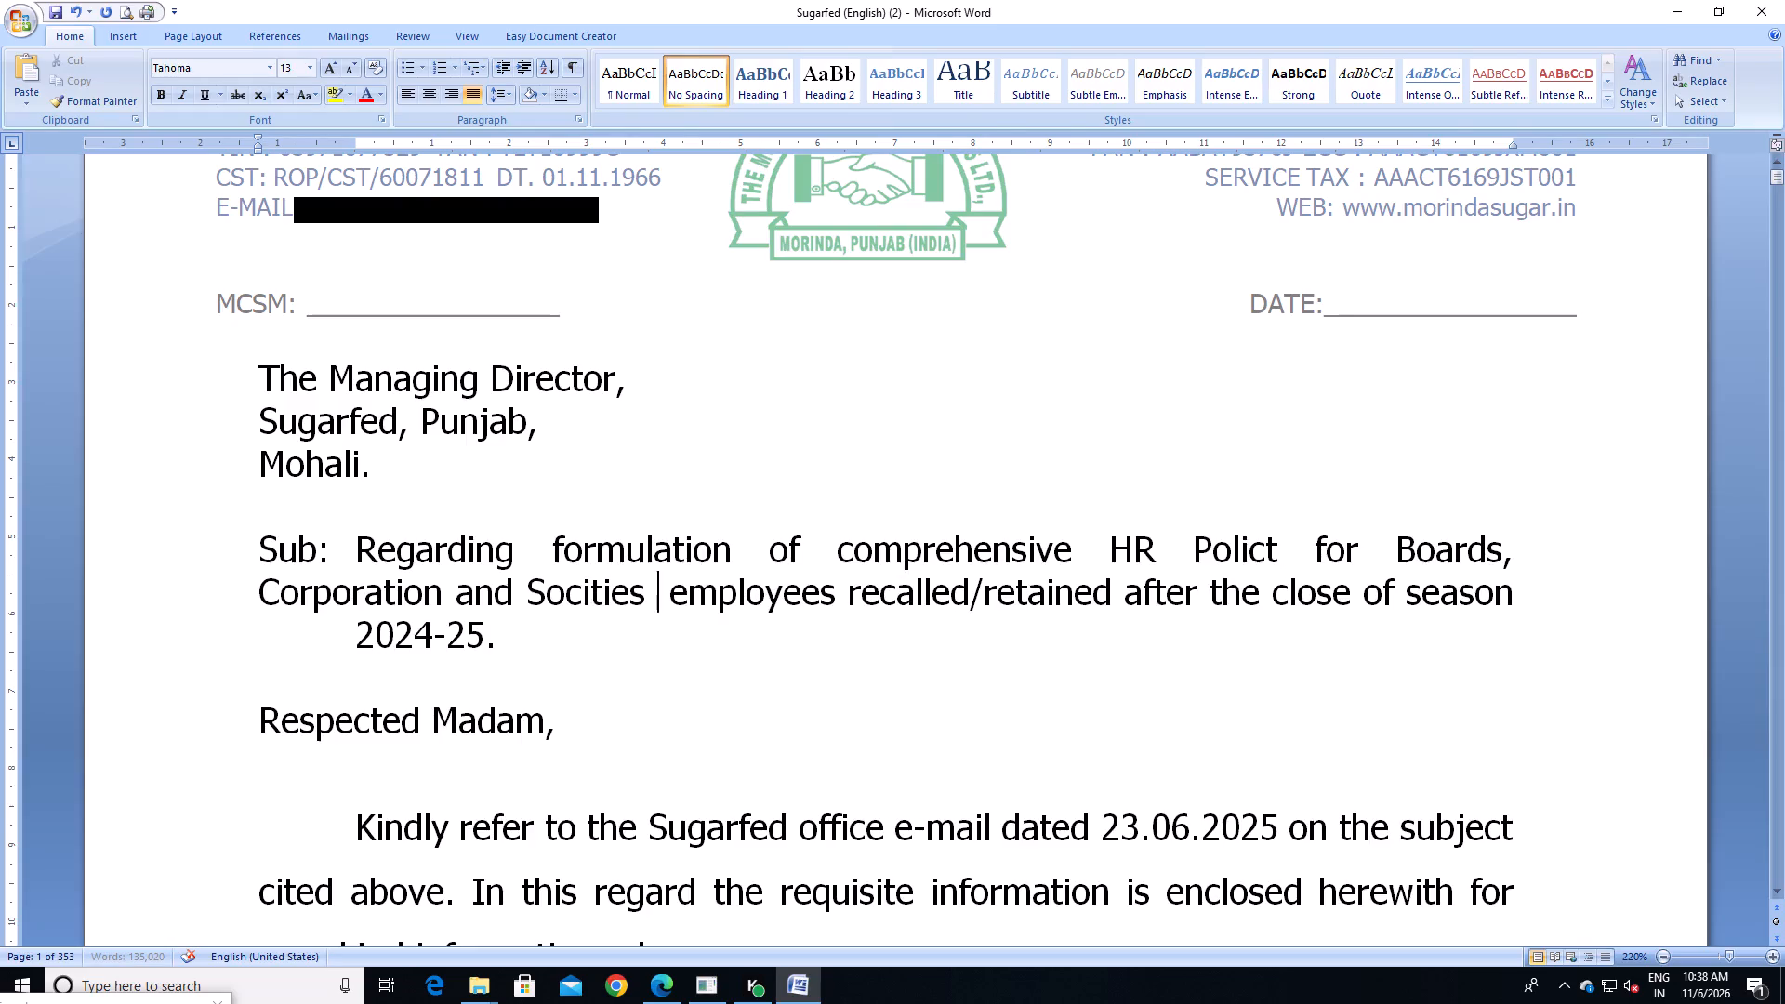
text(etc.)
Delete the leftover wording about employees and season after "etc." and end the subject with a paragraph break.
key(Delete)
key(Delete)
key(Delete)
key(Delete)
key(Delete)
key(Delete)
key(Delete)
key(Delete)
key(Delete)
key(Delete)
key(Delete)
key(Delete)
key(Delete)
key(Delete)
key(Delete)
key(Delete)
key(Delete)
key(Delete)
key(Delete)
key(Delete)
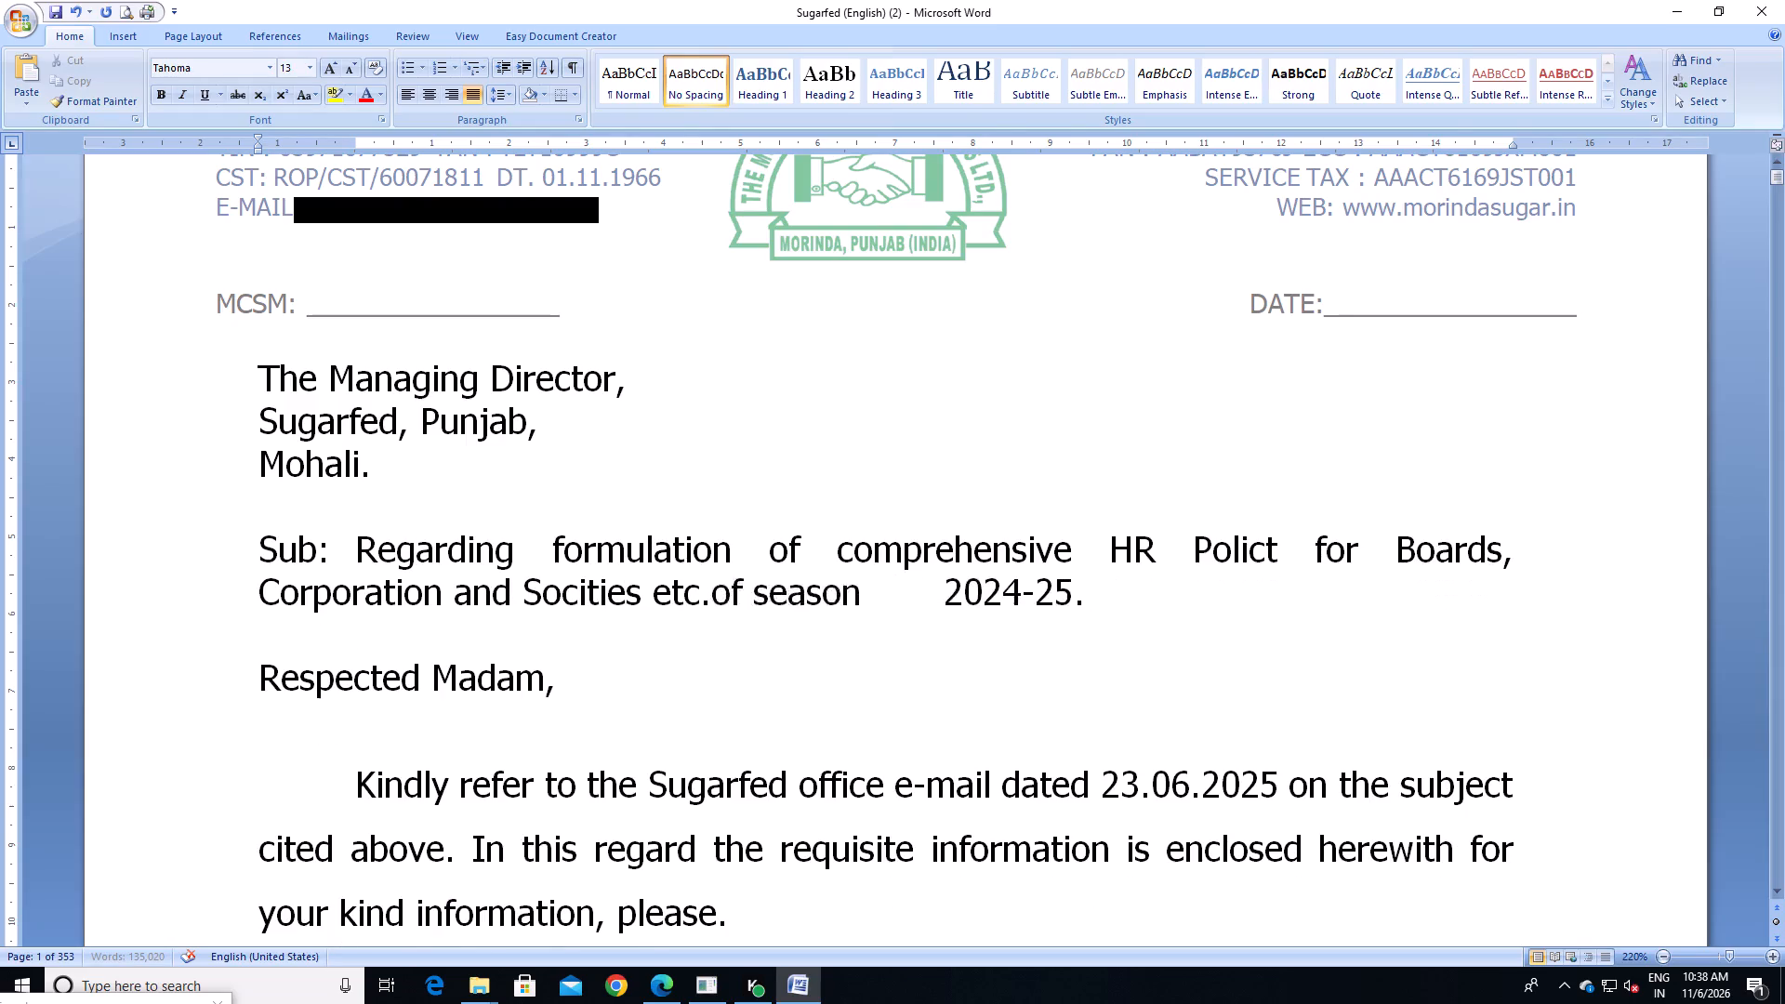
key(Return)
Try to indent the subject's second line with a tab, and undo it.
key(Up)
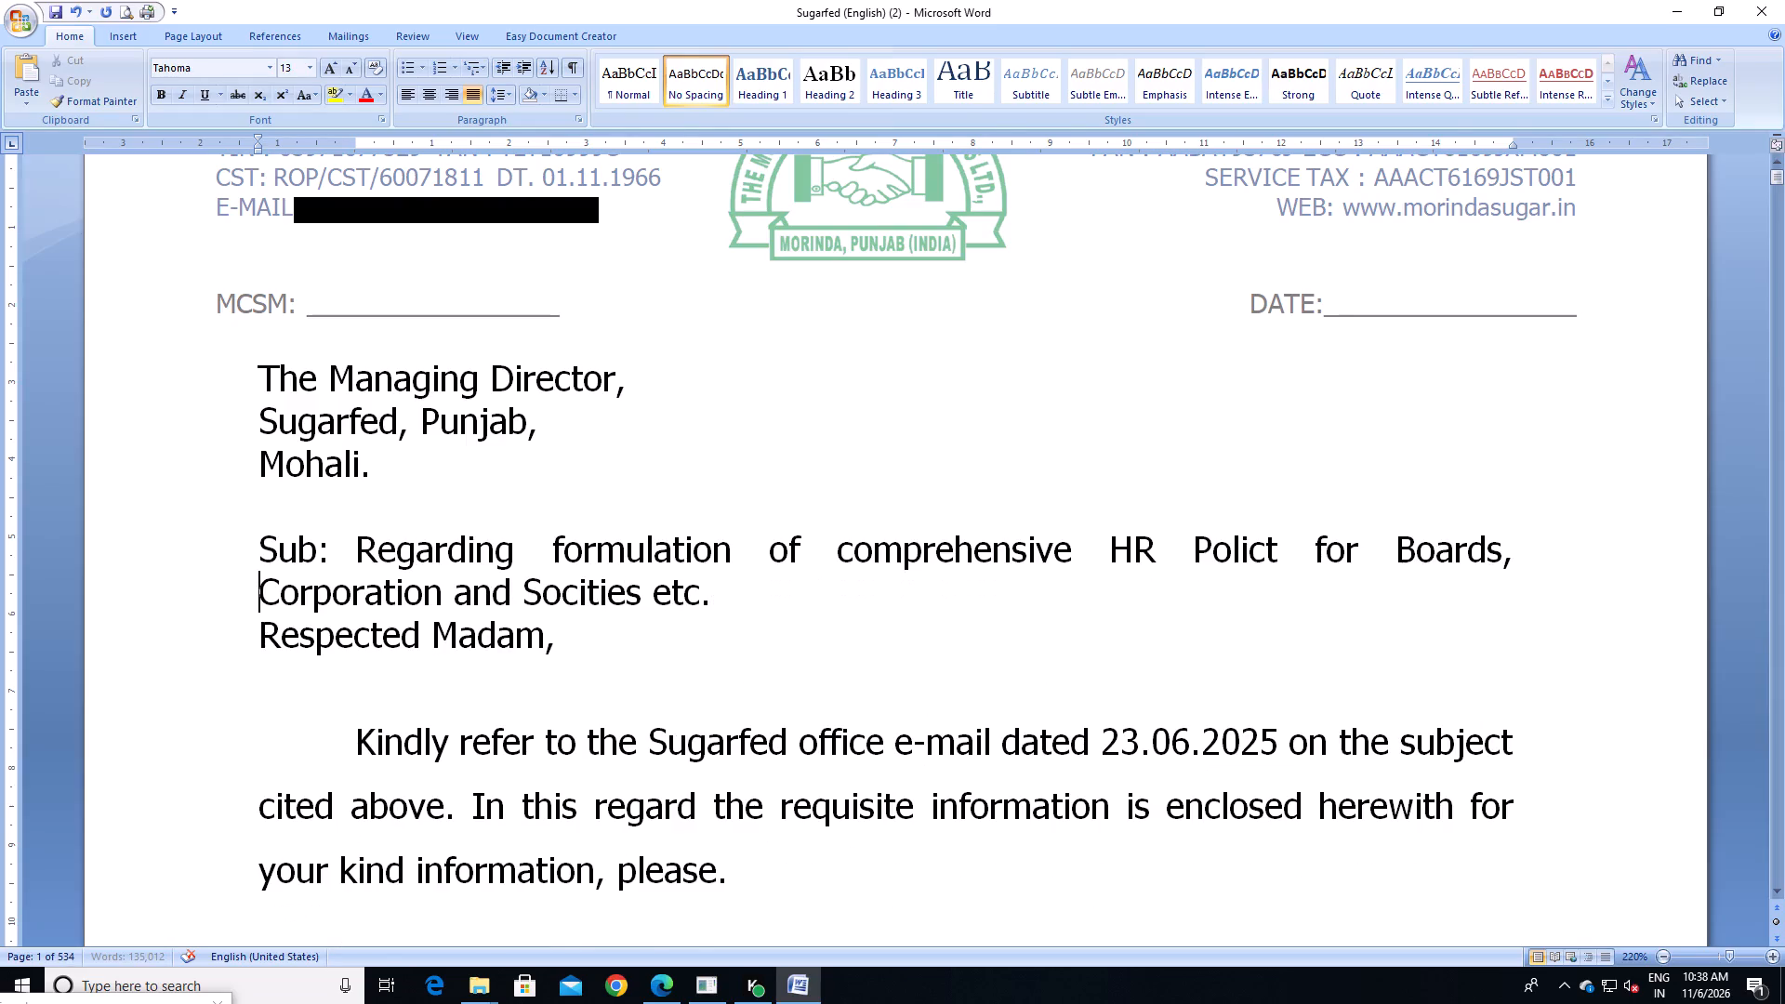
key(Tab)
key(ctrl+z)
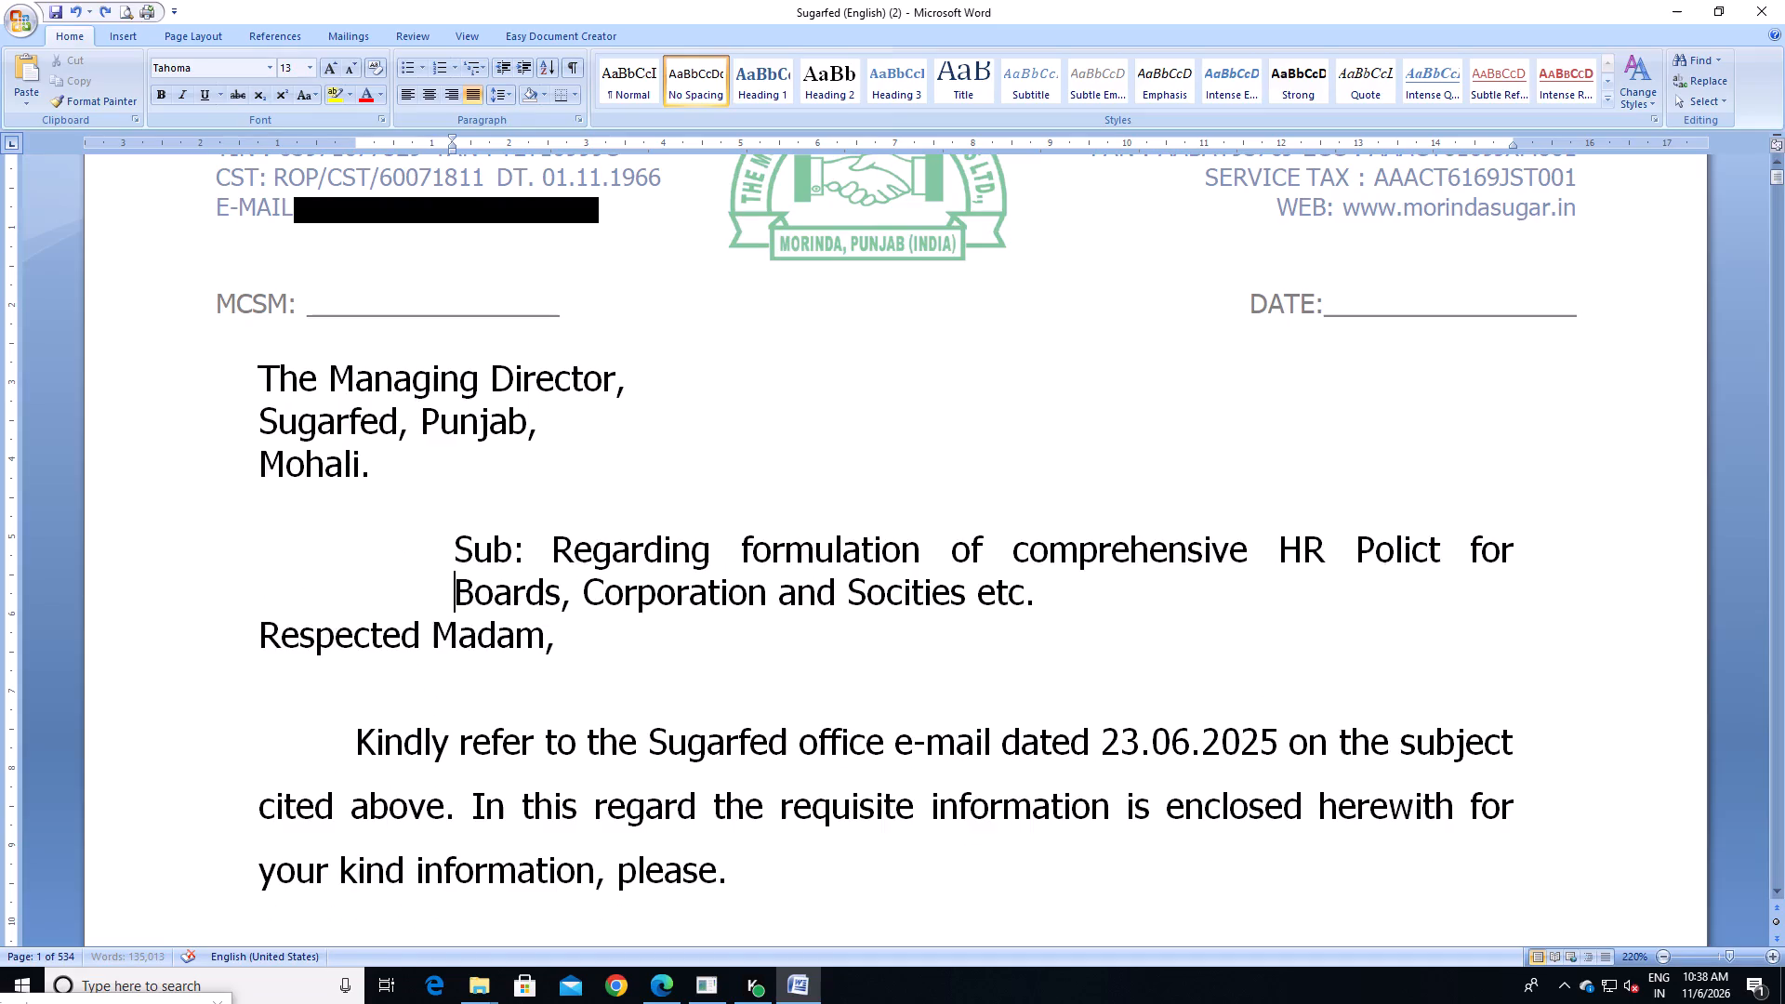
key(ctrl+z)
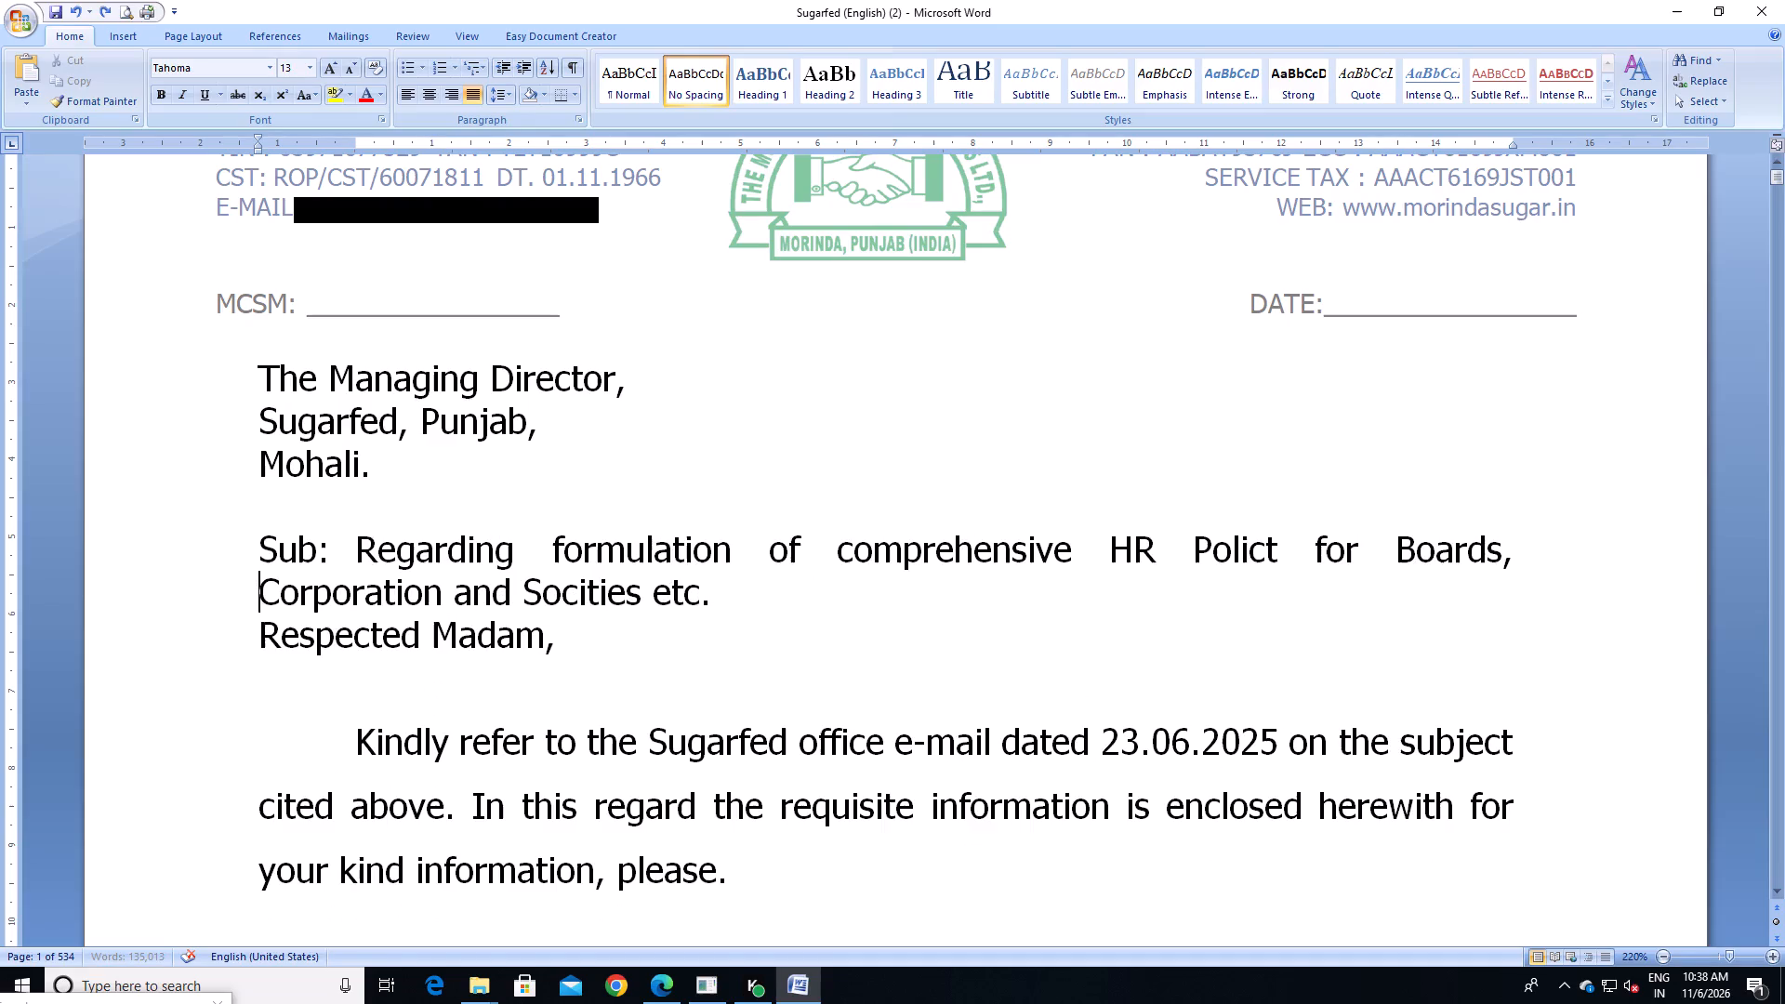
Replace the spacing after "Sub:" in the subject with a single tab.
click(328, 555)
key(Delete)
key(Delete)
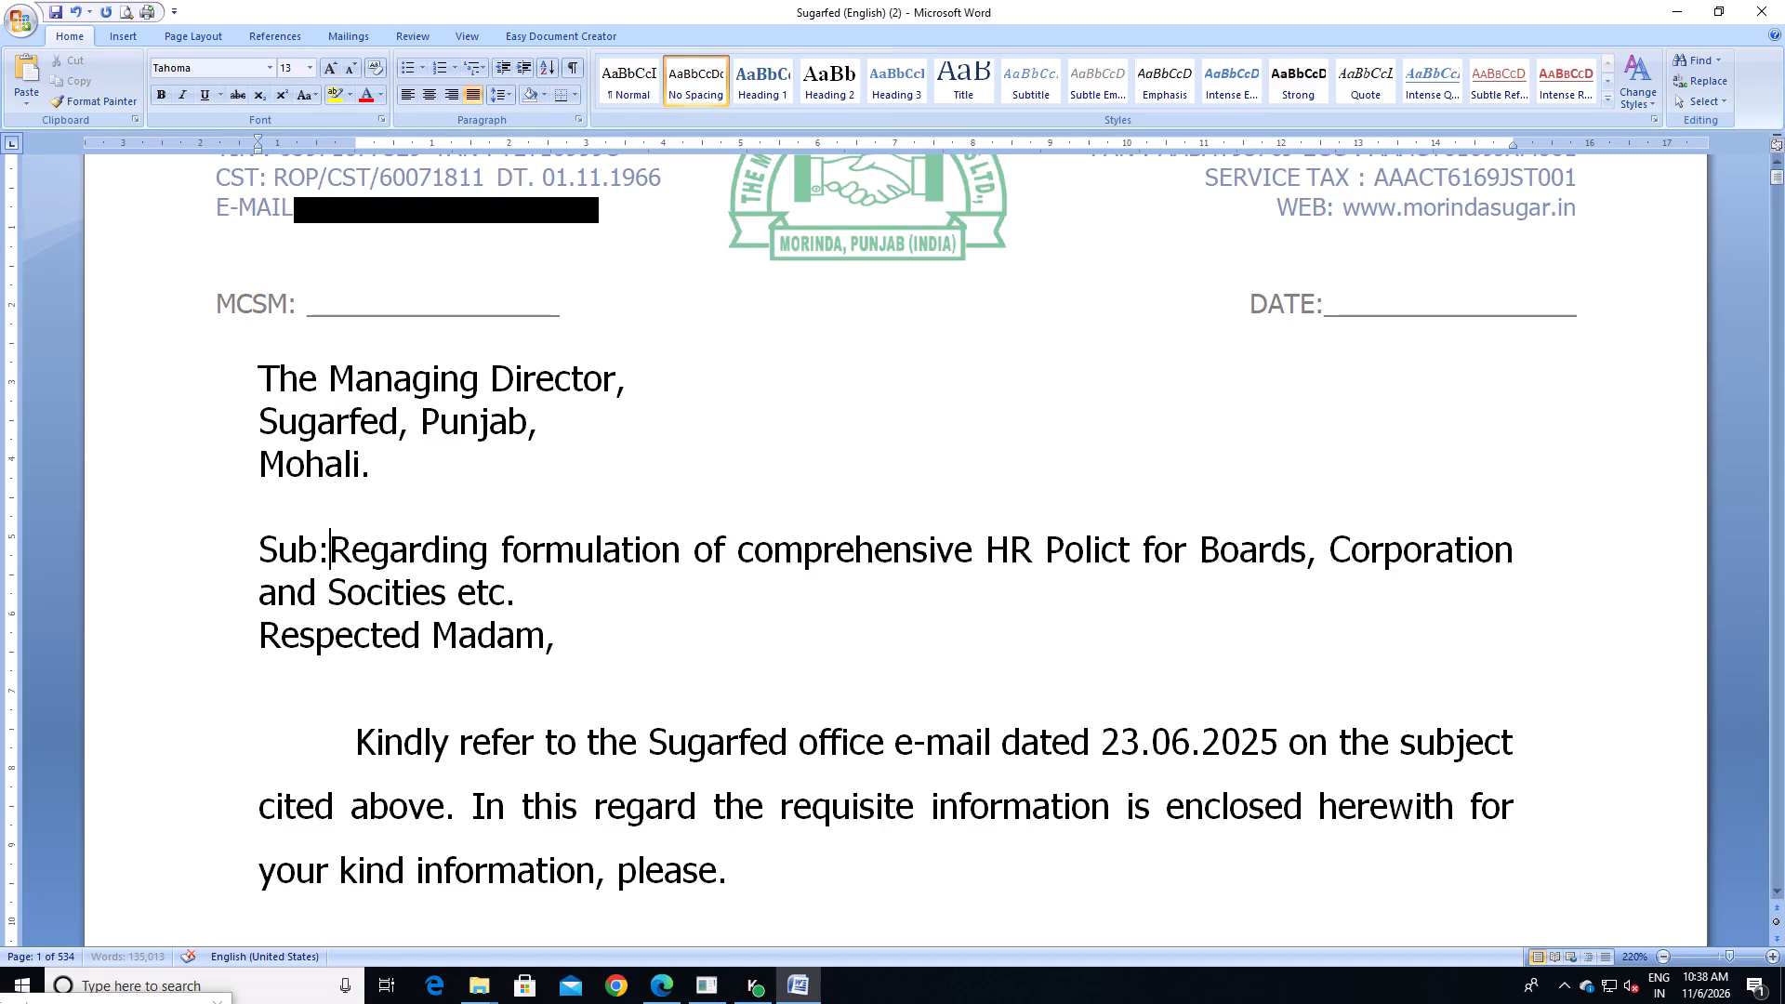
key(Tab)
Give the subject paragraph a hanging indent, with "Sub:" at the text margin and the second line aligned under "Regarding".
key(Down)
key(Home)
key(Tab)
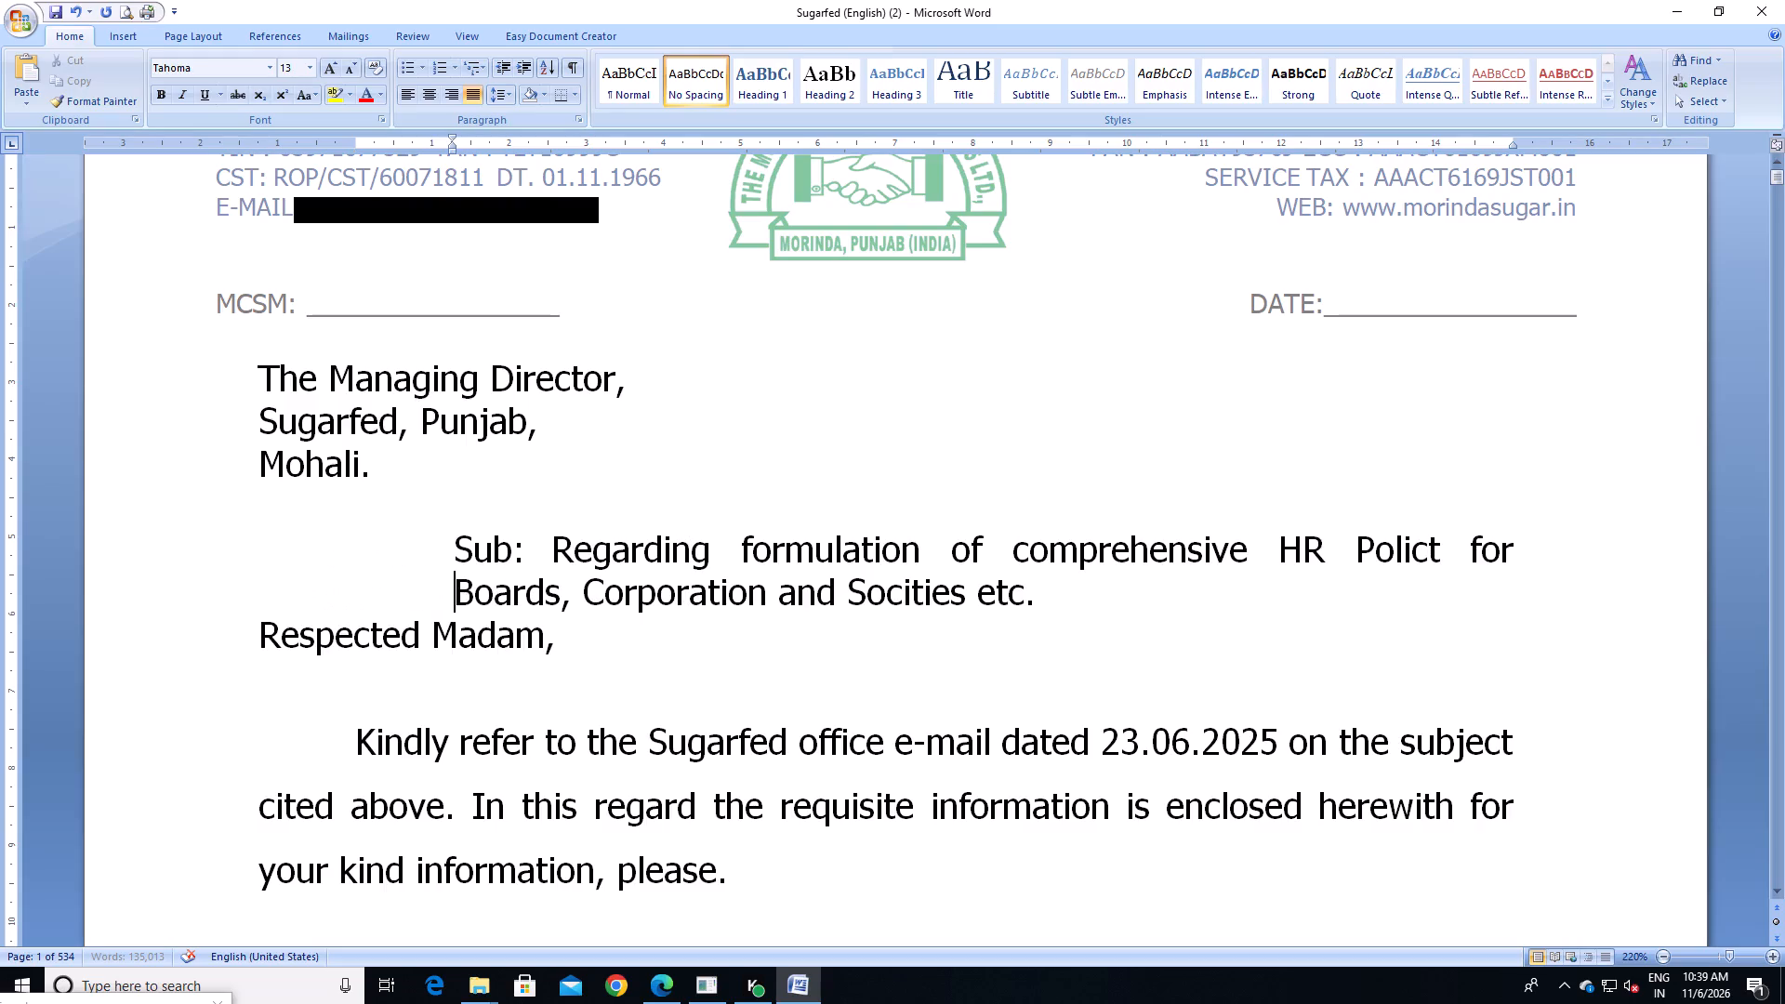
drag(454, 148, 374, 164)
drag(374, 164, 262, 186)
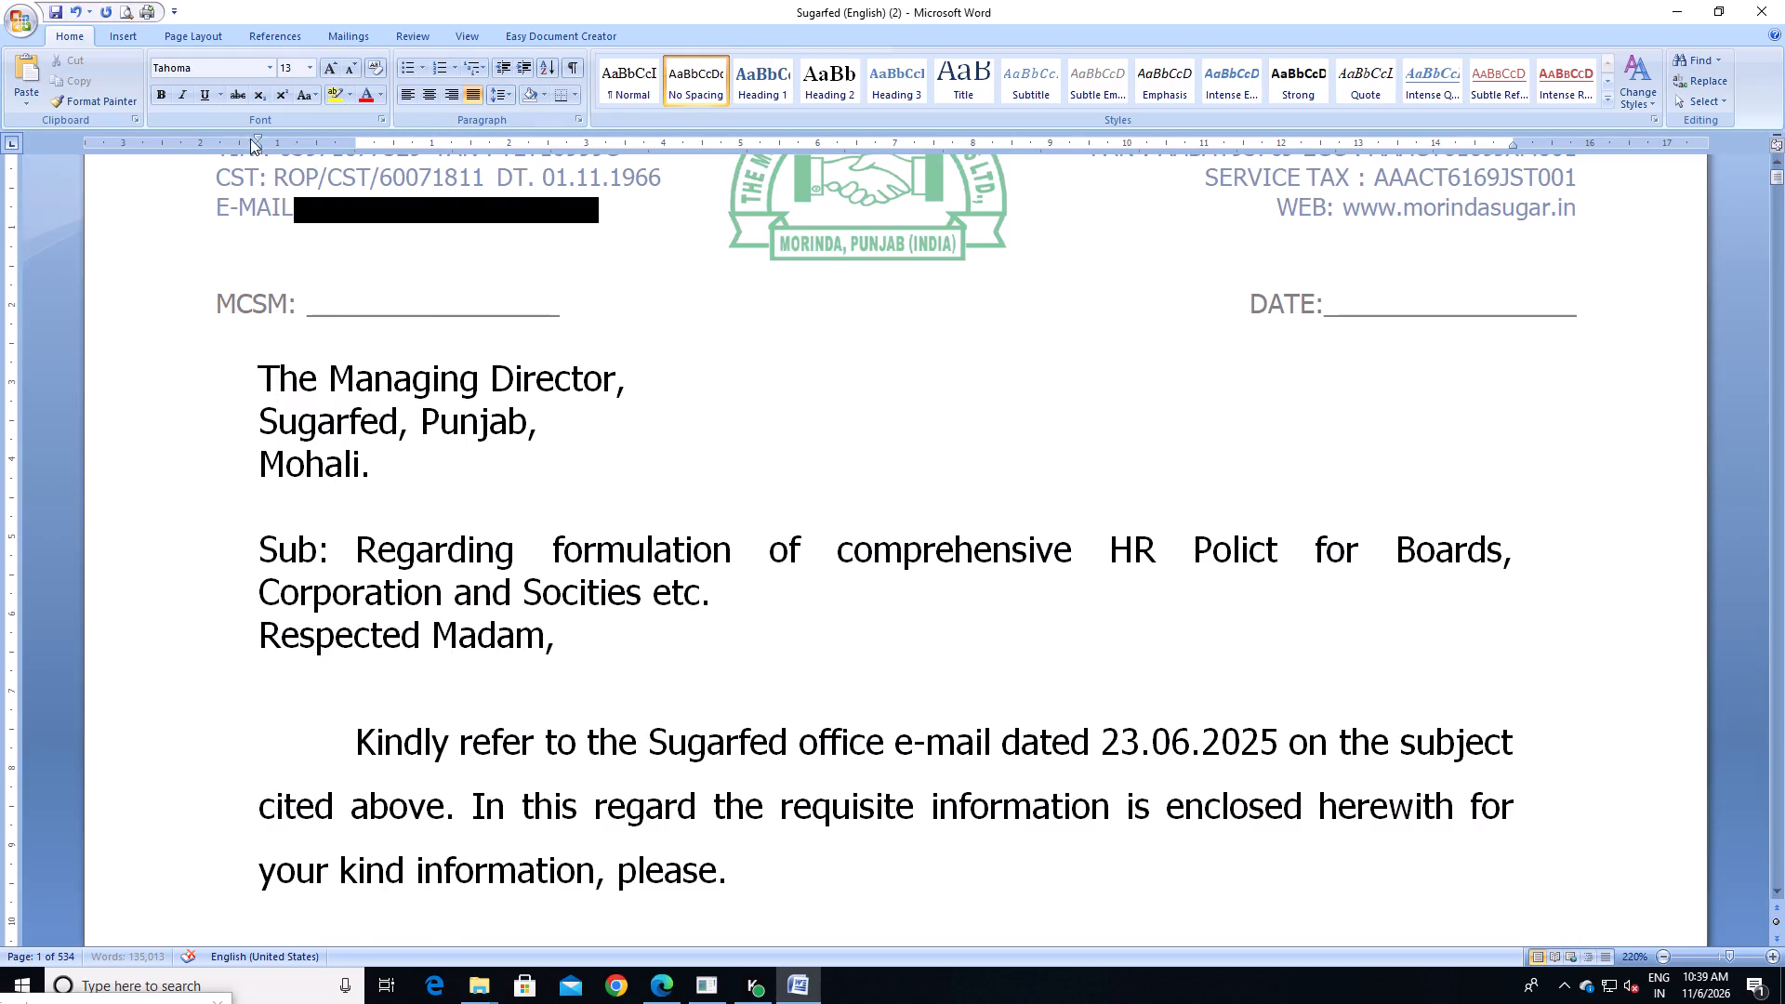
drag(259, 135, 355, 150)
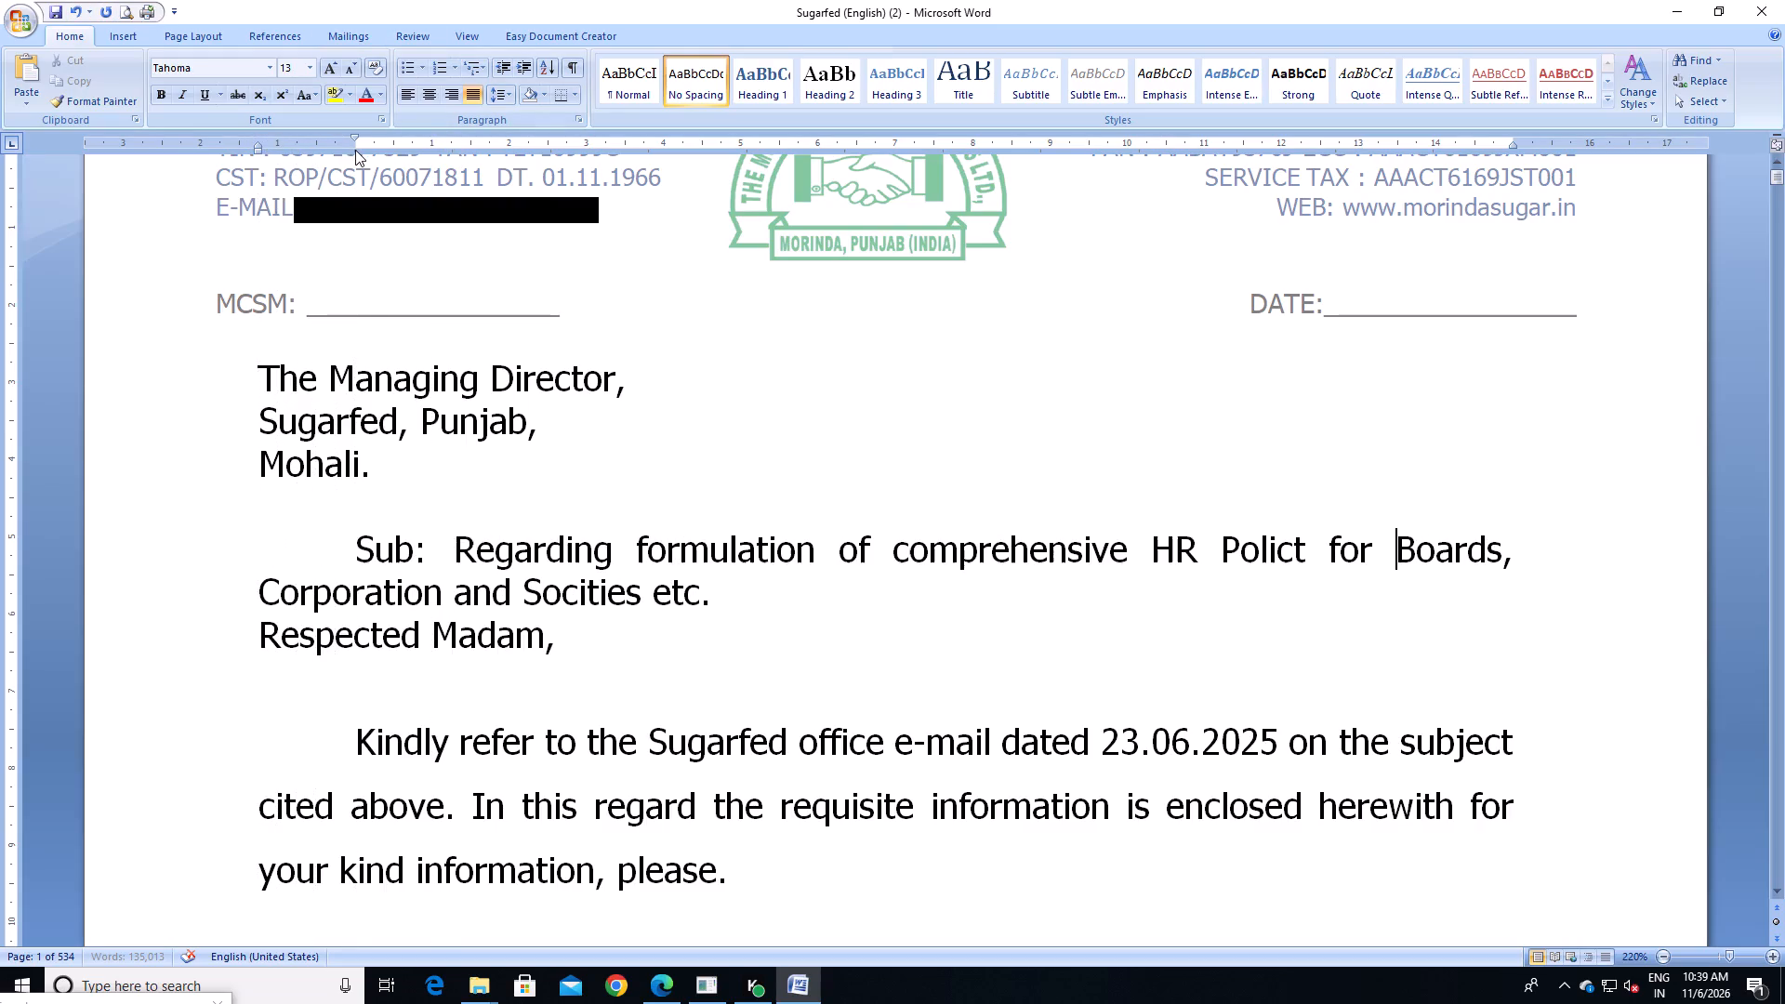
drag(356, 135, 256, 139)
drag(256, 148, 350, 161)
drag(355, 133, 279, 136)
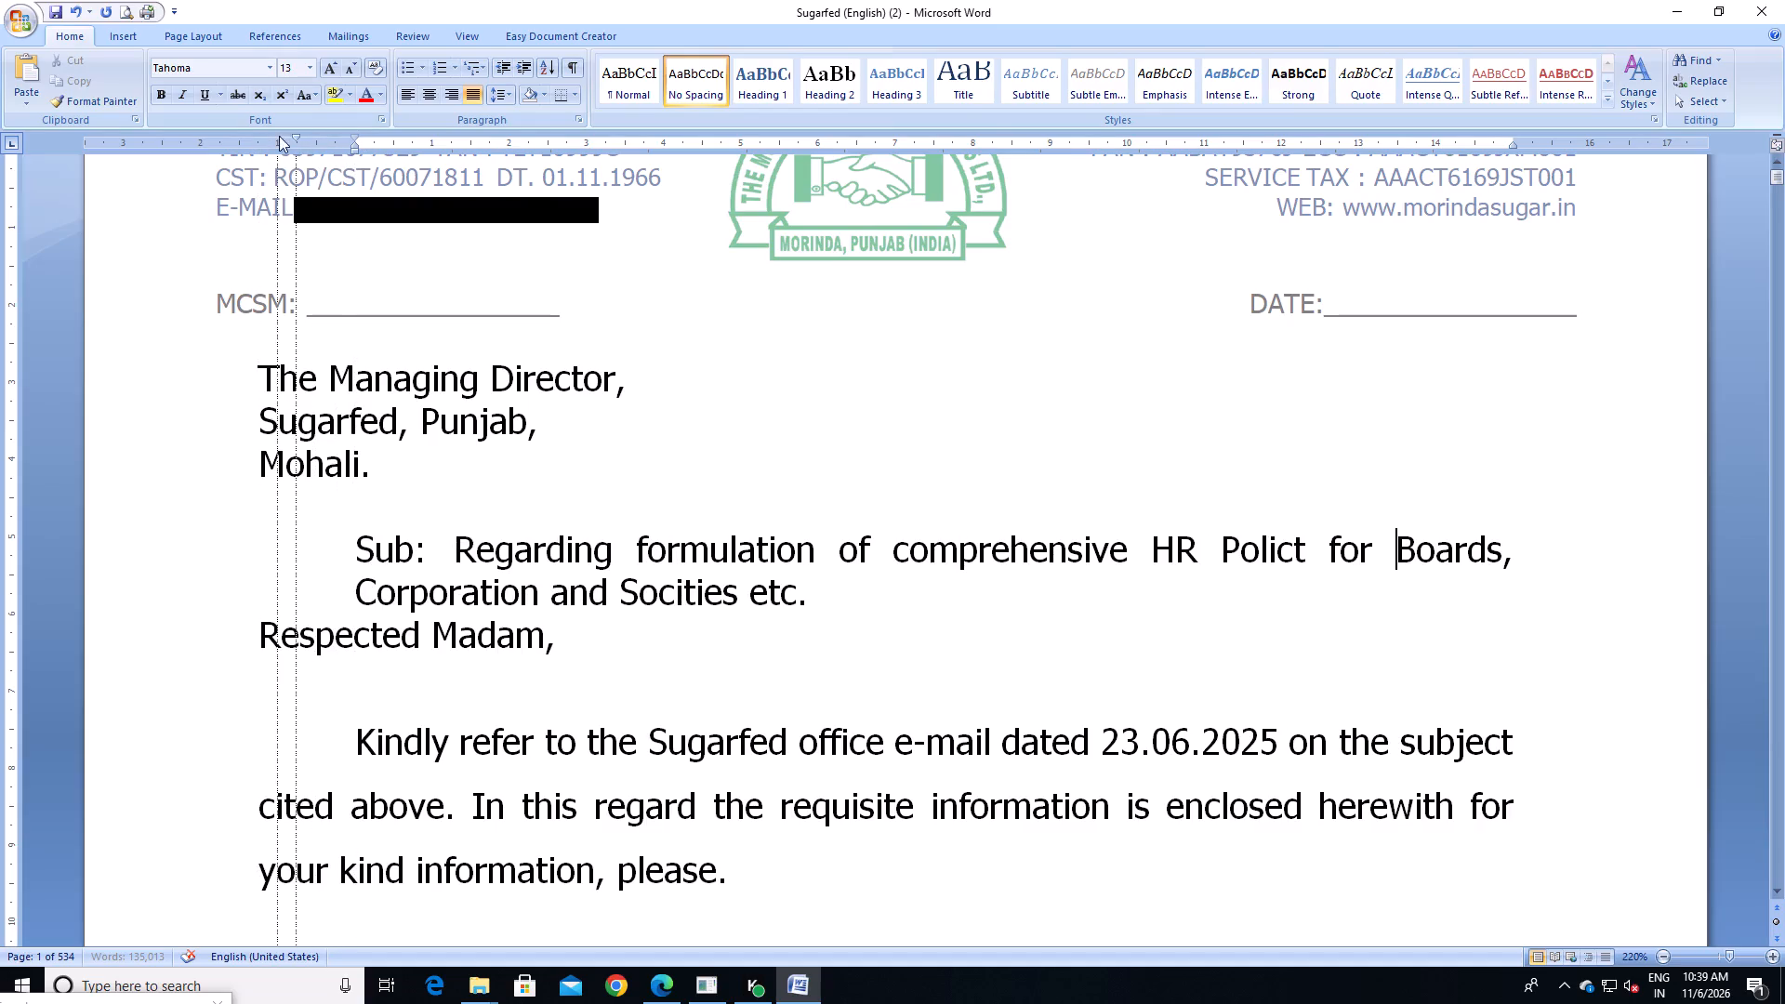
drag(279, 136, 255, 143)
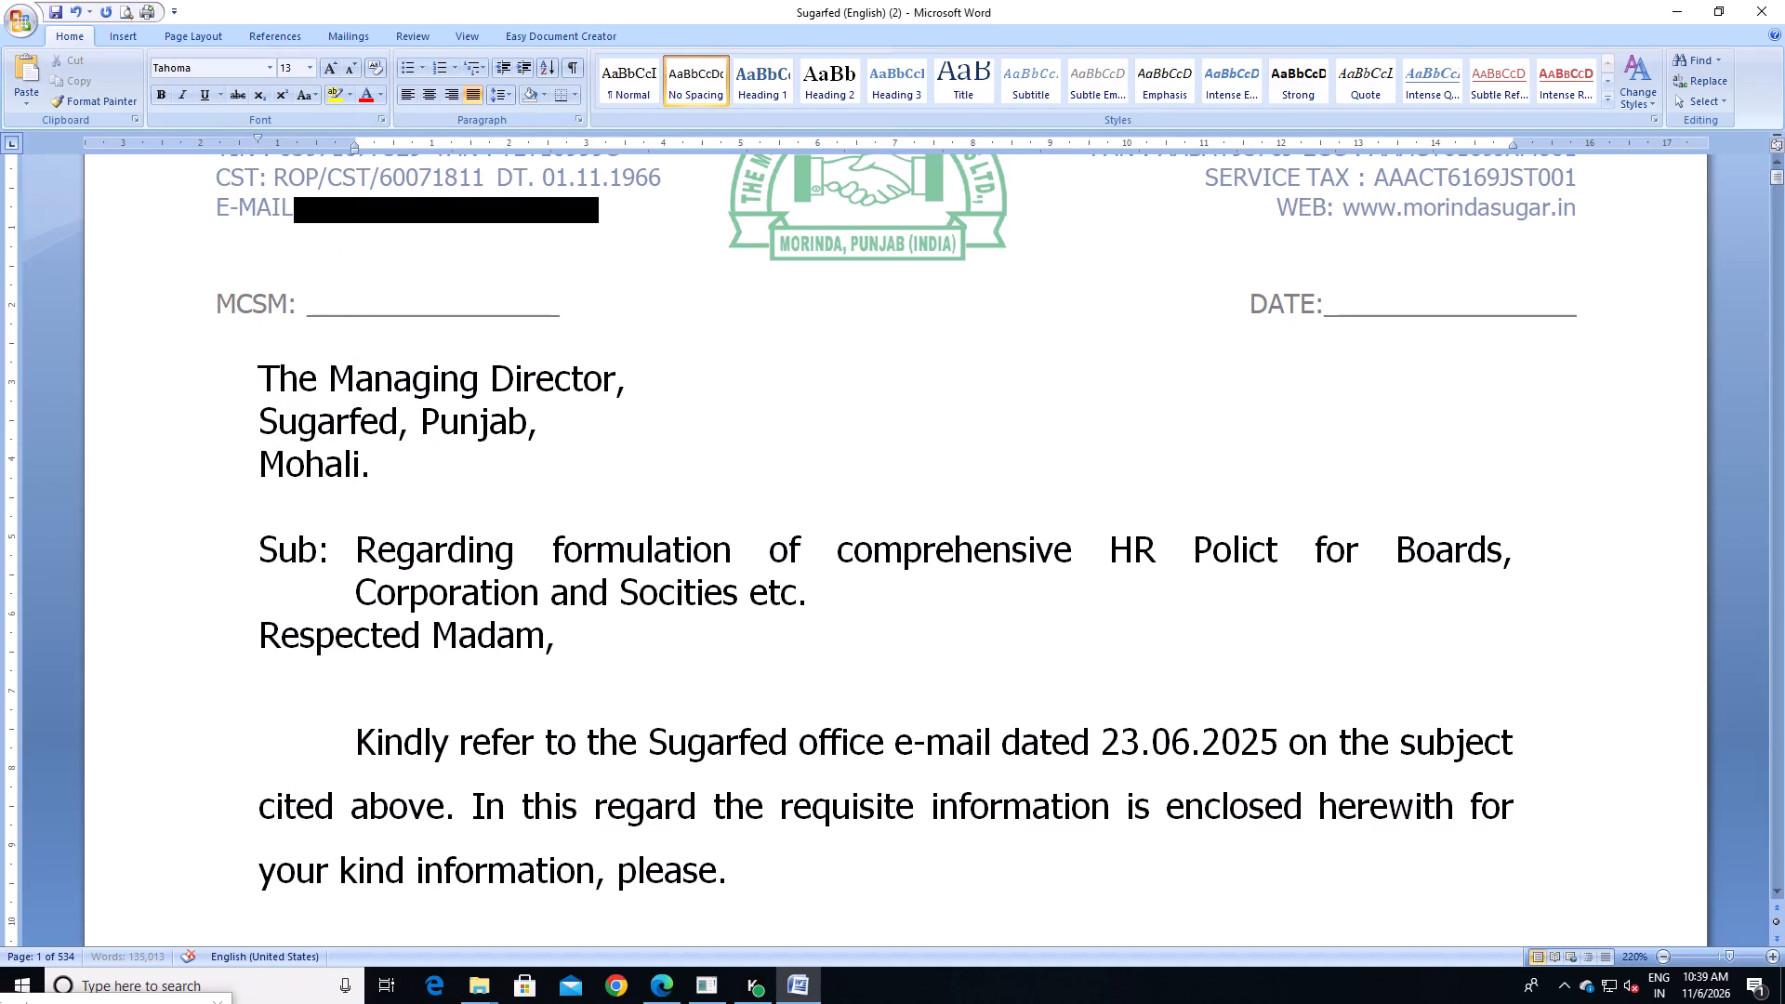
Insert a blank line above "Respected Madam," and remove the blank line between that salutation and the letter body.
click(260, 628)
key(Return)
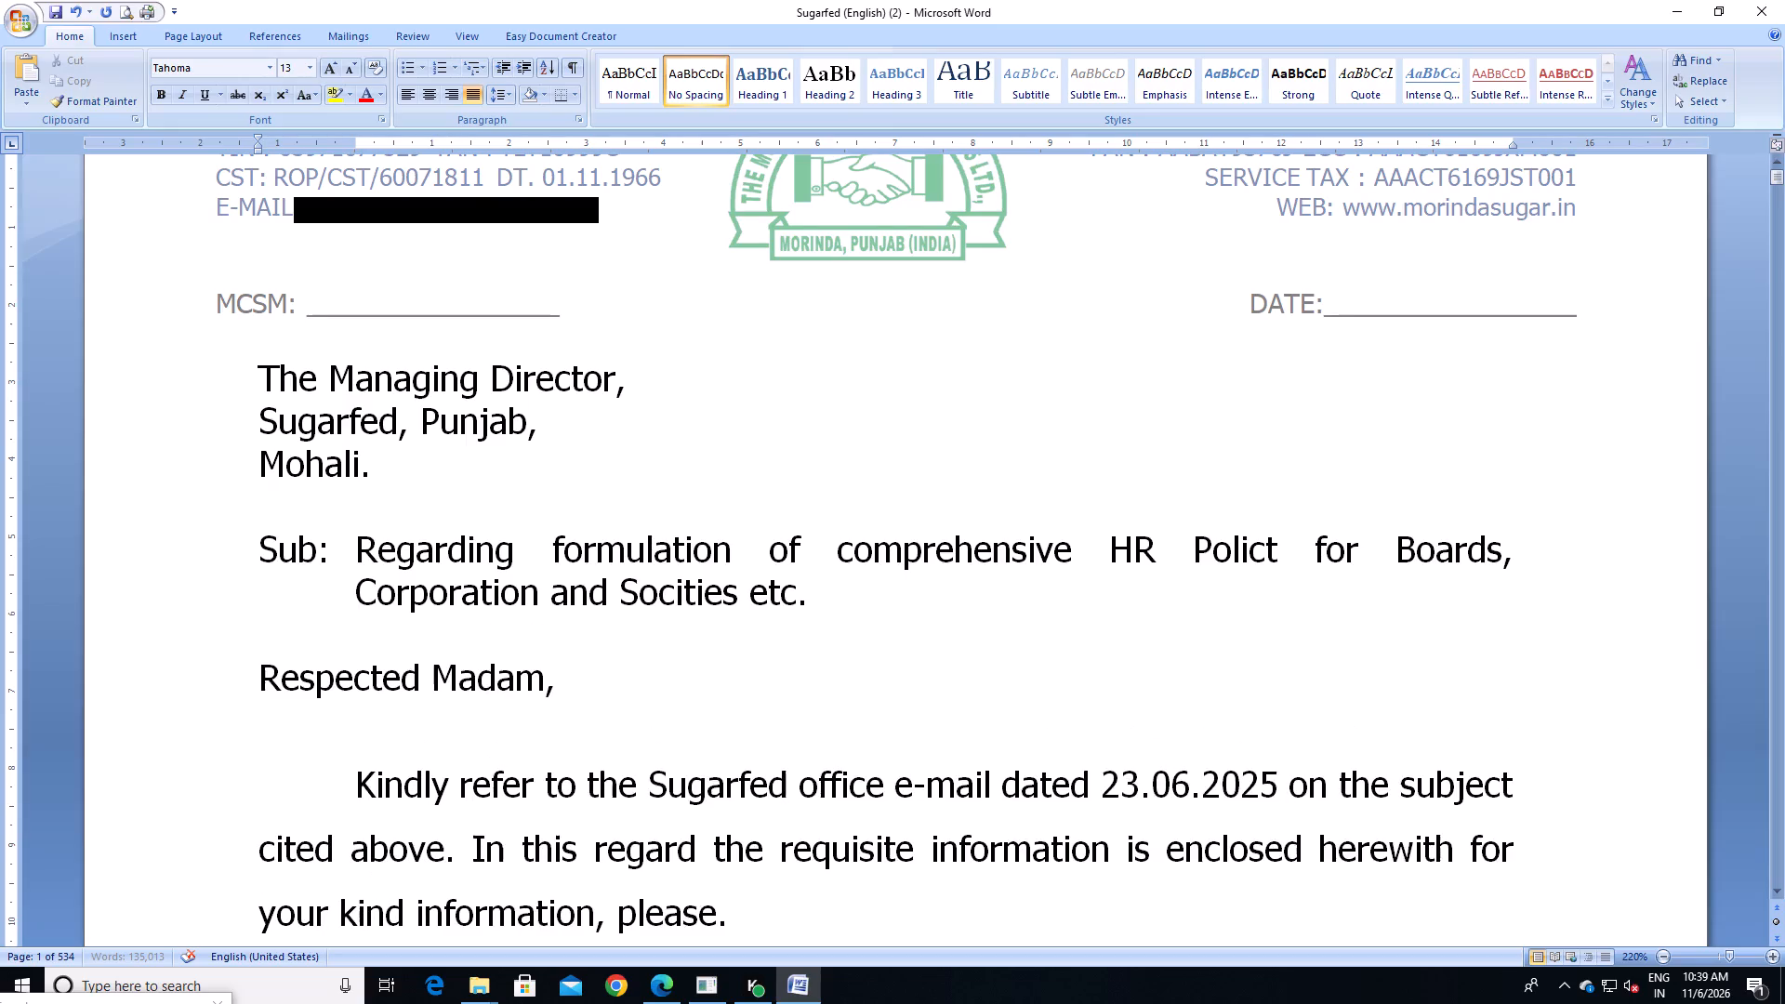
key(Down)
key(Down)
key(Up)
key(Delete)
key(Delete)
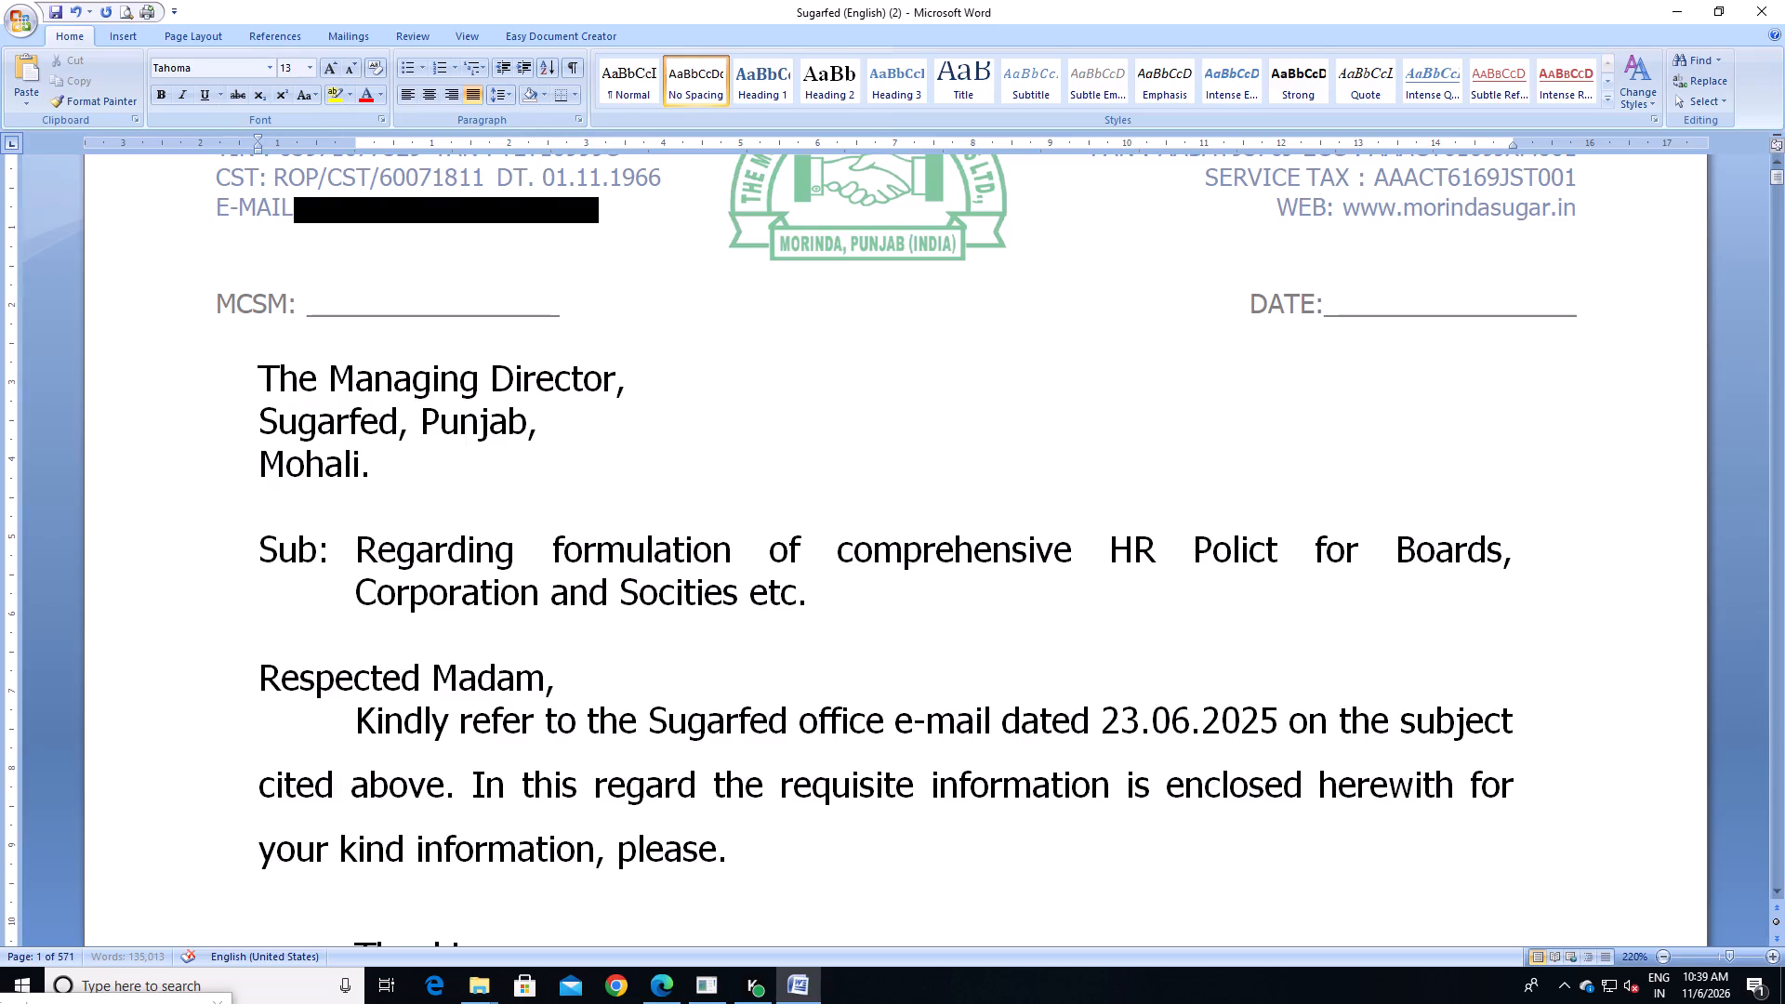
Change the date of the Sugarfed office e-mail in the letter body to 02.11.2026.
click(1103, 718)
text(02.11.2026)
key(Delete)
key(Delete)
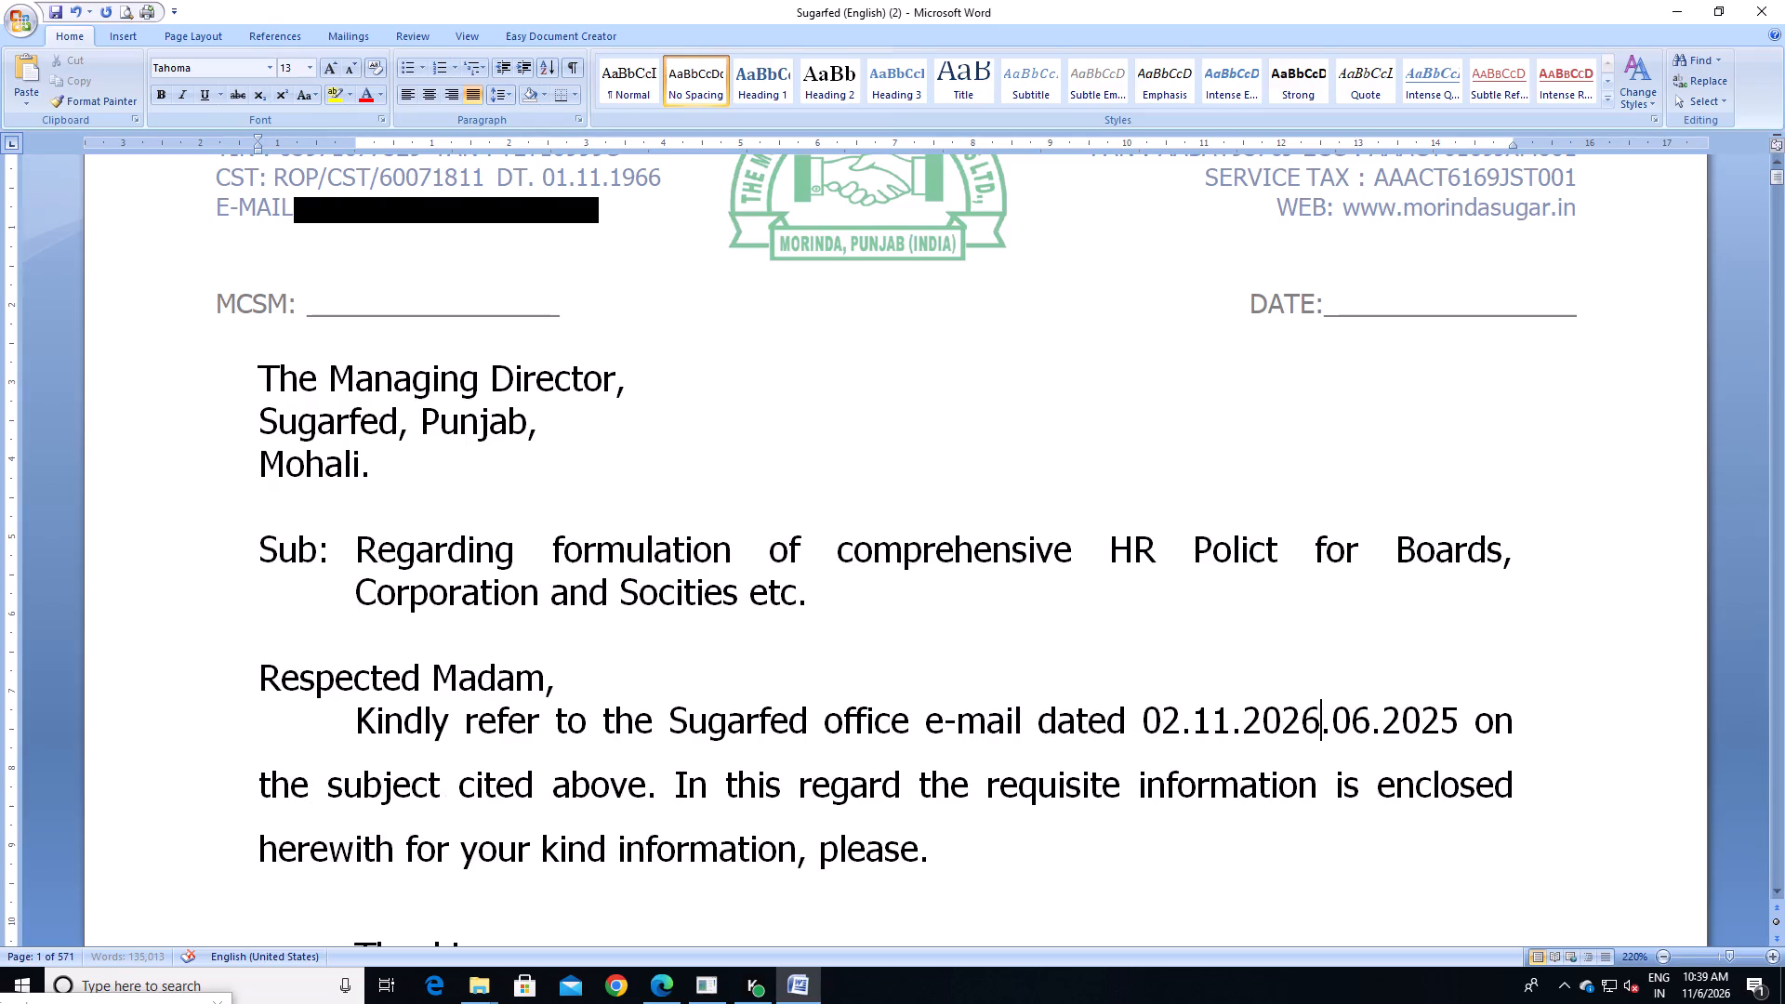
key(Delete)
key(Delete)
key(Delete)
key(Delete)
key(Delete)
key(Delete)
key(Delete)
key(Delete)
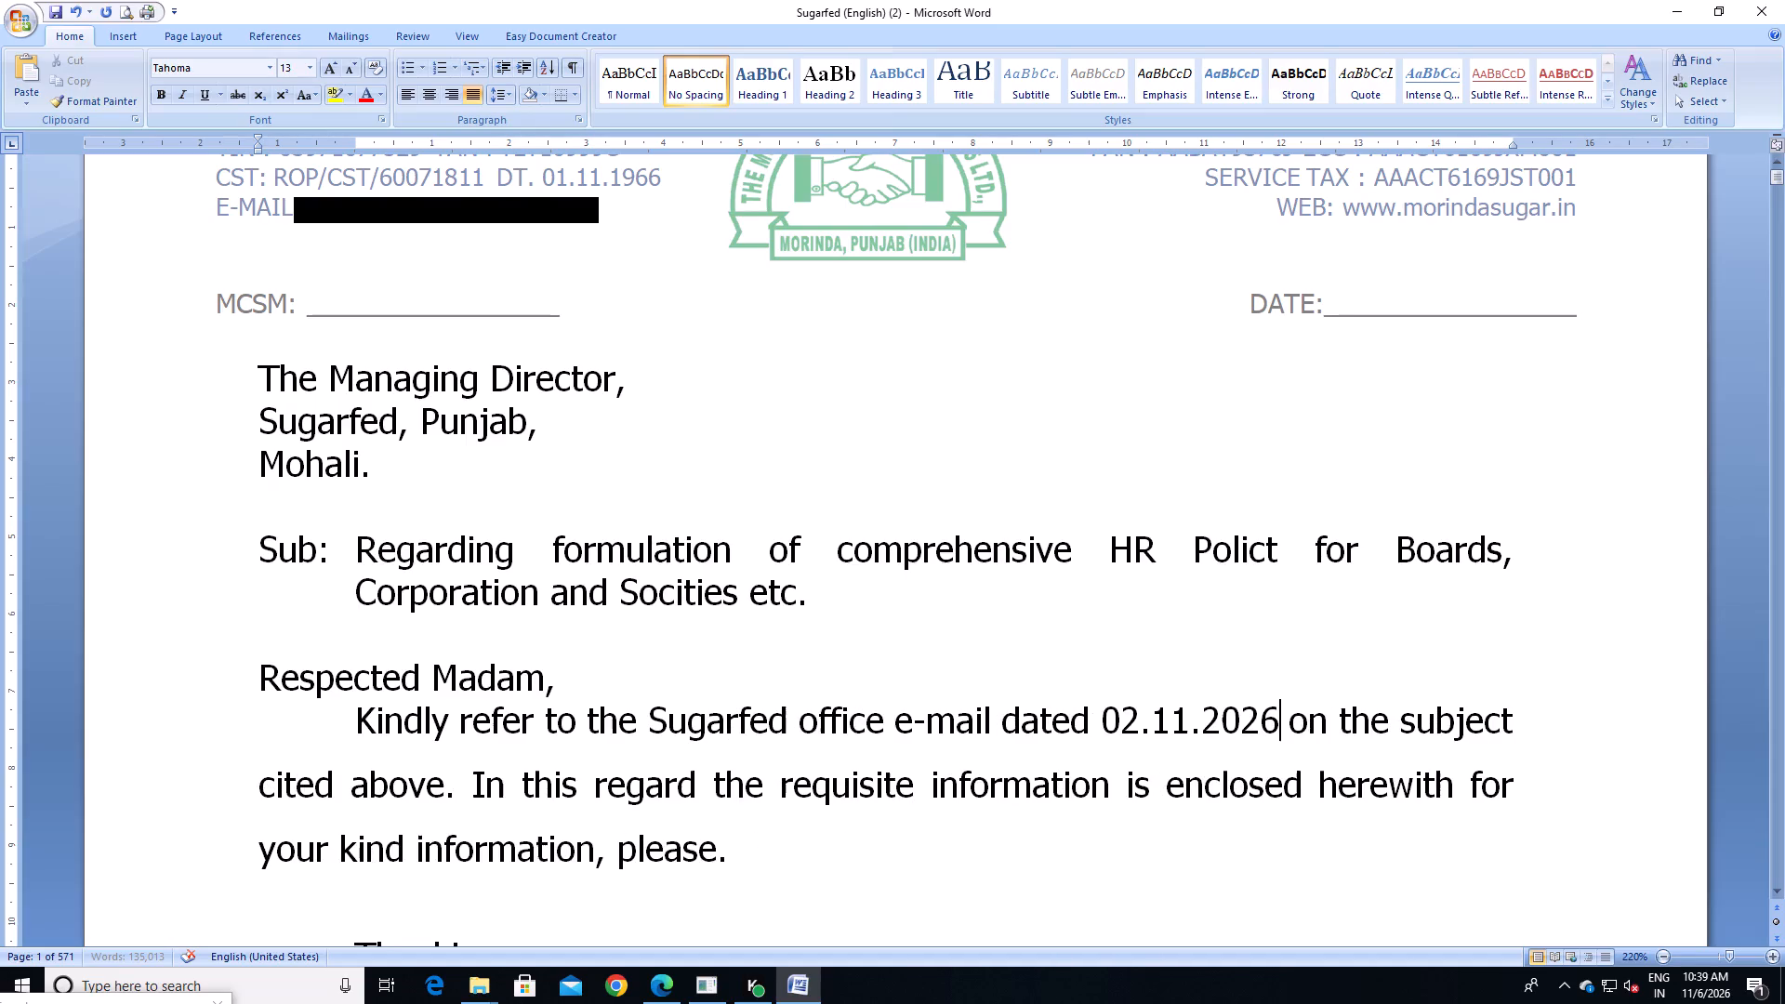
Remove the blank line above "Thanking you," keeping that line's single-tab indent.
scroll(1287, 844, down, 5)
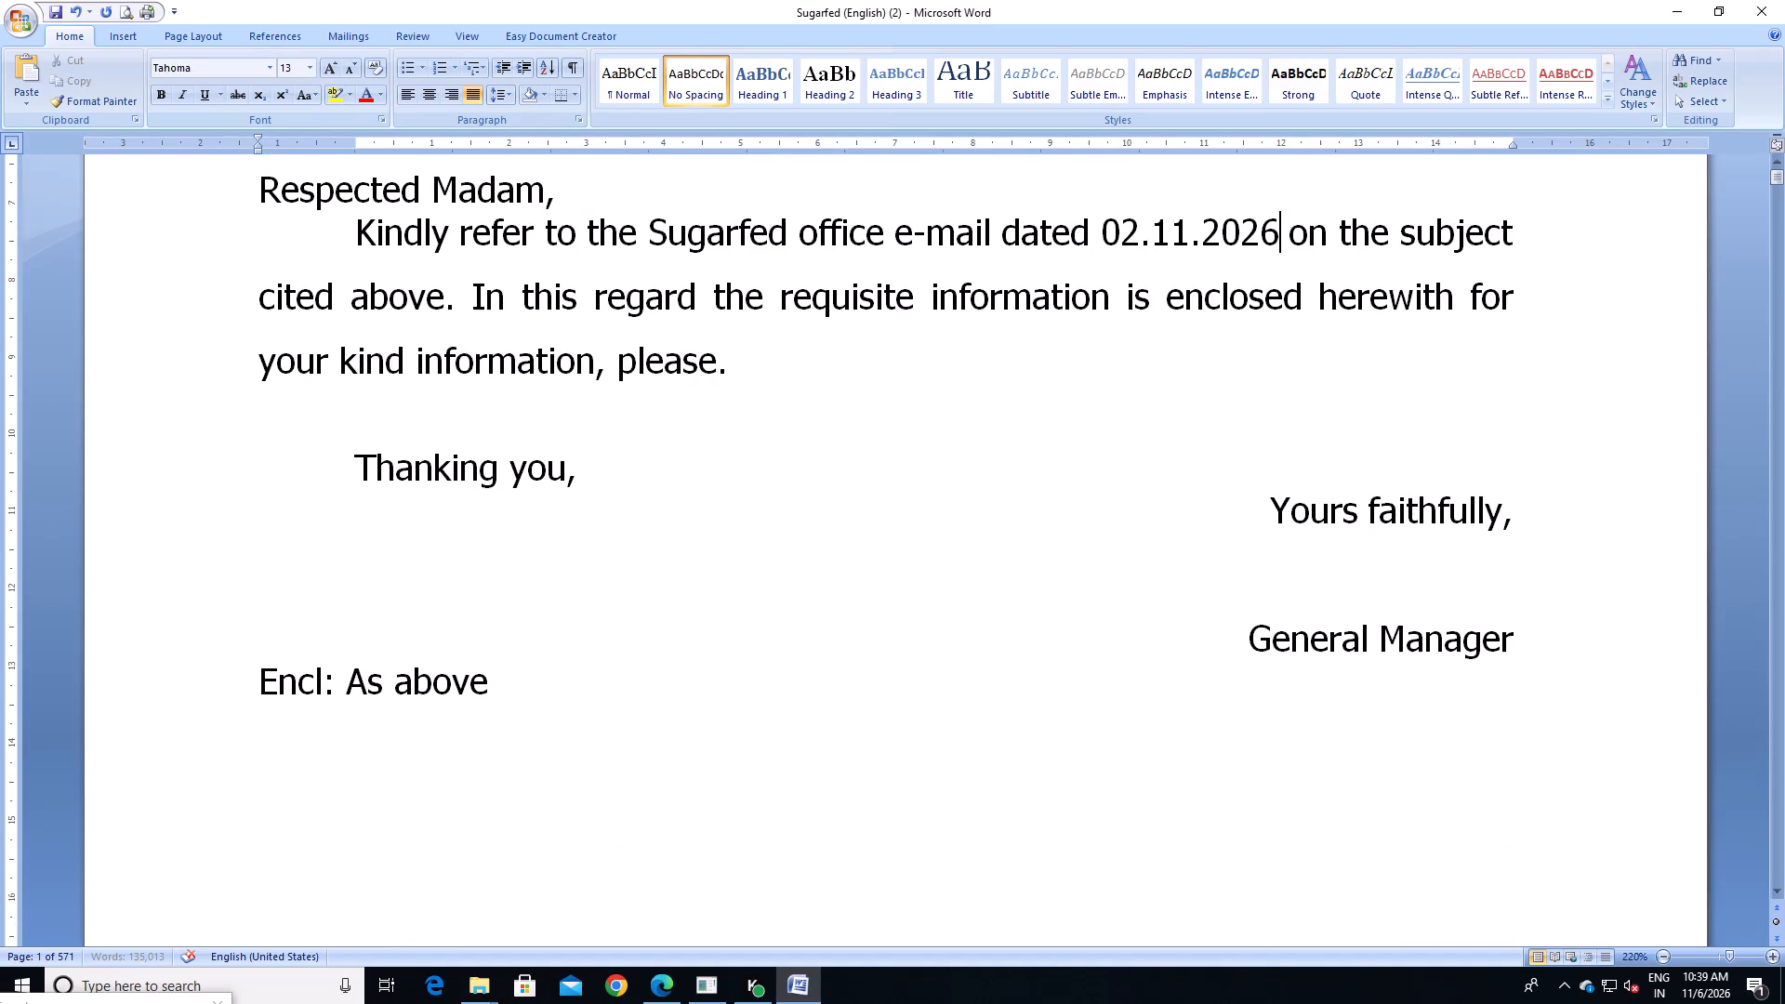
click(543, 443)
key(Delete)
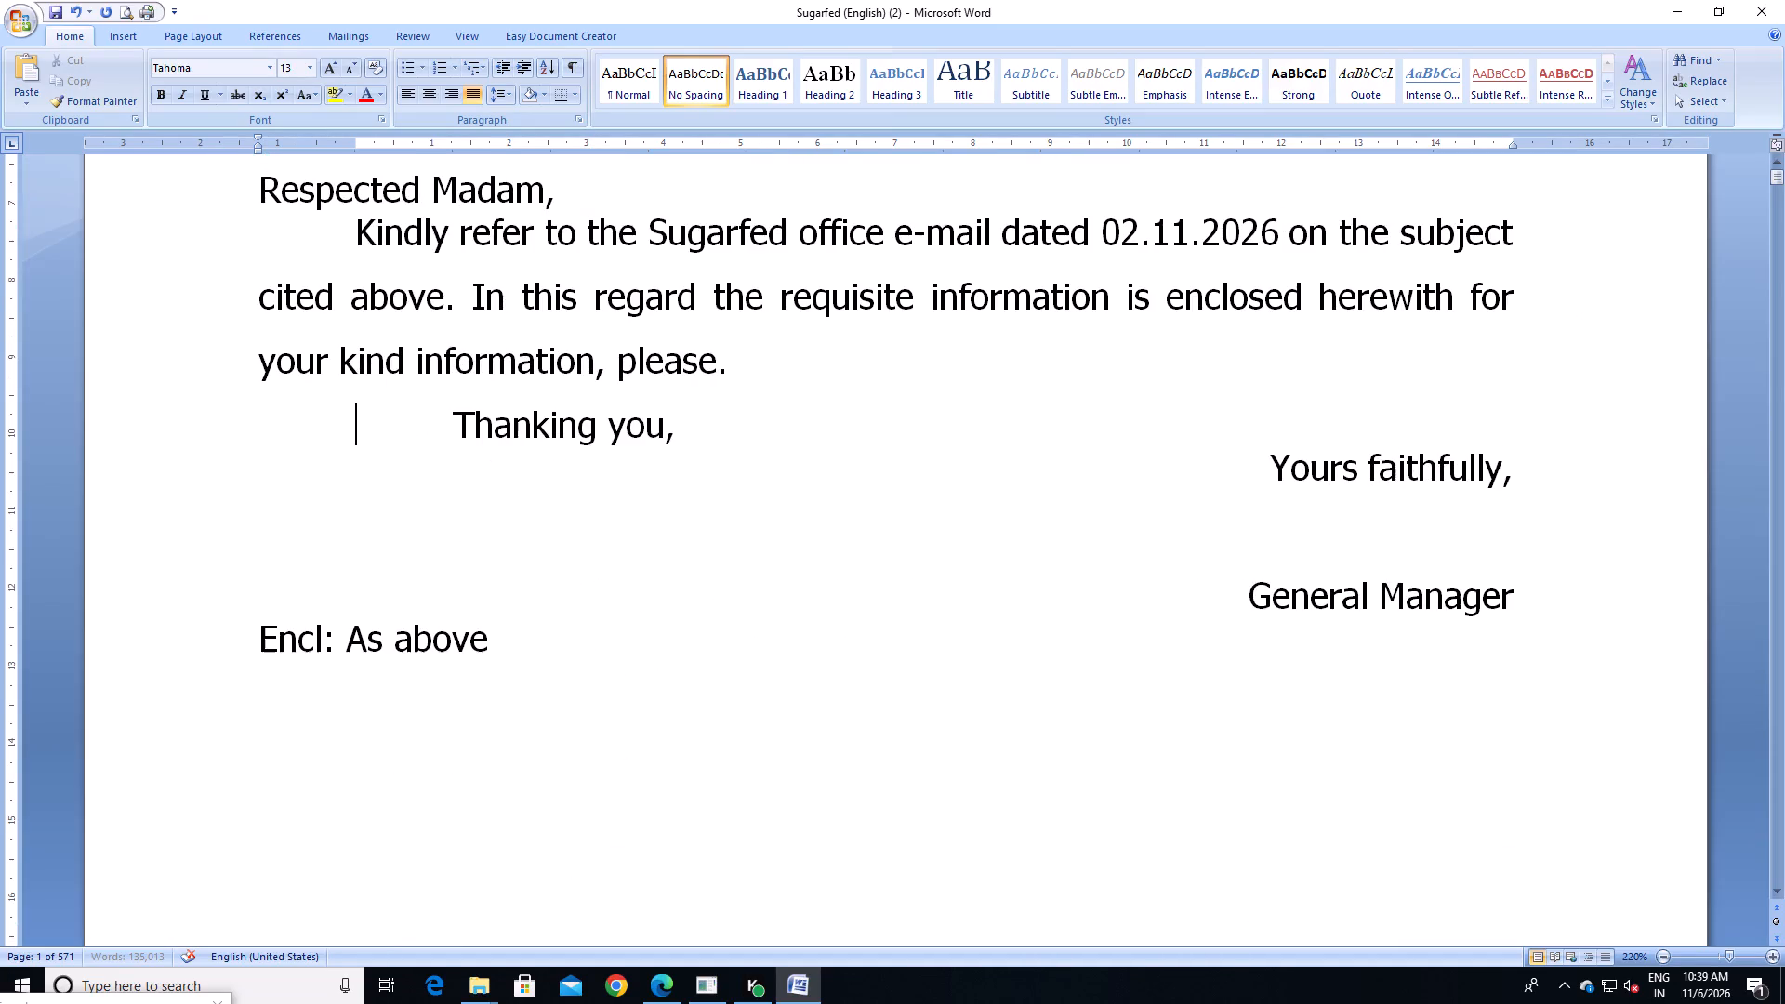
key(Delete)
Print one copy of only the current page, the covering letter, on the Samsung M267x 287x Series printer.
key(ctrl+p)
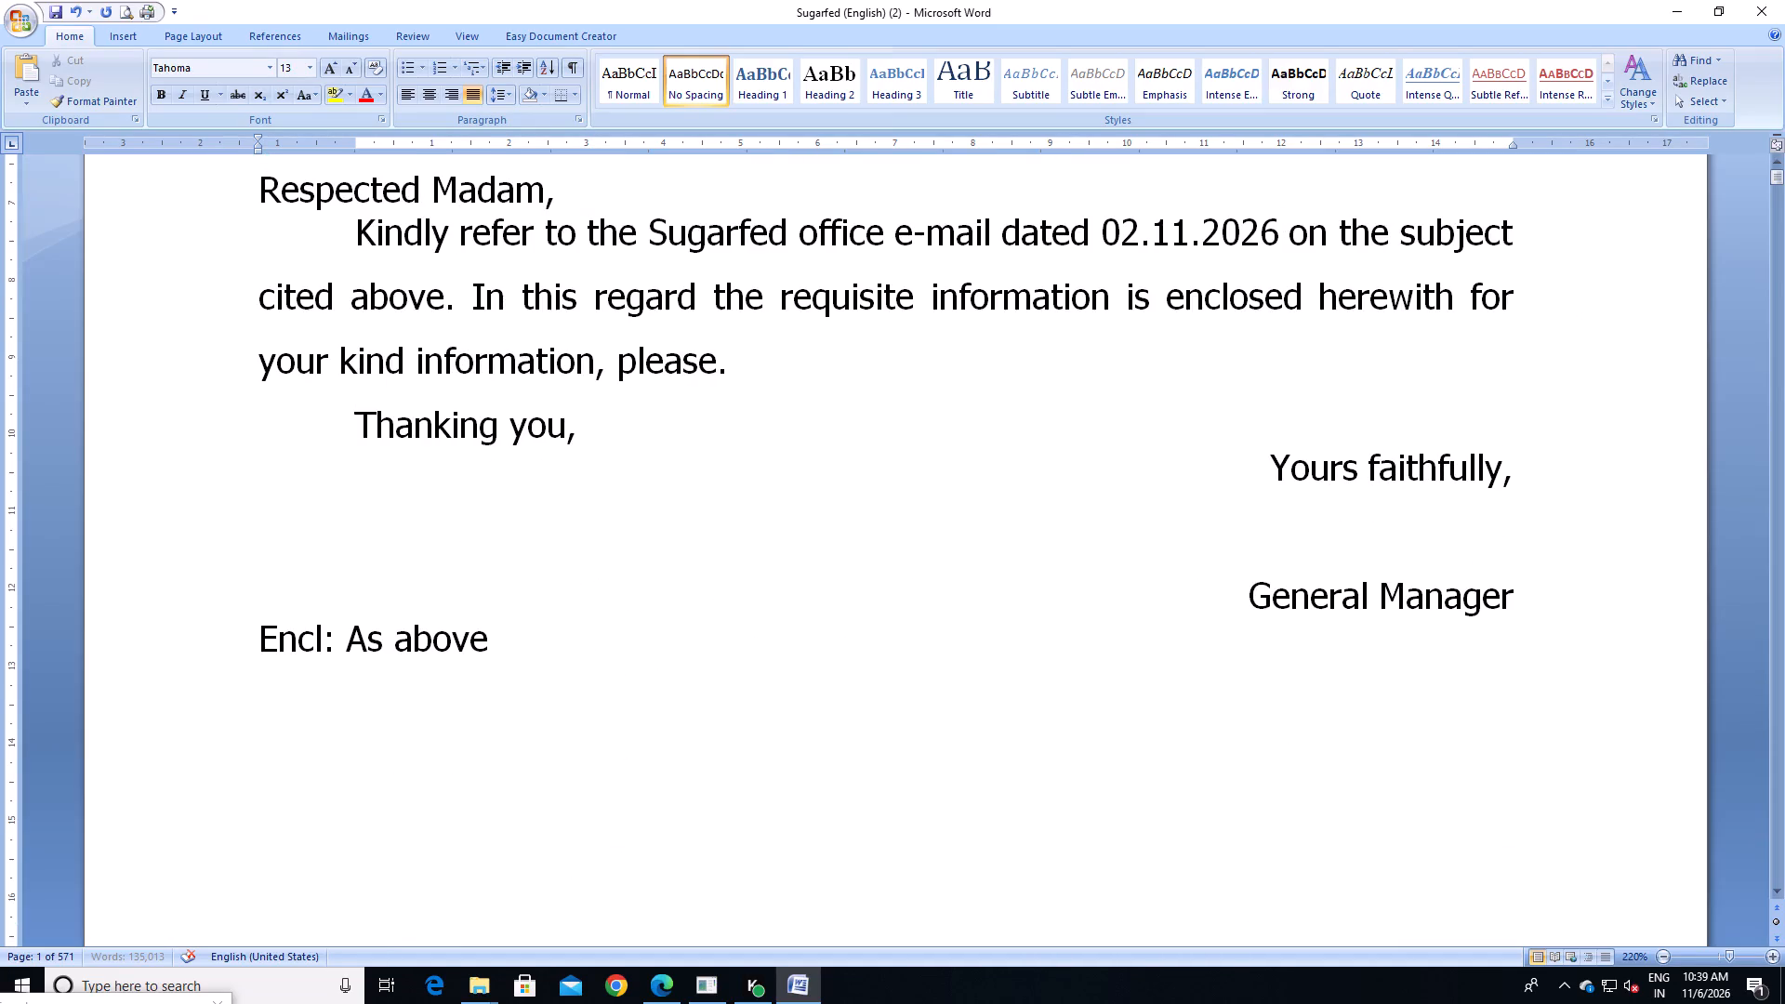
click(701, 452)
click(721, 466)
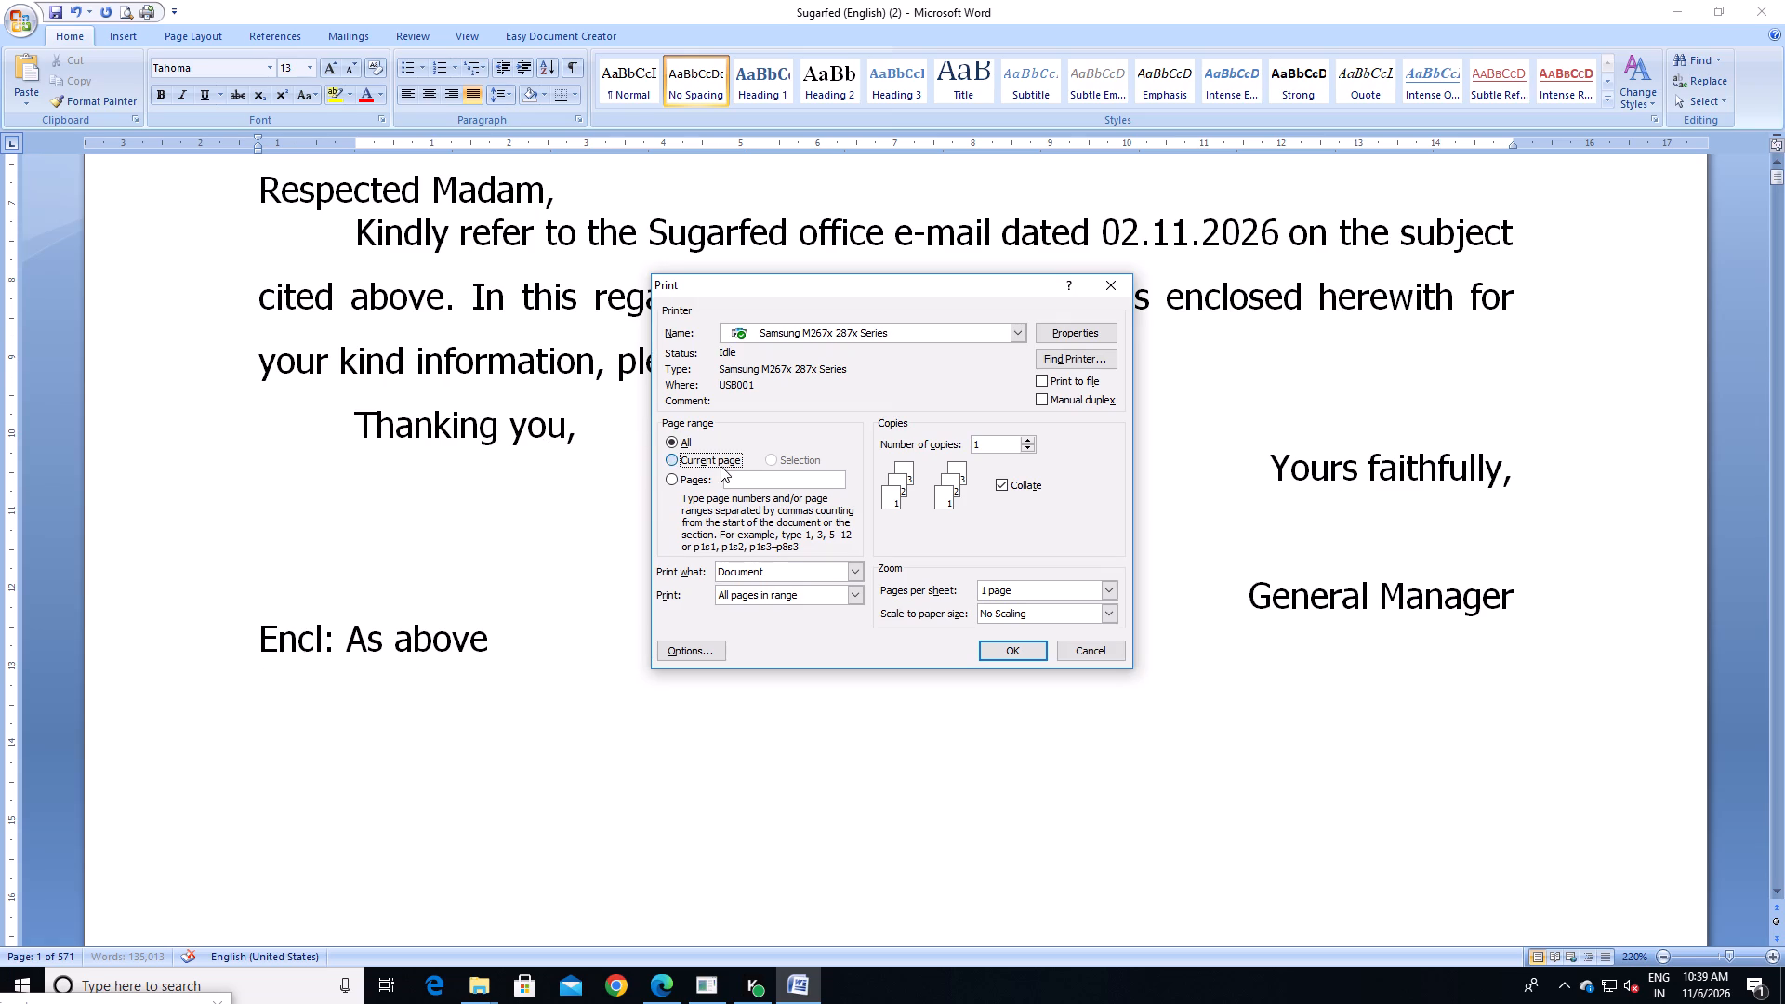
click(1020, 648)
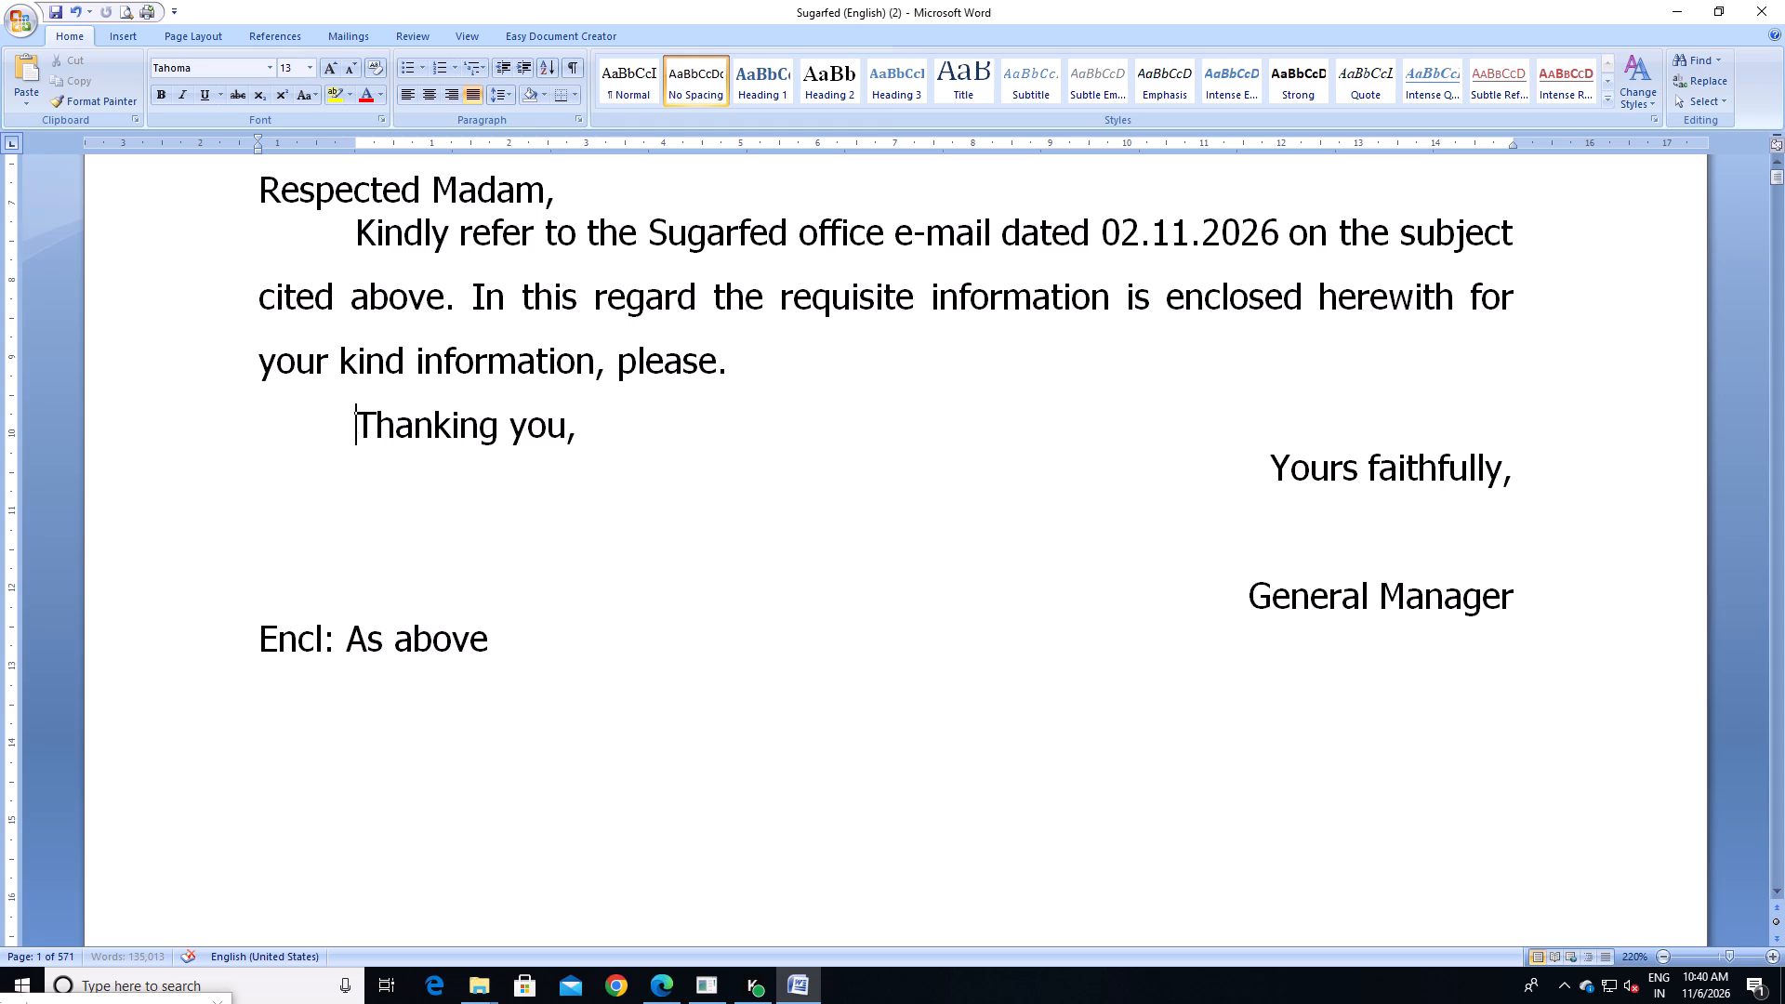
Close the letter document, saving the changes to "Sugarfed (English) (2)".
click(1763, 1)
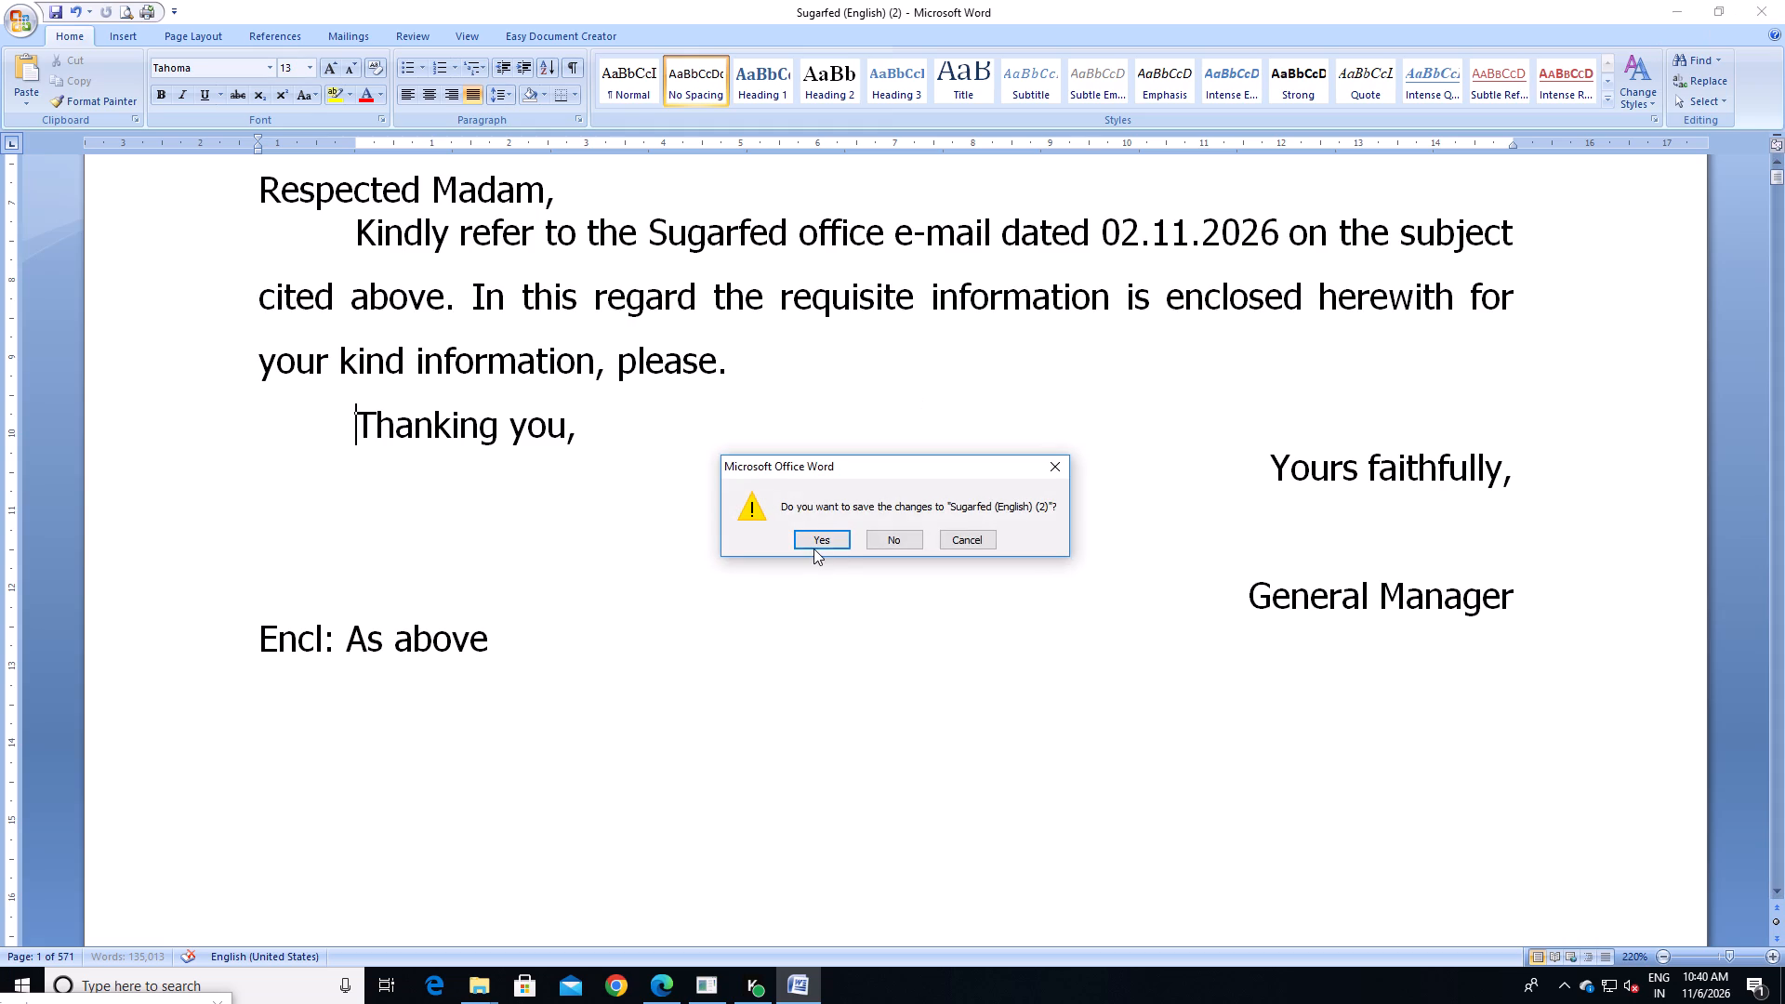
click(813, 548)
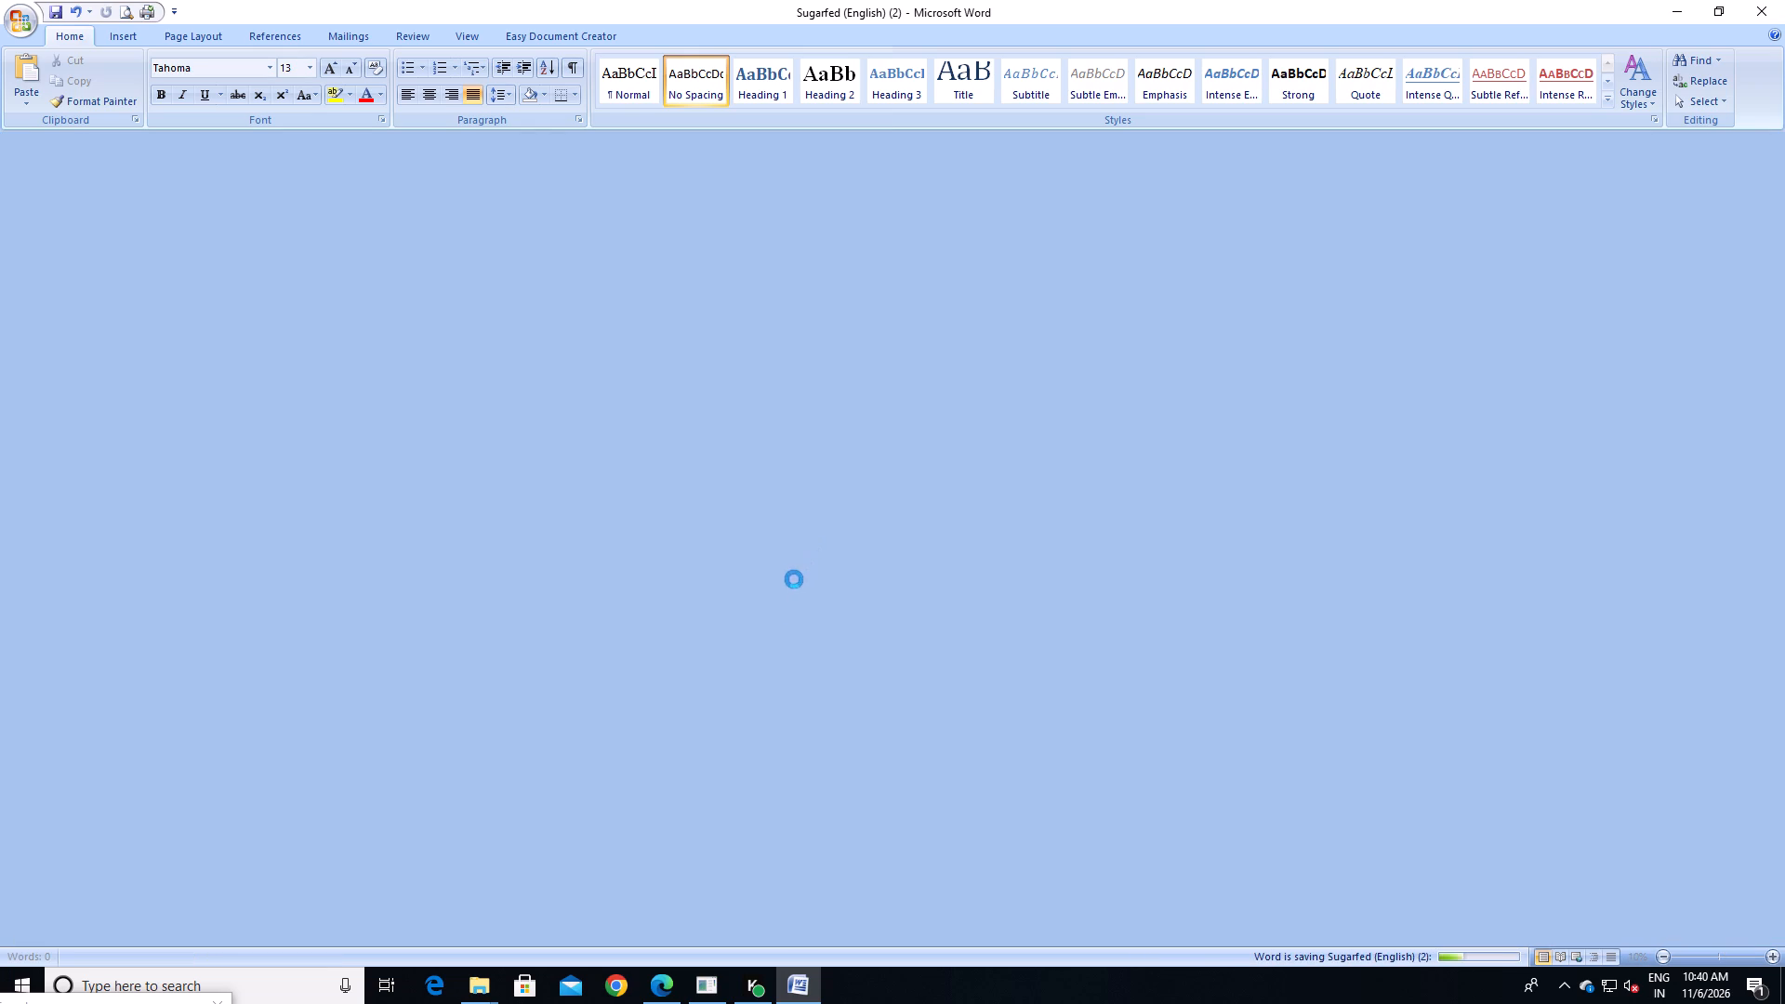